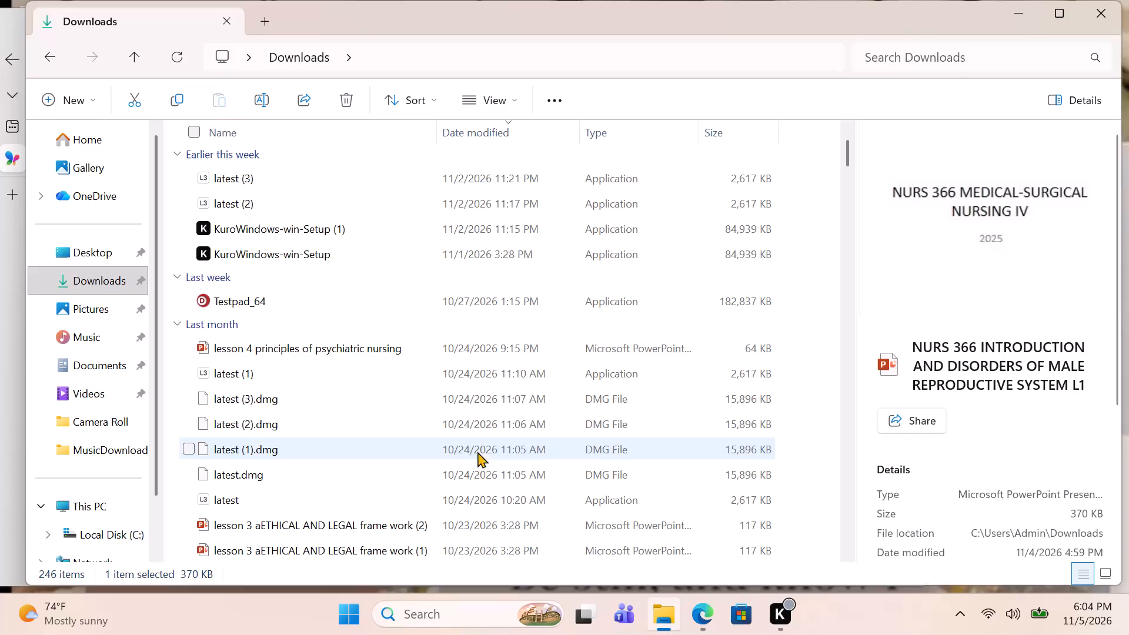
Switch to Microsoft Edge and open a new browser tab with its address bar ready for entry.
click(2, 195)
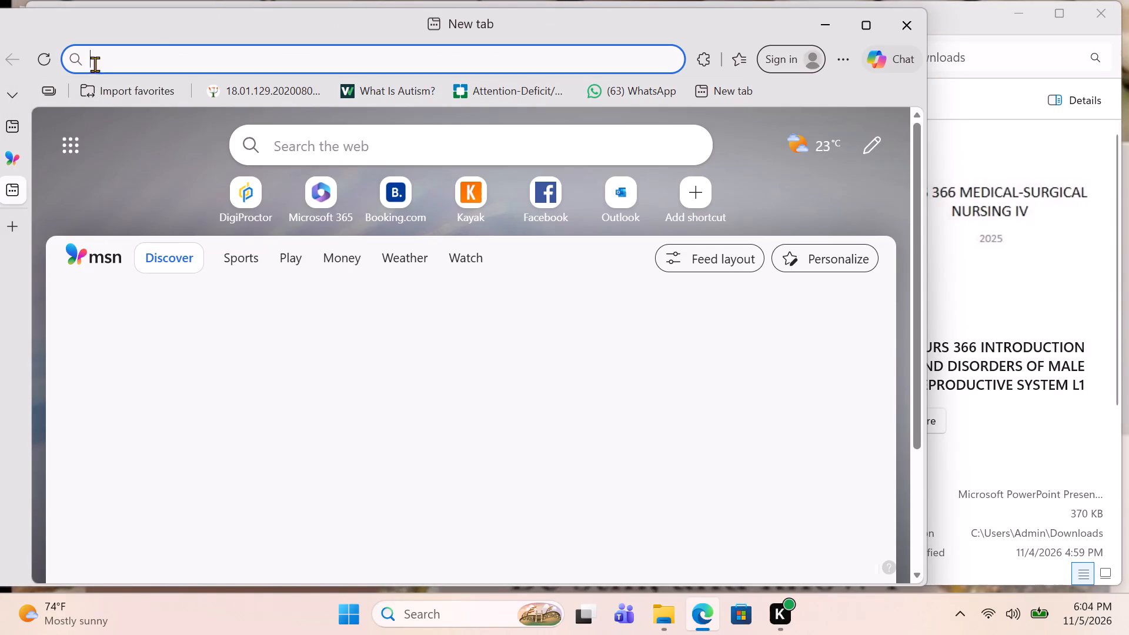
click(94, 62)
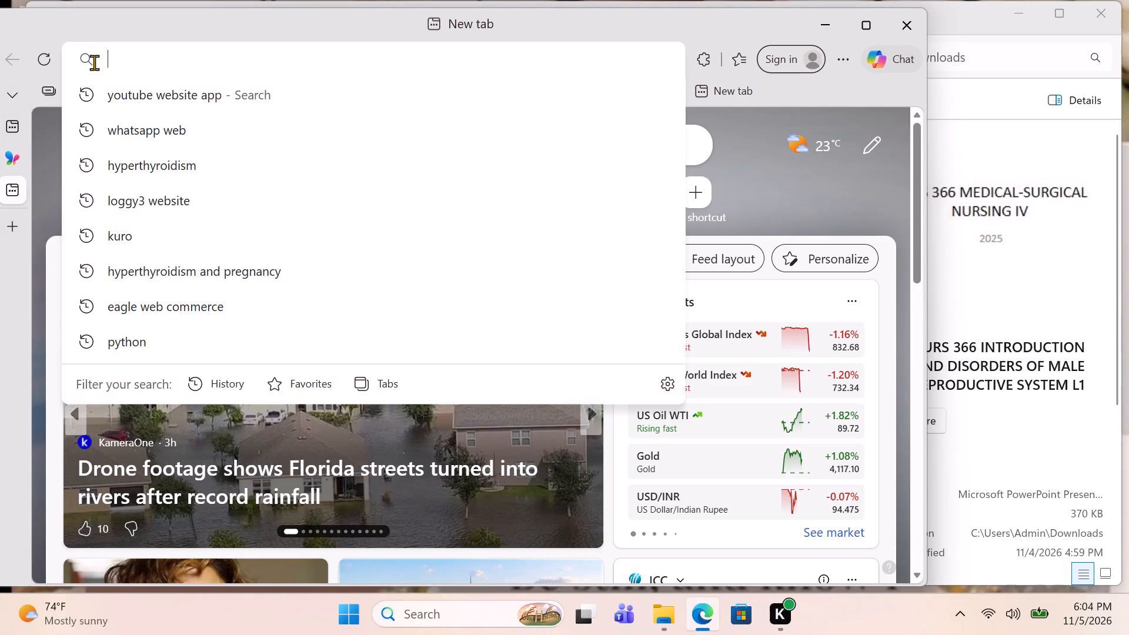
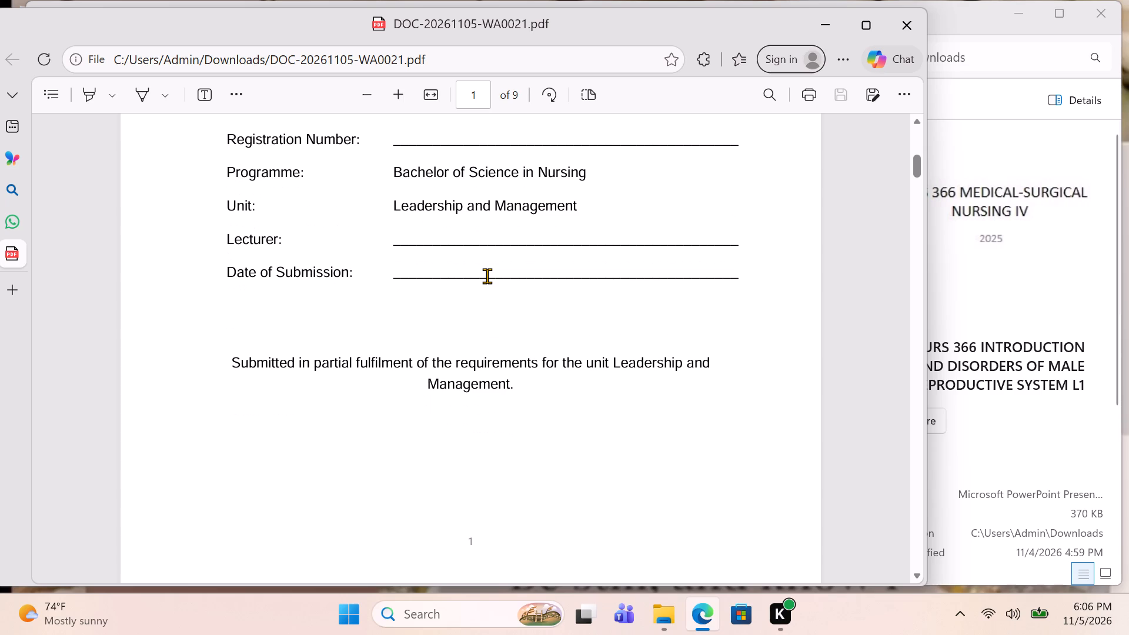
Examine the cover page and opening sections of the Scientific Management Theory assignment PDF.
scroll(474, 296, down, 4)
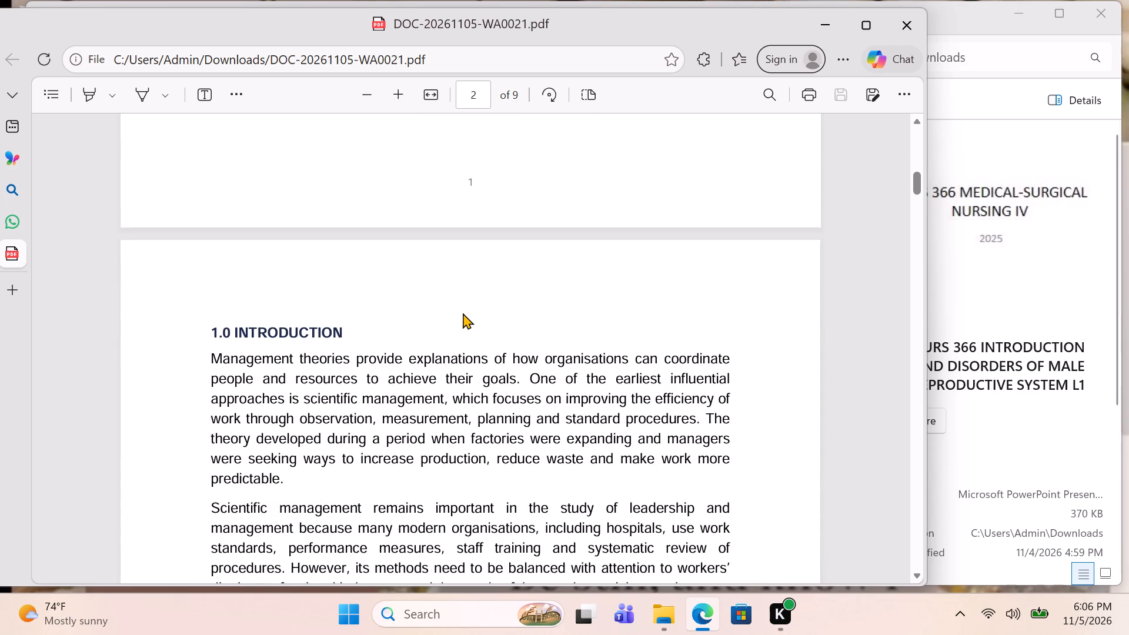
scroll(463, 313, up, 1)
scroll(463, 313, down, 6)
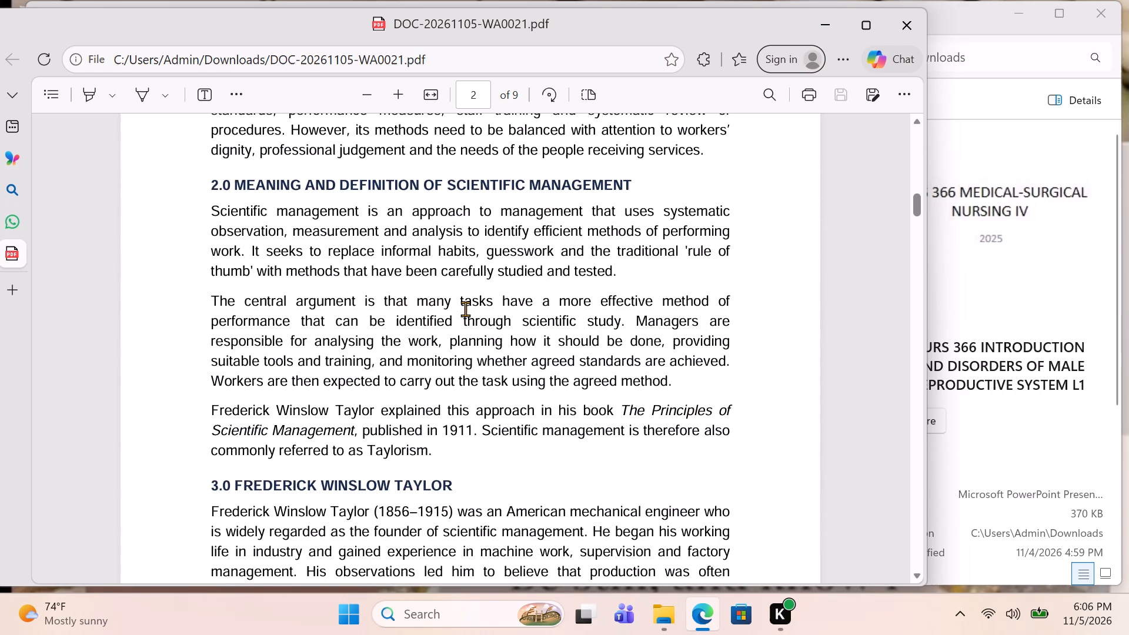
scroll(465, 309, up, 13)
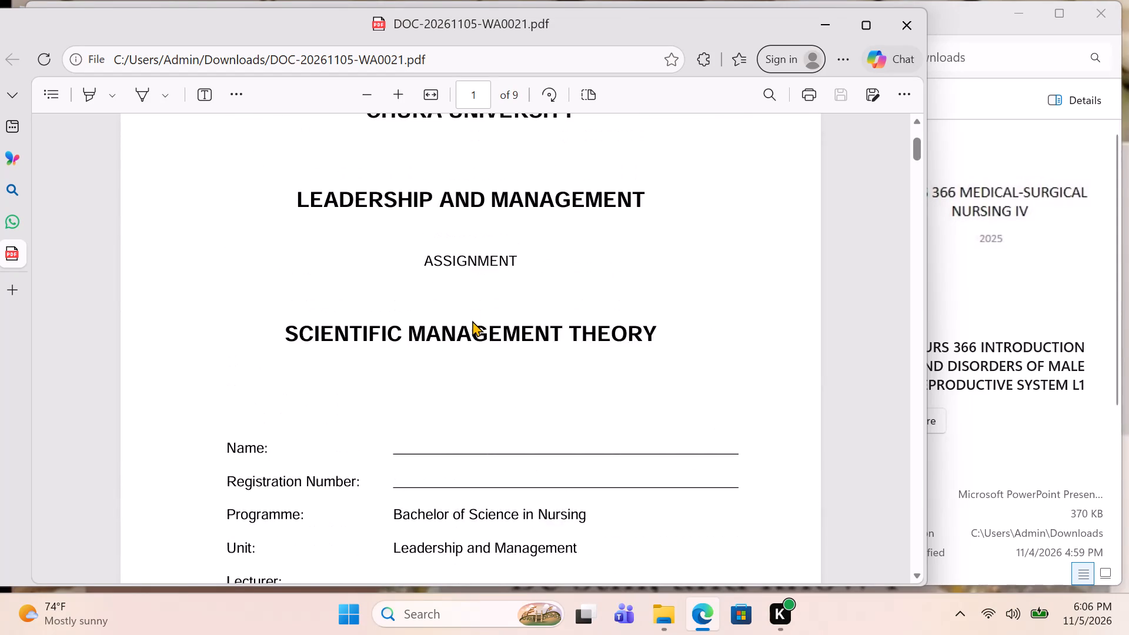
scroll(472, 320, down, 3)
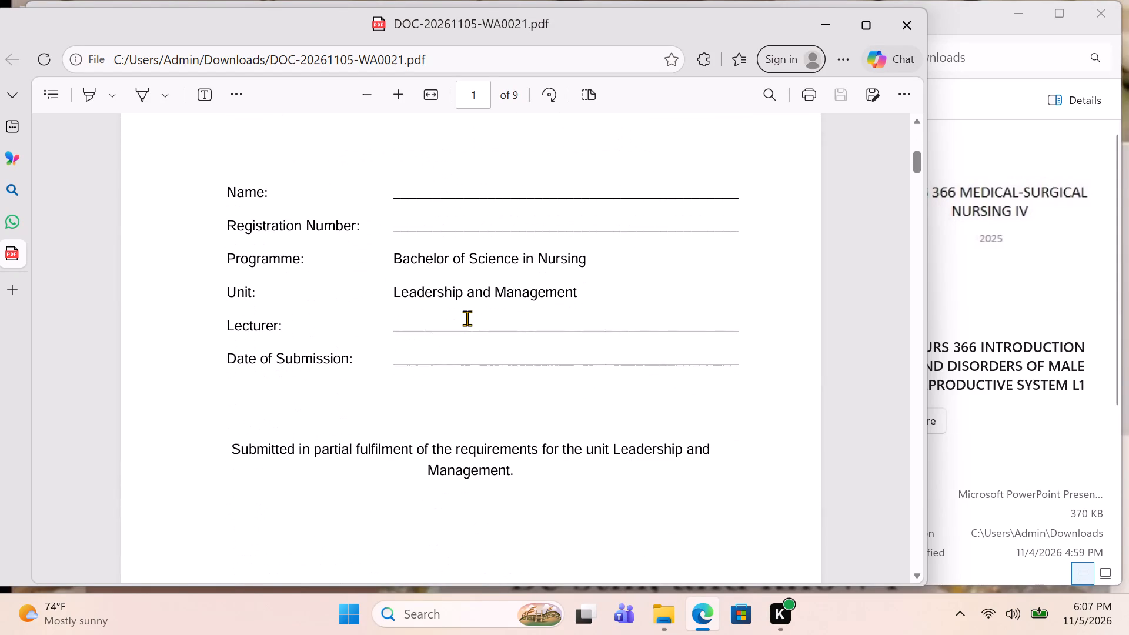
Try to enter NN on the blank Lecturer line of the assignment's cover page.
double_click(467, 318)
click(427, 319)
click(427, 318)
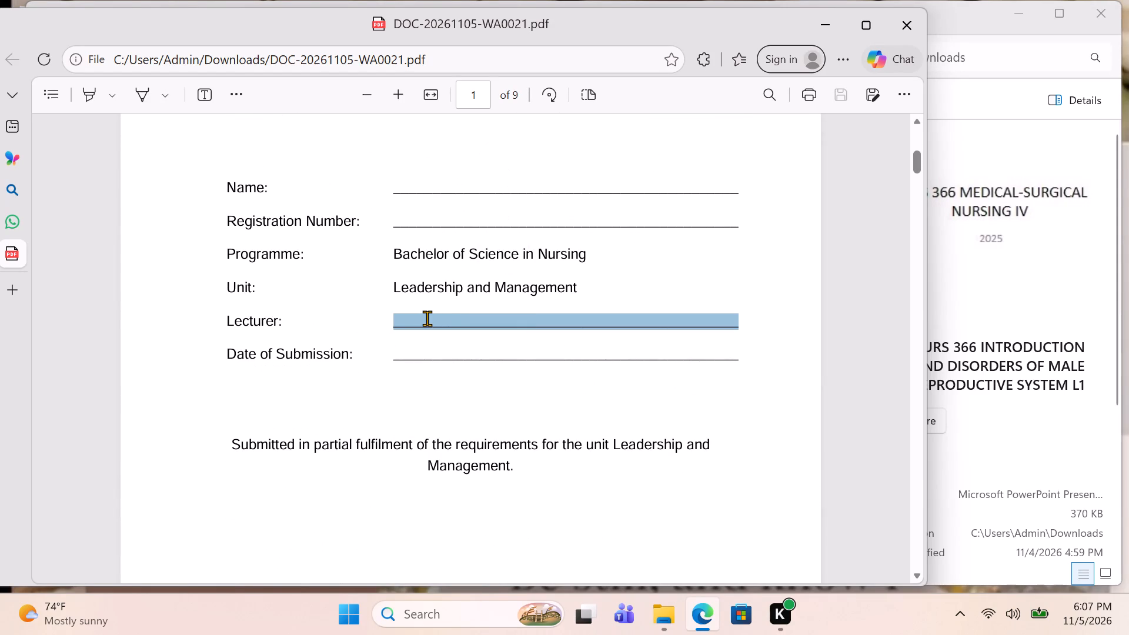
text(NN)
Examine the cover page of the Scientific Management Theory assignment, including its headings and blank student detail lines.
scroll(413, 316, up, 1)
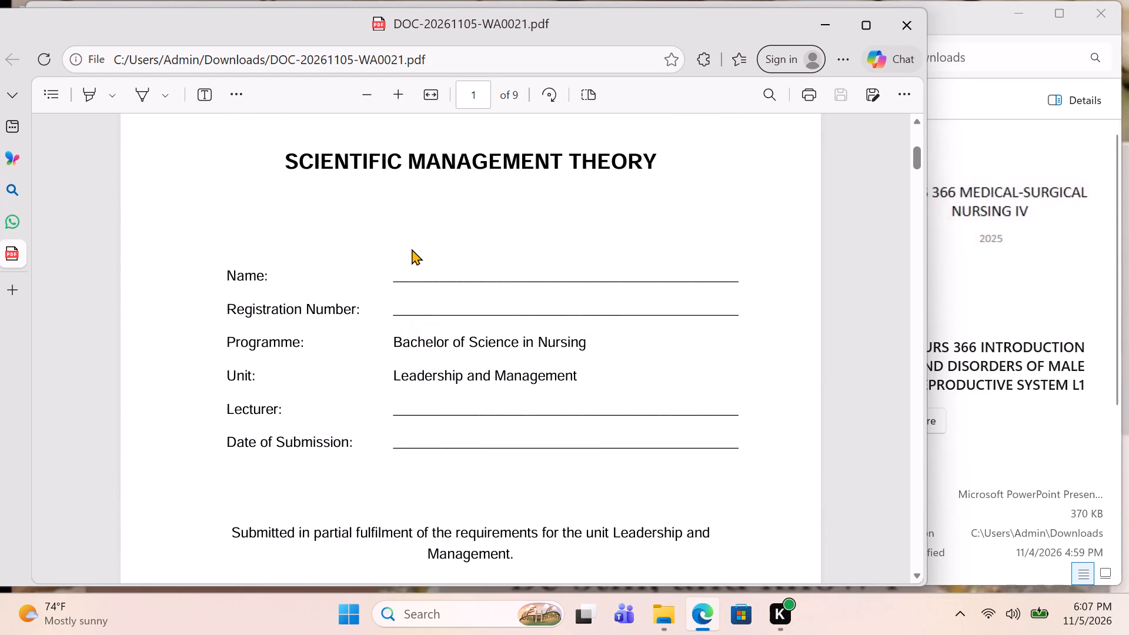
scroll(423, 256, up, 3)
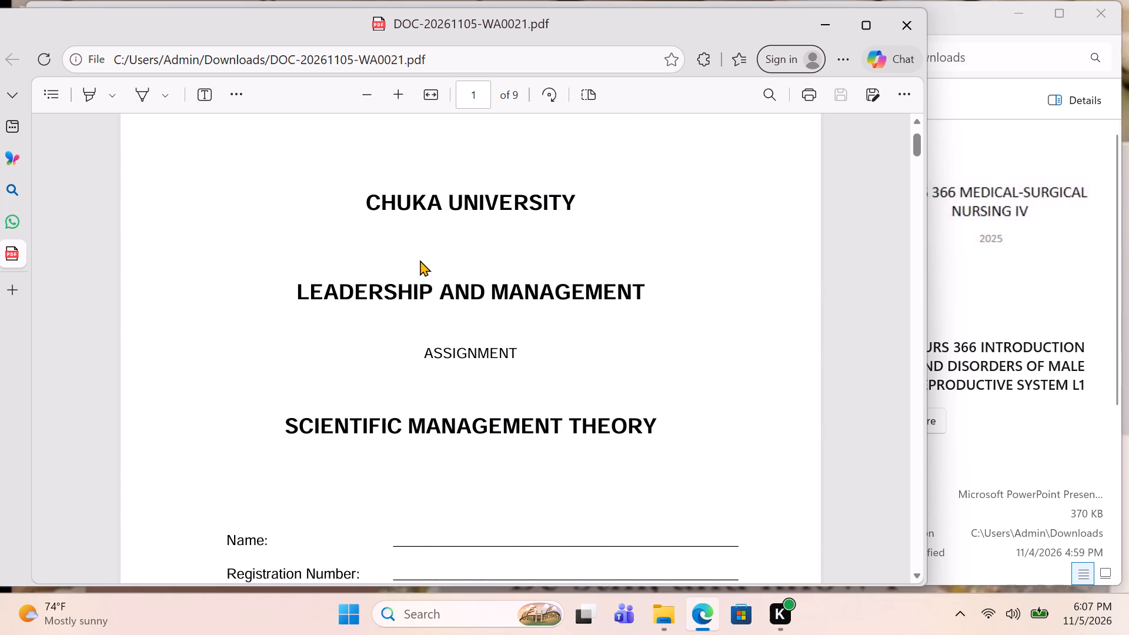
scroll(487, 270, down, 2)
scroll(489, 274, up, 2)
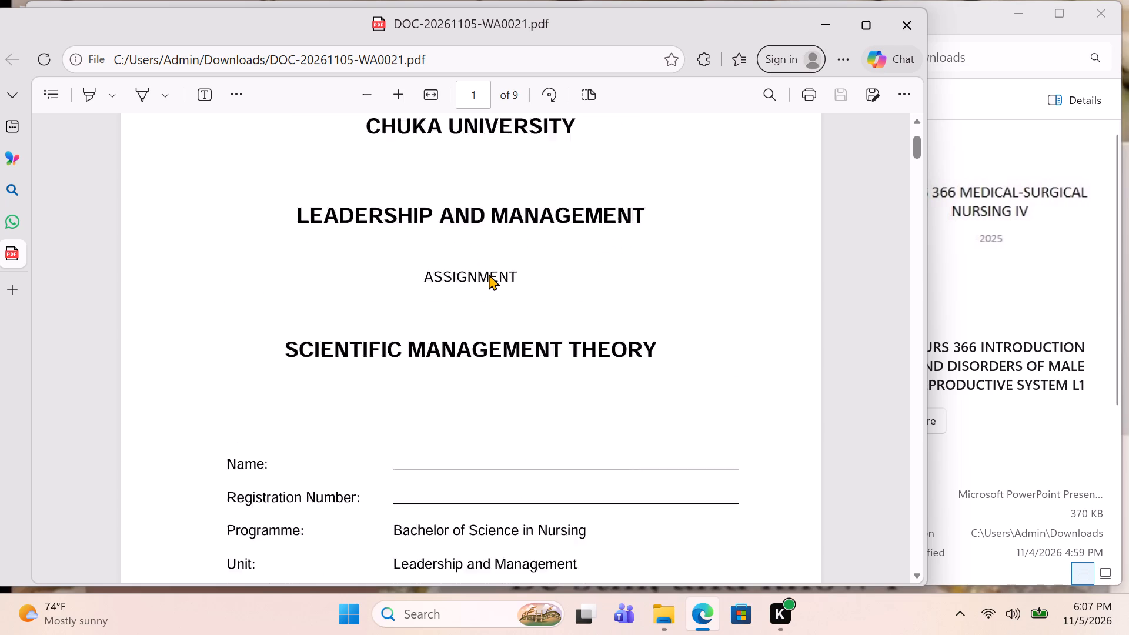
scroll(489, 274, up, 2)
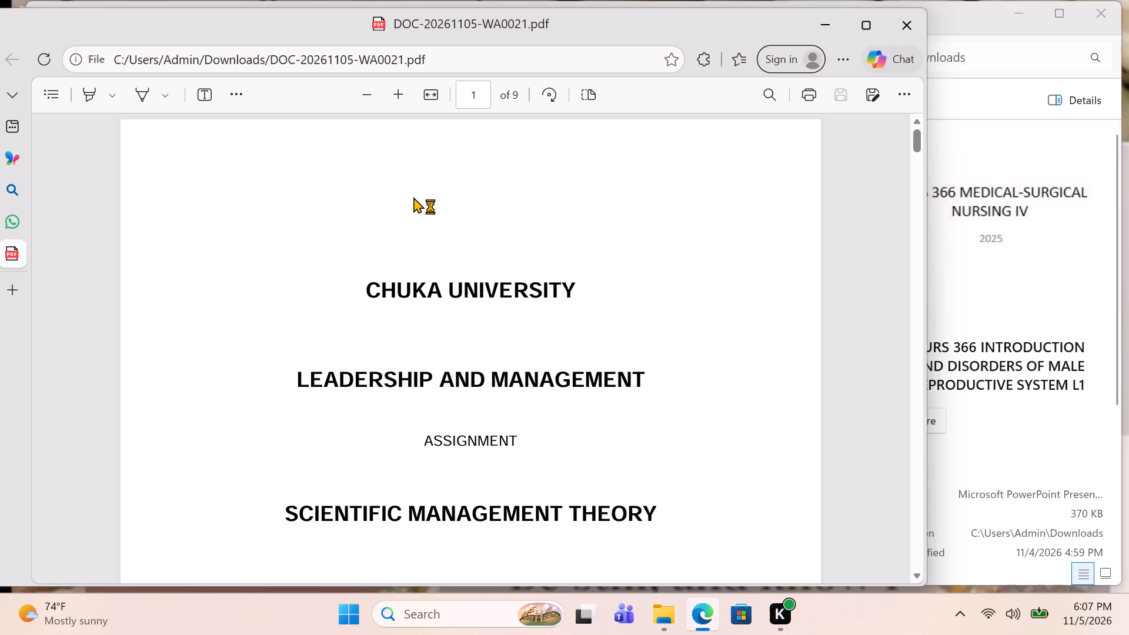
scroll(286, 296, up, 2)
scroll(396, 296, up, 3)
scroll(399, 317, down, 4)
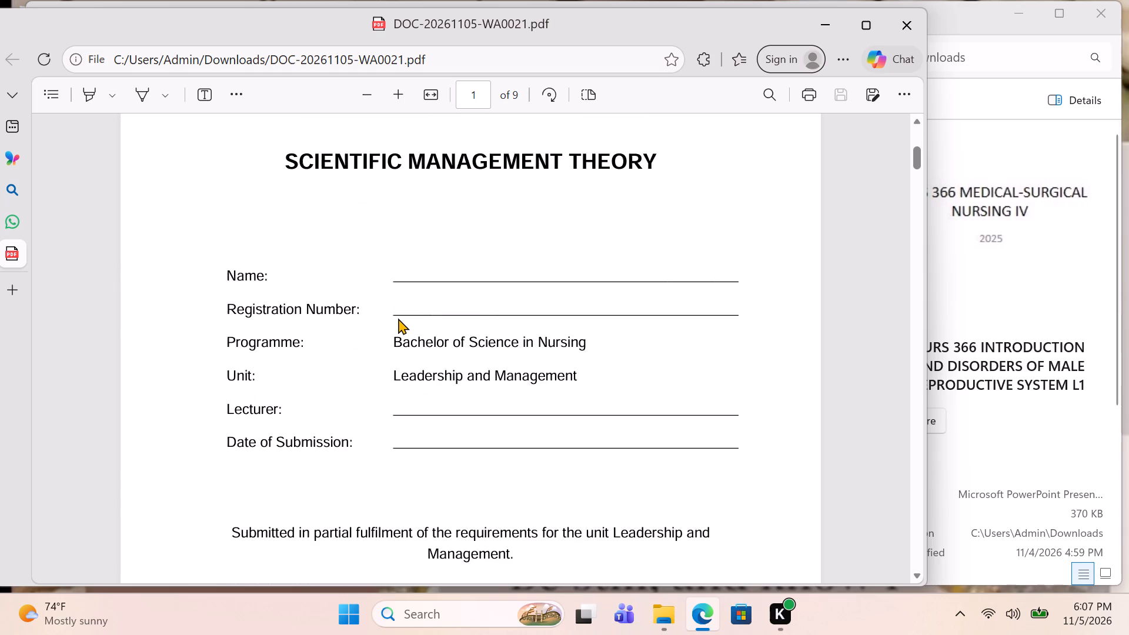
scroll(398, 318, up, 13)
scroll(403, 397, down, 2)
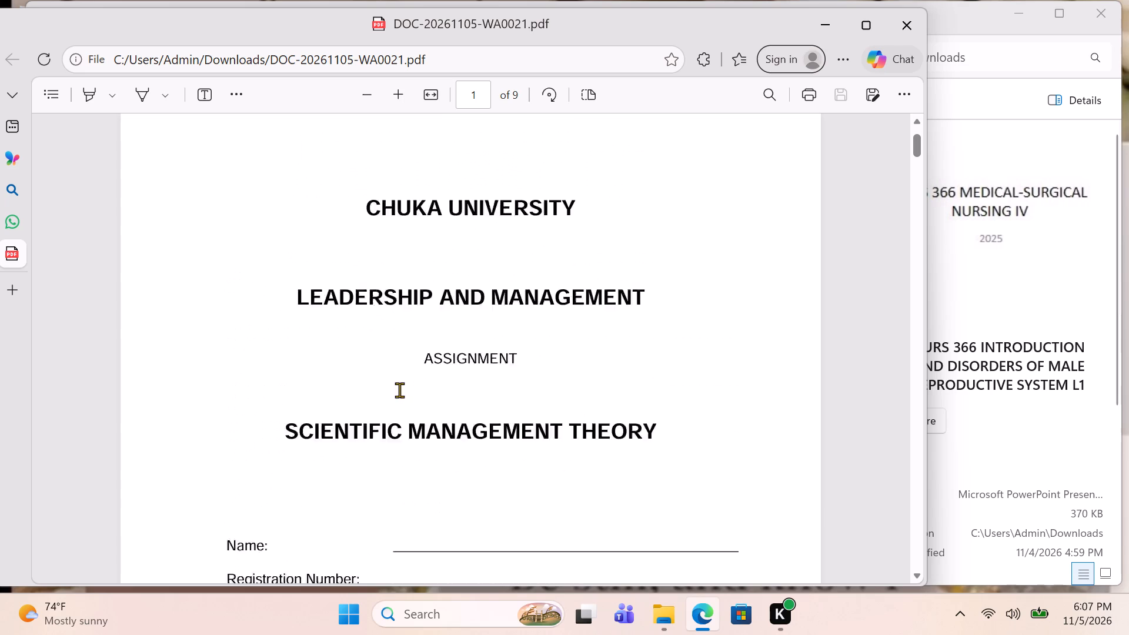
scroll(389, 381, down, 2)
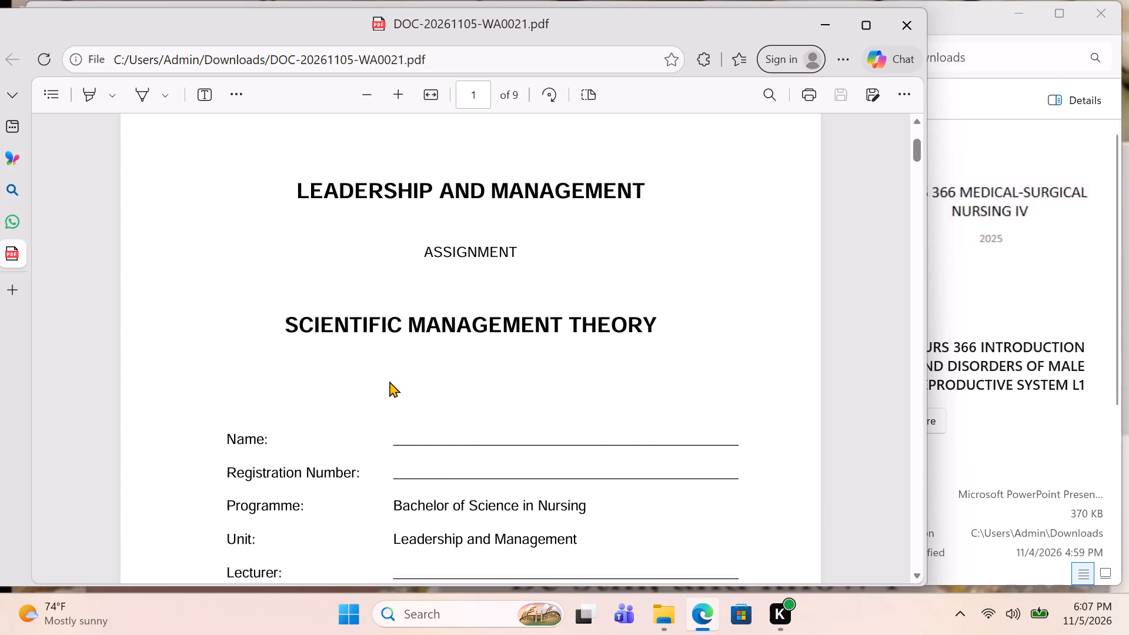
scroll(389, 381, down, 1)
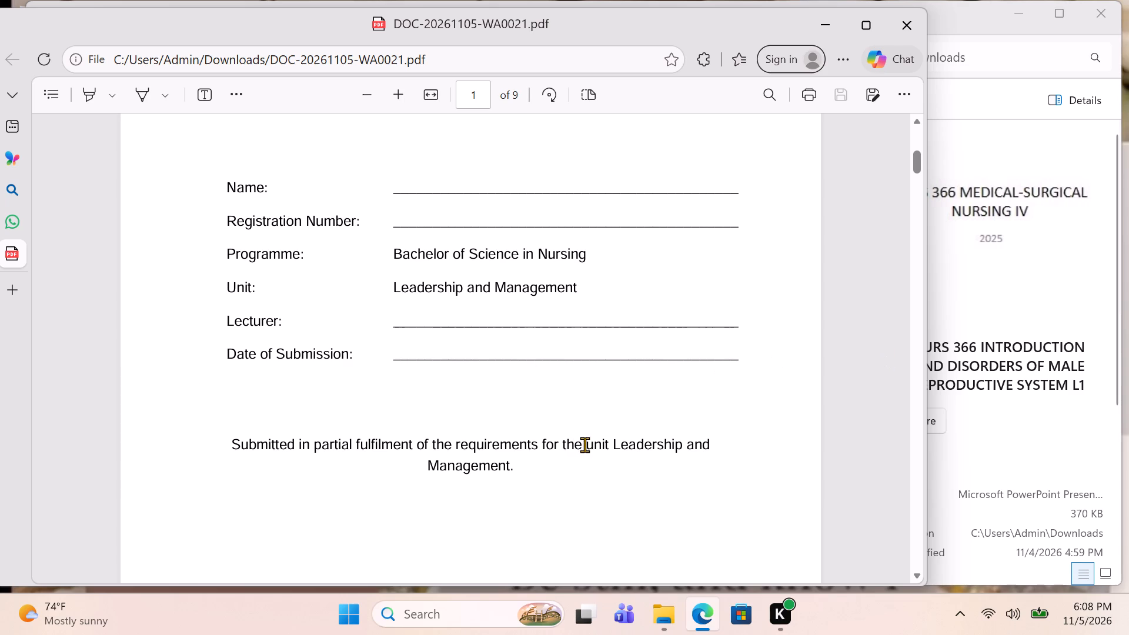
scroll(584, 444, down, 2)
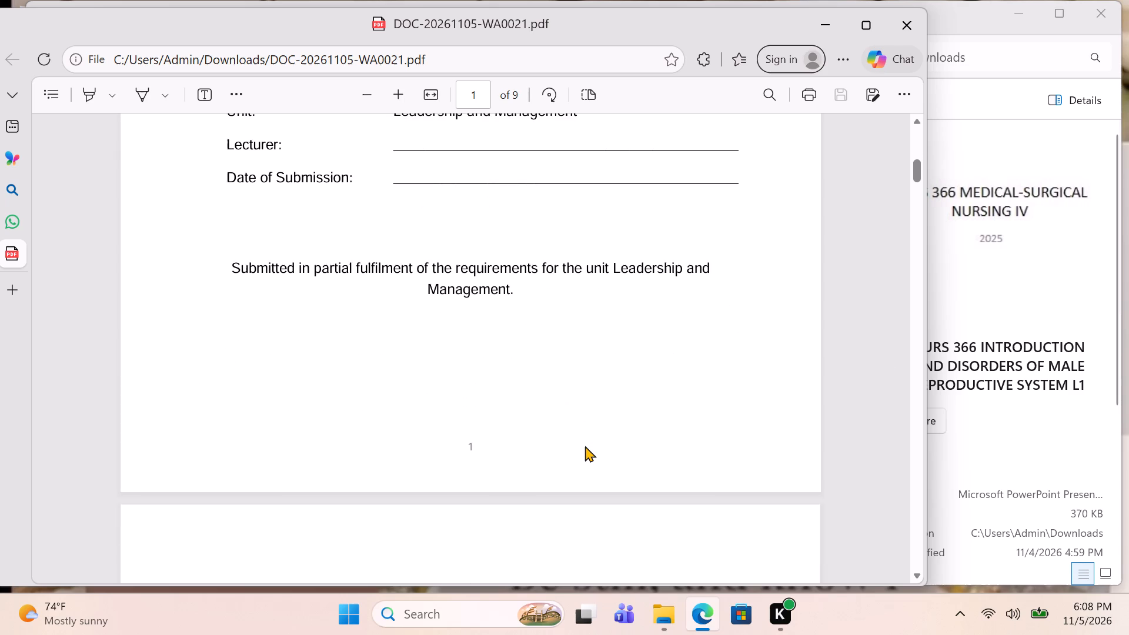
scroll(585, 446, up, 4)
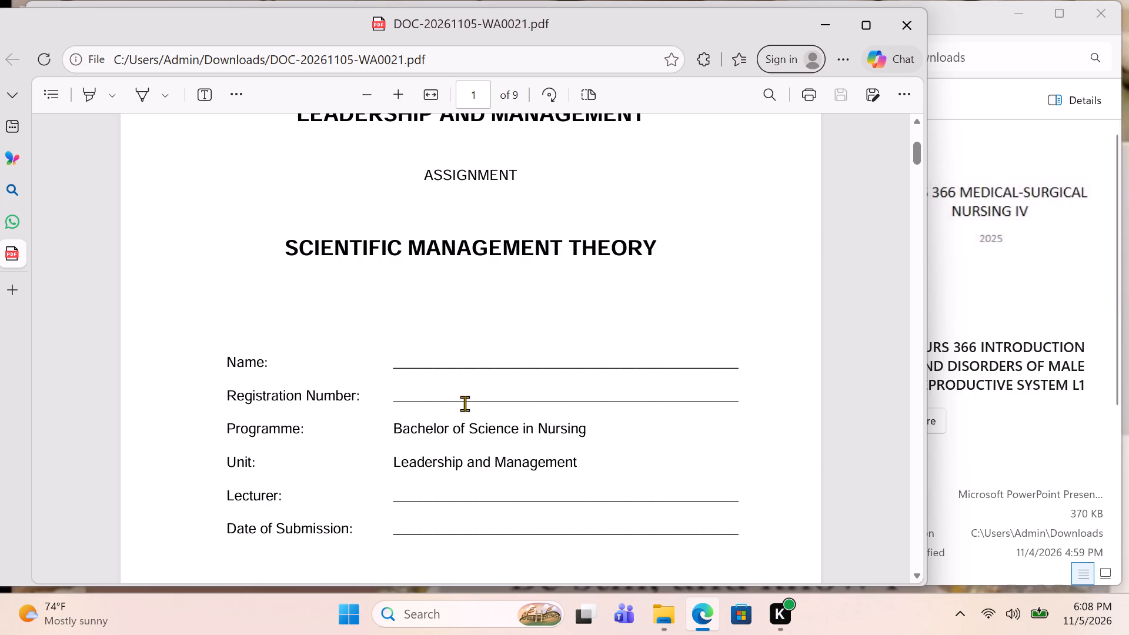
Skim the opening sections of the assignment on pages 2 and 3 and return to the cover page.
scroll(497, 439, down, 3)
scroll(502, 442, up, 1)
scroll(502, 444, down, 12)
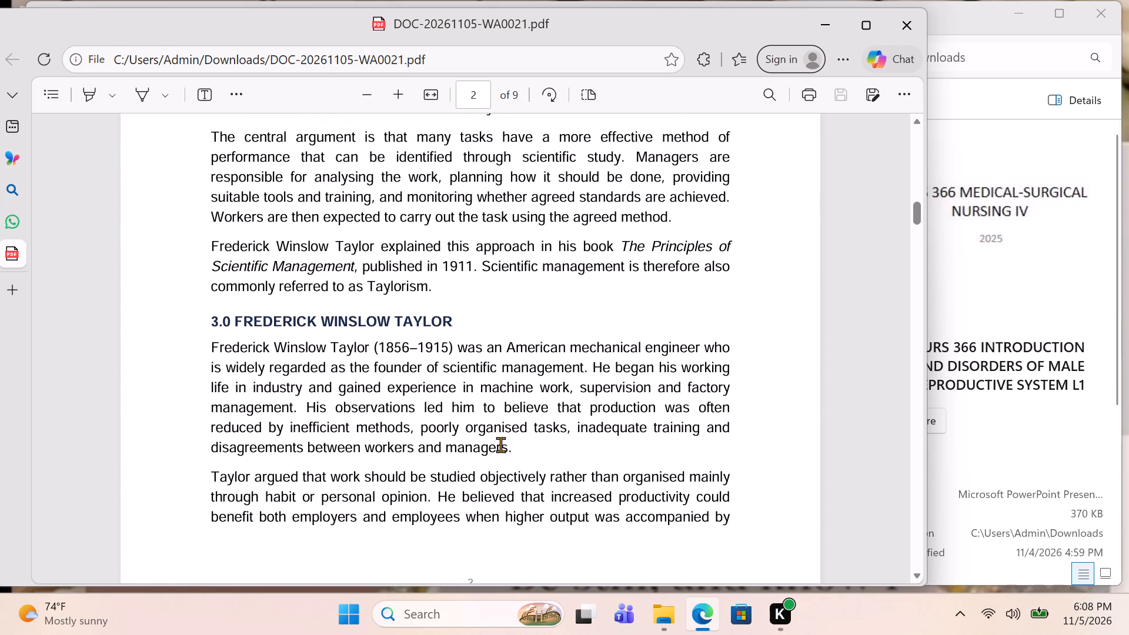
scroll(499, 444, down, 5)
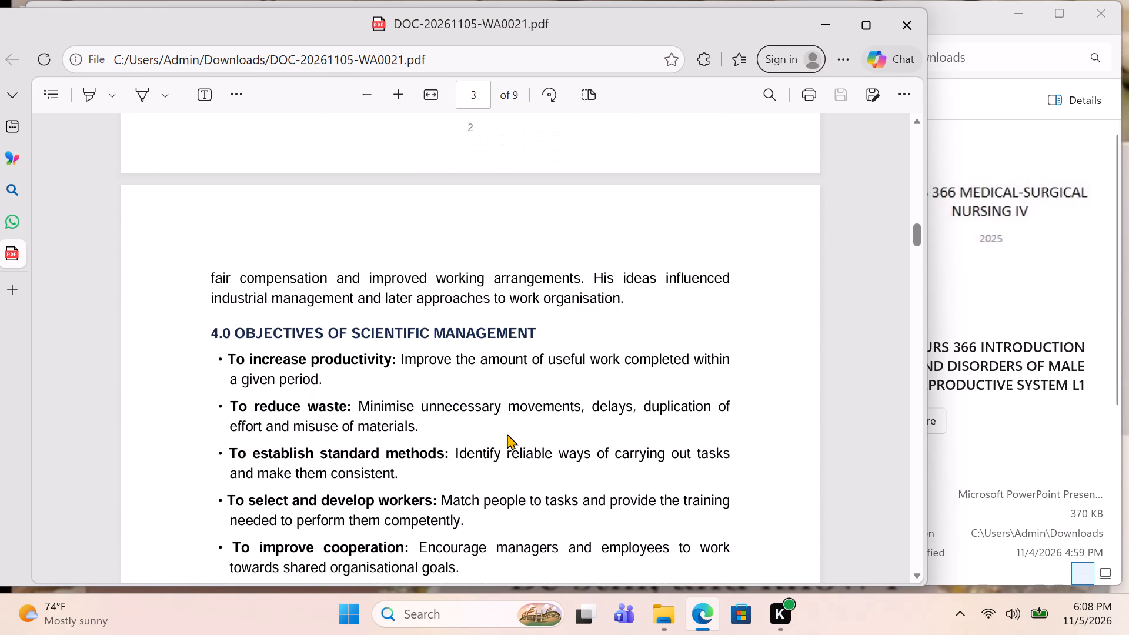
scroll(340, 419, up, 10)
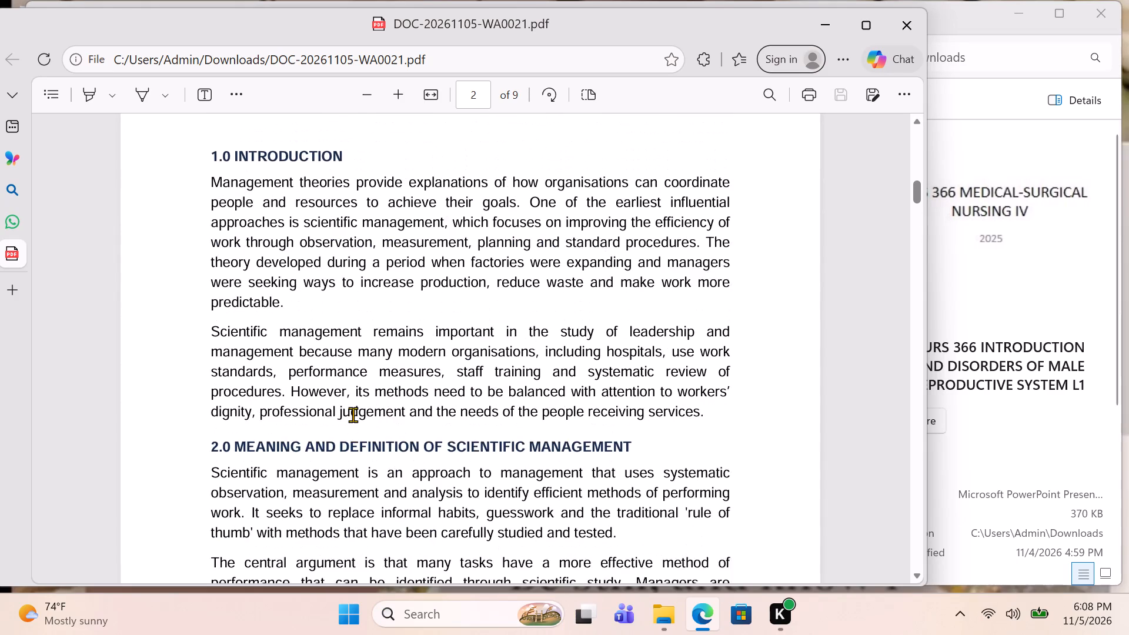
scroll(353, 415, up, 16)
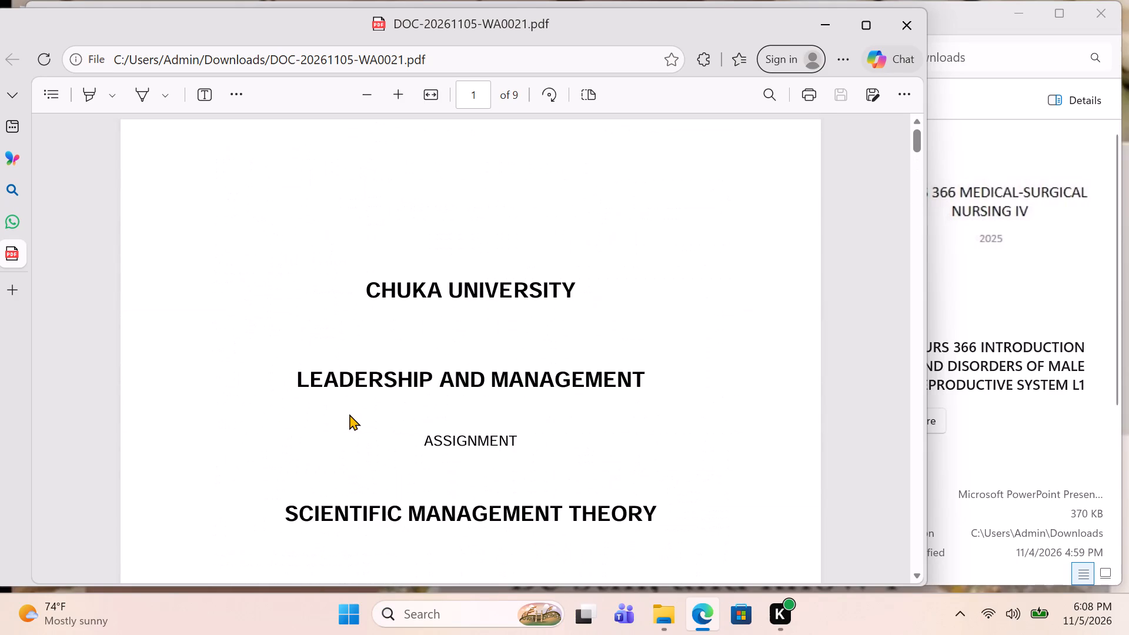
scroll(349, 414, up, 1)
scroll(474, 459, up, 1)
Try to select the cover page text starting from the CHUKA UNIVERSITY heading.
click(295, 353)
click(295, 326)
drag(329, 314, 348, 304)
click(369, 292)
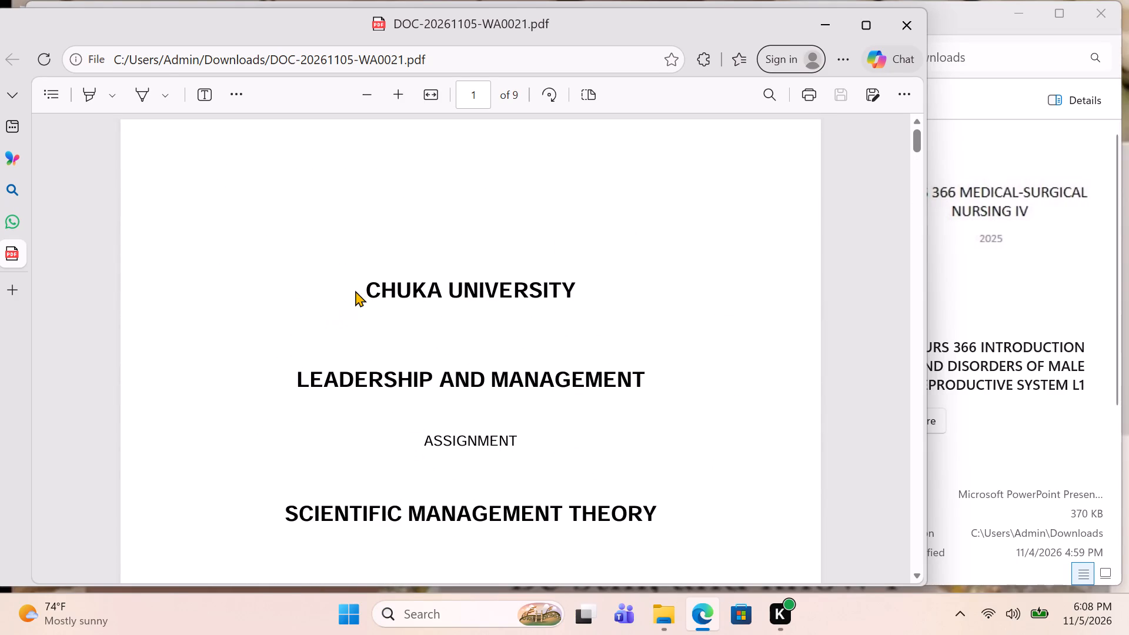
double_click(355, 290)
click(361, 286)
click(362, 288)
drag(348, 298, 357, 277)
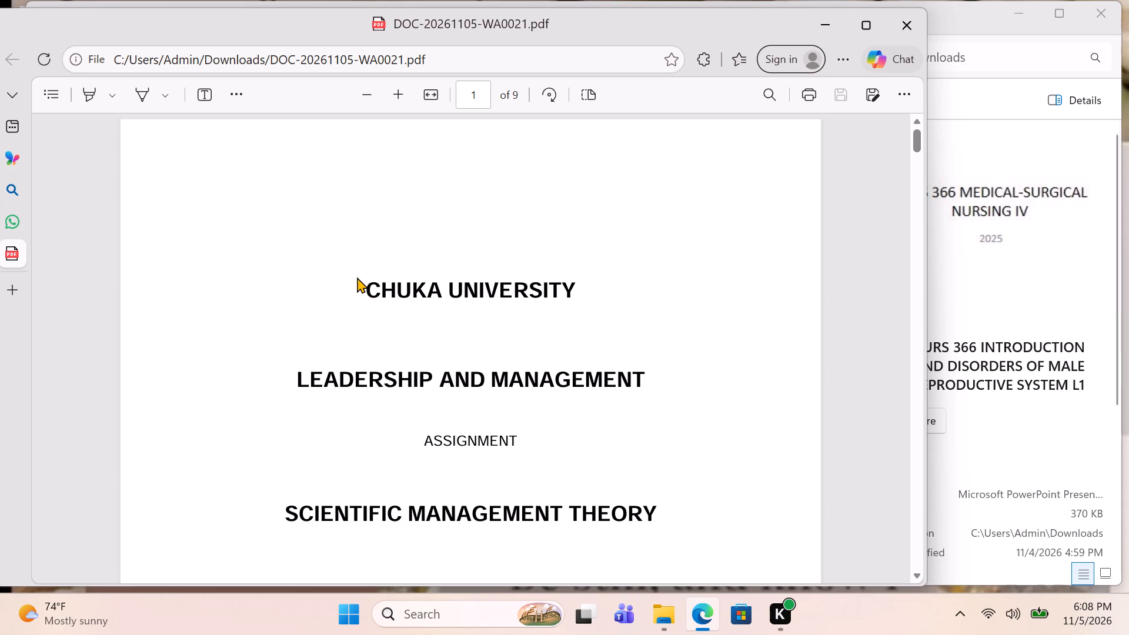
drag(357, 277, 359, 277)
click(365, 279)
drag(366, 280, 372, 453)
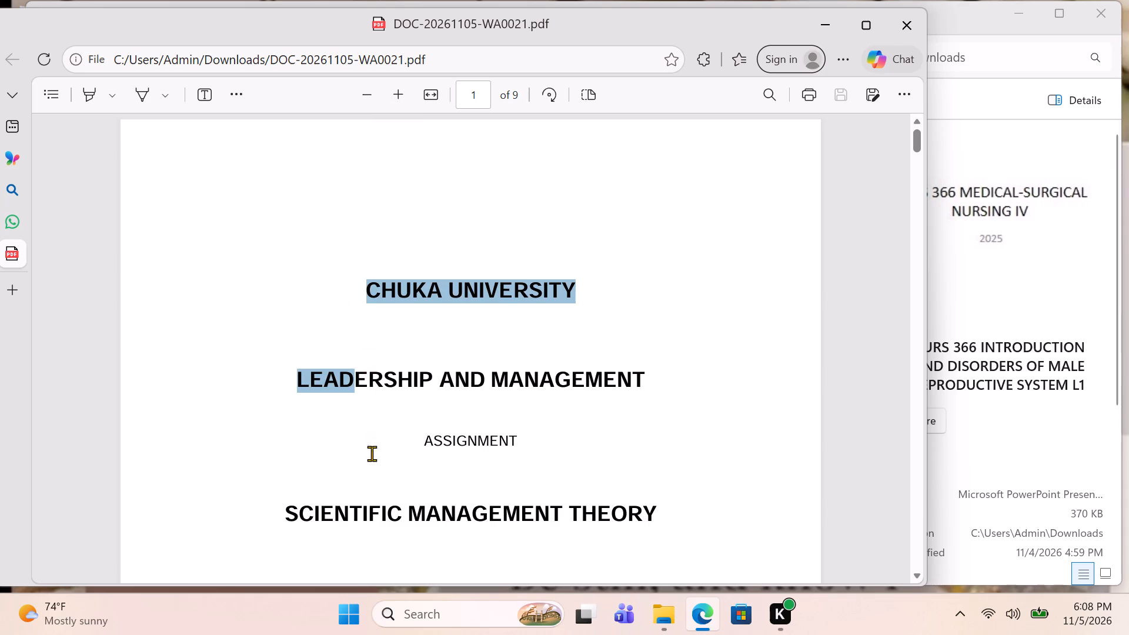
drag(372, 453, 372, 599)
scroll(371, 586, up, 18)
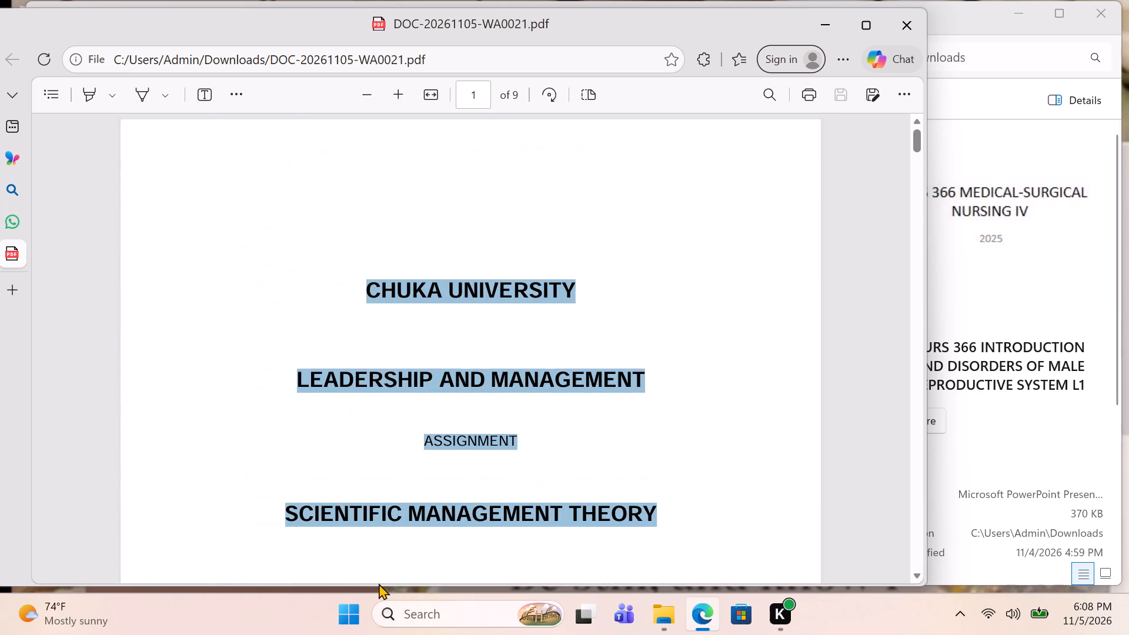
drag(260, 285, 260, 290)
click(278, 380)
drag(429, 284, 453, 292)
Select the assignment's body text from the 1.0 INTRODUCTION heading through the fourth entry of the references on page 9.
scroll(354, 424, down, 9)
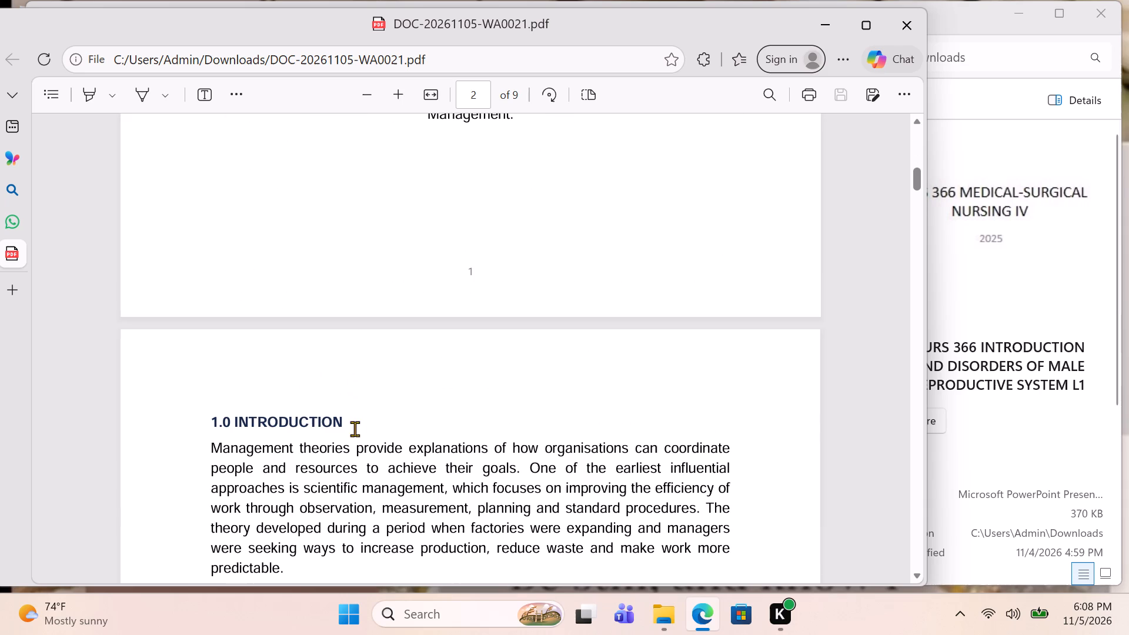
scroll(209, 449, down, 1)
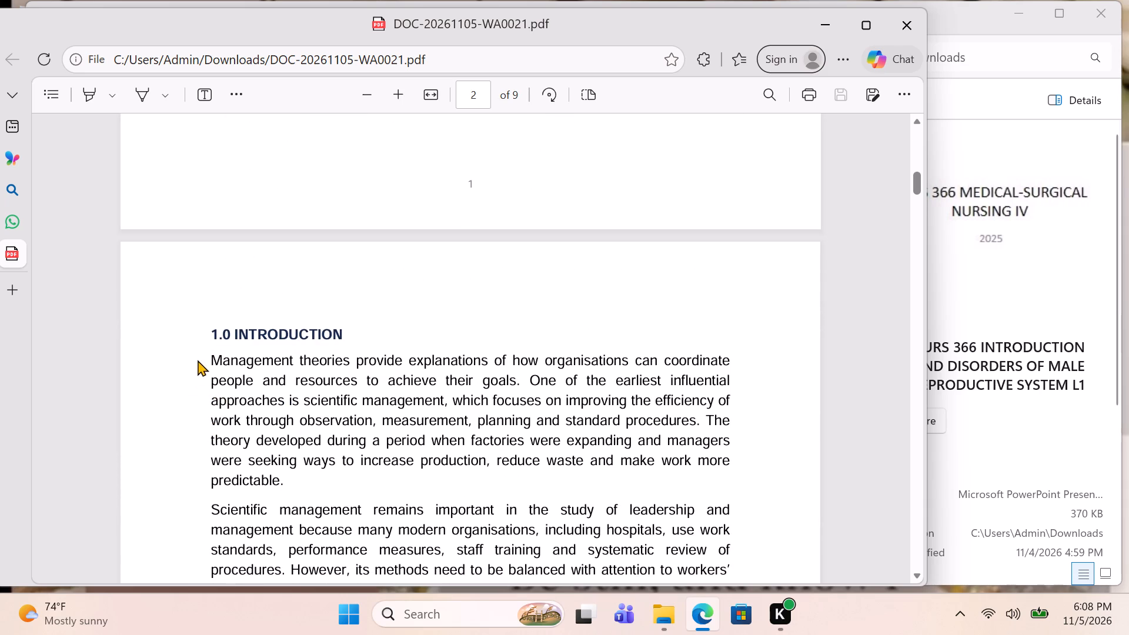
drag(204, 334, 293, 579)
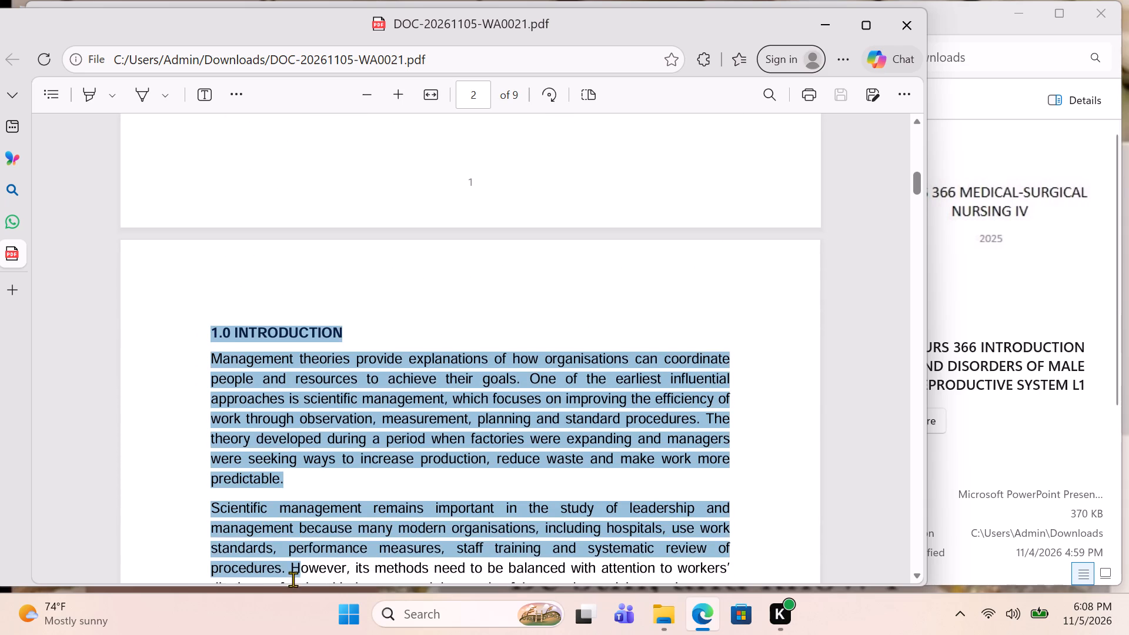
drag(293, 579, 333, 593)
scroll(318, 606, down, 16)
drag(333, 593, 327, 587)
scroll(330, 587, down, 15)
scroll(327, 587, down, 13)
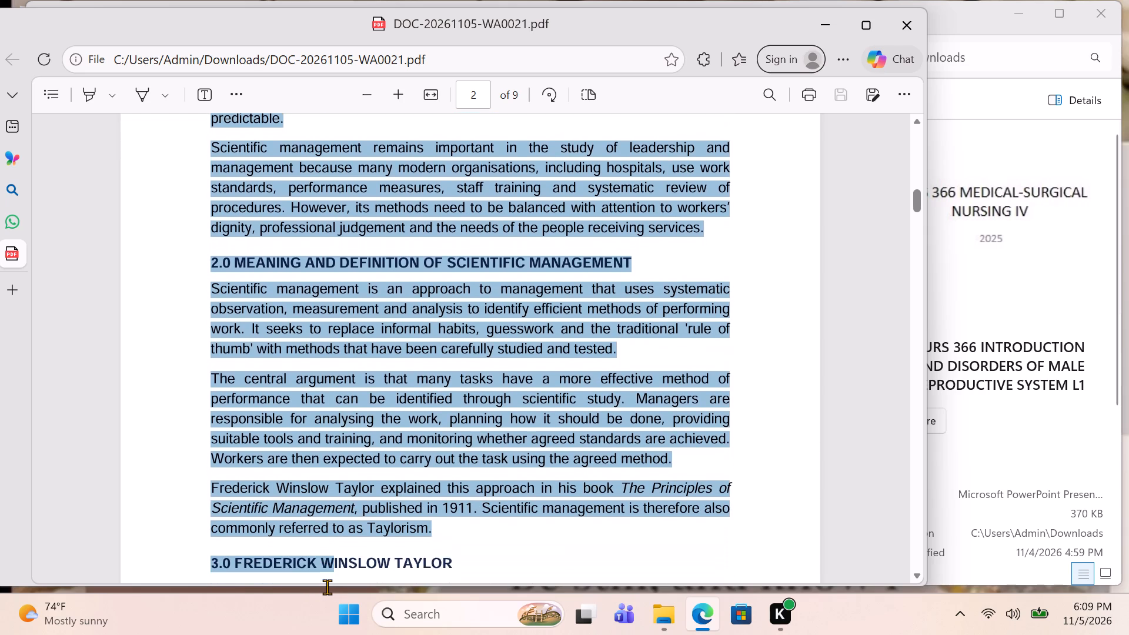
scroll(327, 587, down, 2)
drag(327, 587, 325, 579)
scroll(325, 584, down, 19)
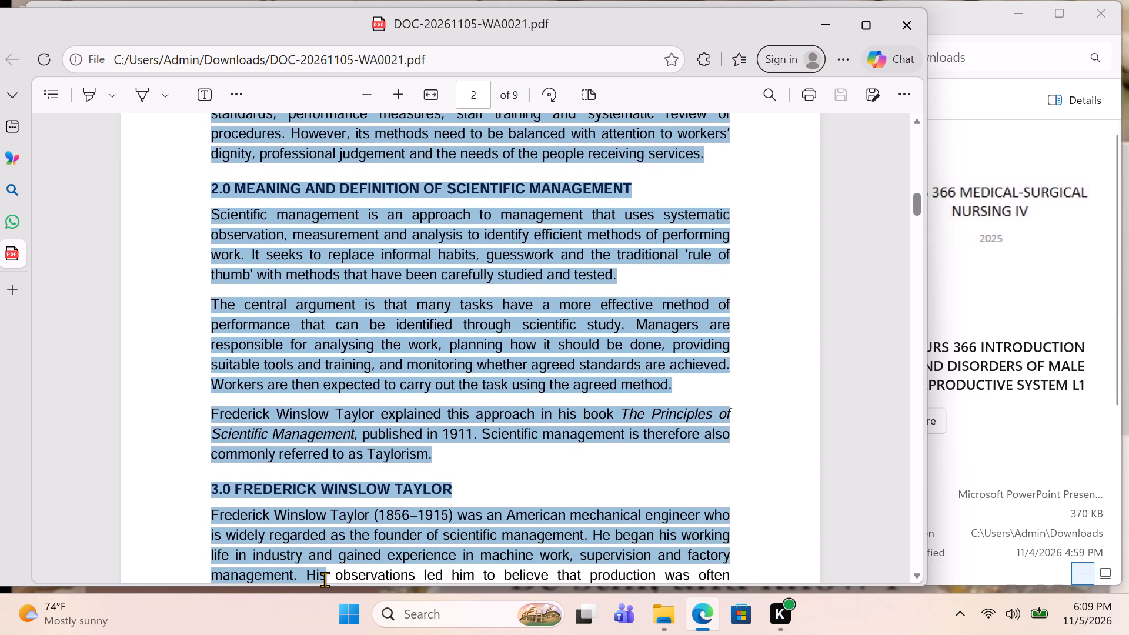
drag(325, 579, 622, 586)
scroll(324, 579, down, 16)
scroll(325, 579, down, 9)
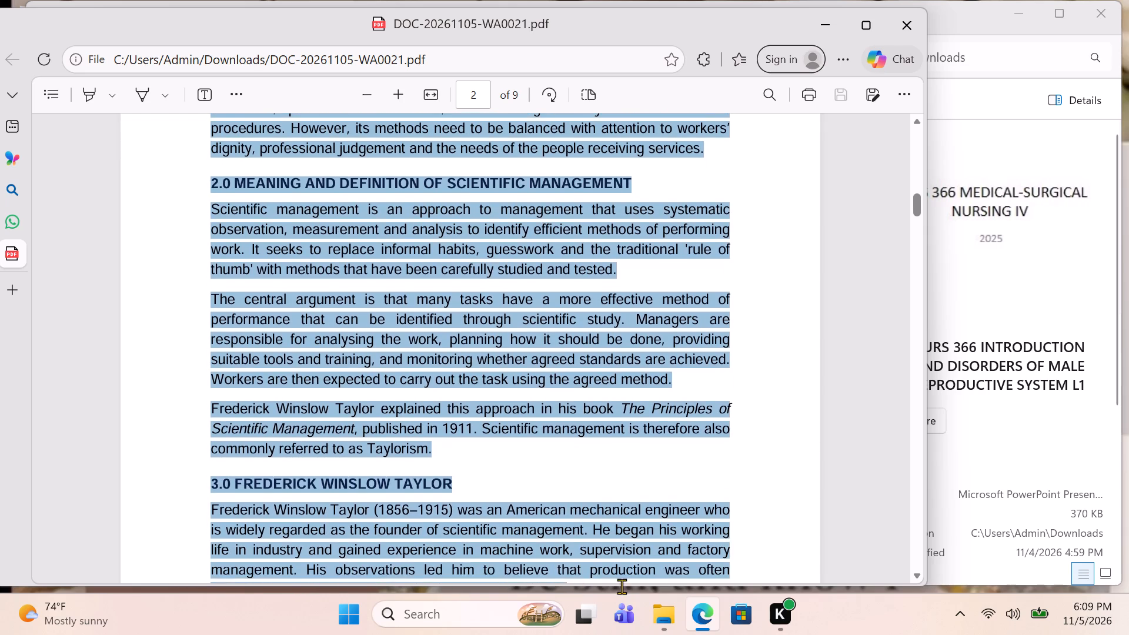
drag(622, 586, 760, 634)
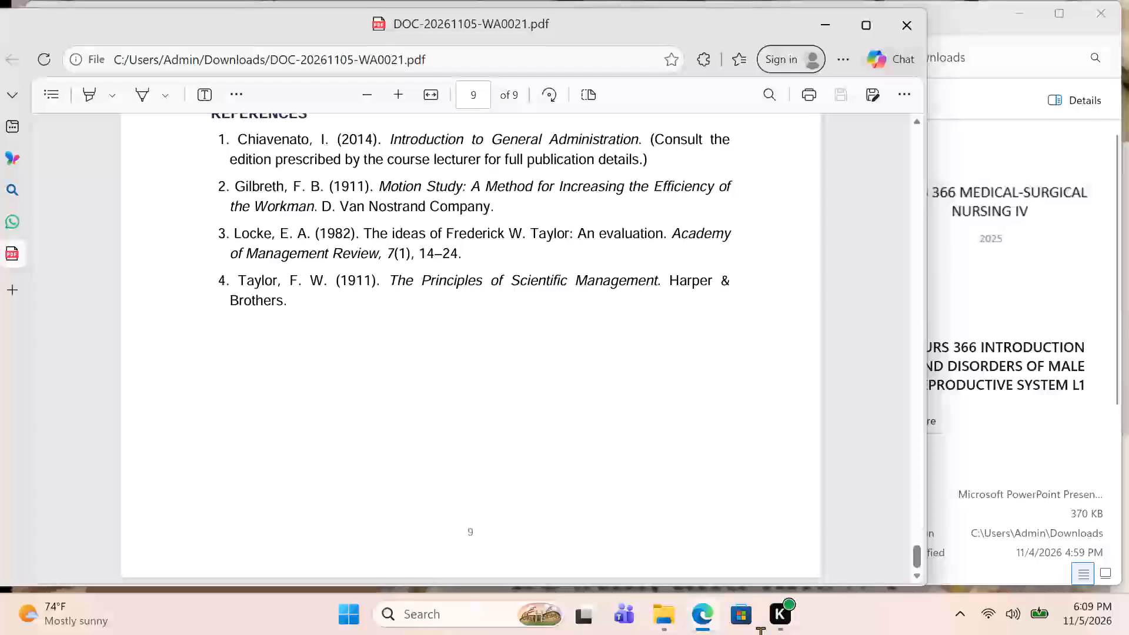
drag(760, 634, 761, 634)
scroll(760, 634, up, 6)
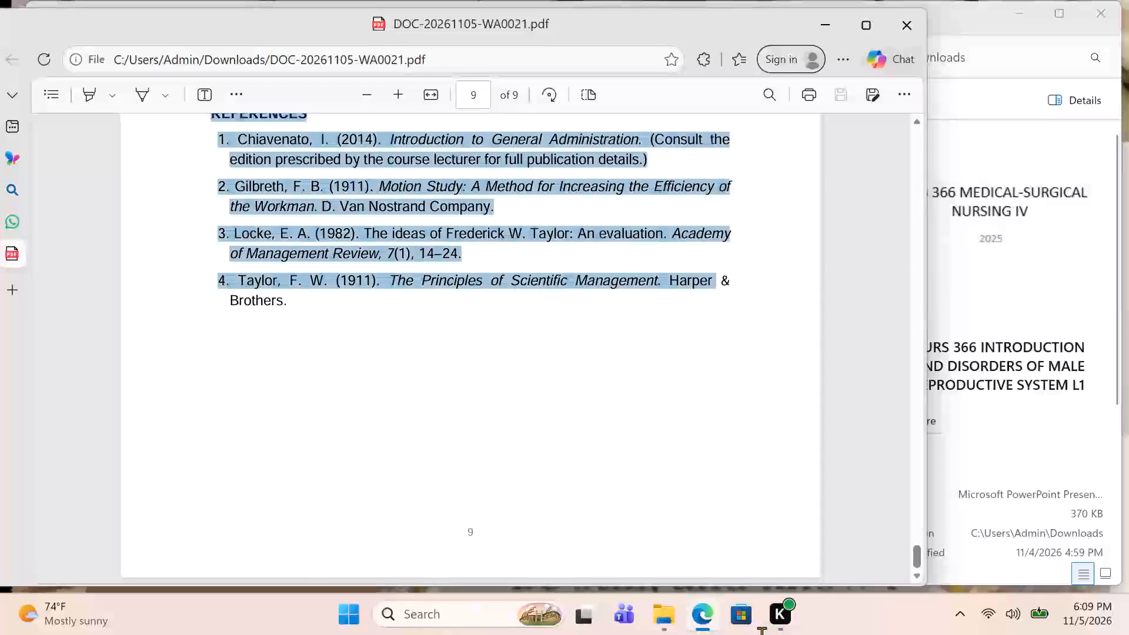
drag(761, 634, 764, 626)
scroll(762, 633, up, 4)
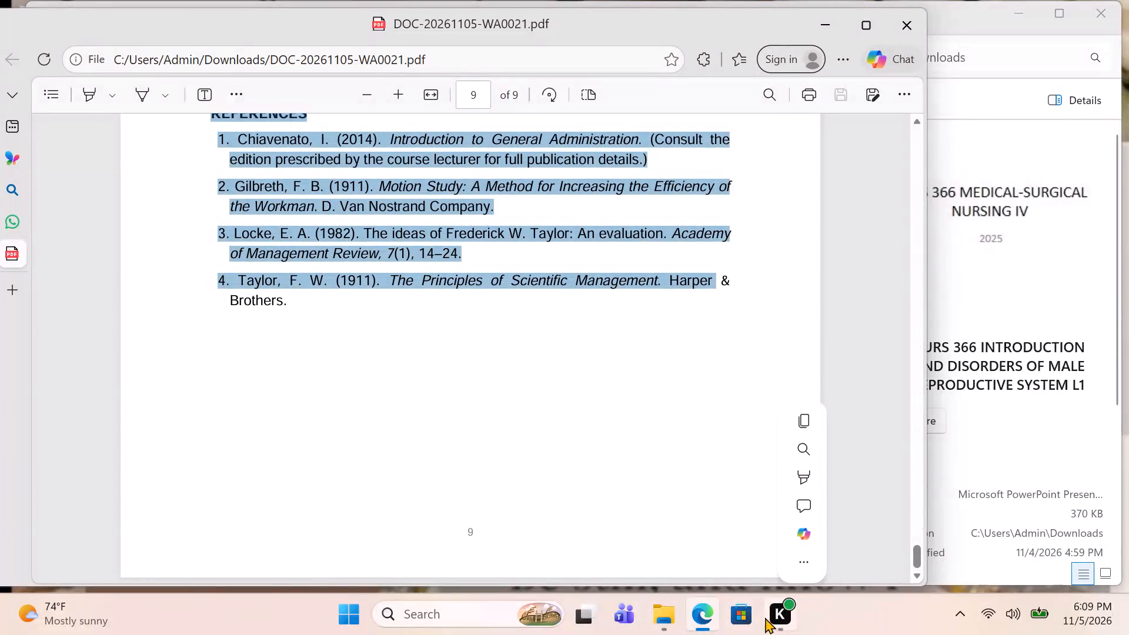
Look back over the selected text from the references on page 9 to section 4.0 on page 3, and clear the selection.
scroll(514, 569, up, 2)
scroll(535, 462, up, 11)
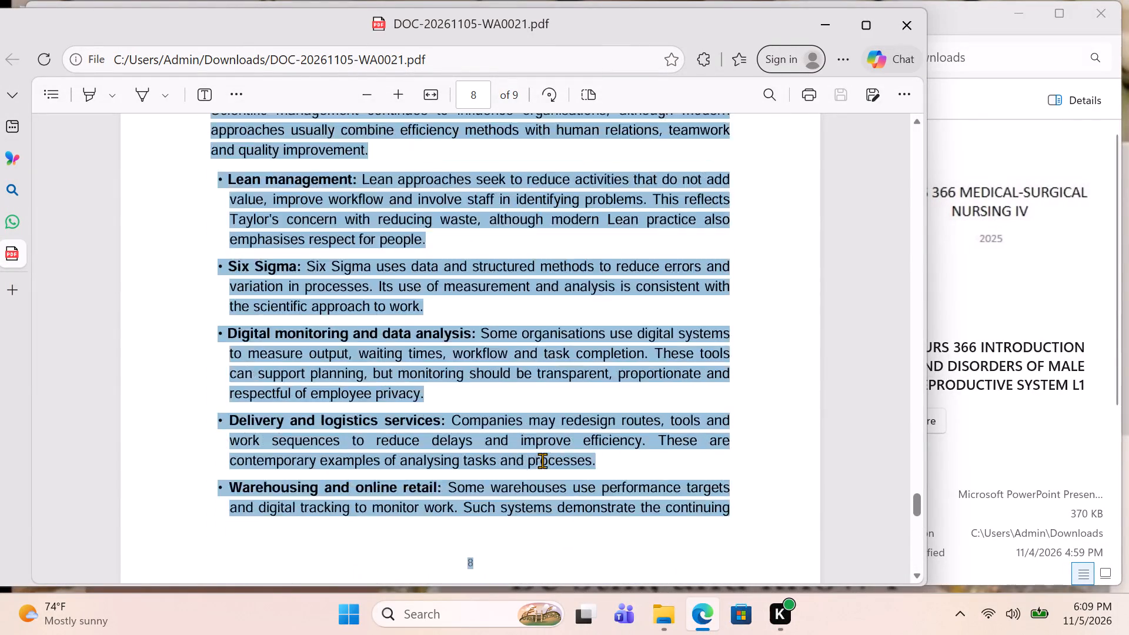
scroll(542, 460, up, 12)
scroll(542, 460, up, 17)
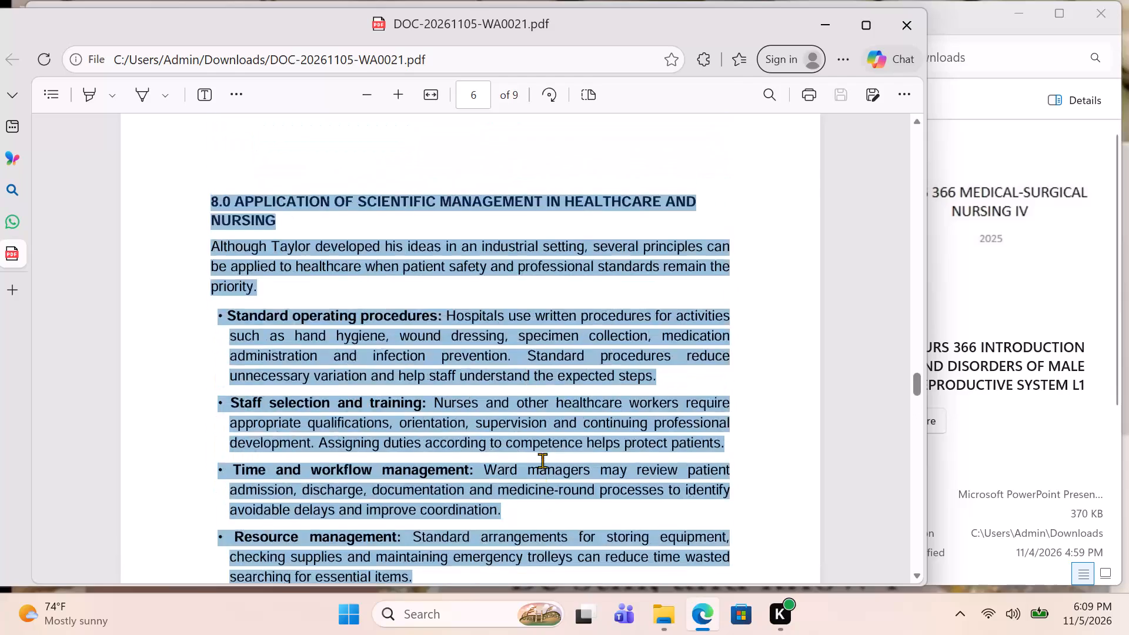
scroll(542, 460, up, 20)
scroll(542, 460, up, 14)
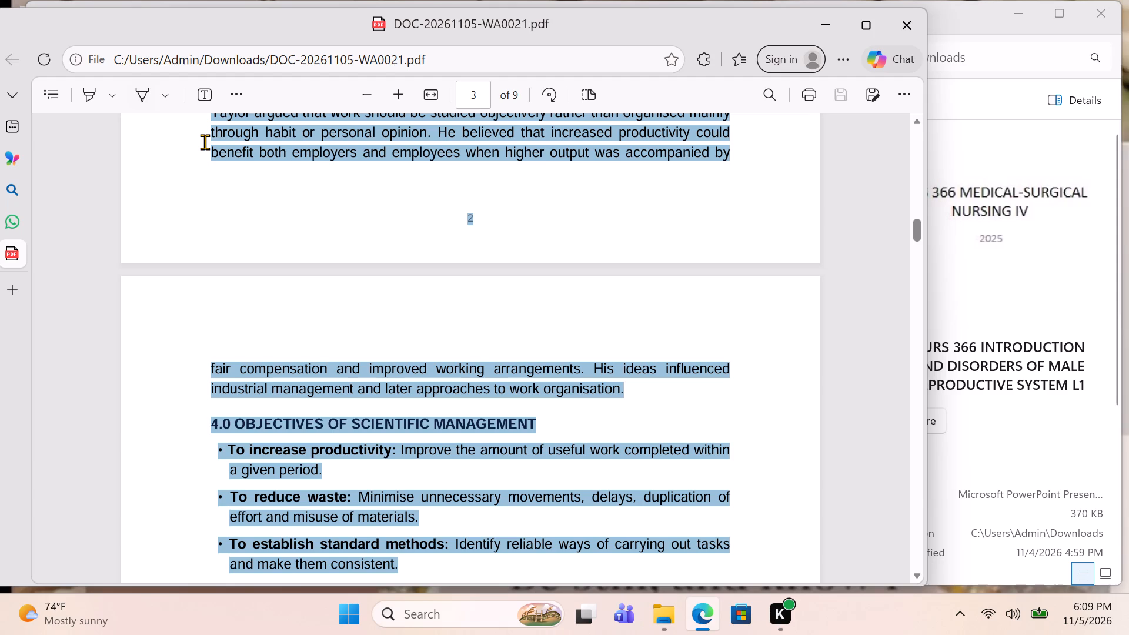
right_click(206, 203)
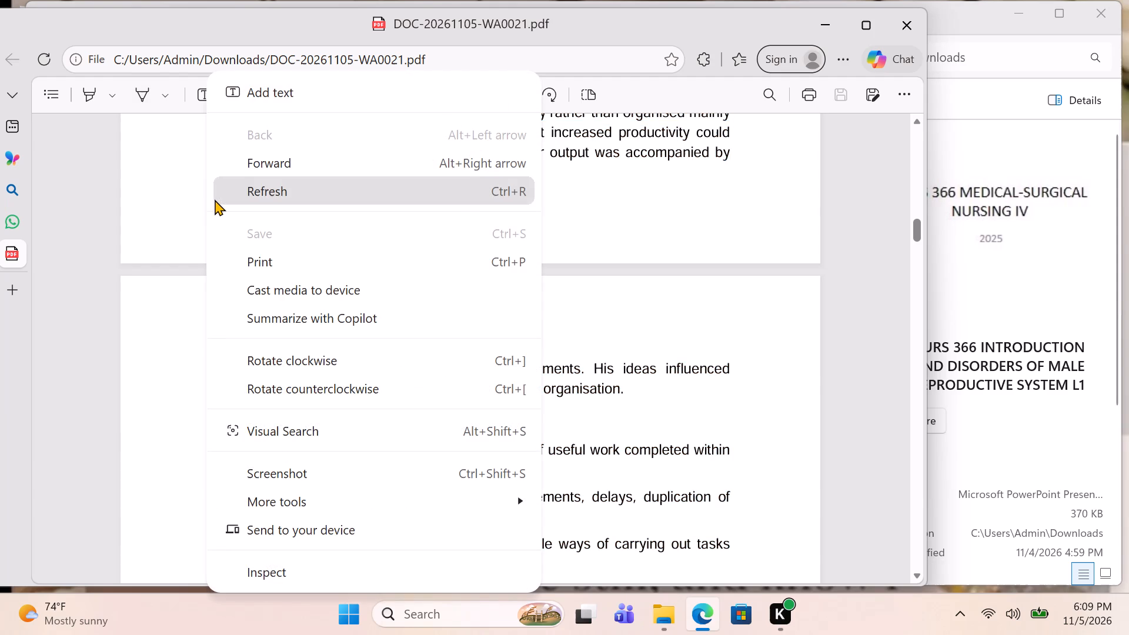
click(166, 186)
Copy the assignment's body text from the 1.0 INTRODUCTION heading on page 2 through the fourth references entry on page 9.
scroll(181, 192, up, 6)
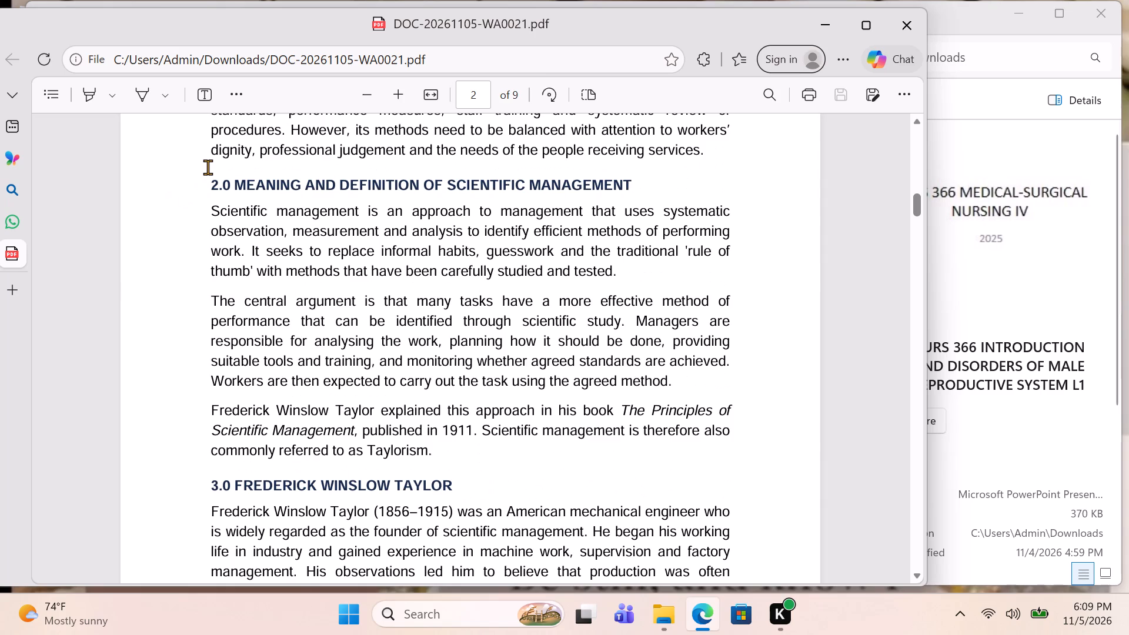
scroll(208, 167, up, 20)
scroll(208, 167, up, 1)
scroll(222, 492, down, 4)
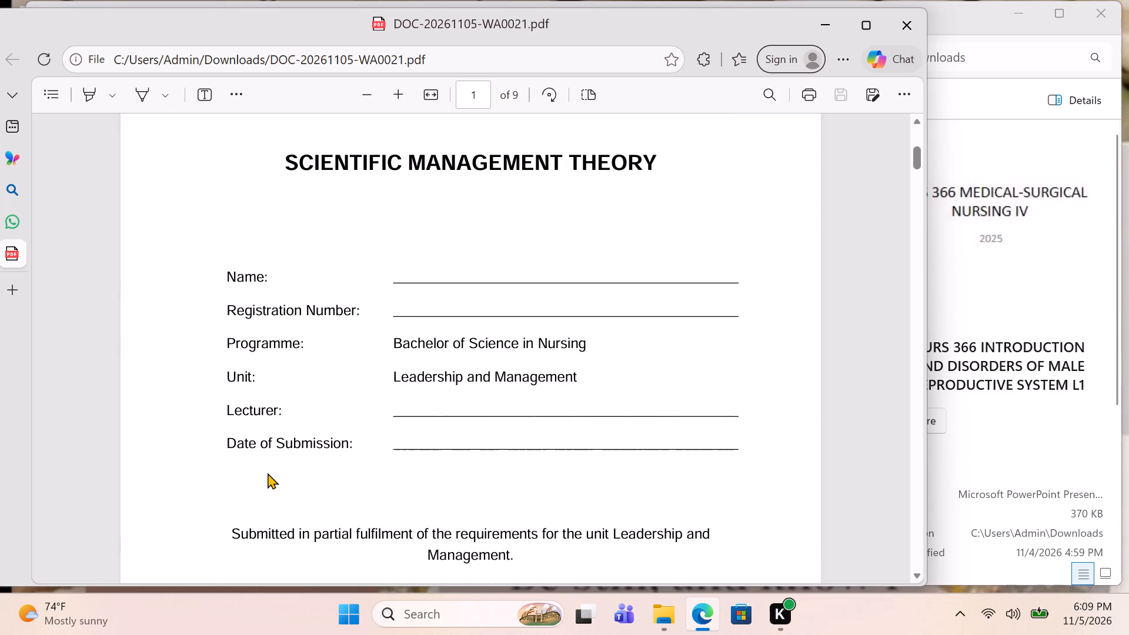
scroll(238, 454, down, 6)
scroll(275, 457, up, 3)
scroll(266, 447, down, 3)
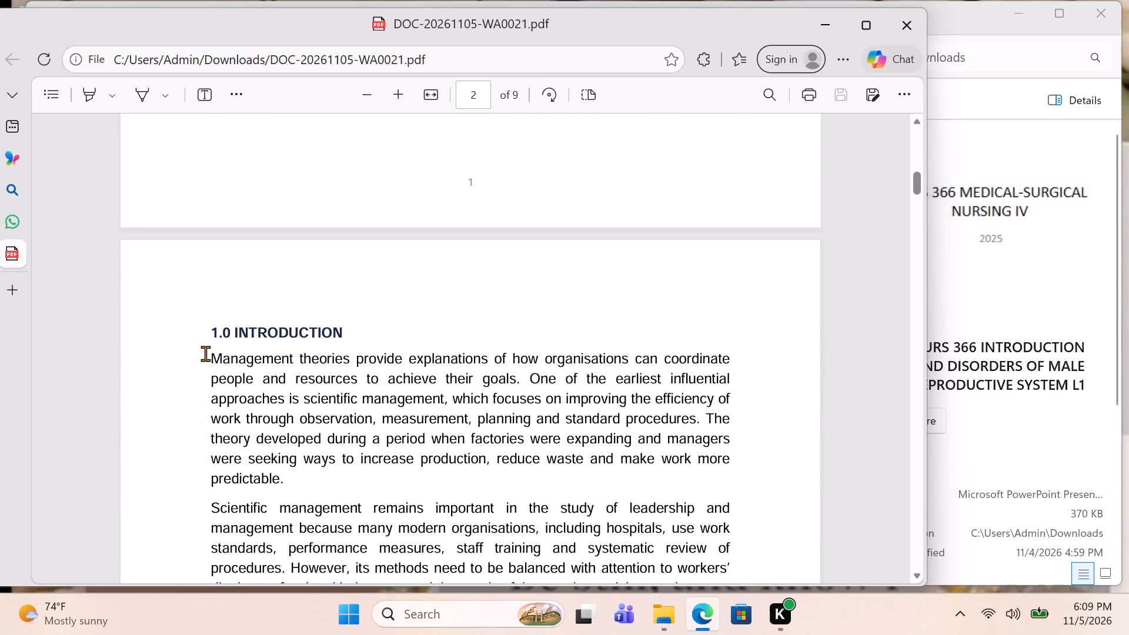
drag(208, 342, 696, 559)
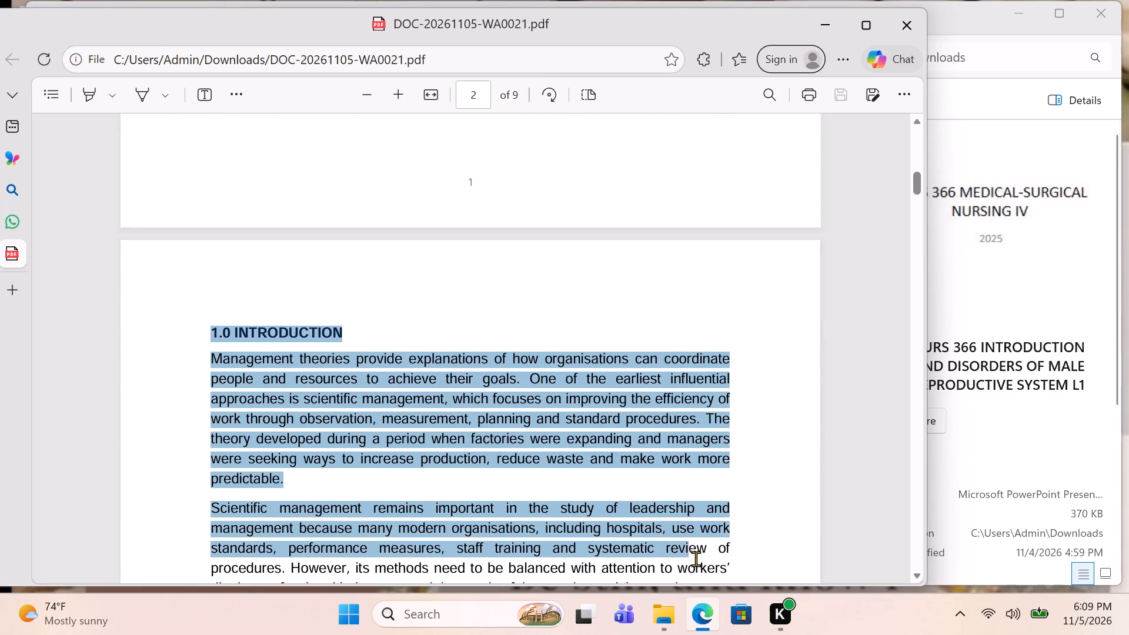
drag(696, 559, 732, 604)
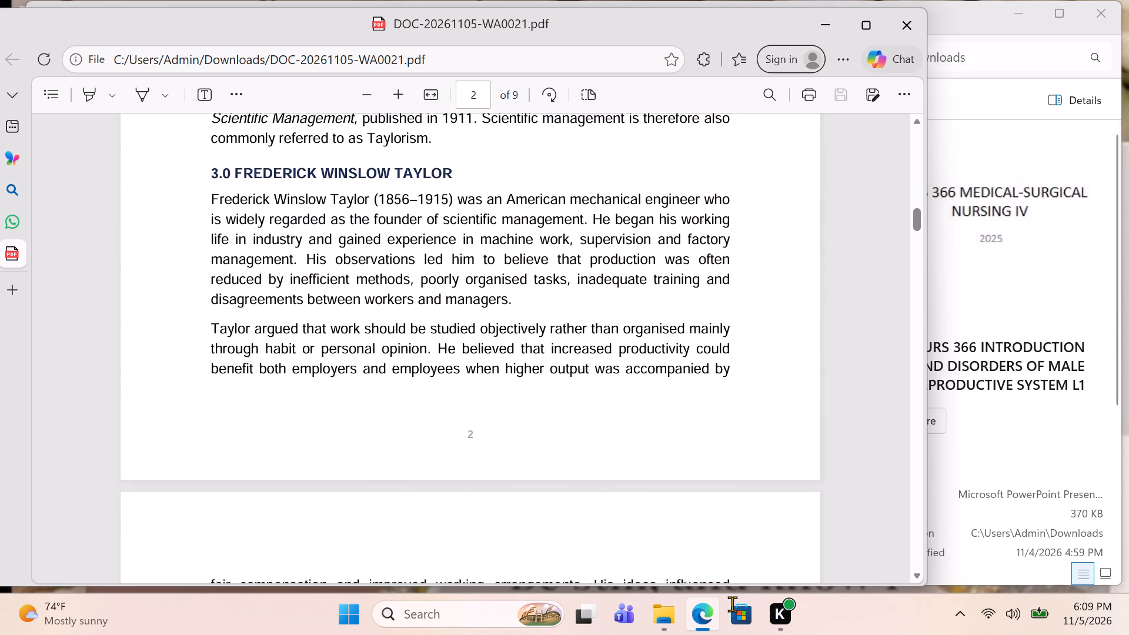
drag(732, 604, 736, 605)
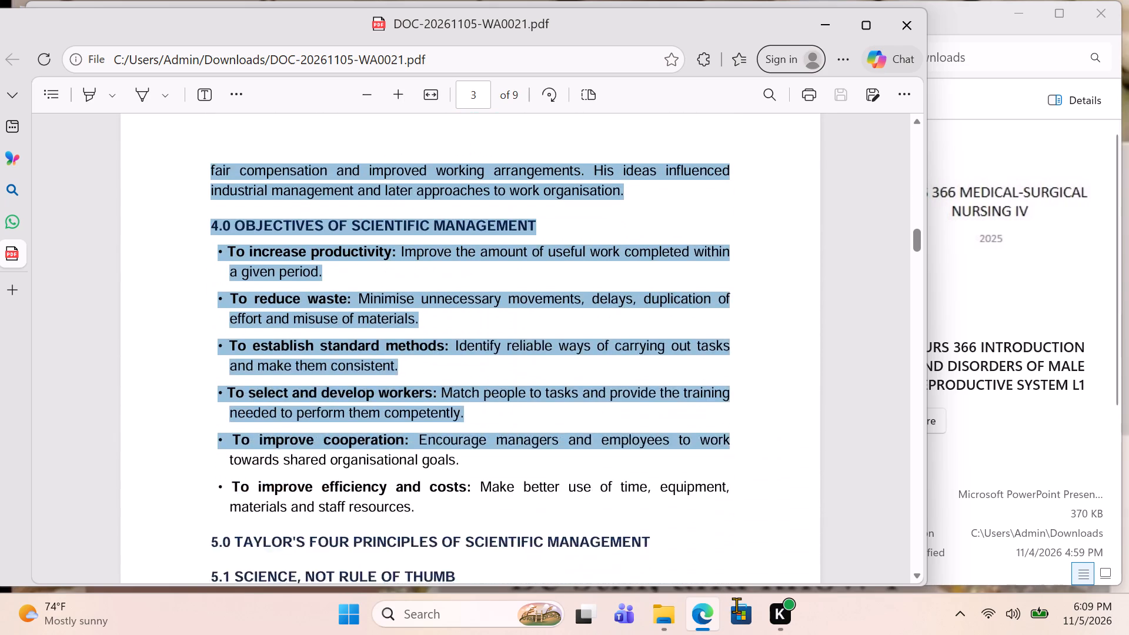
drag(736, 605, 753, 599)
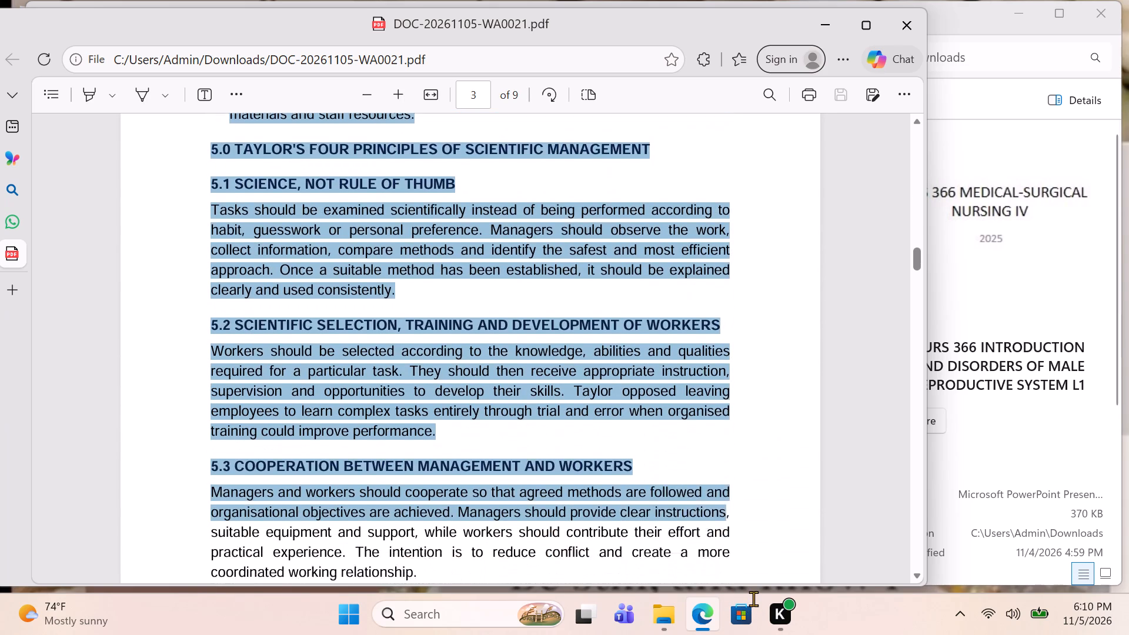
drag(753, 599, 753, 597)
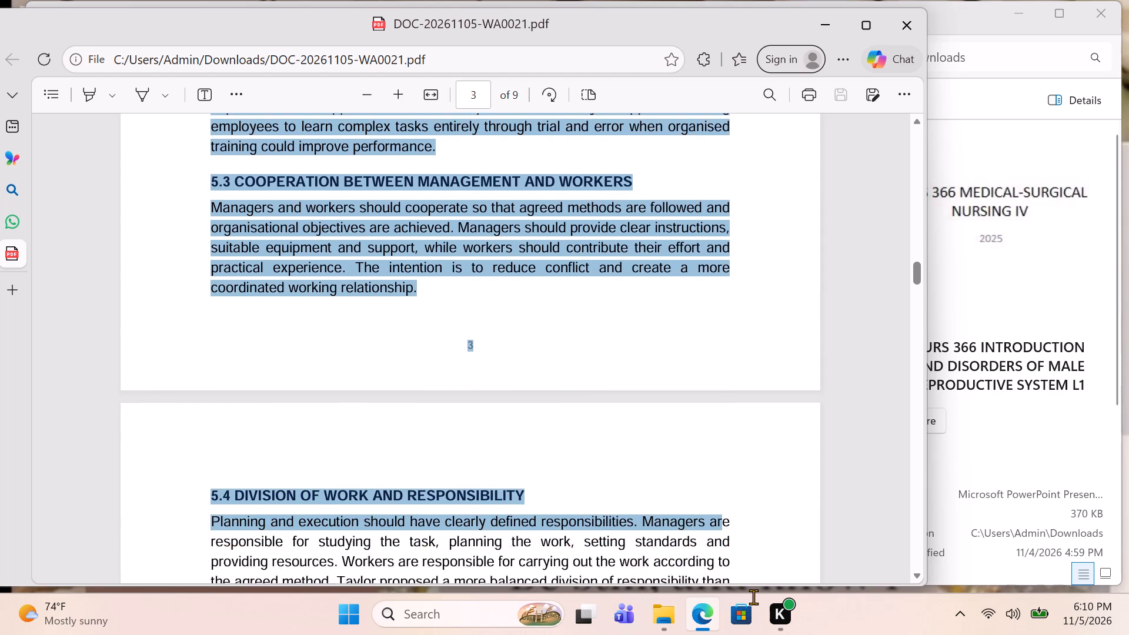
drag(753, 597, 751, 594)
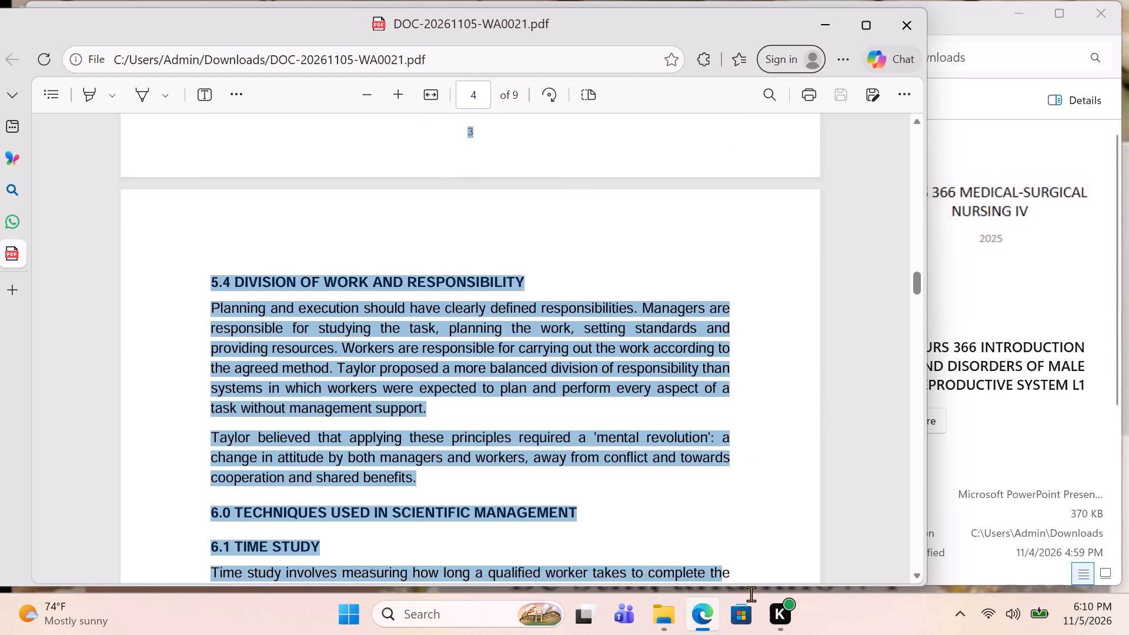
drag(751, 594, 768, 624)
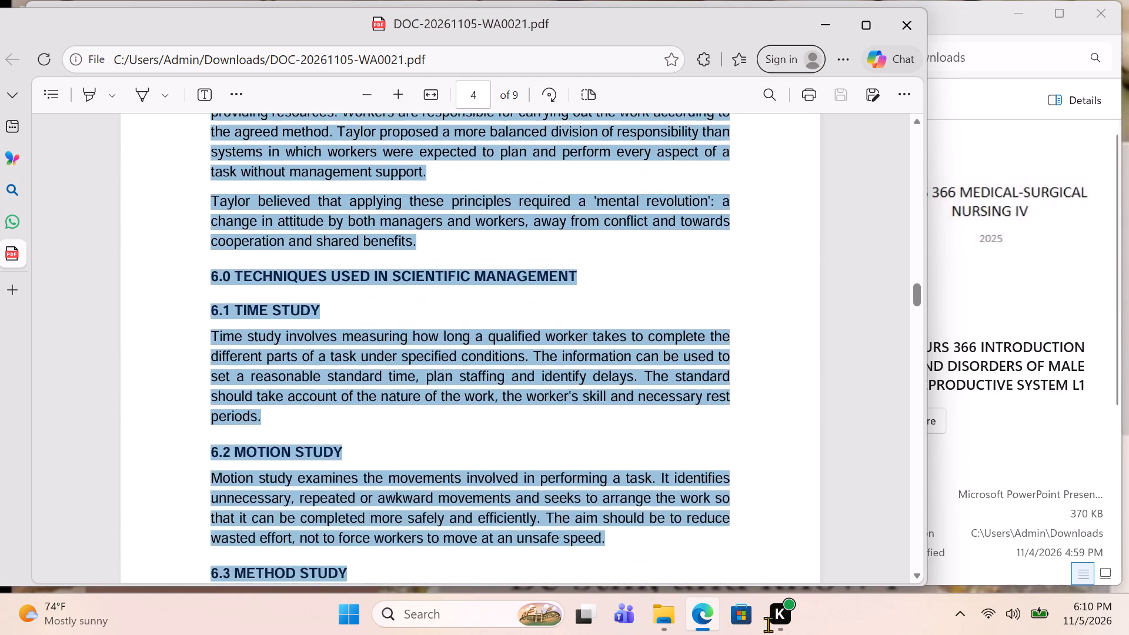
drag(768, 624, 768, 634)
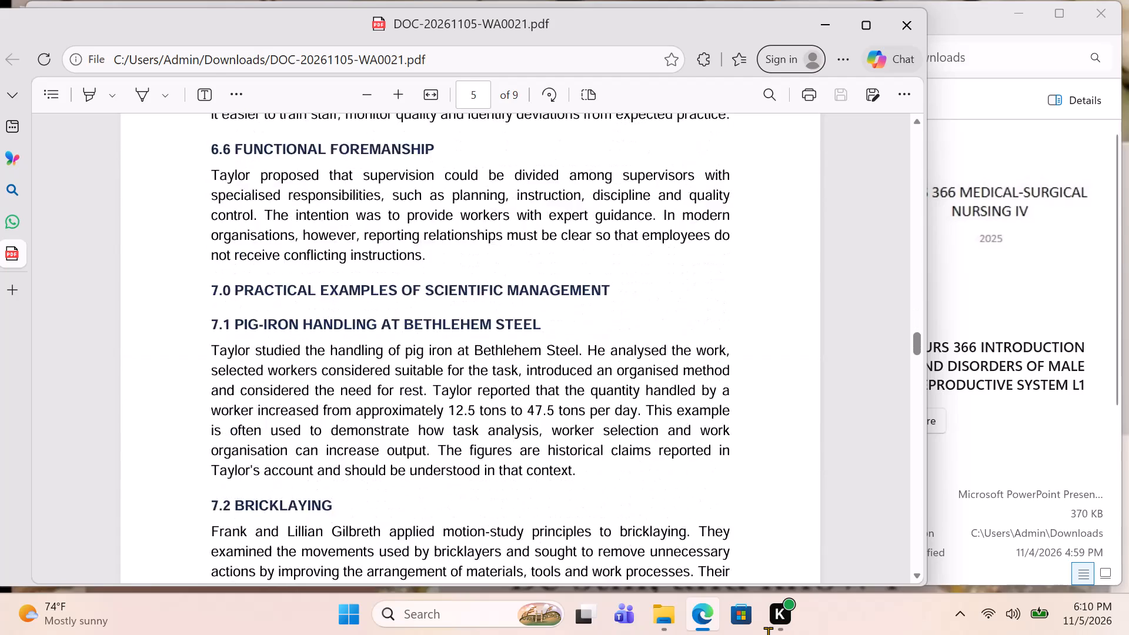
drag(768, 634, 766, 621)
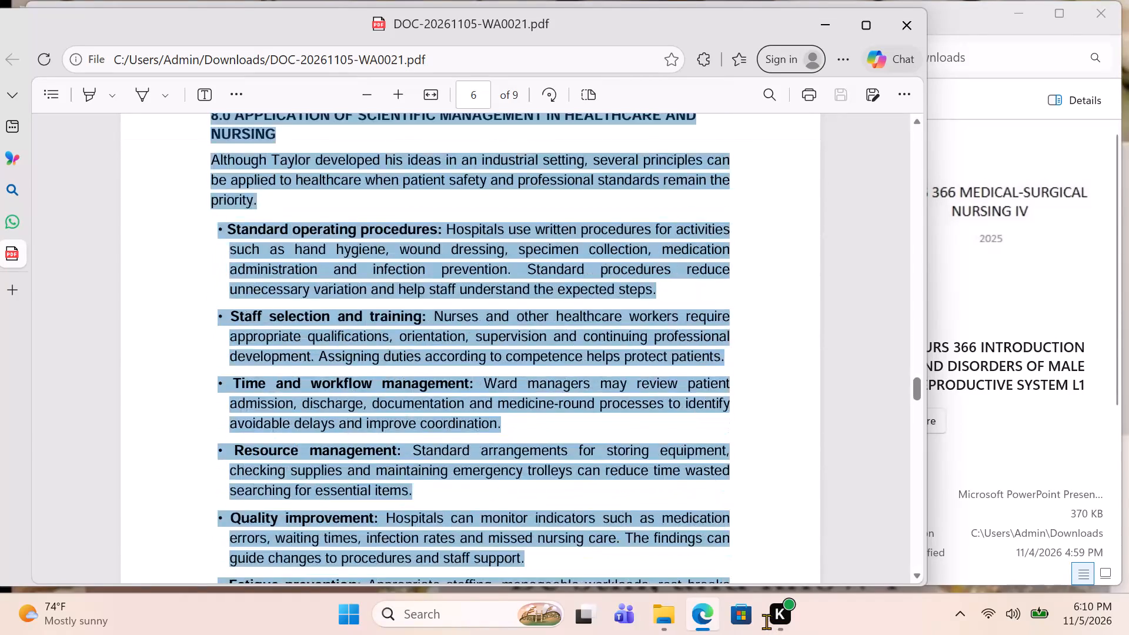
drag(766, 621, 767, 621)
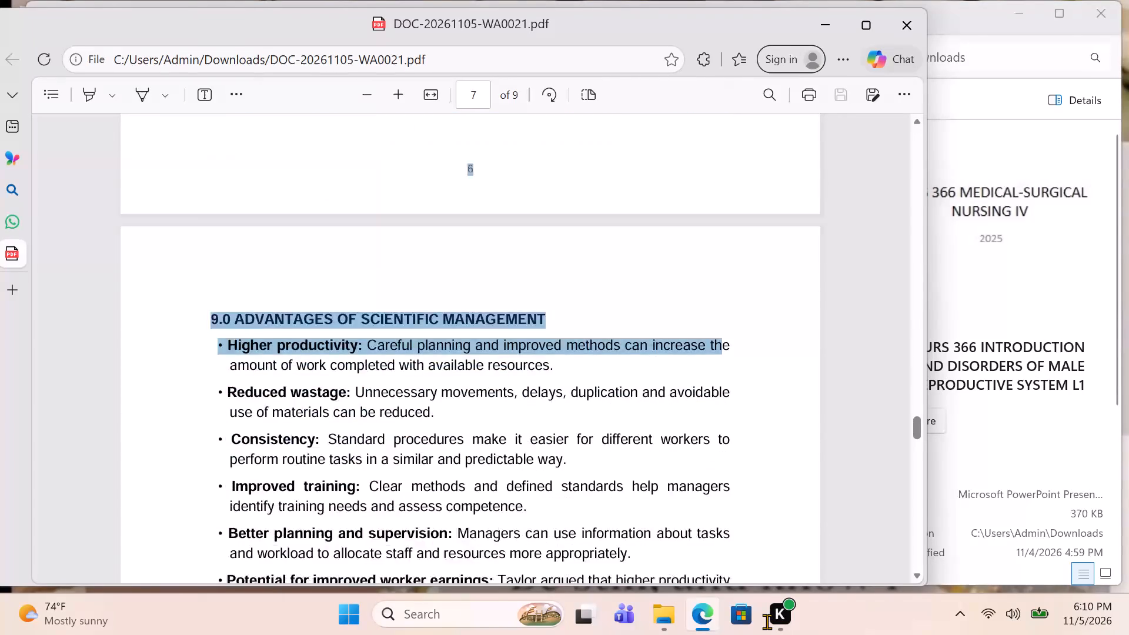
drag(767, 621, 767, 621)
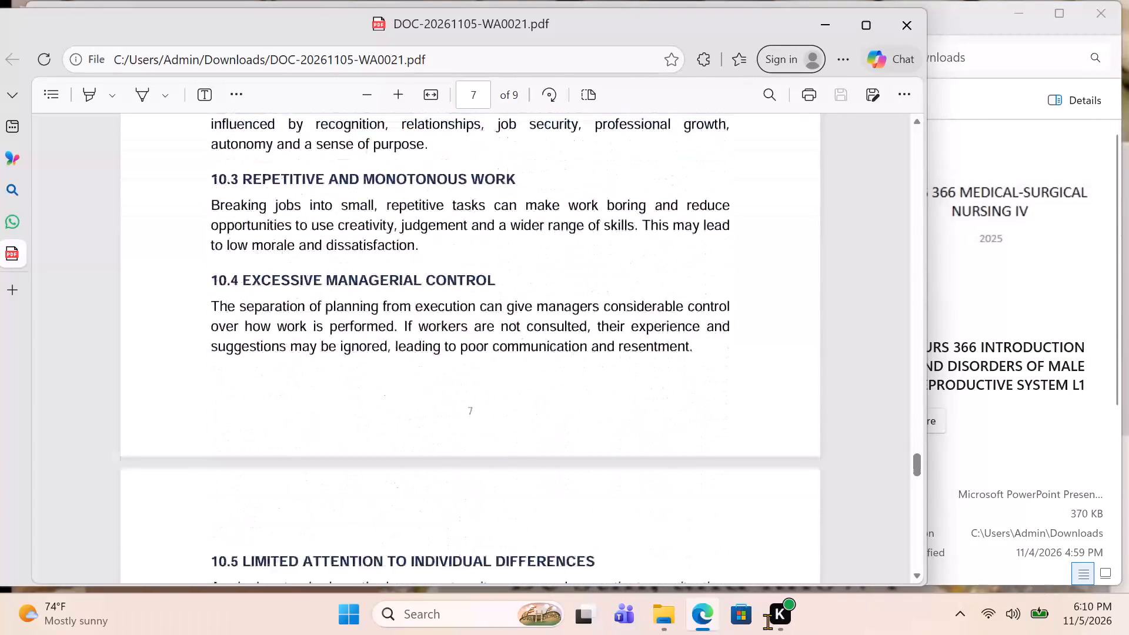
drag(767, 621, 767, 619)
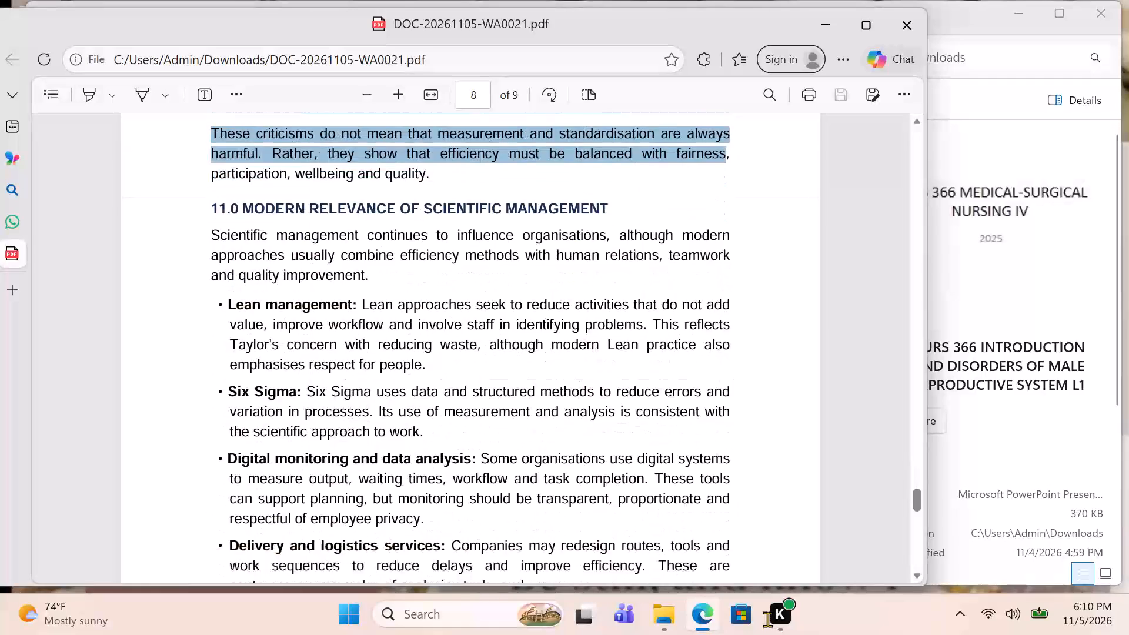
drag(767, 619, 769, 619)
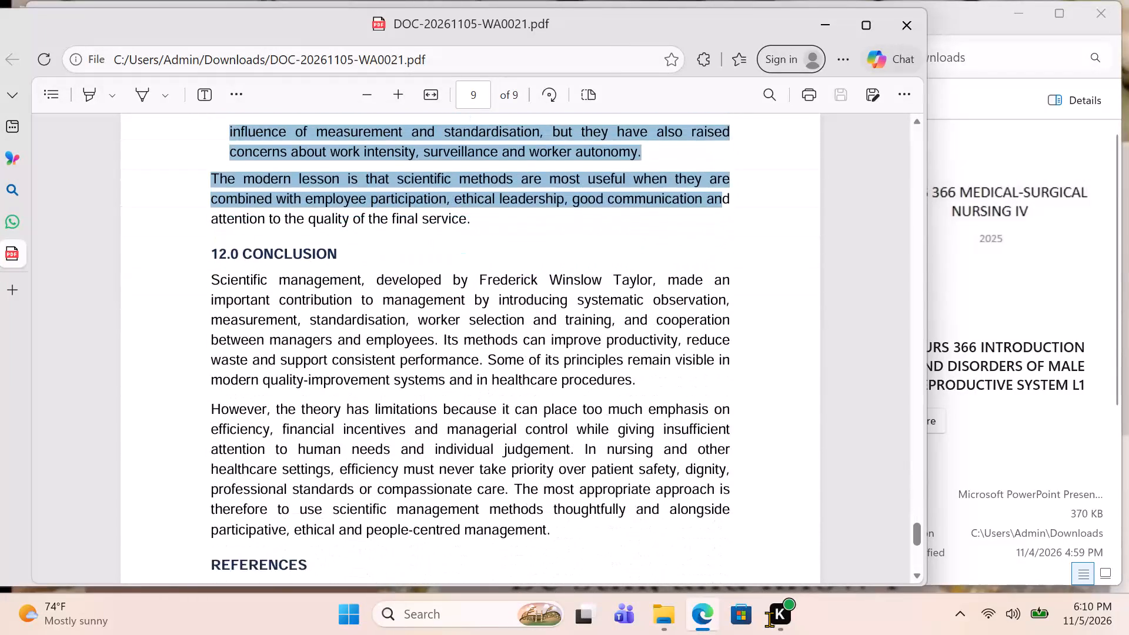
drag(769, 619, 770, 620)
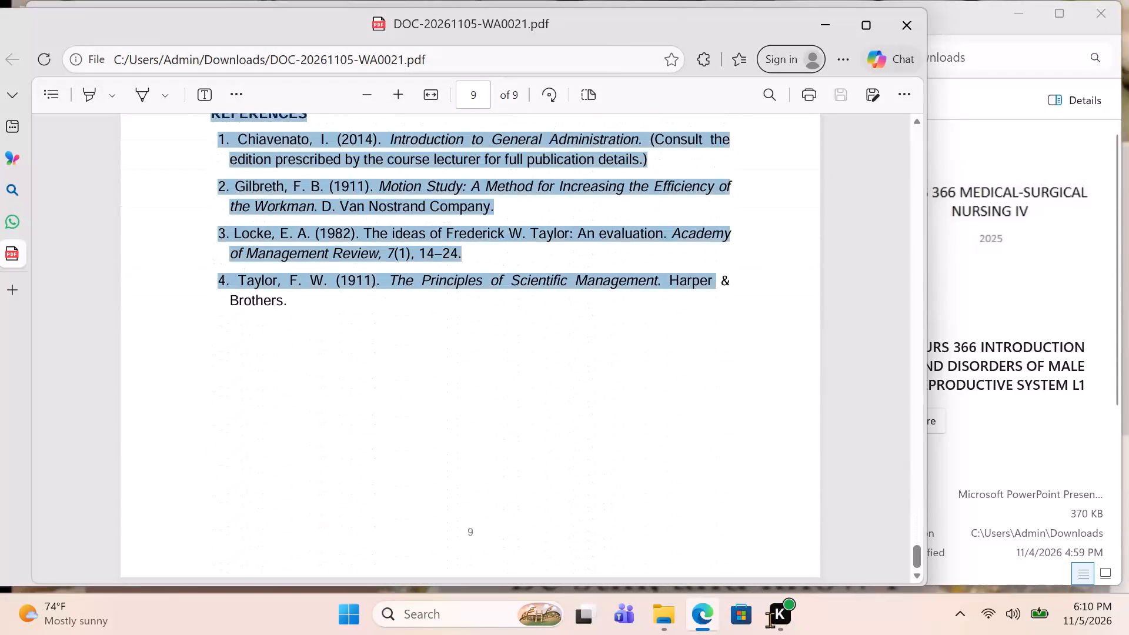
drag(770, 620, 774, 620)
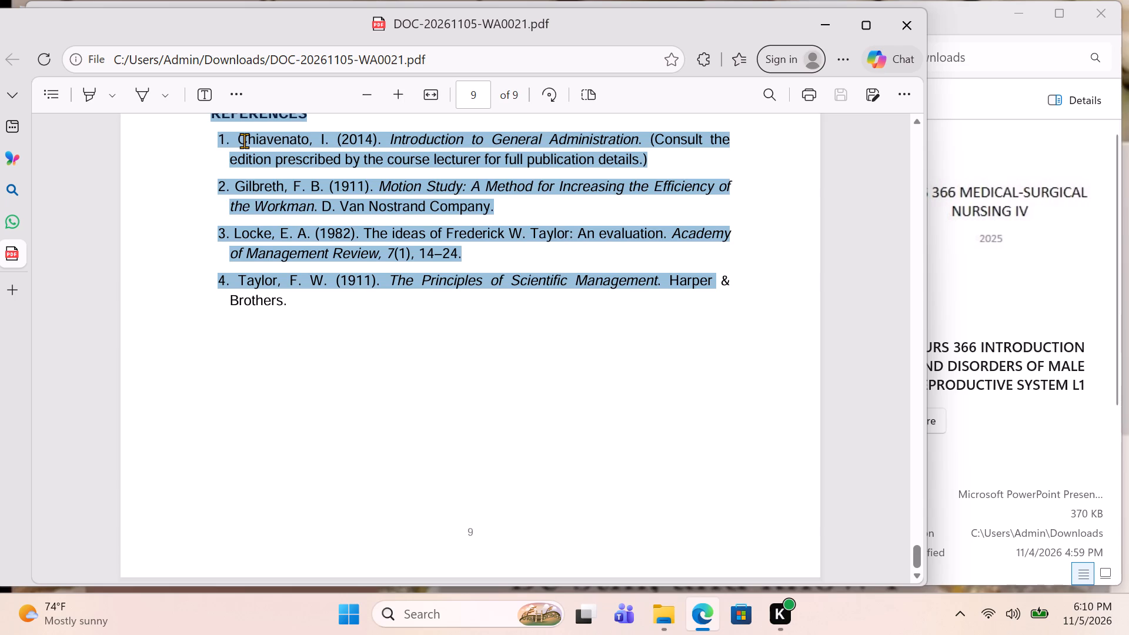
key(ctrl+c)
key(shift+c)
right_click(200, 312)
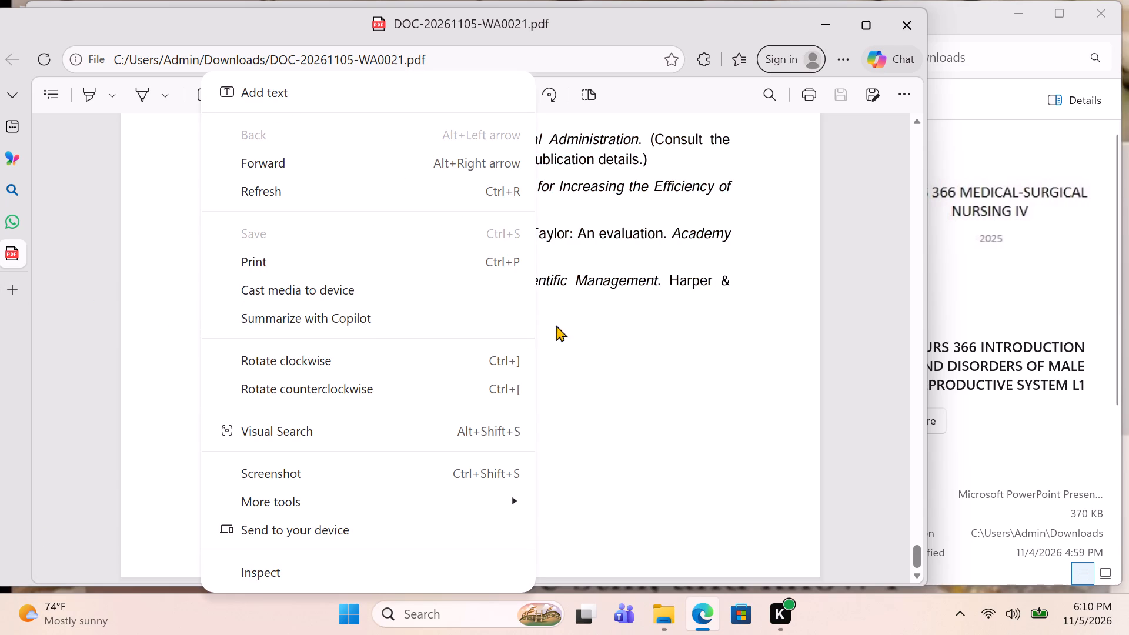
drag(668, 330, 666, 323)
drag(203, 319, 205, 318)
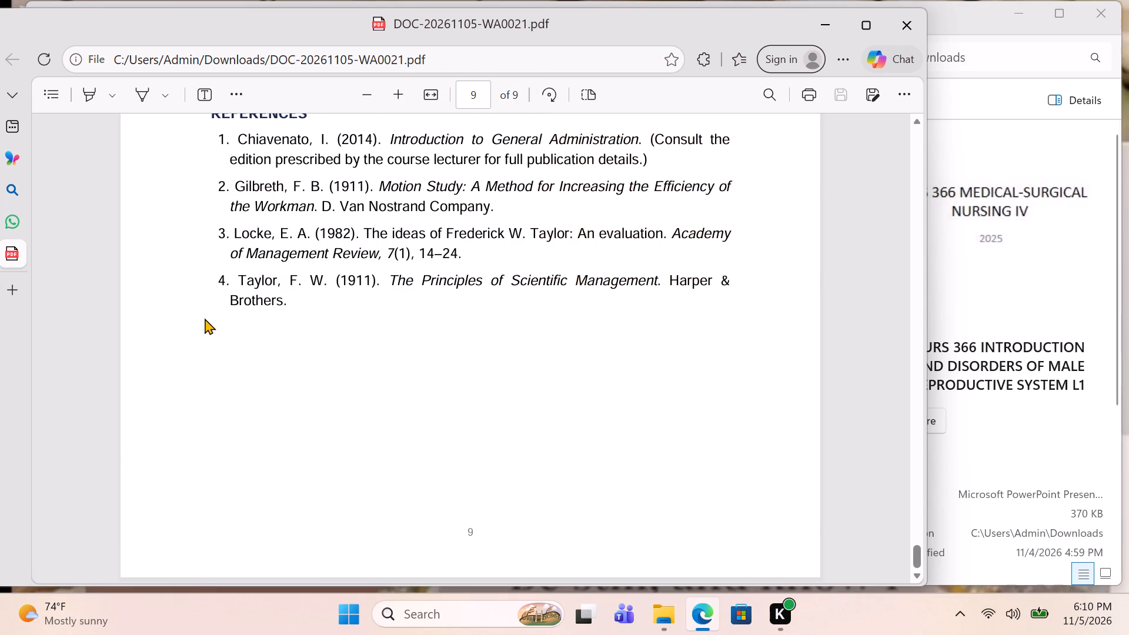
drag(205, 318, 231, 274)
Skim the assignment backwards from the conclusion on page 9 to the 9.0 ADVANTAGES OF SCIENTIFIC MANAGEMENT section around pages 6 and 7.
scroll(225, 279, up, 6)
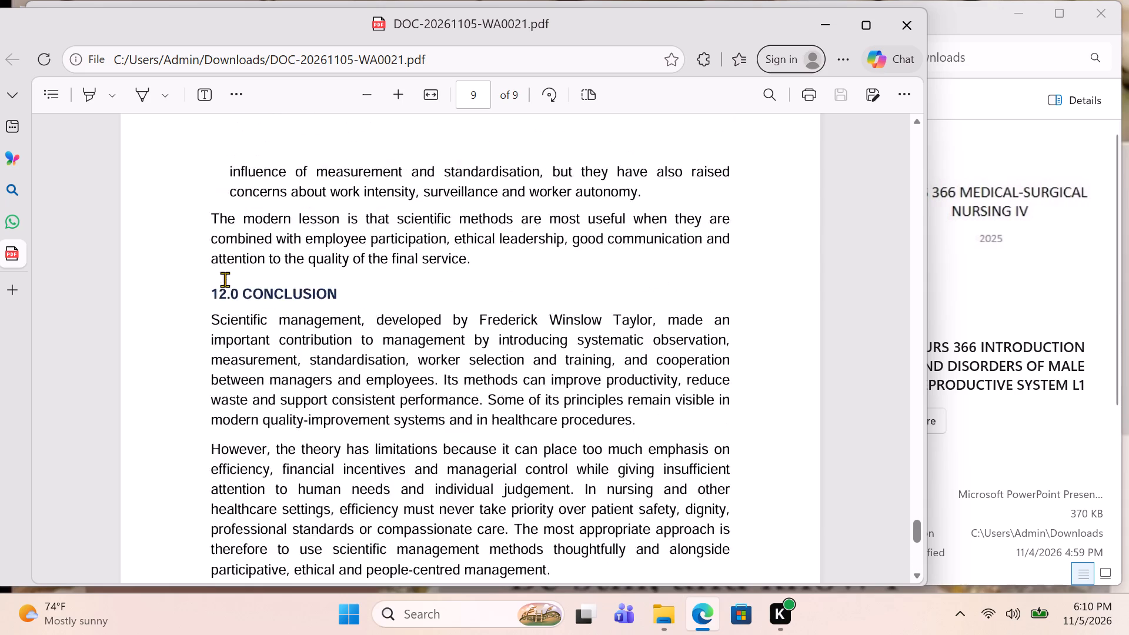
scroll(225, 279, up, 9)
scroll(225, 279, up, 15)
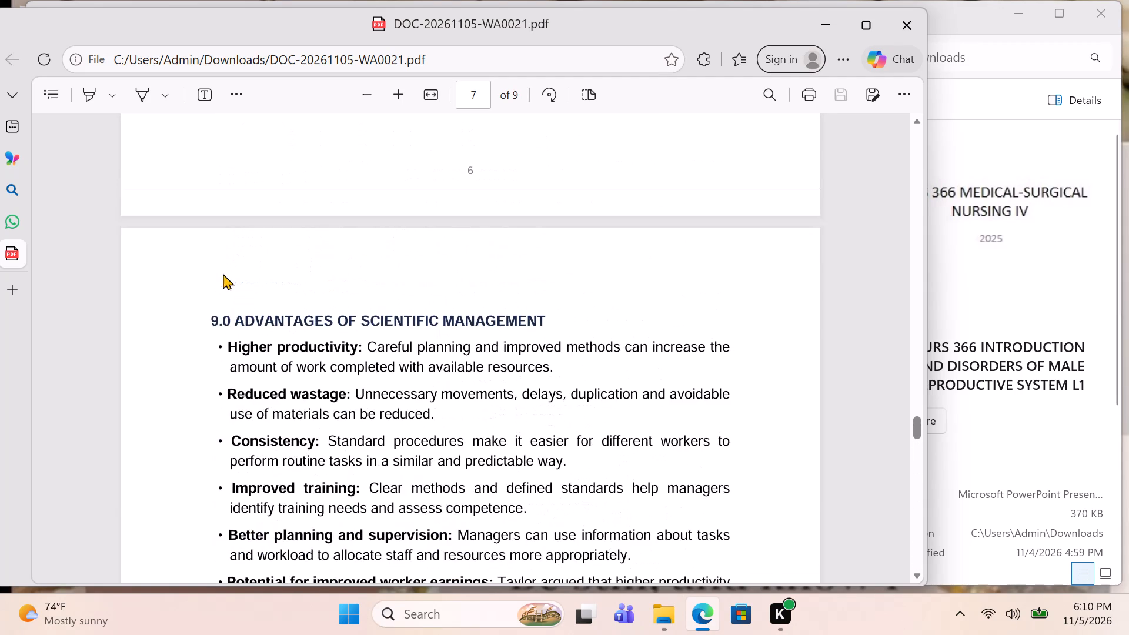
scroll(223, 273, up, 15)
scroll(237, 304, down, 14)
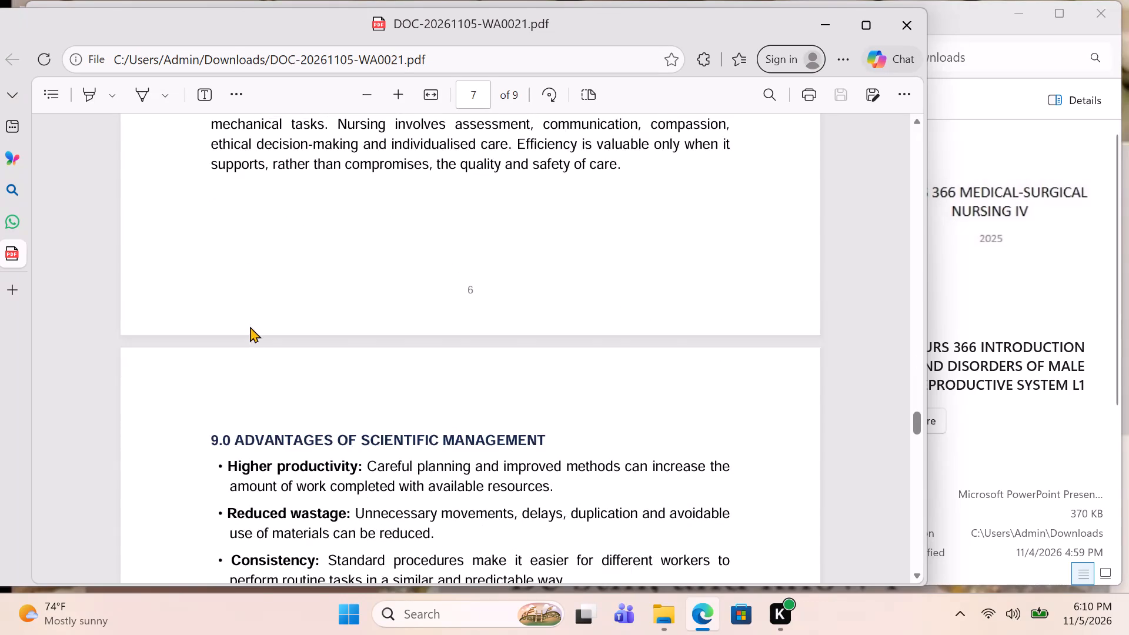
Skim the assignment forward from section 9.0 ADVANTAGES OF SCIENTIFIC MANAGEMENT on page 7 to the references on page 9.
scroll(210, 280, down, 12)
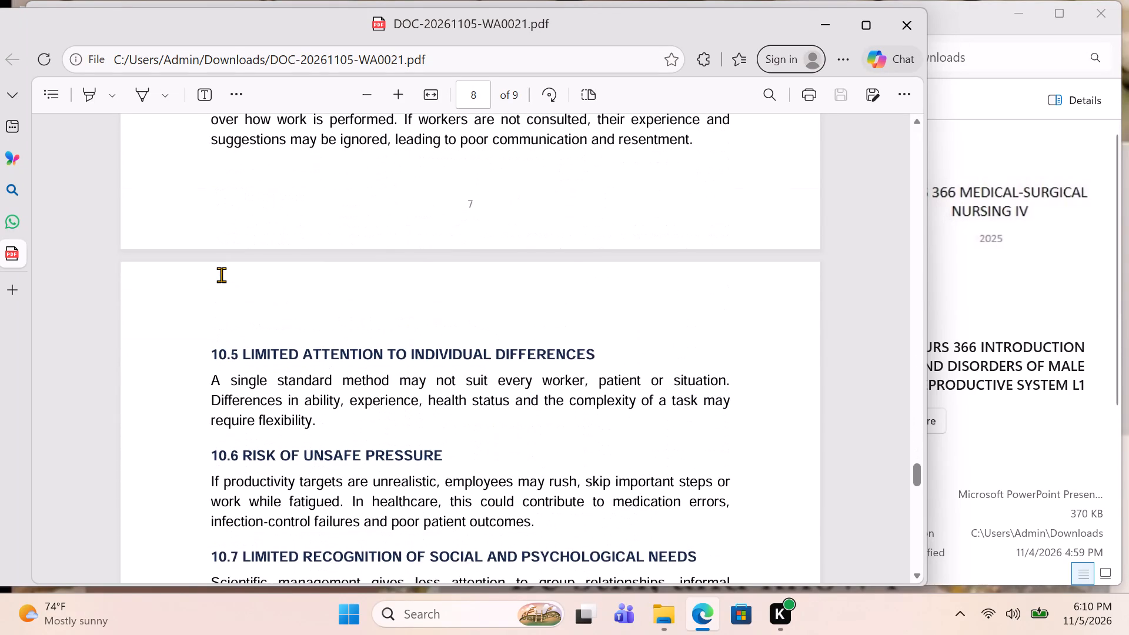
scroll(221, 275, down, 3)
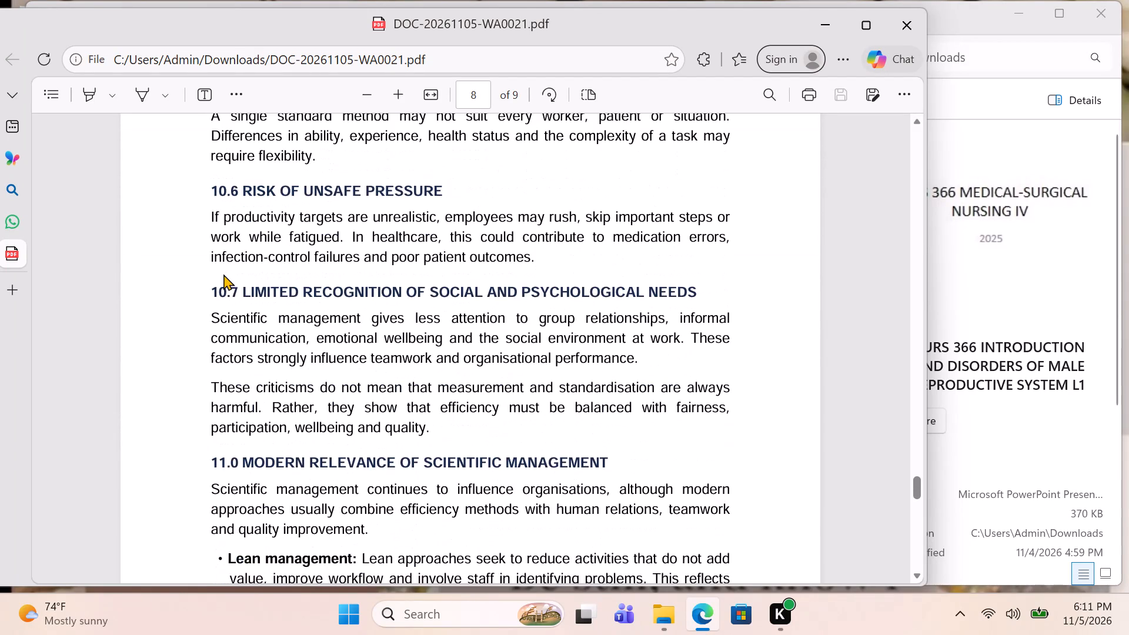
scroll(223, 276, down, 7)
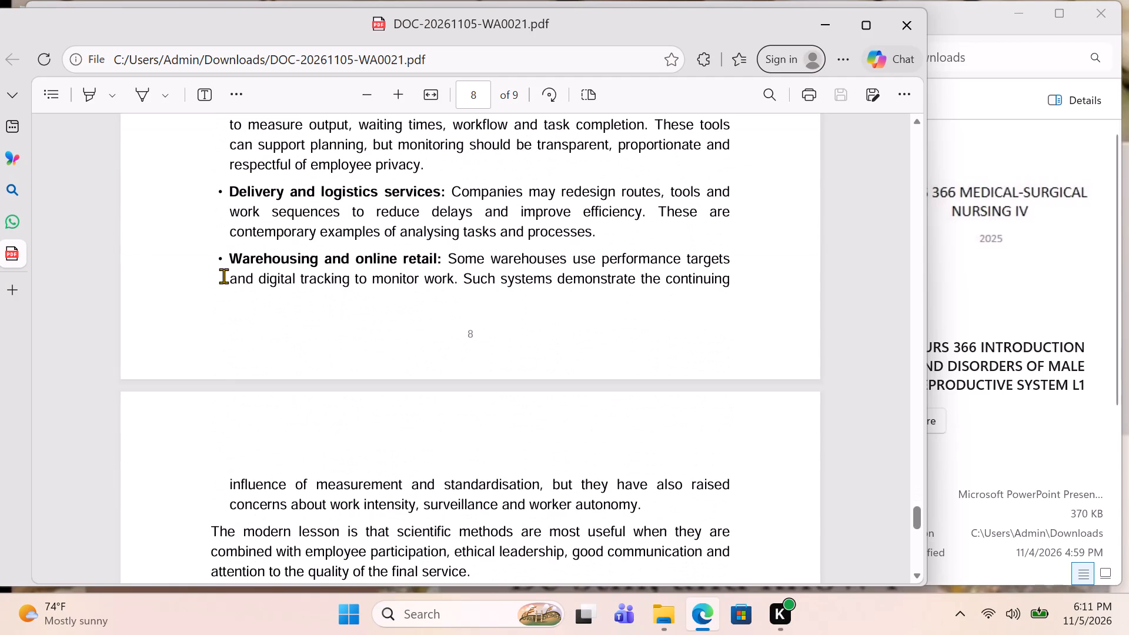
scroll(223, 276, down, 17)
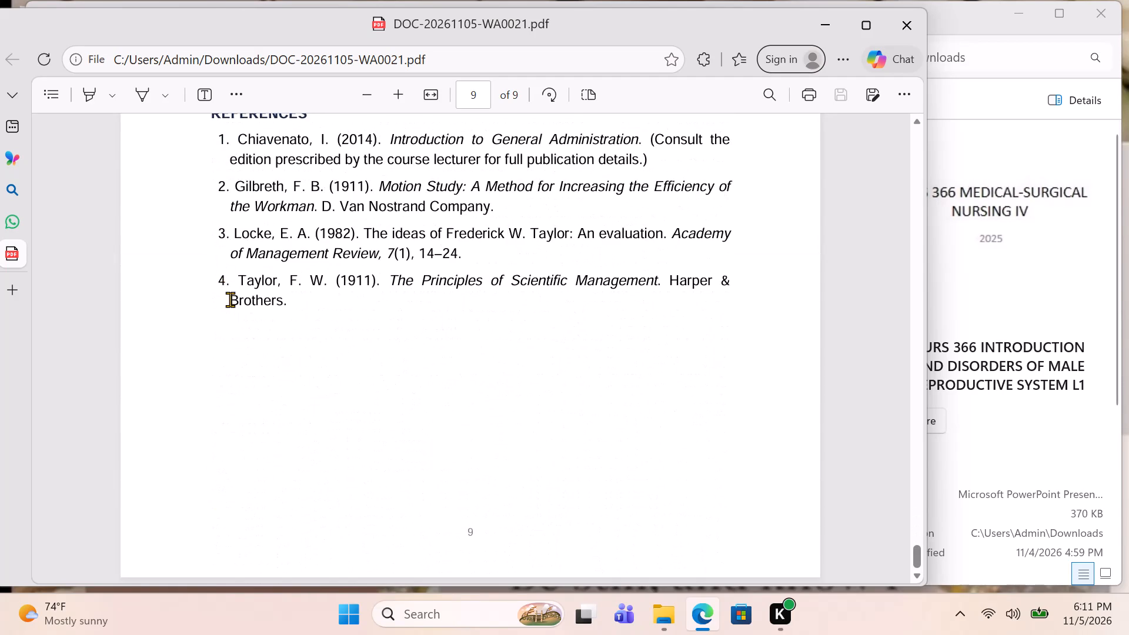
Look back through the assignment from the references on page 9 to sections 5.2 and 5.3 on page 3.
scroll(225, 310, up, 17)
scroll(206, 152, up, 1)
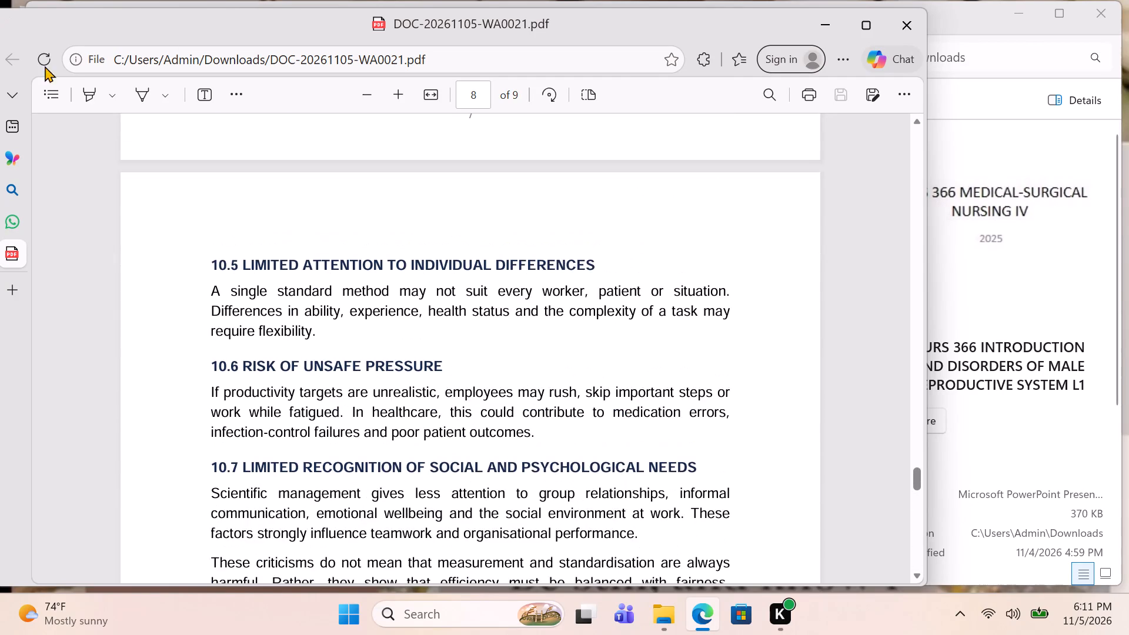
scroll(144, 237, up, 6)
scroll(427, 51, up, 4)
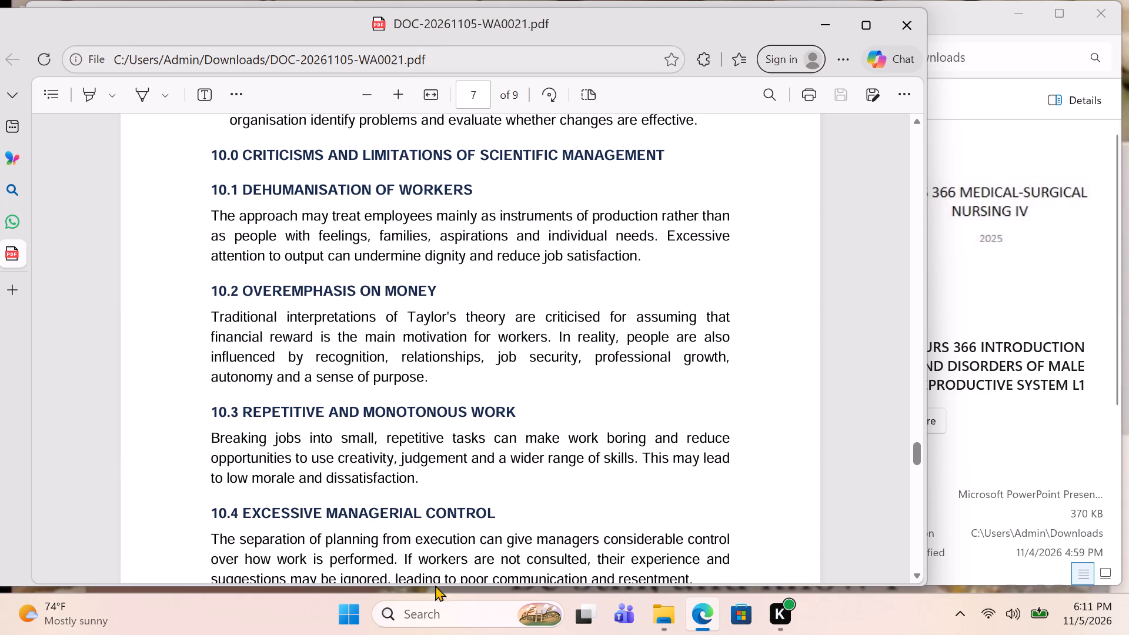
scroll(435, 585, up, 4)
scroll(393, 530, up, 11)
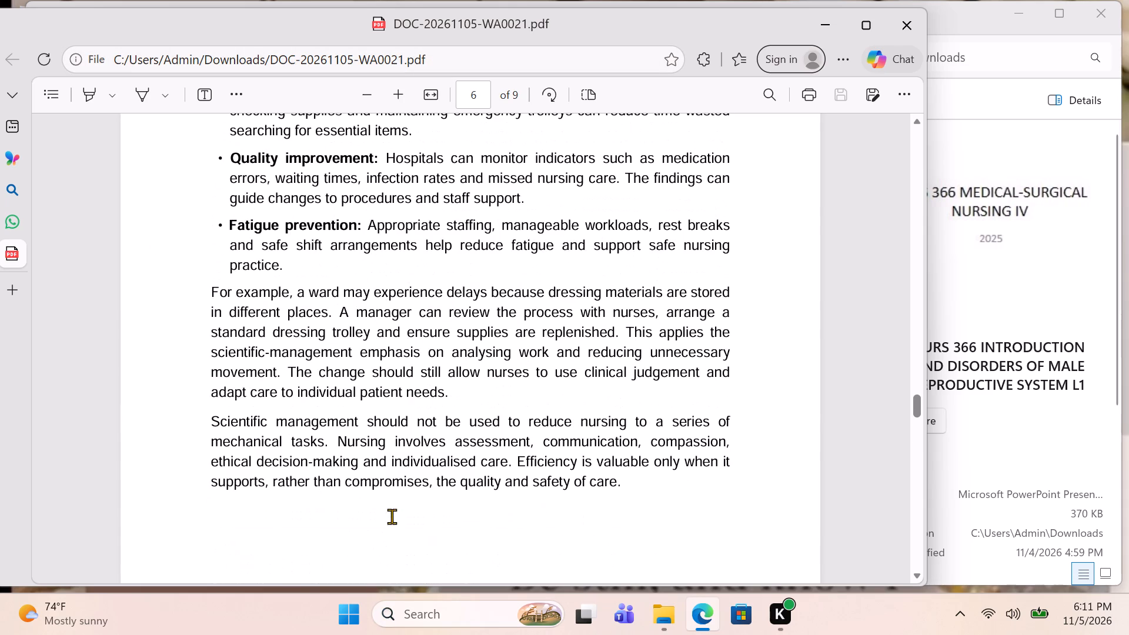
scroll(389, 521, up, 9)
scroll(416, 567, up, 7)
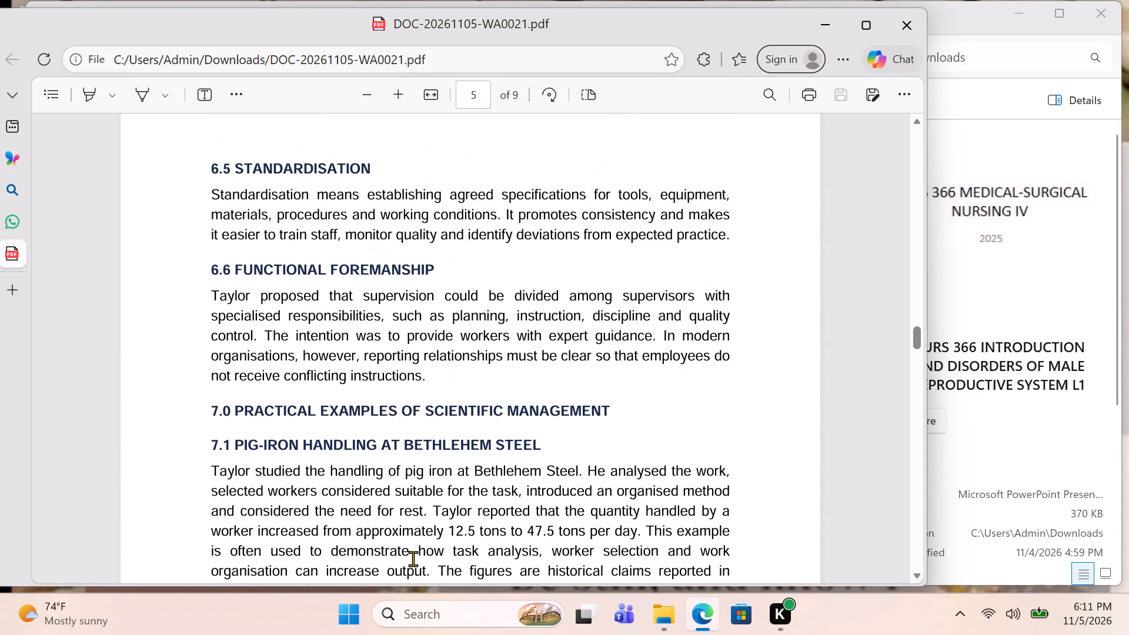
scroll(397, 480, up, 4)
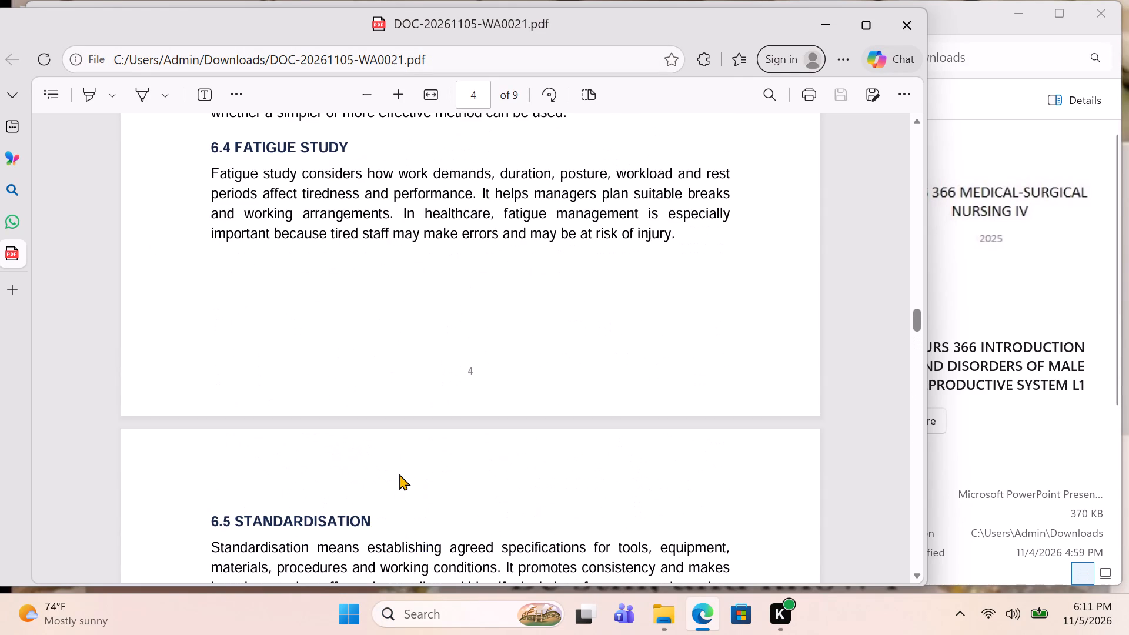
scroll(399, 472, up, 7)
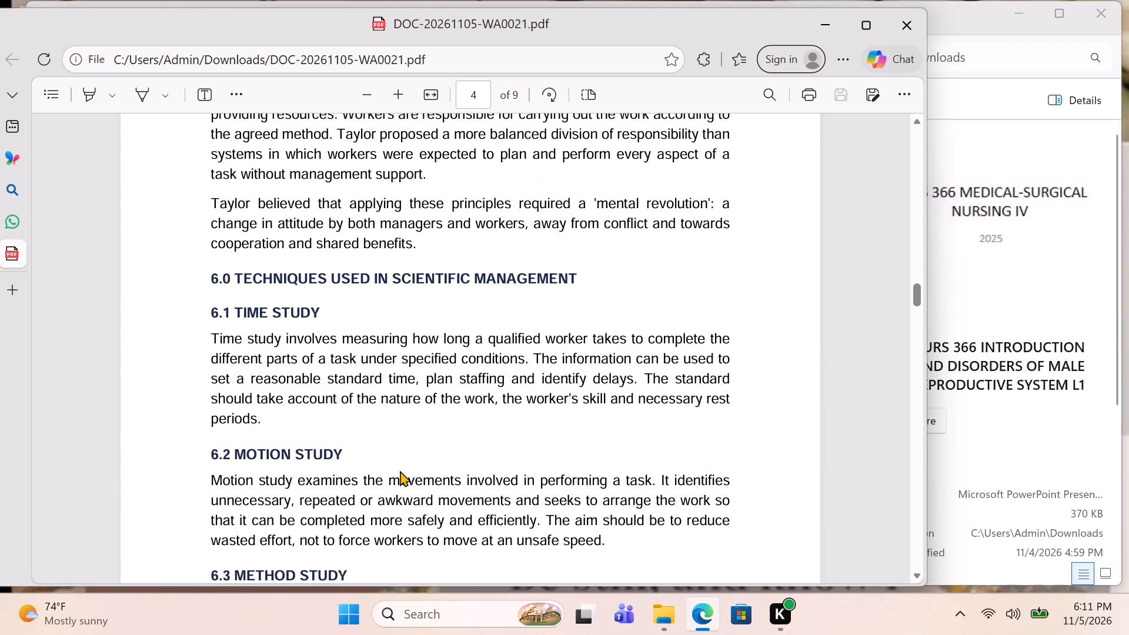
scroll(400, 470, up, 1)
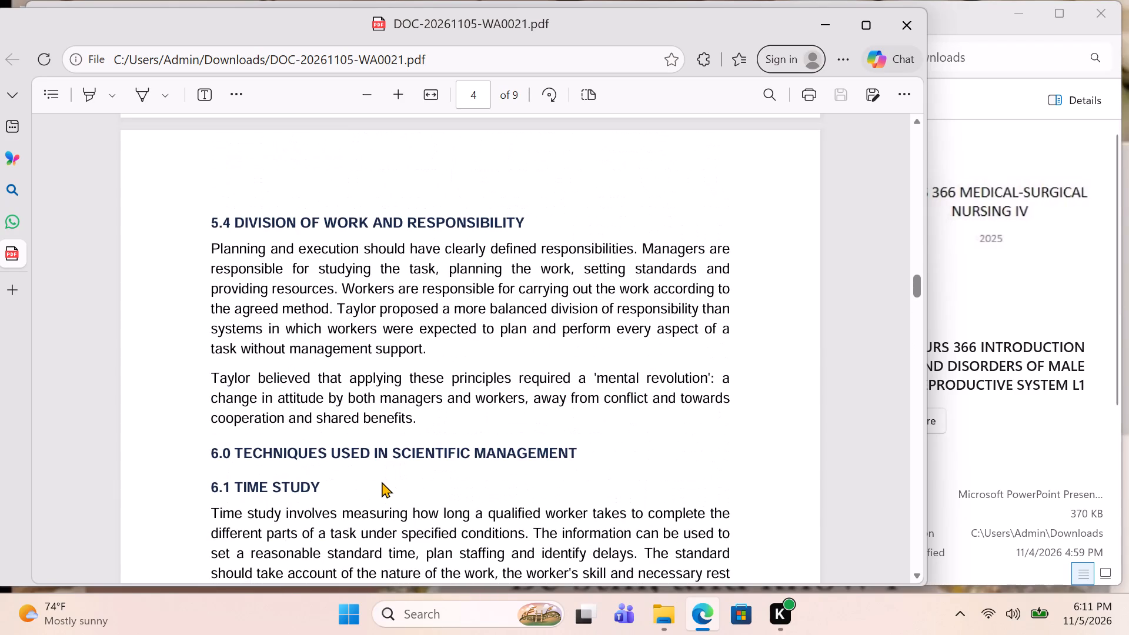
scroll(373, 489, up, 5)
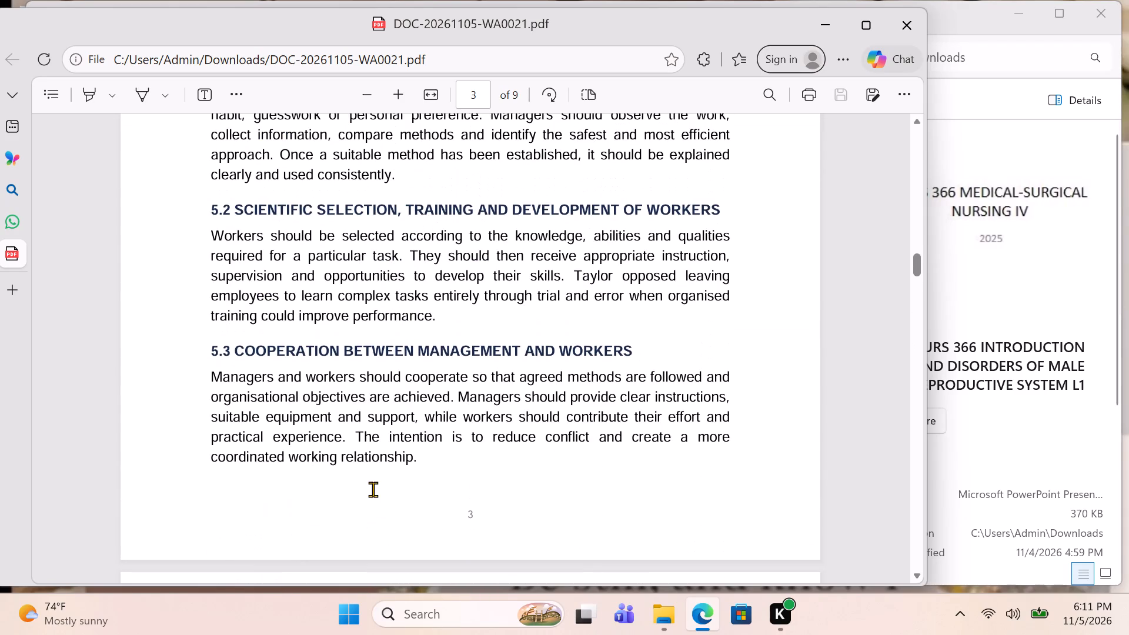
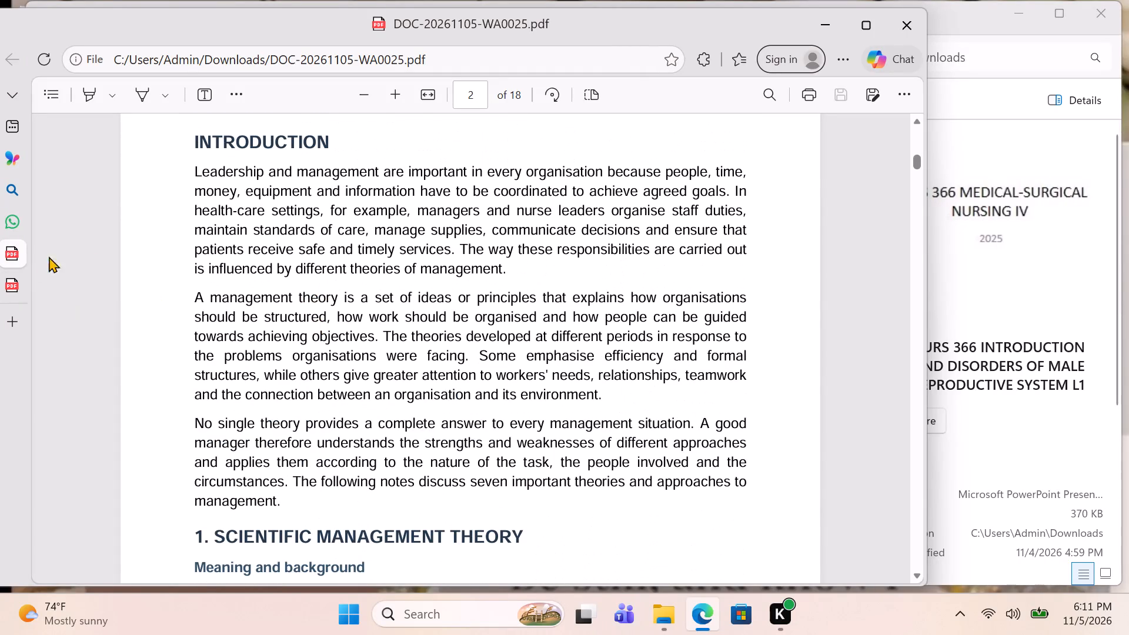
Select the management theories notes' text from the INTRODUCTION heading on page 2 into its first paragraph, through "maintain standards of care".
scroll(163, 241, up, 3)
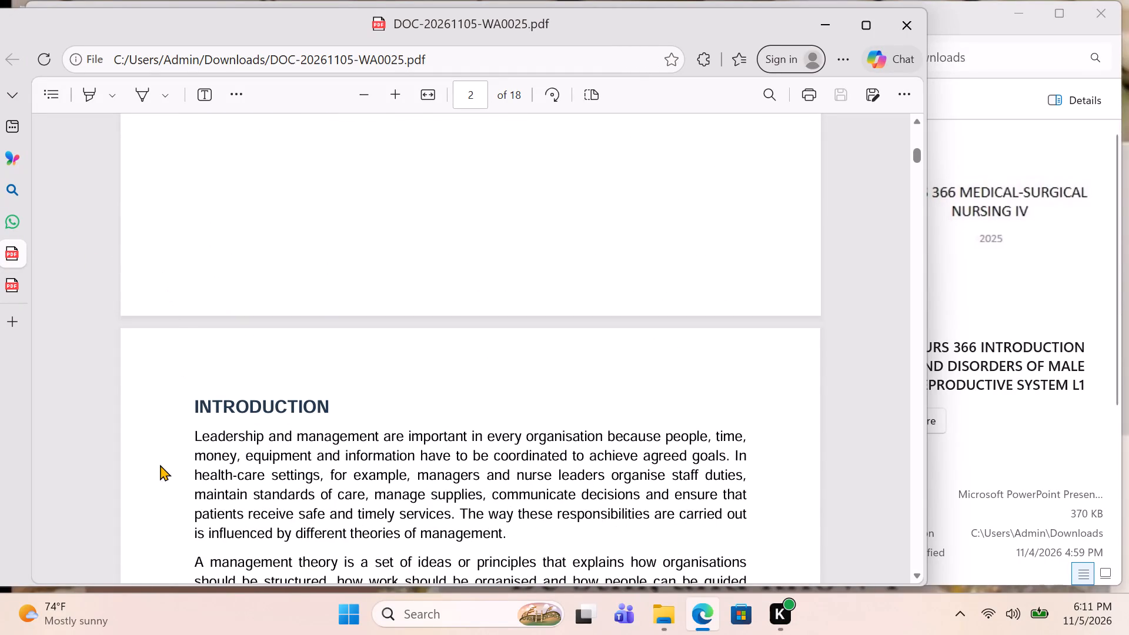
drag(196, 399, 360, 495)
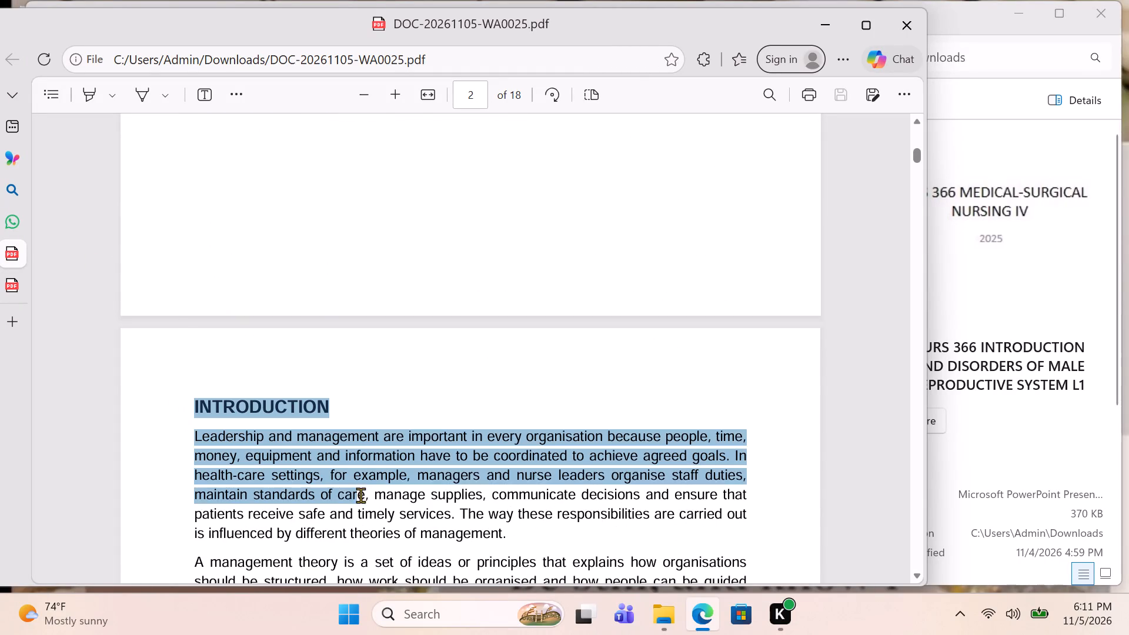
Select the discussion notes' text from the INTRODUCTION heading on page 2 through the references and page footer on page 18.
drag(360, 495, 736, 604)
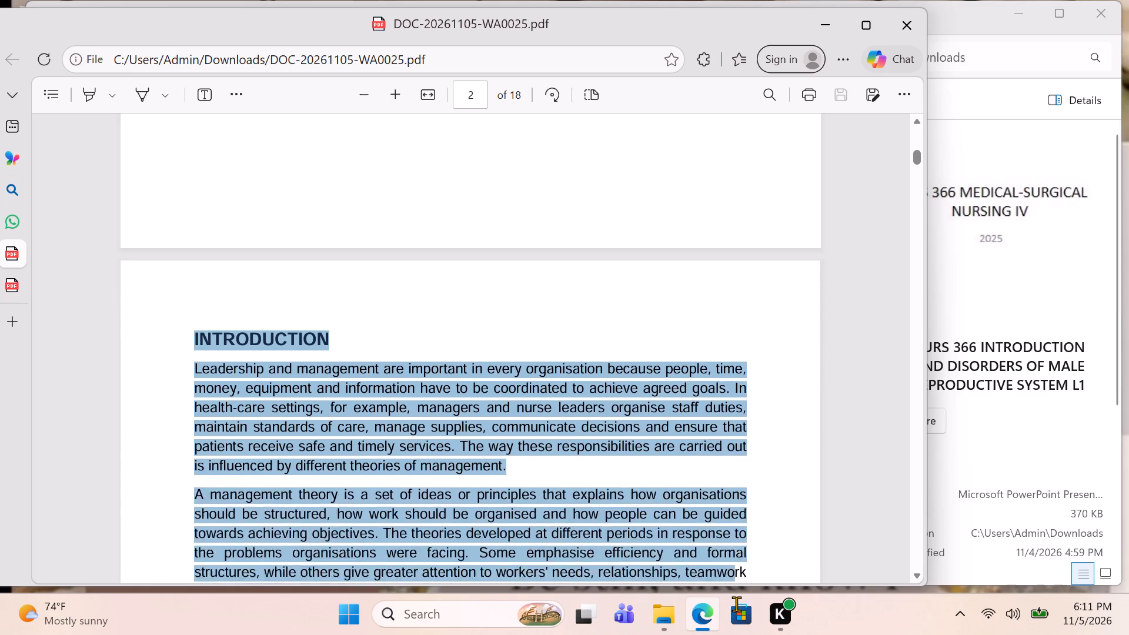
drag(736, 604, 754, 627)
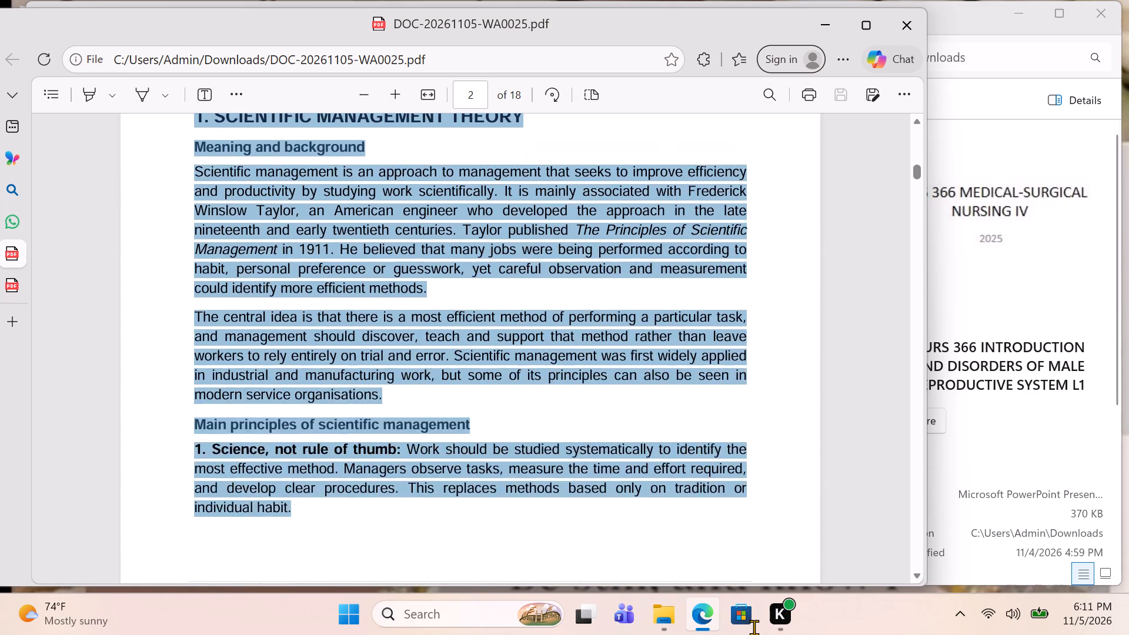
drag(754, 627, 733, 634)
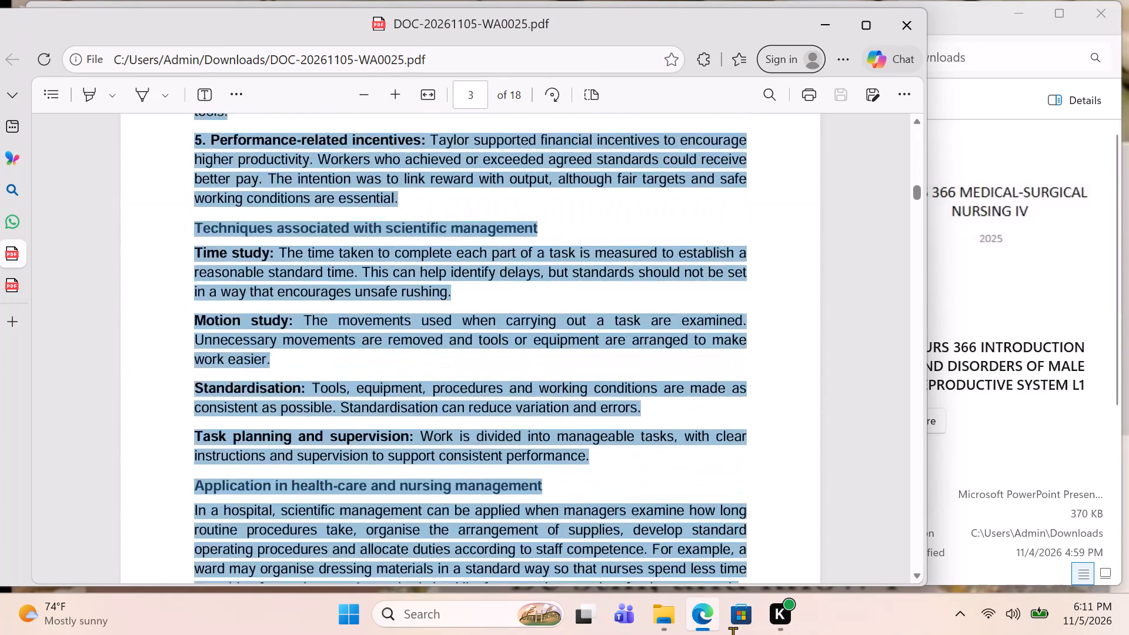
drag(733, 634, 753, 630)
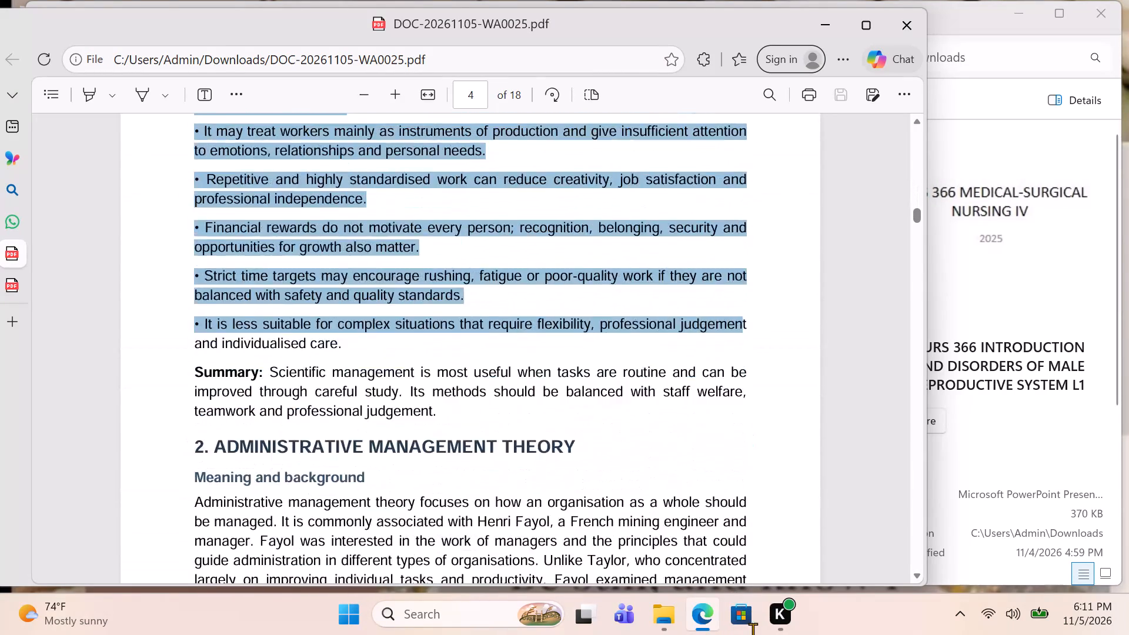
drag(753, 630, 753, 628)
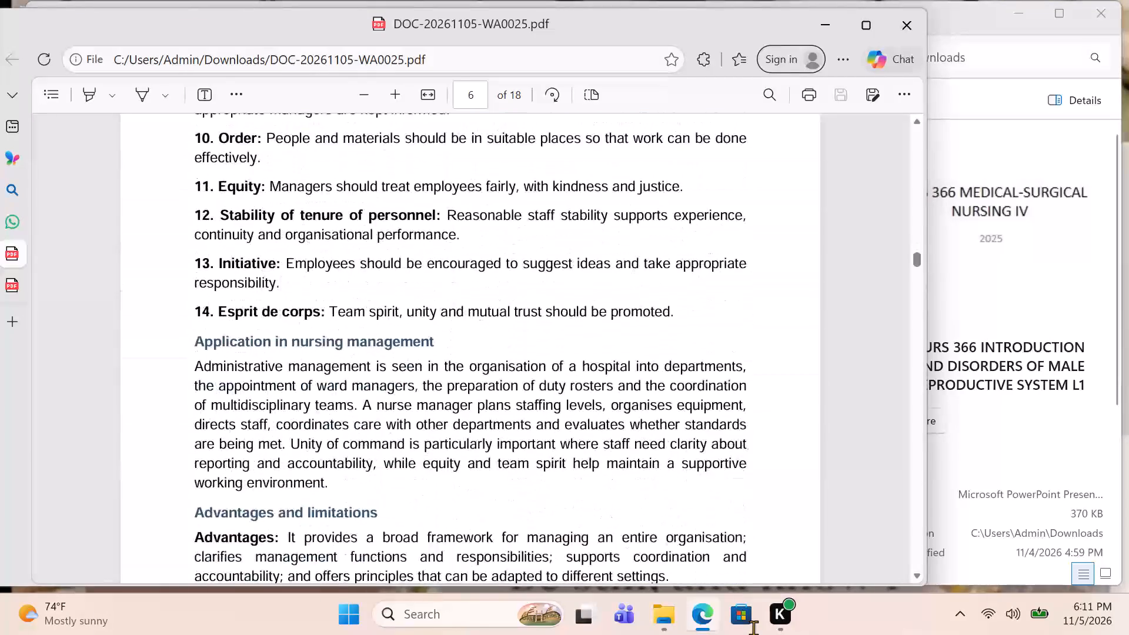
drag(753, 628, 761, 622)
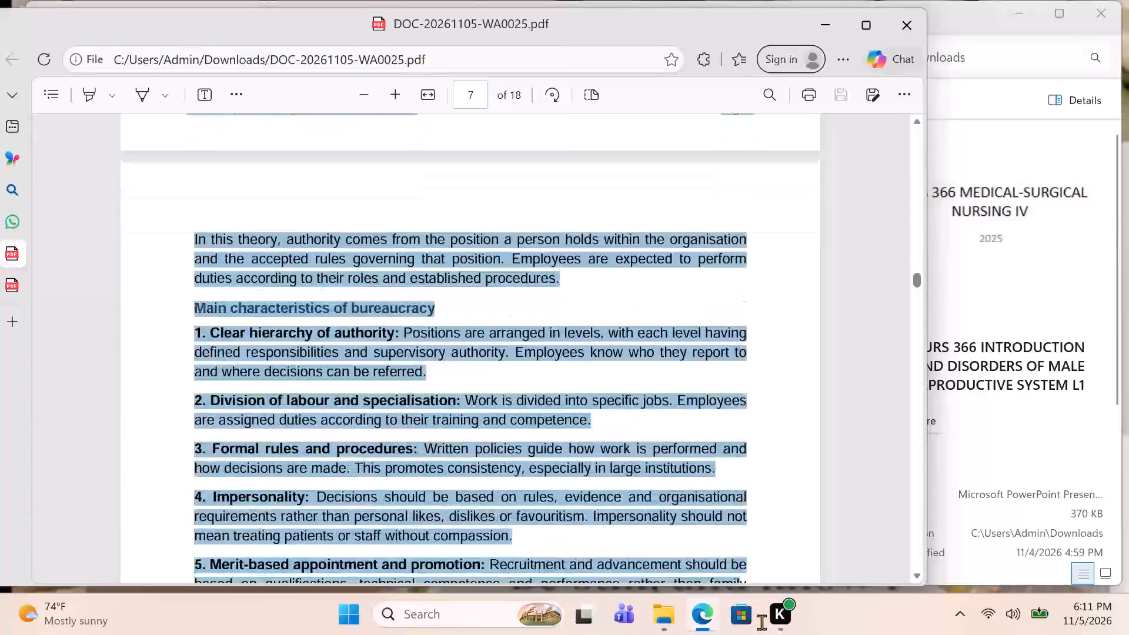
drag(761, 622, 777, 595)
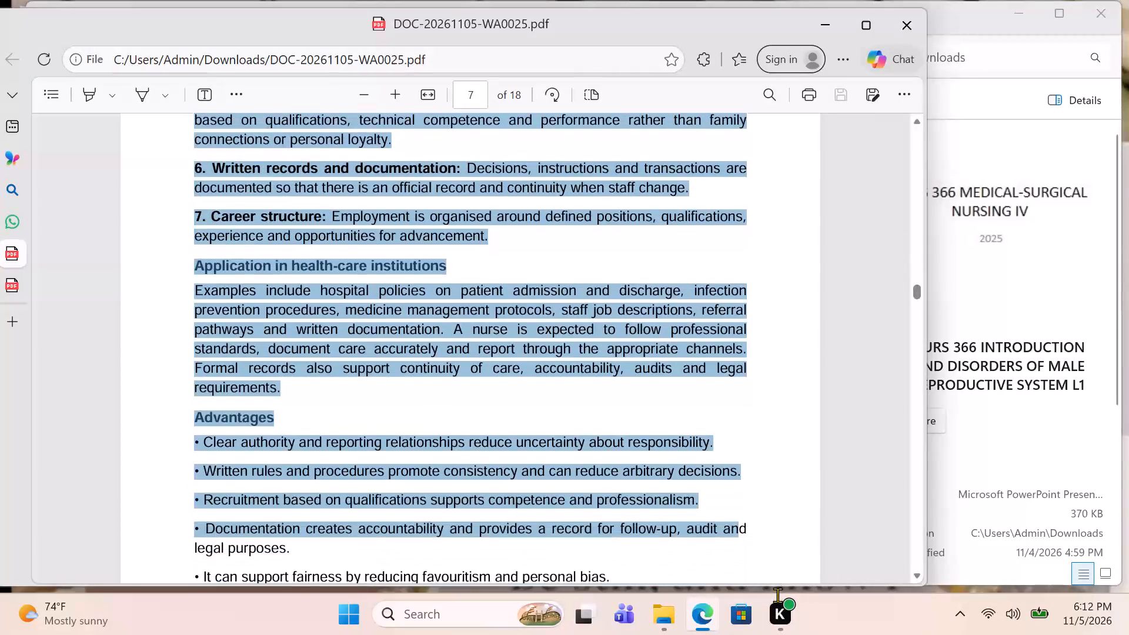
drag(777, 595, 773, 613)
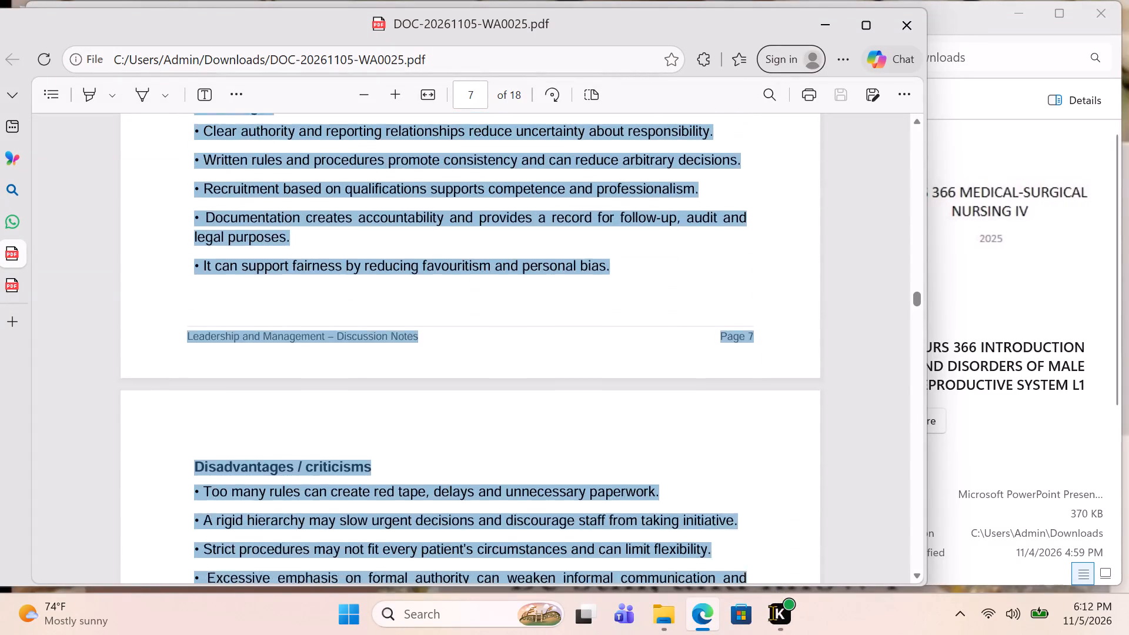
drag(773, 613, 771, 614)
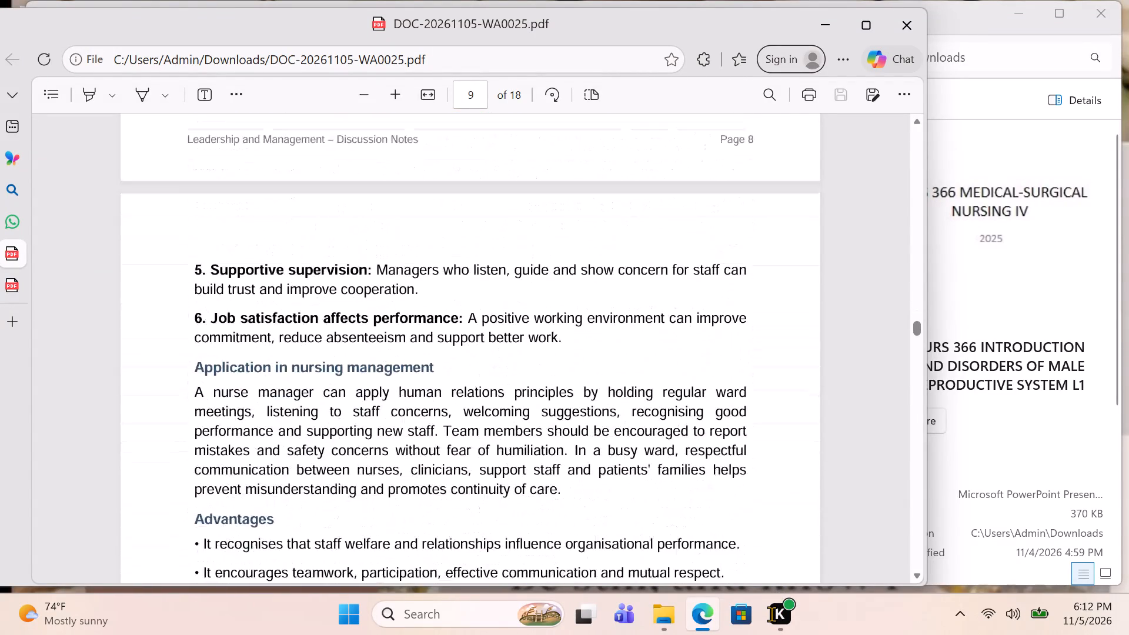
drag(771, 614, 777, 613)
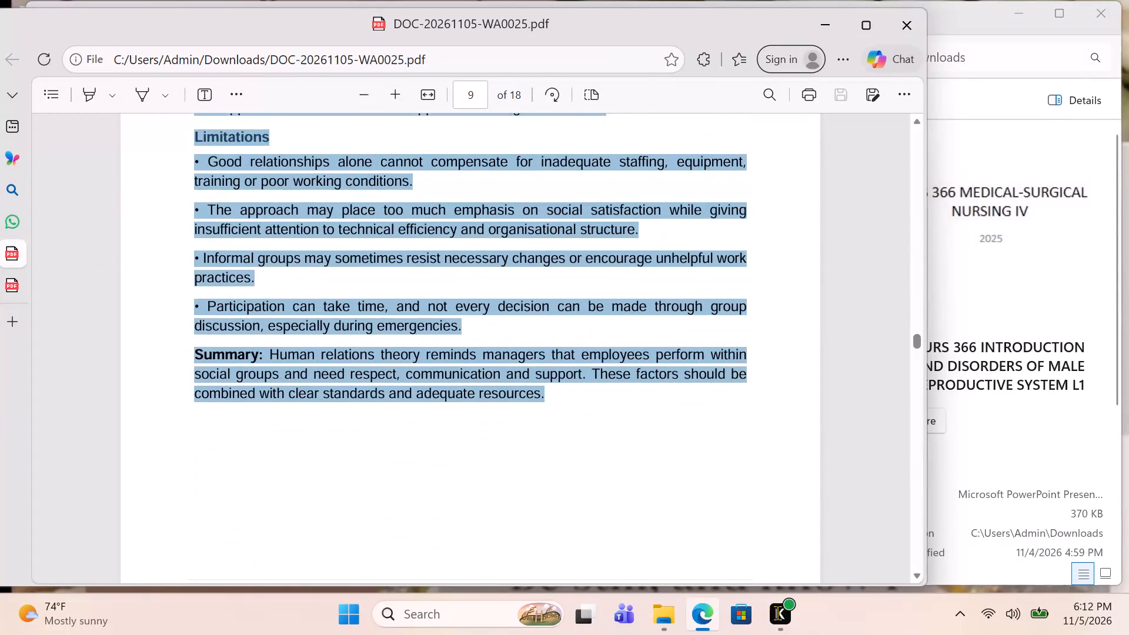
drag(777, 613, 779, 605)
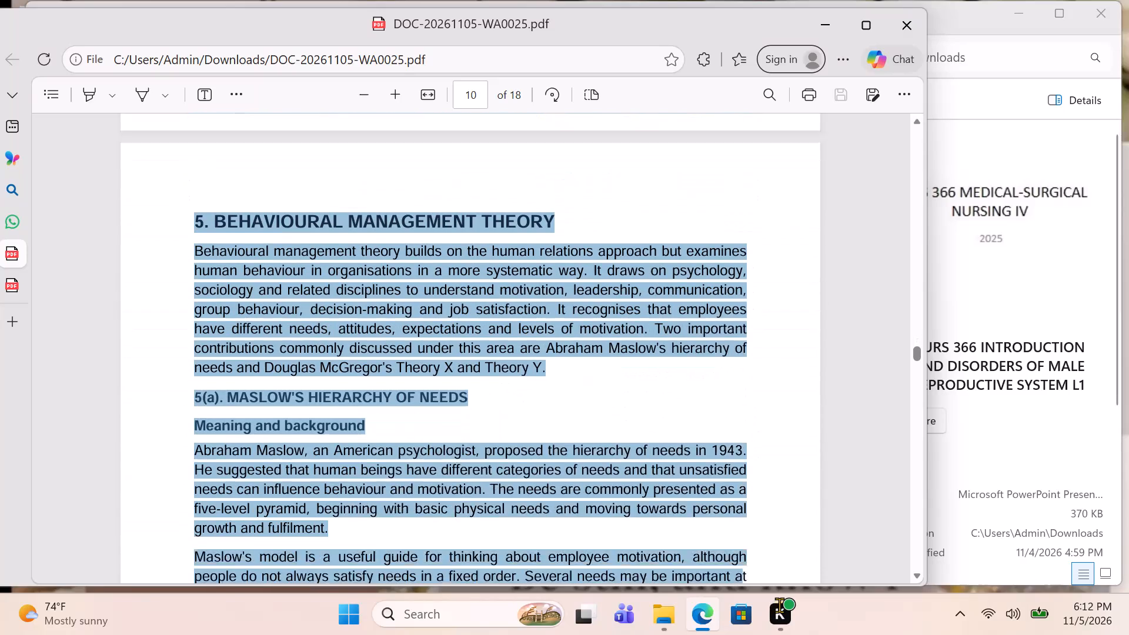
drag(779, 605, 785, 634)
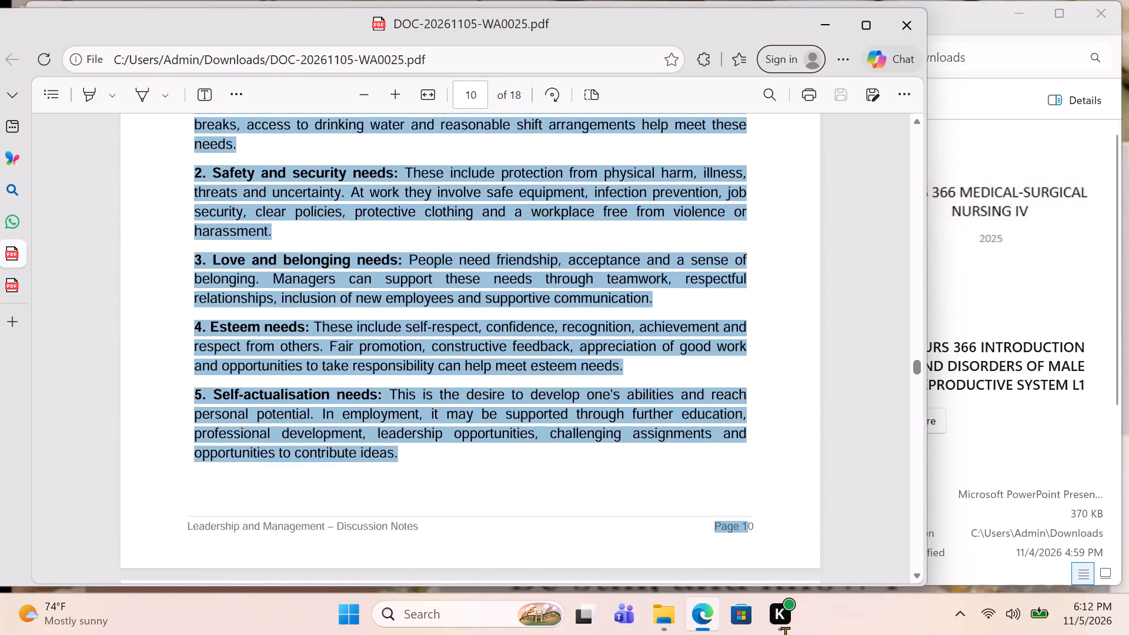
drag(785, 634, 783, 634)
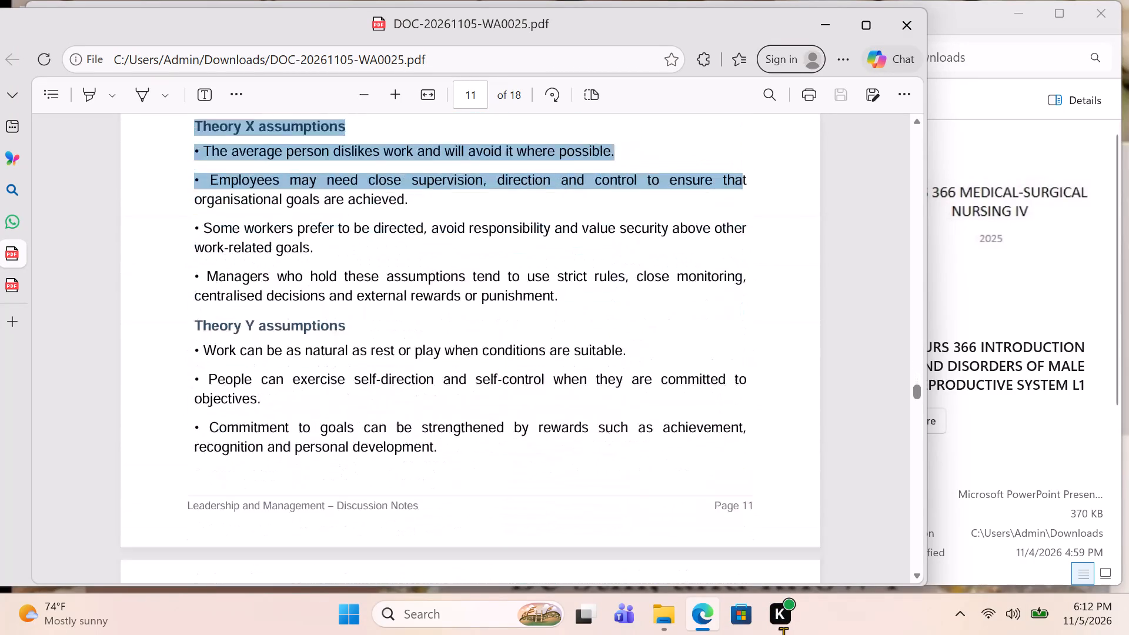
drag(783, 634, 784, 621)
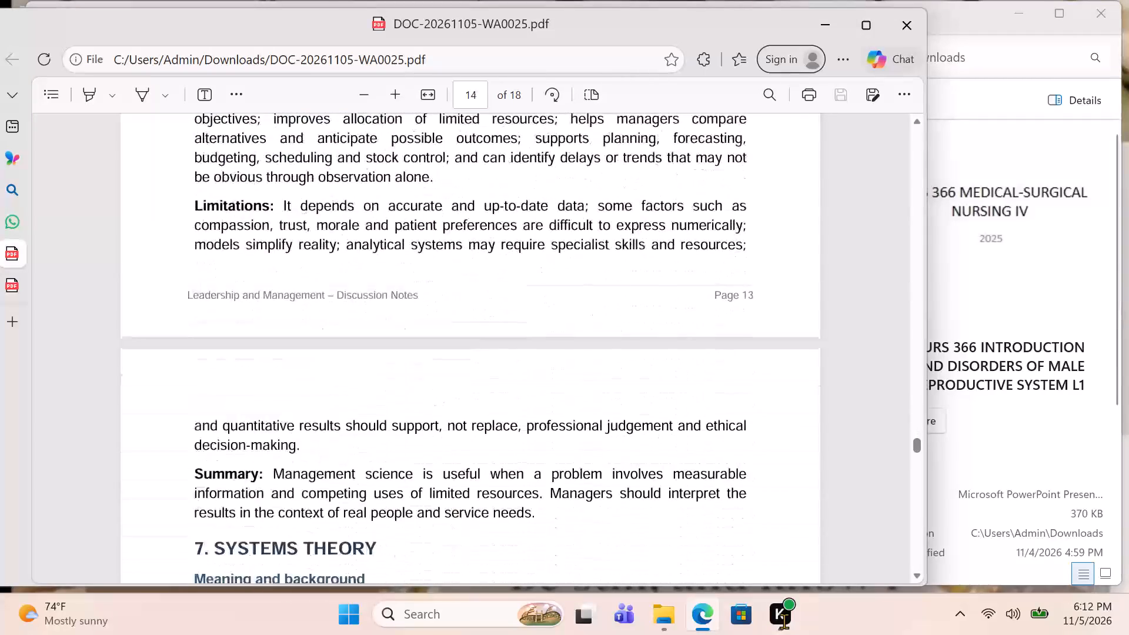
drag(784, 621, 797, 600)
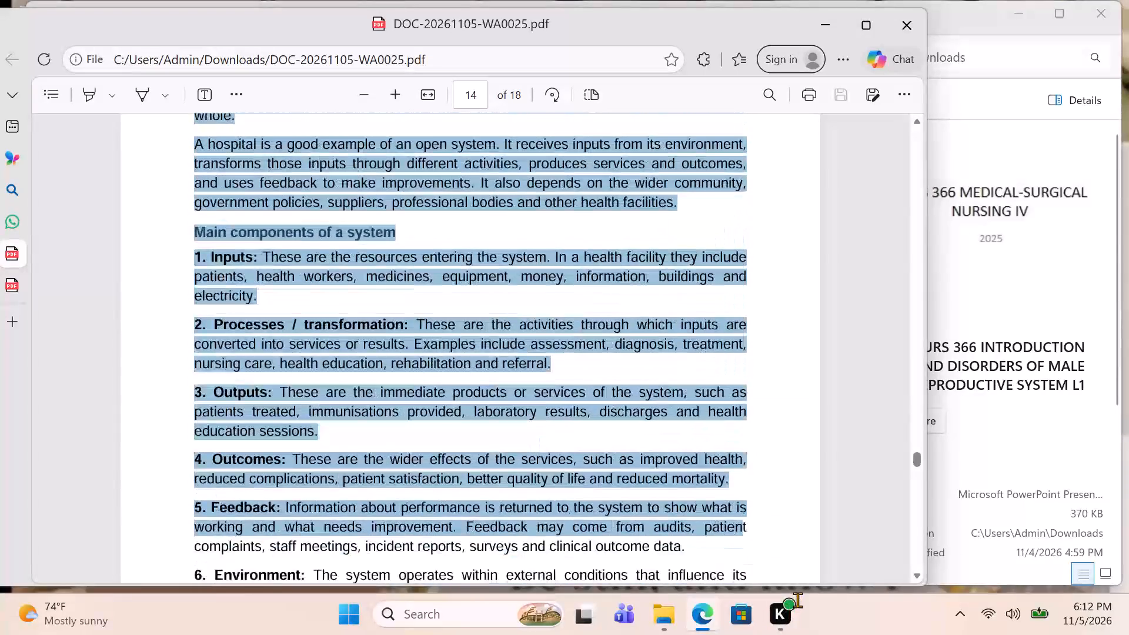
drag(797, 600, 800, 599)
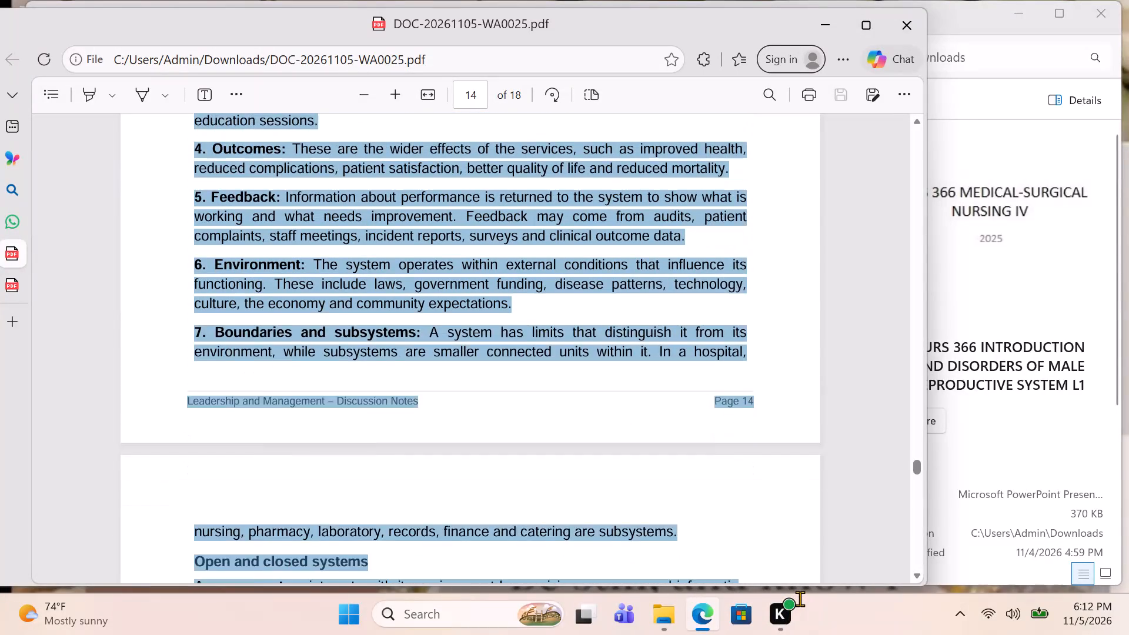
drag(800, 599, 800, 599)
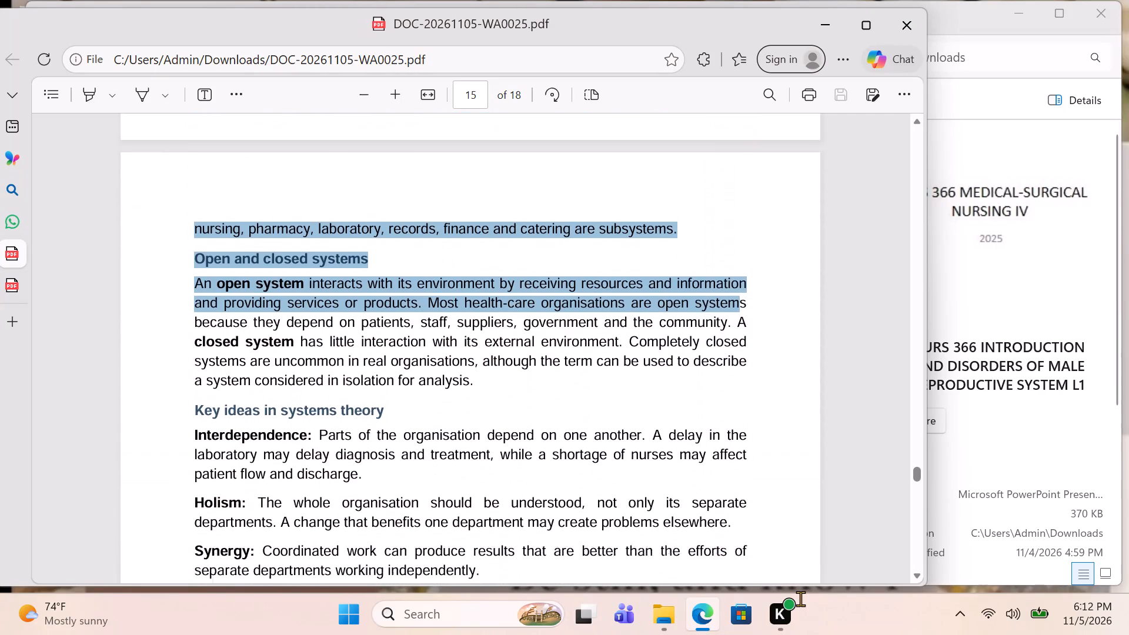
drag(800, 599, 719, 572)
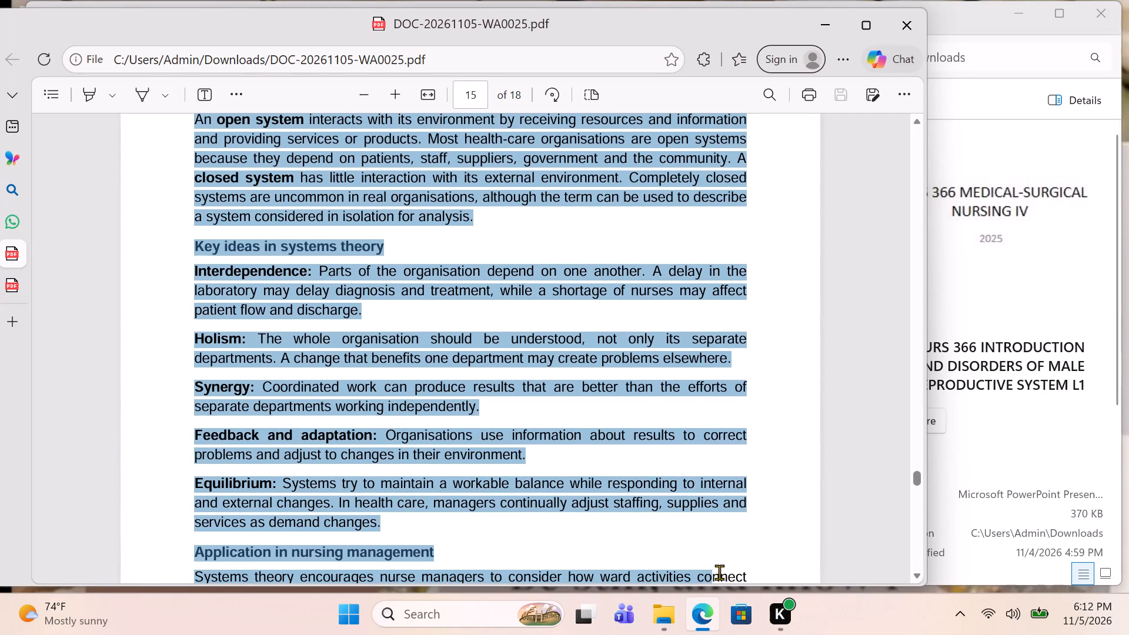
drag(719, 572, 891, 584)
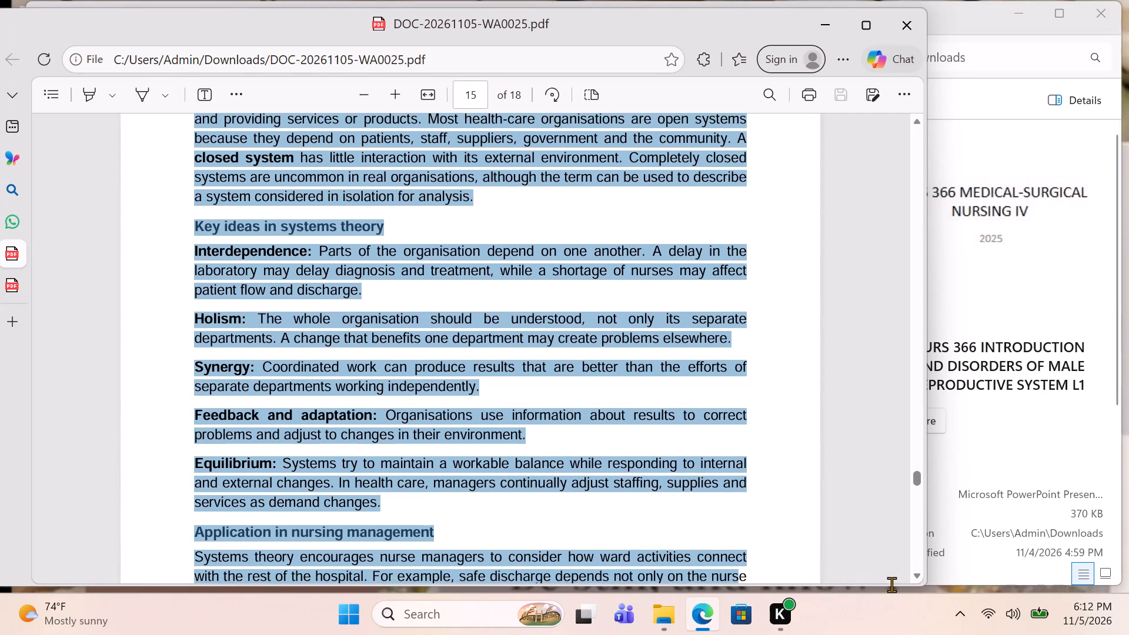
drag(891, 584, 936, 624)
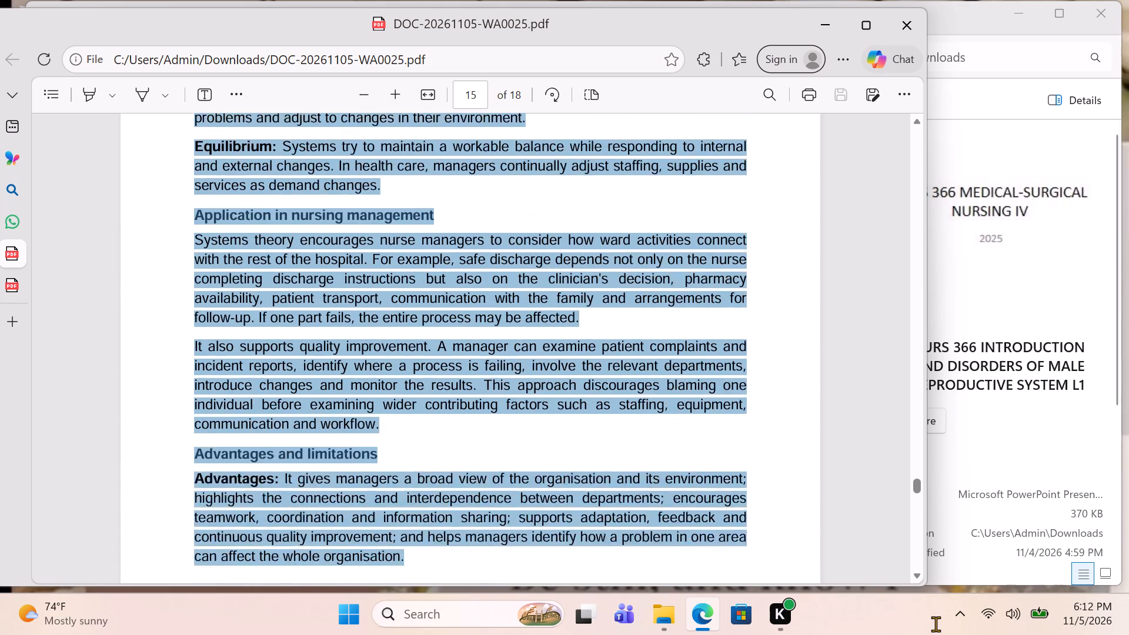
drag(936, 624, 941, 629)
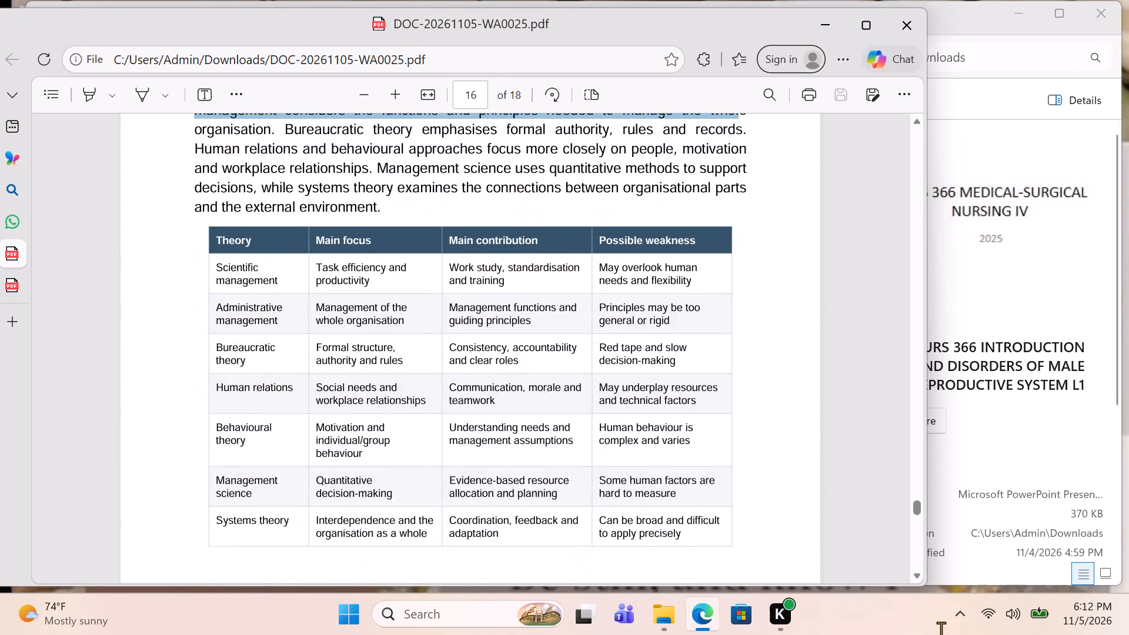
drag(941, 629, 941, 629)
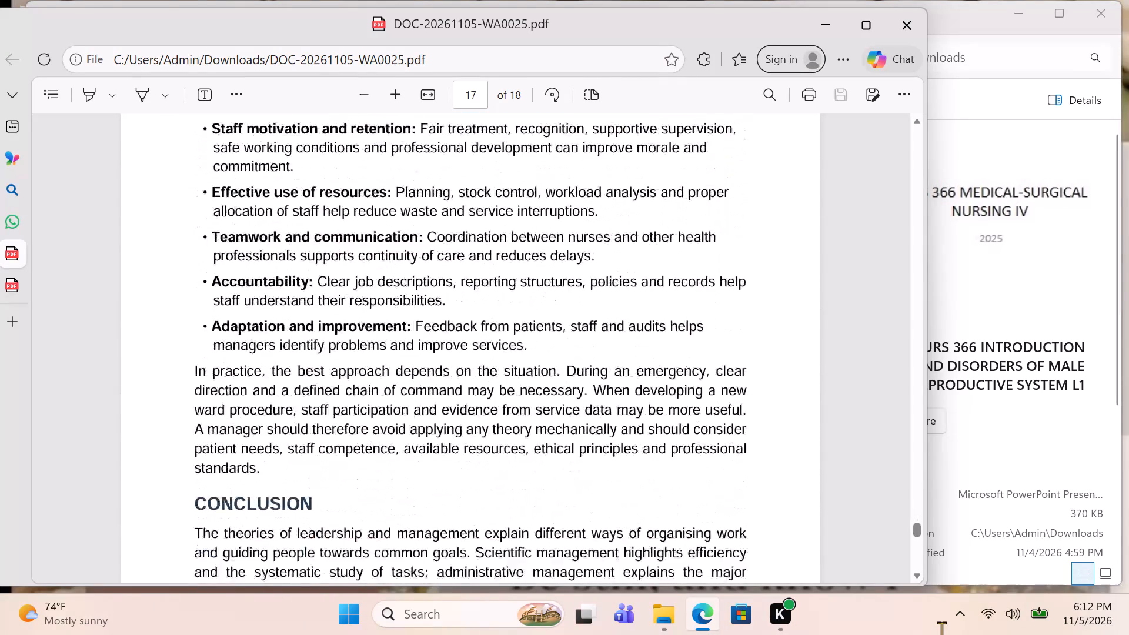
drag(941, 629, 944, 629)
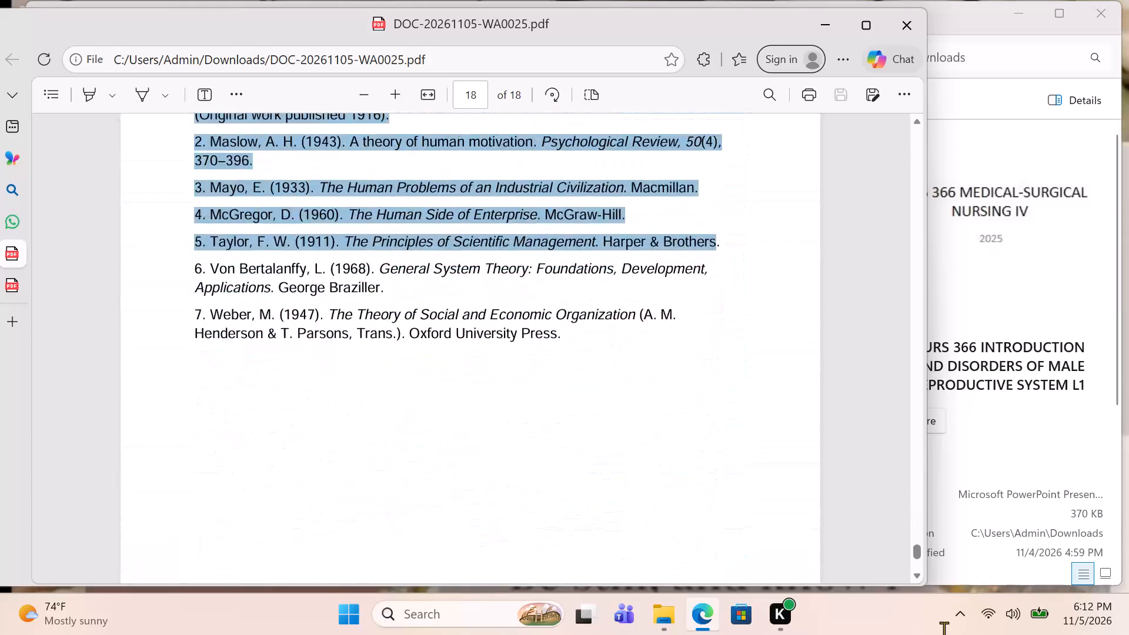
drag(944, 629, 946, 629)
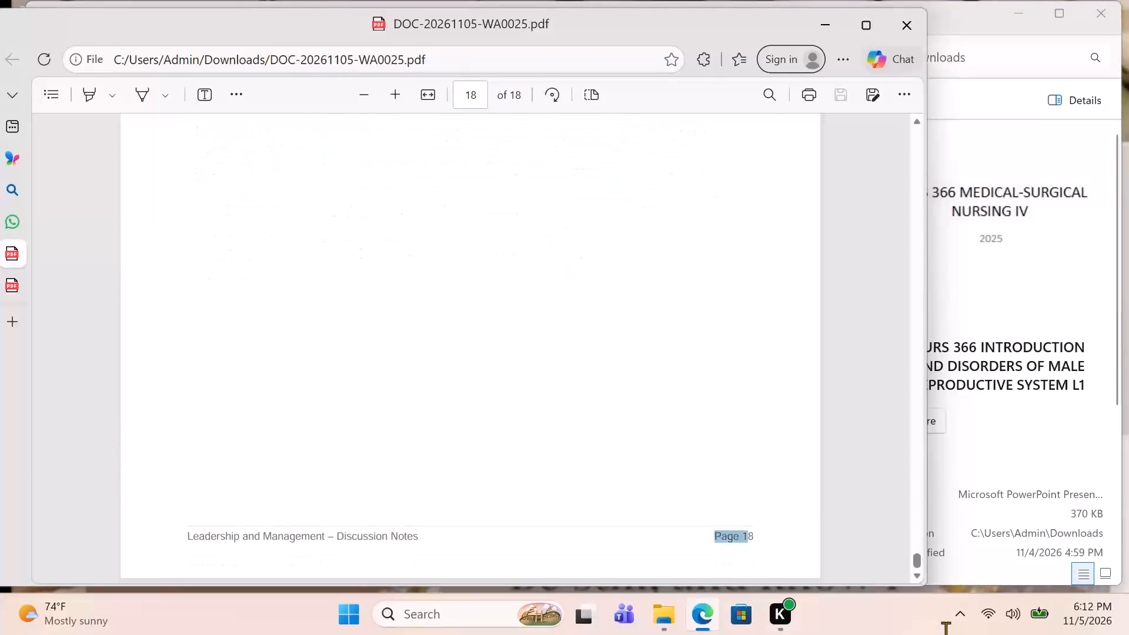
drag(946, 629, 947, 627)
drag(947, 626, 846, 569)
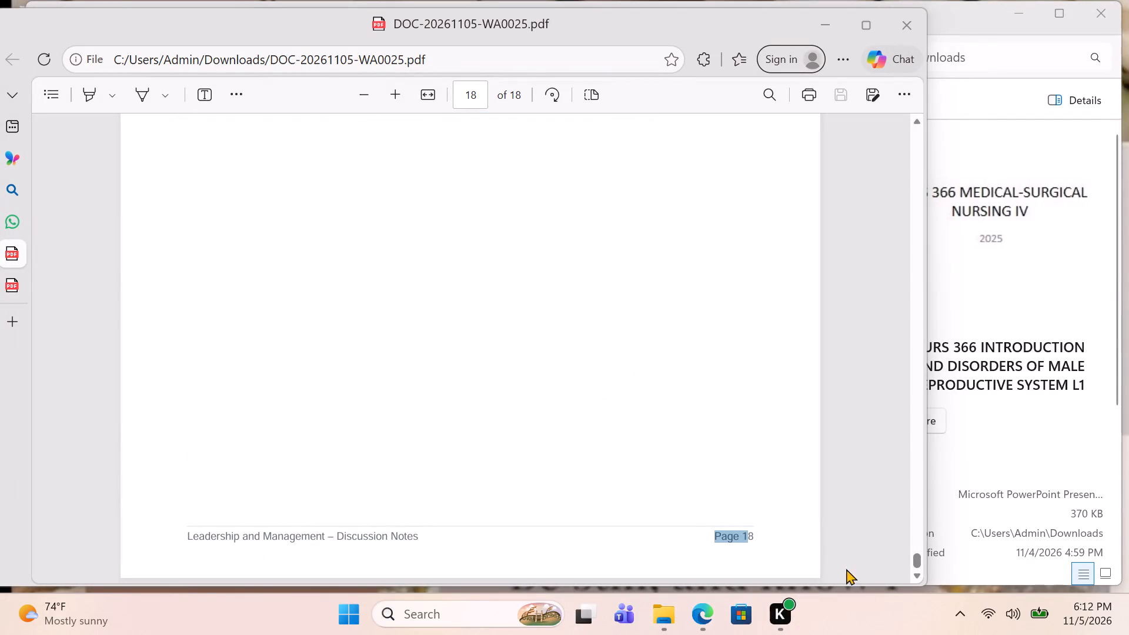
drag(846, 569, 823, 556)
drag(806, 545, 692, 484)
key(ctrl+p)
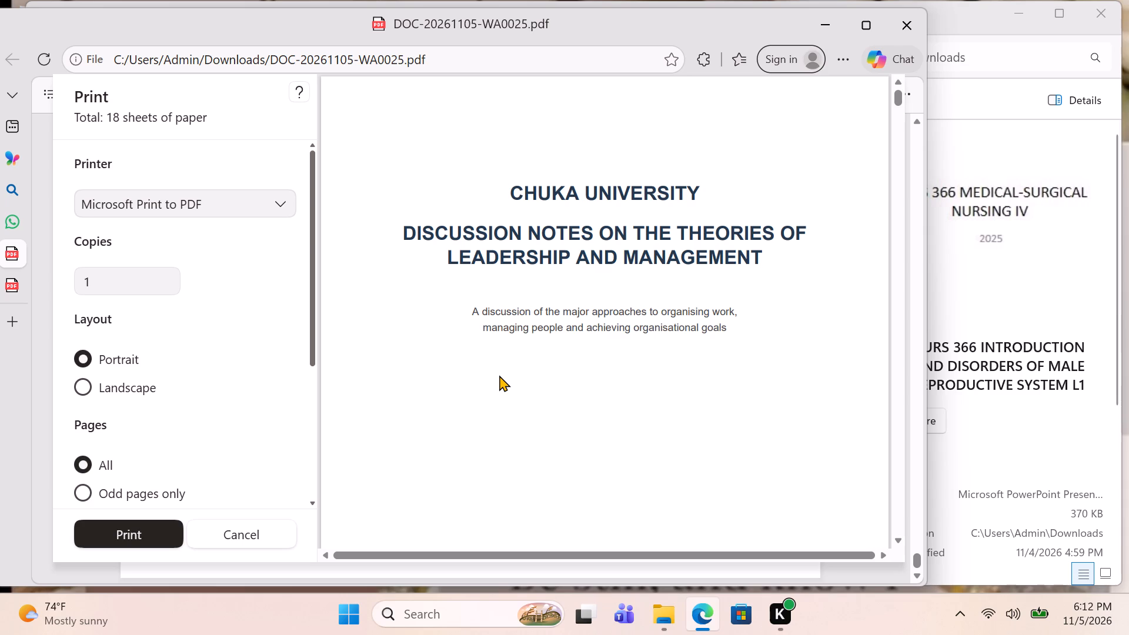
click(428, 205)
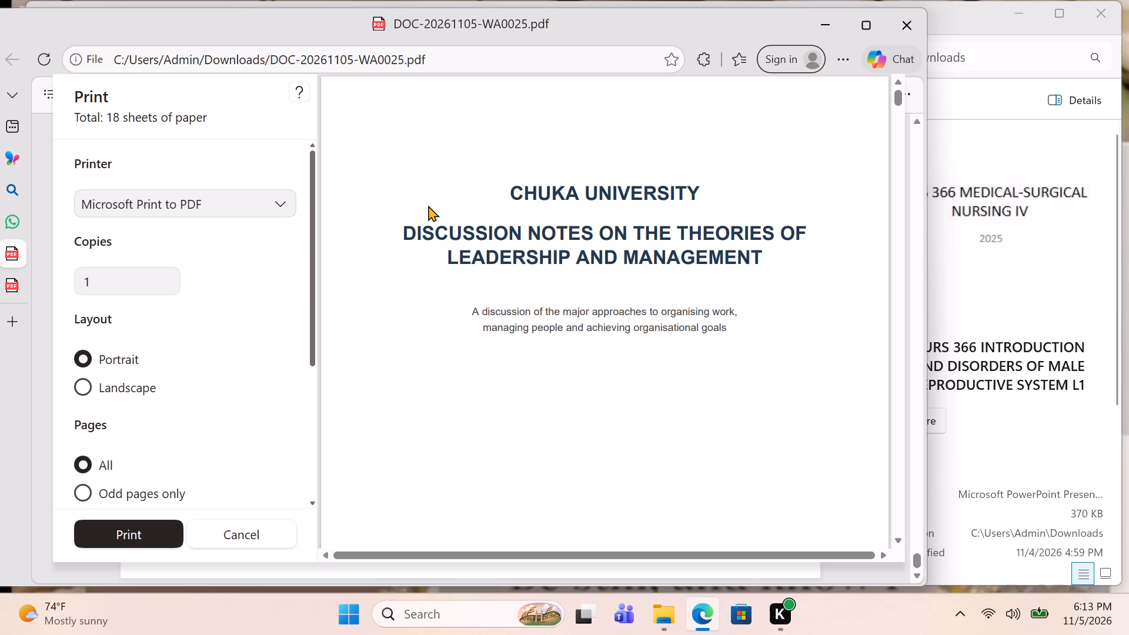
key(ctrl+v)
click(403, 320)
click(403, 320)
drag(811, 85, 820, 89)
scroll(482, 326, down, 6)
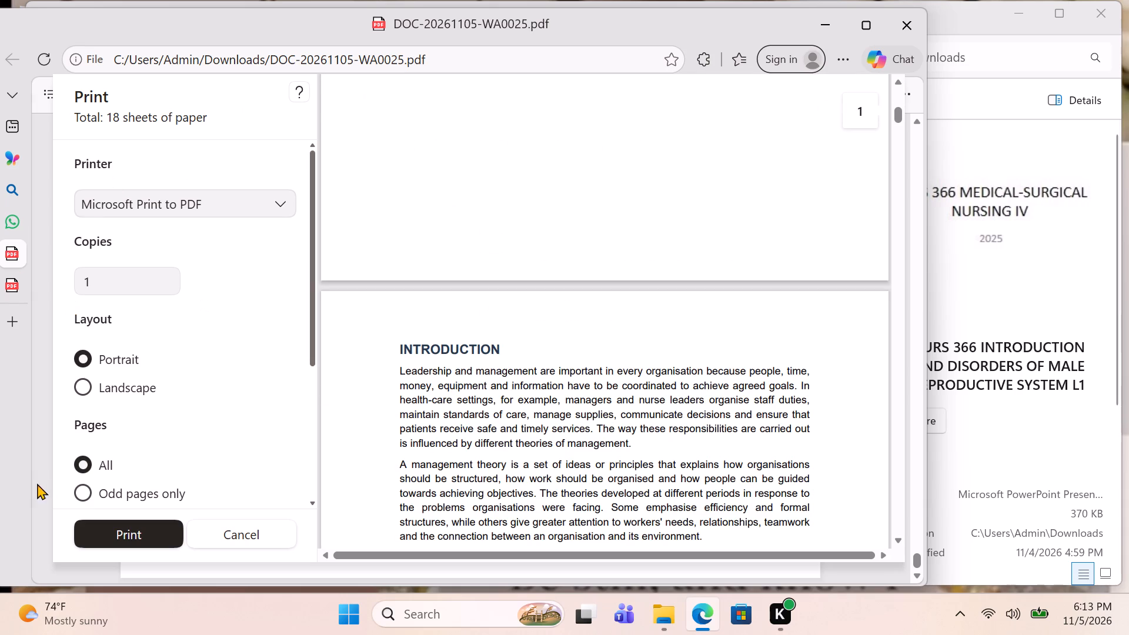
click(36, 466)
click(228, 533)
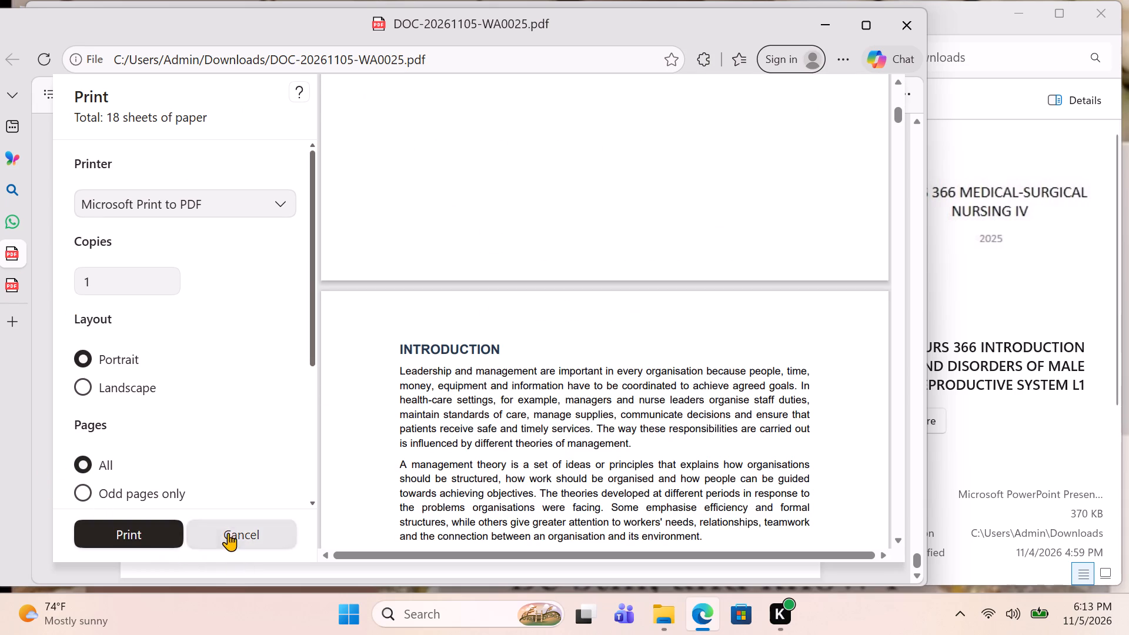
Copy the selected discussion notes text, from the introduction through the seventh reference on page 18.
scroll(243, 507, up, 4)
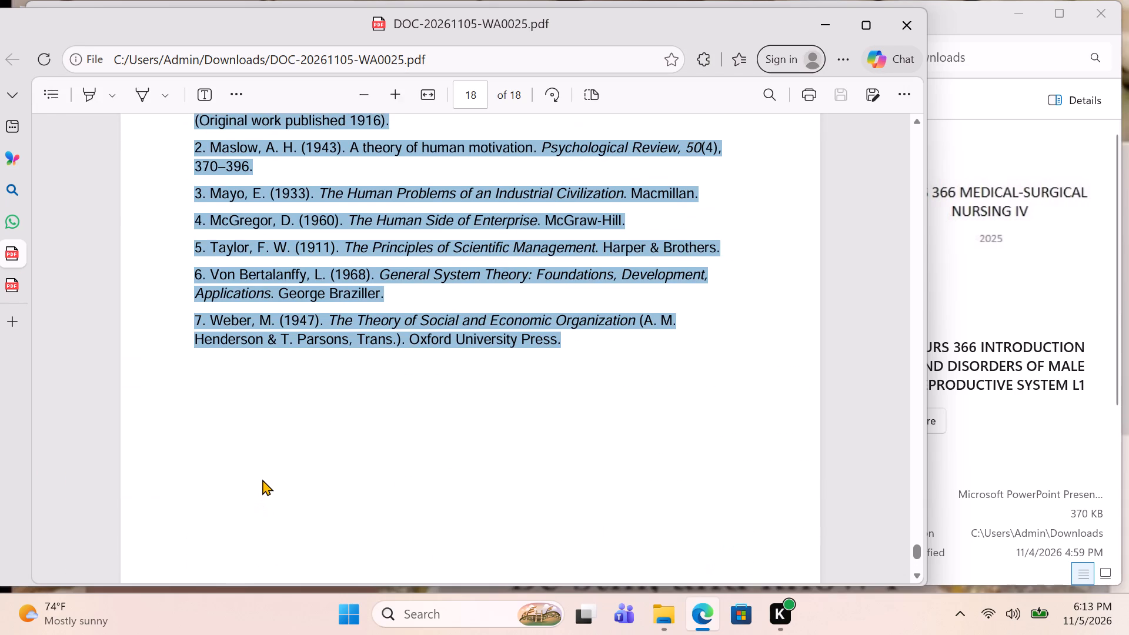
key(ctrl+c)
Copy the selected discussion notes text and paste it into a new blank Word document.
key(ctrl+c)
click(466, 623)
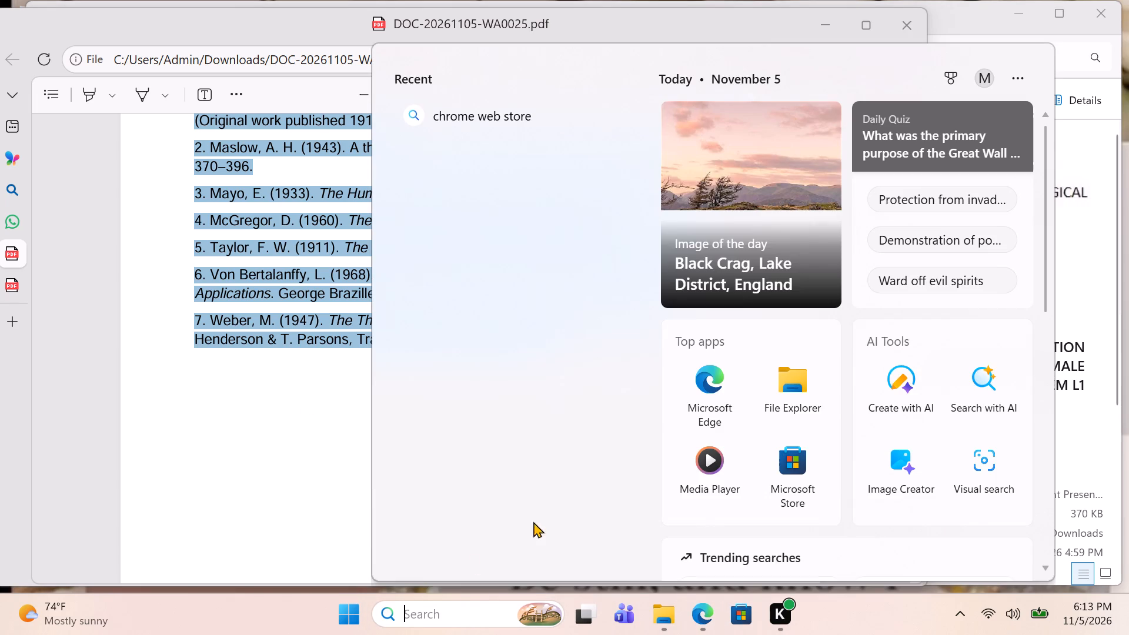
click(355, 630)
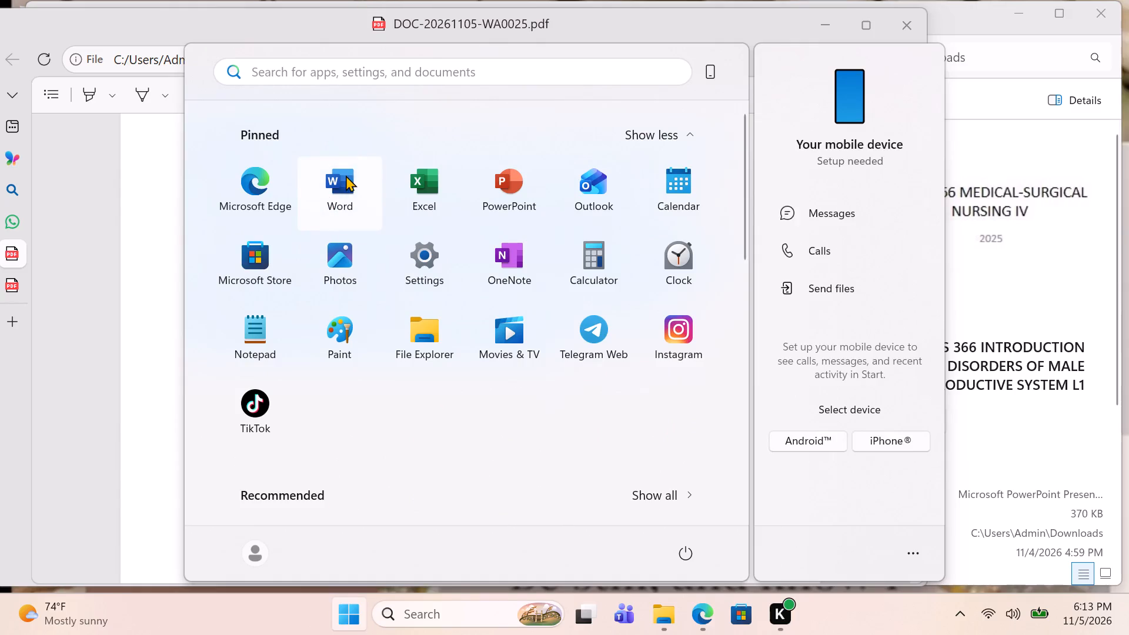
click(346, 175)
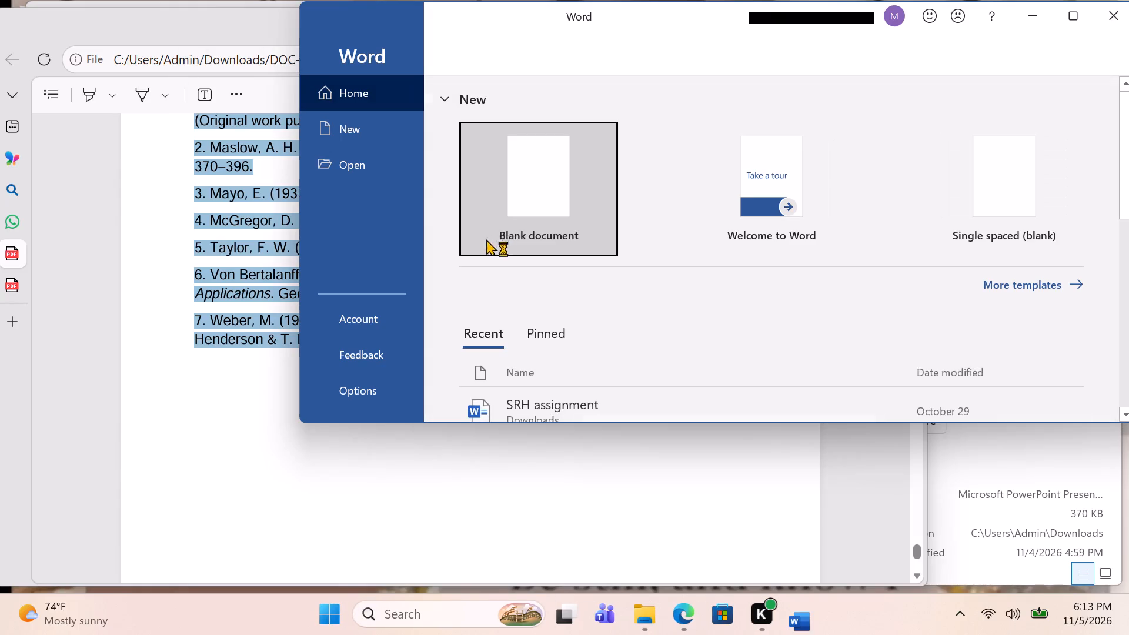
click(512, 205)
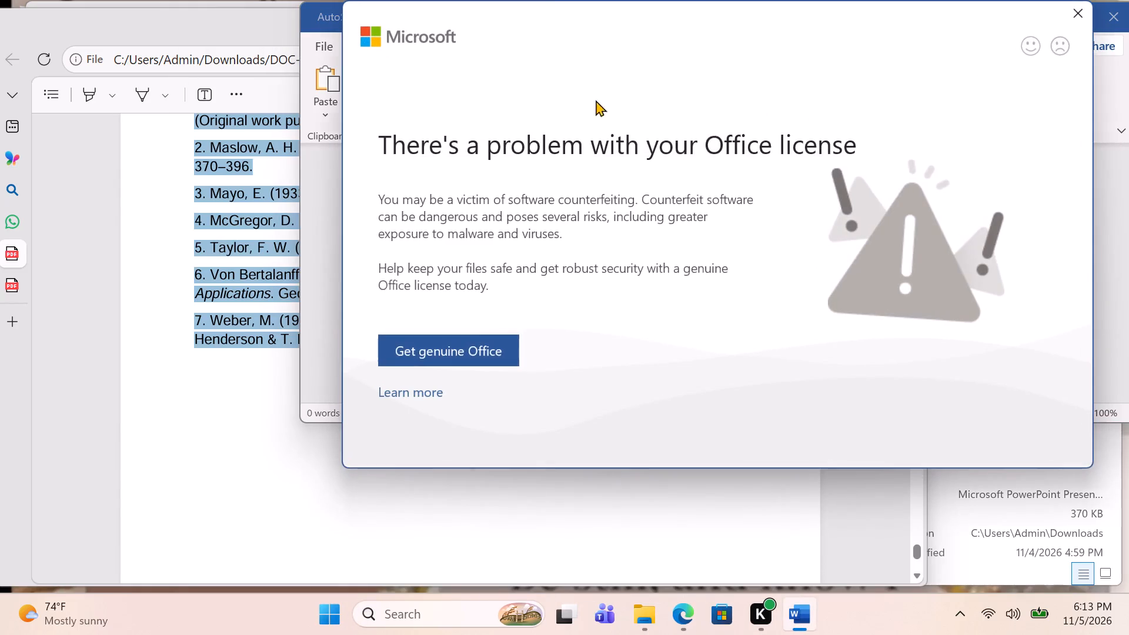
click(1078, 15)
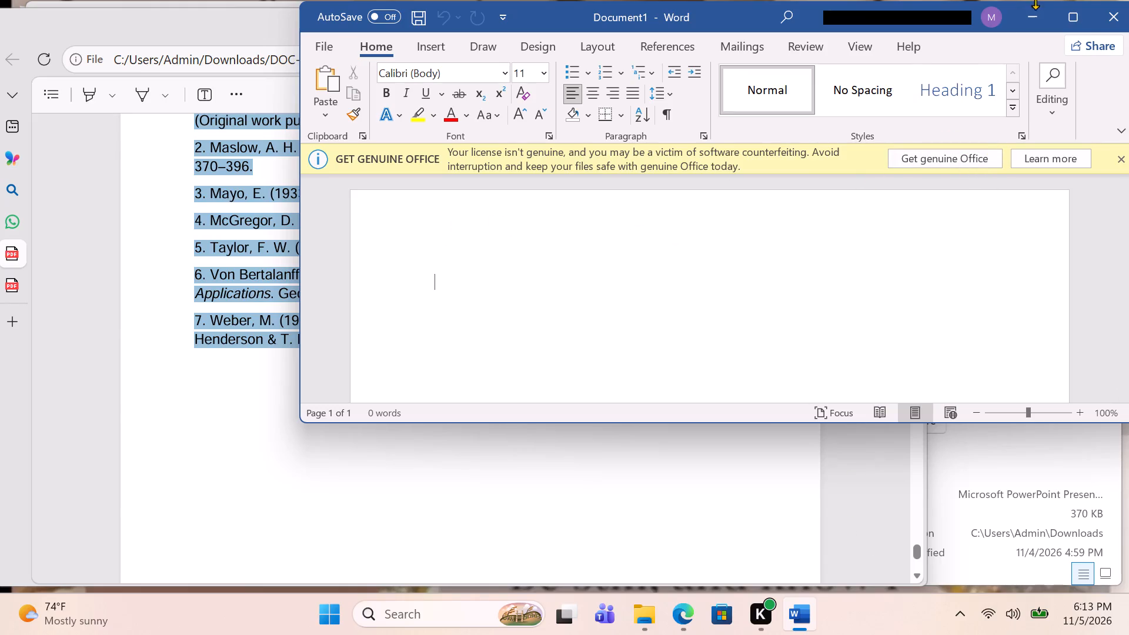
click(1065, 6)
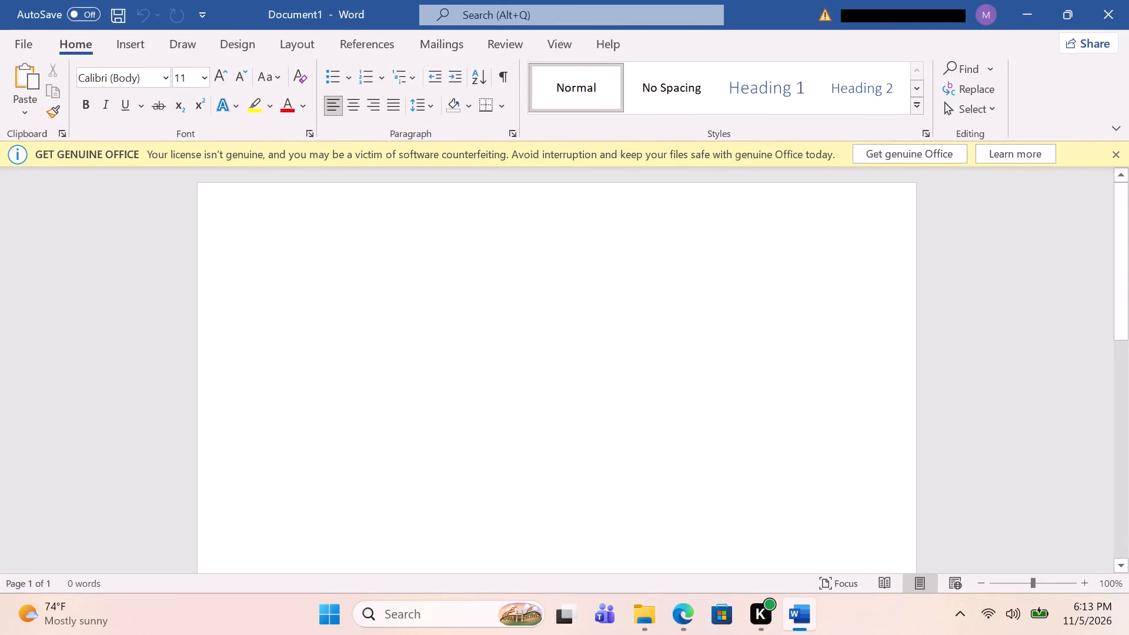
key(ctrl+v)
Skim the pasted notes backwards from the references at the end to the INTRODUCTION heading on the first page.
scroll(267, 316, up, 1)
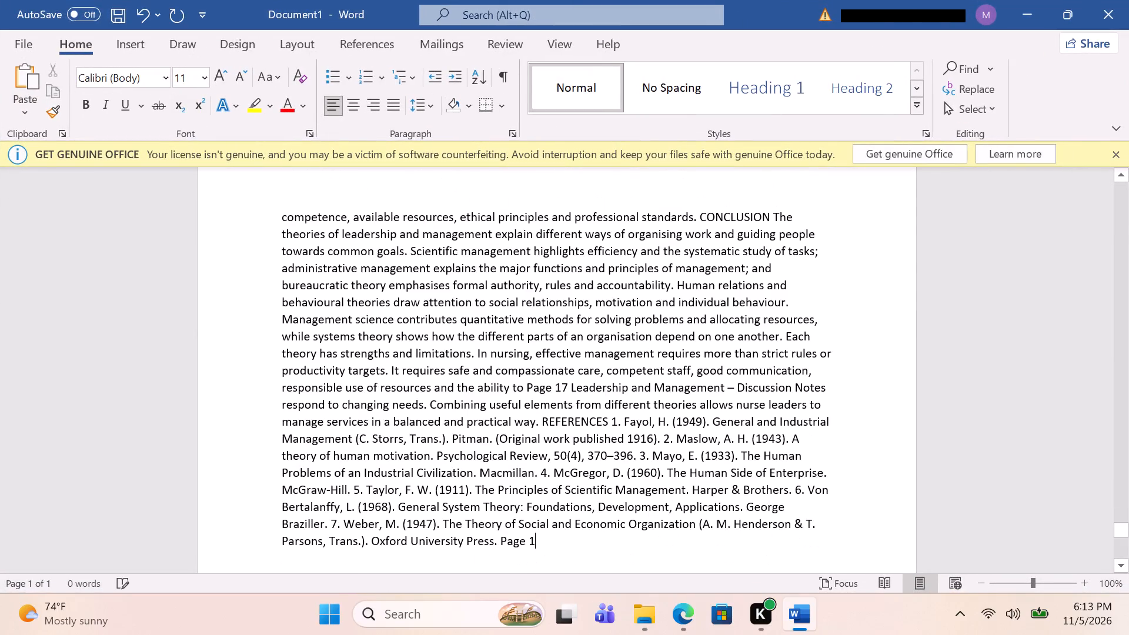
scroll(254, 287, up, 3)
scroll(654, 467, up, 6)
scroll(587, 501, up, 10)
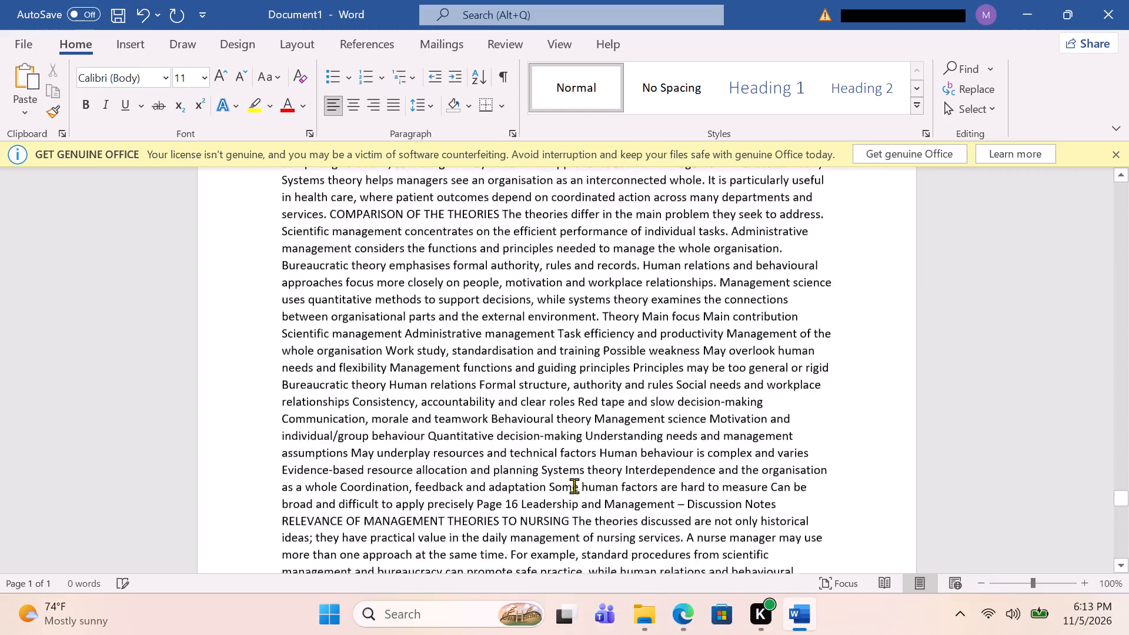
scroll(574, 486, up, 5)
scroll(574, 486, up, 20)
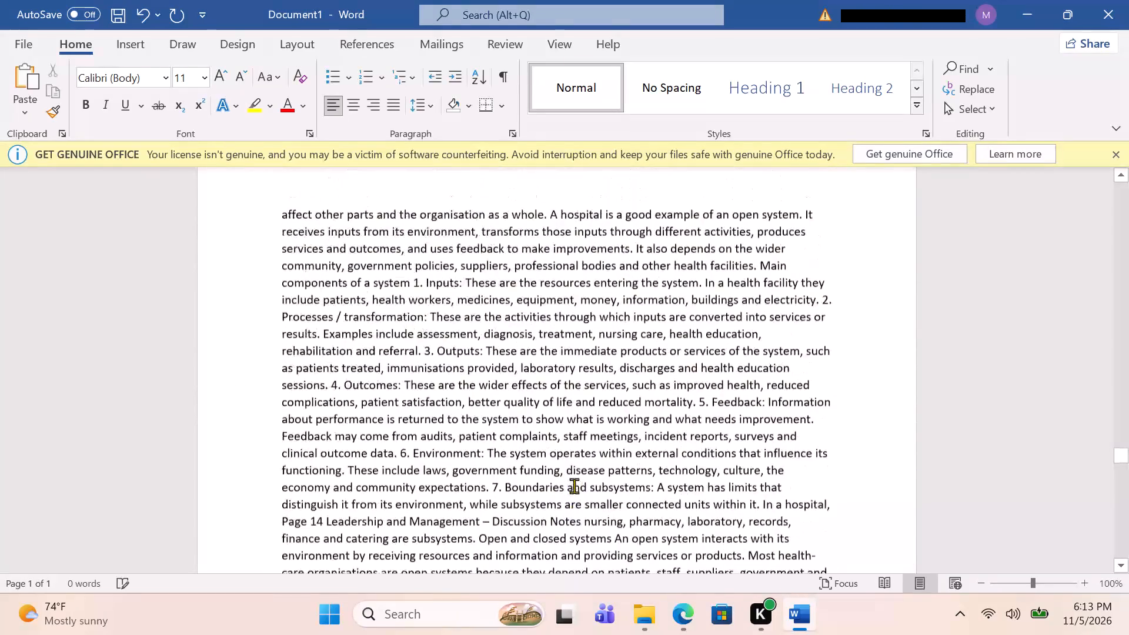
scroll(574, 486, up, 14)
scroll(574, 485, up, 8)
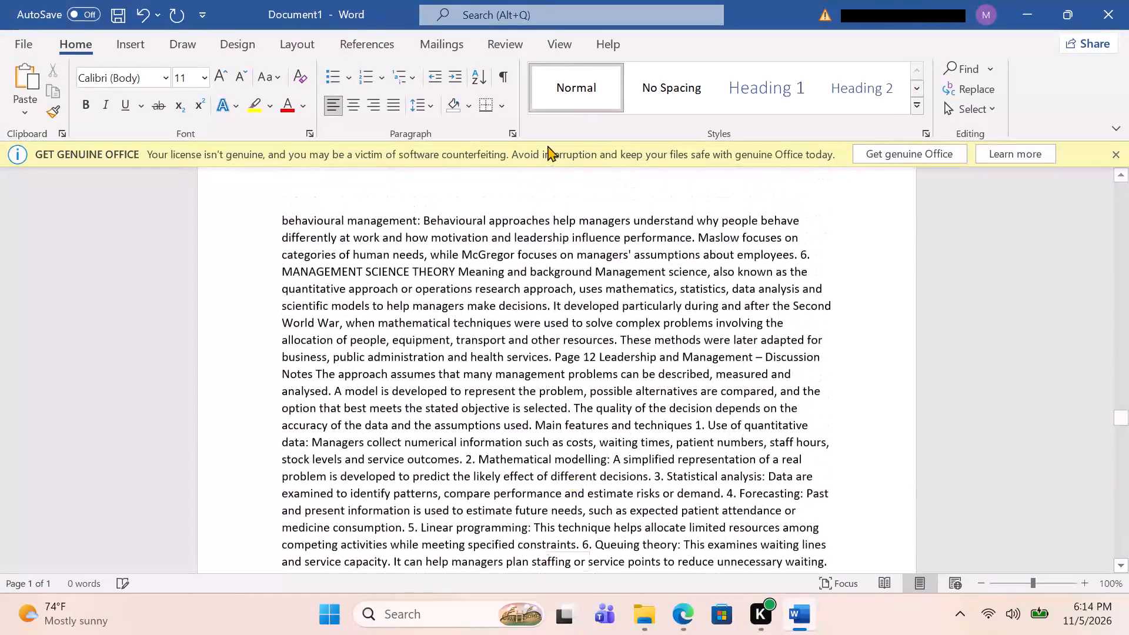
scroll(413, 313, up, 14)
scroll(409, 325, up, 7)
scroll(214, 467, up, 2)
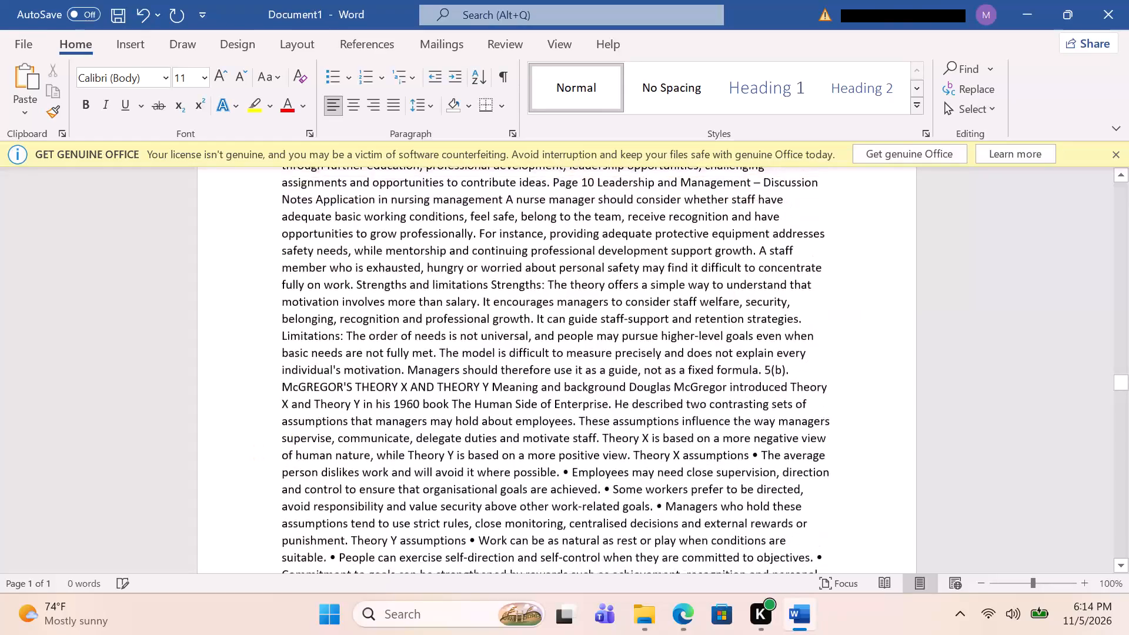
scroll(224, 361, up, 1)
scroll(275, 369, up, 7)
scroll(435, 435, up, 6)
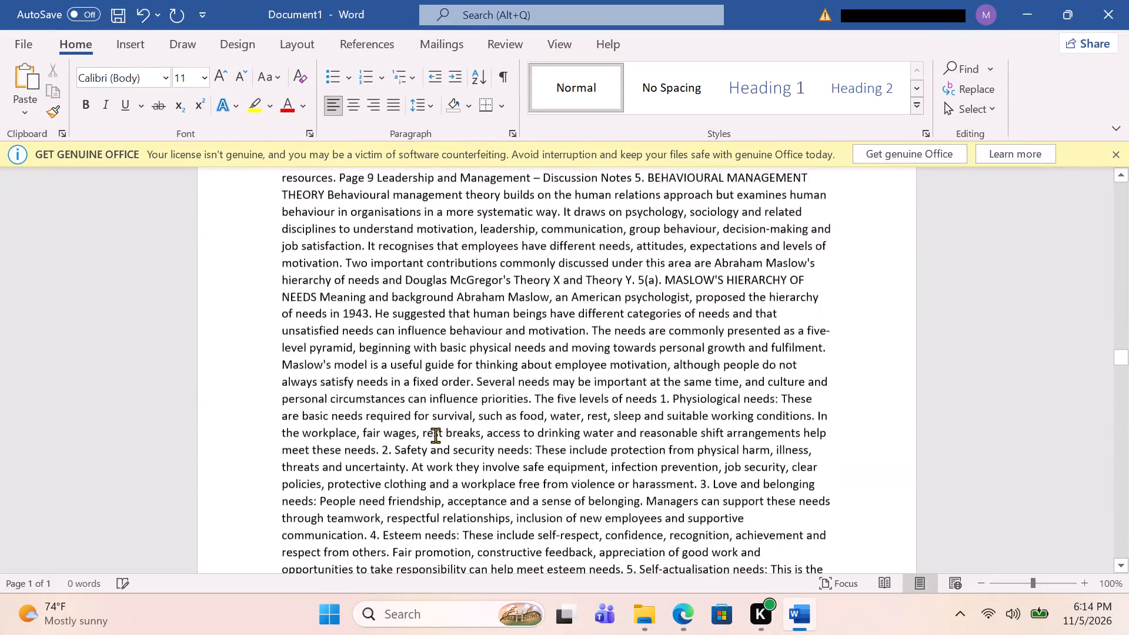
scroll(433, 443, up, 18)
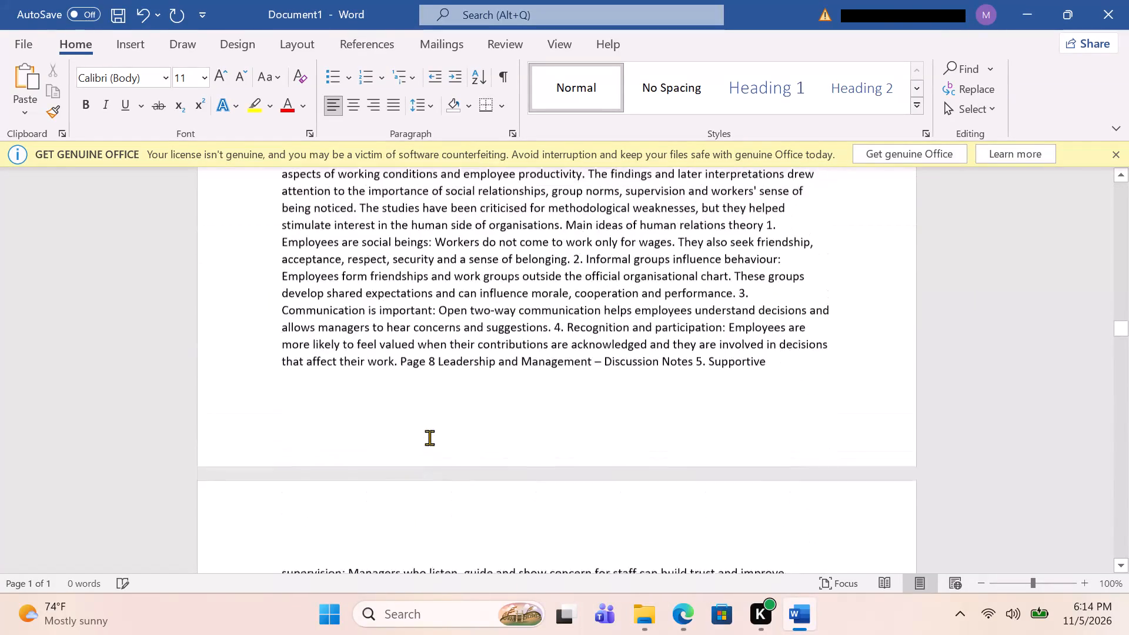
scroll(429, 437, up, 20)
scroll(429, 437, up, 6)
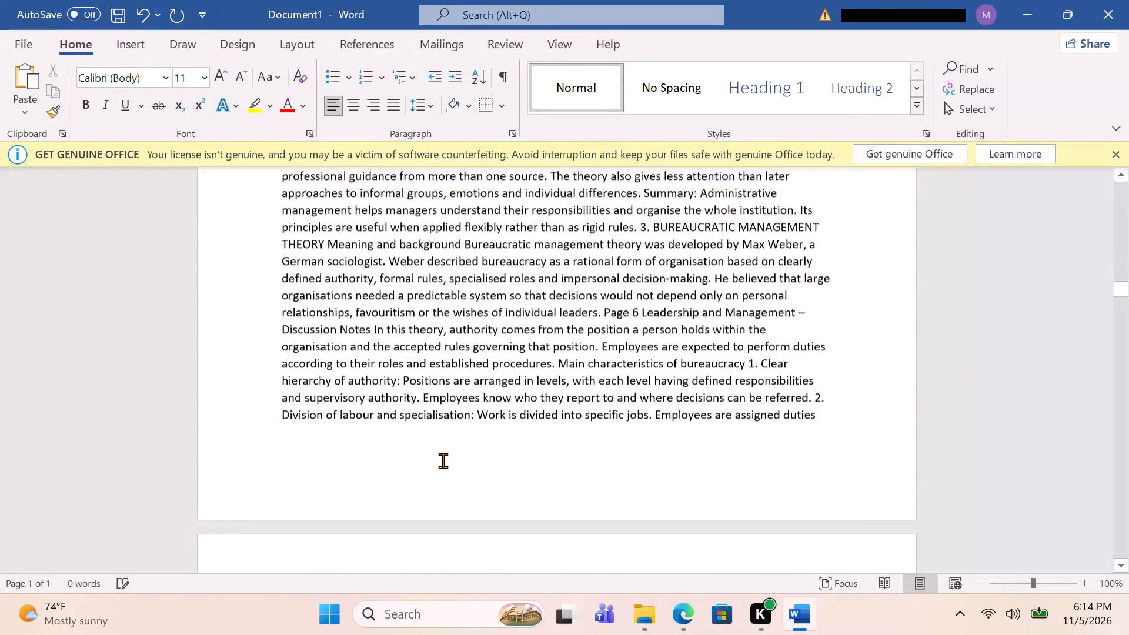
scroll(443, 460, up, 9)
scroll(447, 462, up, 17)
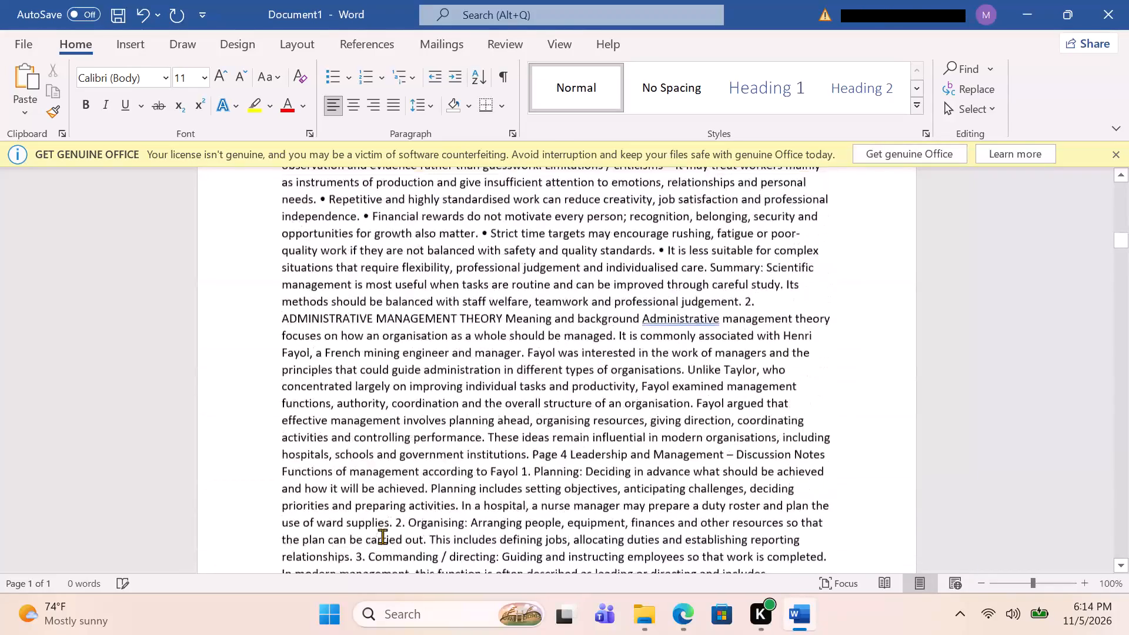
scroll(382, 536, up, 18)
scroll(391, 543, up, 6)
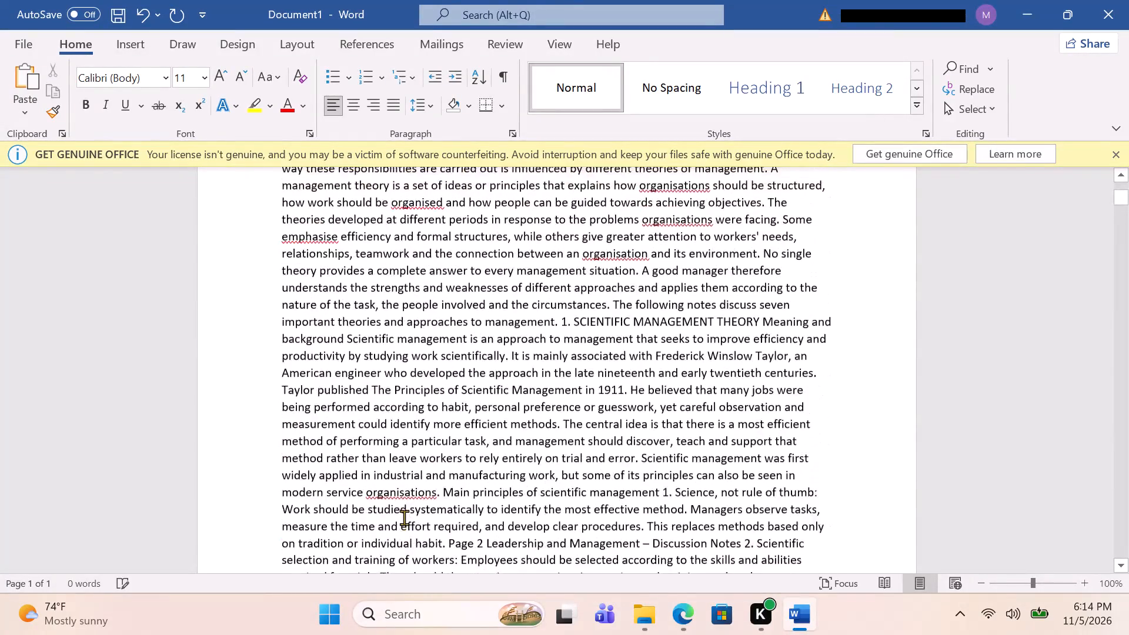
scroll(404, 517, up, 19)
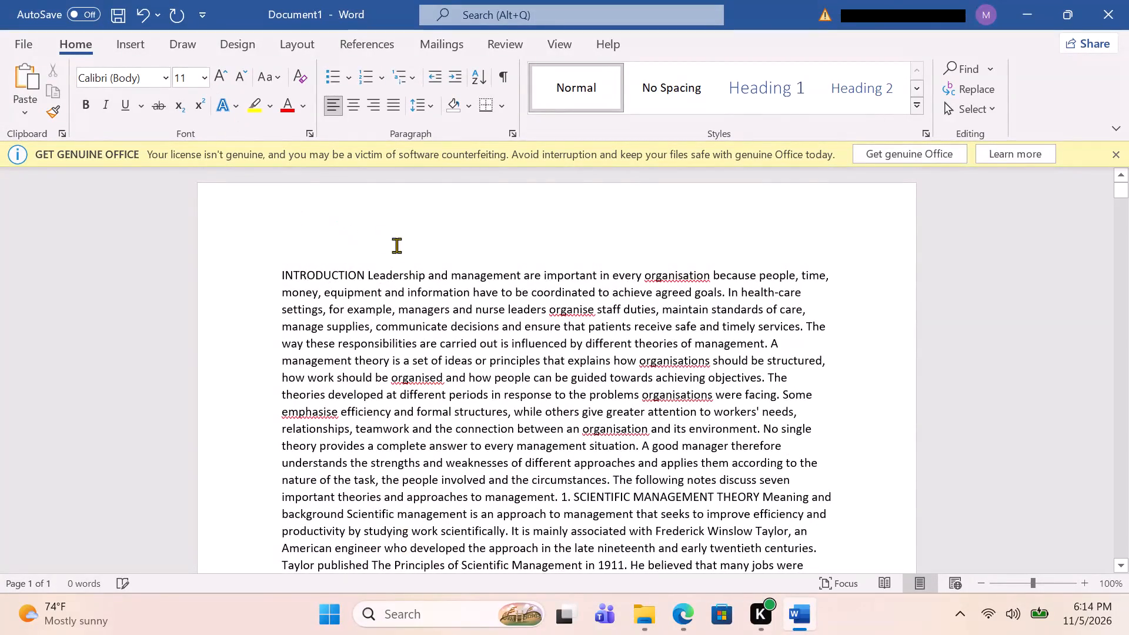
scroll(363, 283, up, 7)
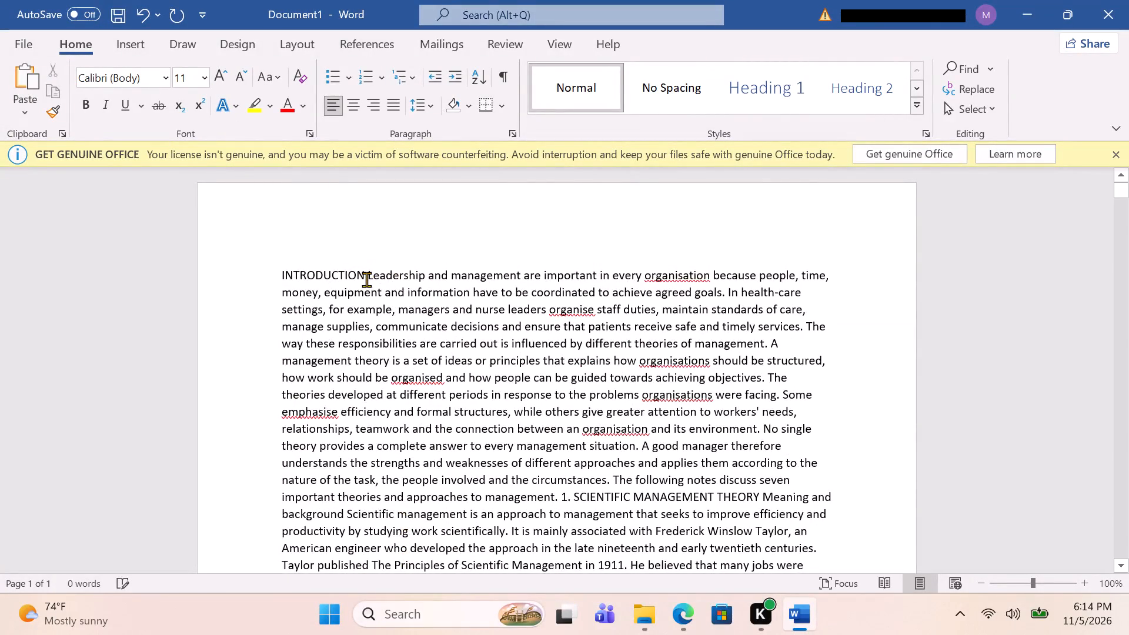
Put the INTRODUCTION heading on its own line by starting a new paragraph before "Leadership and management are important".
click(367, 279)
click(365, 272)
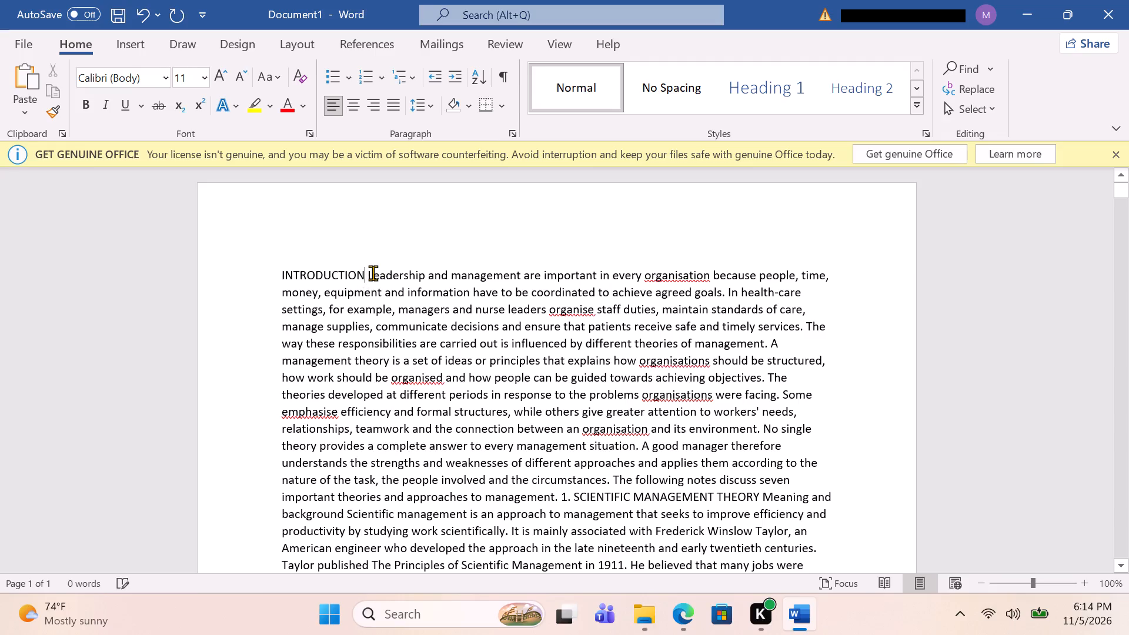
key(Return)
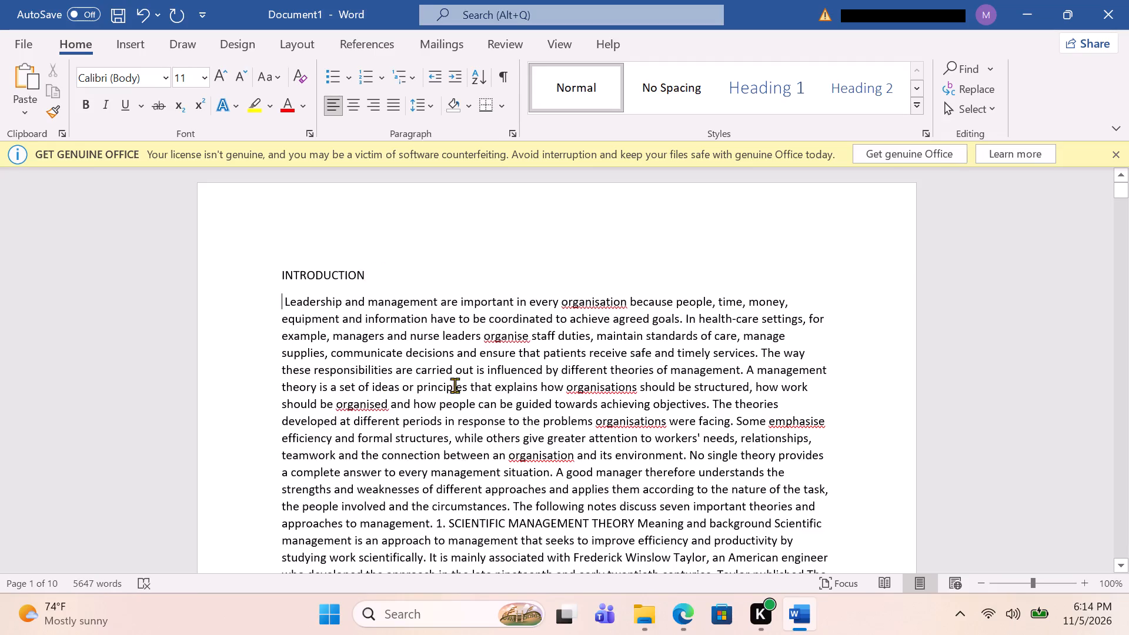
Separate the "1. SCIENTIFIC MANAGEMENT THEORY" heading onto its own line, with "Meaning and background" starting an unnumbered, unindented paragraph below it.
scroll(606, 372, down, 3)
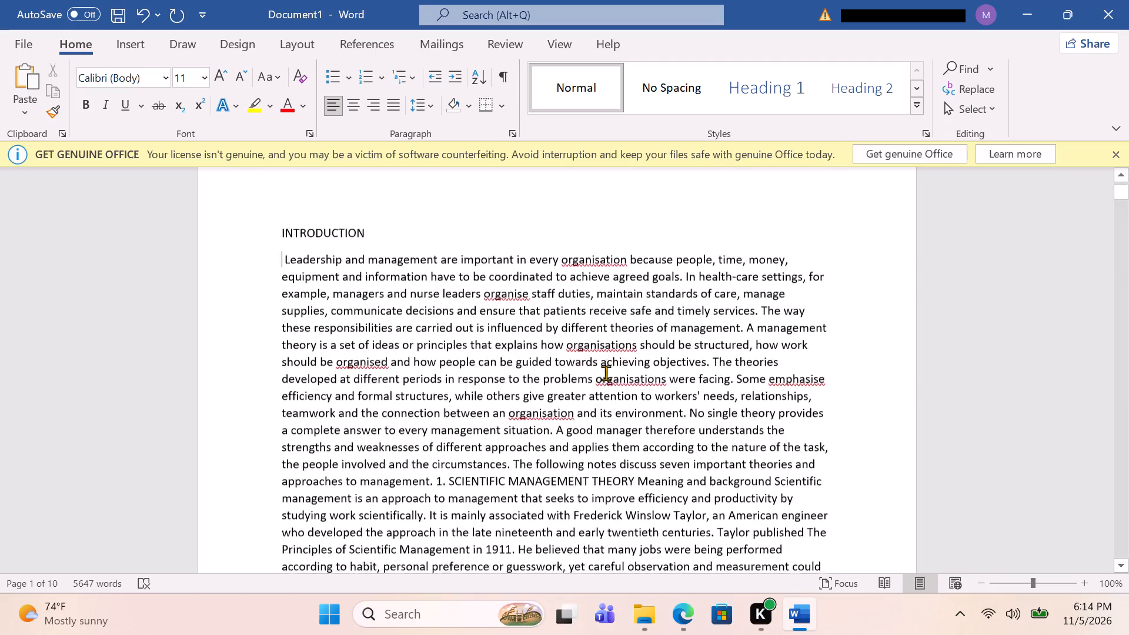
scroll(606, 373, down, 2)
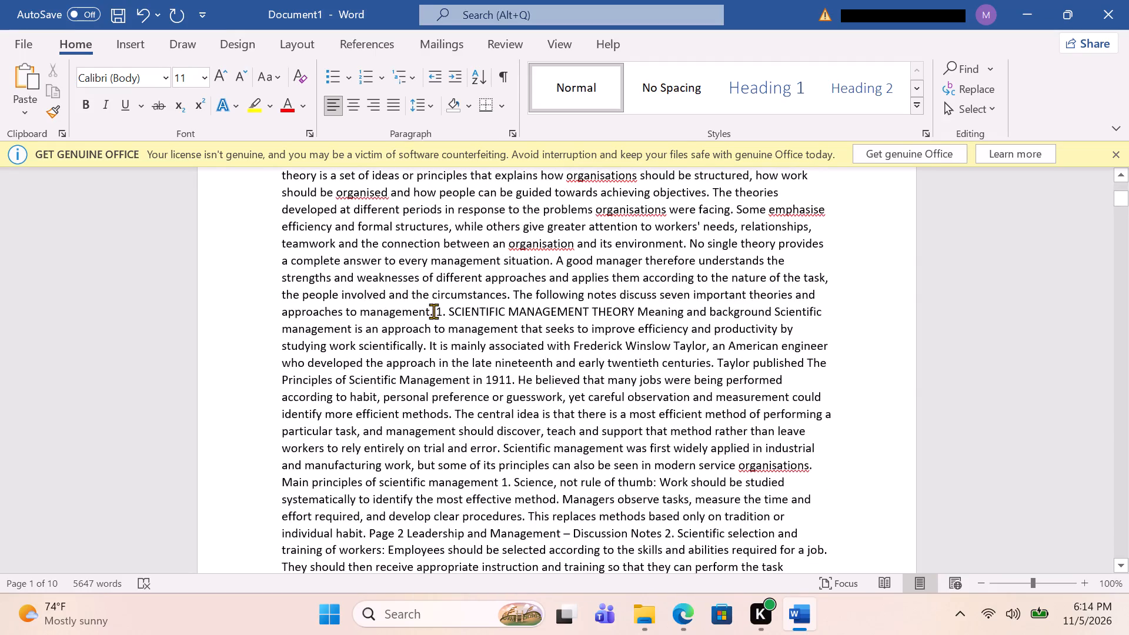
click(433, 311)
key(Return)
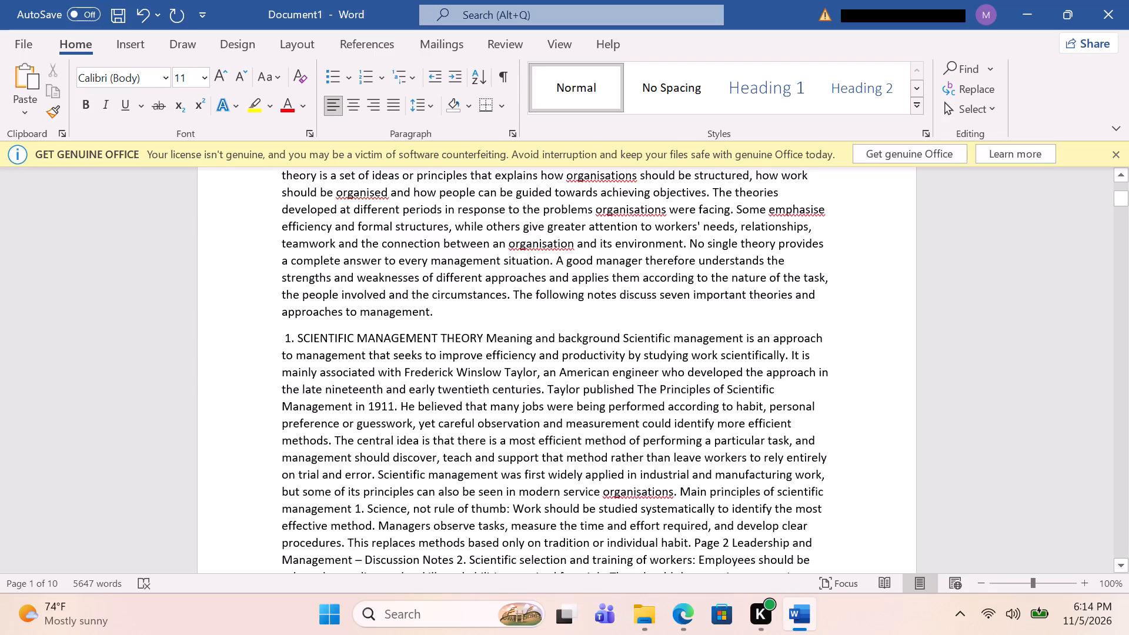
click(486, 335)
key(Return)
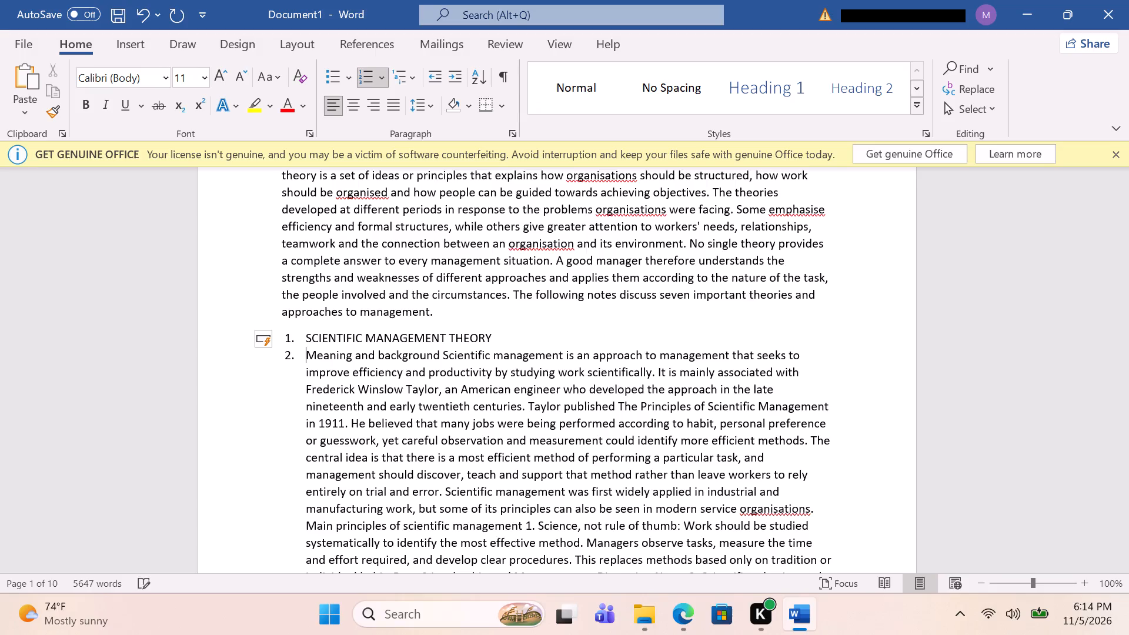
click(300, 359)
key(BackSpace)
key(BackSpace)
key(BackSpace)
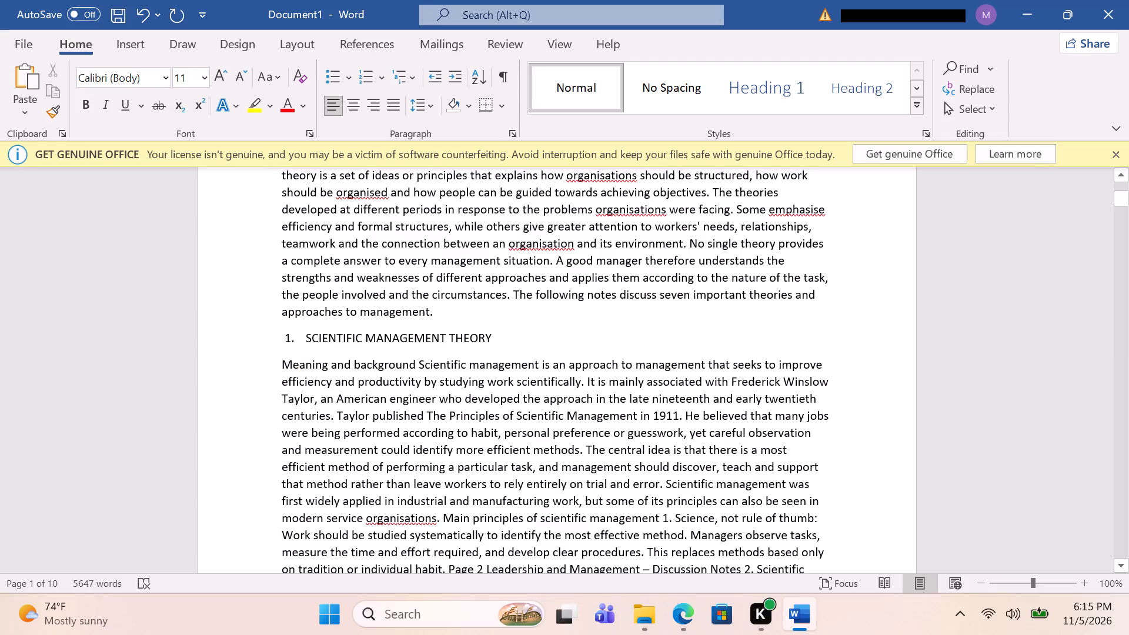
Split the introduction text into three paragraphs, with breaks before "A management theory is a set" and "No single theory provides".
scroll(77, 223, up, 2)
scroll(228, 269, up, 5)
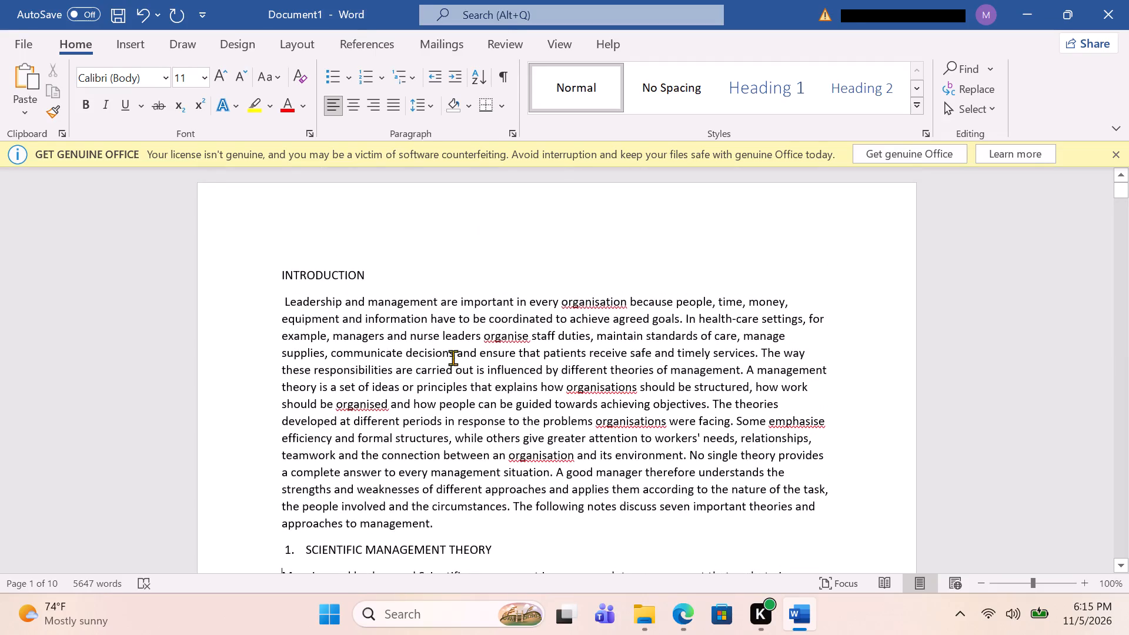
click(749, 375)
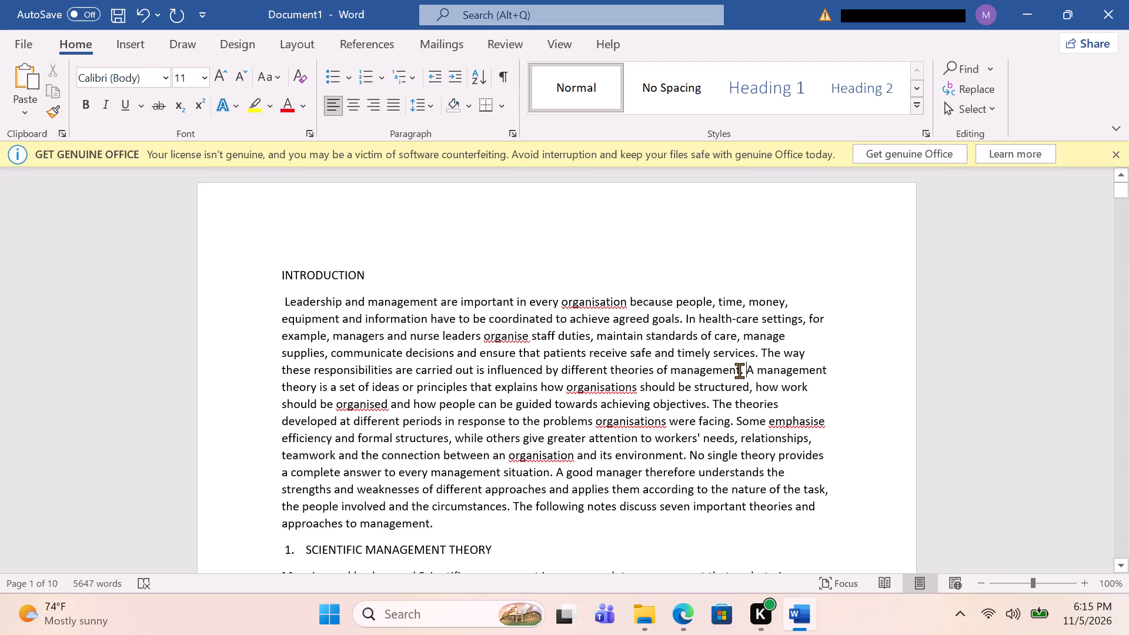
key(Return)
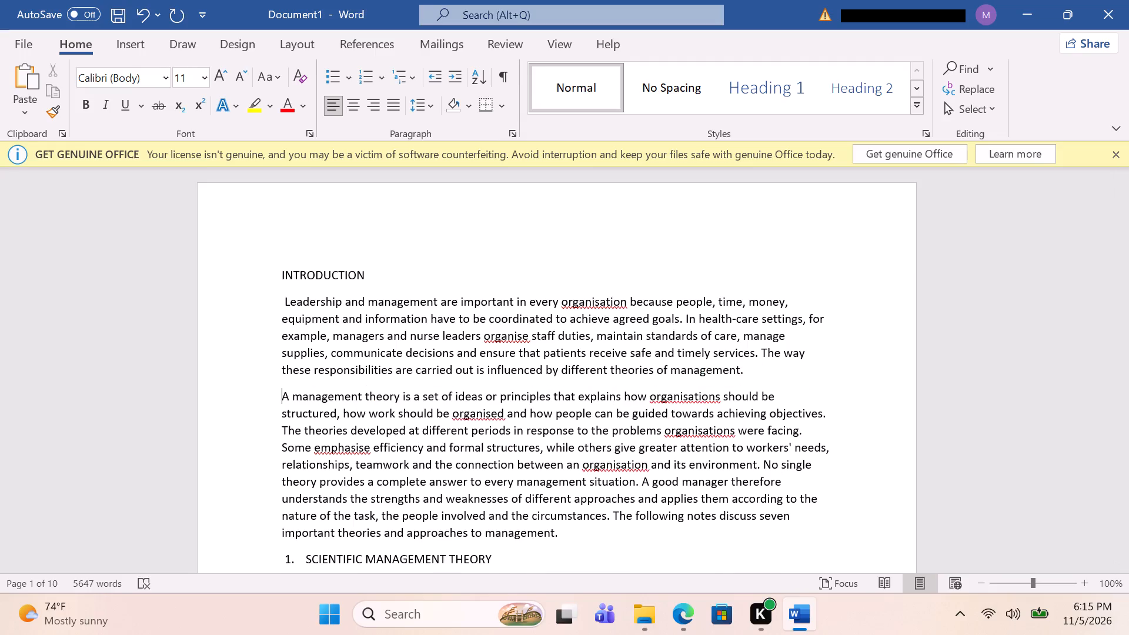
click(759, 466)
key(Return)
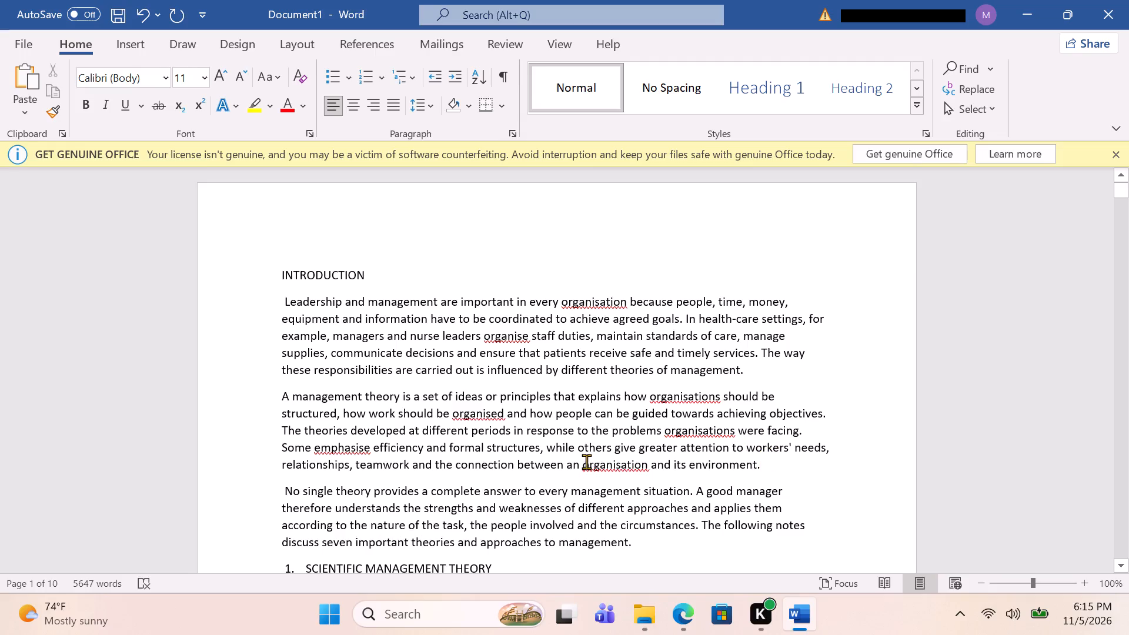
Review the split introduction paragraphs and the opening text of the SCIENTIFIC MANAGEMENT THEORY section.
scroll(586, 462, down, 3)
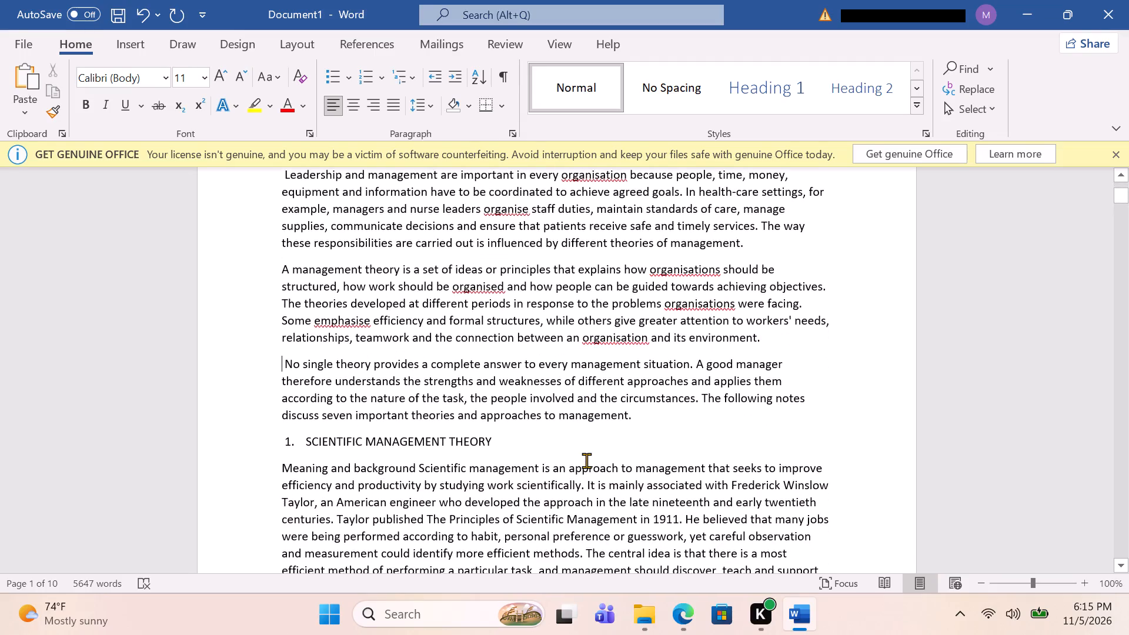
scroll(586, 460, down, 1)
scroll(585, 462, up, 2)
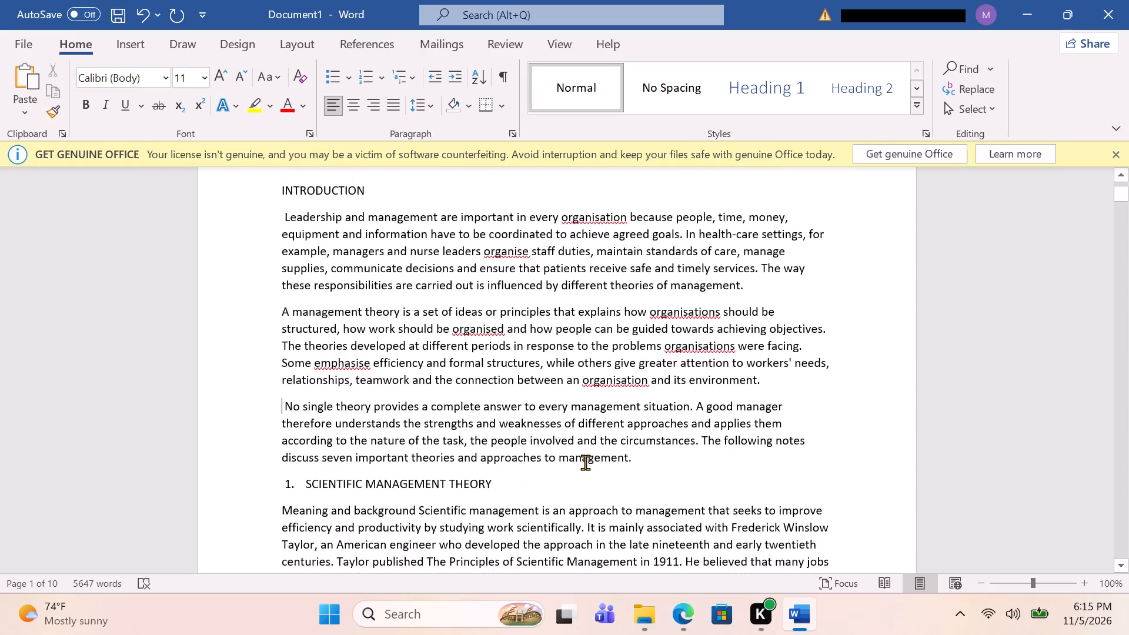
scroll(585, 462, down, 2)
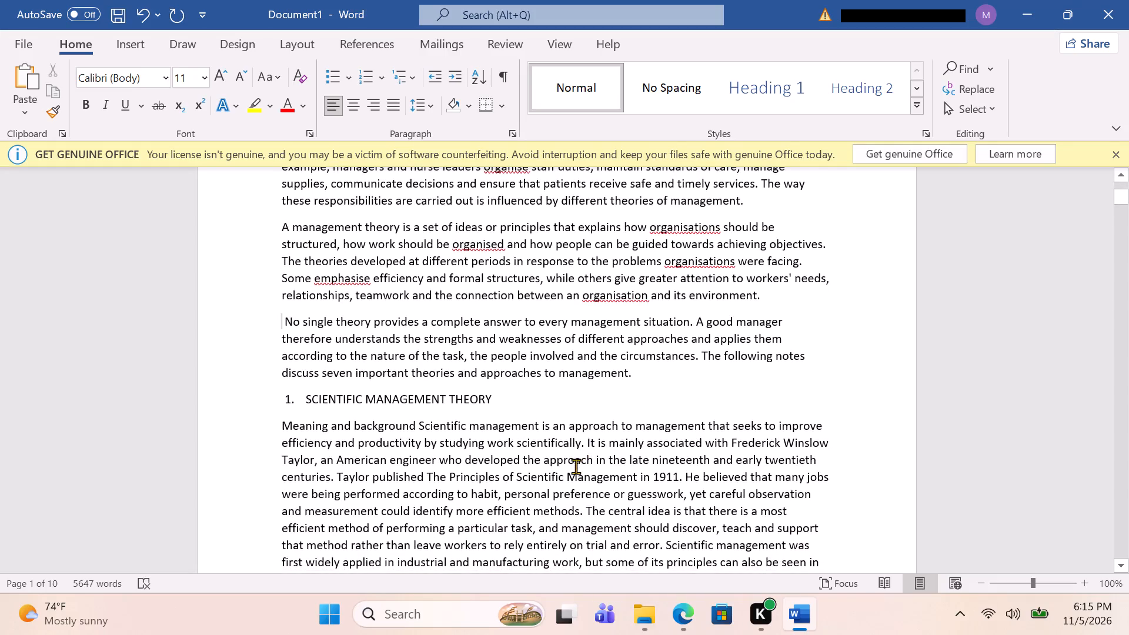
scroll(575, 466, down, 2)
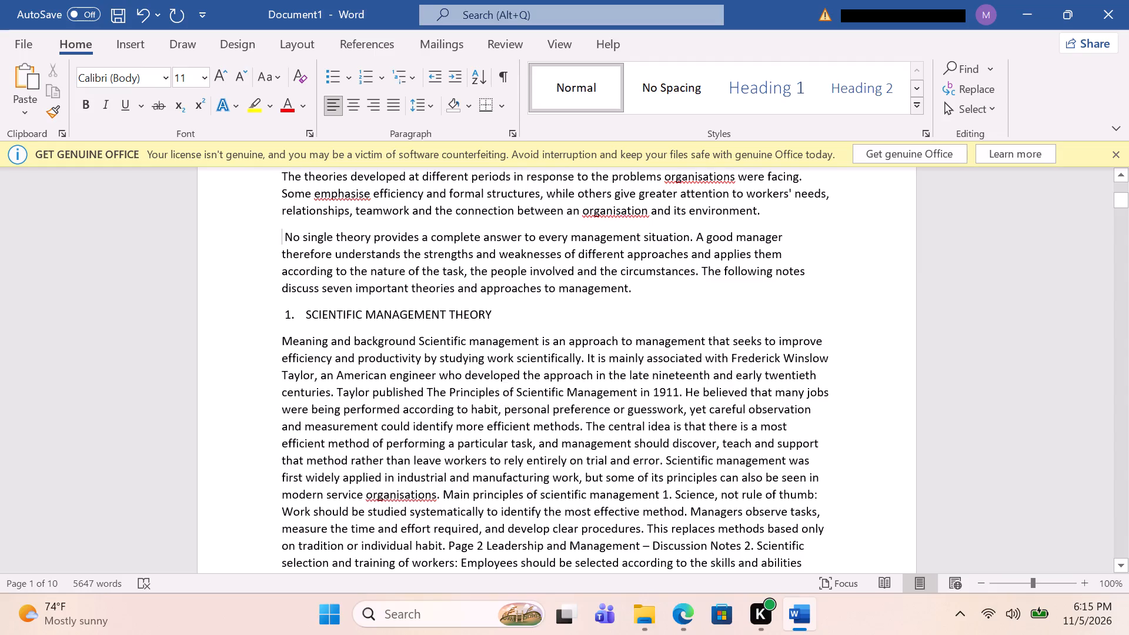
Put "Meaning and background" on its own line by starting a new paragraph before "Scientific management is an approach".
click(535, 344)
click(542, 344)
click(417, 338)
key(Return)
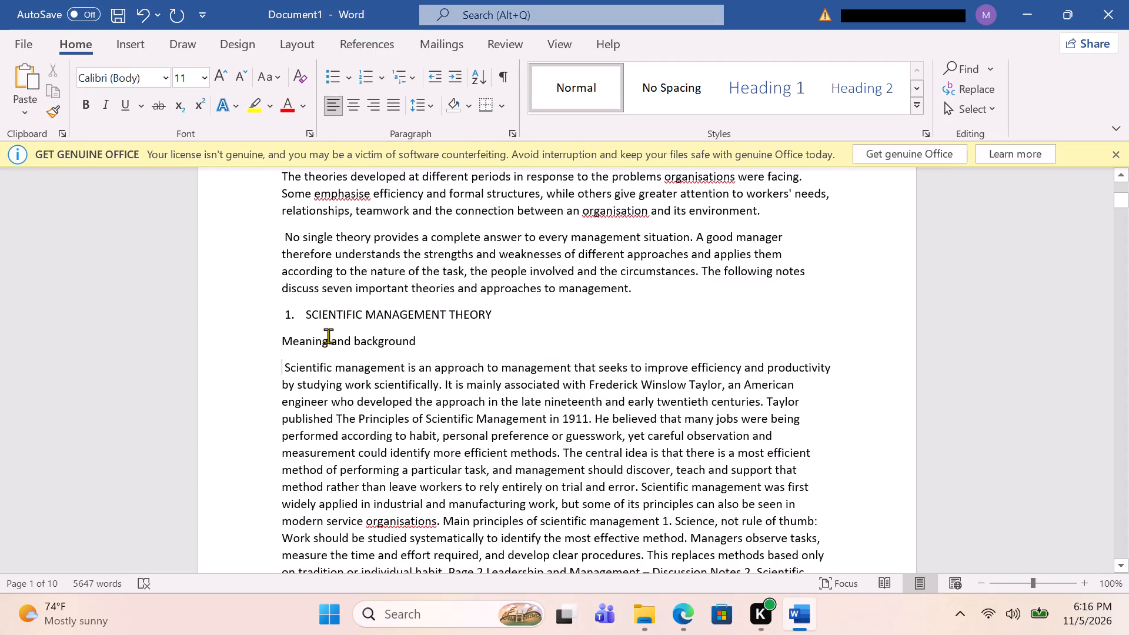
Make the "Meaning and background" and "SCIENTIFIC MANAGEMENT THEORY" headings bold.
drag(292, 342, 455, 352)
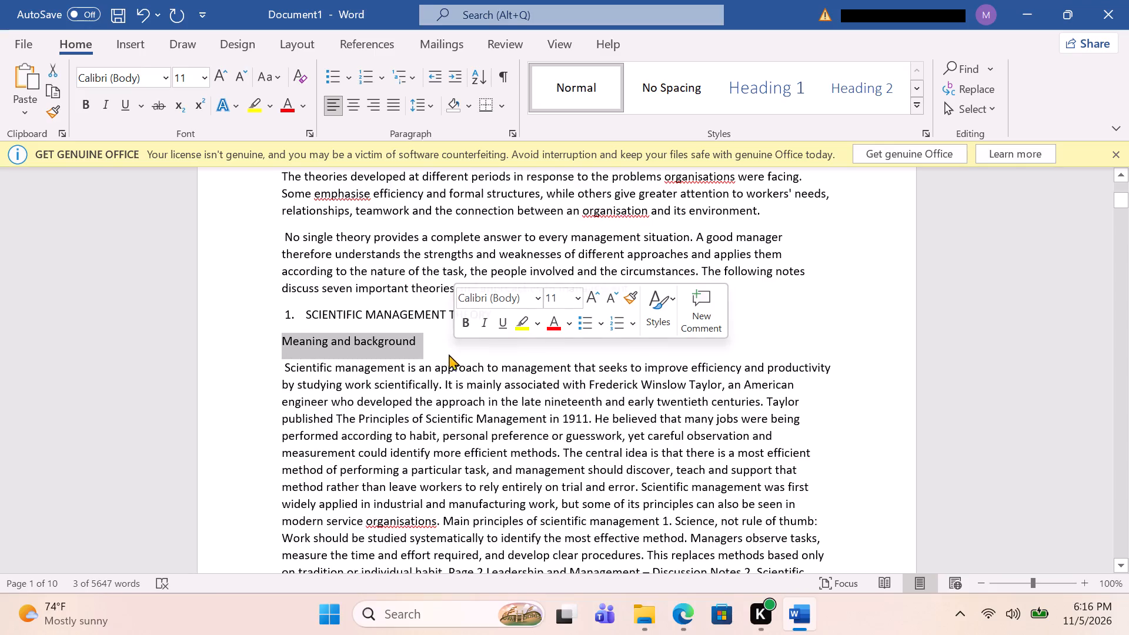
click(467, 325)
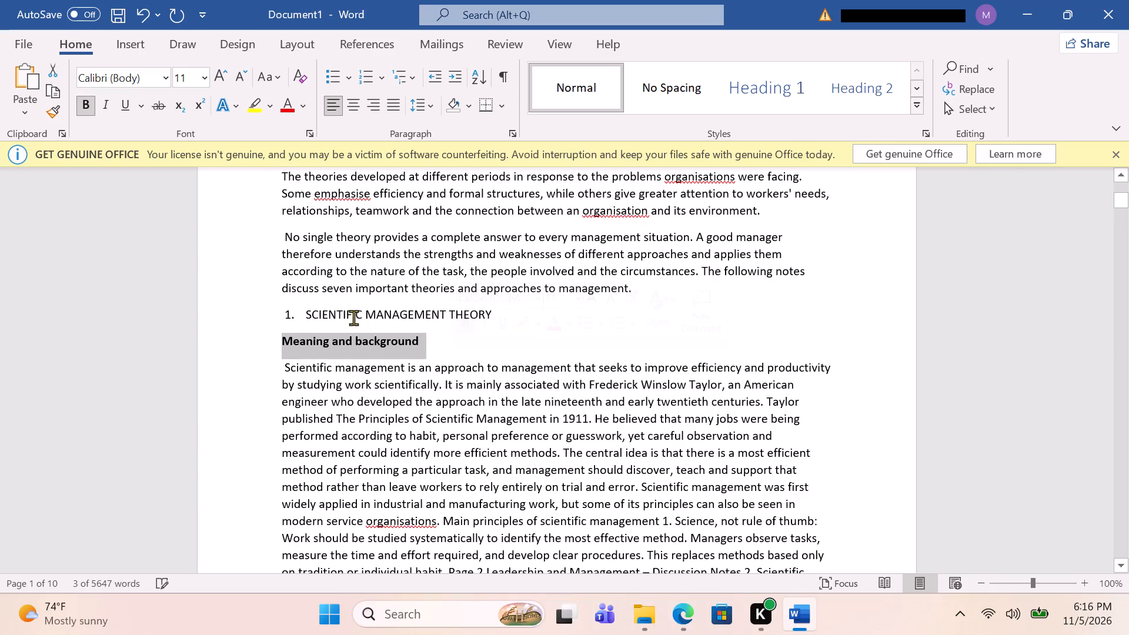
drag(306, 314, 477, 330)
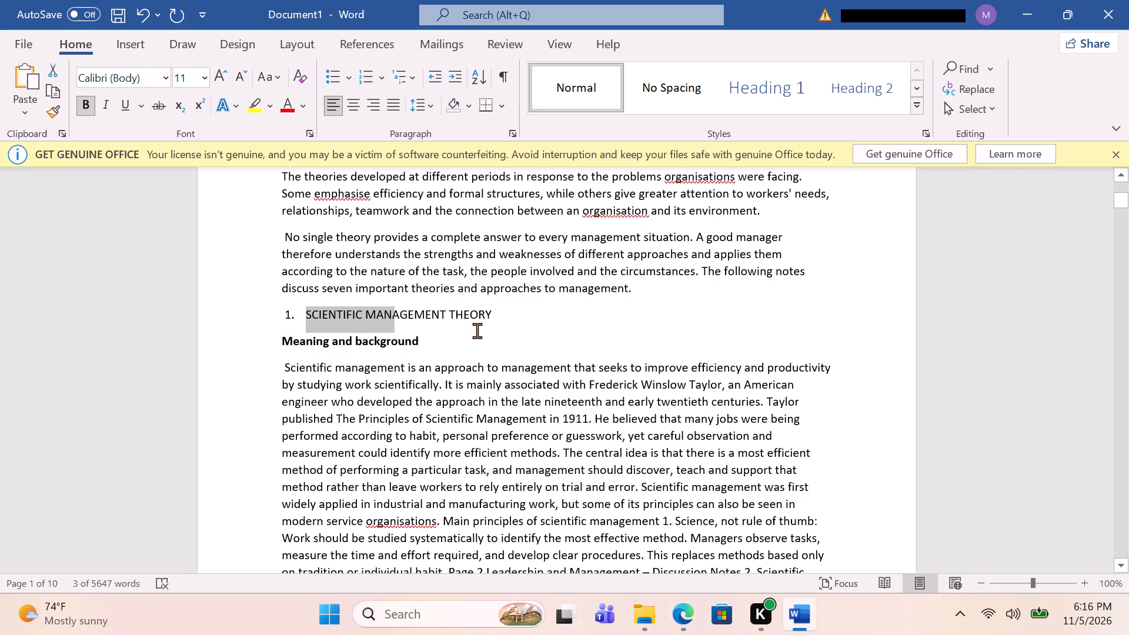
drag(477, 330, 483, 330)
click(489, 302)
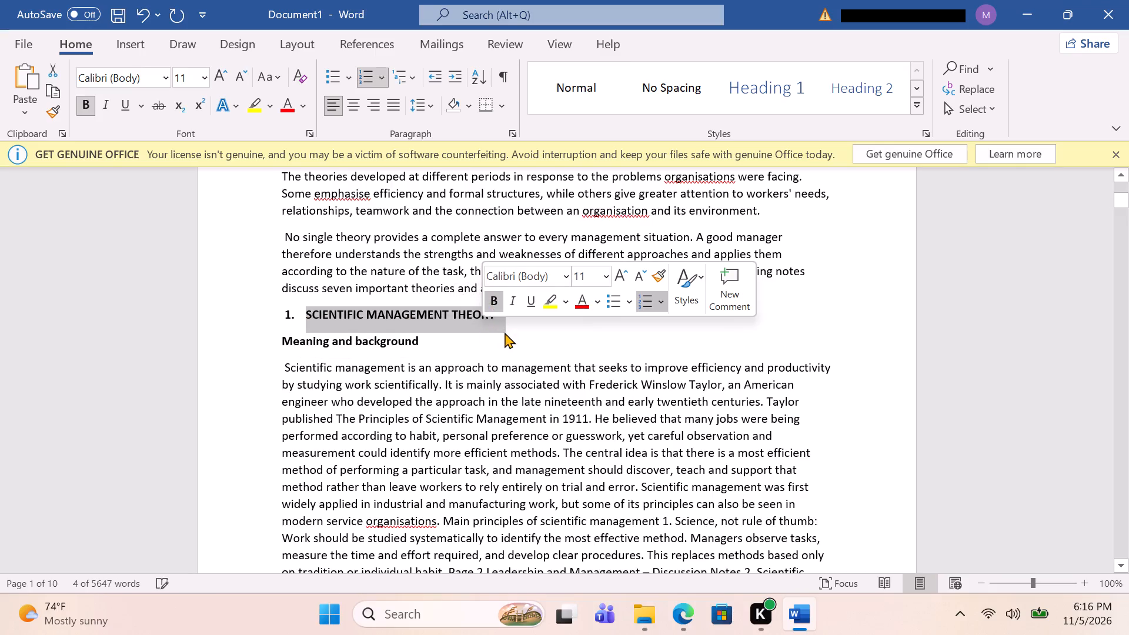
click(505, 332)
Start a new paragraph before "The central idea is that there is a most efficient method".
scroll(358, 397, down, 2)
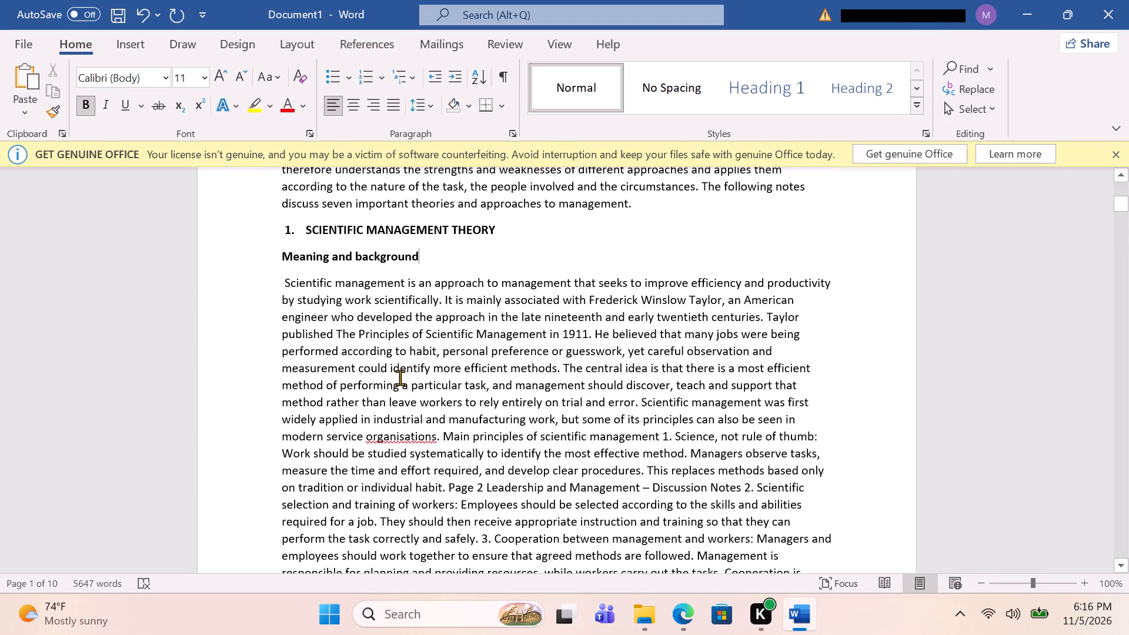
click(567, 370)
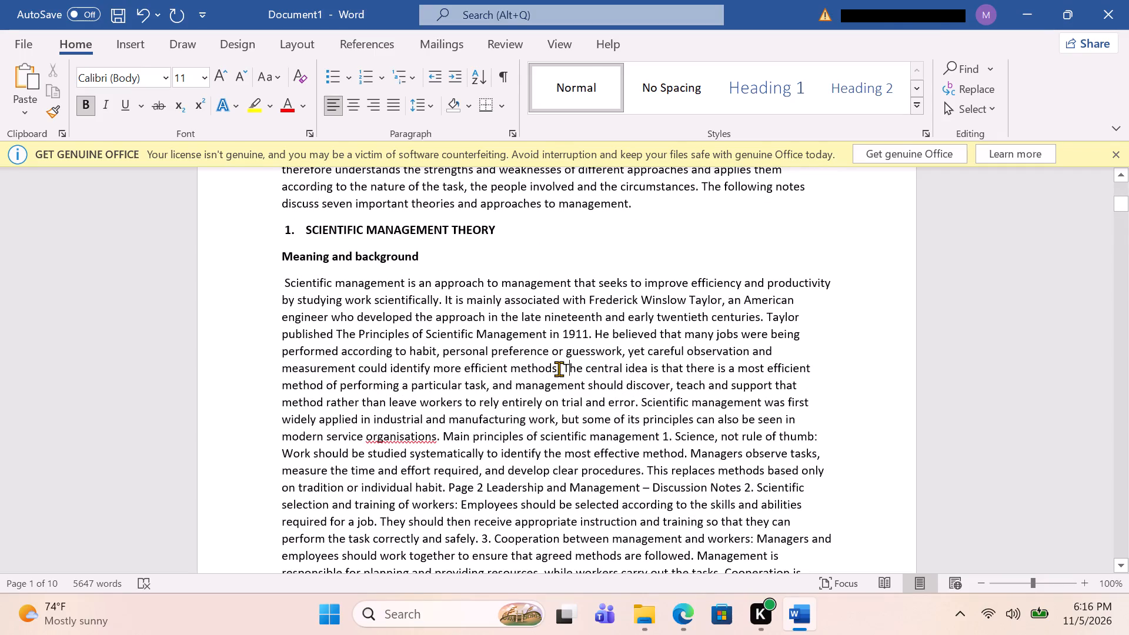
click(559, 369)
key(Return)
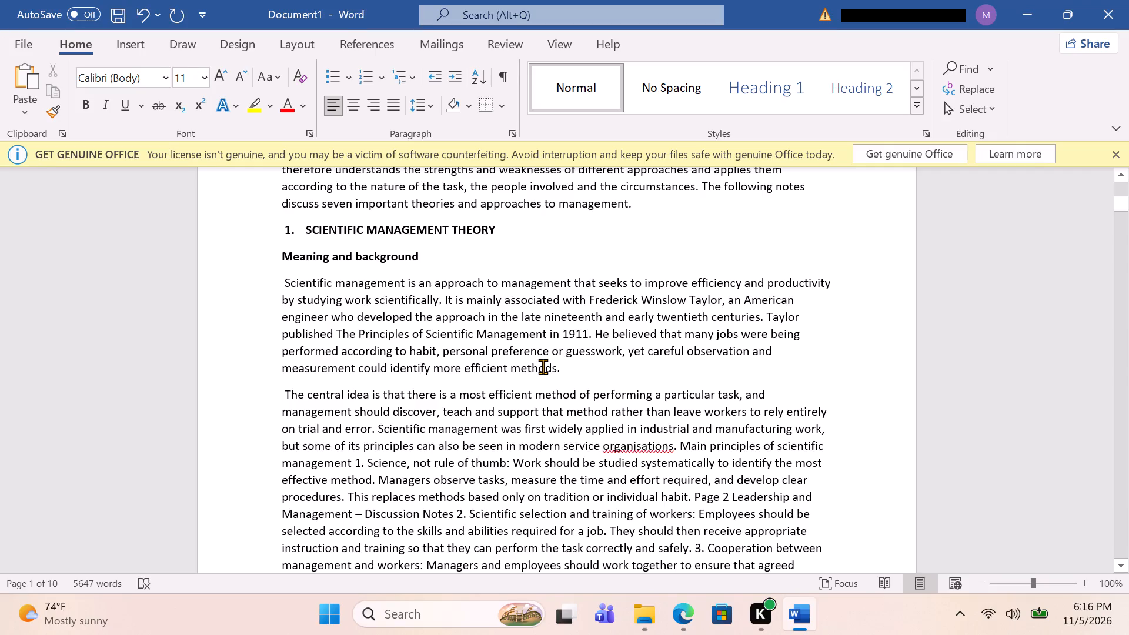
Isolate "Main principles of scientific management" on its own line, with "1. Science, not rule of thumb" starting the paragraph below it.
scroll(546, 365, down, 2)
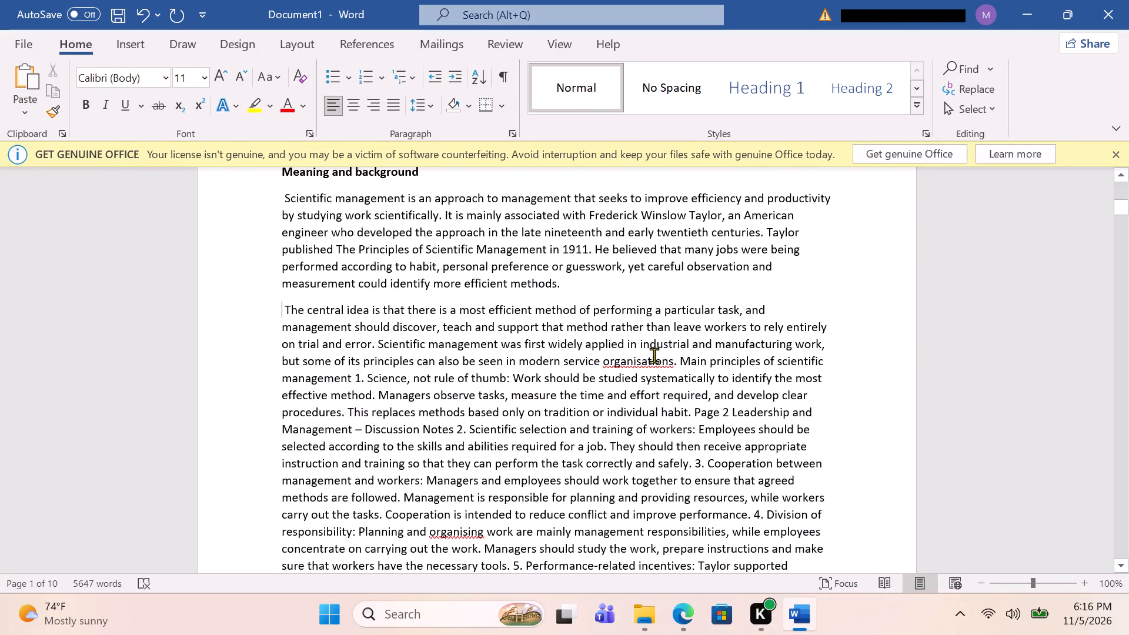
click(676, 365)
key(Return)
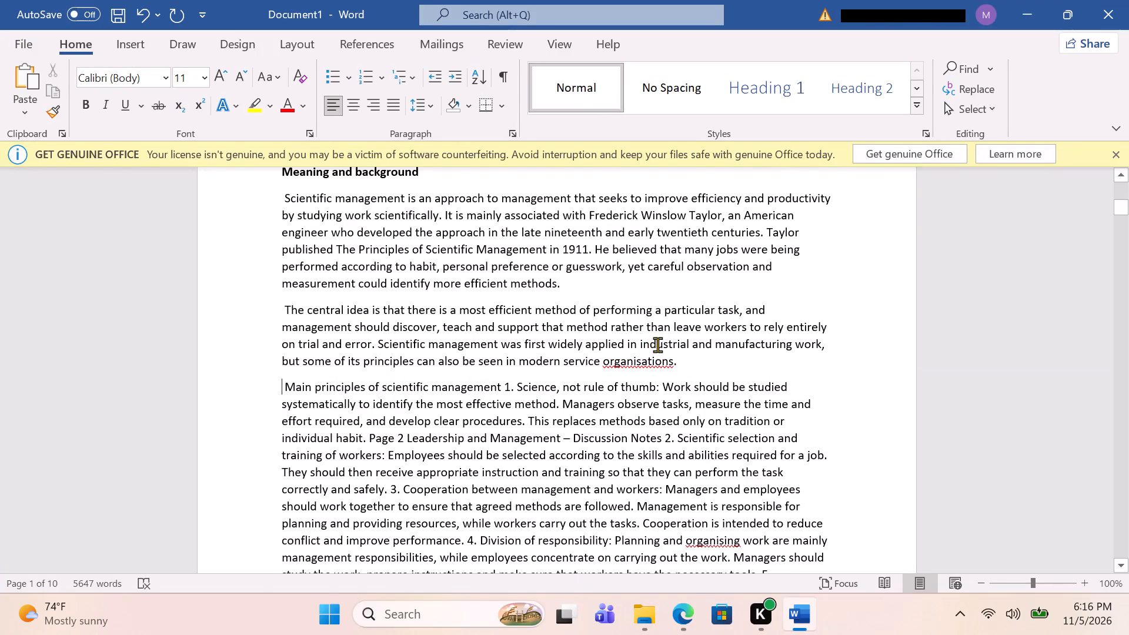
click(506, 385)
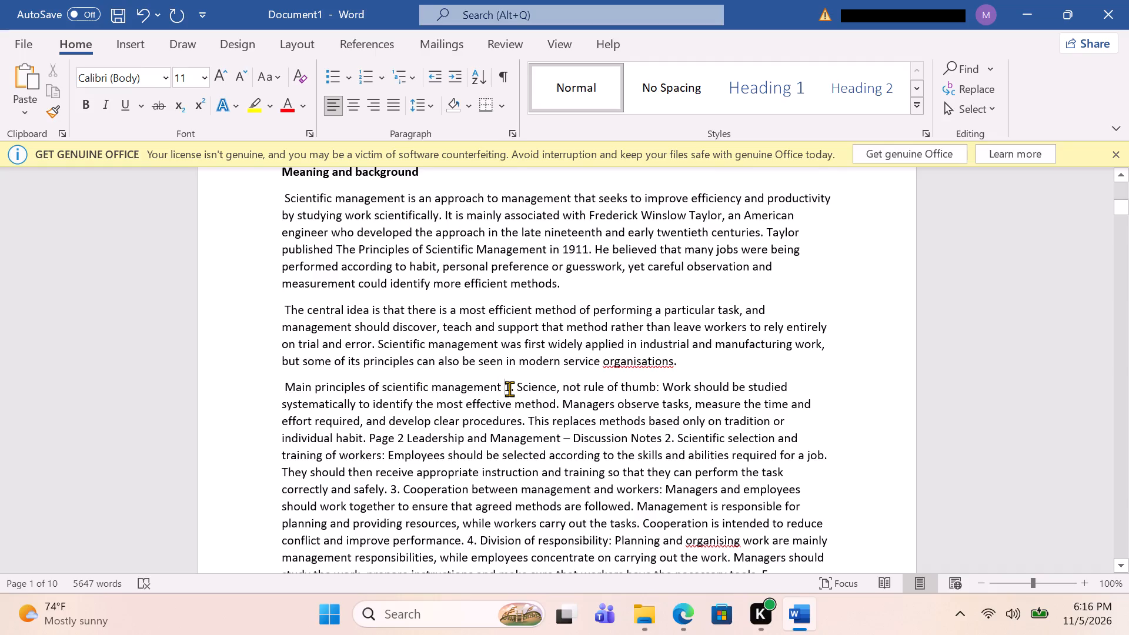
key(Return)
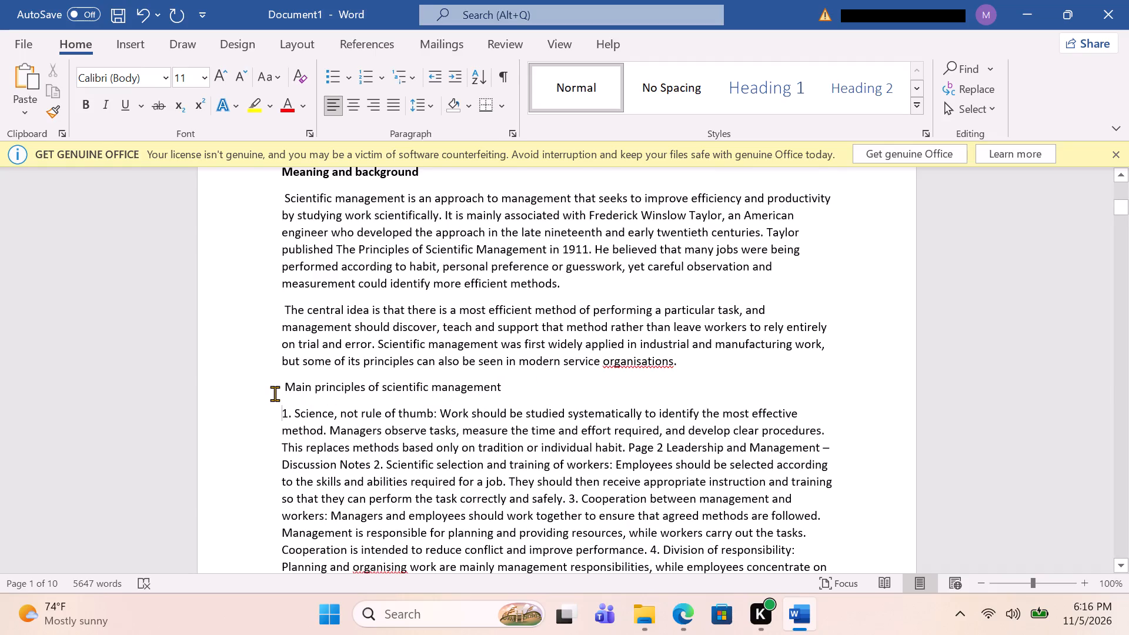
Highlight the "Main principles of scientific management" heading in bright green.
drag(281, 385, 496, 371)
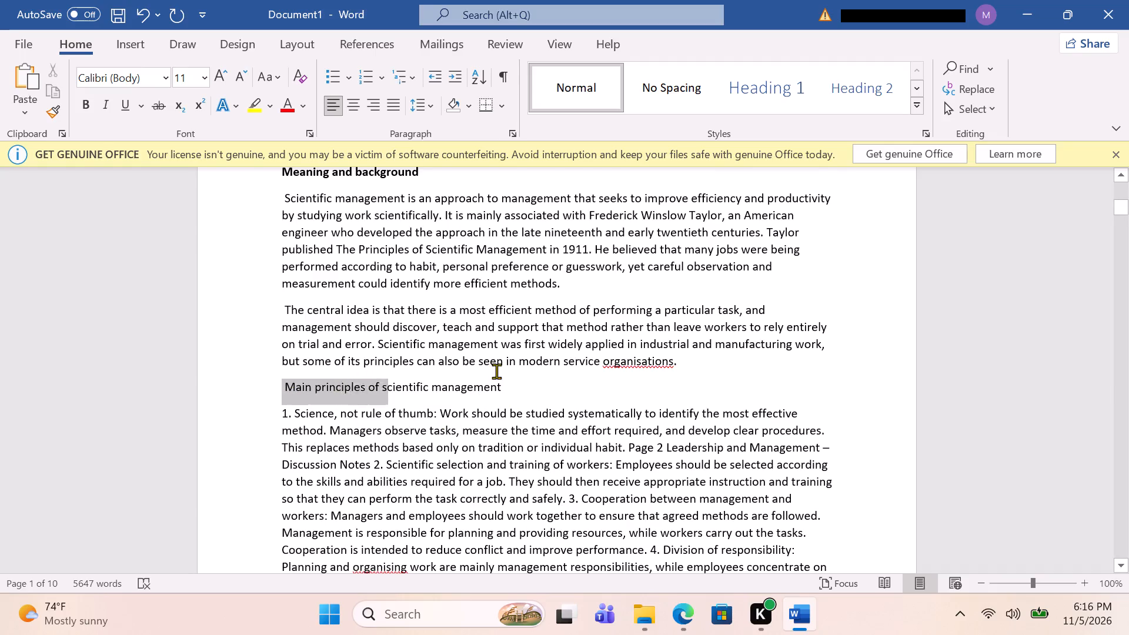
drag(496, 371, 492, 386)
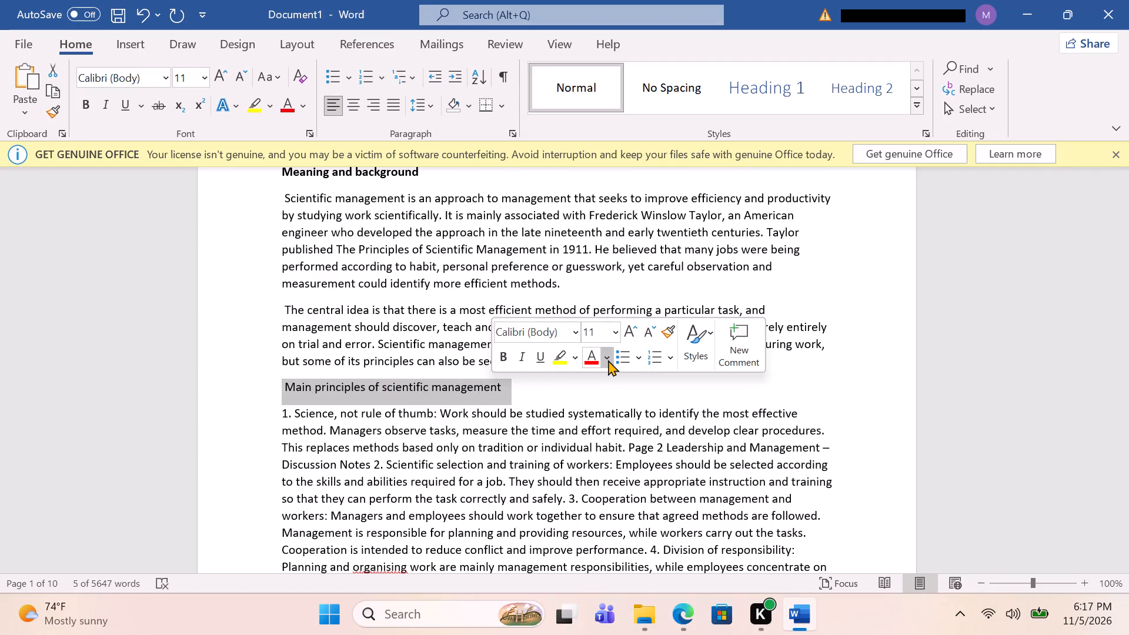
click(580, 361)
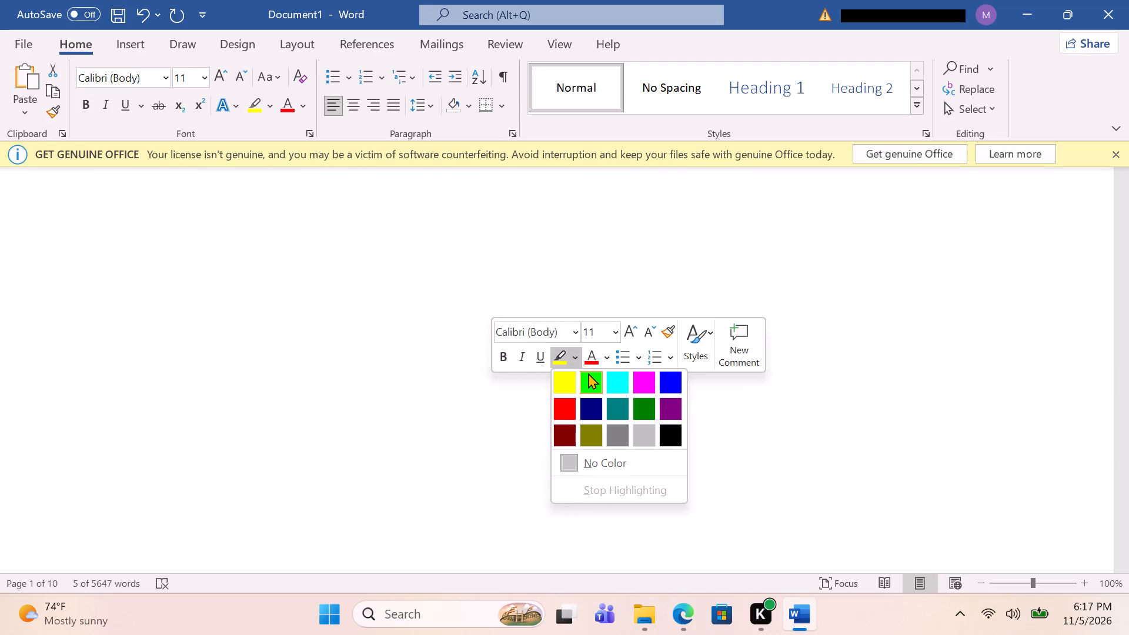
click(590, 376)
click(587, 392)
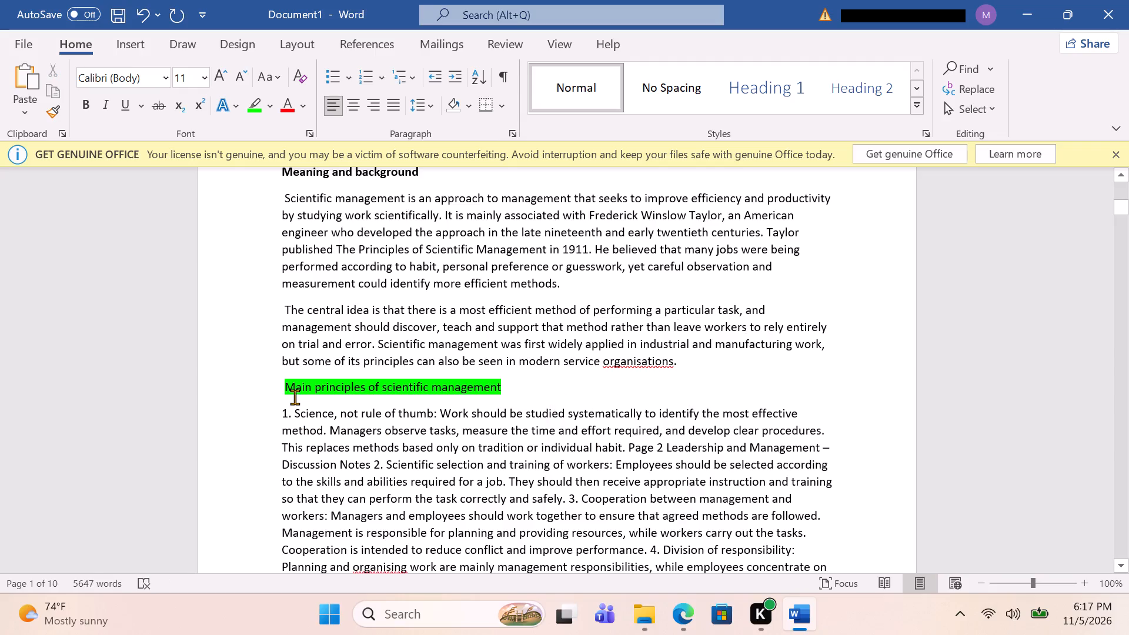
Make the lead-in "1. Science, not rule of thumb" bold.
drag(281, 416, 398, 412)
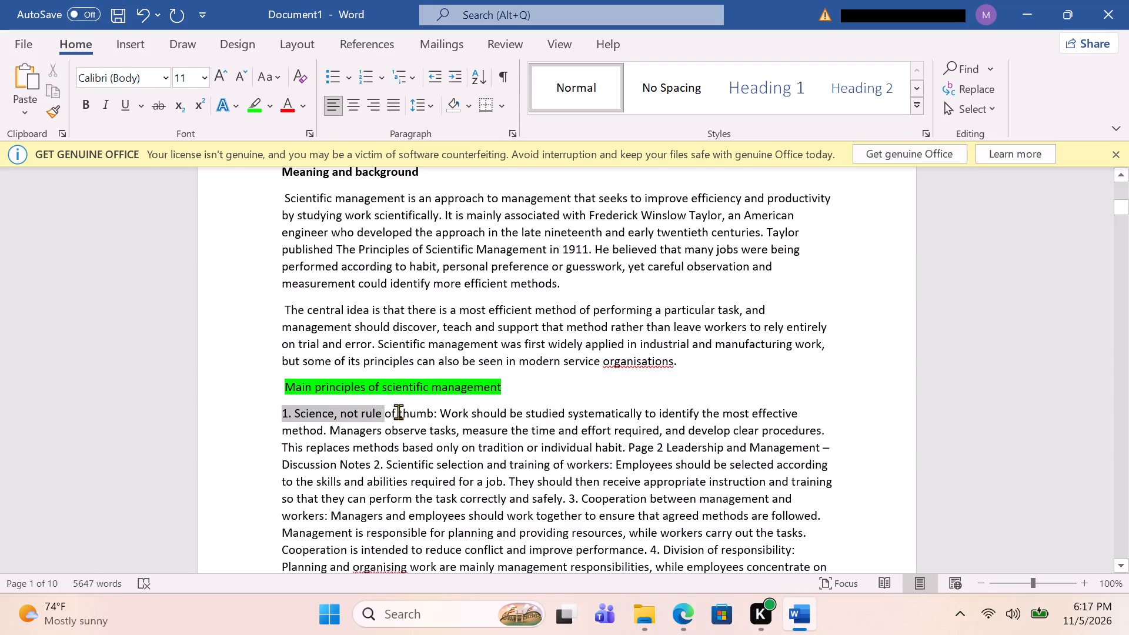
drag(398, 412, 430, 412)
click(437, 386)
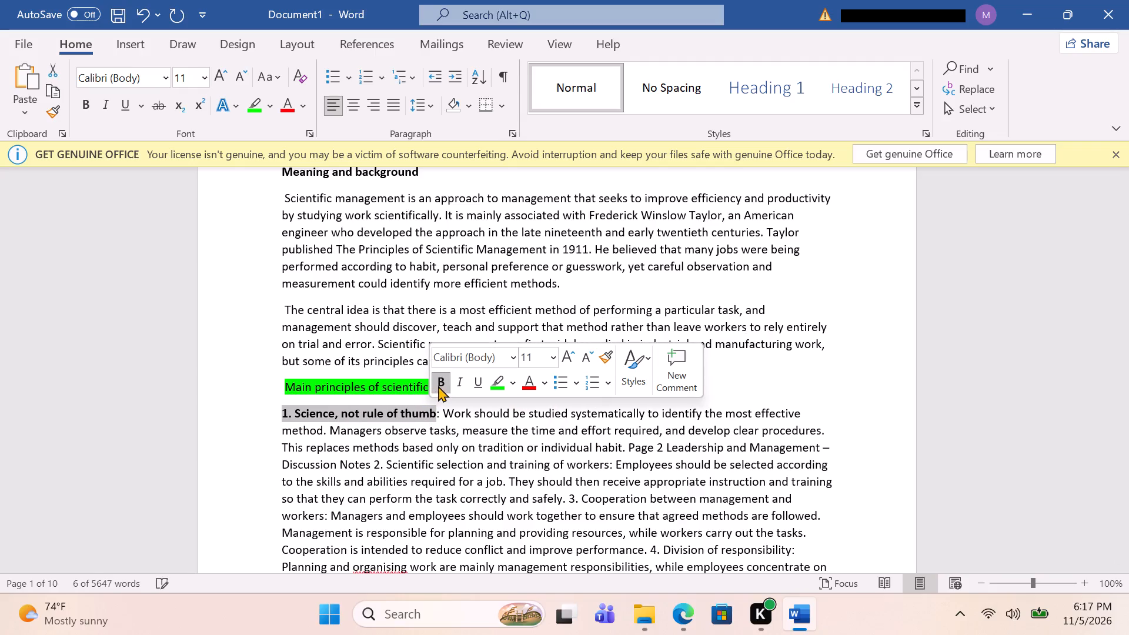
click(260, 449)
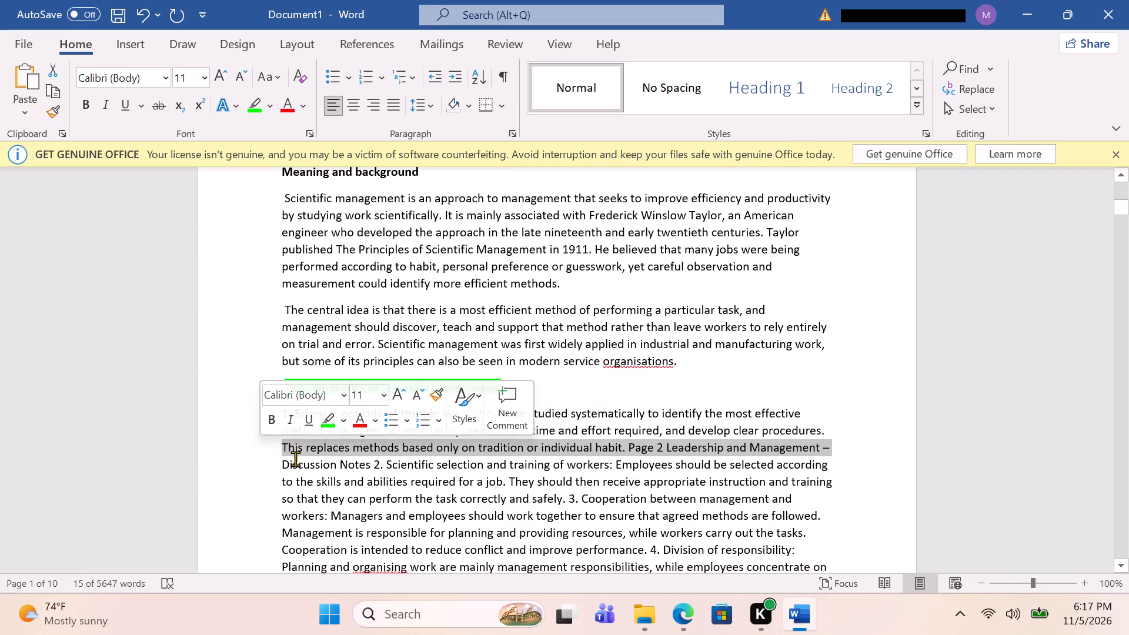
drag(214, 495, 245, 496)
click(260, 493)
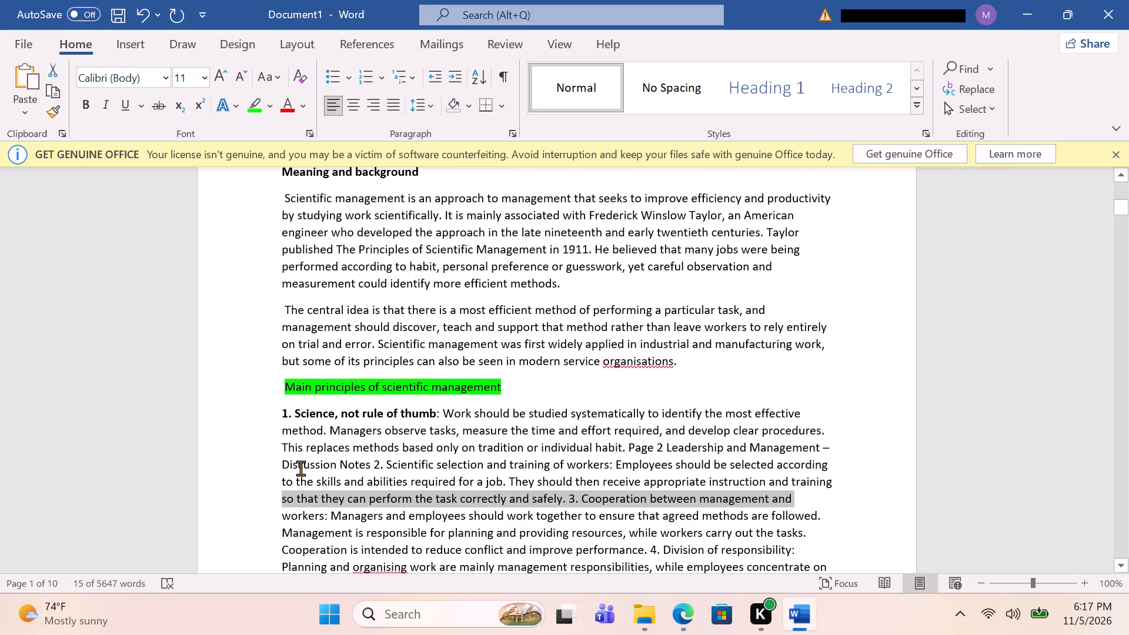
Set the highlight of the "Main principles of scientific management" heading to teal.
click(302, 389)
drag(285, 388, 493, 383)
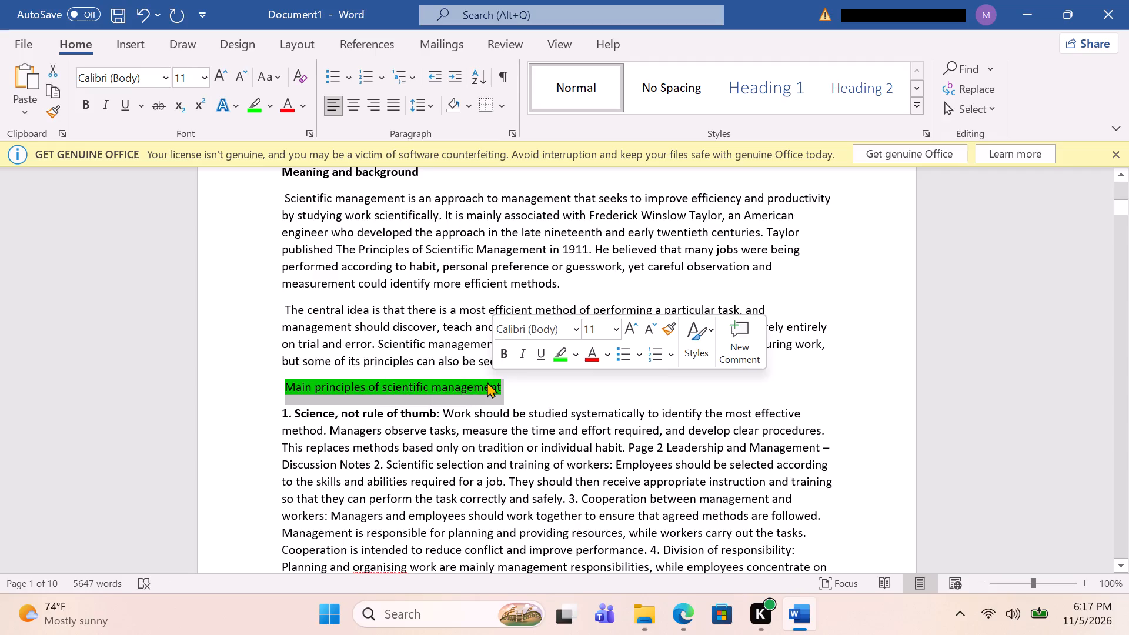
click(577, 353)
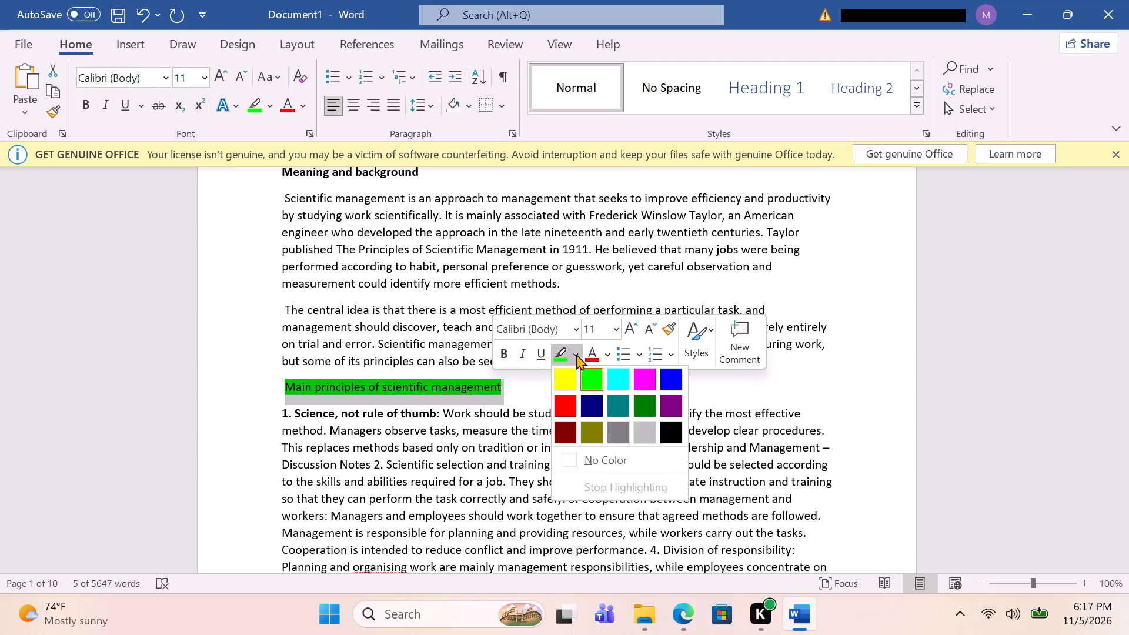
click(622, 400)
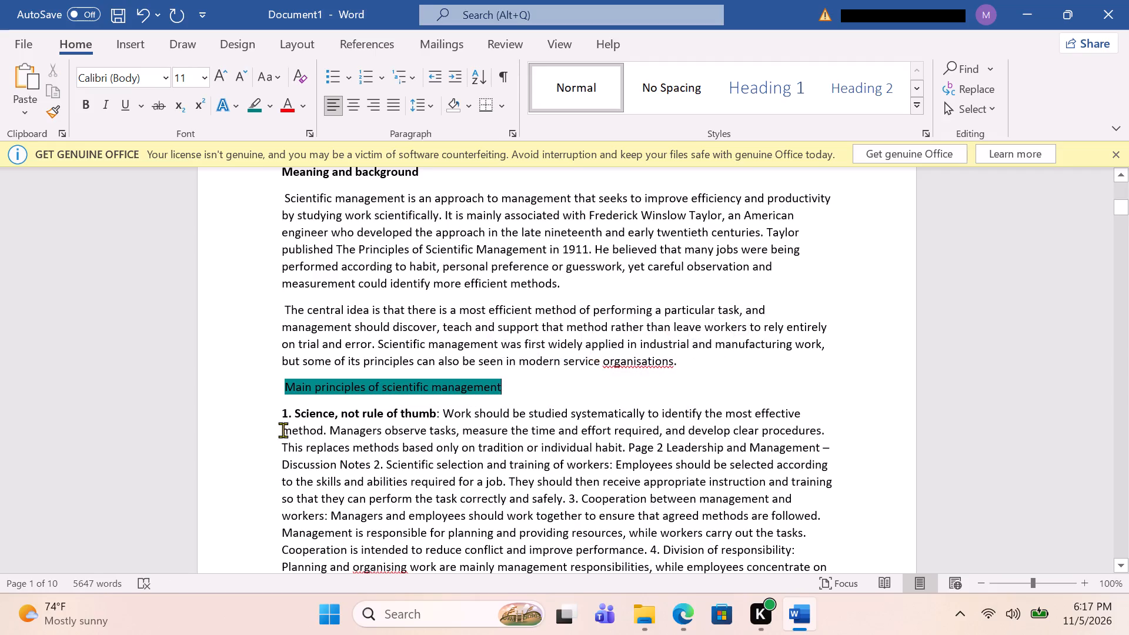
click(268, 422)
click(276, 473)
Delete the stray page text "Page 2 Leadership and Management – Discussion Notes" before "2. Scientific selection and training of workers".
scroll(355, 442, down, 1)
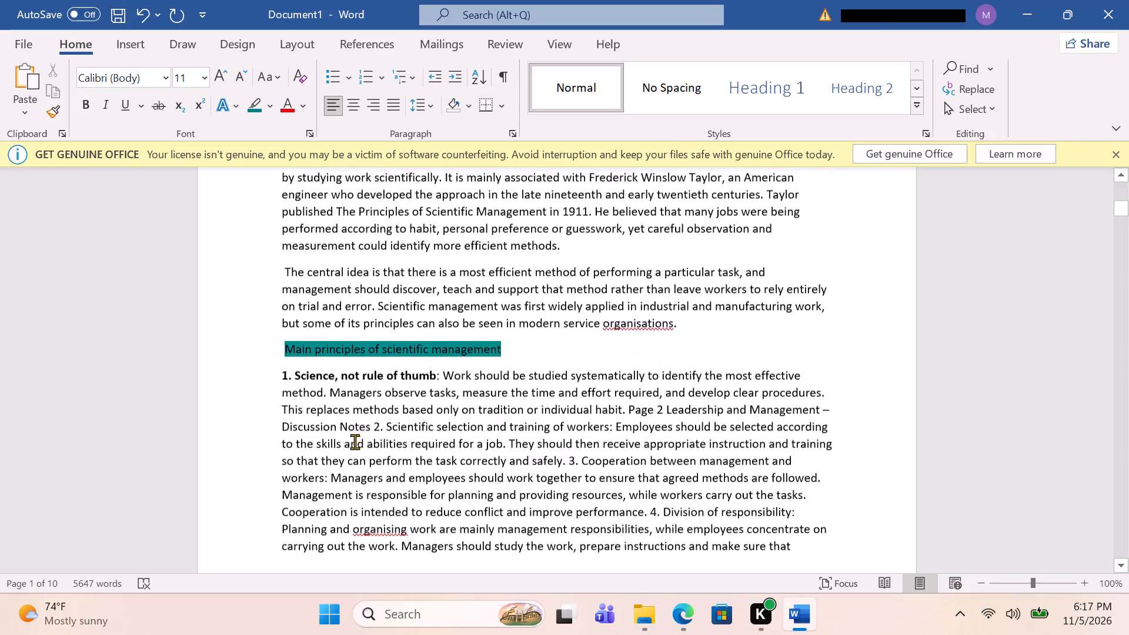
scroll(355, 442, down, 2)
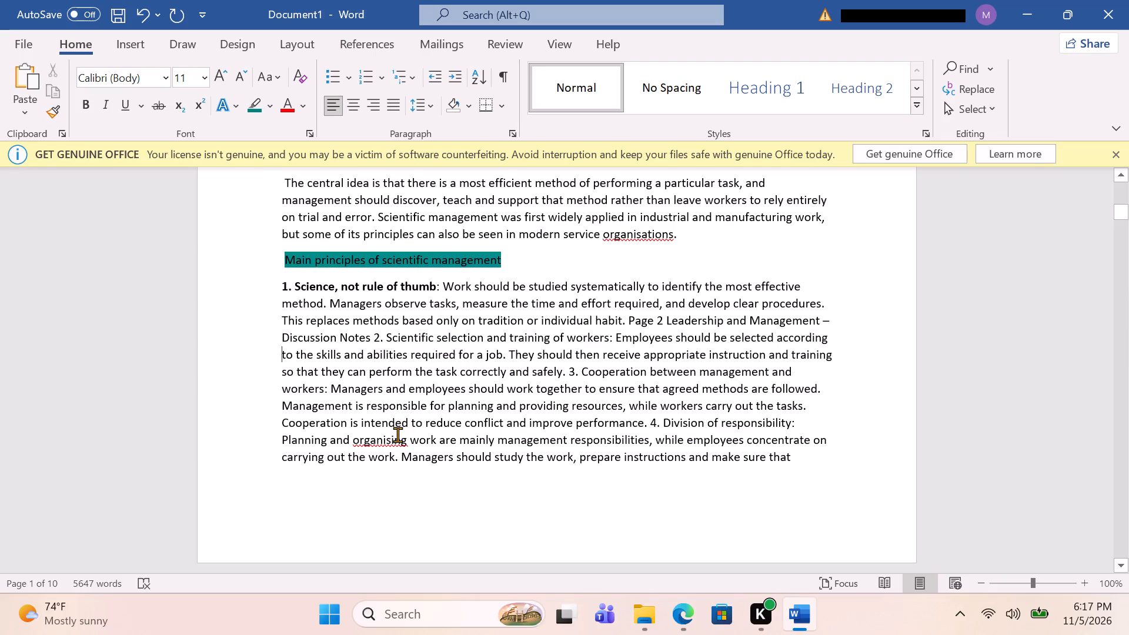
click(370, 340)
key(BackSpace)
key(BackSpace)
key(BackSpace)
key(BackSpace)
key(BackSpace)
key(BackSpace)
key(BackSpace)
key(BackSpace)
key(BackSpace)
key(BackSpace)
key(BackSpace)
key(BackSpace)
key(BackSpace)
key(BackSpace)
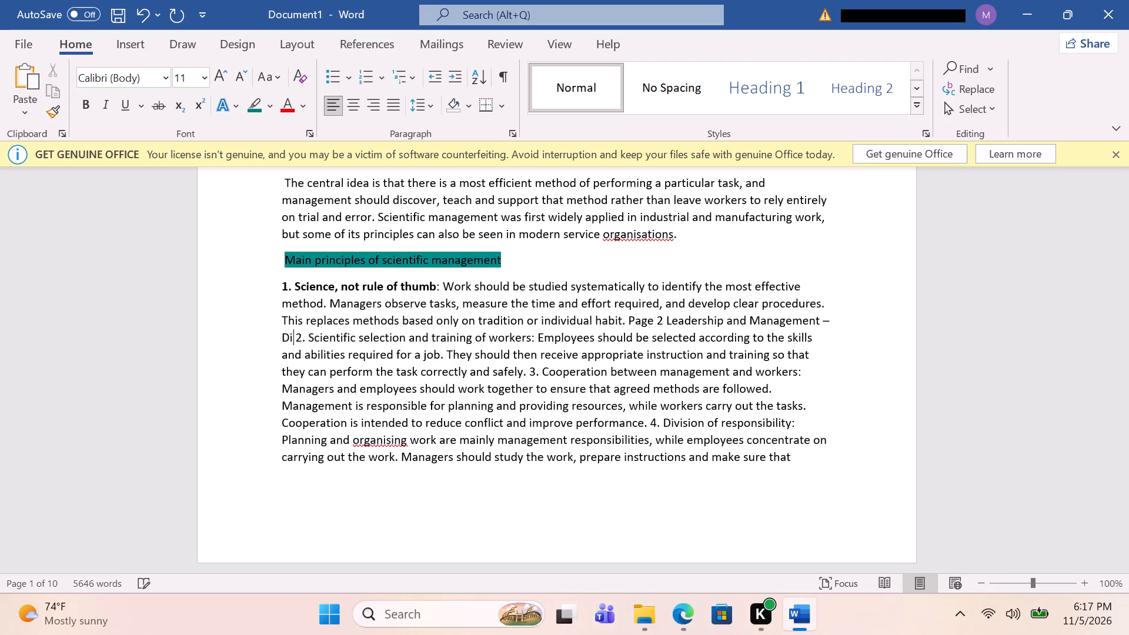
key(BackSpace)
key(BackSpace)
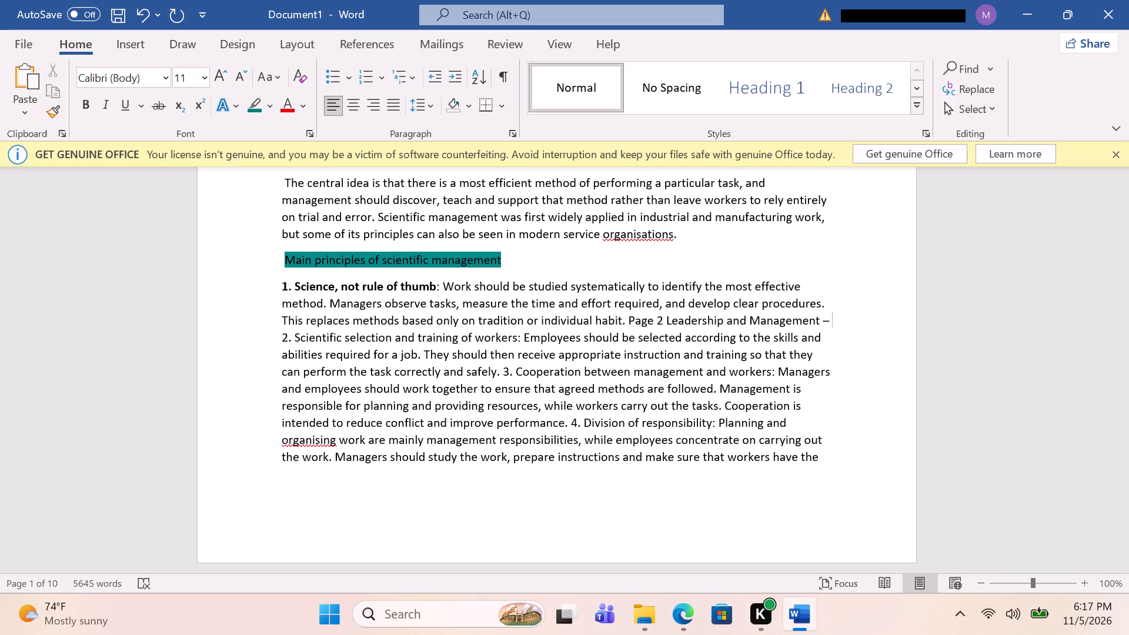
key(BackSpace)
key(BackSpace)
key(BackSpace)
key(BackSpace)
key(BackSpace)
key(BackSpace)
key(BackSpace)
key(BackSpace)
key(BackSpace)
key(BackSpace)
key(BackSpace)
key(BackSpace)
key(BackSpace)
key(BackSpace)
key(BackSpace)
key(BackSpace)
key(BackSpace)
key(BackSpace)
key(BackSpace)
key(BackSpace)
key(BackSpace)
key(BackSpace)
key(BackSpace)
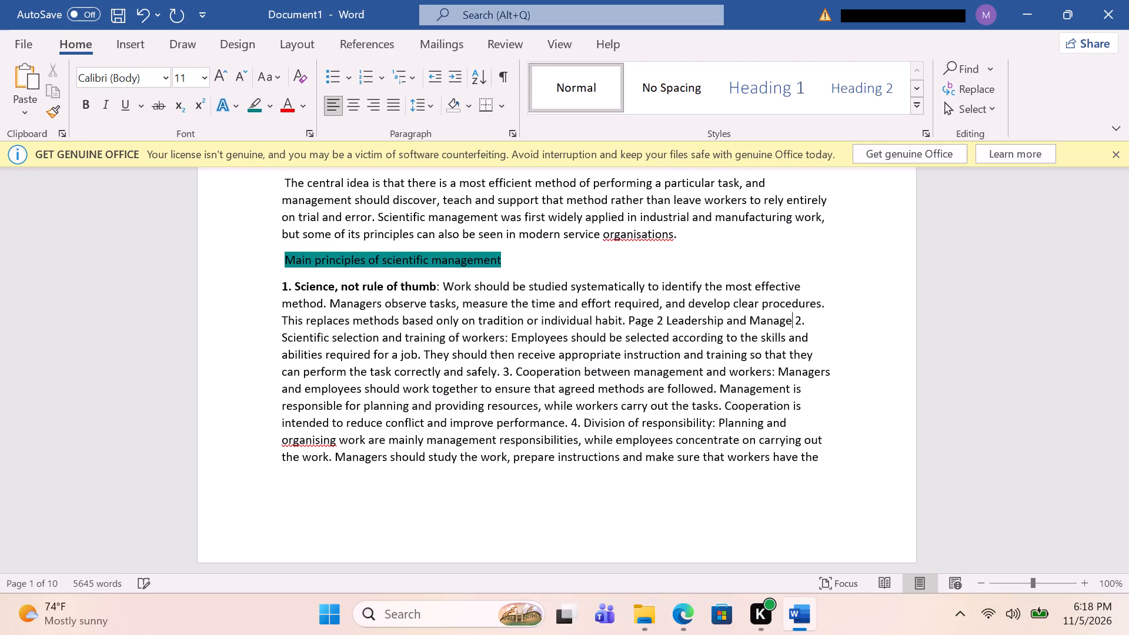
key(BackSpace)
key(BackSpace)
key(BackSpace)
key(BackSpace)
key(BackSpace)
key(BackSpace)
key(BackSpace)
key(BackSpace)
key(BackSpace)
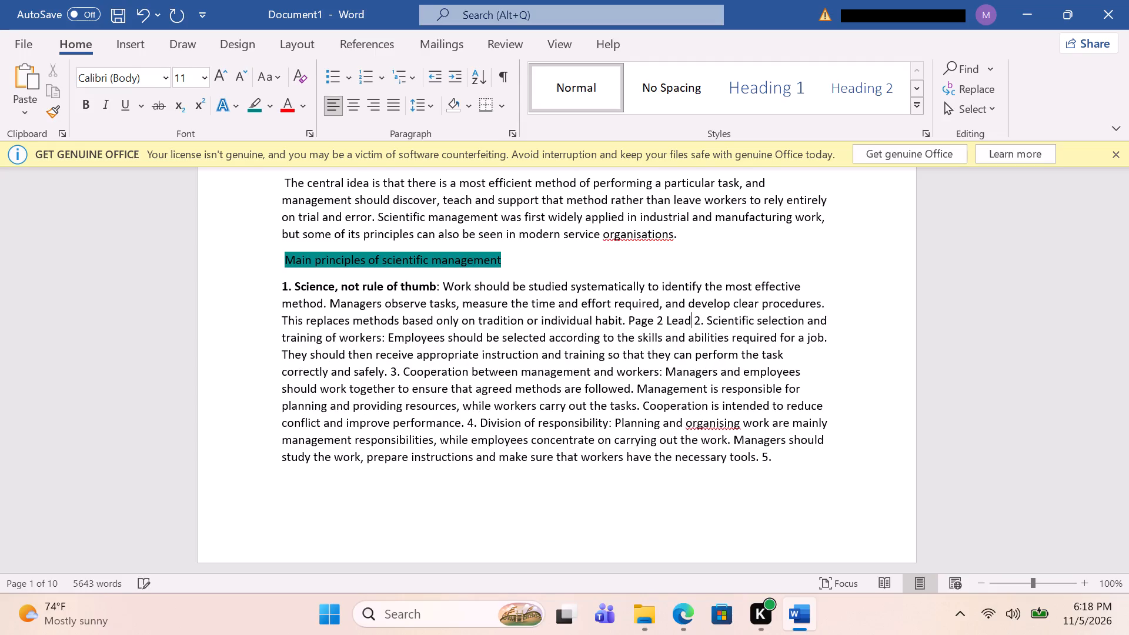
key(BackSpace)
key(BackSpace)
key(BackSpace)
key(BackSpace)
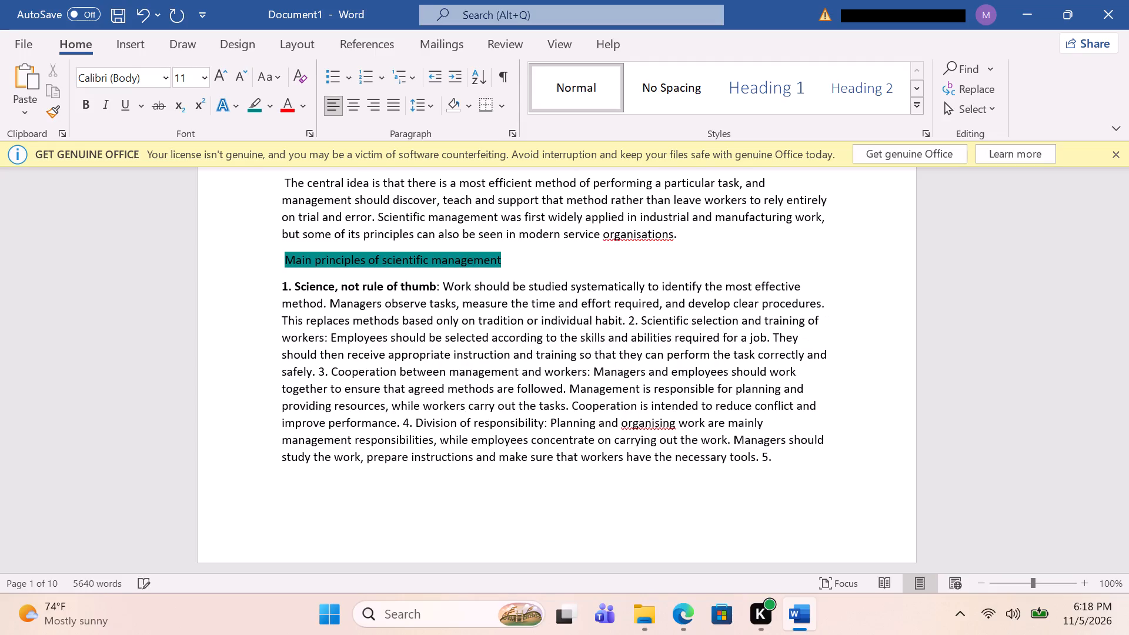
Start principle 2 on a new paragraph and make its lead-in "2. Scientific selection and training of workers" bold.
key(Return)
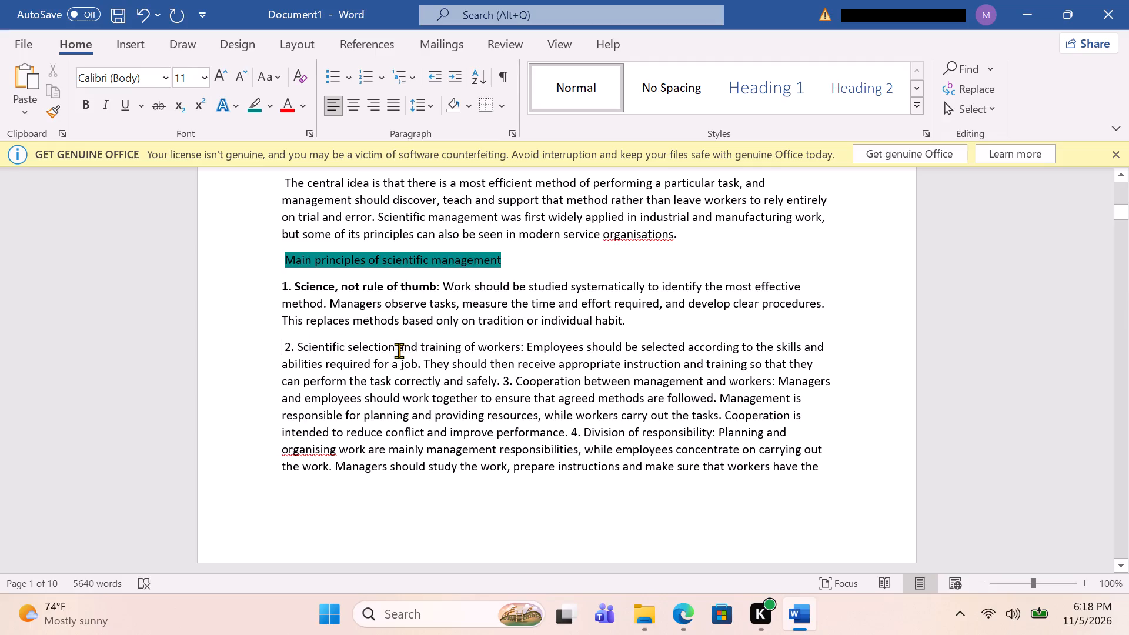
drag(280, 347, 307, 346)
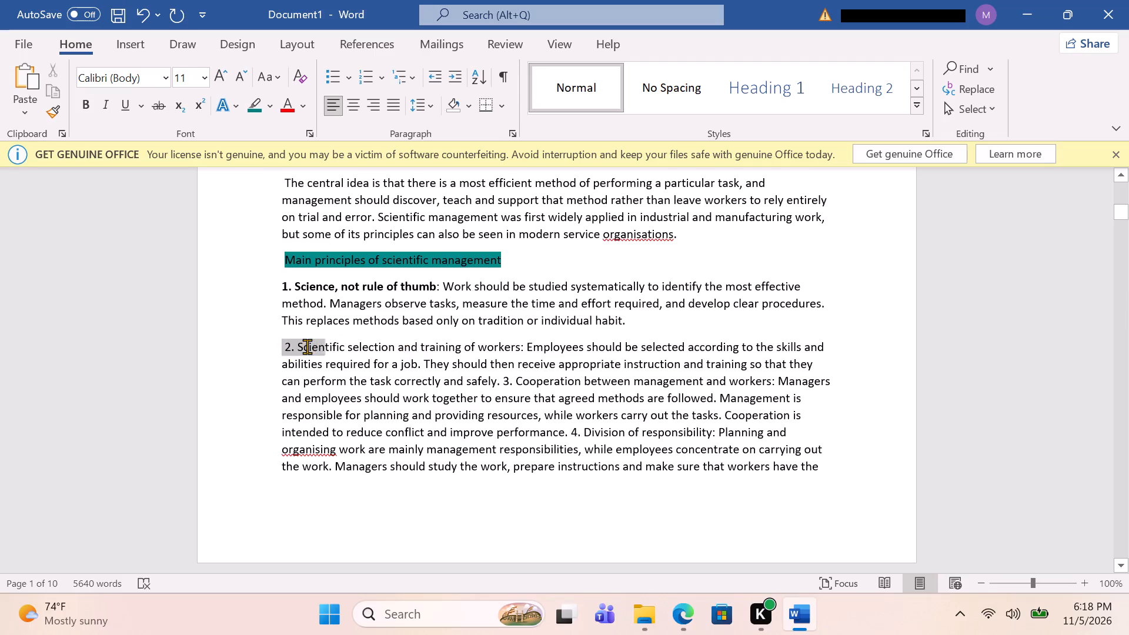
drag(307, 346, 517, 352)
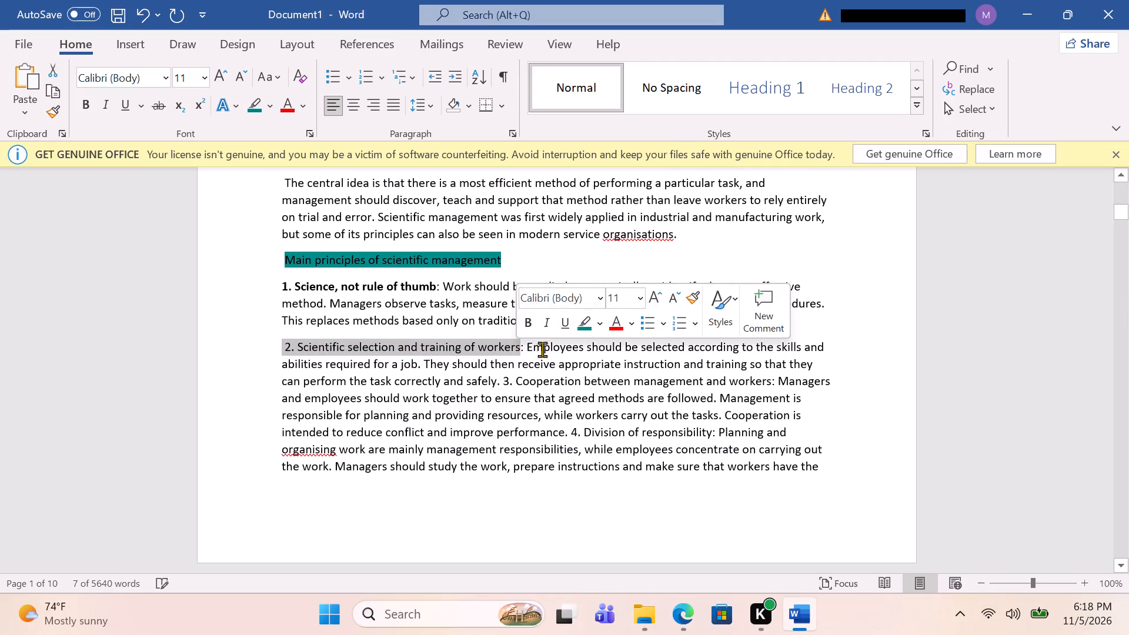
click(523, 334)
click(526, 326)
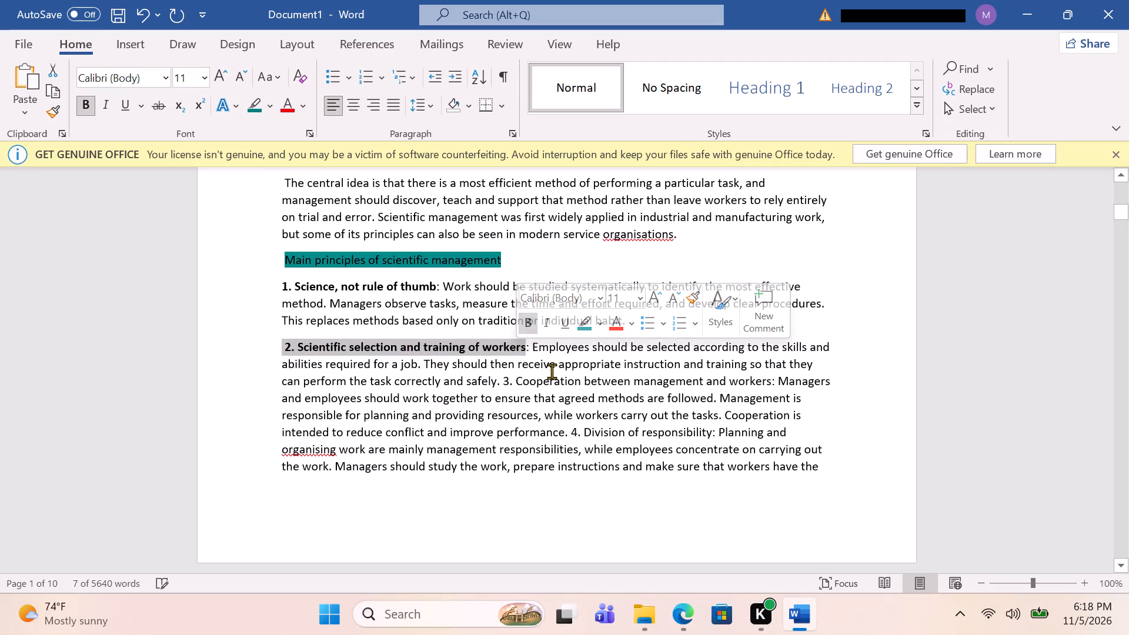
Start principle 3 on a new paragraph and make its lead-in "Cooperation between management and workers" bold.
click(259, 432)
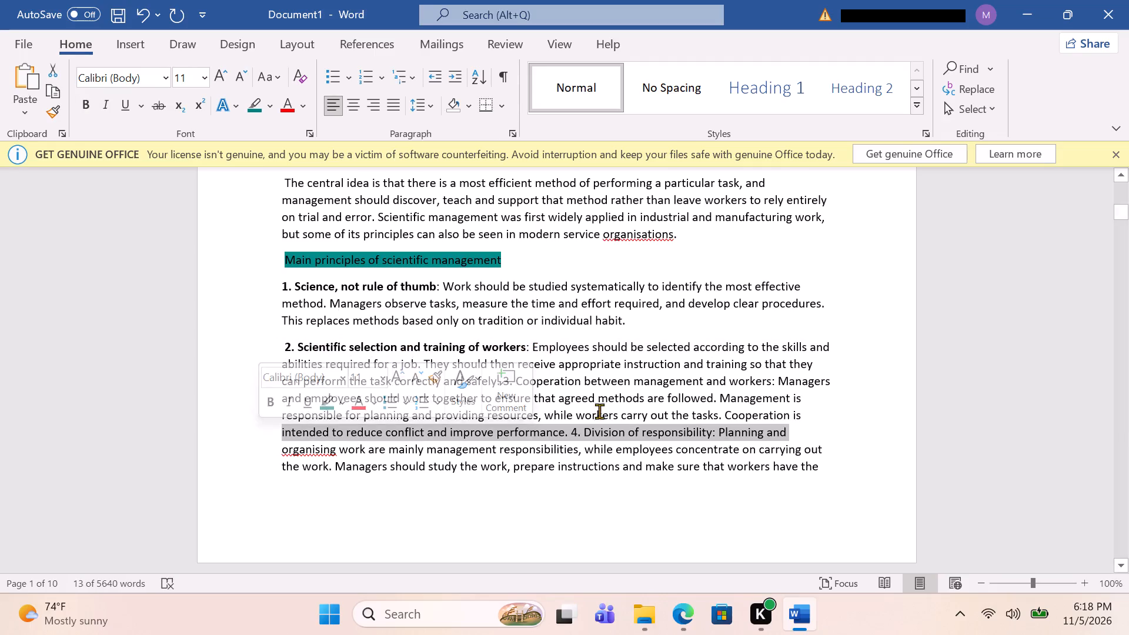
click(520, 516)
click(502, 376)
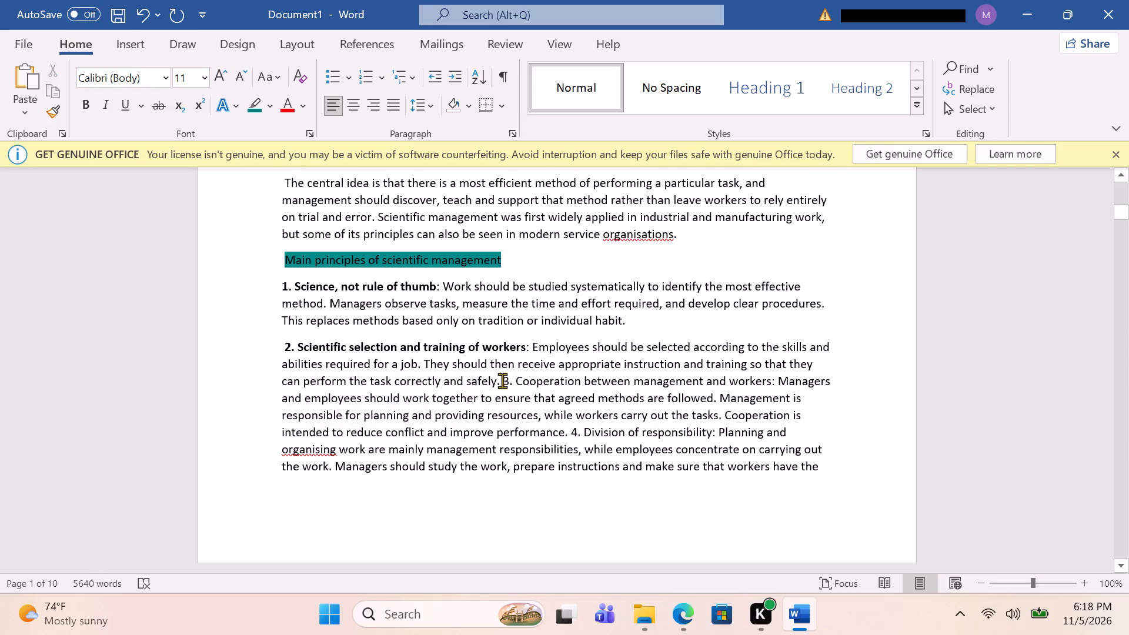
key(Return)
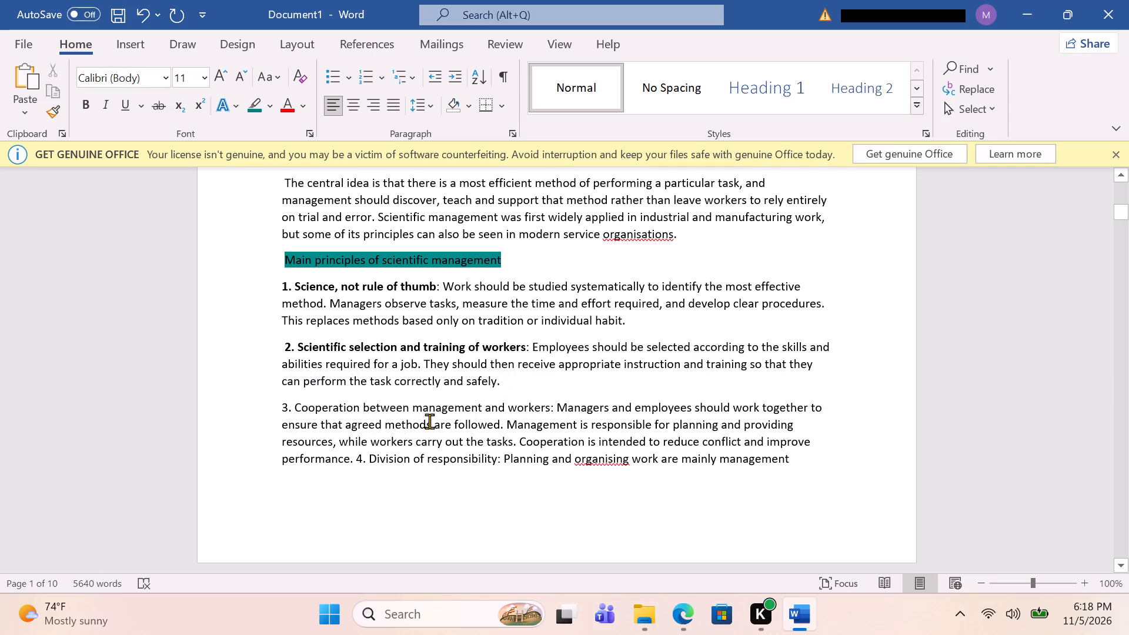
drag(298, 406, 539, 401)
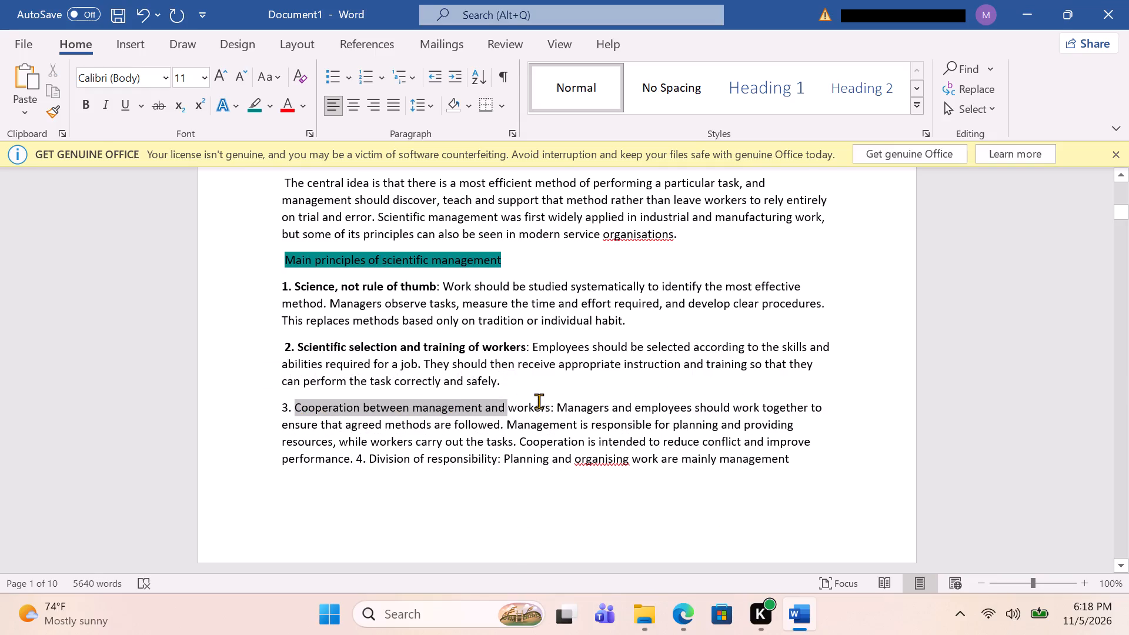
drag(539, 401, 551, 400)
click(555, 372)
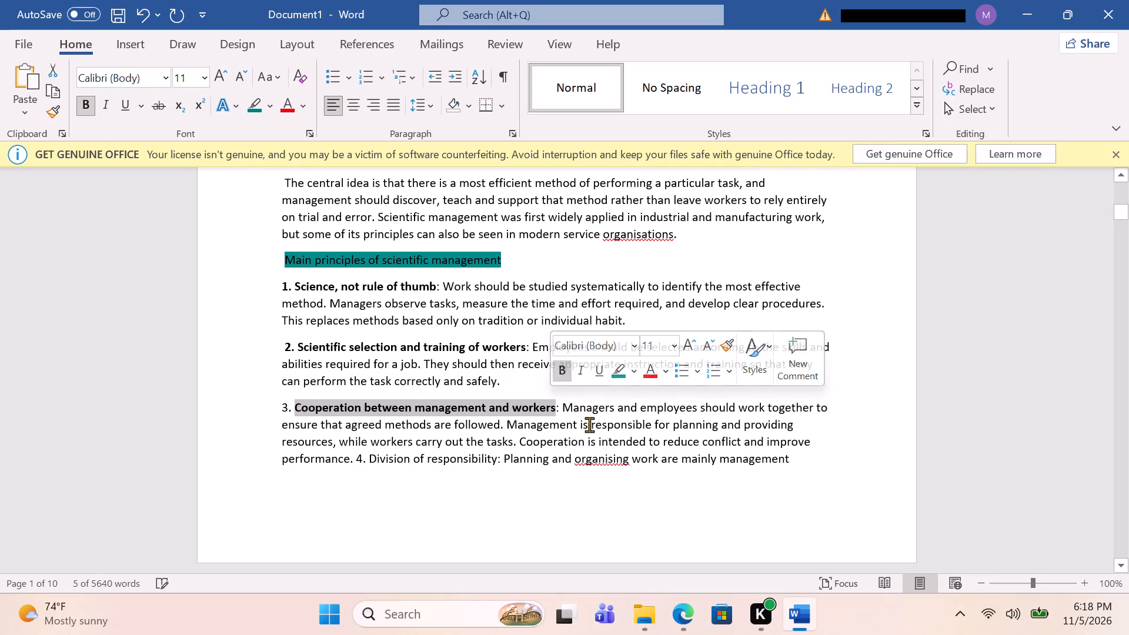
Start principle 4 on a new paragraph and make its lead-in "Division of responsibility" bold.
scroll(576, 454, down, 2)
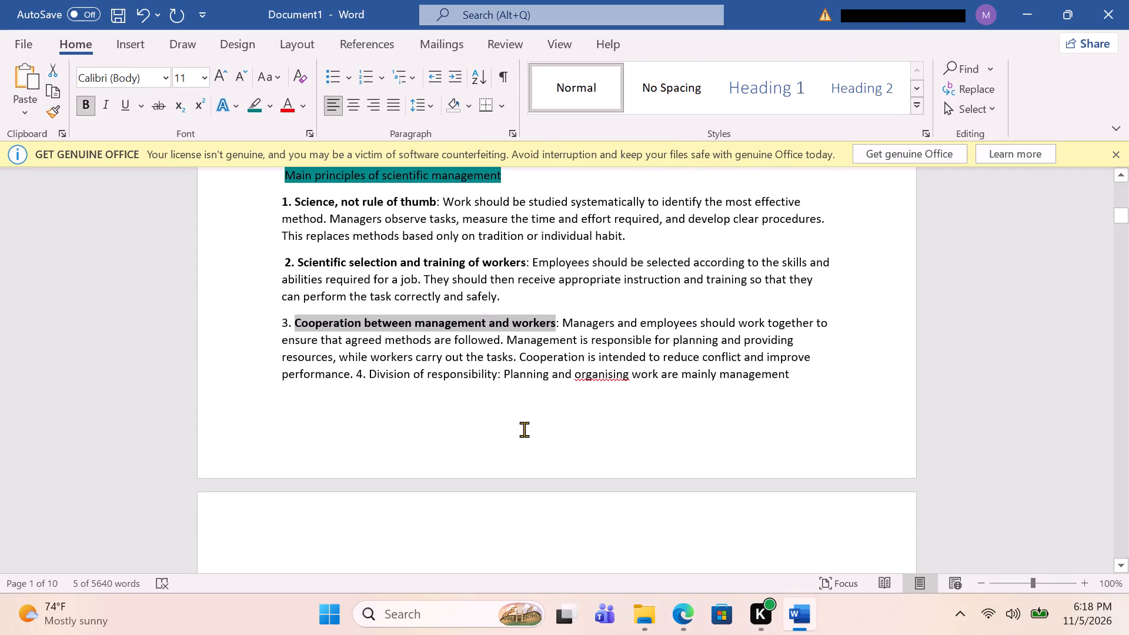
click(355, 375)
key(Return)
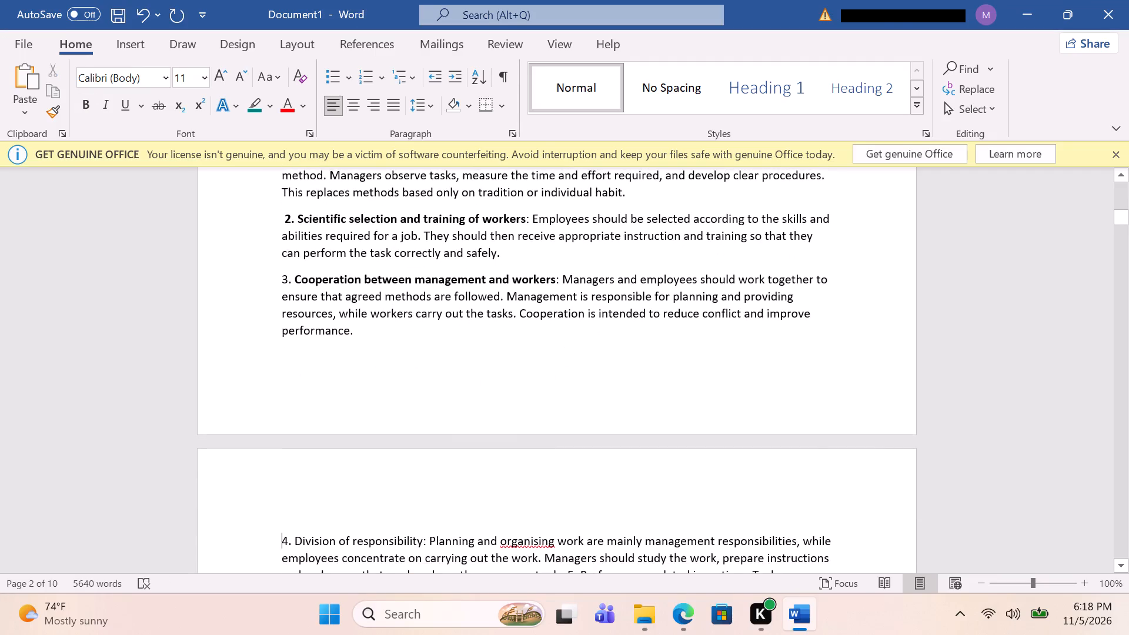
scroll(311, 373, down, 3)
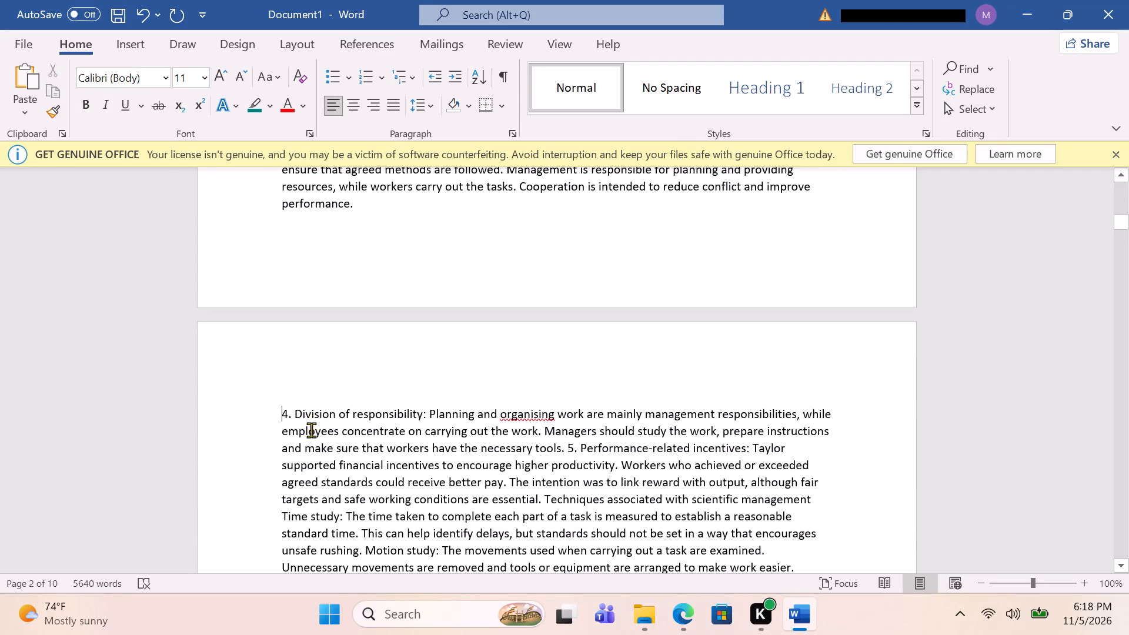
drag(299, 406, 398, 411)
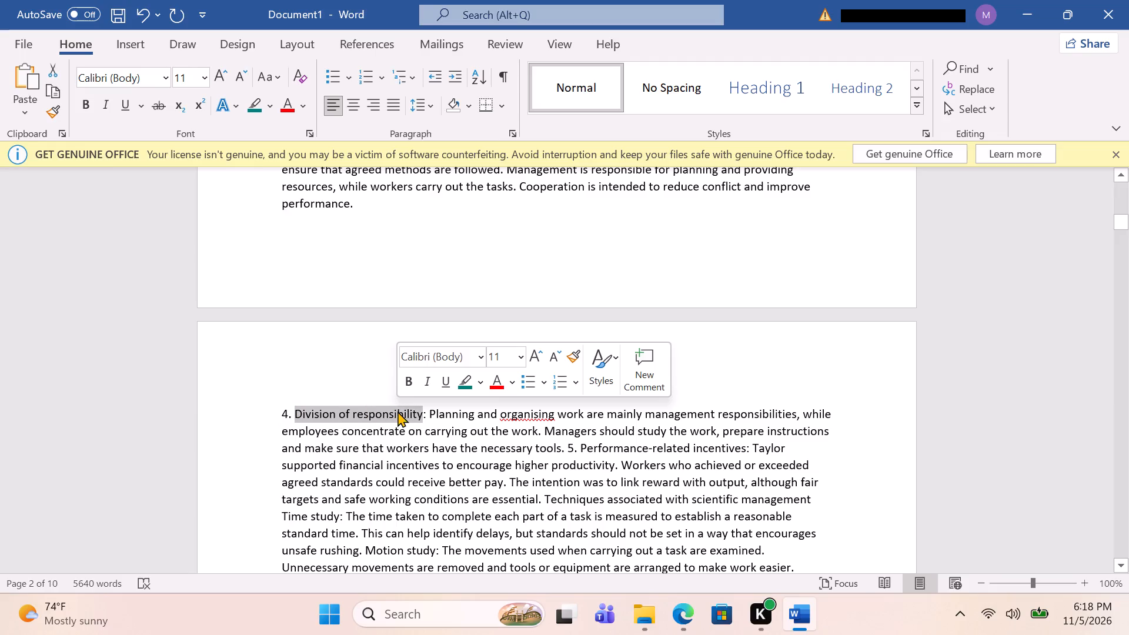
click(404, 380)
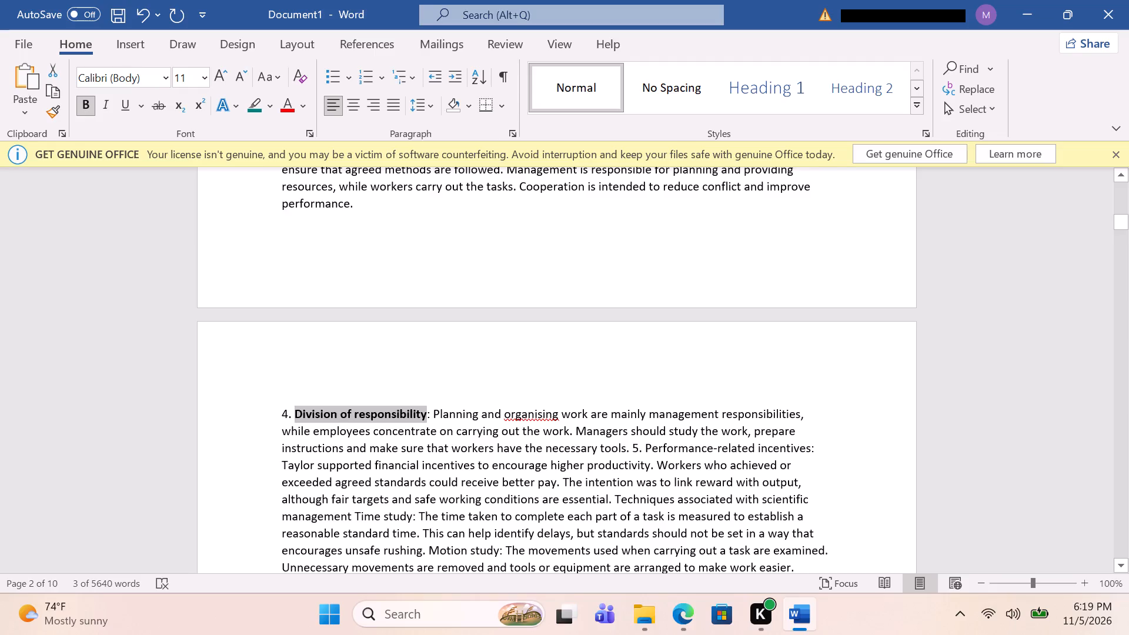
Start principle 5 on a new paragraph and make its lead-in "Performance-related incentives:" bold.
scroll(149, 395, down, 1)
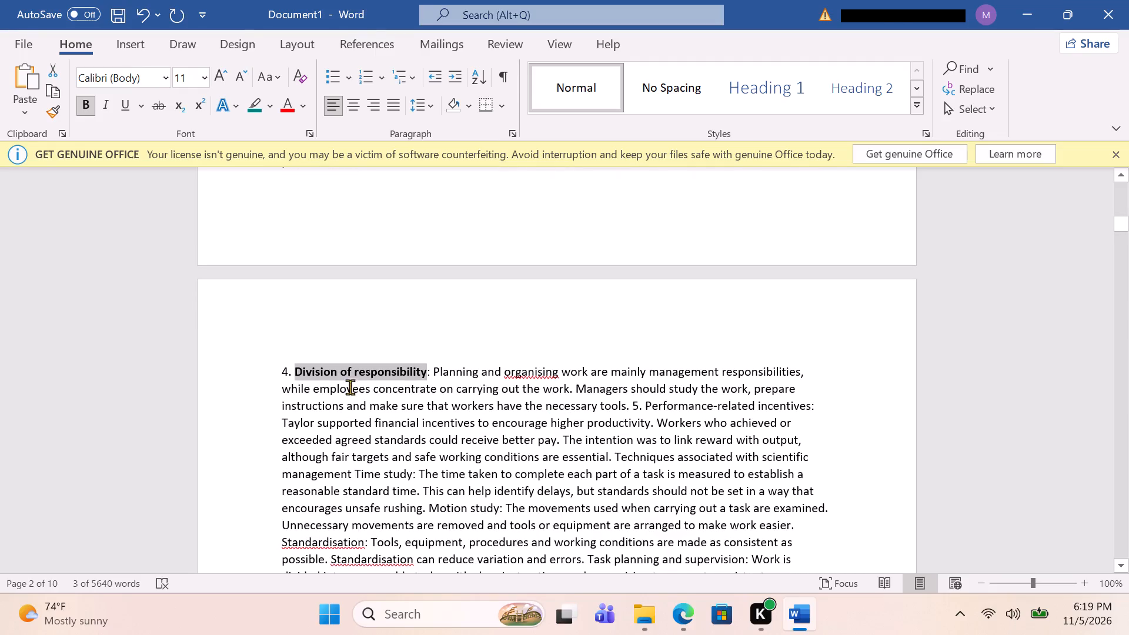
click(286, 353)
scroll(451, 376, down, 1)
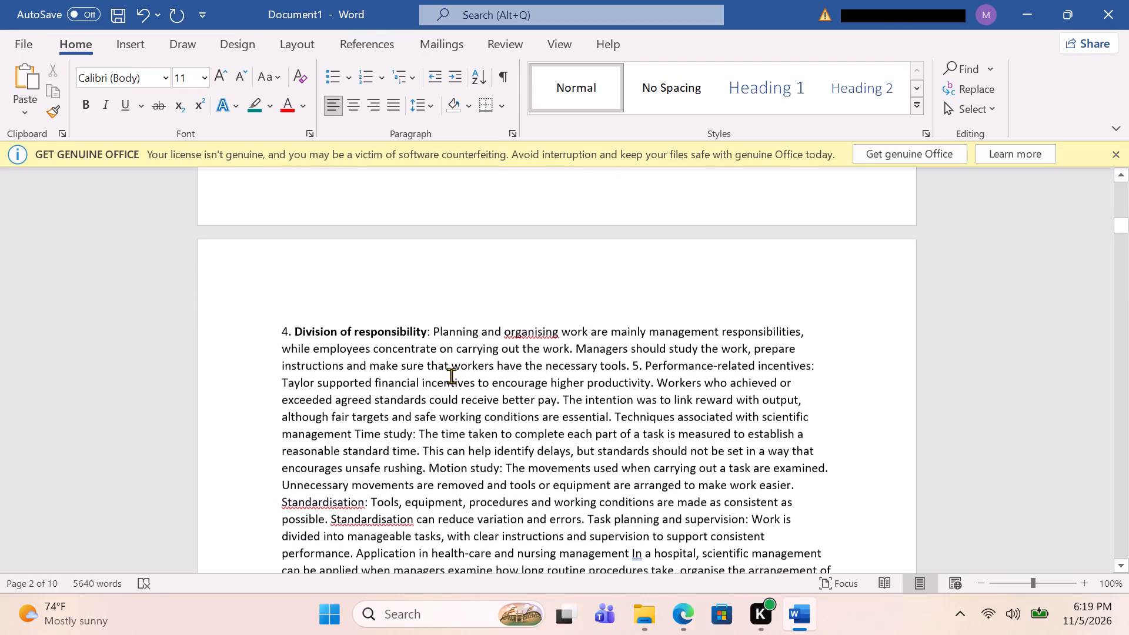
click(629, 363)
key(Return)
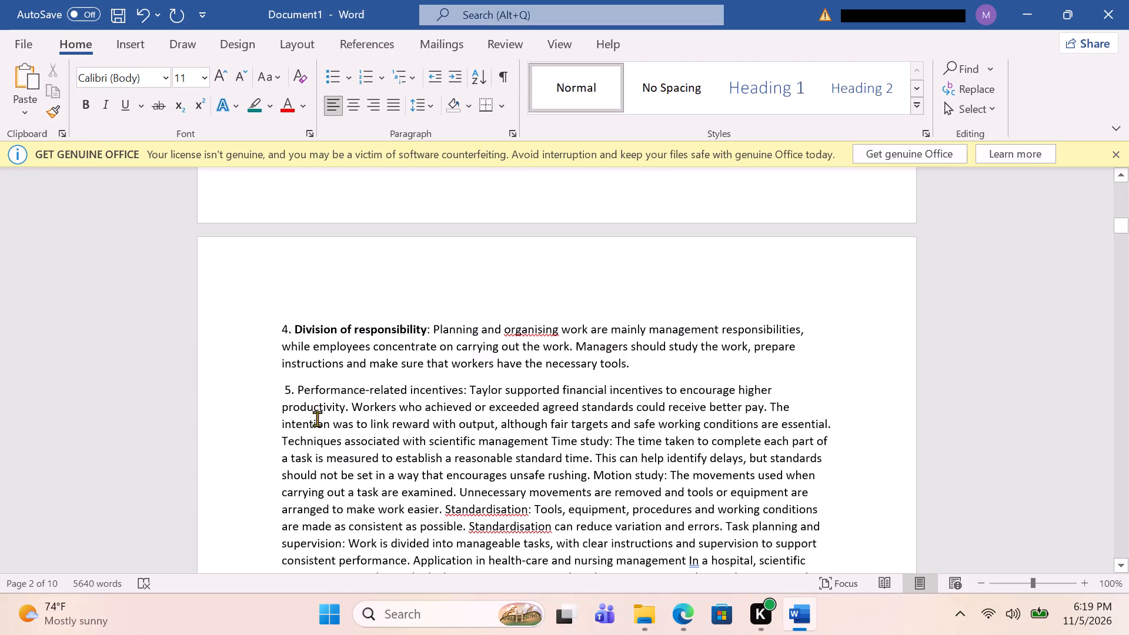
drag(280, 394, 301, 390)
drag(301, 390, 452, 396)
drag(439, 395, 456, 390)
drag(467, 388, 326, 387)
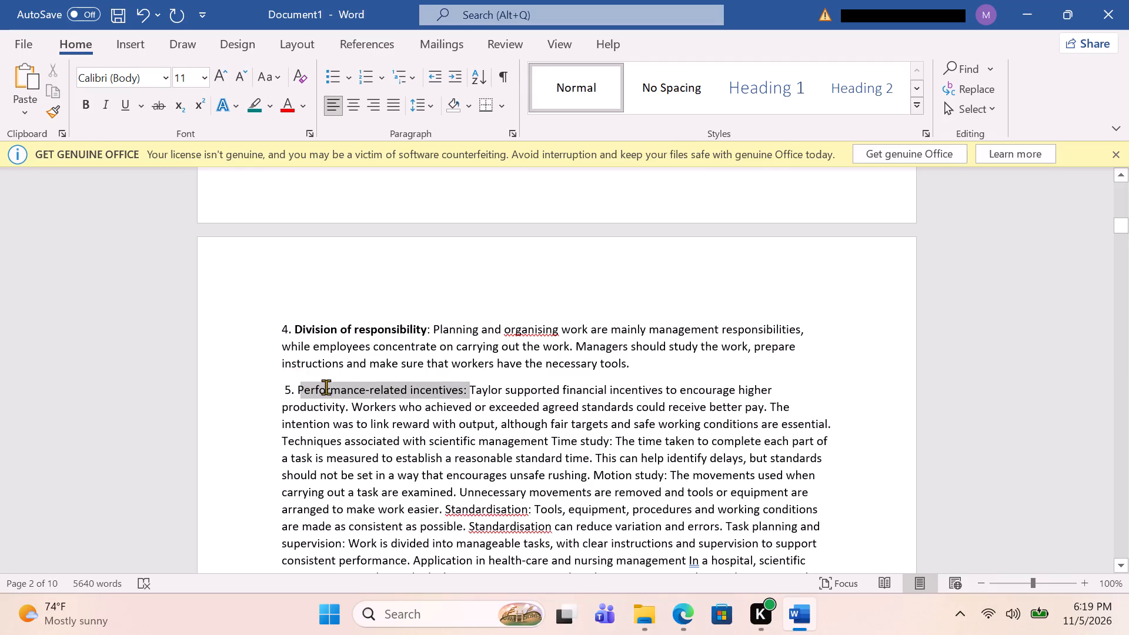
drag(326, 387, 319, 387)
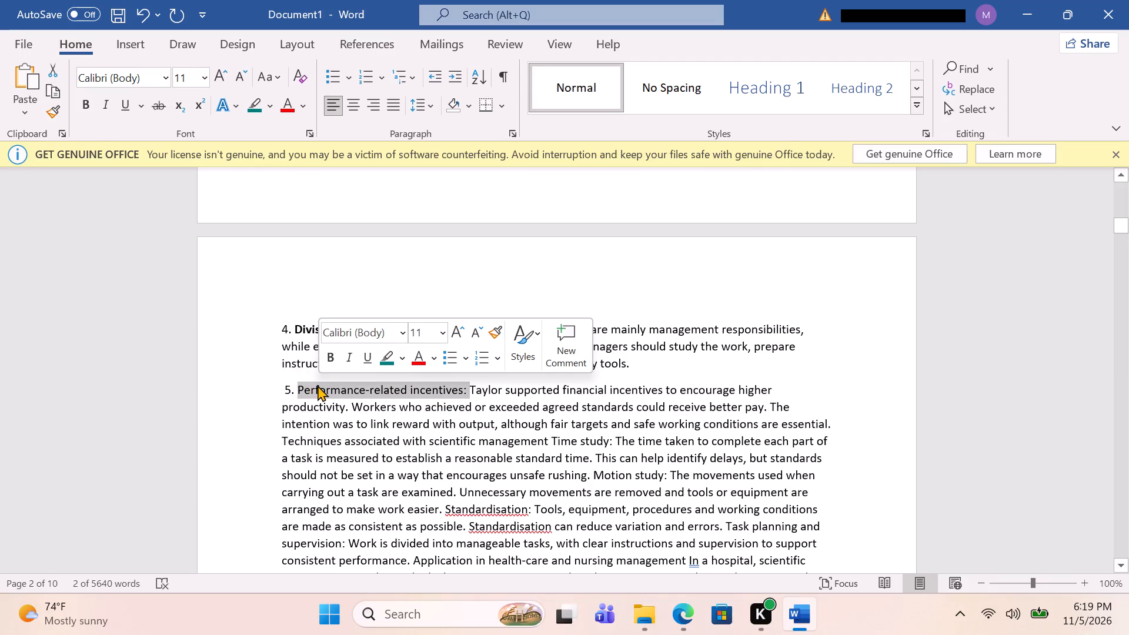
click(332, 363)
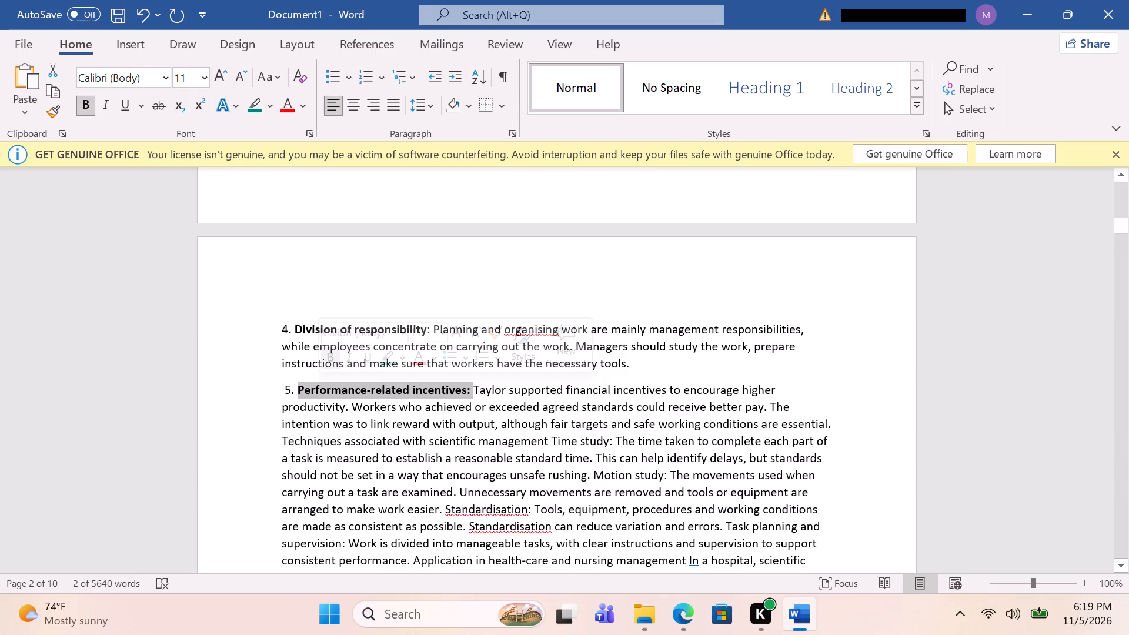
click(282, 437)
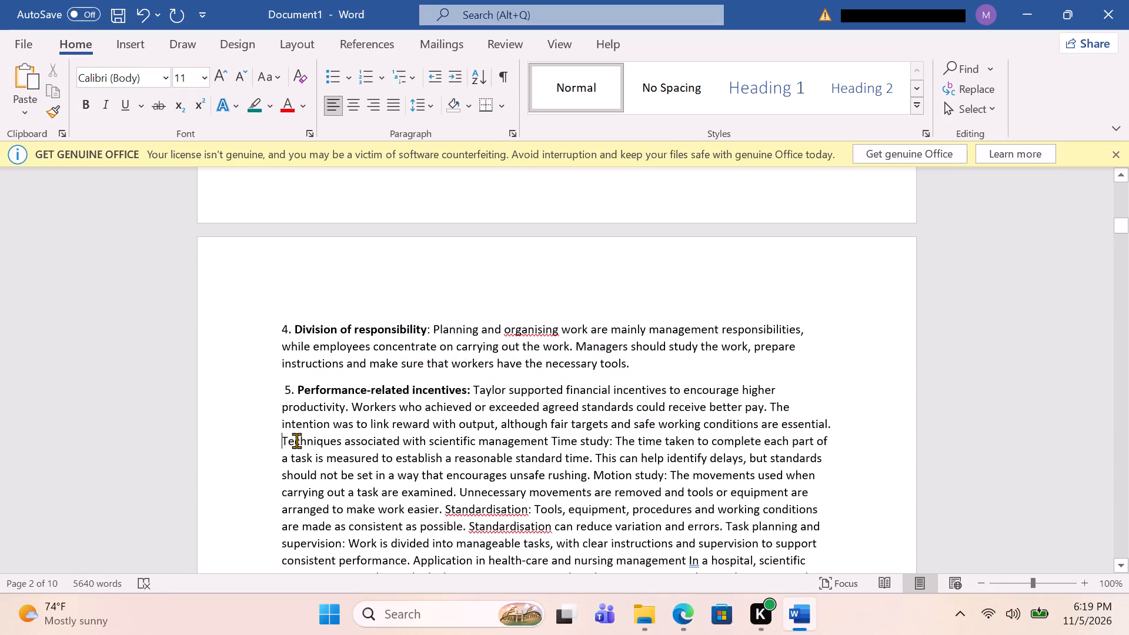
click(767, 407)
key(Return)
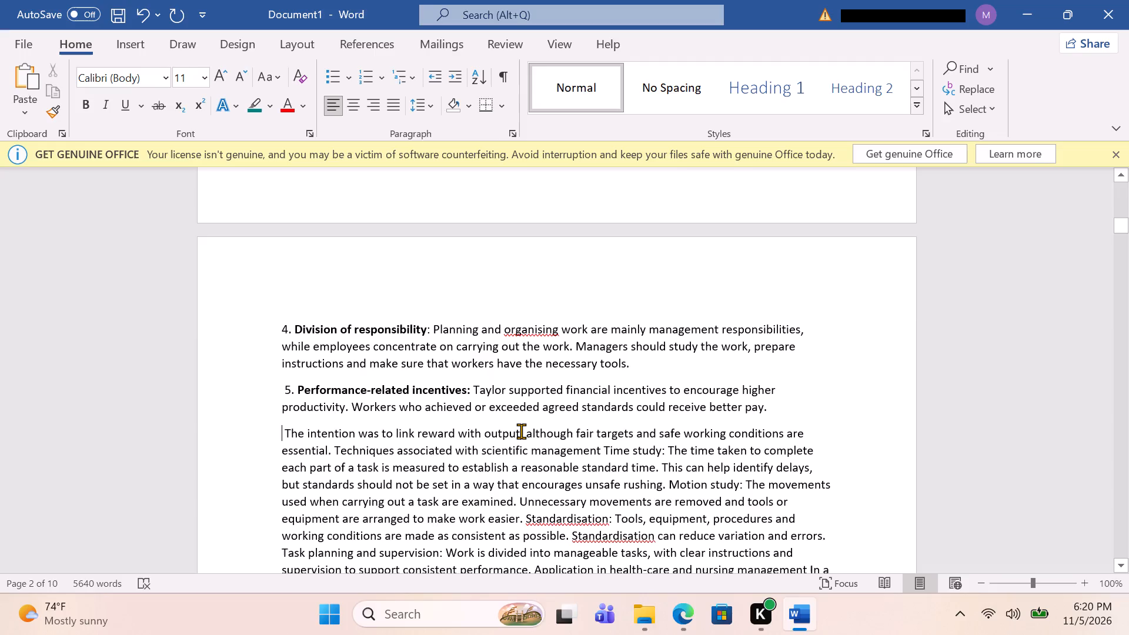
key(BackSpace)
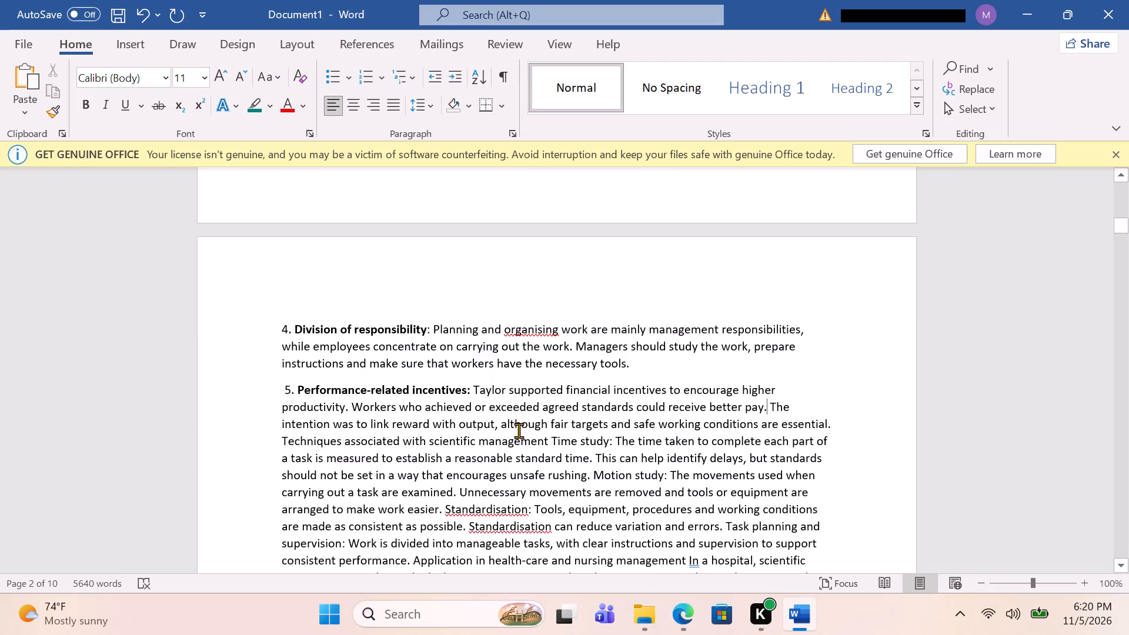
Start a new paragraph at "Techniques associated with scientific management Time study" and highlight that phrase in teal.
click(279, 439)
key(Return)
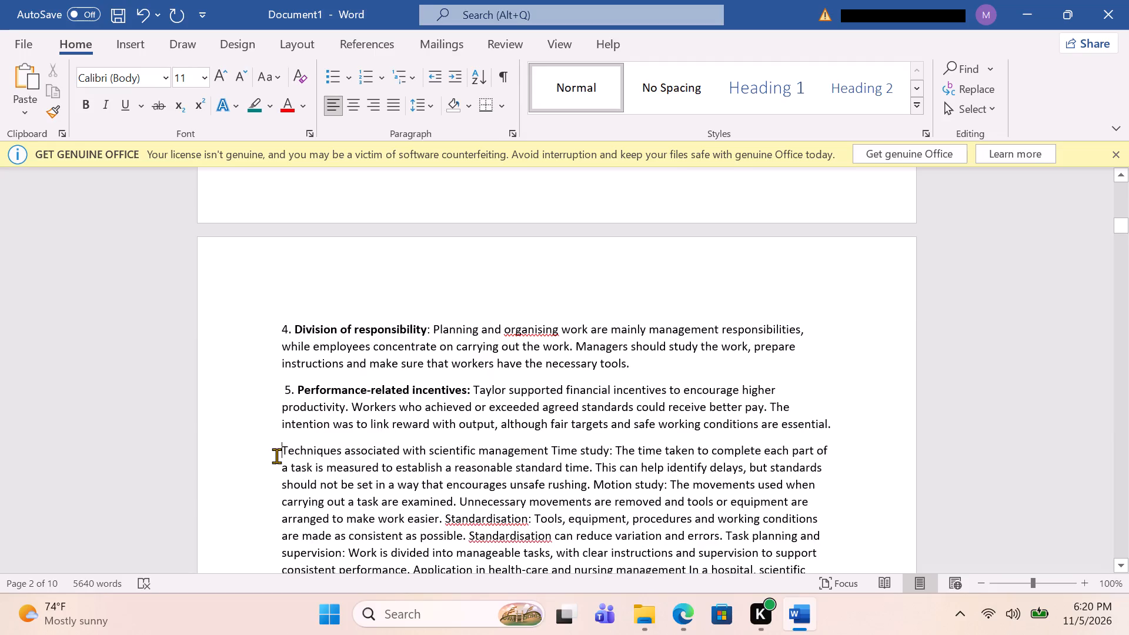
drag(276, 456, 529, 455)
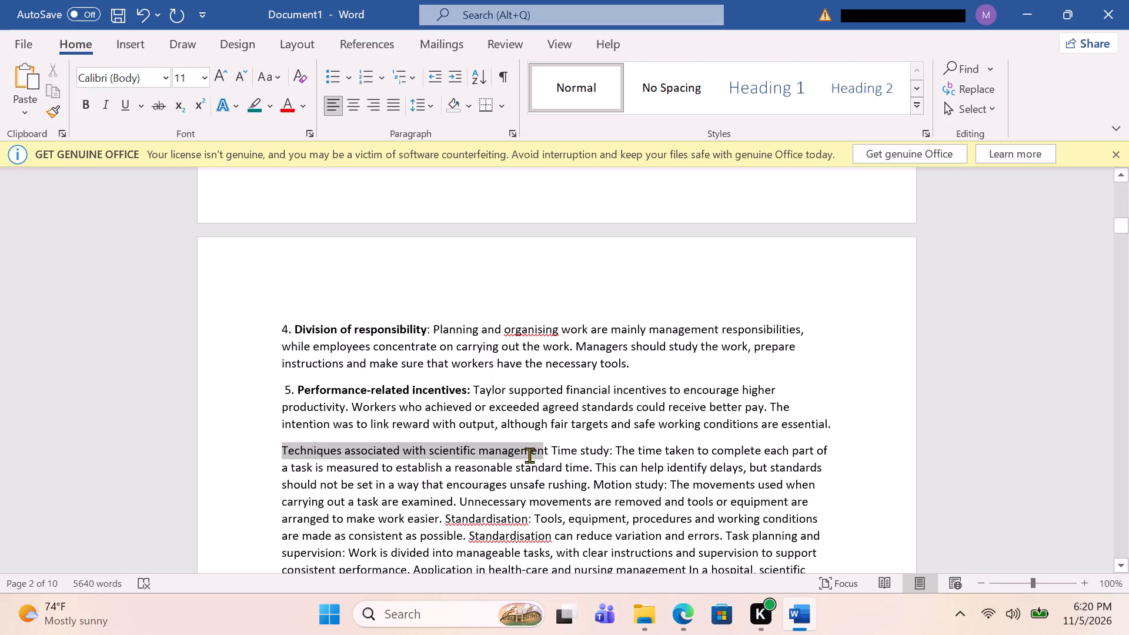
drag(529, 455, 609, 453)
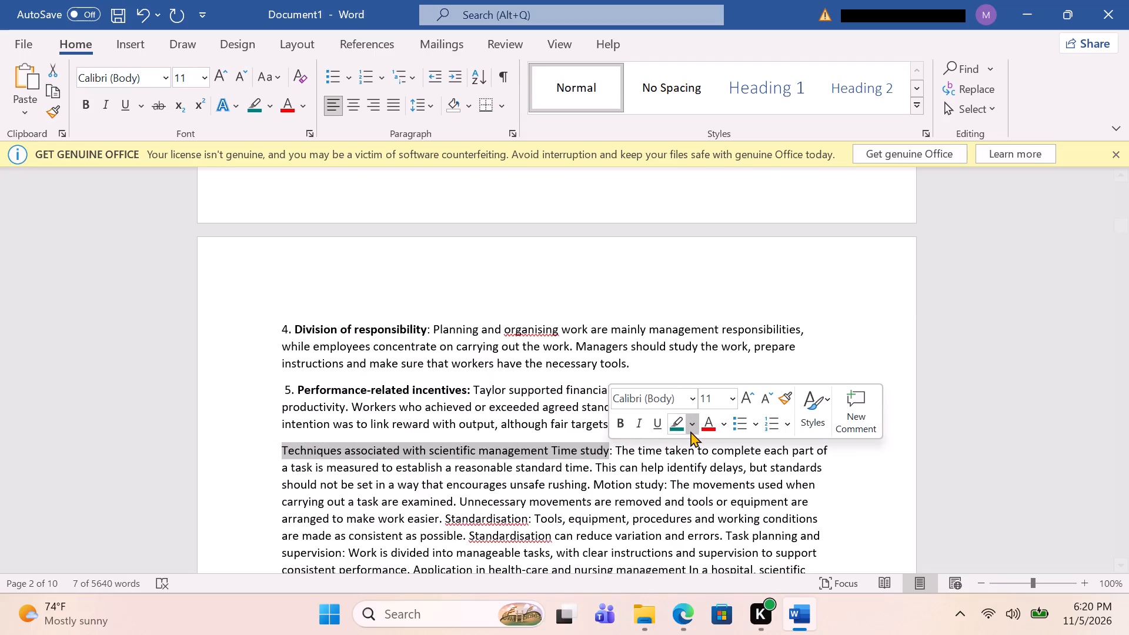
click(669, 430)
Put "Techniques associated with scientific management" and "Time study:" on separate lines, with the text from "The time taken" in its own paragraph.
click(616, 450)
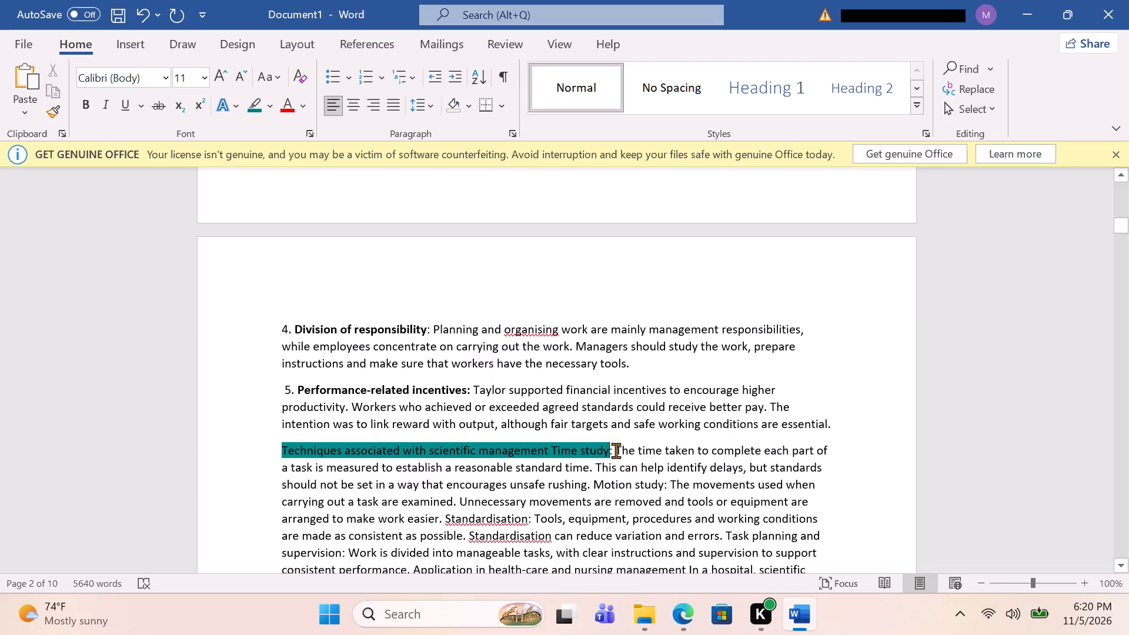
key(Return)
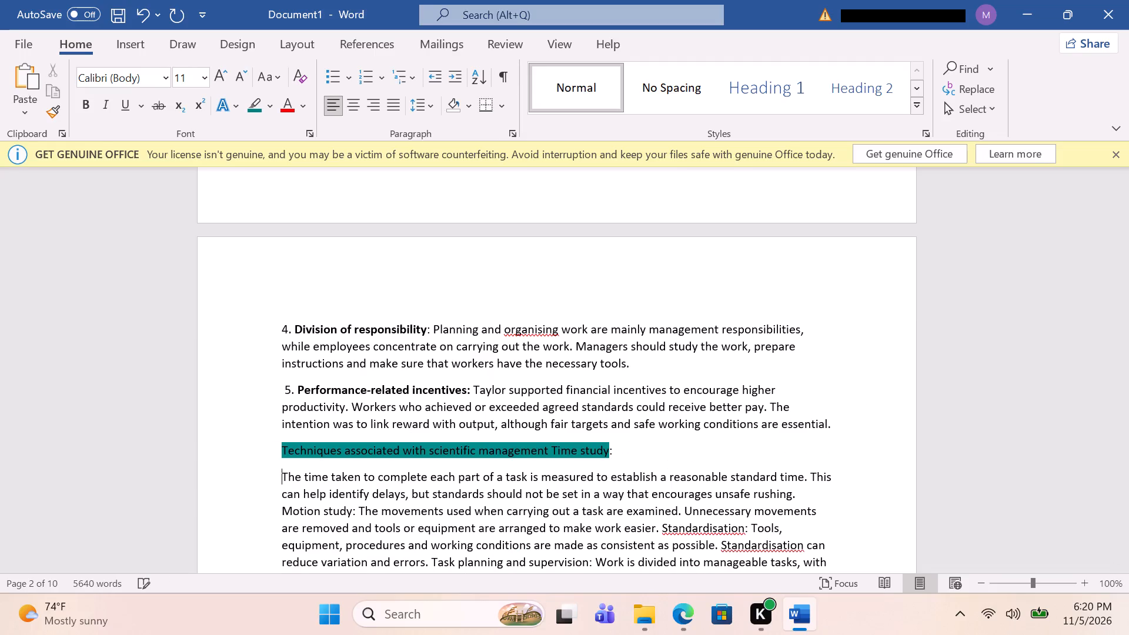
scroll(400, 488, down, 2)
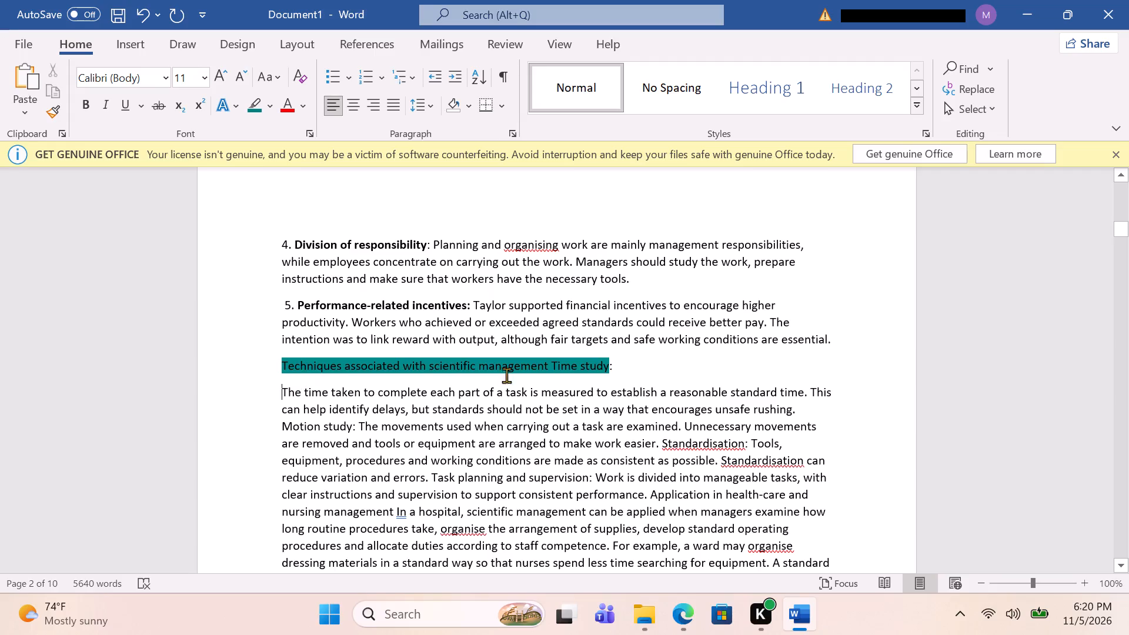
click(551, 364)
key(Return)
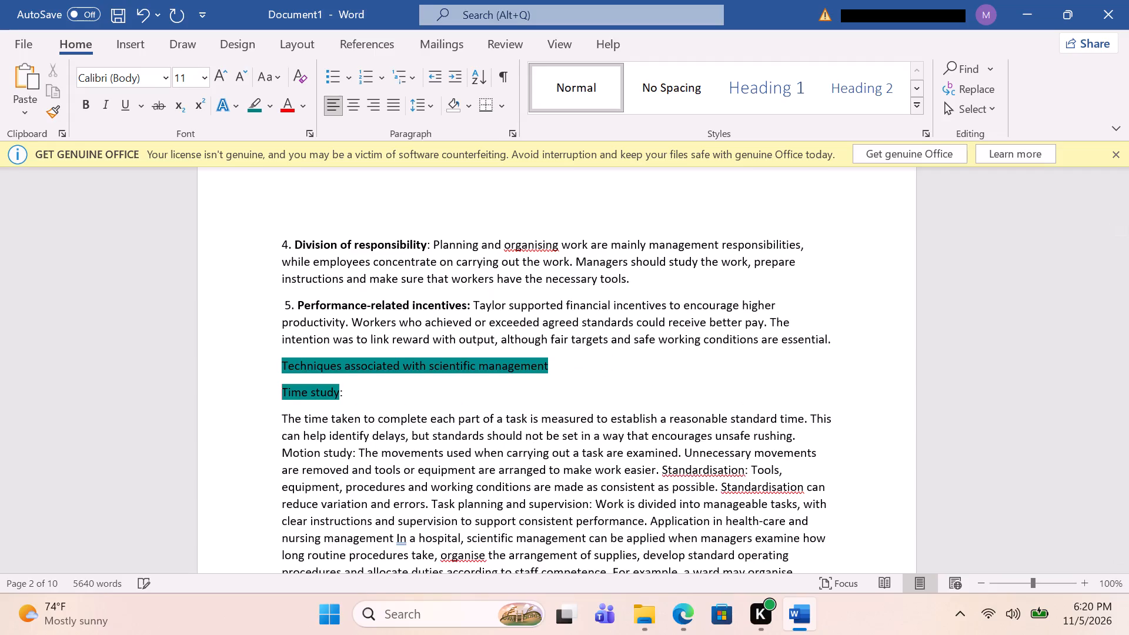
Remove the teal highlight from the "Time study" line under the techniques heading.
click(343, 393)
click(329, 395)
drag(339, 395, 291, 394)
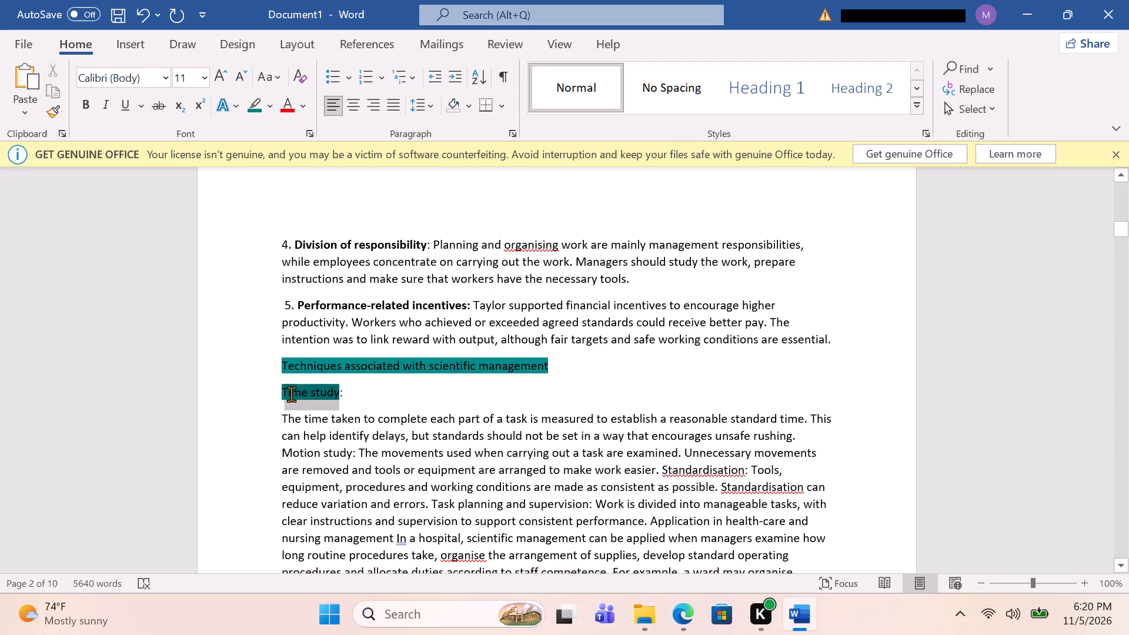
drag(291, 394, 281, 395)
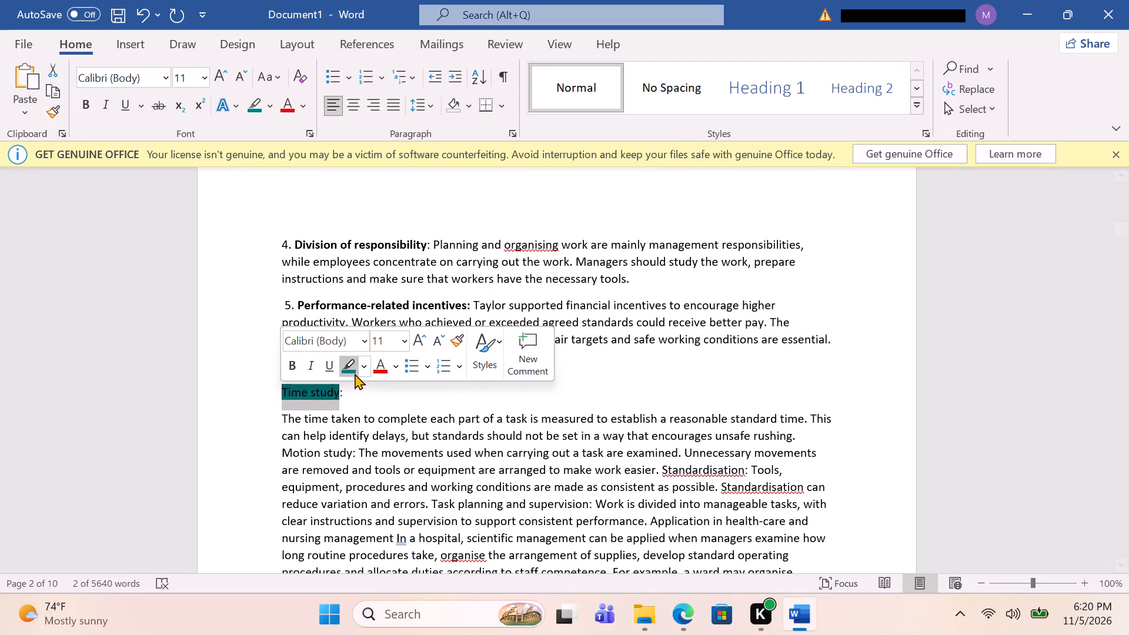
click(355, 371)
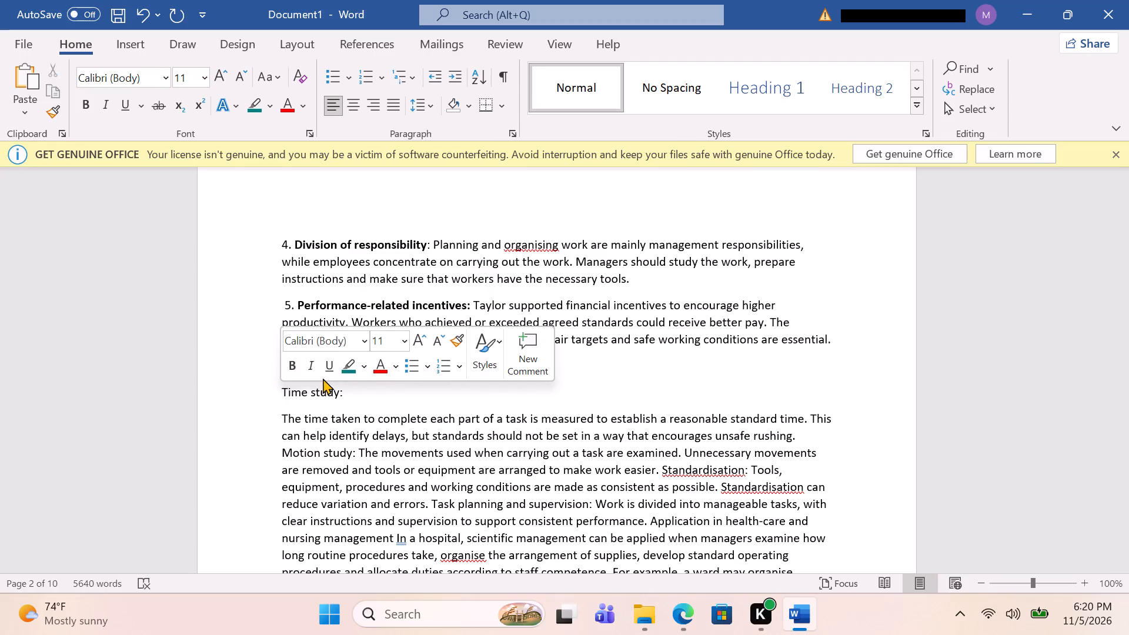
Delete the colon after "Time study" and merge the paragraph beginning "The time taken" onto the same line.
click(349, 395)
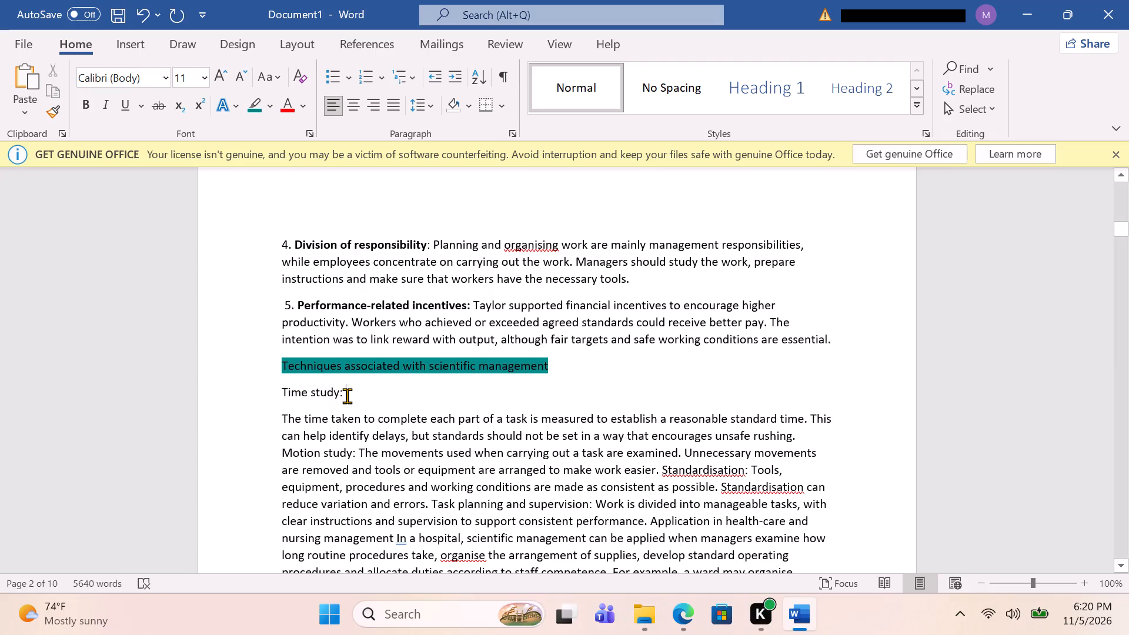
key(BackSpace)
key(BackSpace)
click(346, 403)
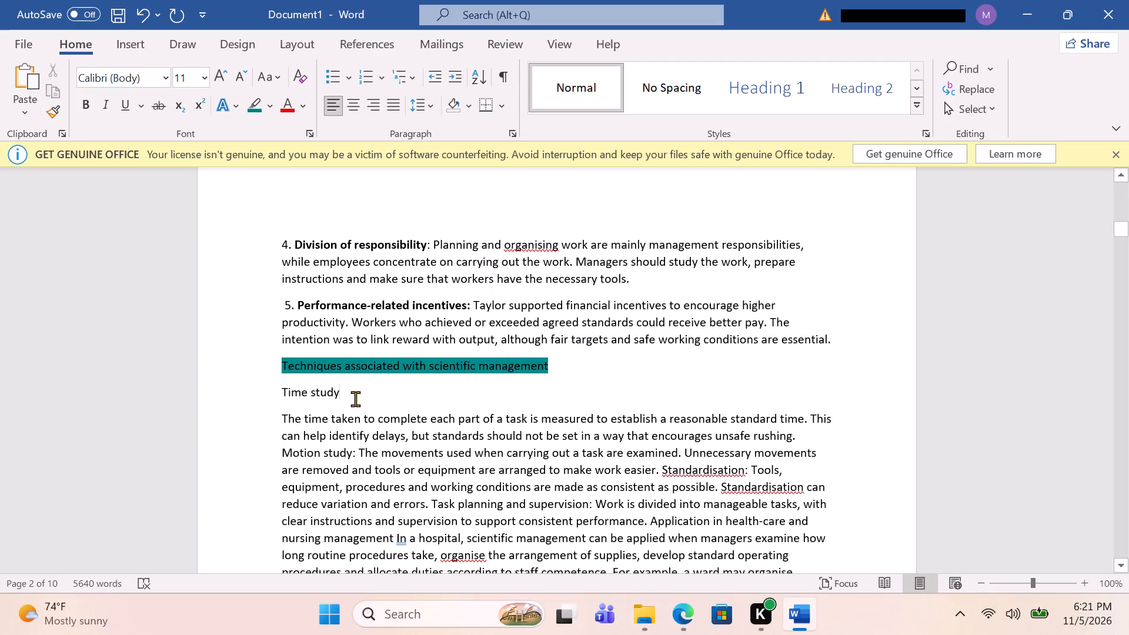
click(355, 399)
click(283, 418)
key(BackSpace)
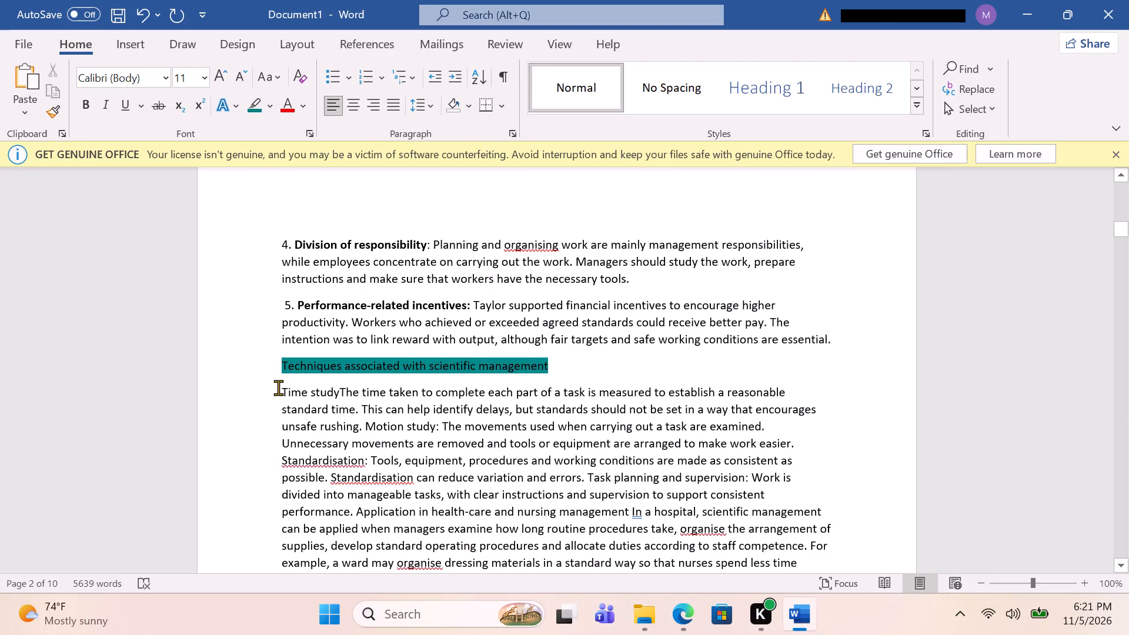
Make the lead-in "Time study" bold and add a bold colon between it and "The time taken".
drag(279, 389, 335, 397)
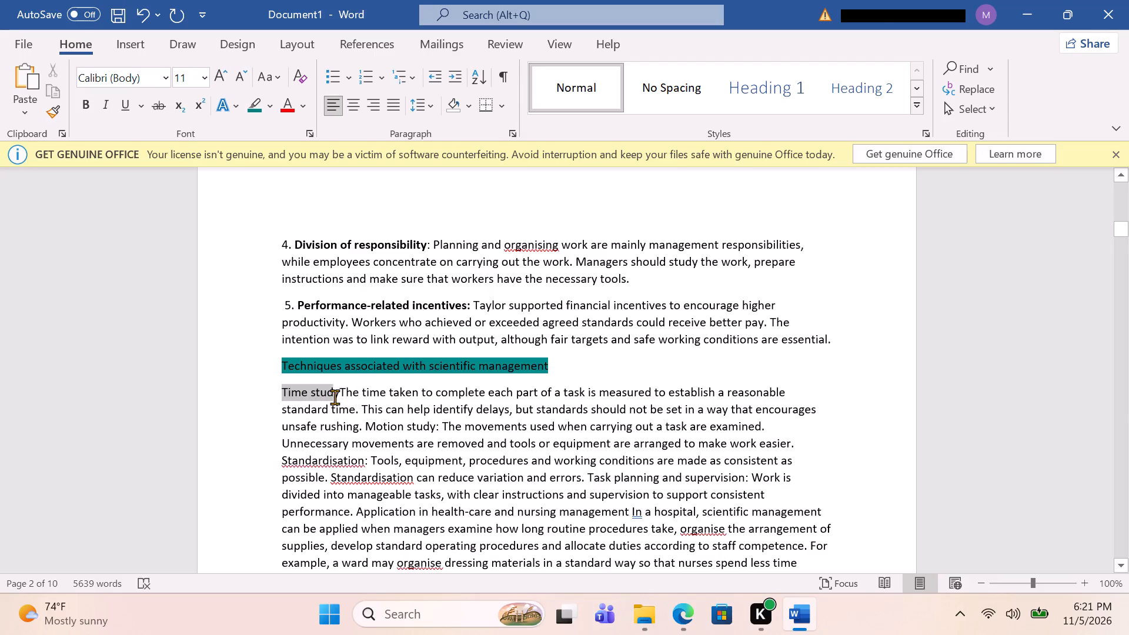
drag(335, 397, 338, 396)
click(347, 371)
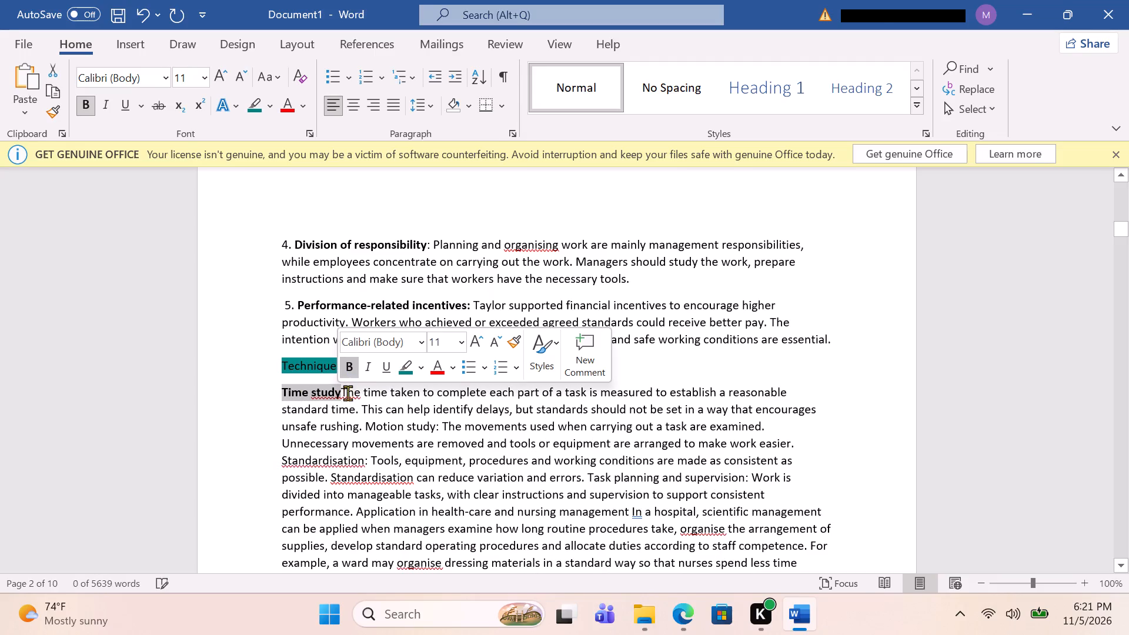
click(344, 394)
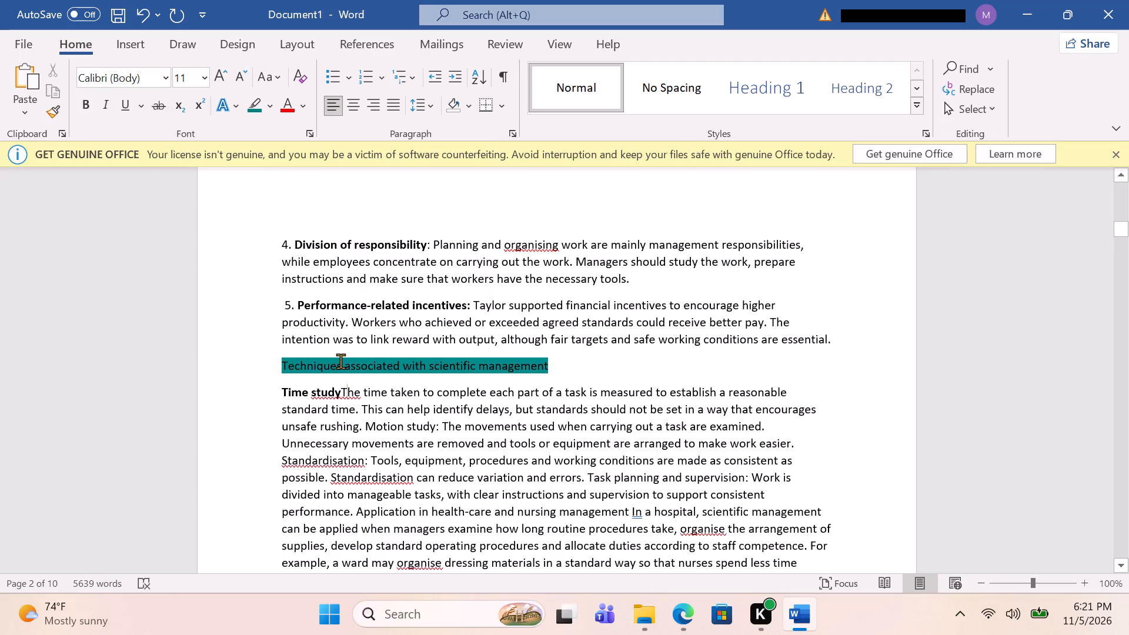
key(shift+colon)
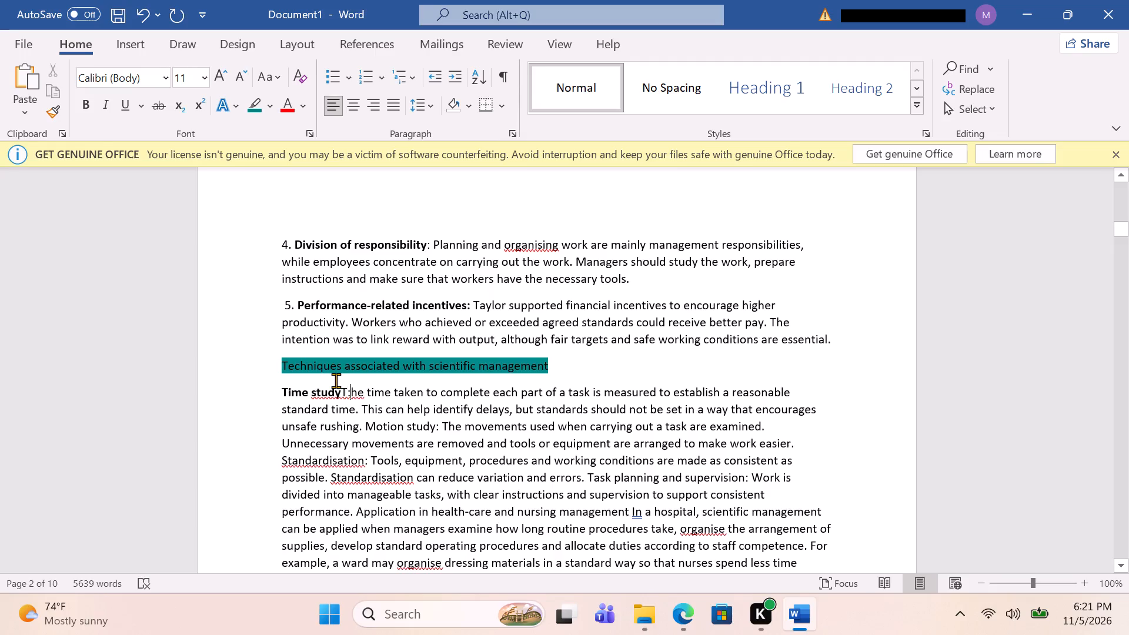
key(BackSpace)
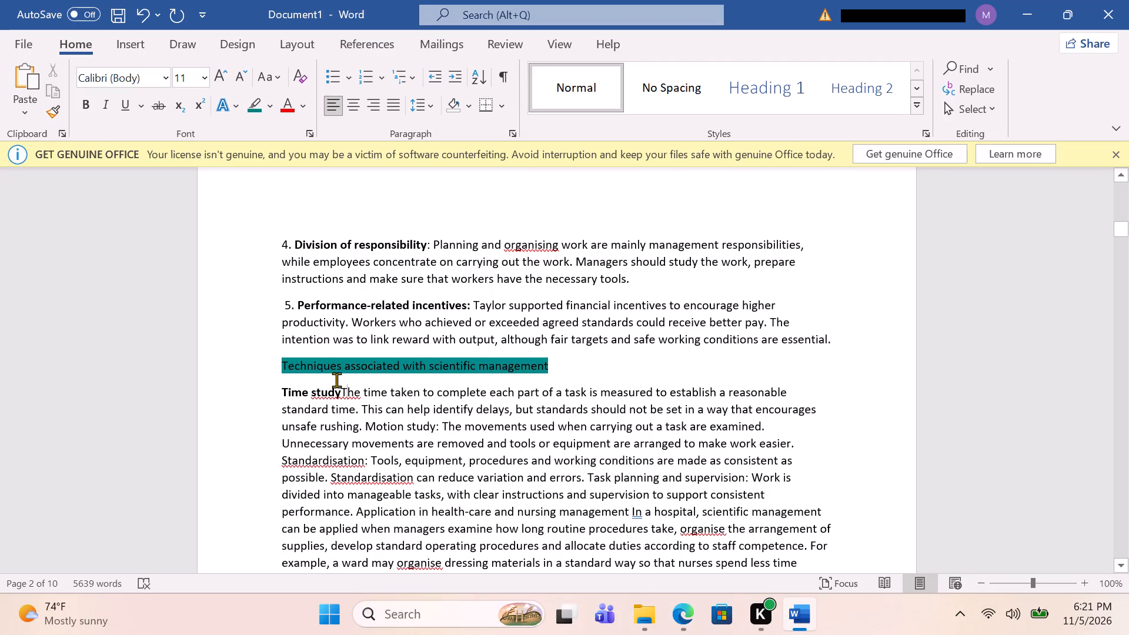
click(341, 393)
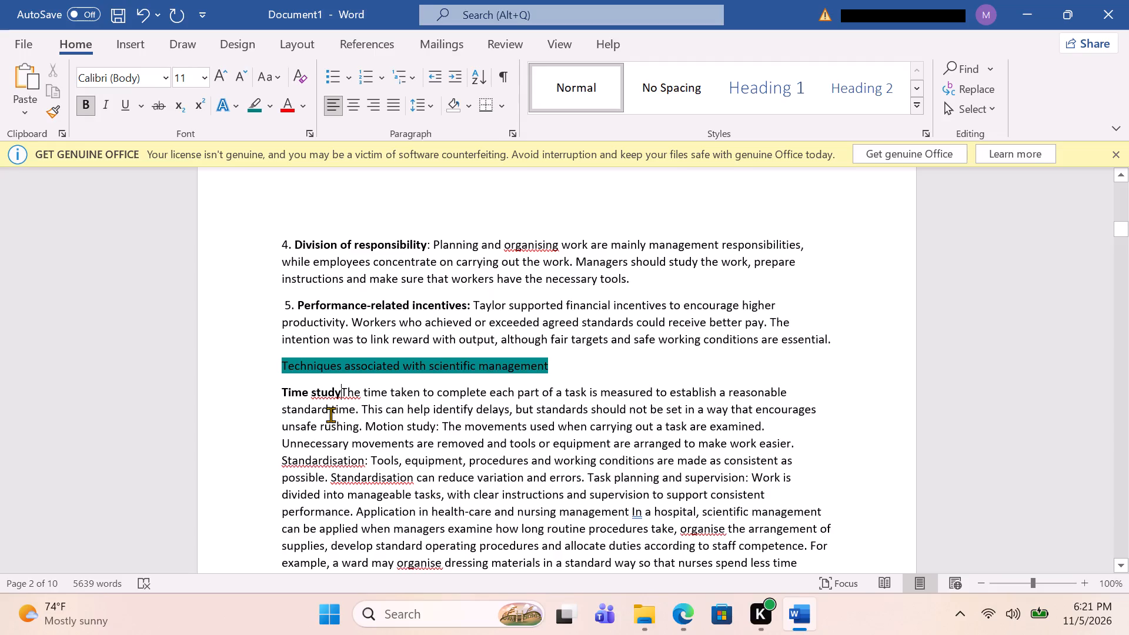
key(shift+colon)
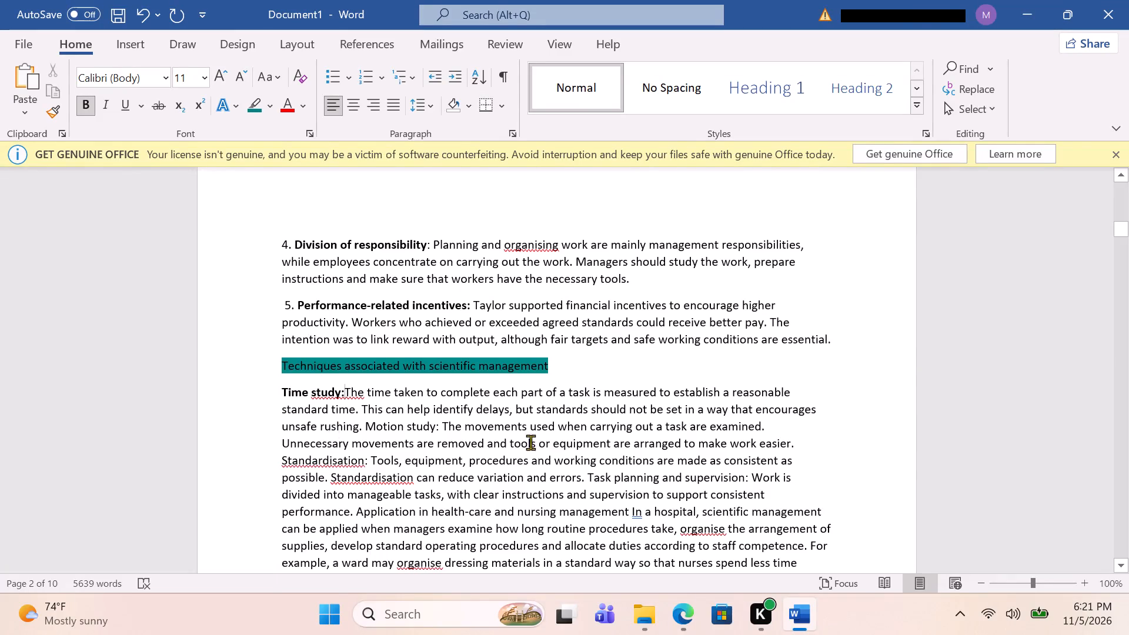
Make the lead-in "Motion study" bold and start it on a new paragraph.
drag(362, 431, 376, 430)
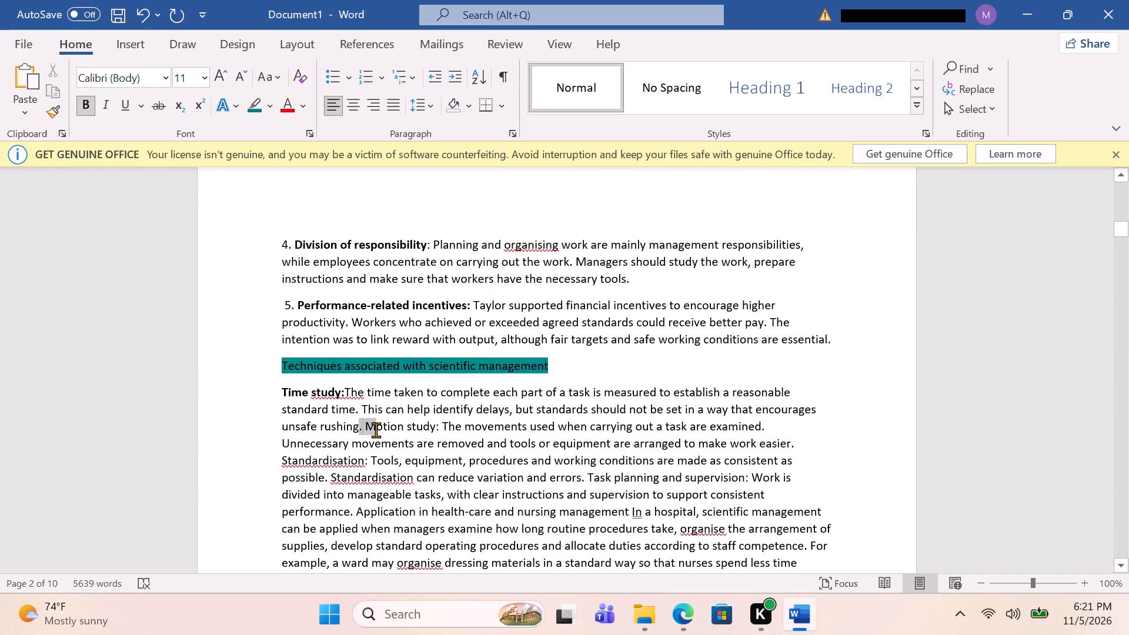
drag(376, 430, 424, 429)
click(437, 405)
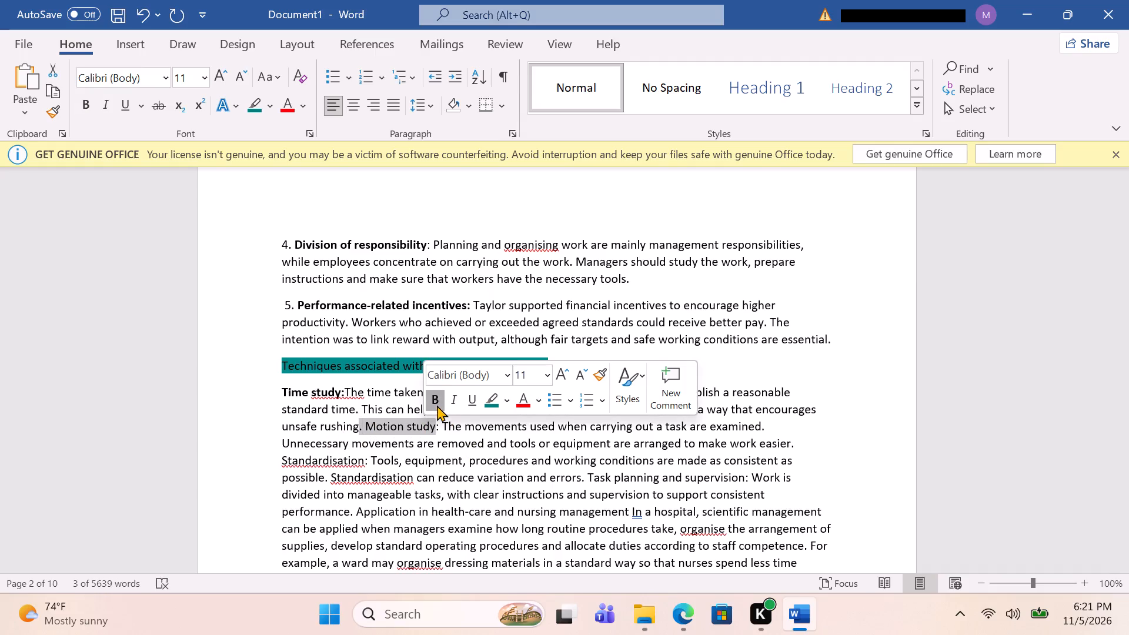
click(360, 422)
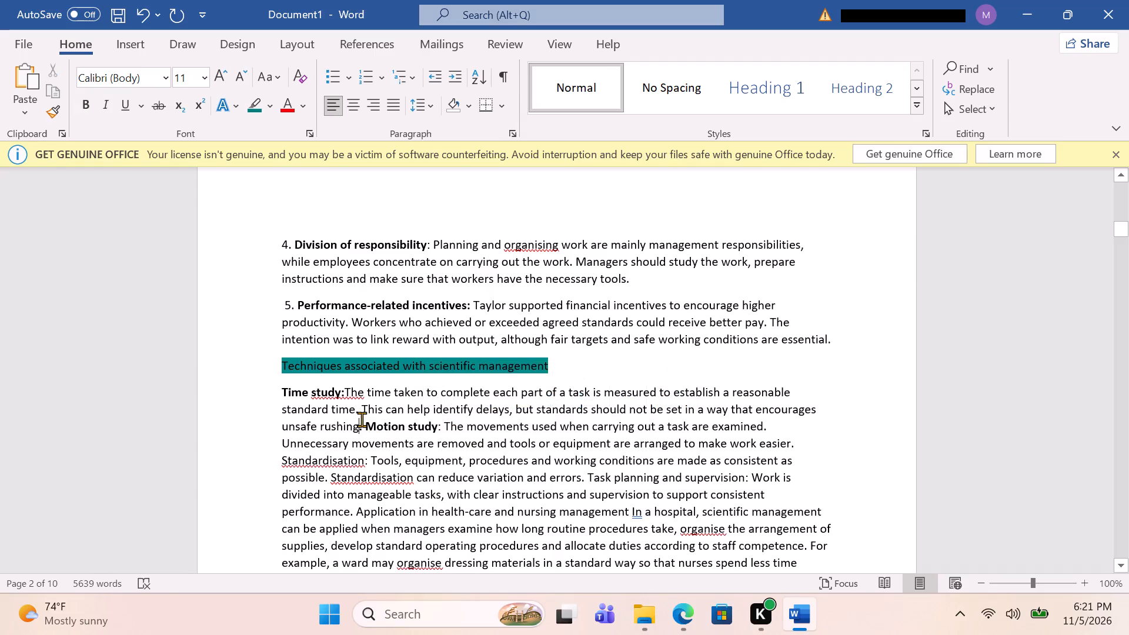
click(362, 426)
key(Return)
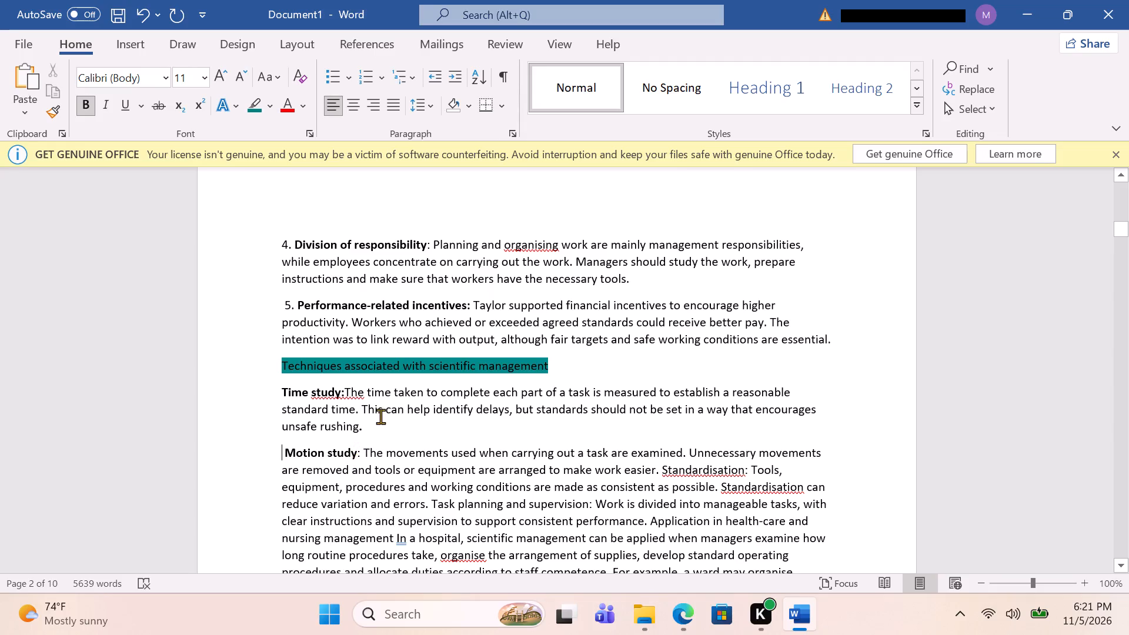
Make the lead-in "Standardisation" before "Tools, equipment" bold and start it on a new paragraph.
drag(659, 470, 695, 466)
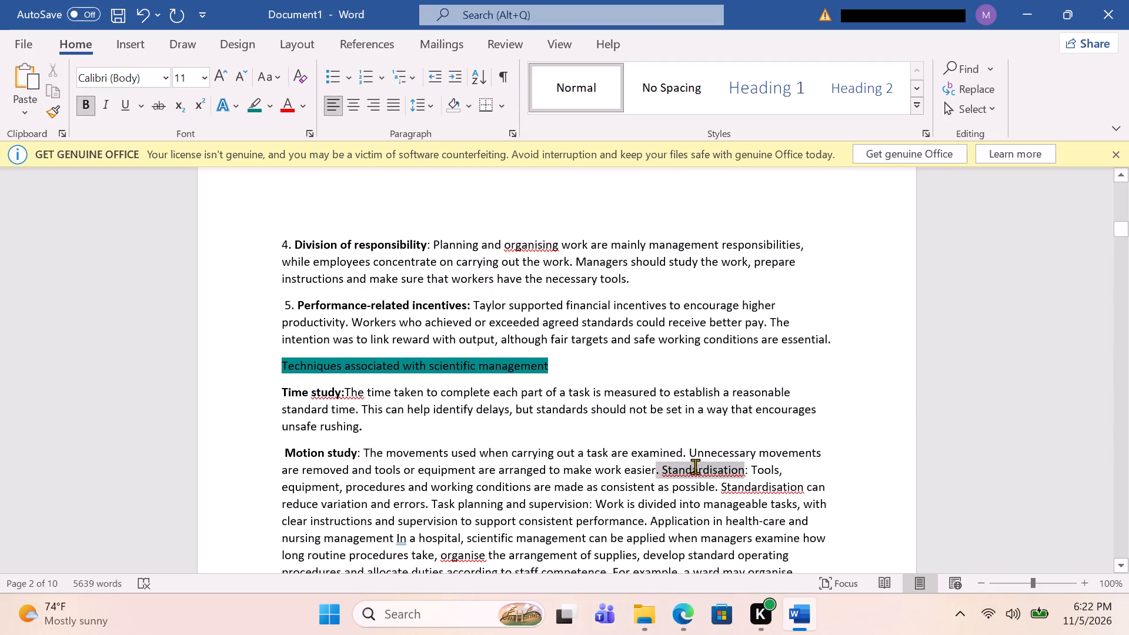
drag(695, 466, 707, 466)
click(714, 439)
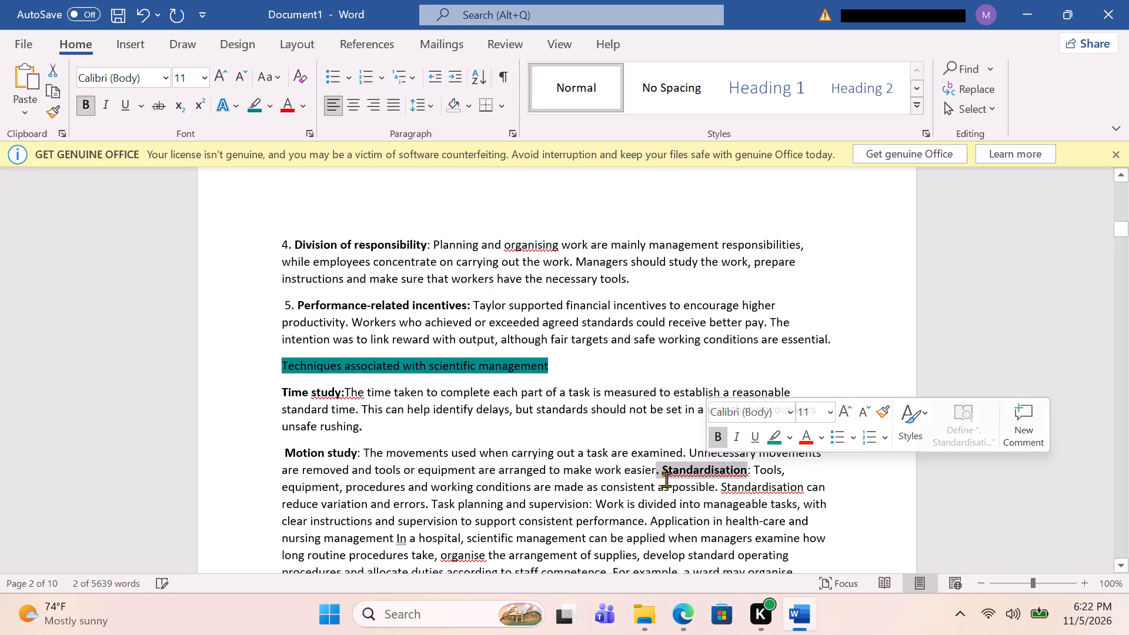
click(654, 468)
click(661, 469)
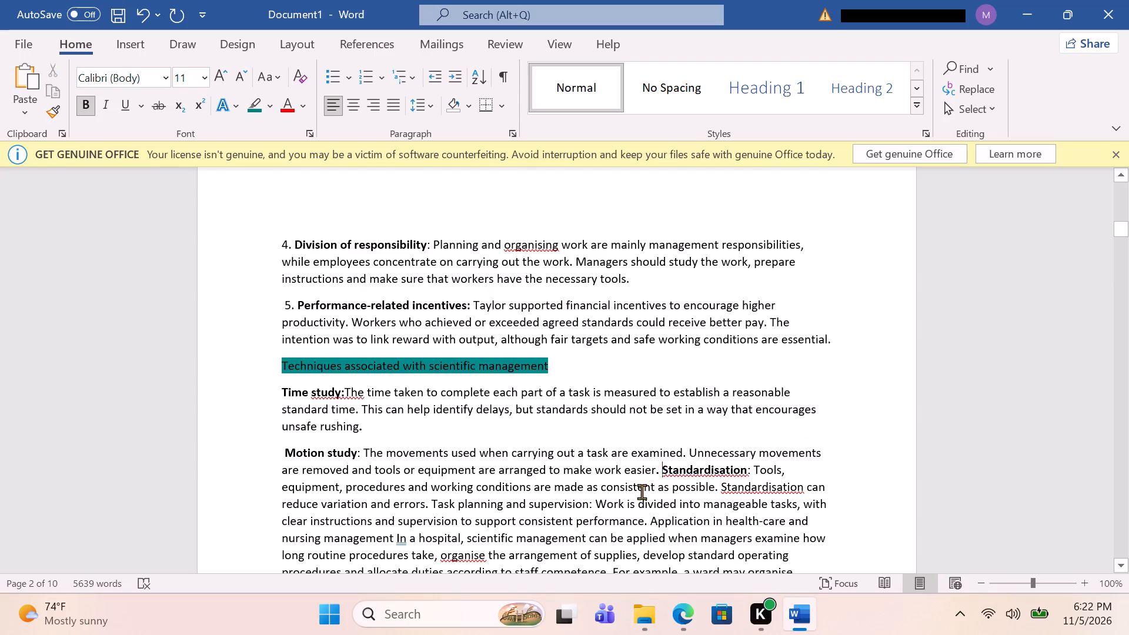
key(Return)
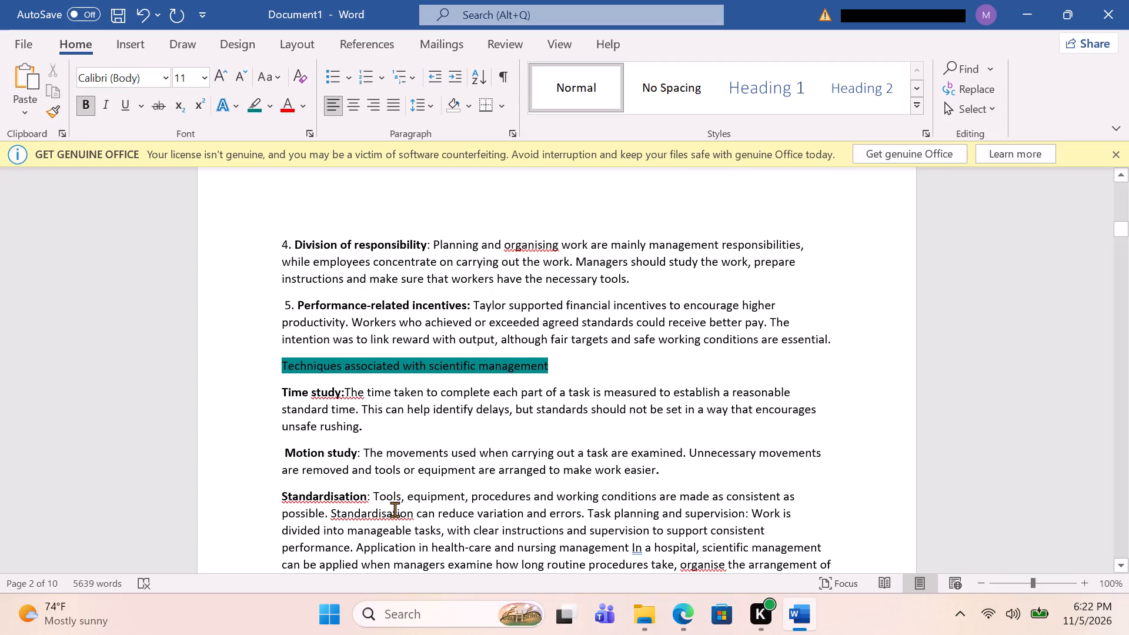
Make the lead-in "Task planning and supervision" bold and start it on a new paragraph.
scroll(391, 516, down, 3)
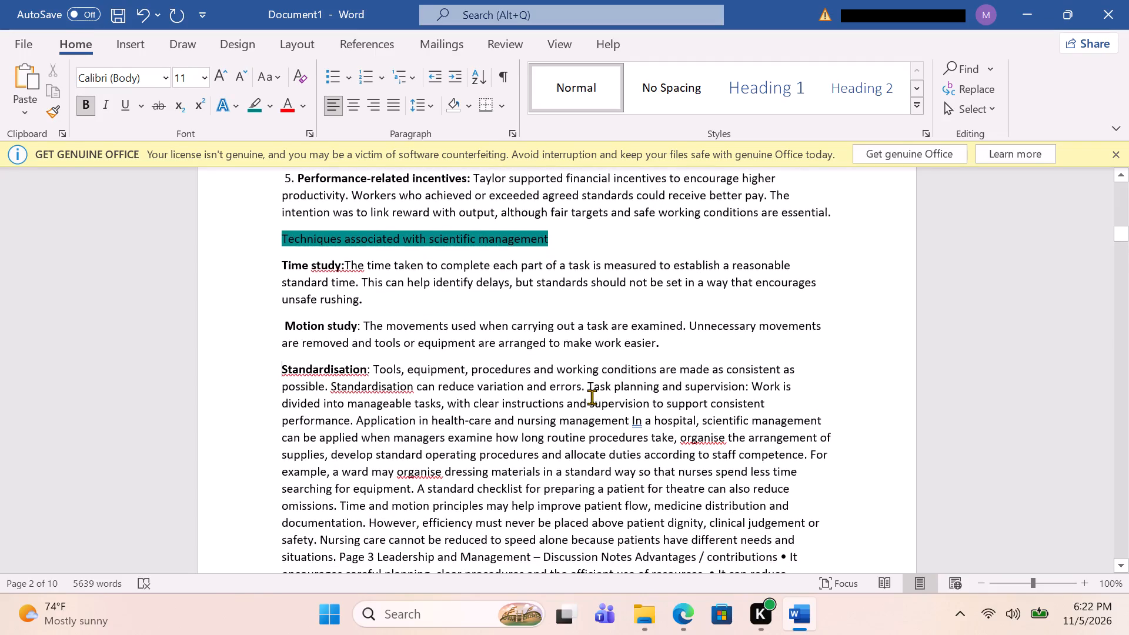
drag(589, 386, 732, 384)
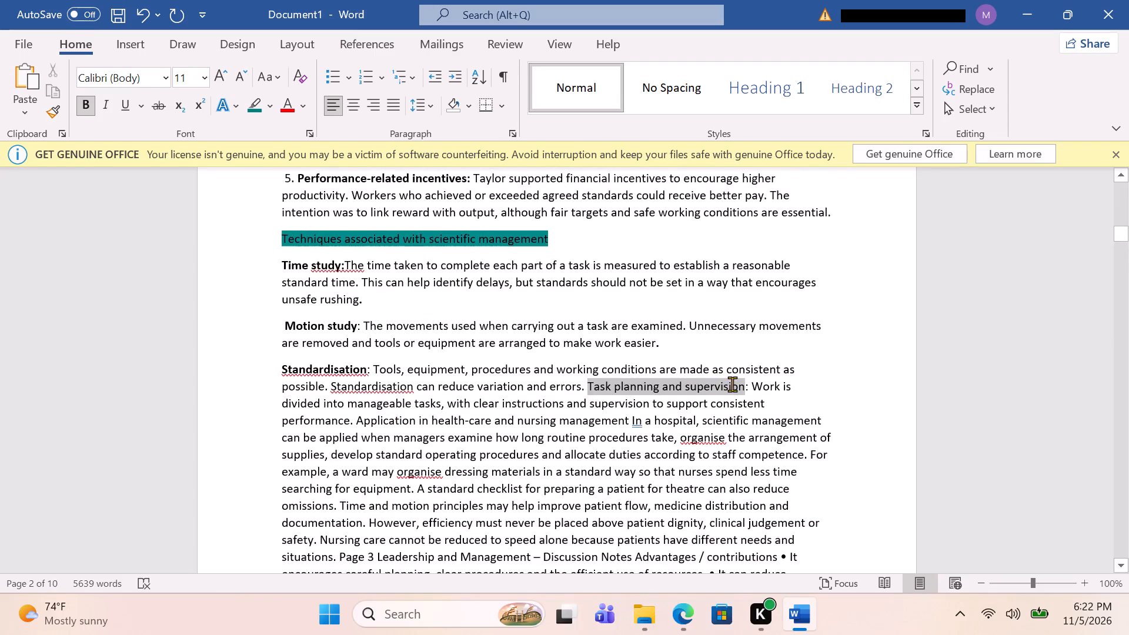
drag(732, 384, 745, 386)
click(752, 369)
click(753, 362)
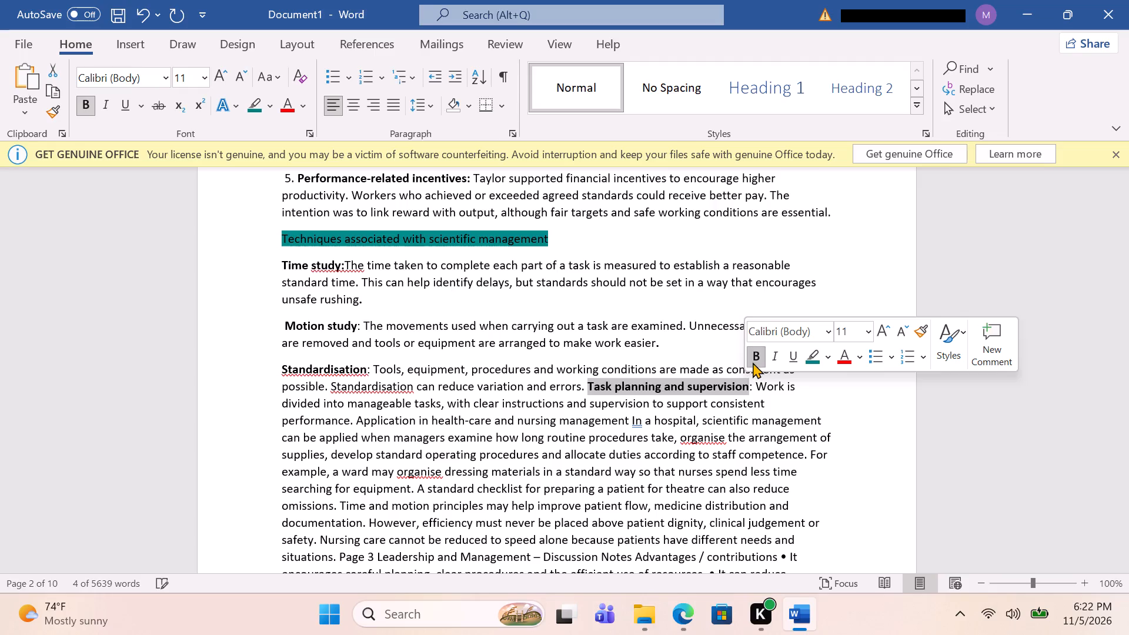
click(590, 388)
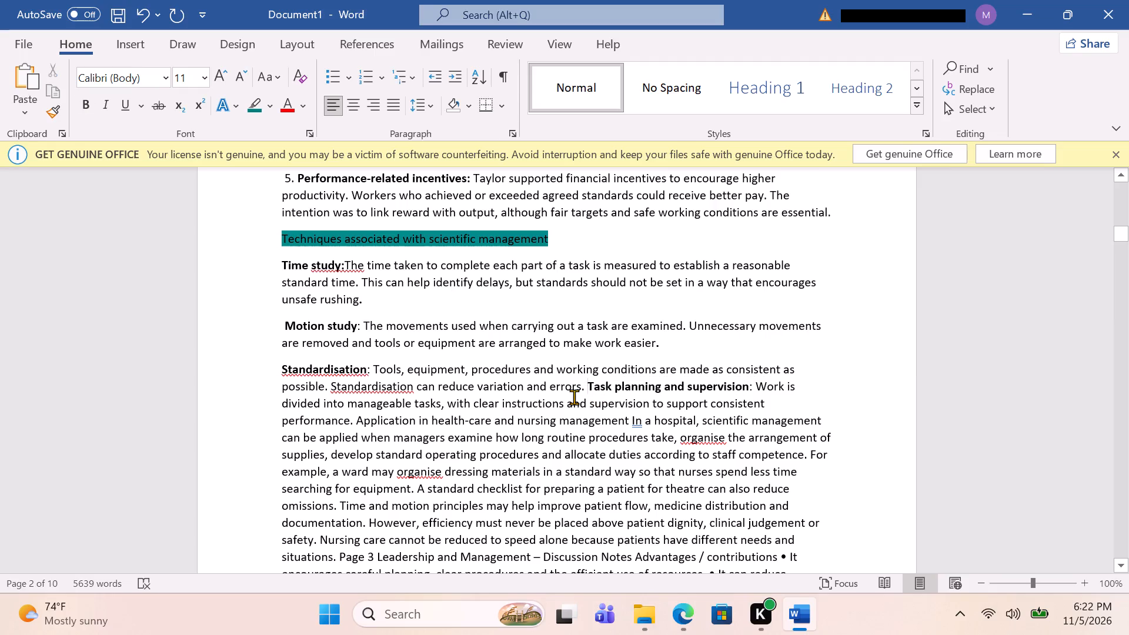
key(Return)
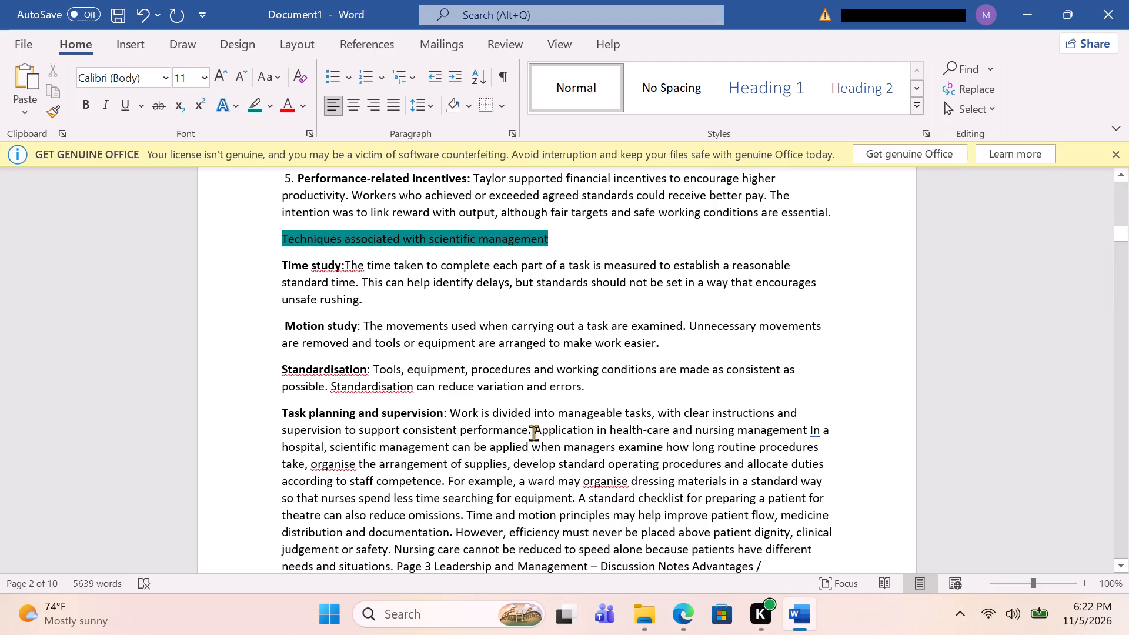
Highlight the heading "Application in health-care and nursing management" in teal and put it on its own line, separate from "In a hospital".
drag(531, 433, 818, 425)
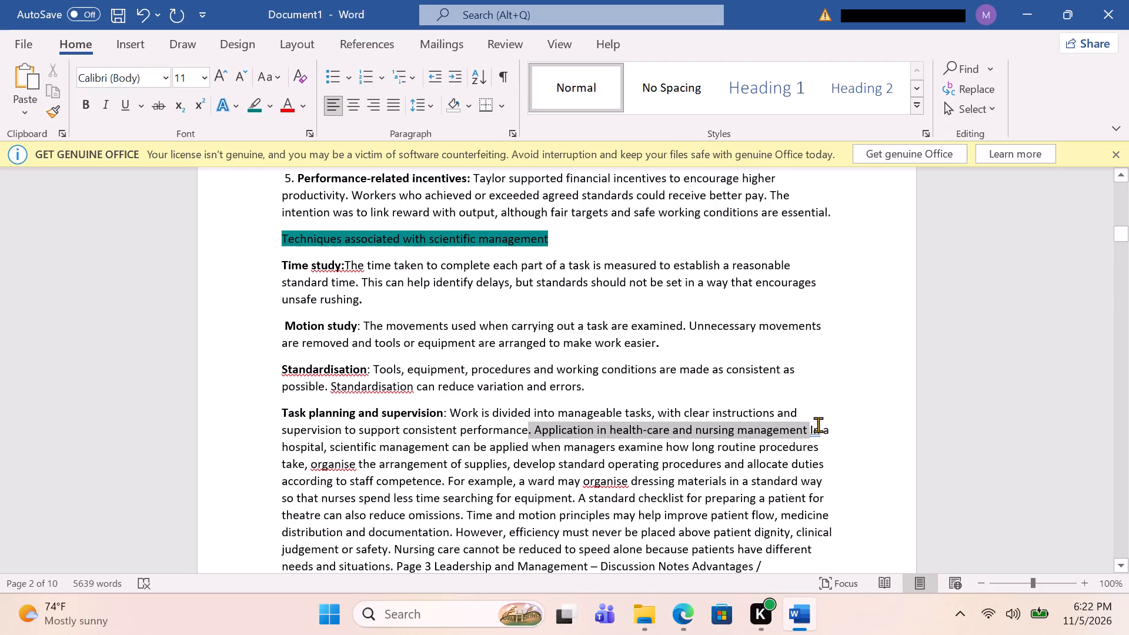
drag(818, 425, 794, 432)
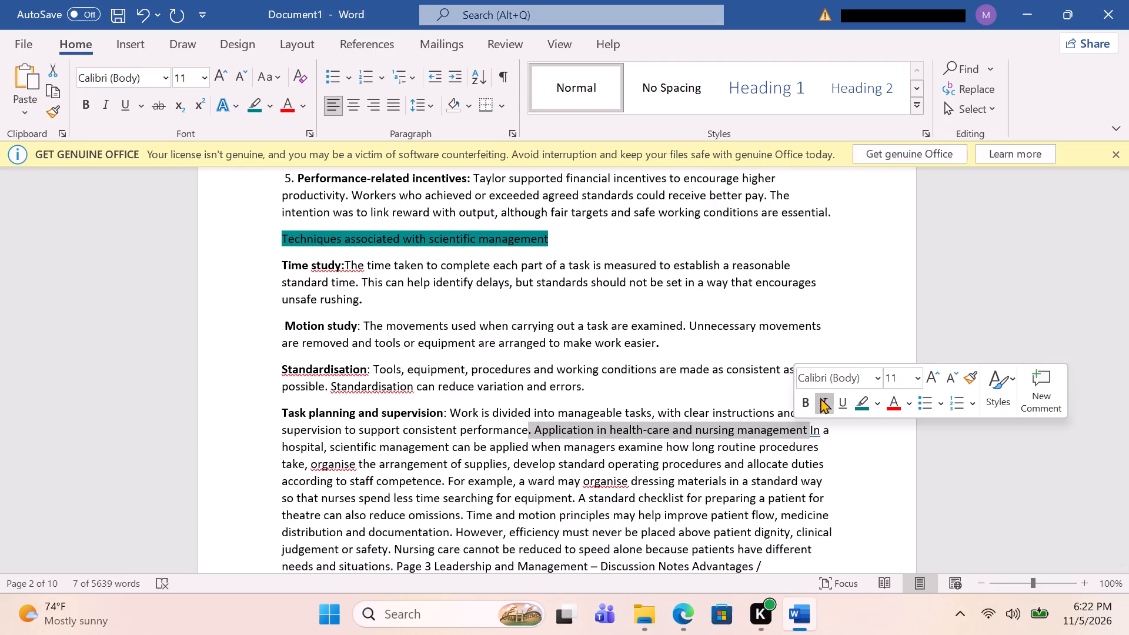
click(858, 400)
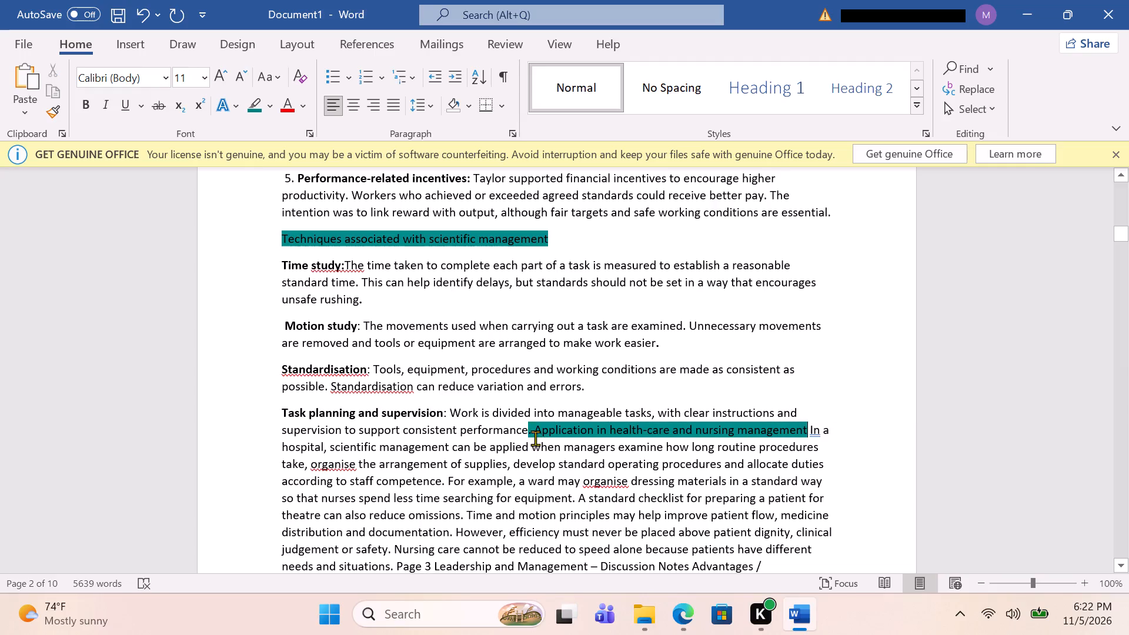
click(527, 429)
click(532, 429)
key(Return)
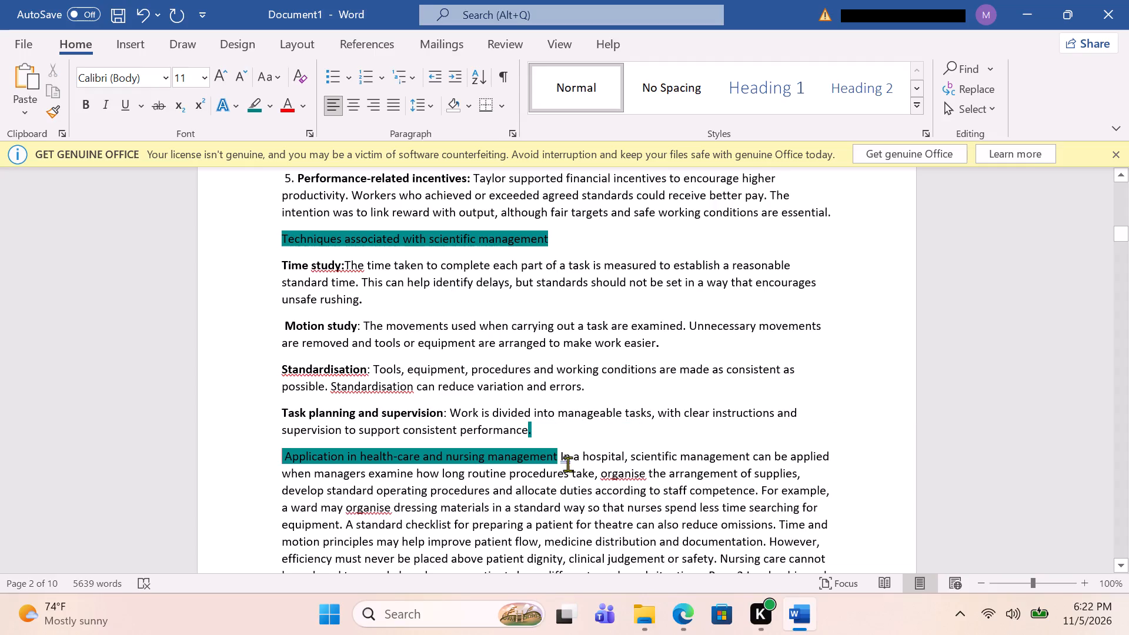
click(560, 456)
key(Return)
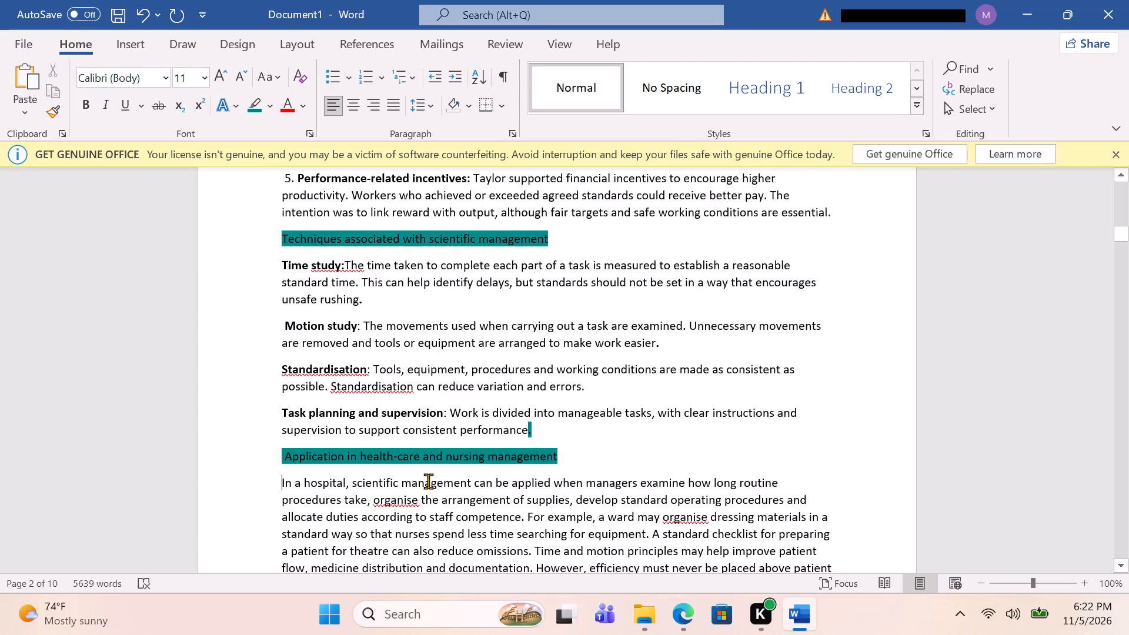
Delete the leftover page text "Page 3 Leadership and Management – Discussion Notes" before "Advantages / contributions".
scroll(428, 481, down, 4)
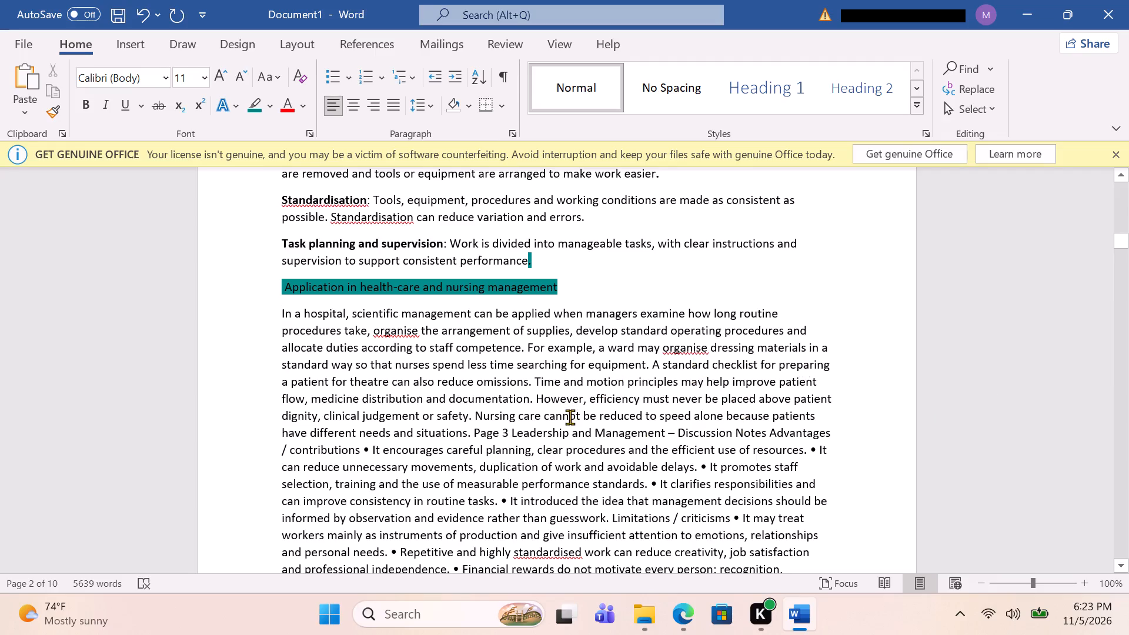
click(475, 430)
drag(479, 434, 676, 434)
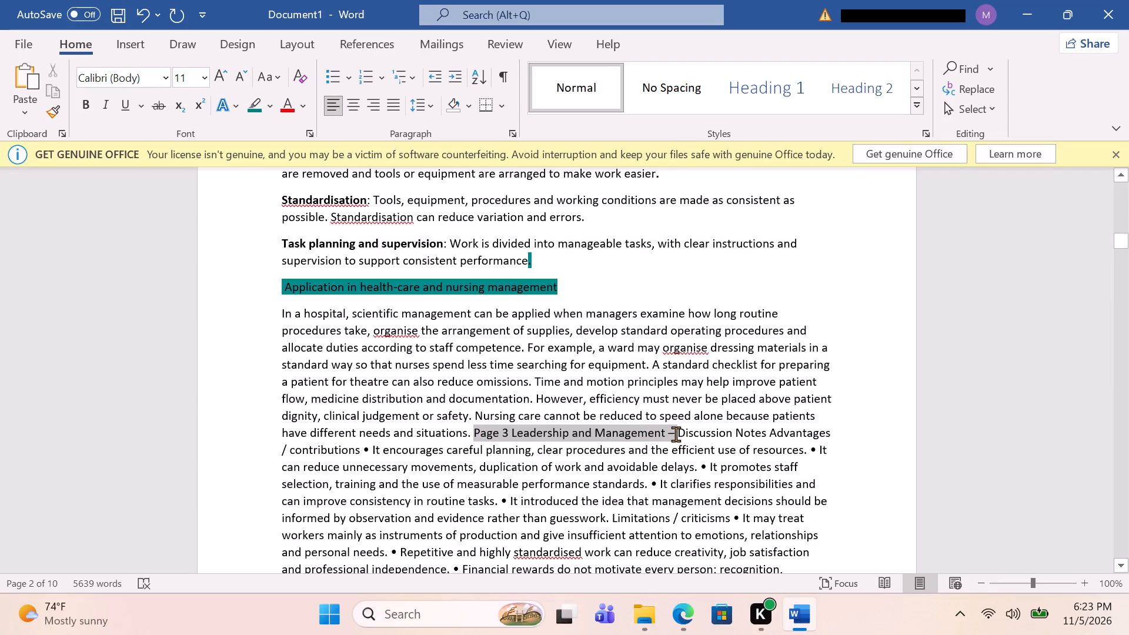
drag(676, 434, 676, 434)
drag(676, 434, 674, 426)
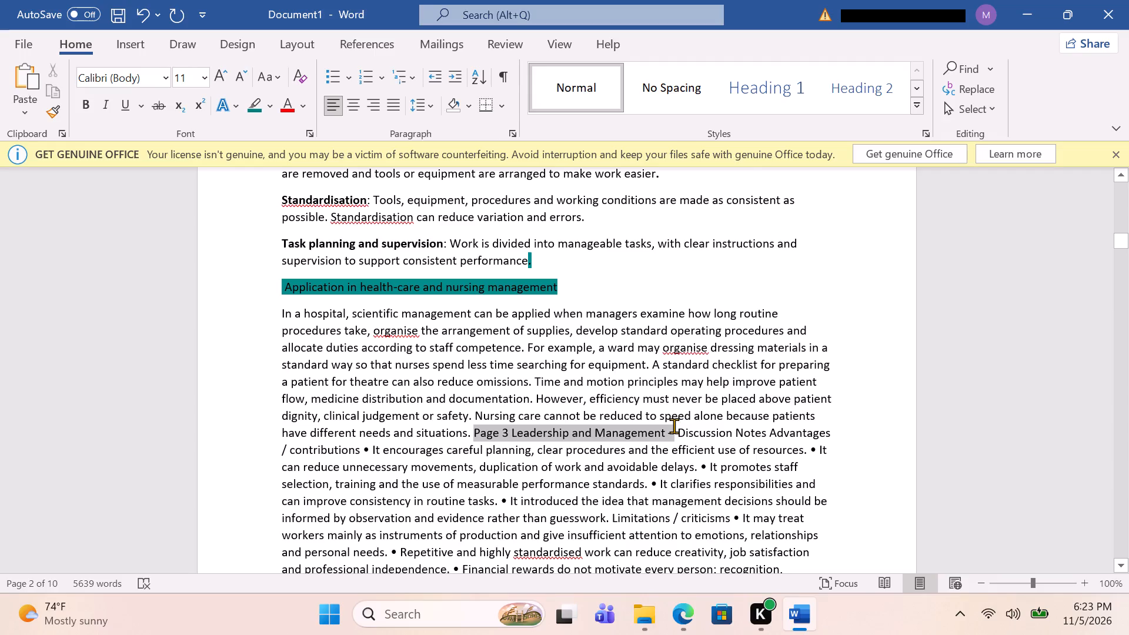
drag(674, 426, 673, 424)
double_click(673, 424)
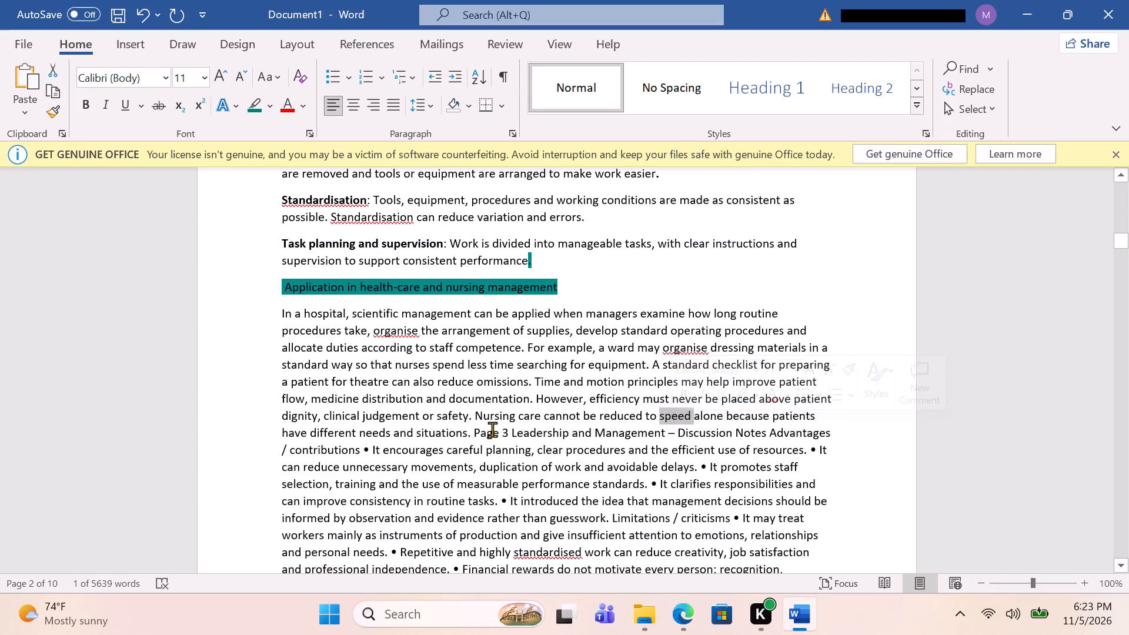
click(475, 430)
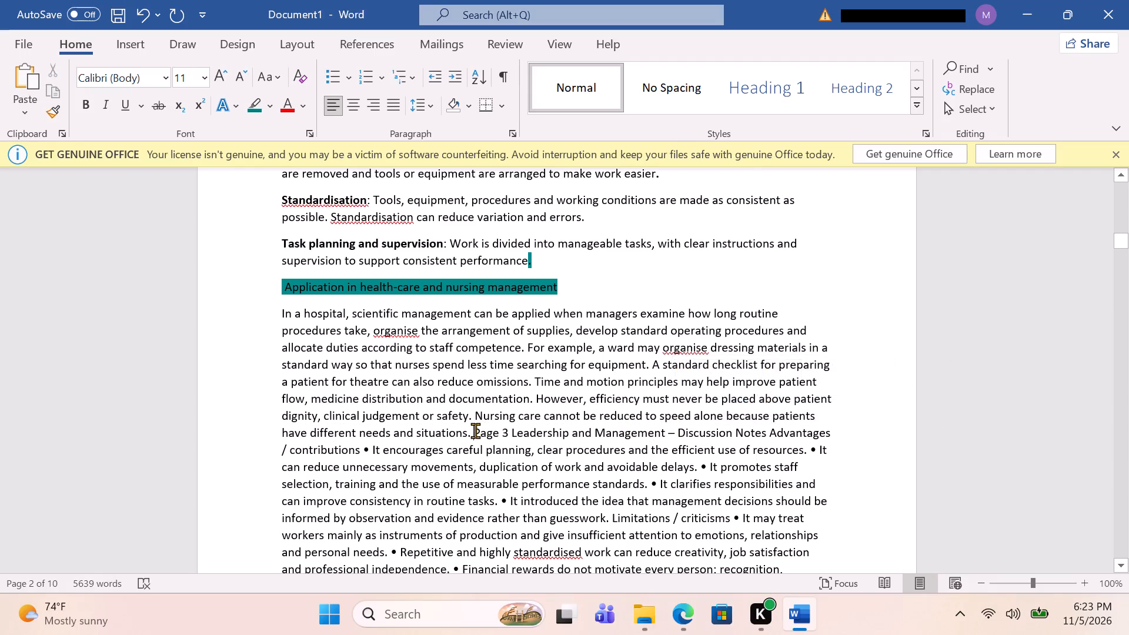
drag(480, 435, 770, 439)
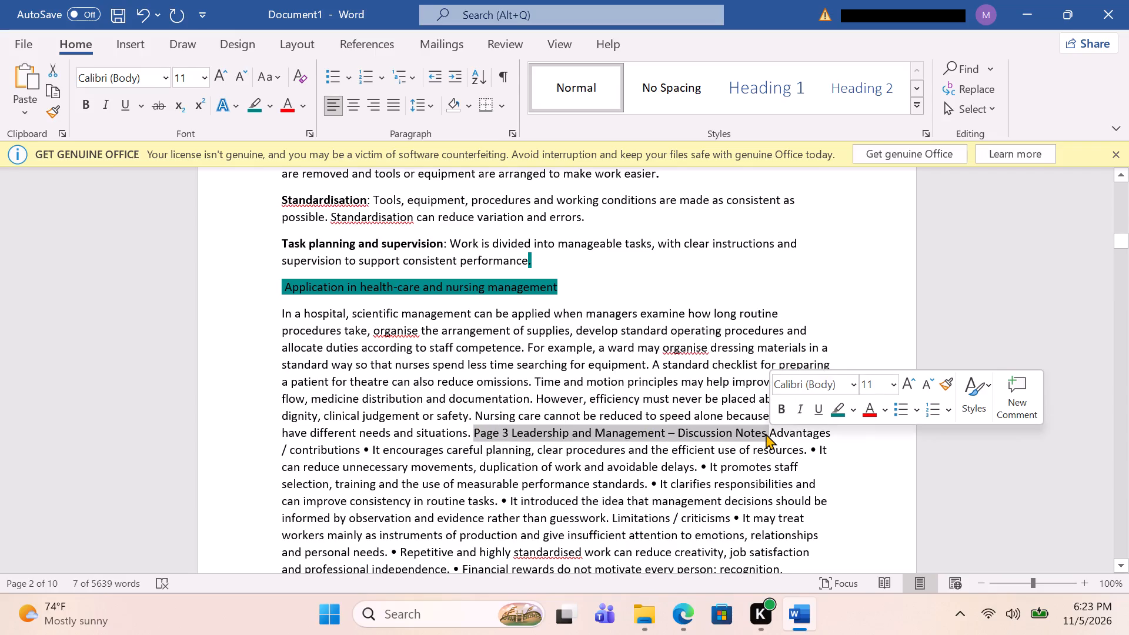
key(Delete)
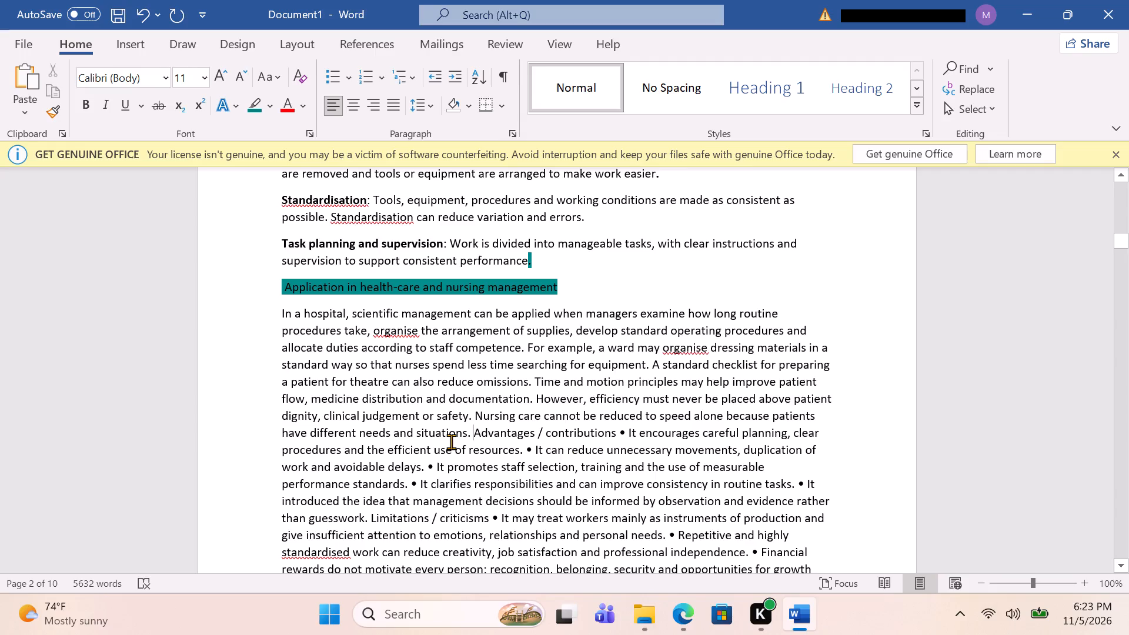
Put the heading "Advantages / contributions" on its own line, with an empty paragraph above it, and highlight it in teal.
key(Return)
key(Return)
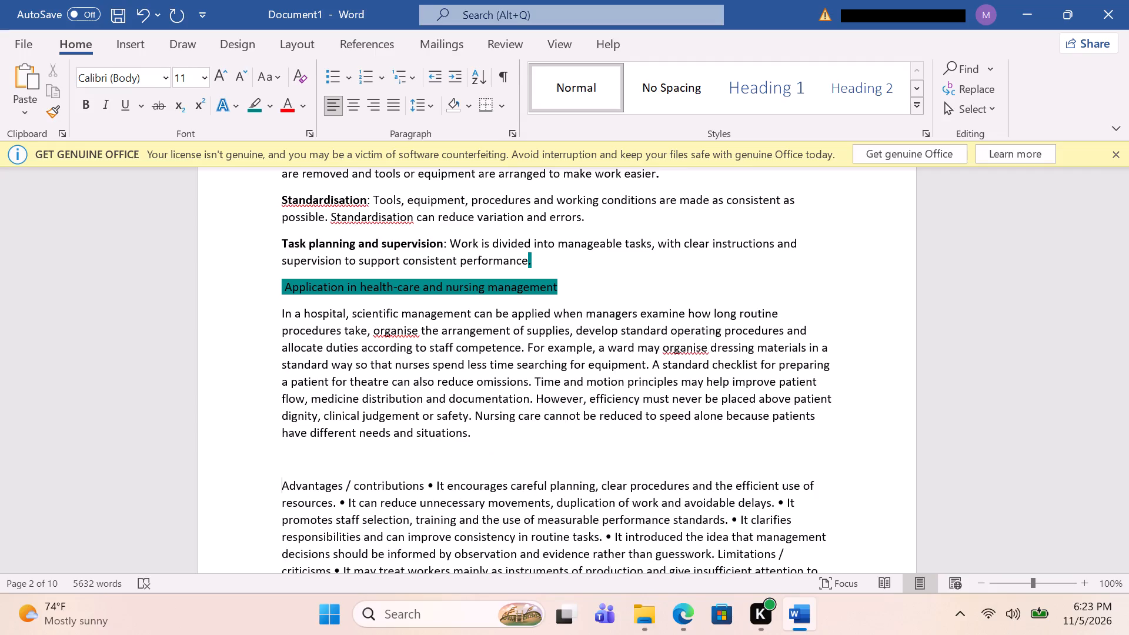
click(428, 485)
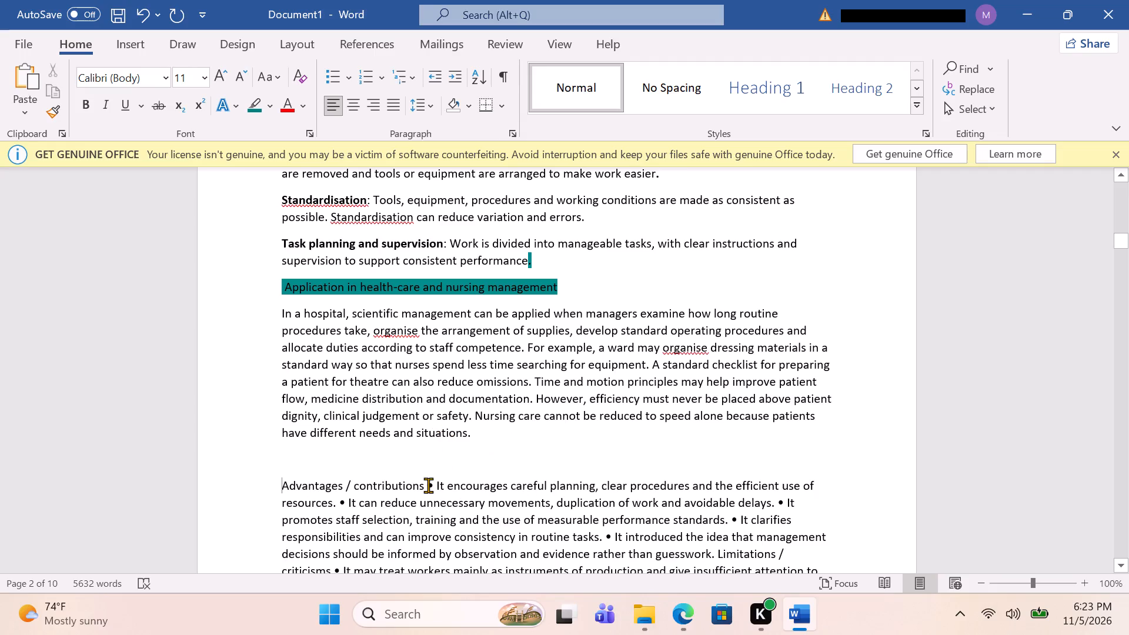
key(Return)
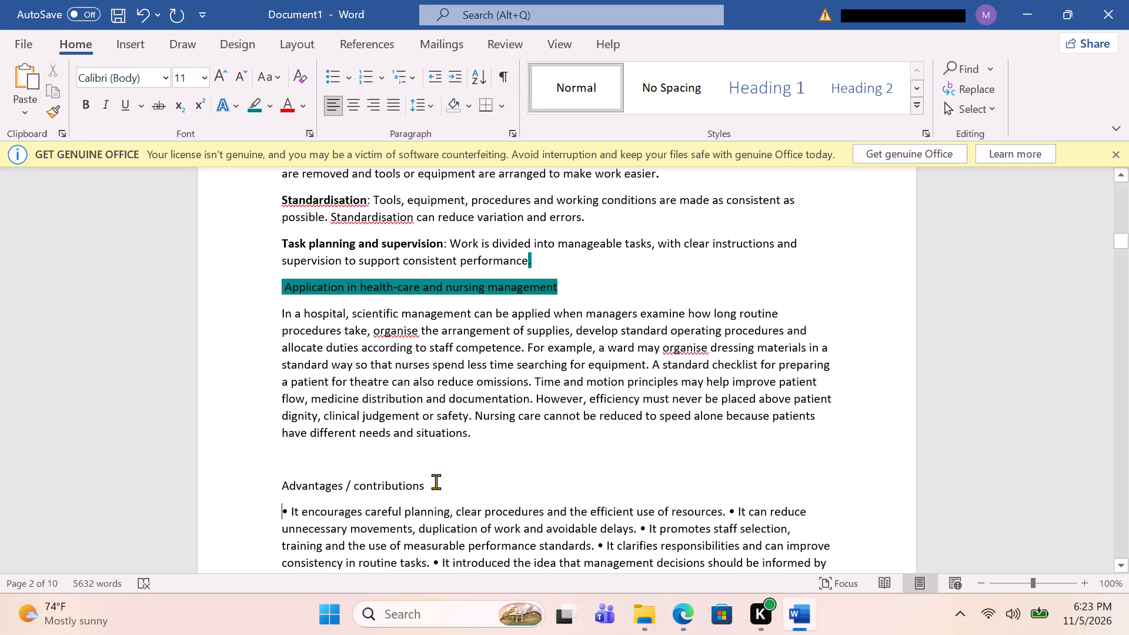
drag(283, 490, 427, 490)
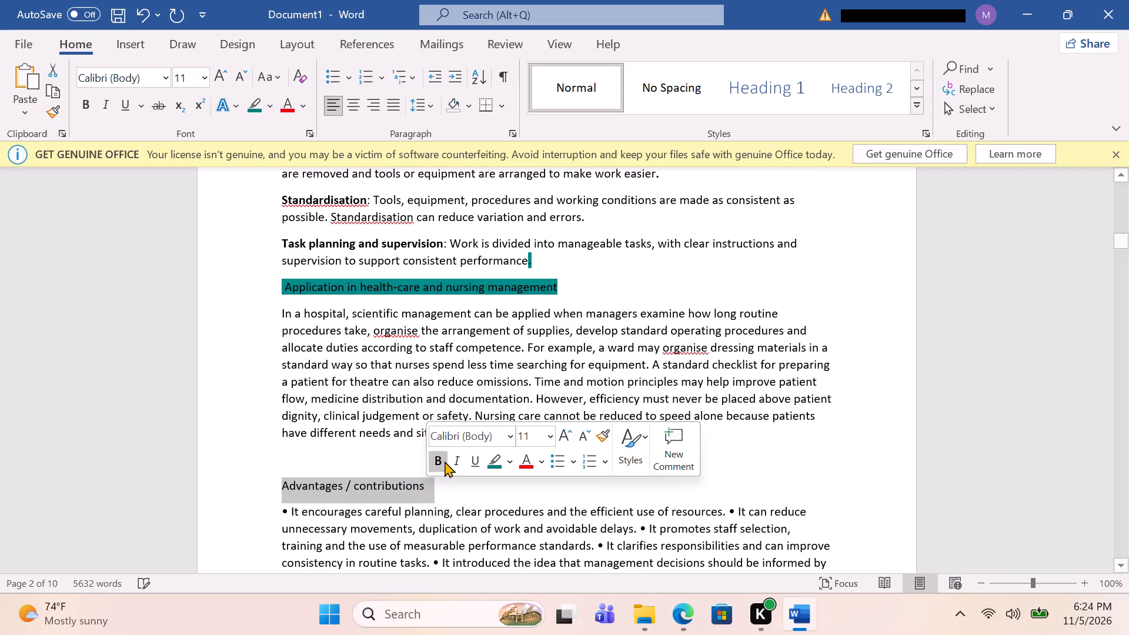
click(498, 460)
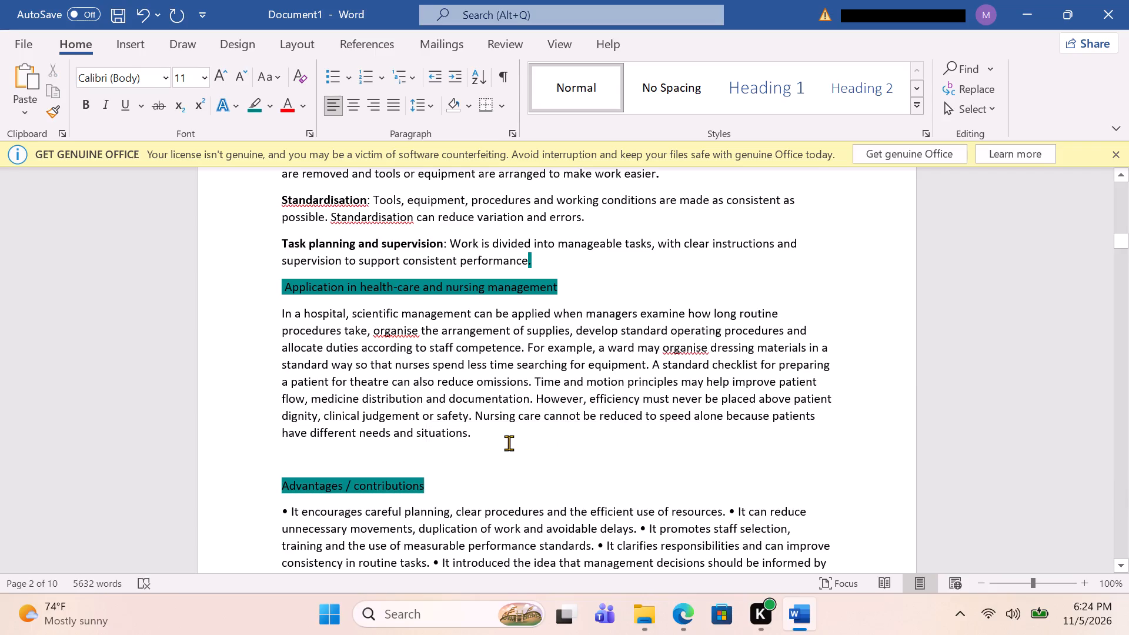
Start a new paragraph at "Time and motion principles" in the health-care application section.
click(526, 375)
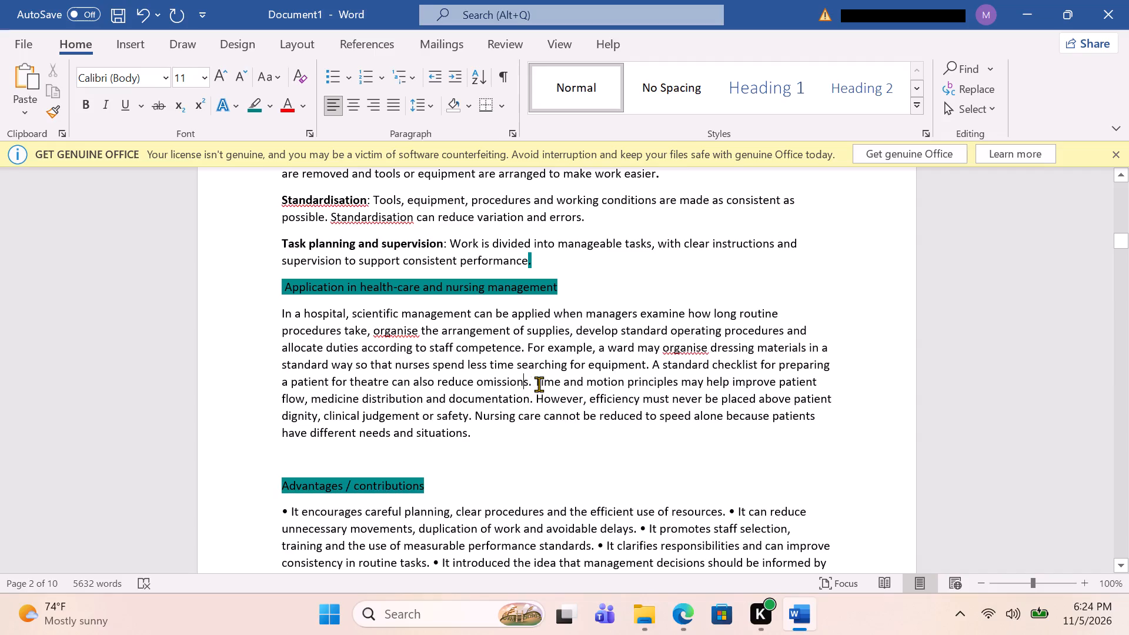
click(533, 382)
key(Return)
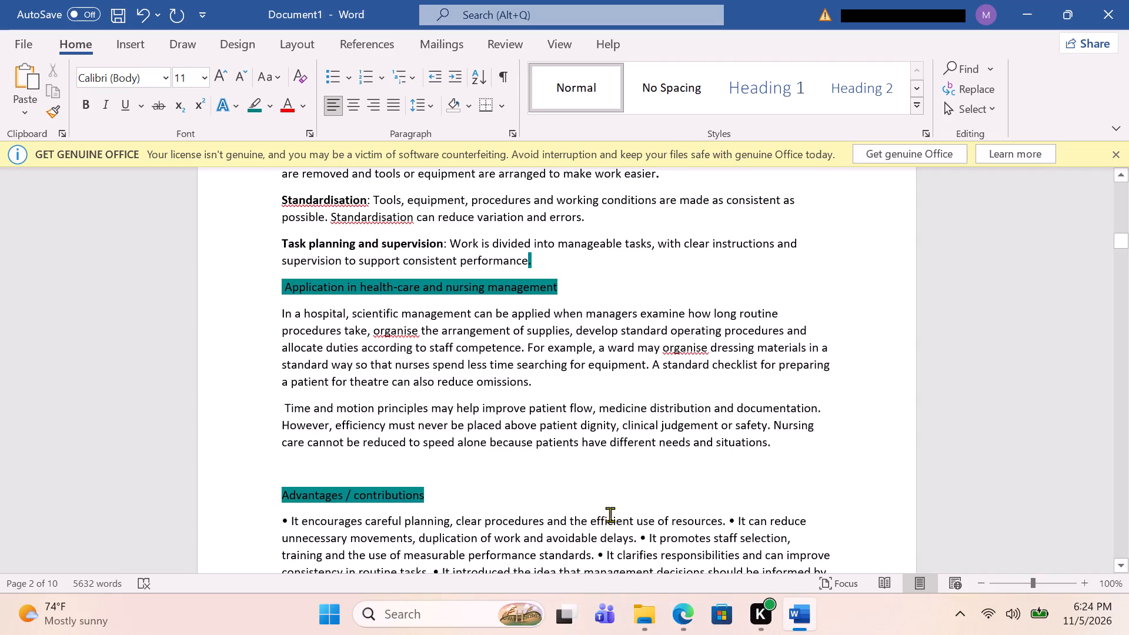
Start new paragraphs at the advantages bullets "It can reduce unnecessary movements" and "It introduced the idea".
scroll(343, 526, down, 6)
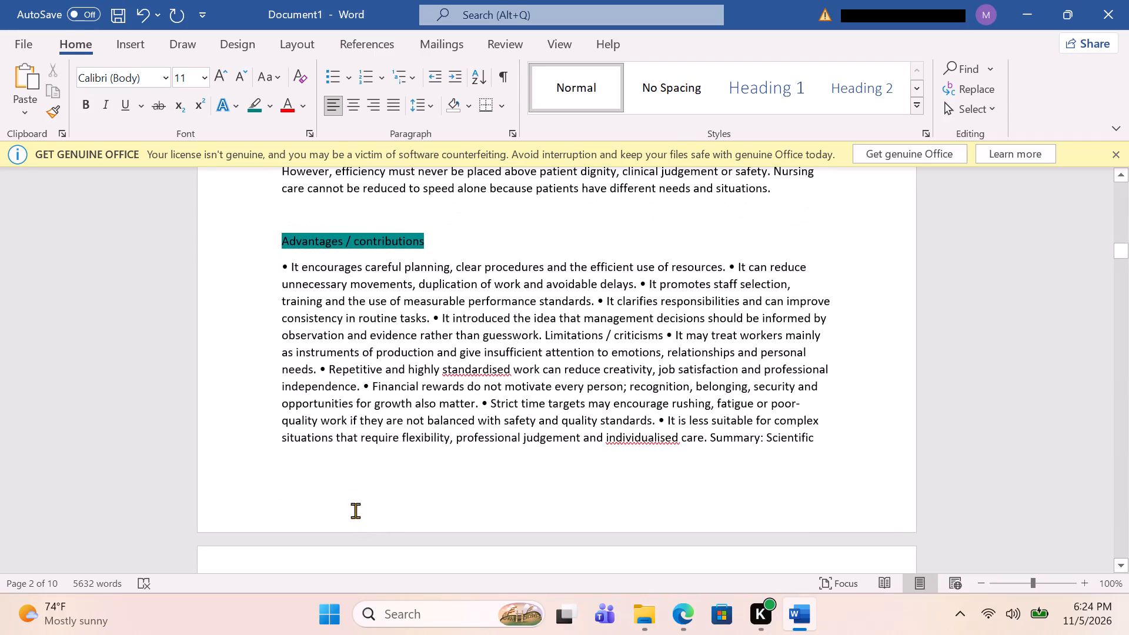
click(724, 268)
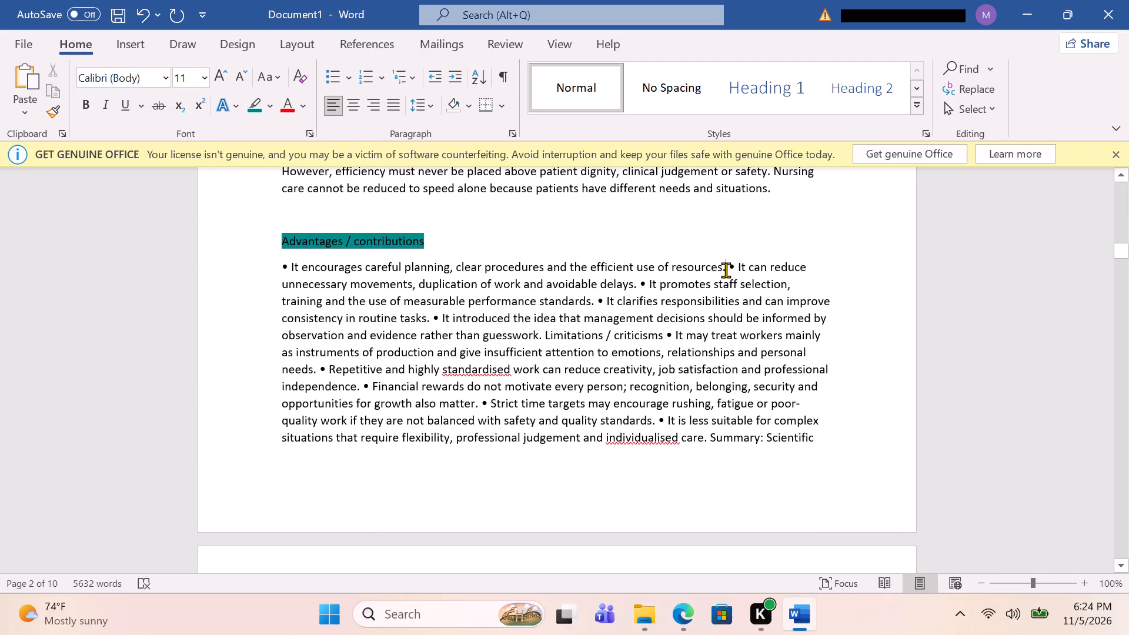
key(Return)
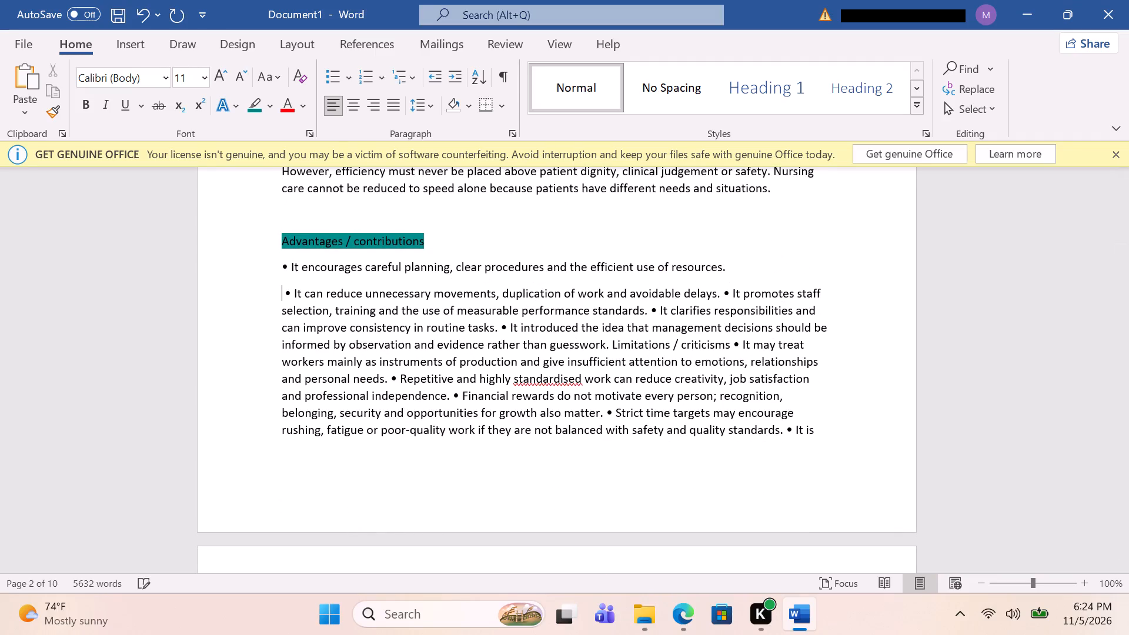
click(499, 325)
key(Return)
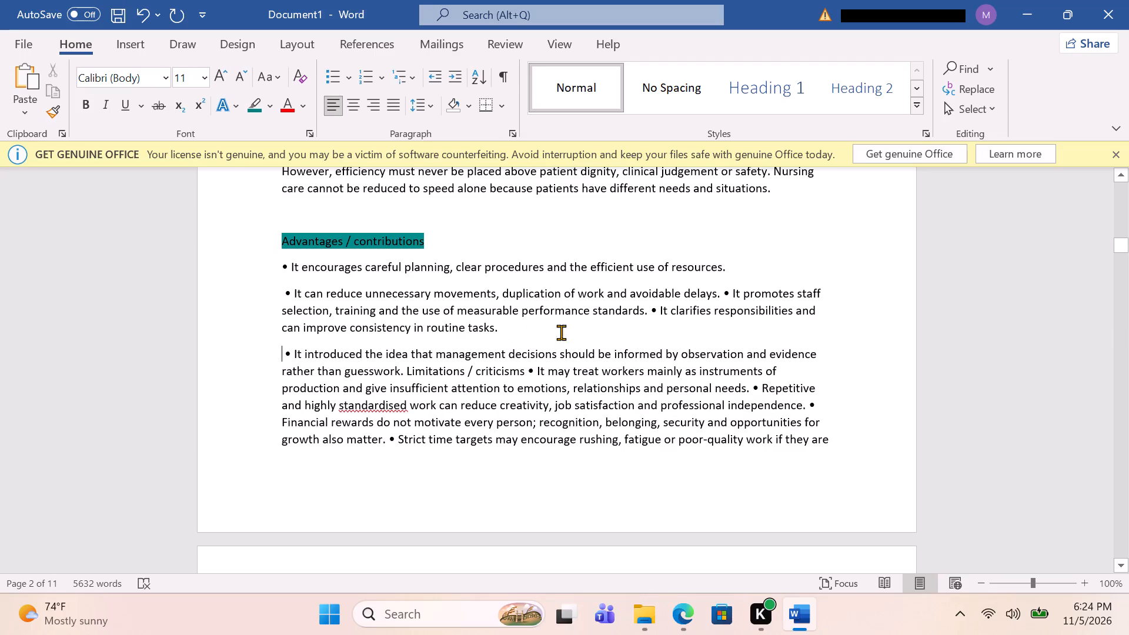
Start each limitations bullet on a new paragraph, from "It may treat workers" through "It is less suitable for complex situations".
click(526, 370)
key(Return)
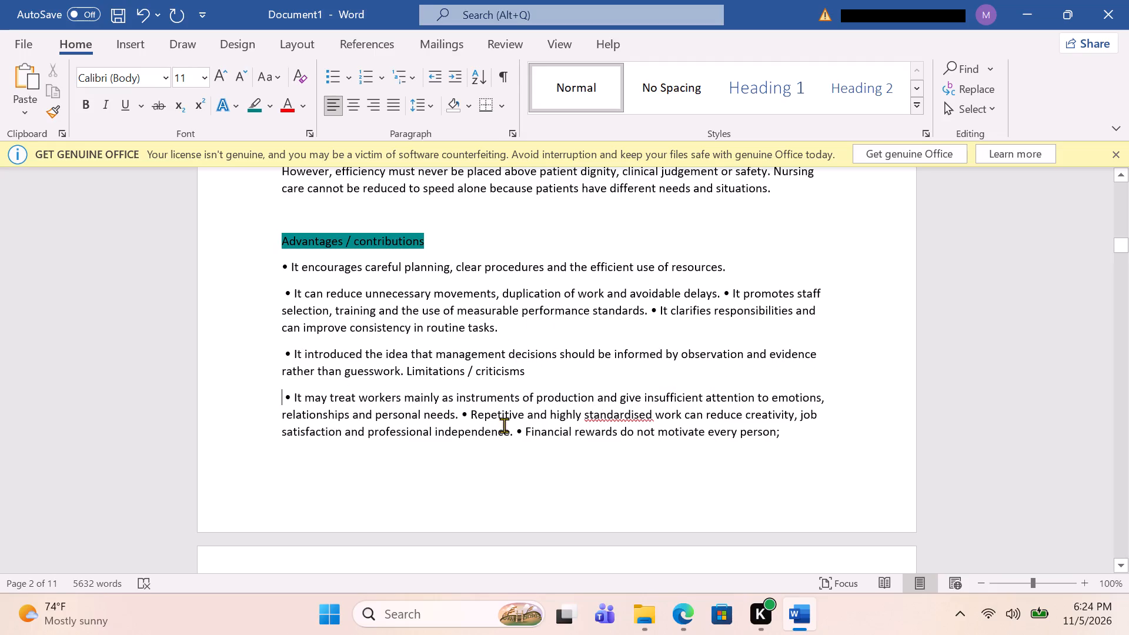
click(461, 419)
key(Return)
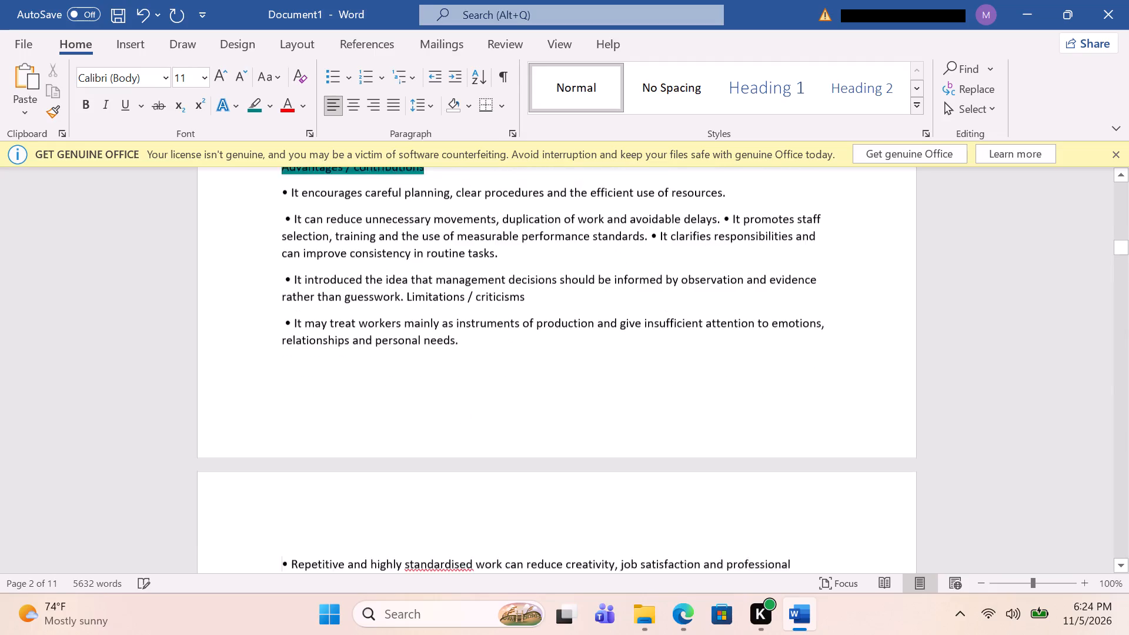
key(Down)
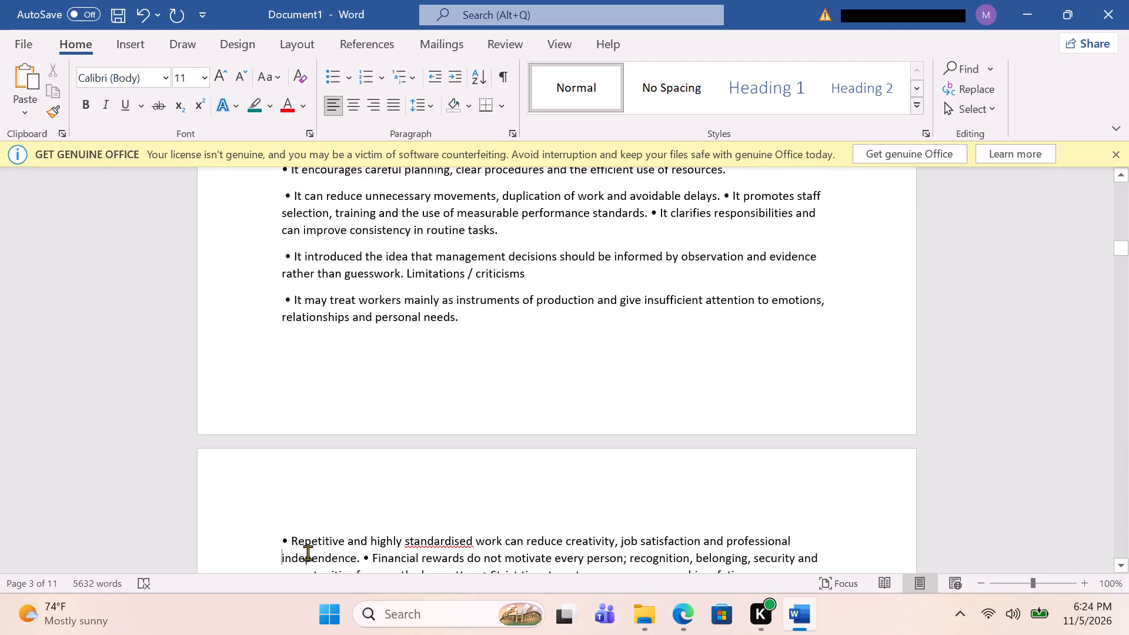
scroll(287, 534, down, 4)
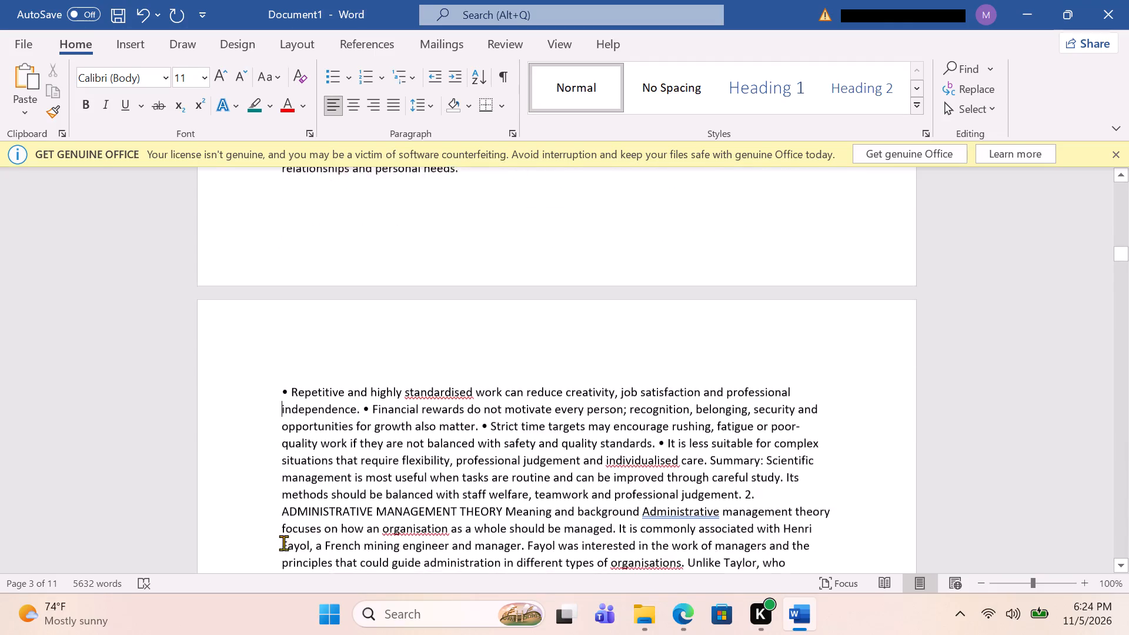
click(363, 383)
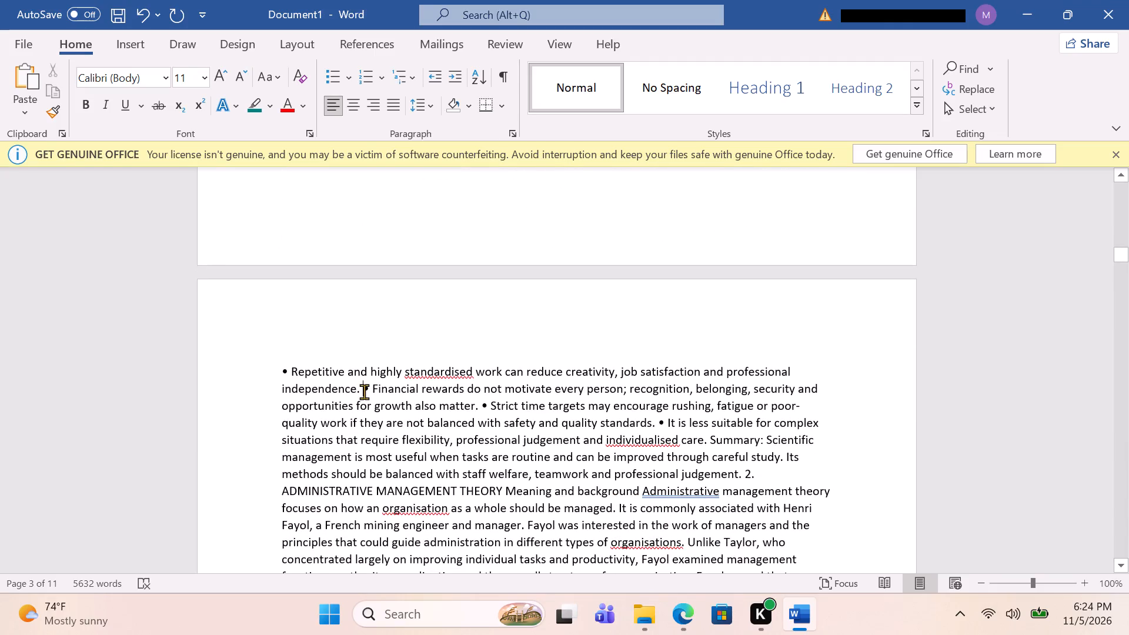
key(Return)
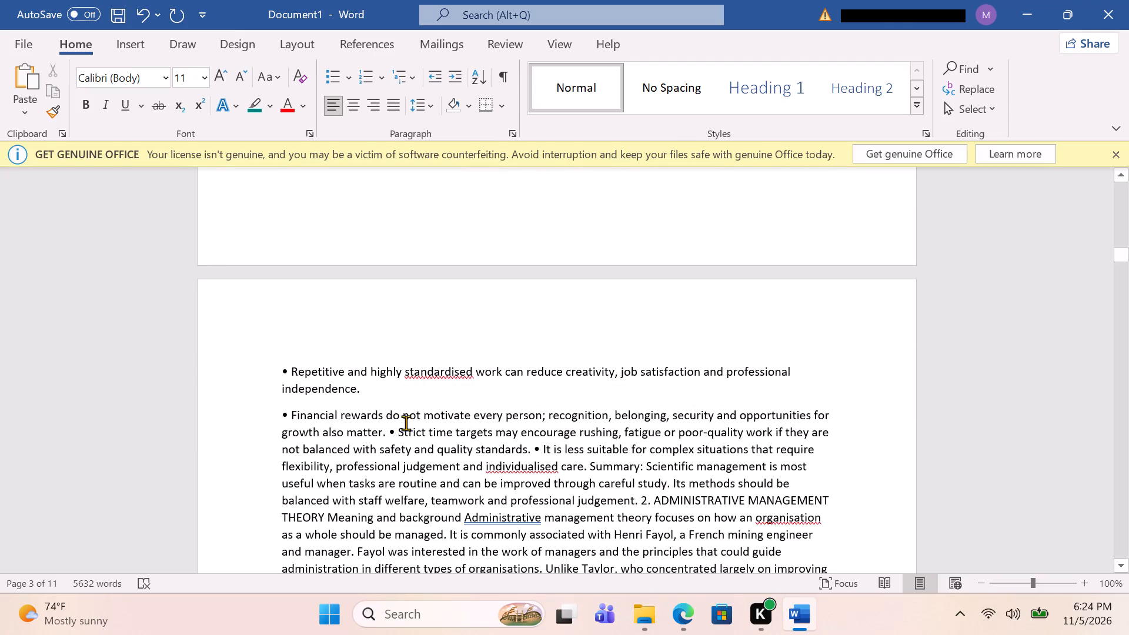
click(387, 435)
key(Return)
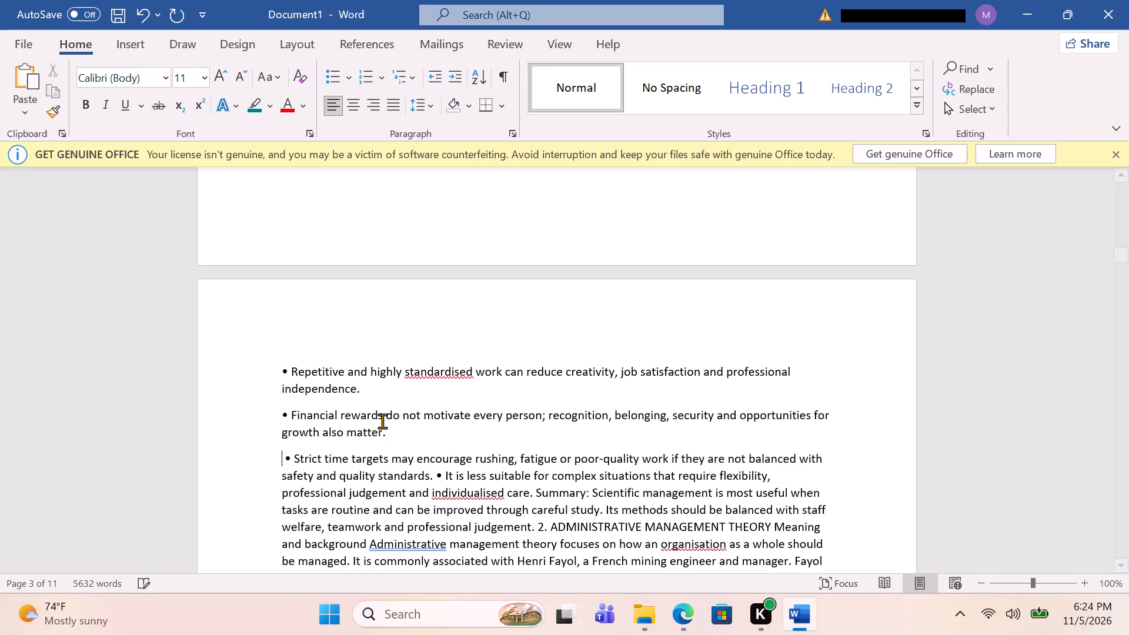
click(434, 476)
key(Return)
Start new paragraphs at the advantages bullets "It promotes staff selection" and "It clarifies responsibilities".
scroll(474, 513, down, 2)
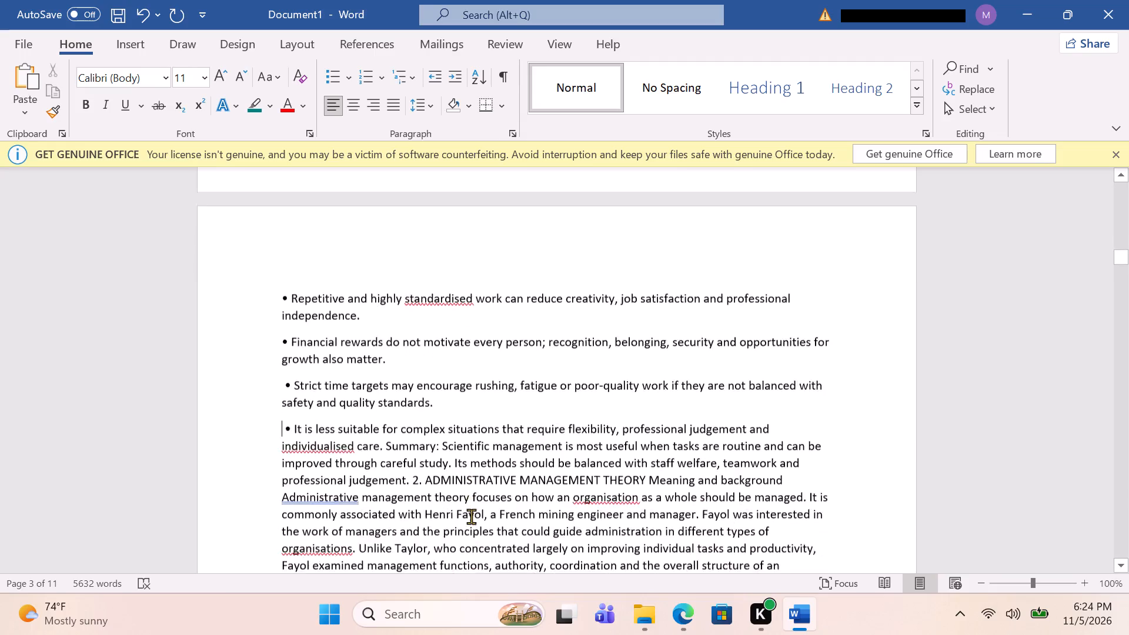
scroll(471, 516, down, 2)
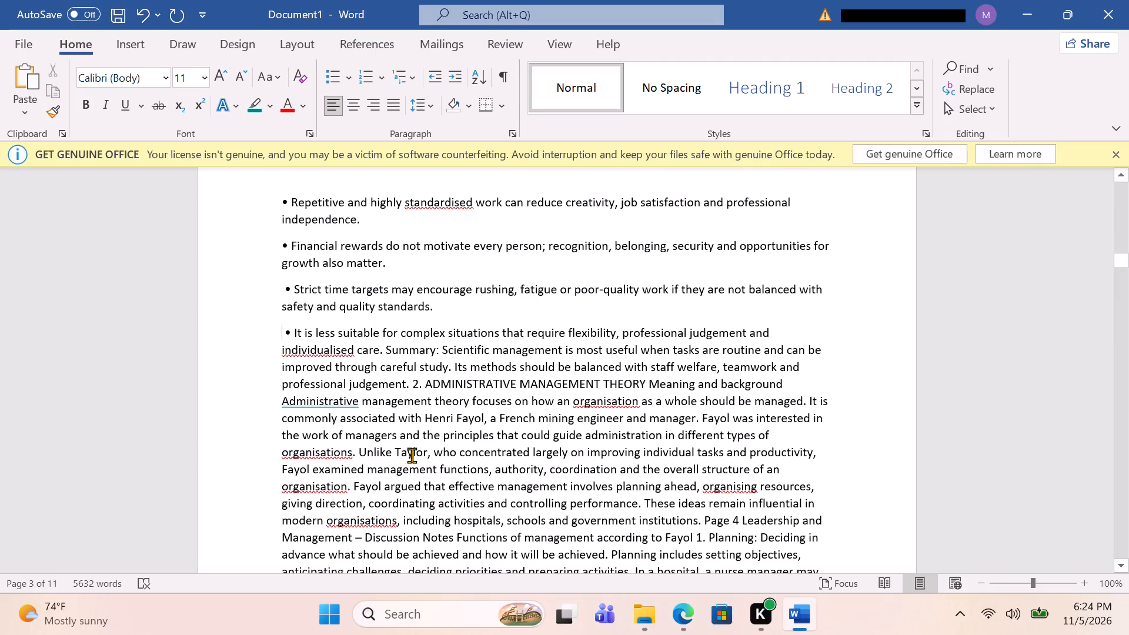
scroll(405, 452, up, 8)
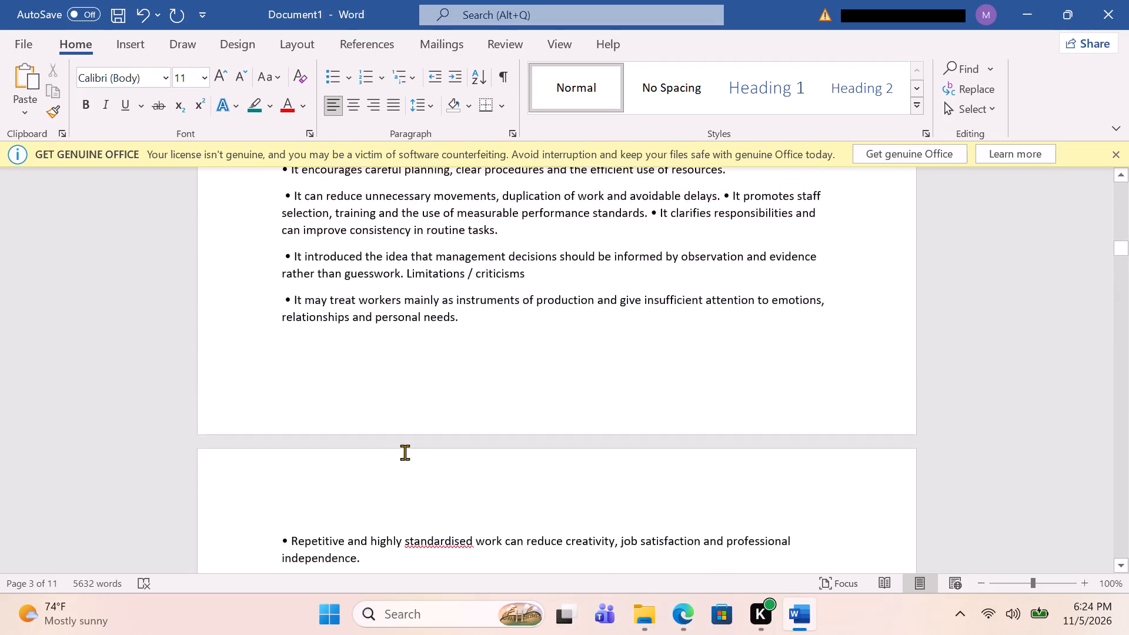
scroll(405, 452, up, 2)
drag(404, 357, 510, 357)
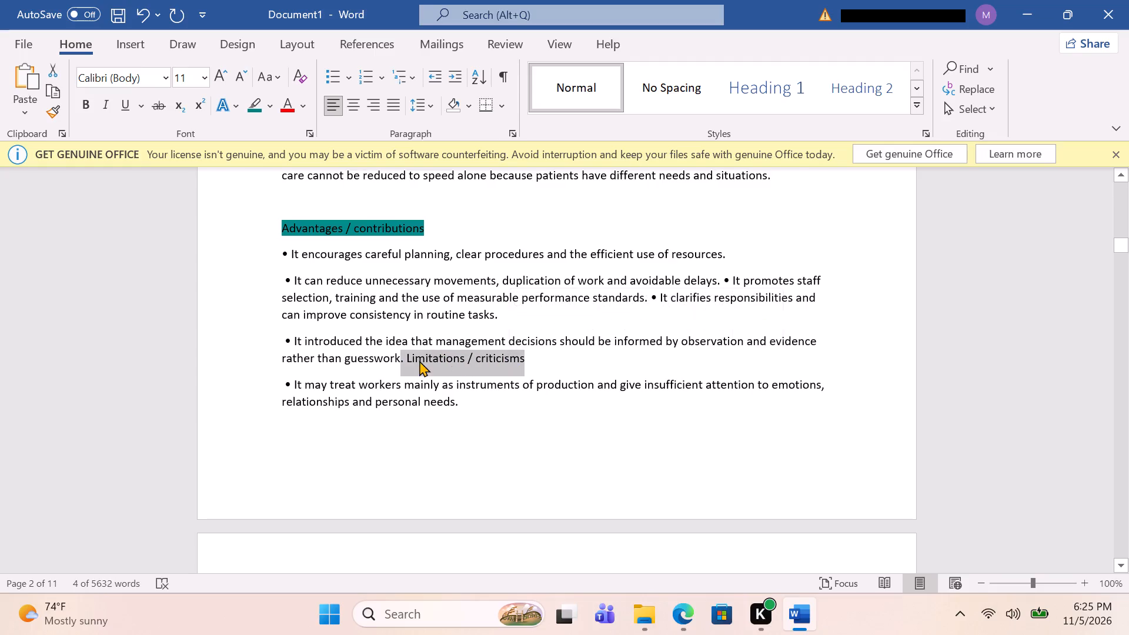
click(400, 355)
click(403, 355)
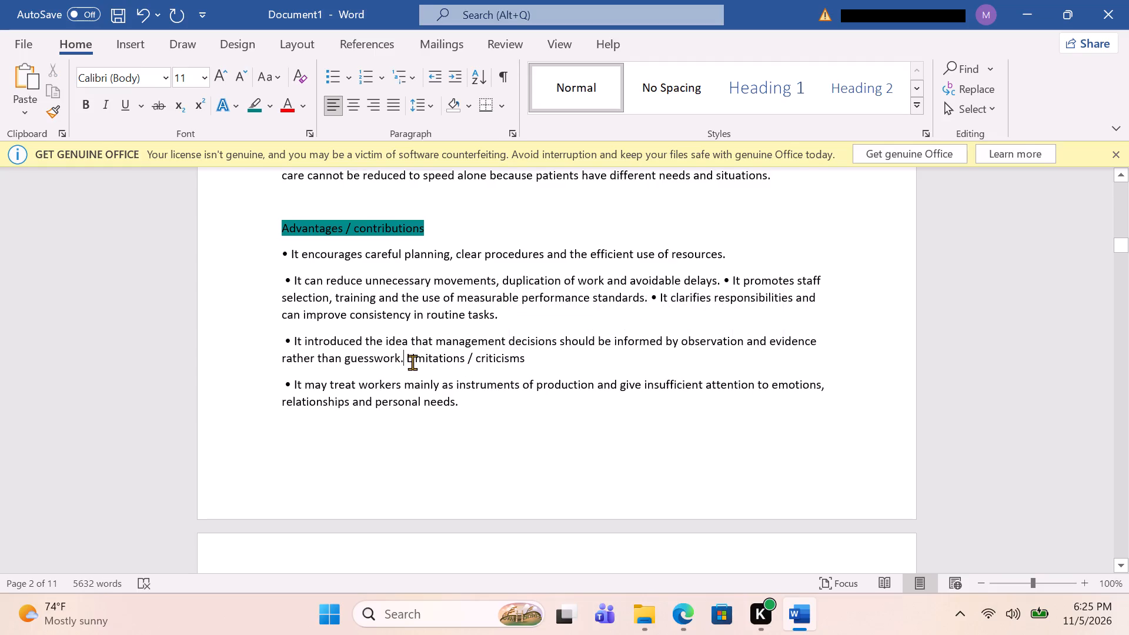
click(719, 282)
key(Return)
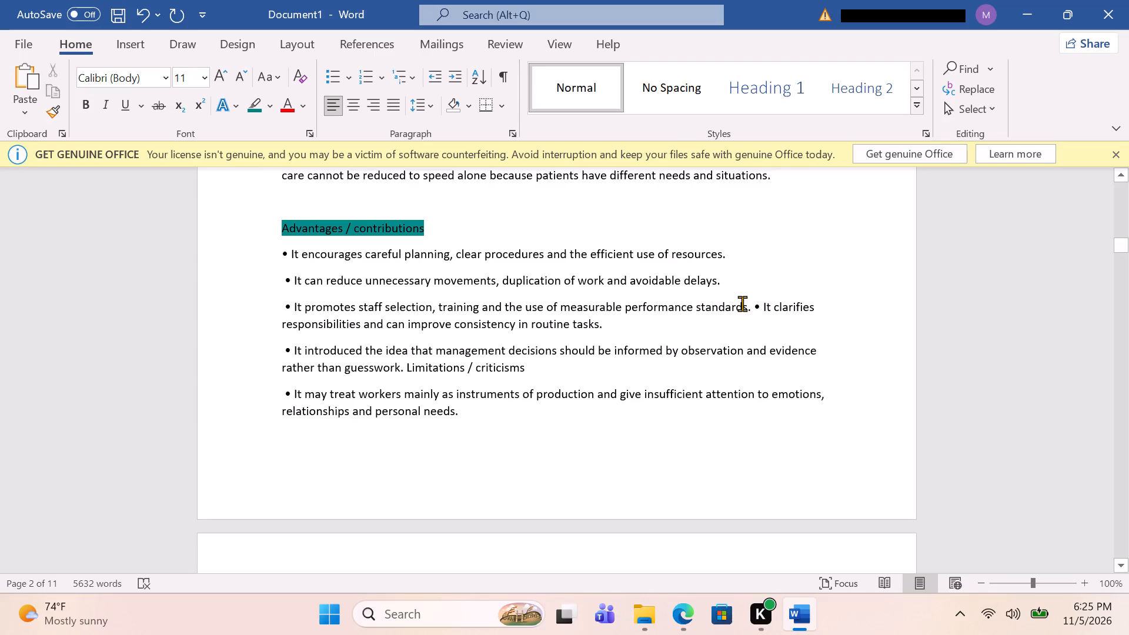
click(754, 306)
key(Return)
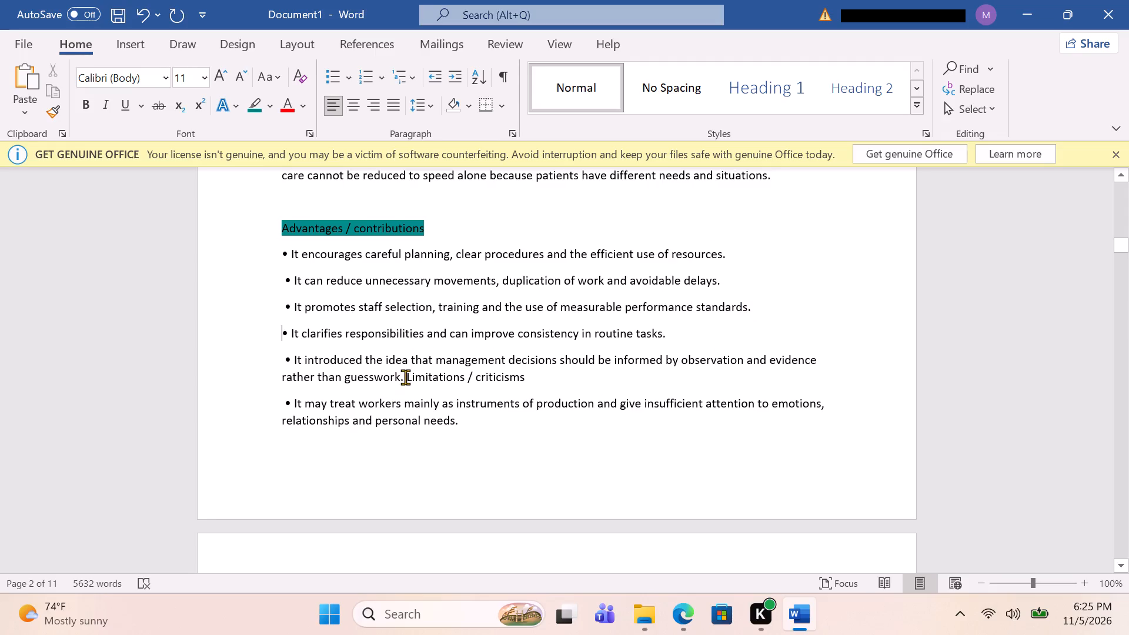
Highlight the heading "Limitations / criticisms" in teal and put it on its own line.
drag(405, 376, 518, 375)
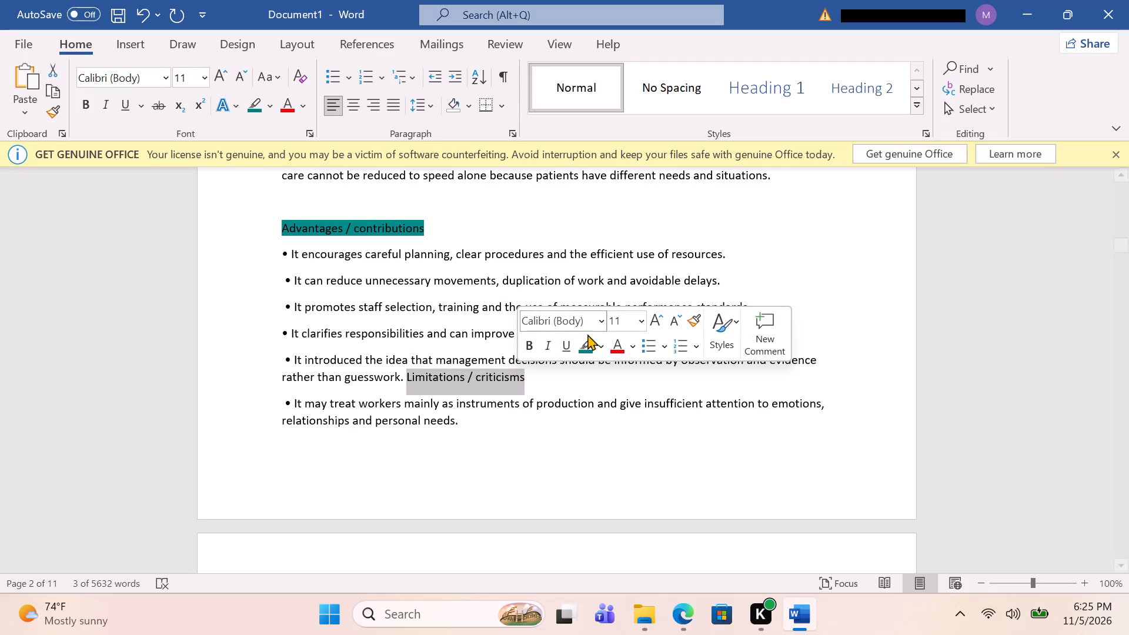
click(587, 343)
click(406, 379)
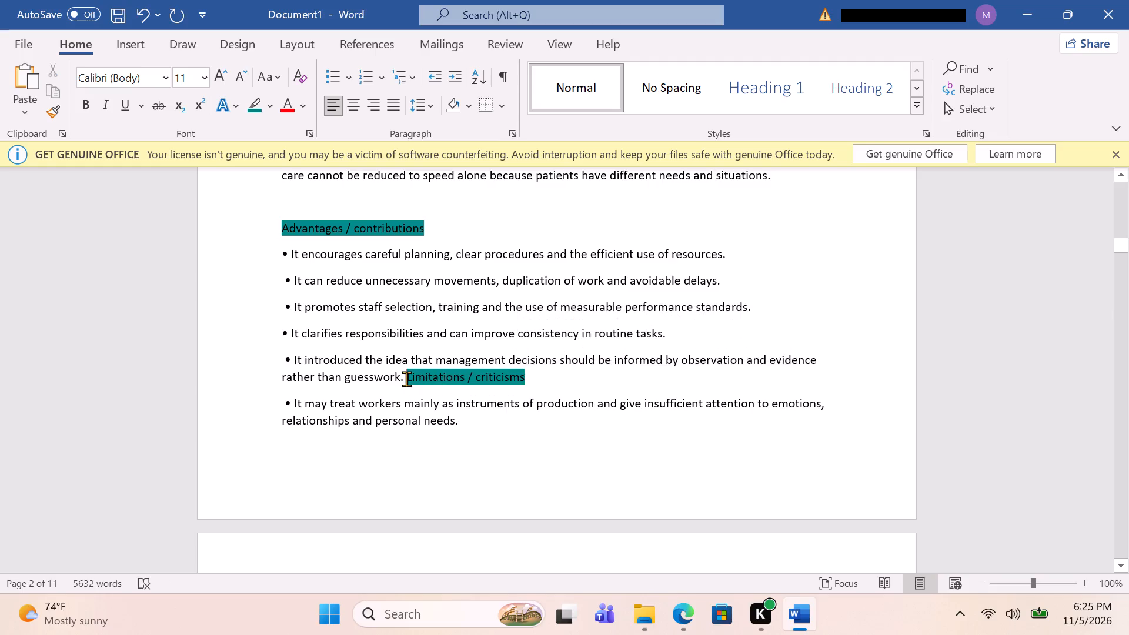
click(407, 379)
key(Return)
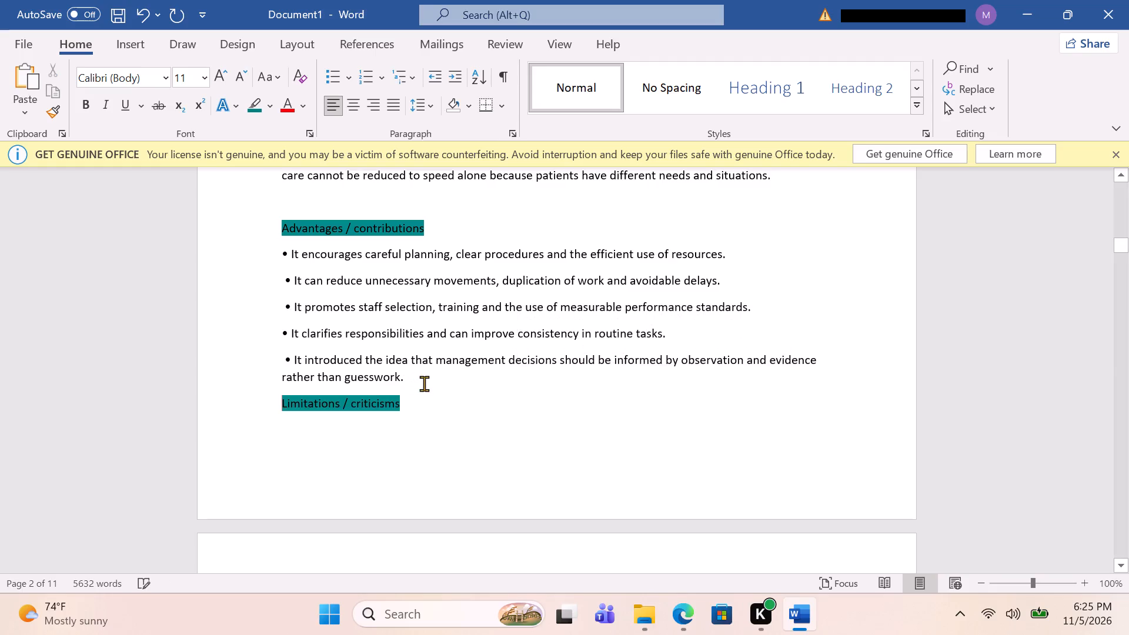
Delete the heading "Limitations / criticisms" between the advantages and limitations bullets.
scroll(394, 423, down, 4)
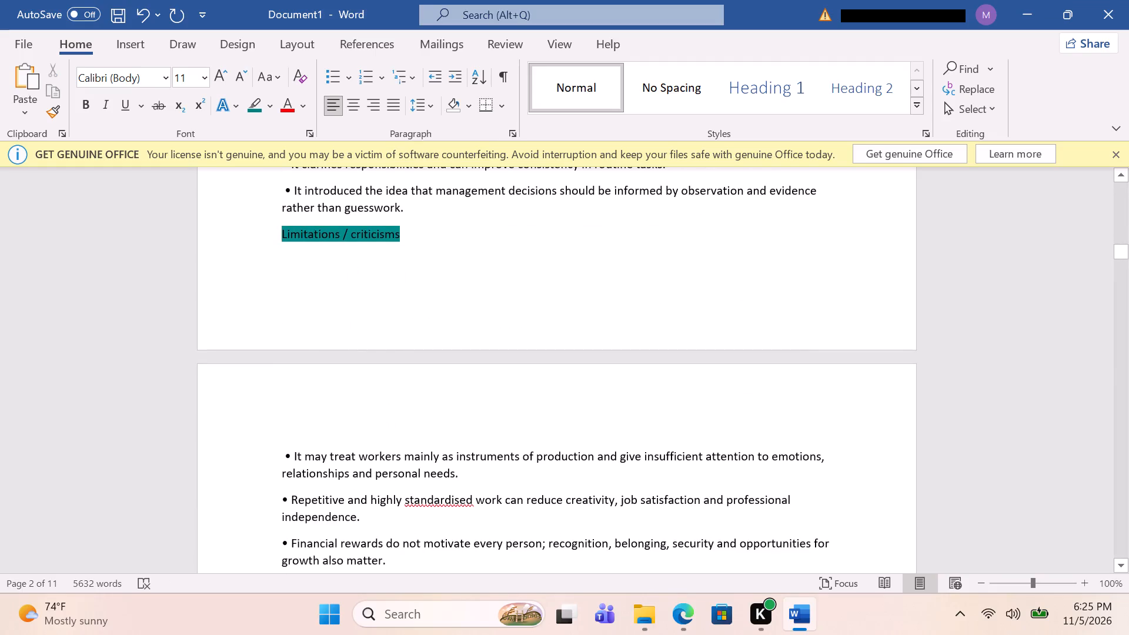
drag(271, 231, 436, 373)
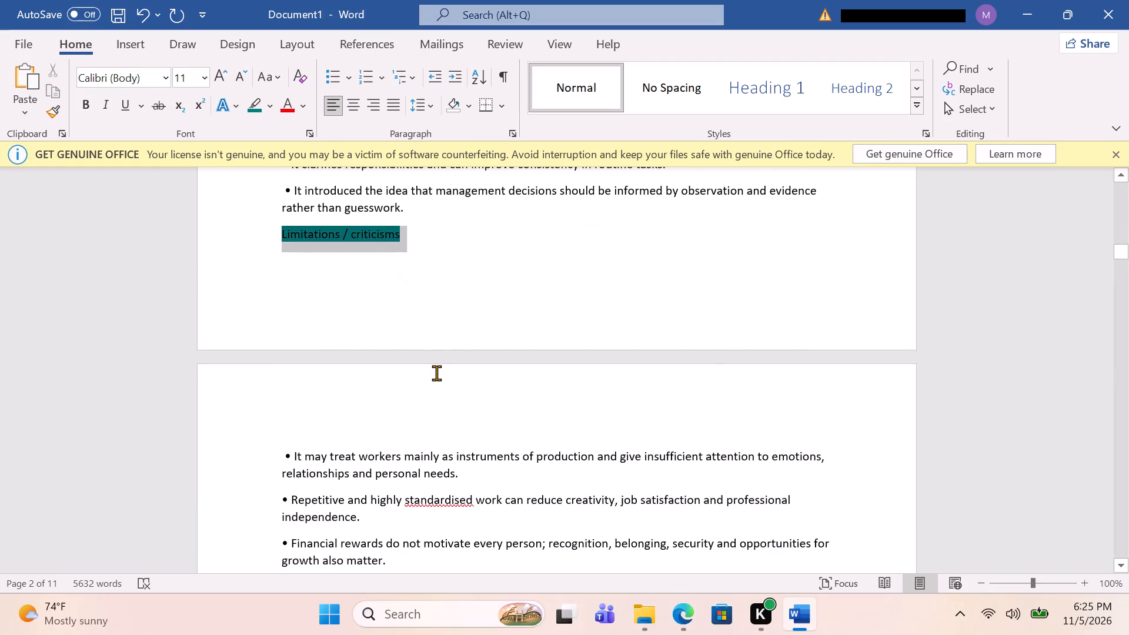
drag(436, 373, 435, 376)
click(435, 376)
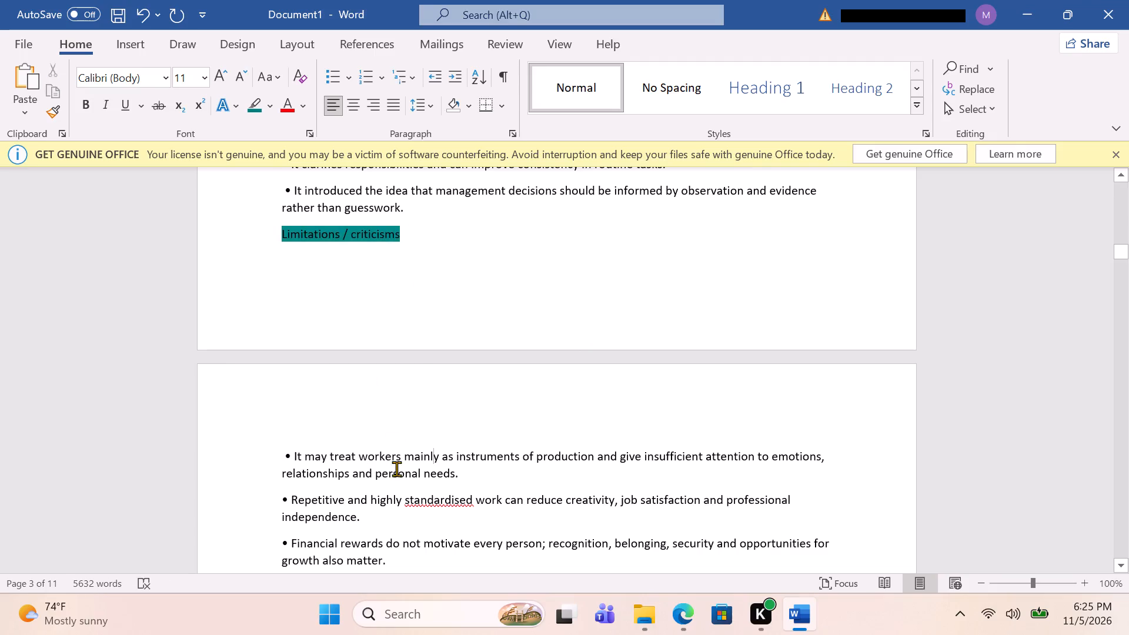
scroll(379, 441, down, 3)
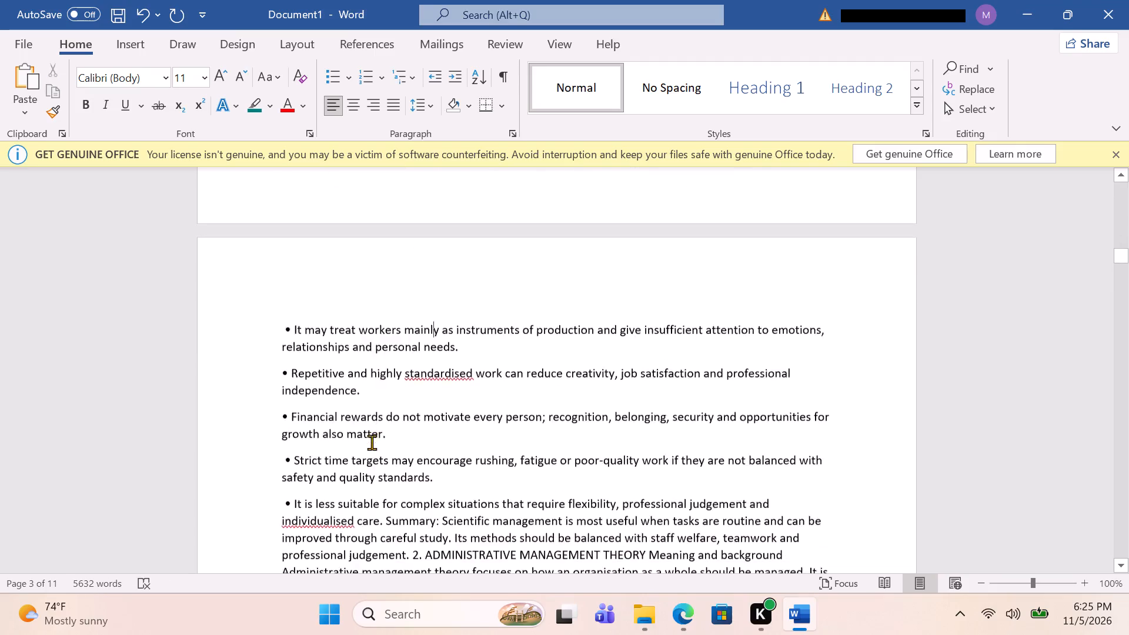
scroll(370, 439, up, 4)
drag(287, 276, 371, 276)
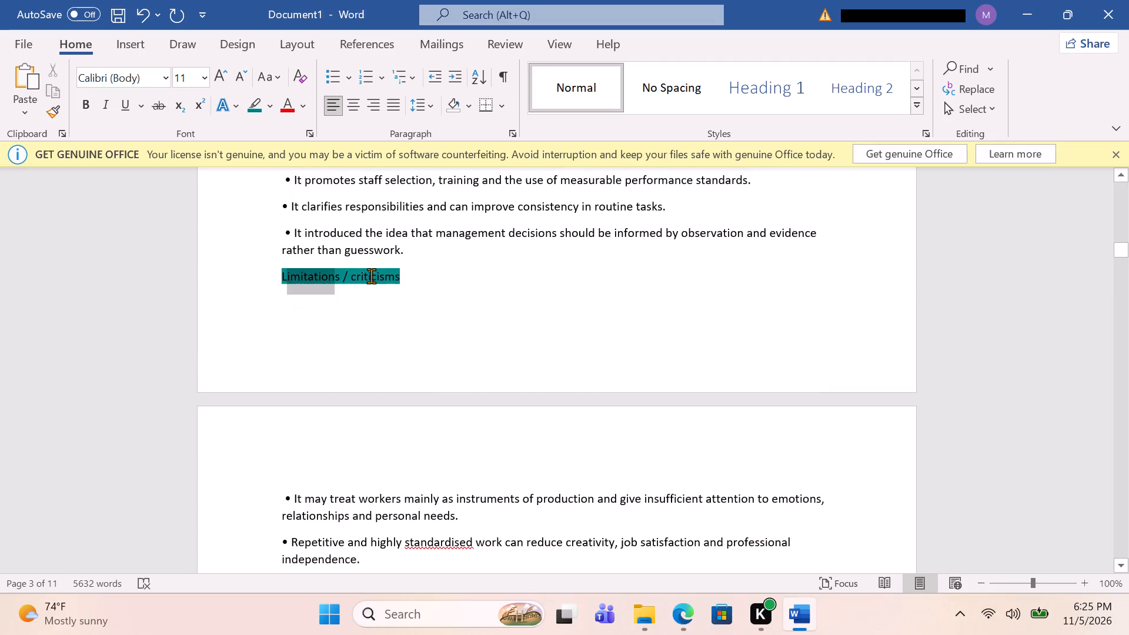
drag(371, 276, 410, 280)
key(Delete)
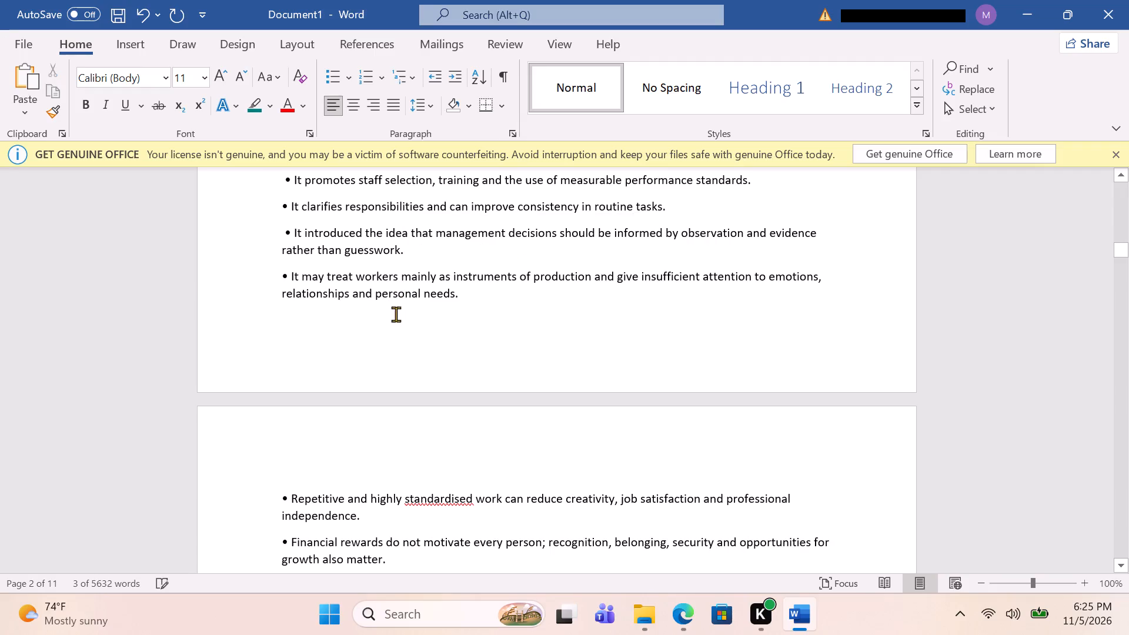
Add the heading "LIMITITION/CRITISM" above the limitations bullets, with an empty paragraph before it, and highlight it in teal.
click(333, 447)
click(318, 258)
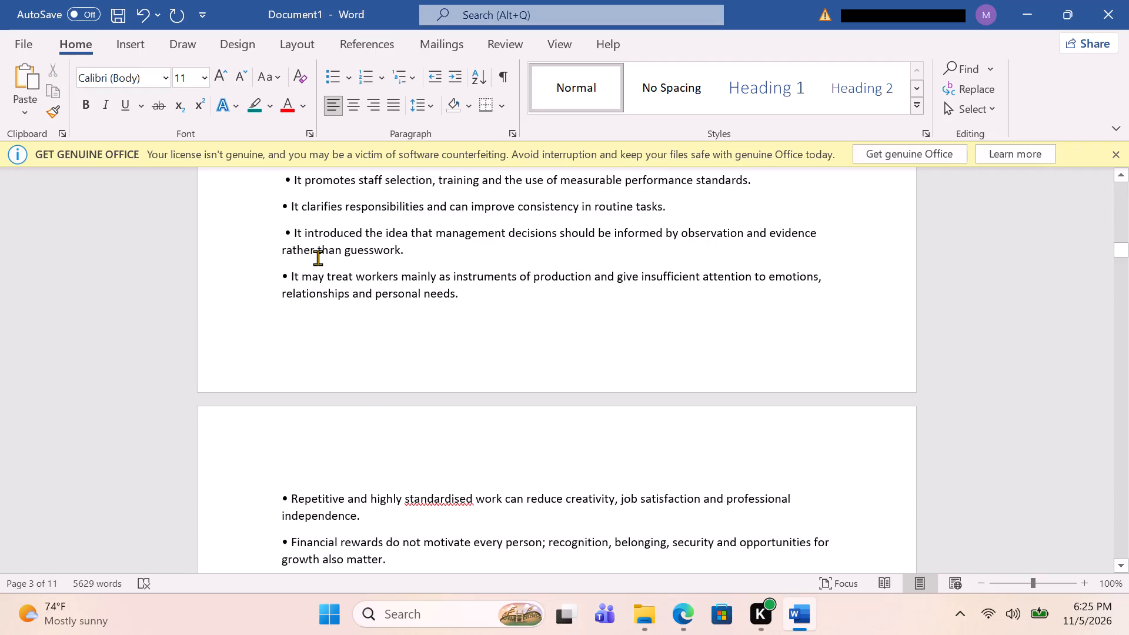
click(413, 256)
key(Return)
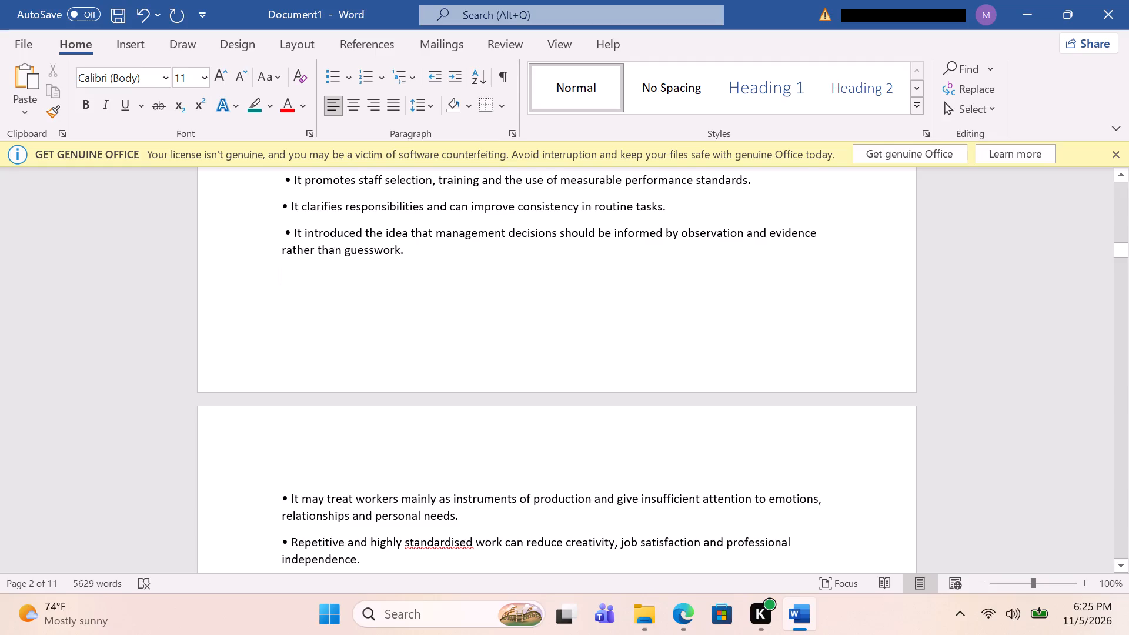
key(Return)
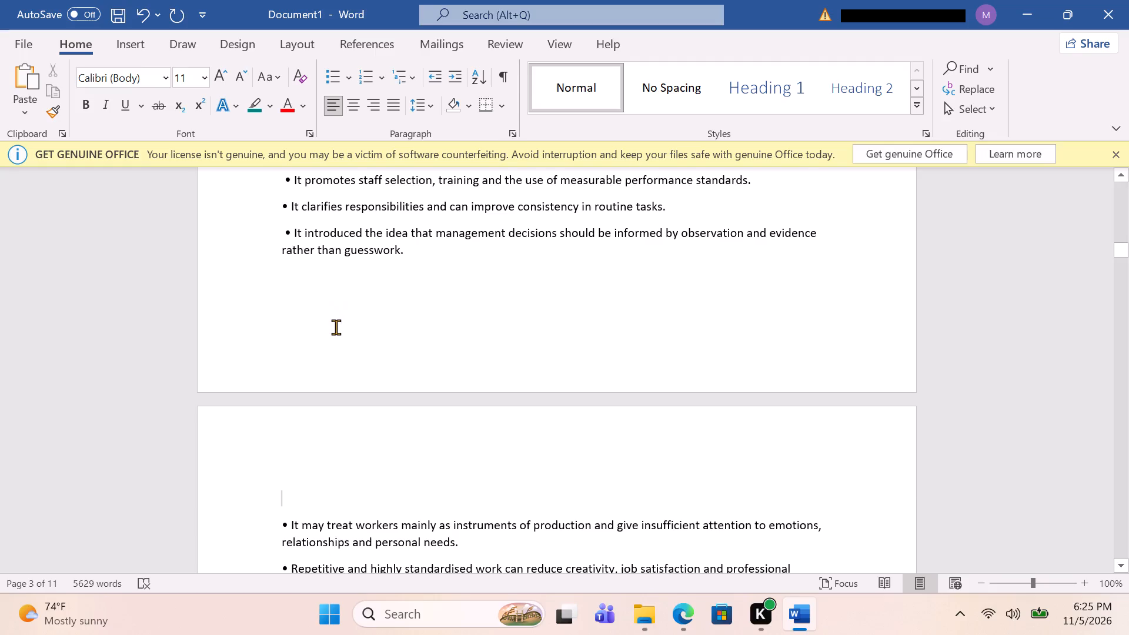
text(LIMIT)
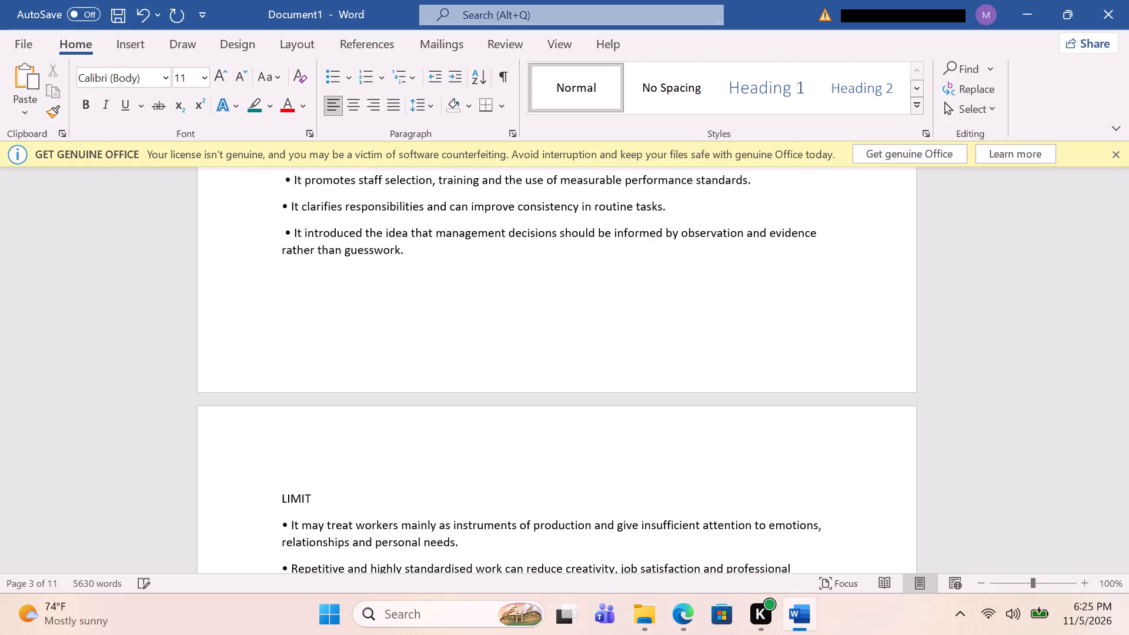
text(ITION)
key(slash)
text(CRITISM)
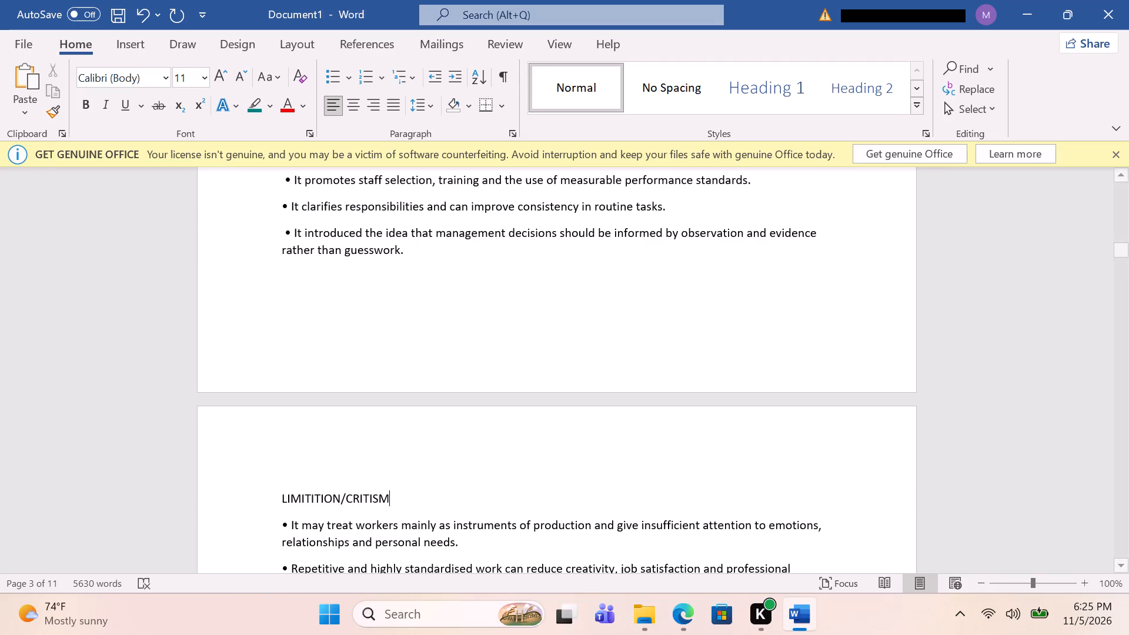
drag(287, 494, 403, 507)
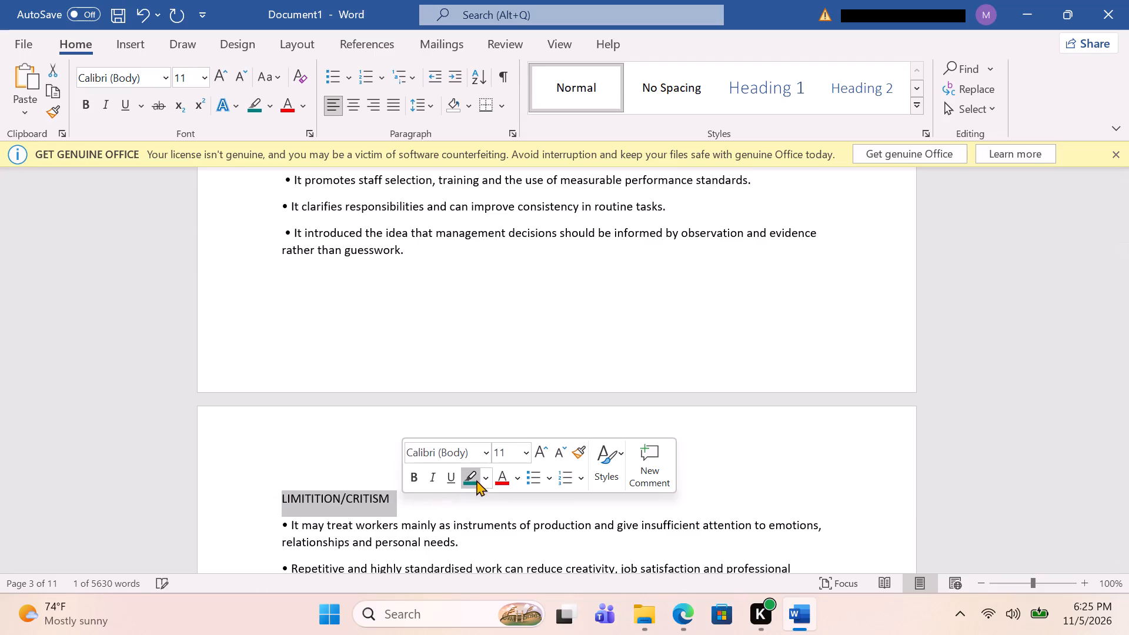
click(471, 479)
Bold the lead-in "Summary" after the last limitations bullet and start a new paragraph there.
scroll(468, 483, down, 6)
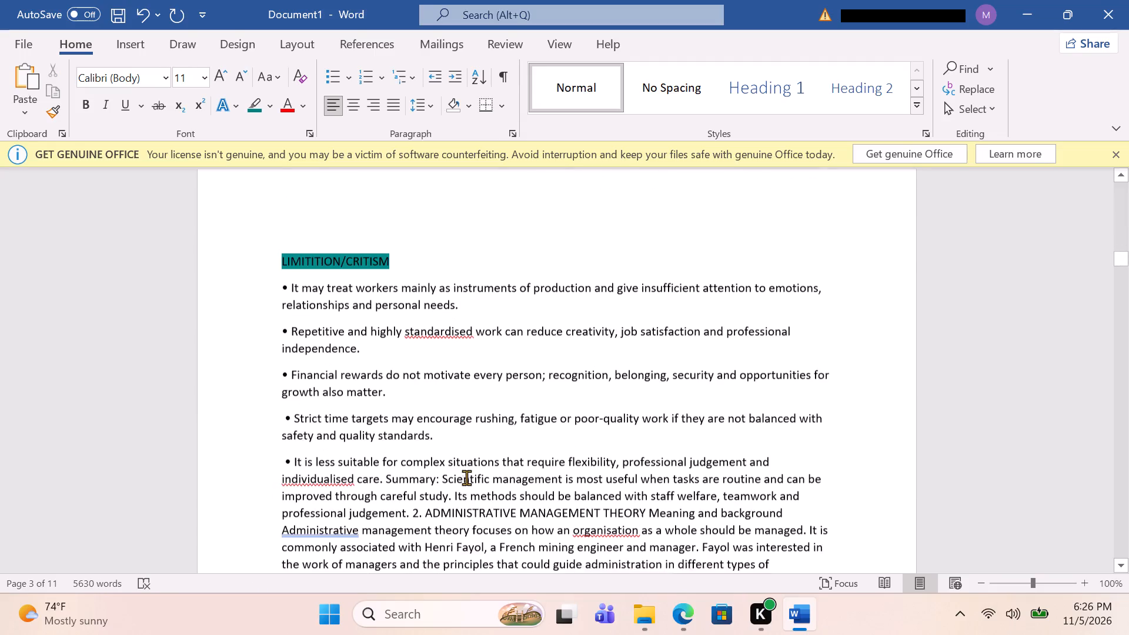
scroll(459, 454, down, 2)
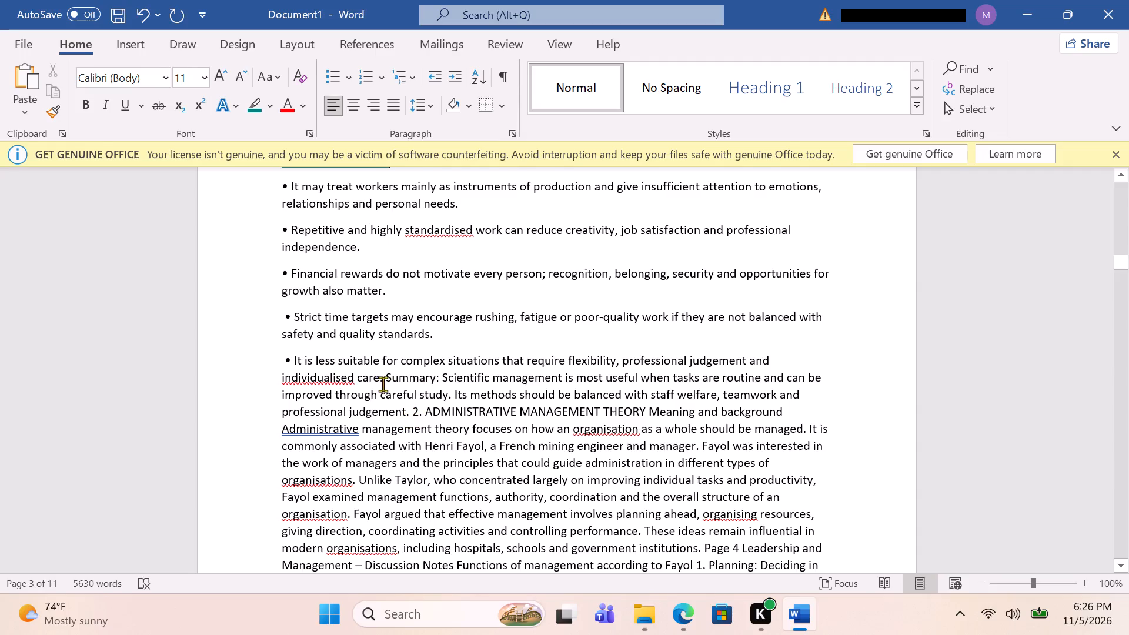
drag(382, 381, 427, 380)
click(442, 350)
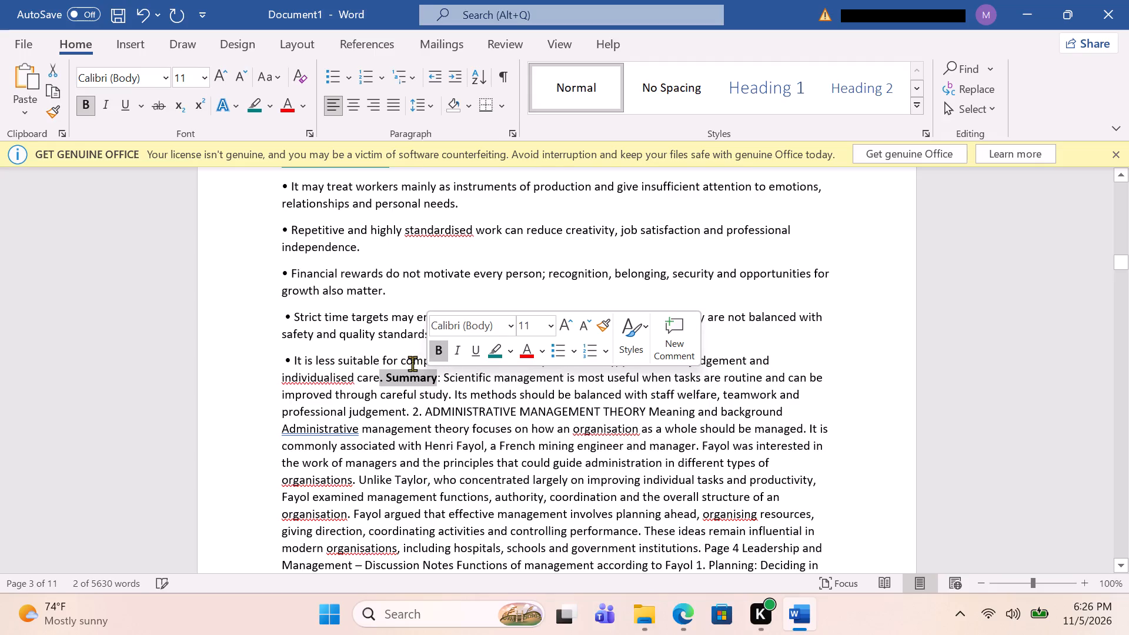
click(381, 379)
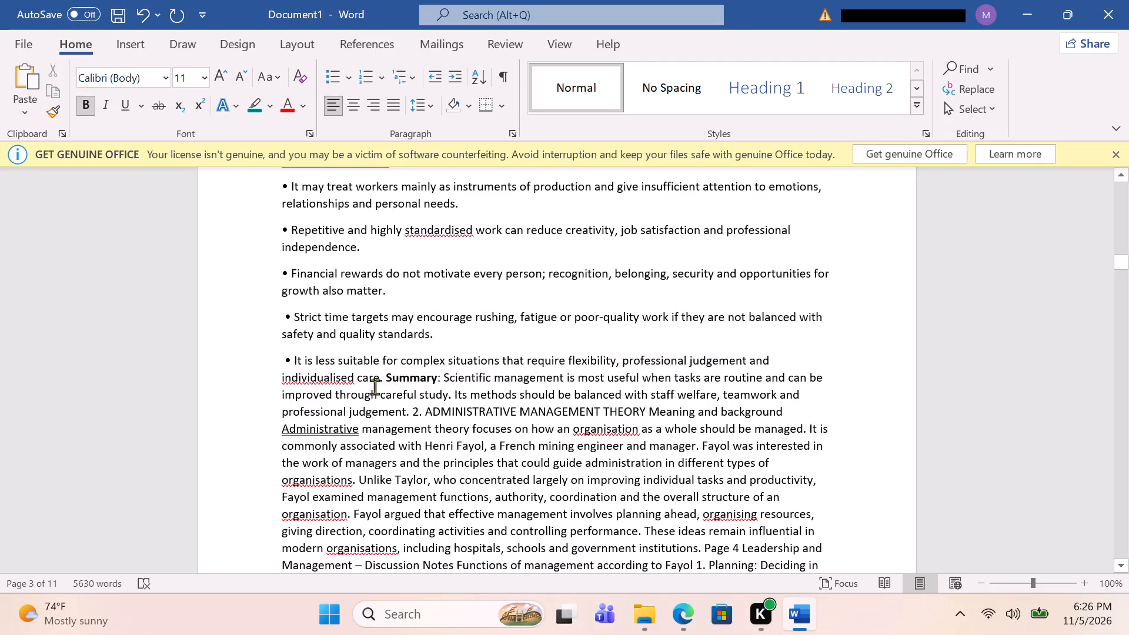
key(Return)
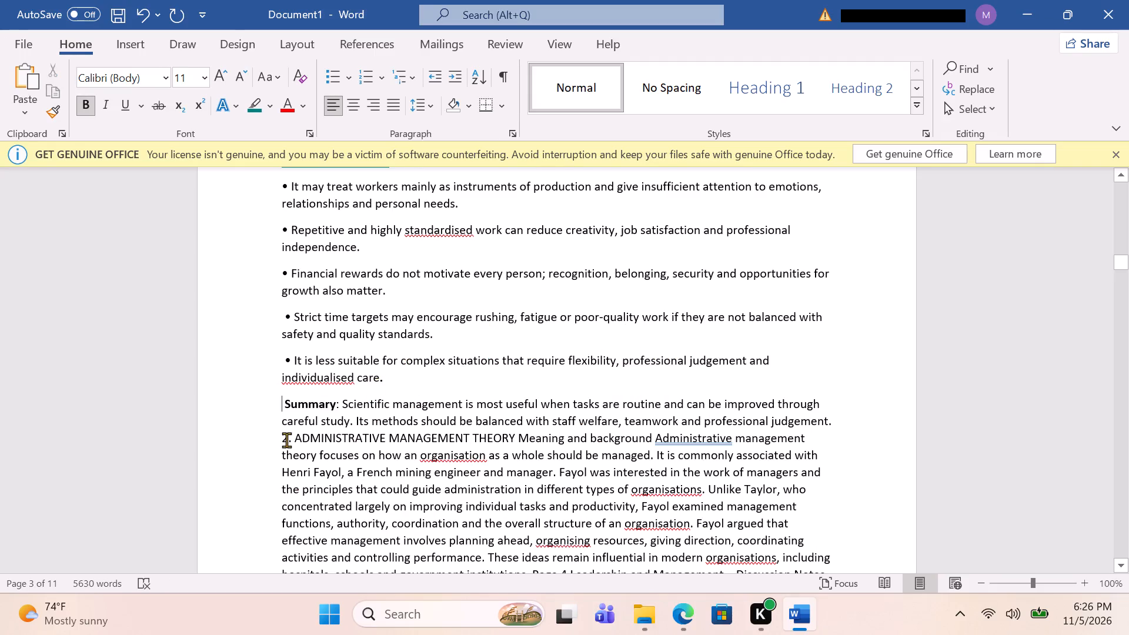
Put the heading "2. ADMINISTRATIVE MANAGEMENT THEORY" on its own line, with two empty paragraphs before it, and highlight it in teal.
click(516, 437)
key(Return)
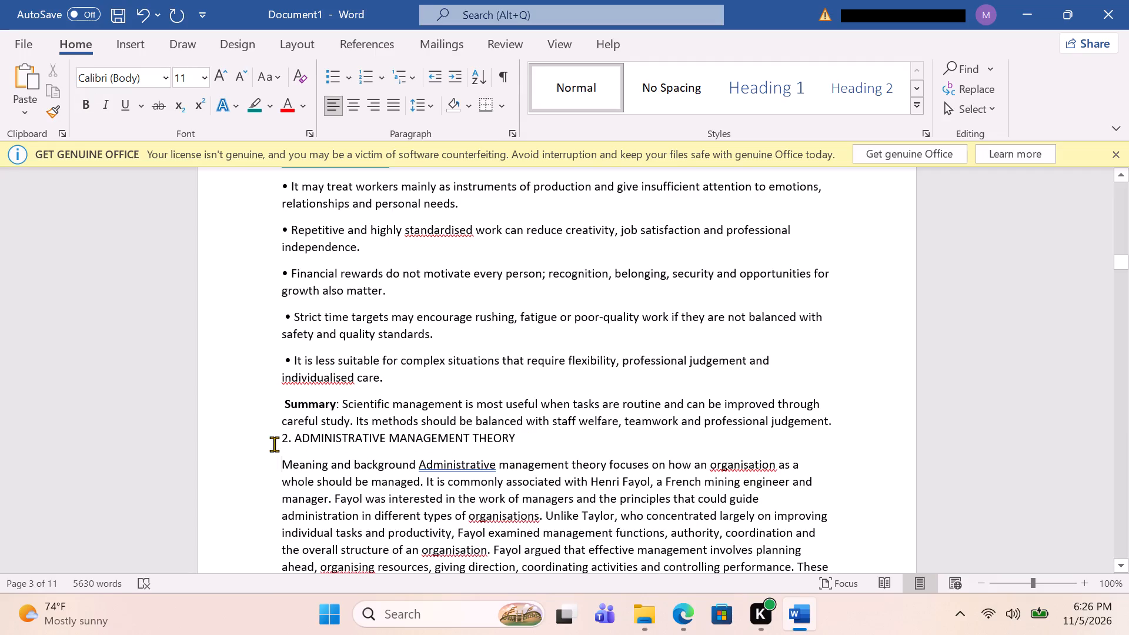
click(834, 419)
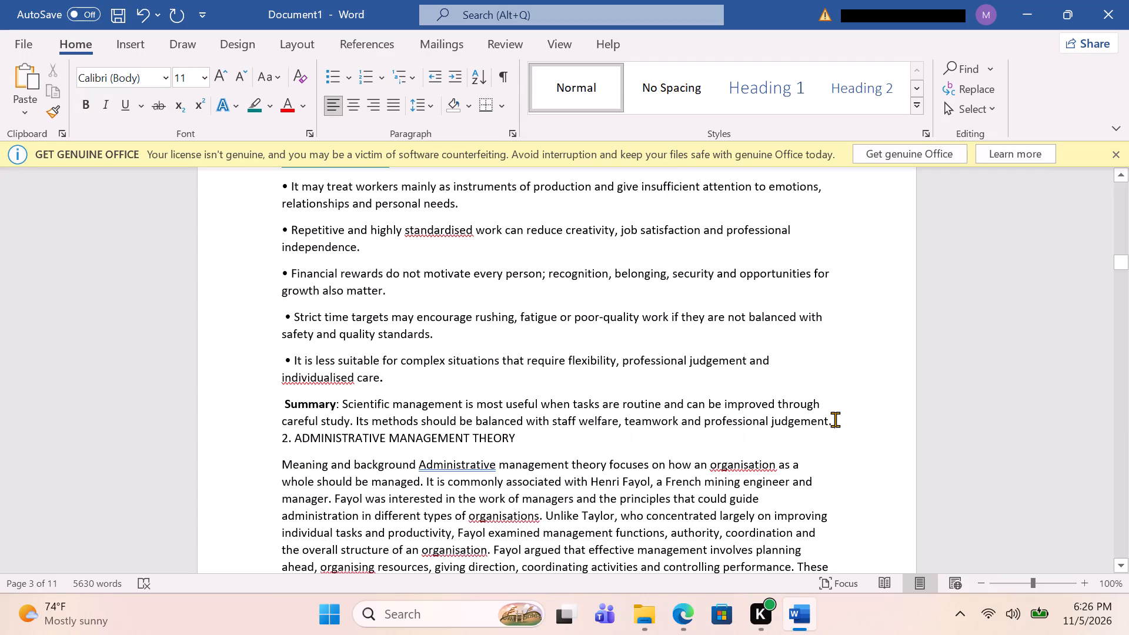
click(837, 420)
key(Return)
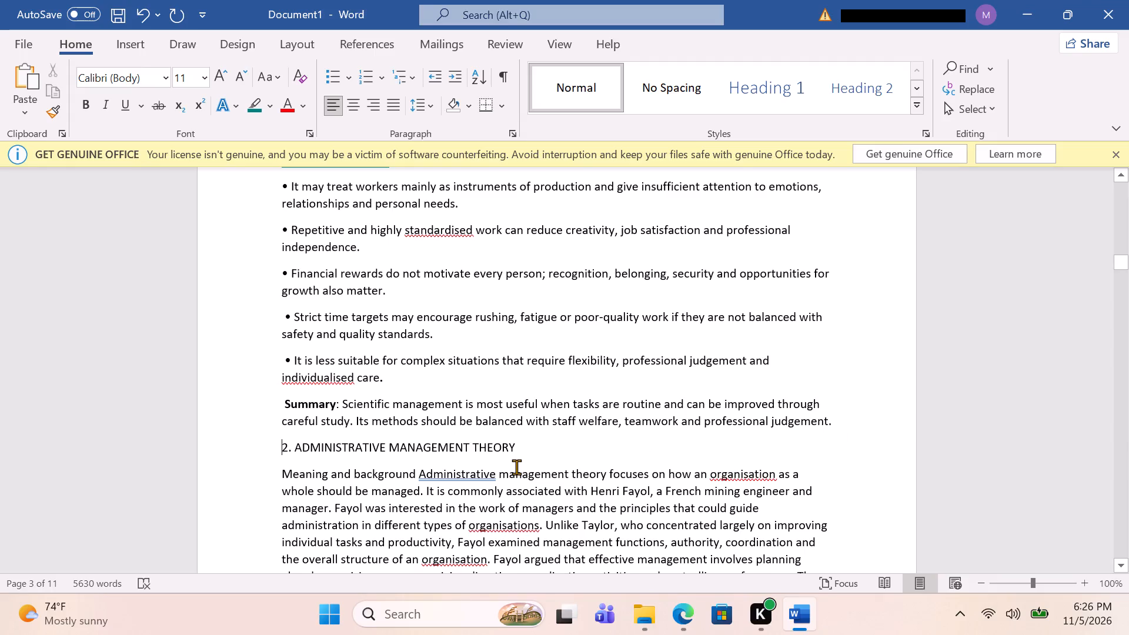
key(Return)
key(Return)
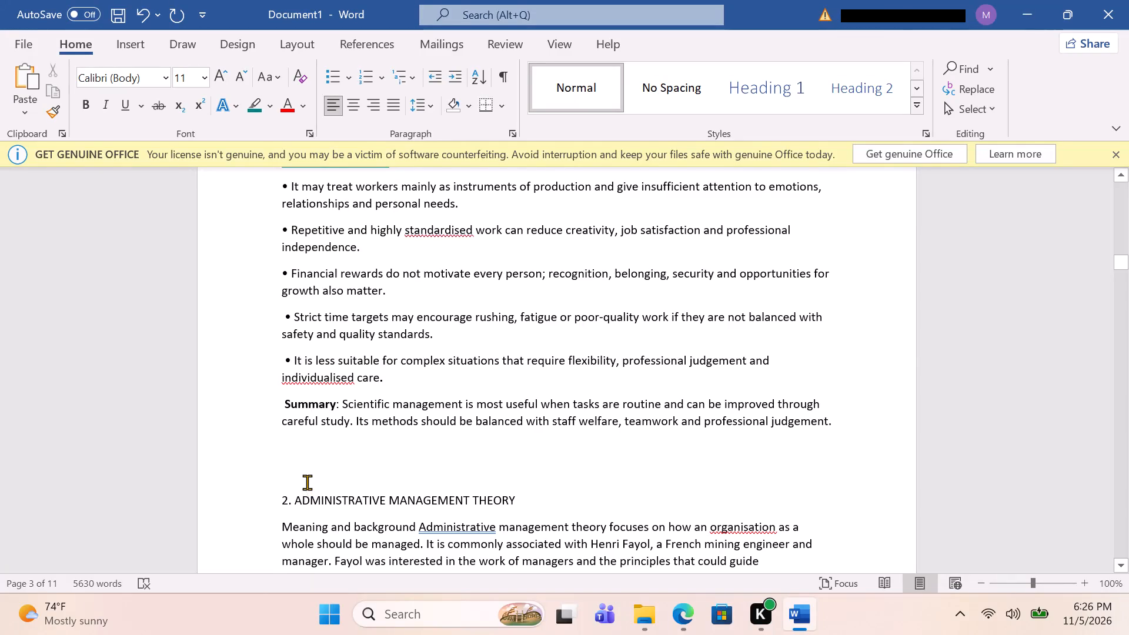
drag(270, 503, 363, 498)
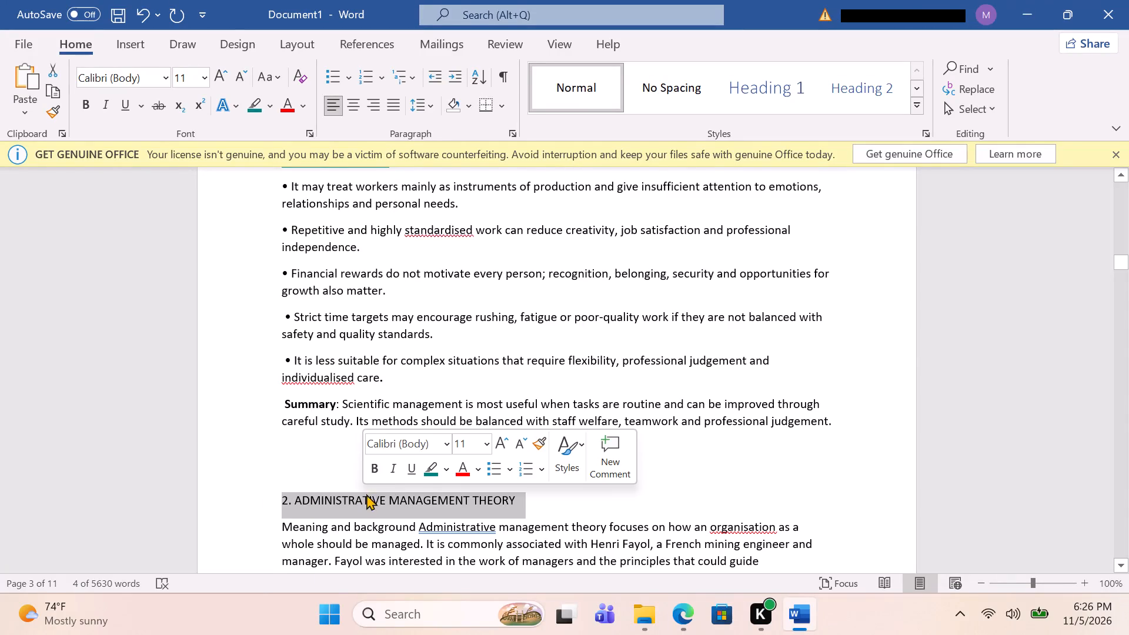
click(430, 478)
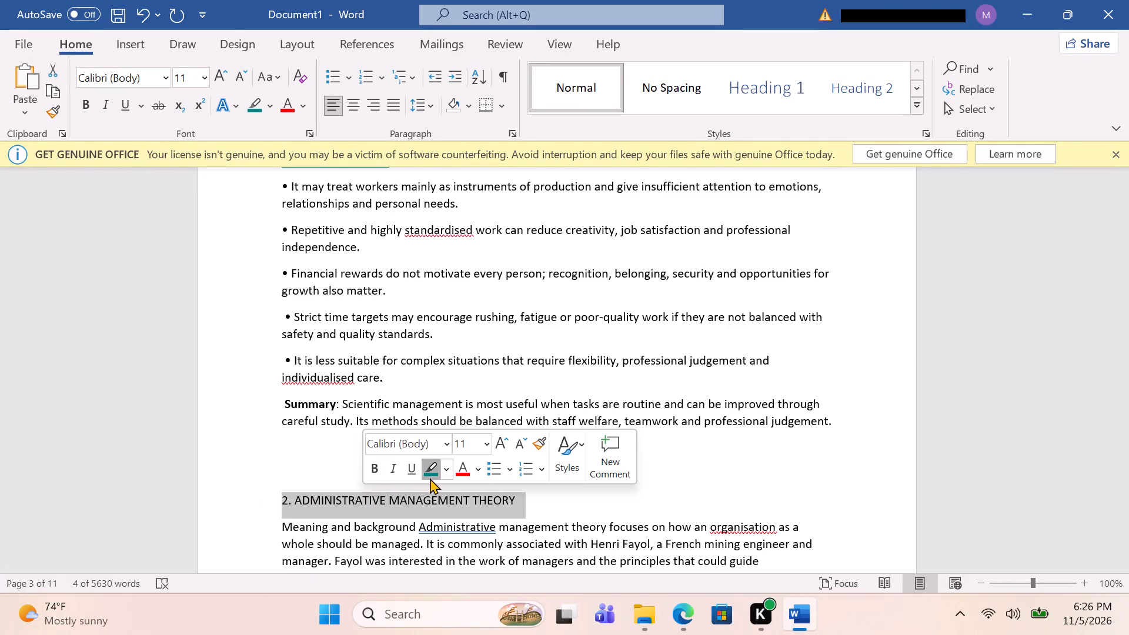
click(271, 479)
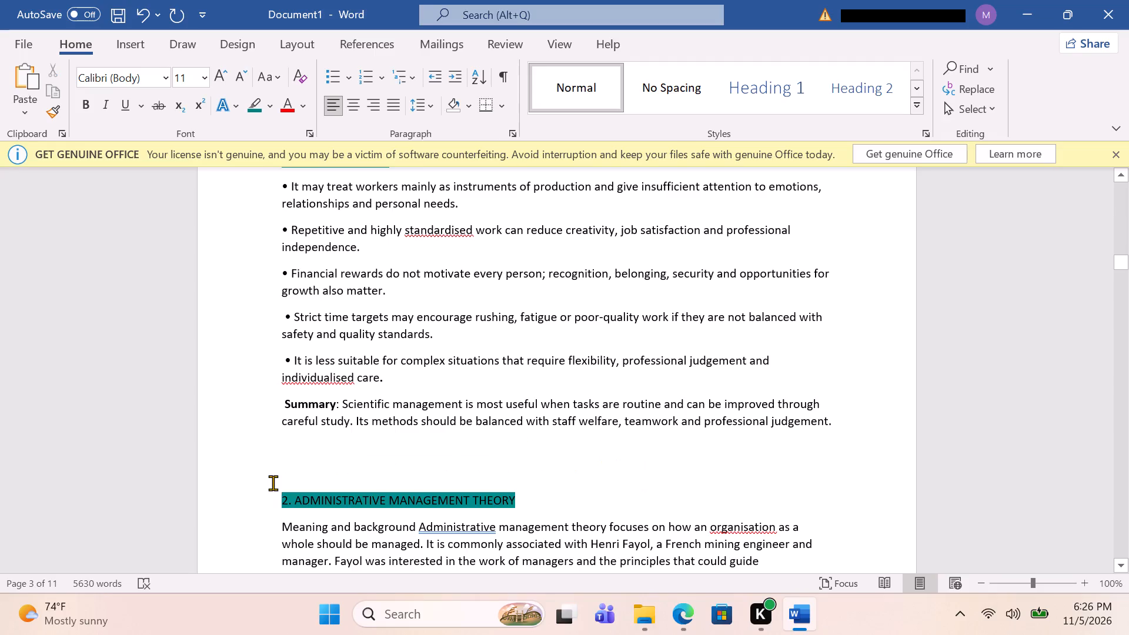
Bold the subheading "Meaning and background" under the administrative management theory heading and put it on its own line.
scroll(272, 483, down, 2)
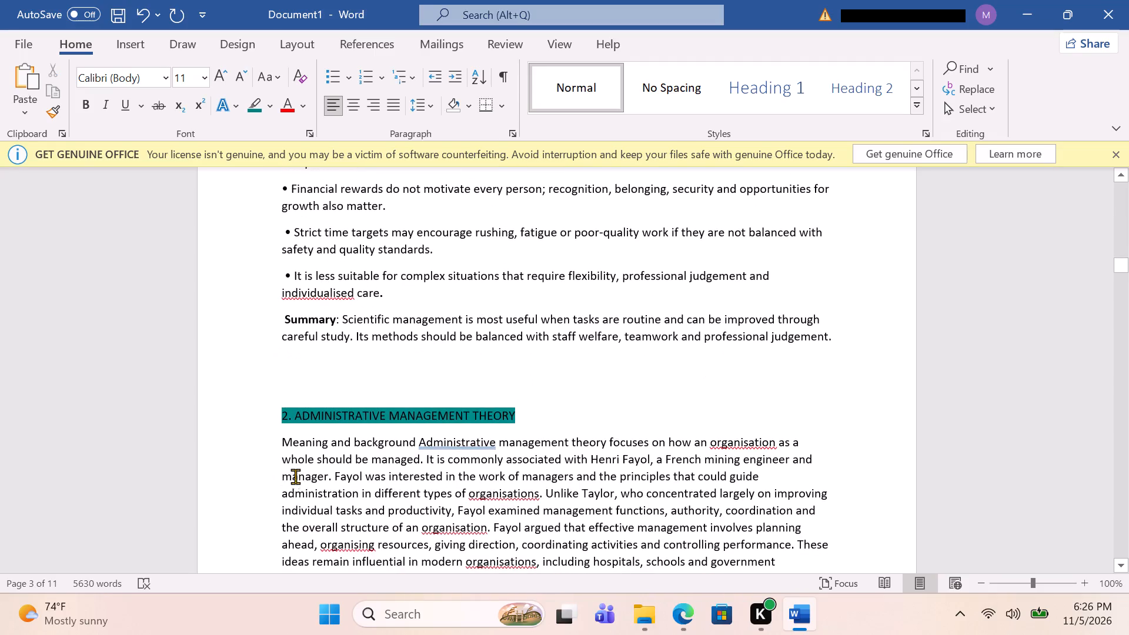
drag(417, 447, 278, 448)
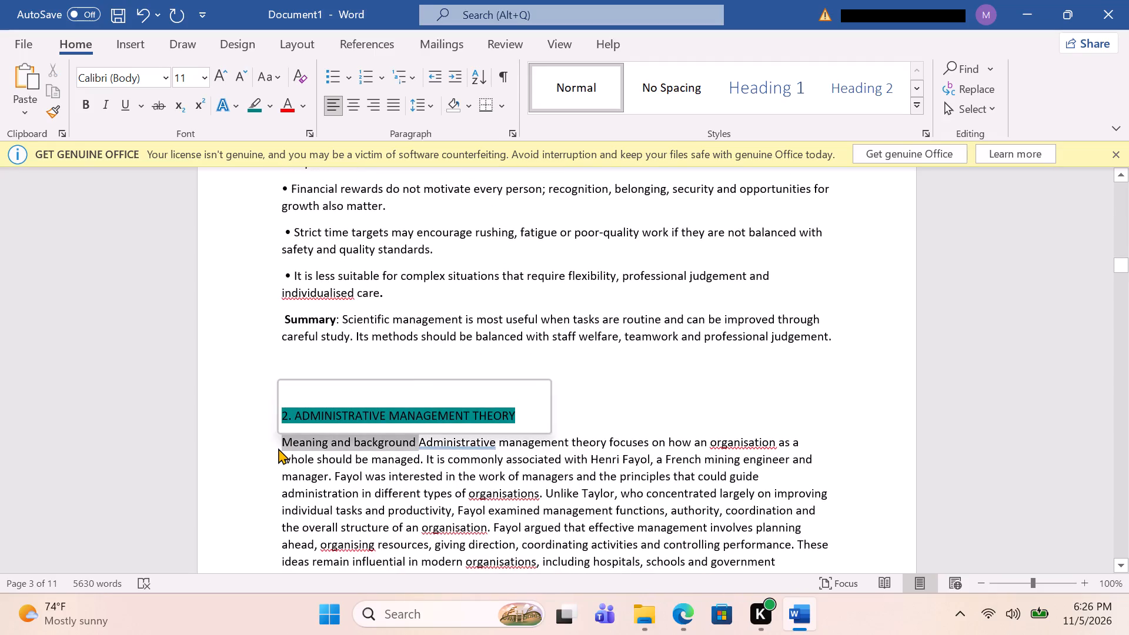
click(287, 421)
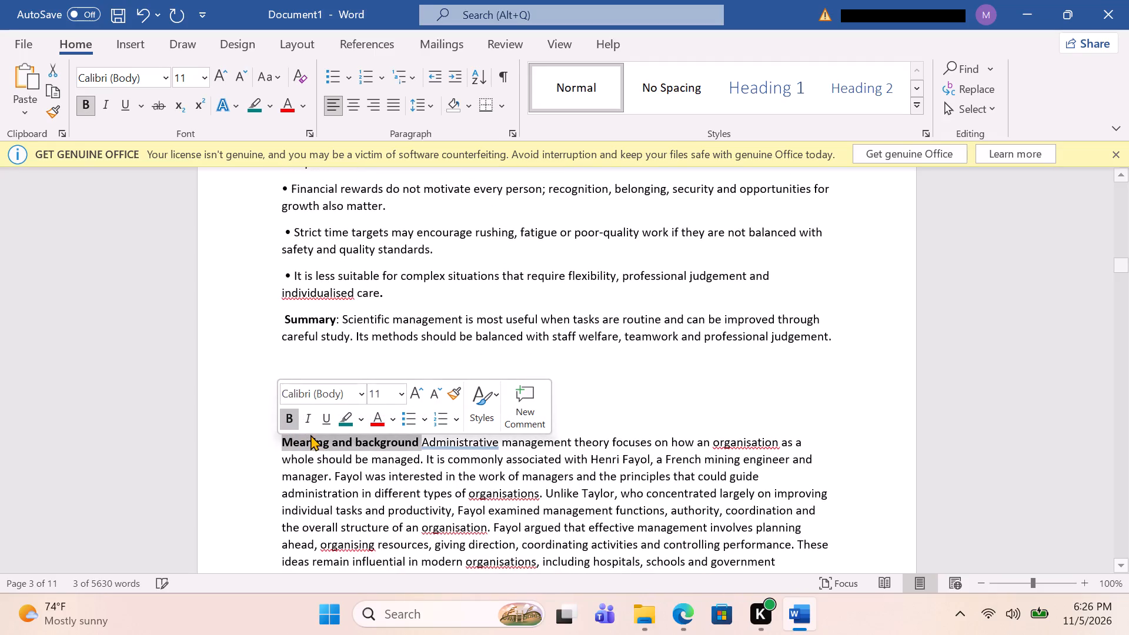
click(427, 438)
click(413, 438)
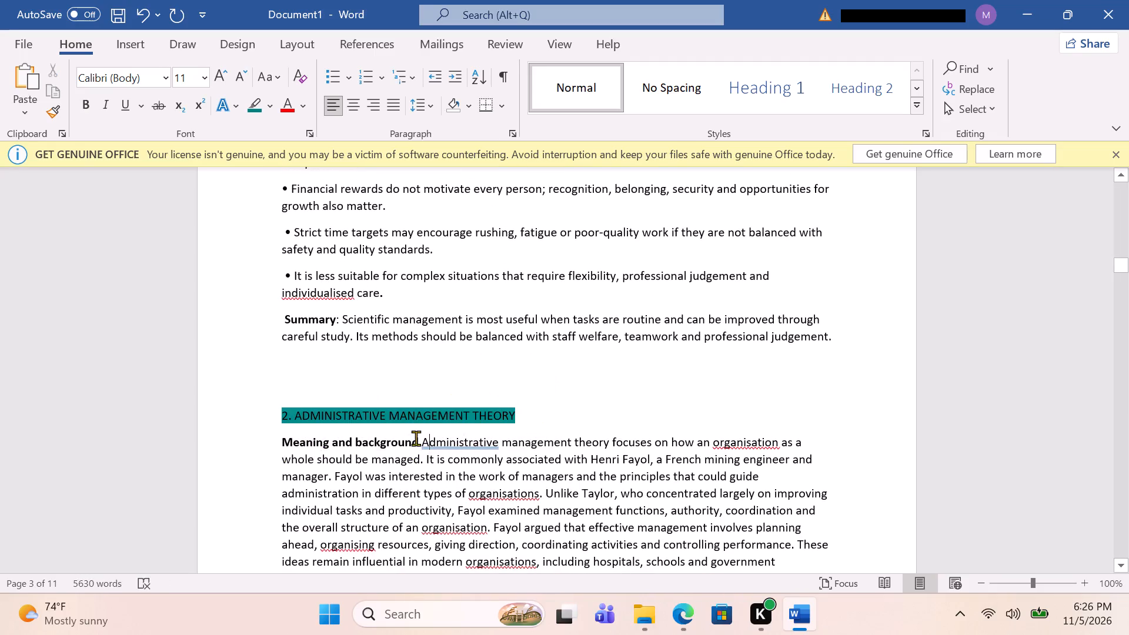
click(420, 440)
key(Return)
Start a new paragraph at "Fayol argued that effective management" in the administrative theory background text.
scroll(403, 450, down, 1)
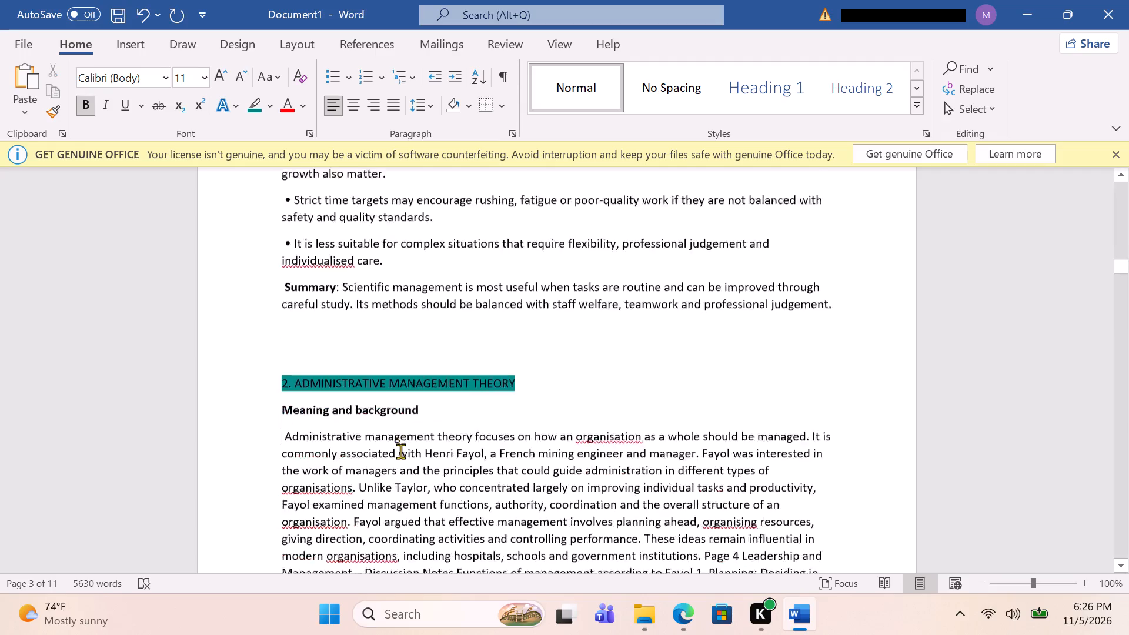
scroll(400, 451, down, 2)
scroll(397, 443, up, 5)
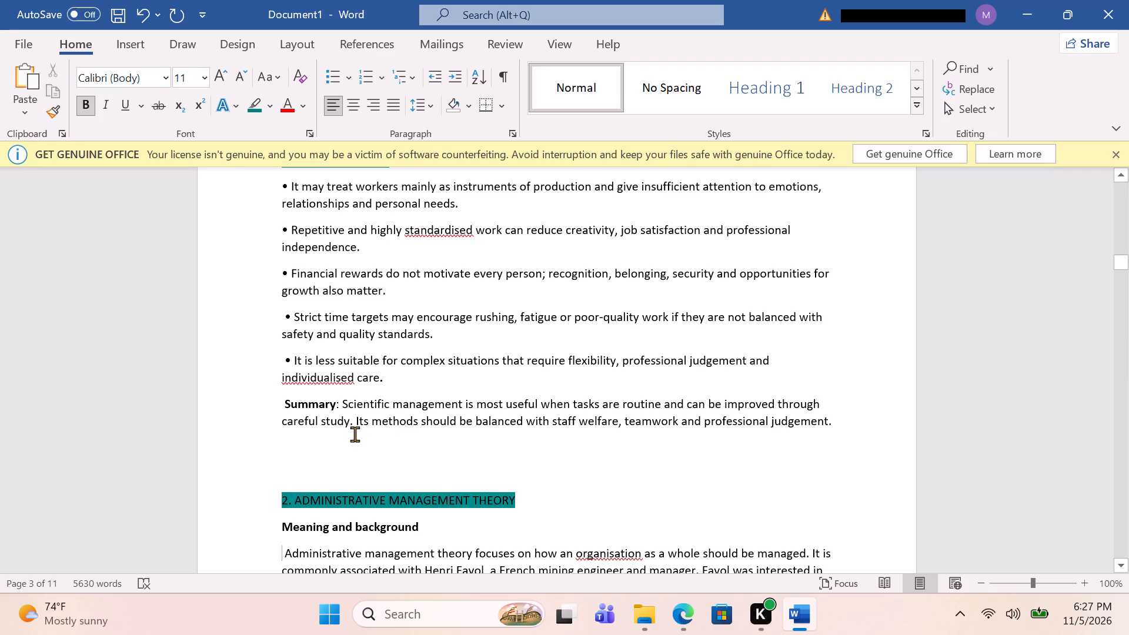
scroll(346, 397, down, 6)
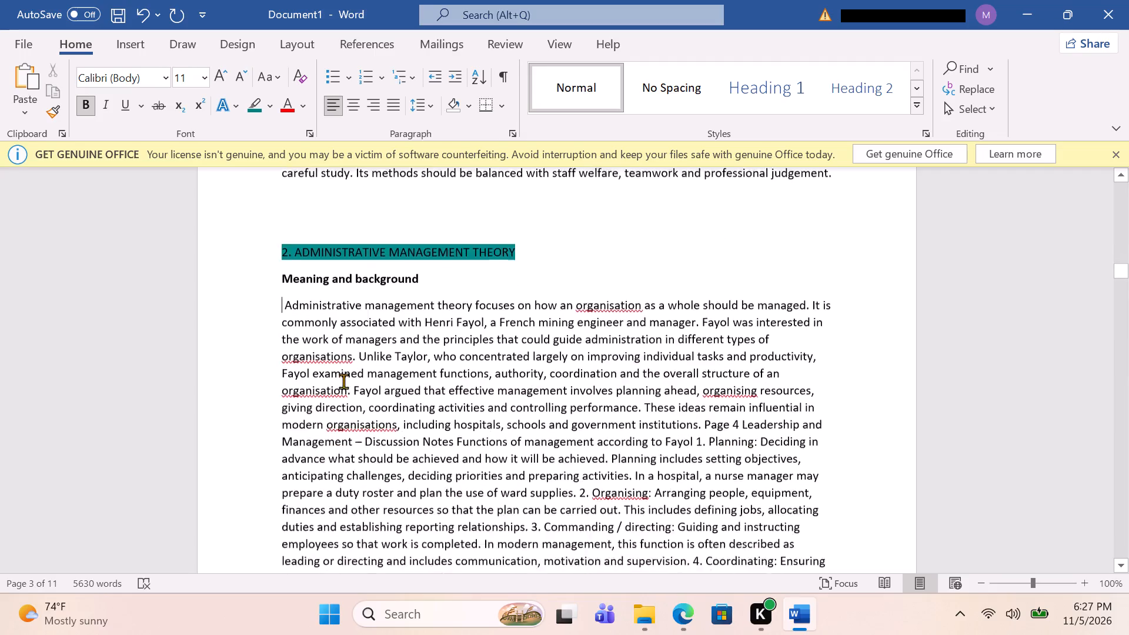
scroll(343, 381, down, 1)
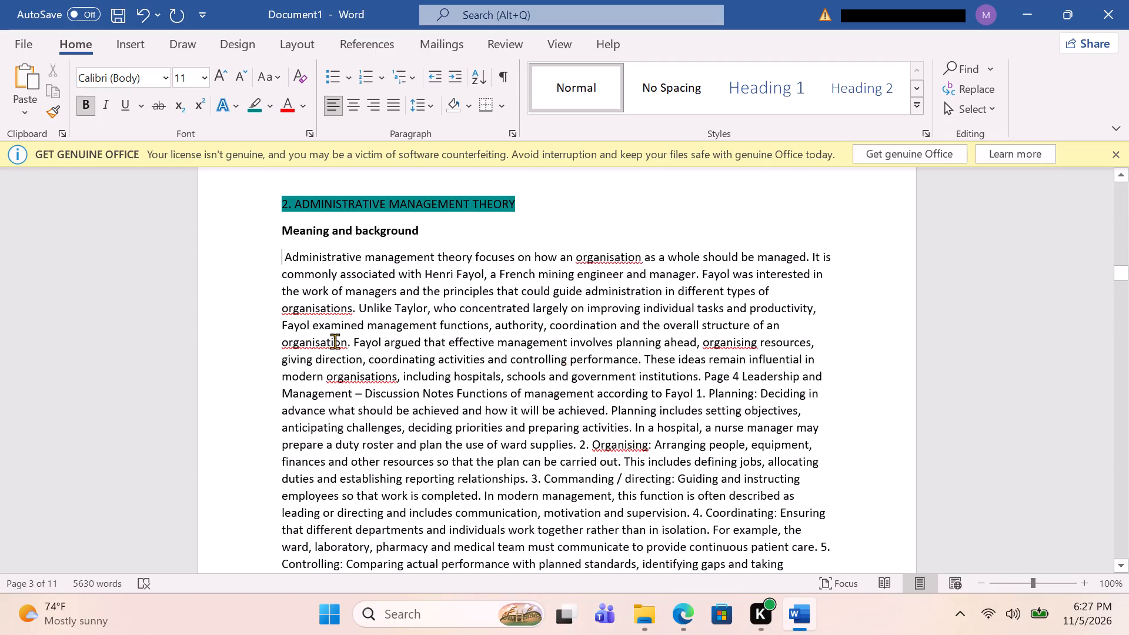
click(350, 341)
key(Return)
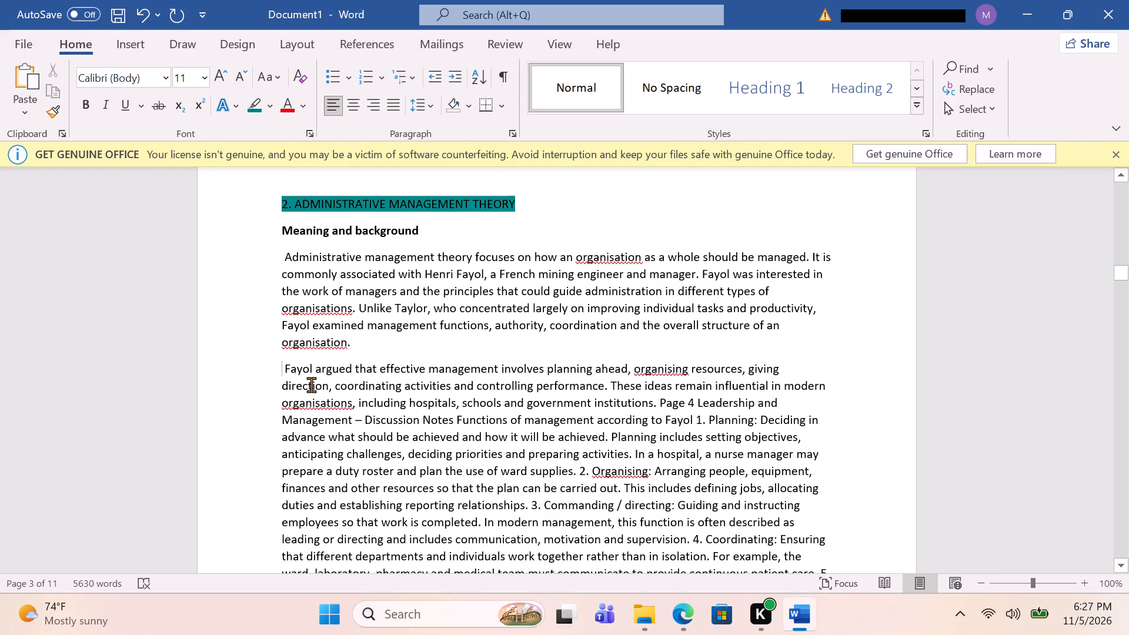
Break the paragraph after "government institutions" and delete the leftover text ". Page 4 Leadership and Management – Discussion Notes".
click(350, 422)
click(652, 397)
key(Return)
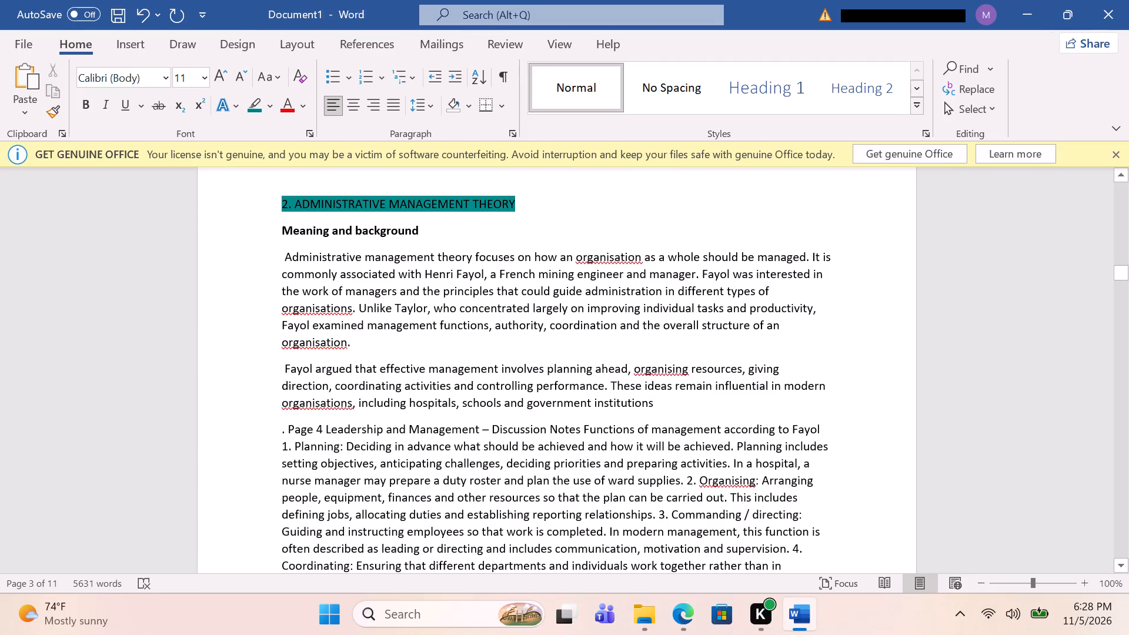
drag(286, 425, 495, 423)
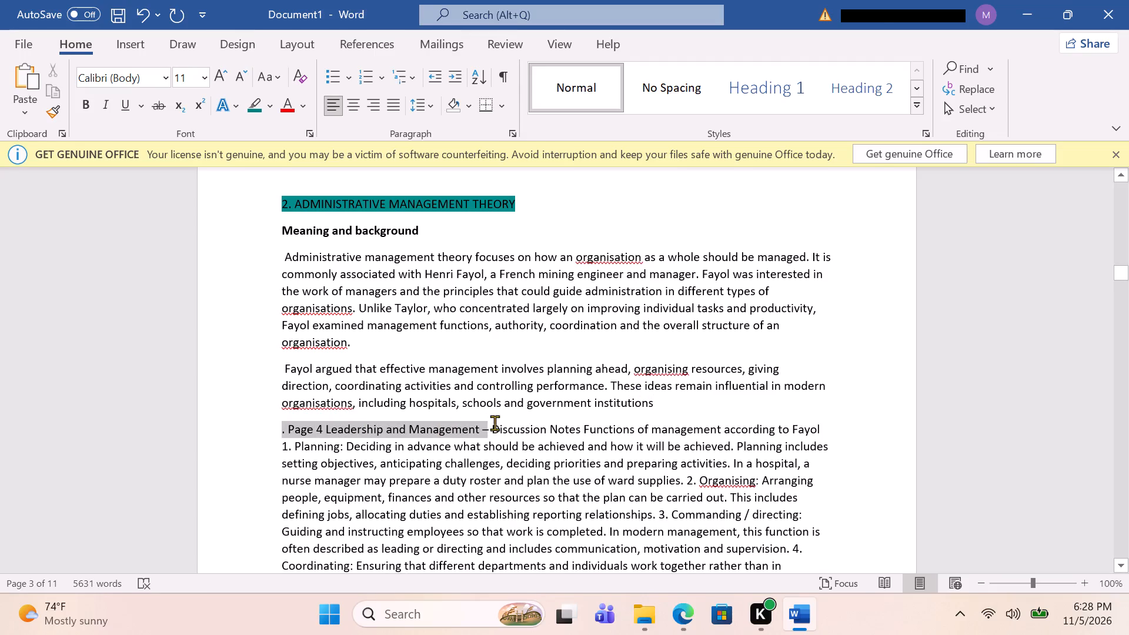
drag(495, 423, 556, 429)
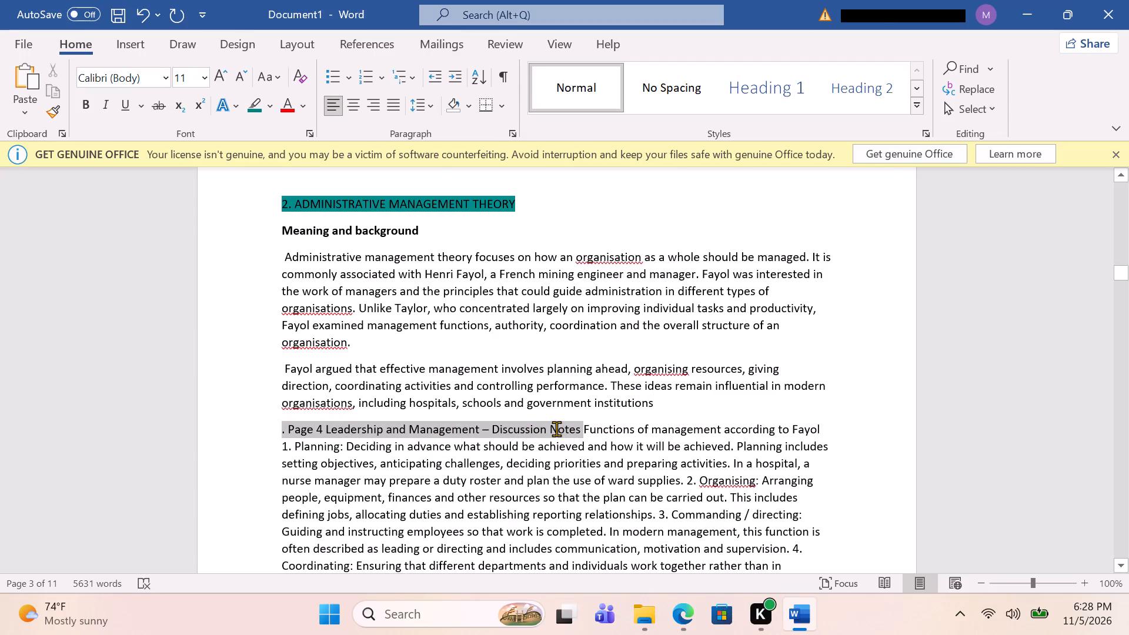
drag(556, 429, 580, 426)
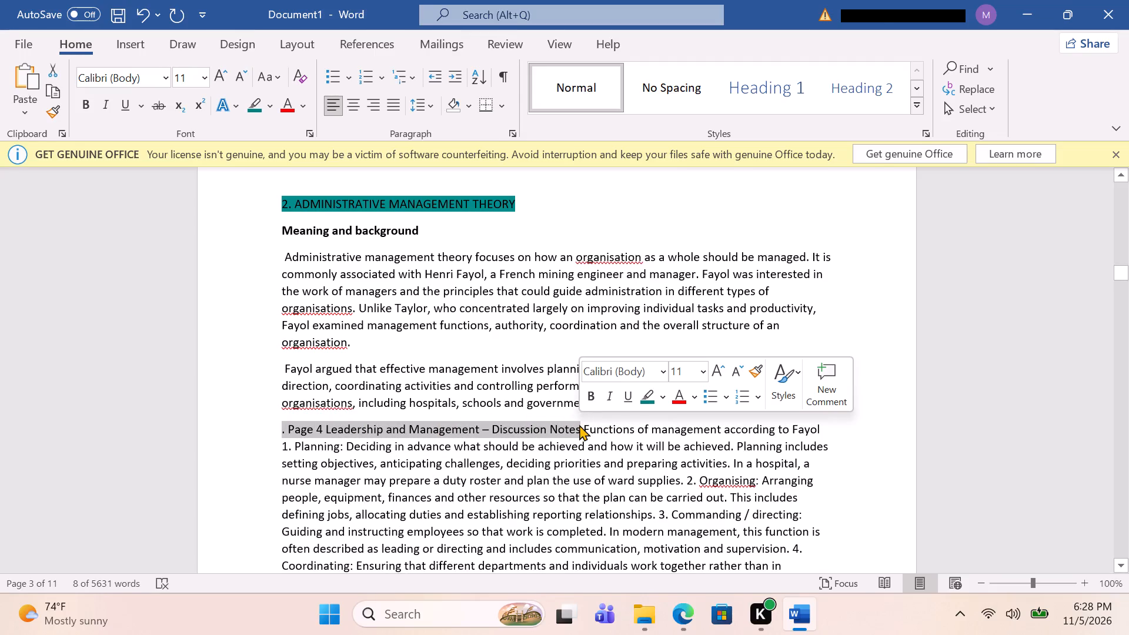
key(BackSpace)
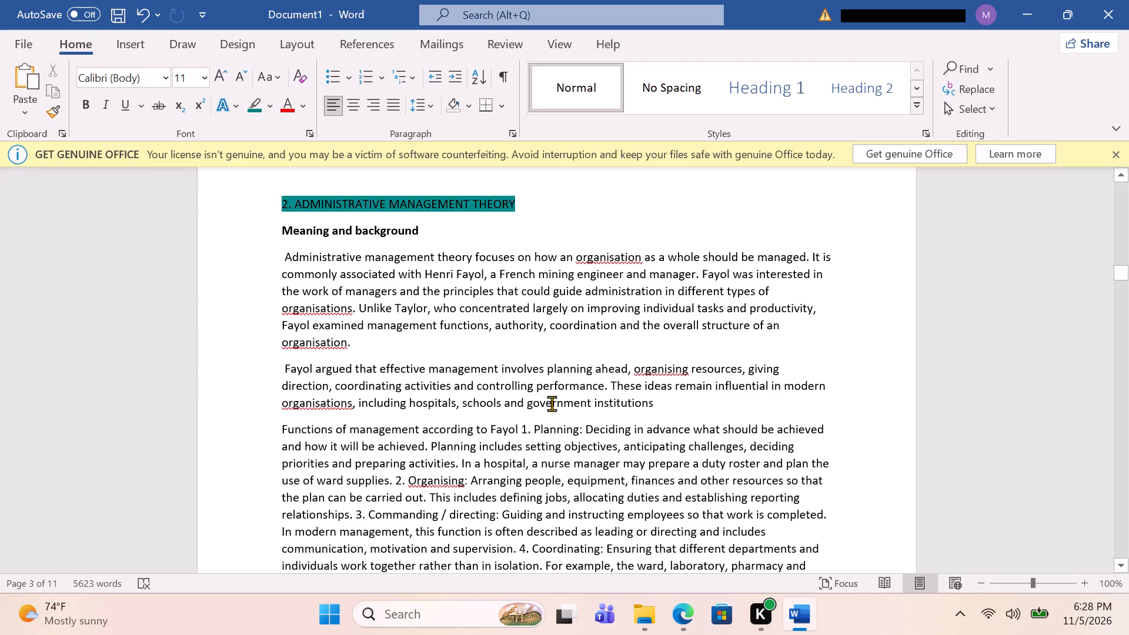
Highlight the heading "Functions of management according to Fayol" in teal and put it on its own line.
drag(334, 432, 371, 432)
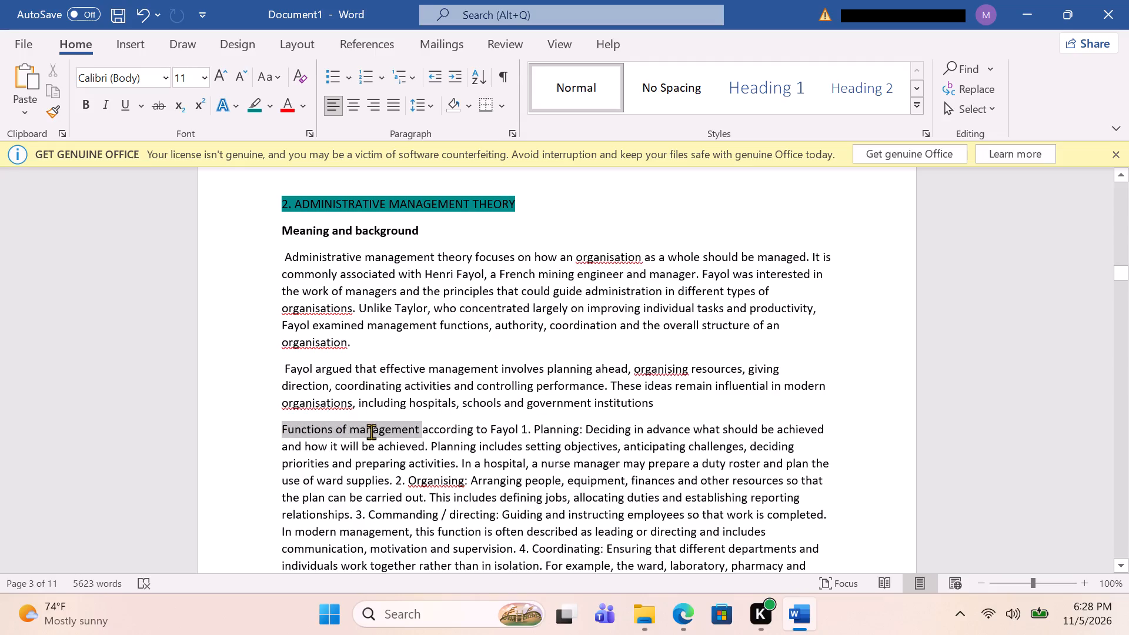
drag(371, 432, 515, 427)
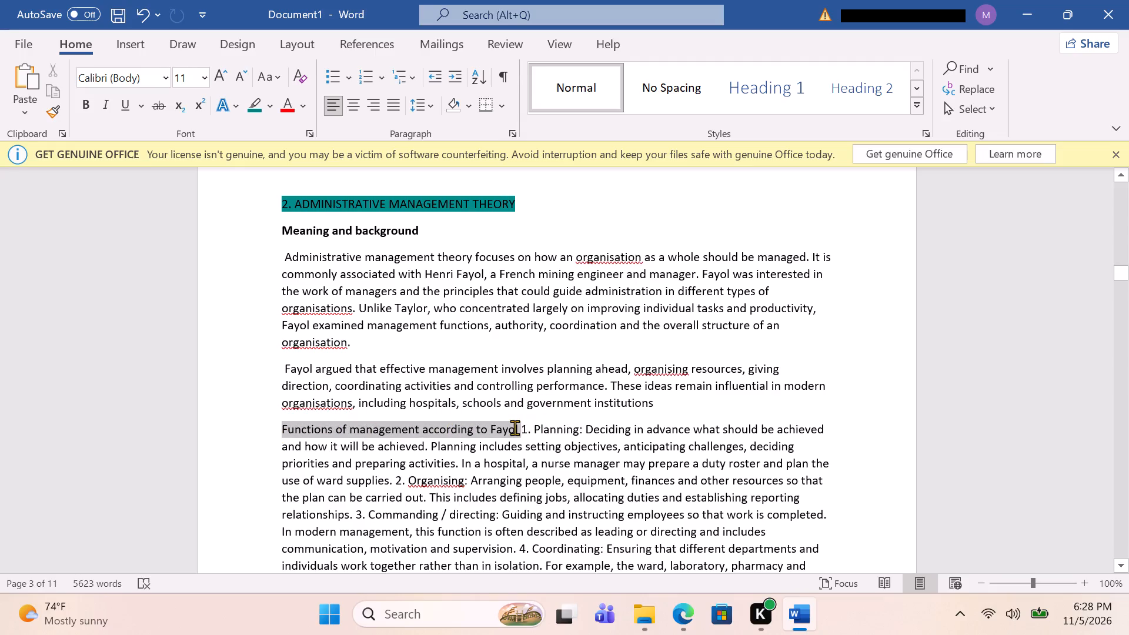
drag(515, 427, 501, 428)
drag(501, 428, 510, 427)
drag(510, 427, 512, 430)
drag(512, 430, 514, 433)
drag(514, 433, 518, 433)
click(587, 407)
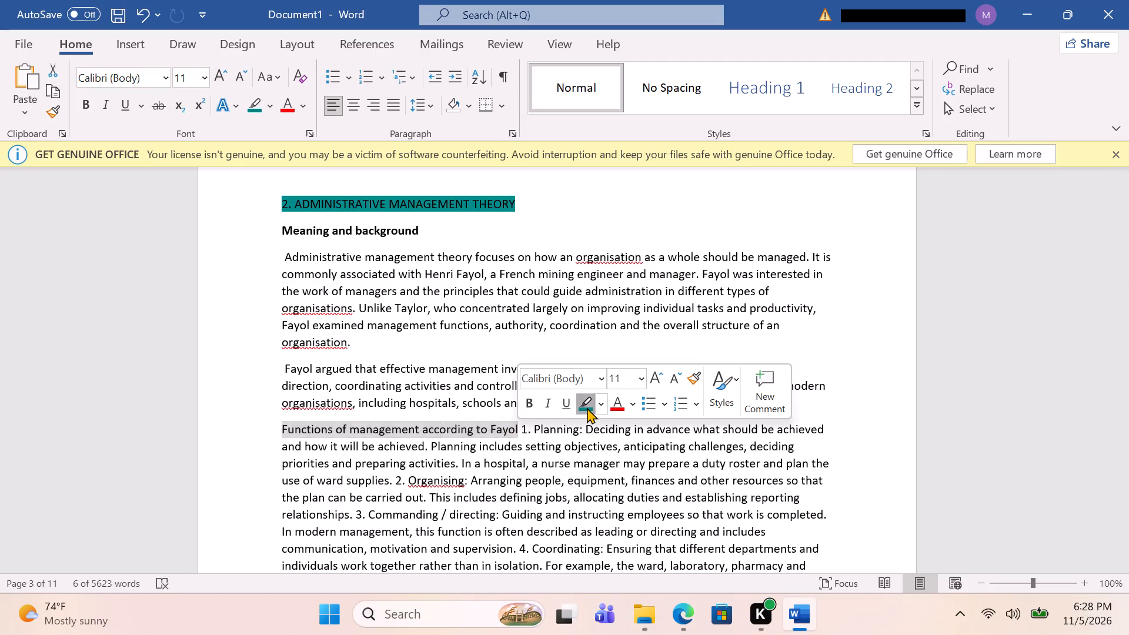
click(522, 431)
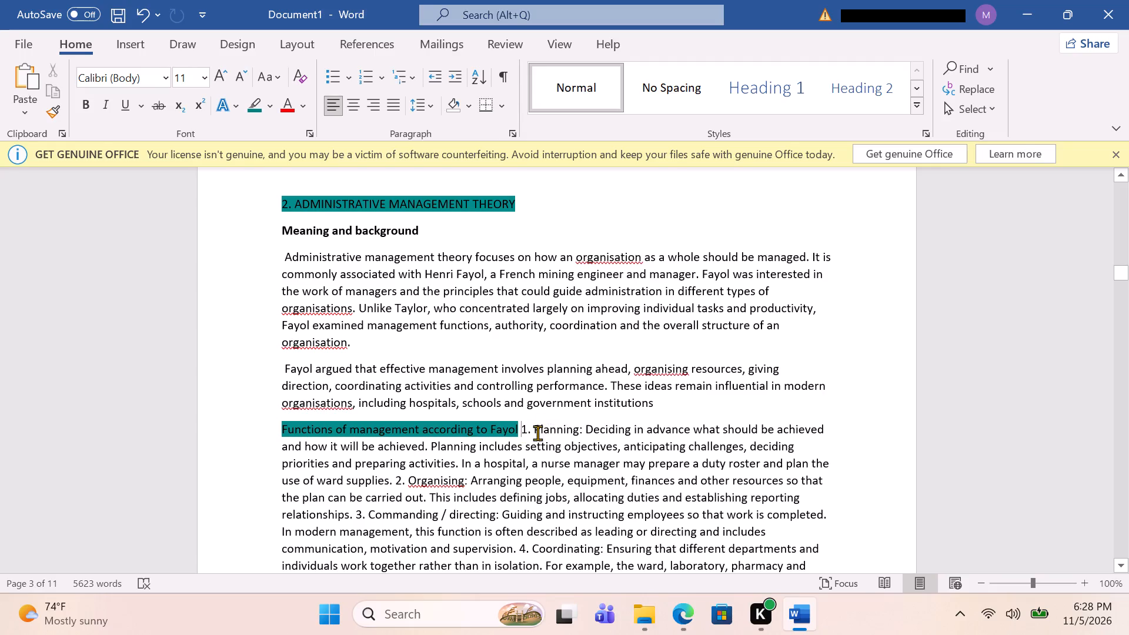
key(Return)
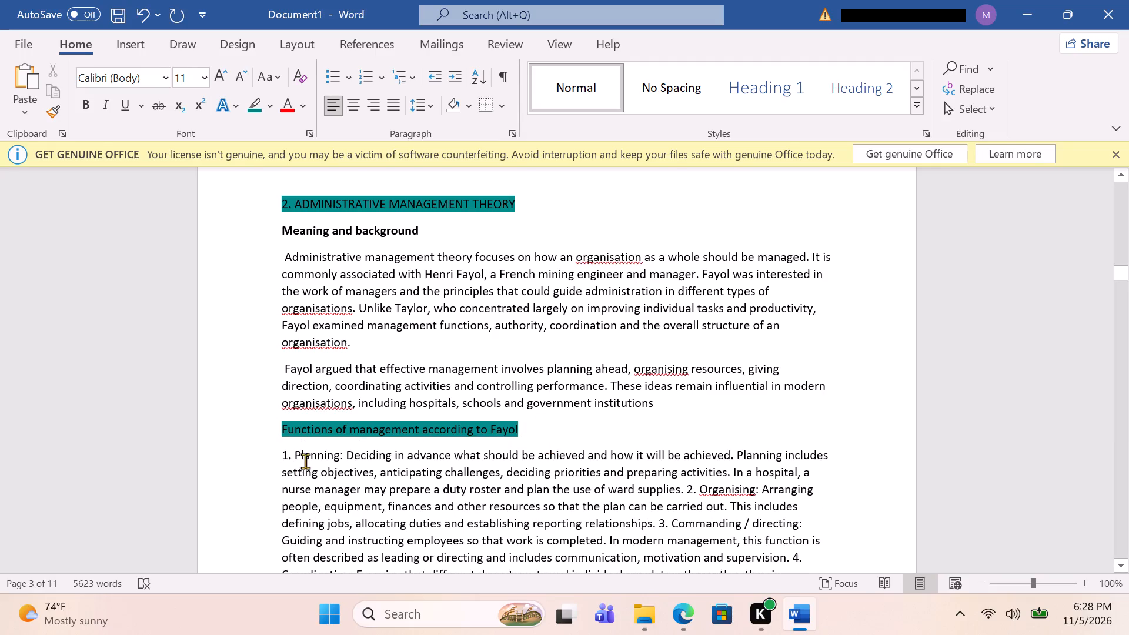
Bold the lead-in "Planning:" in the first of Fayol's management functions.
drag(298, 455, 344, 454)
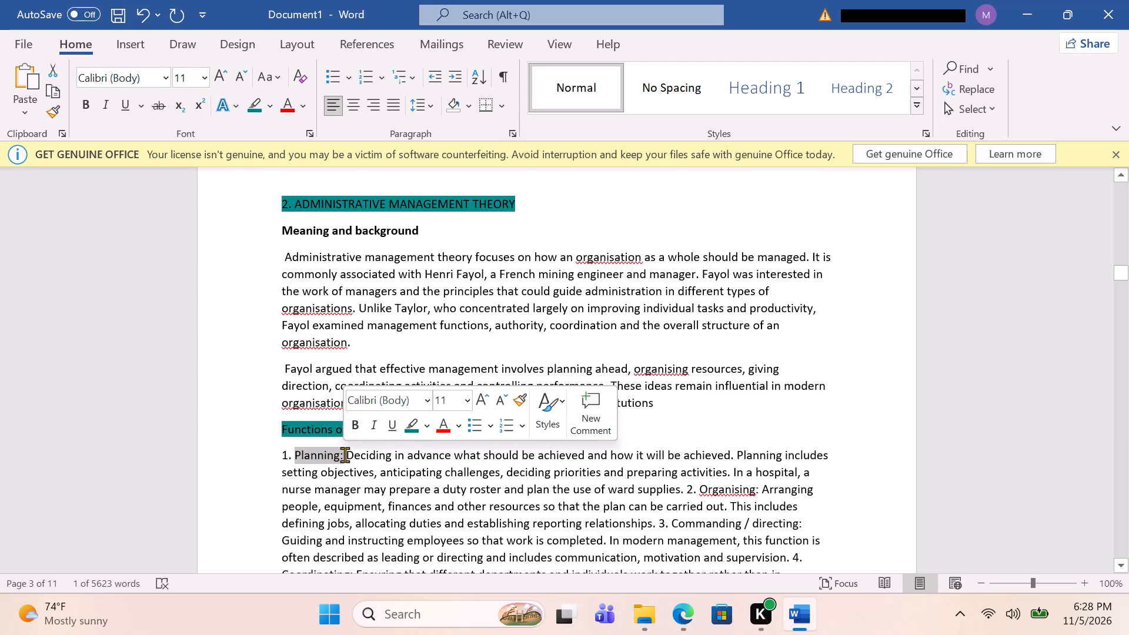
click(357, 429)
click(351, 456)
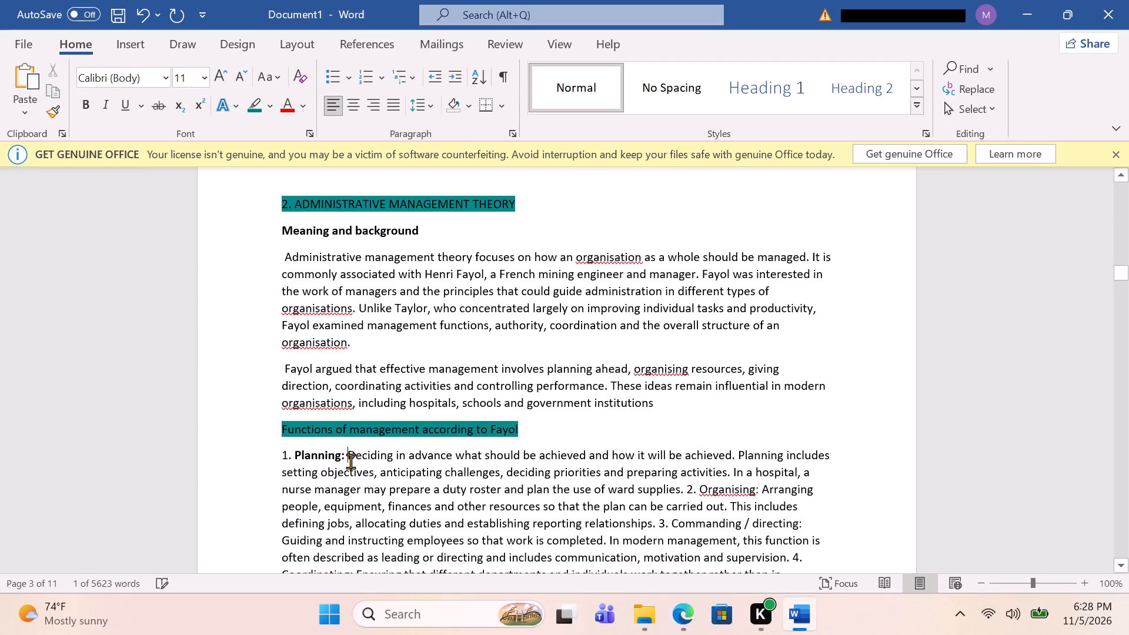
scroll(339, 475, down, 5)
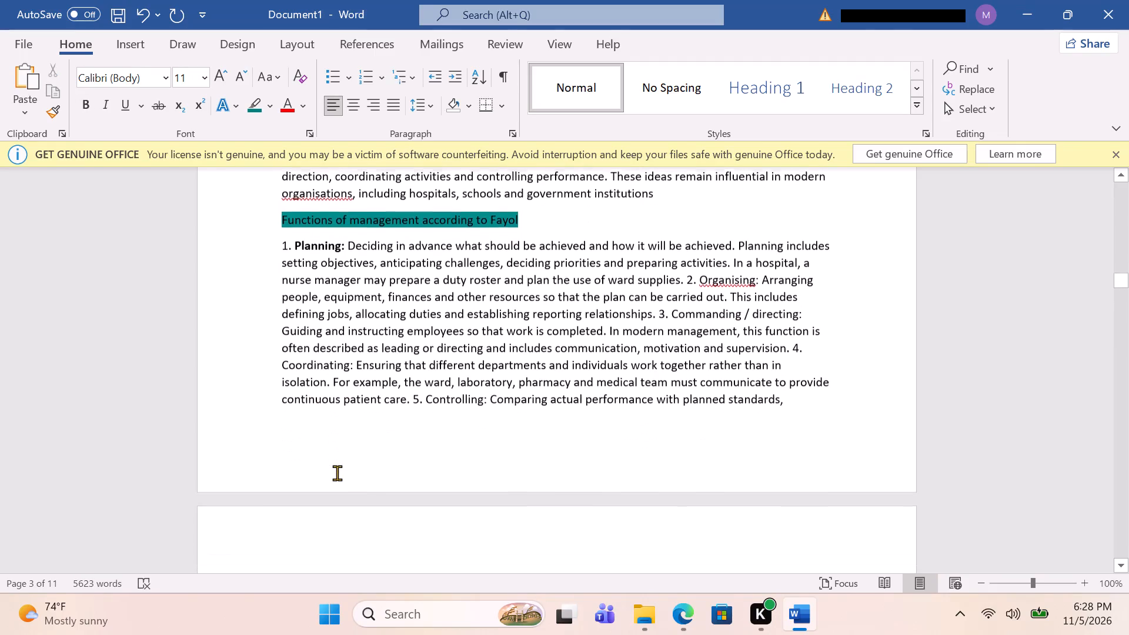
Start a new paragraph at each of Fayol's management functions 2 to 5, from Organising through Controlling.
click(684, 279)
key(Return)
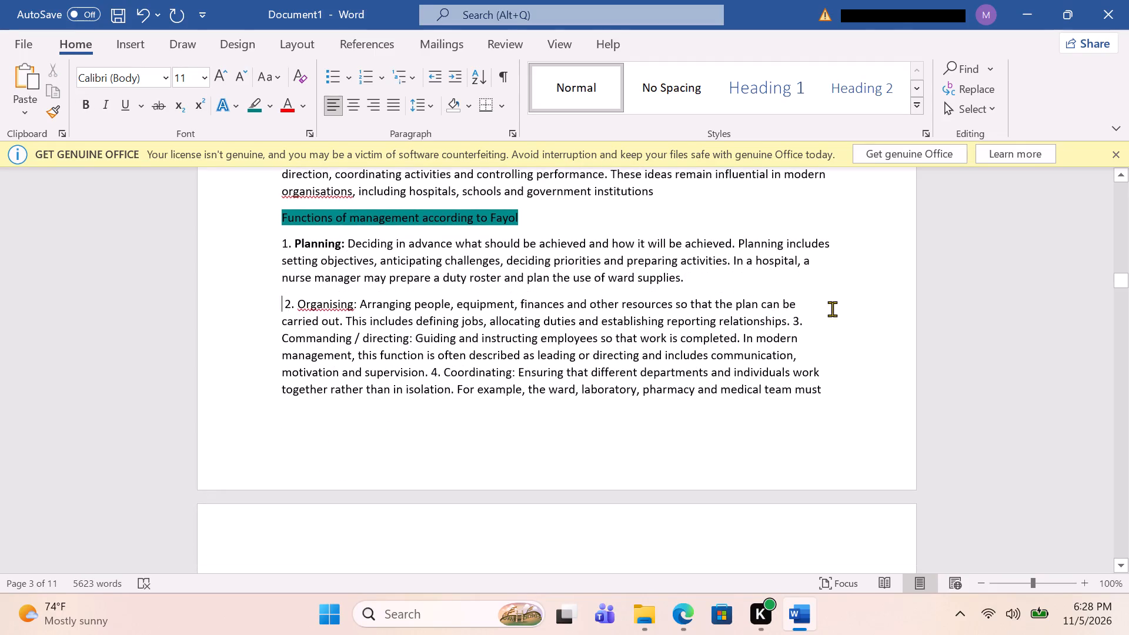
click(796, 319)
key(Return)
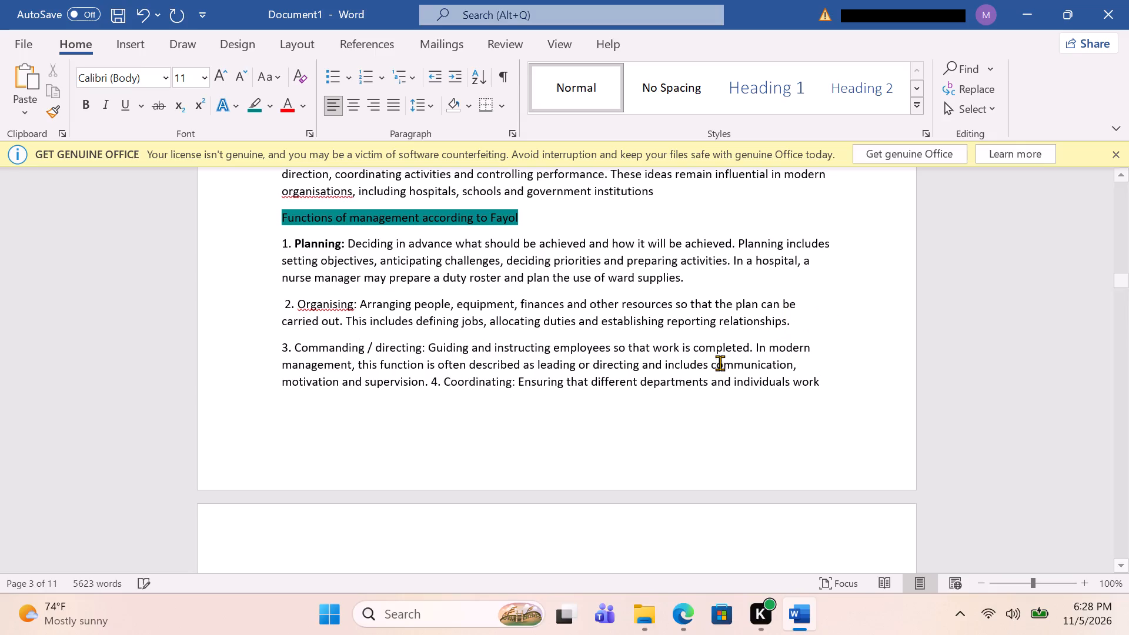
click(429, 374)
key(Return)
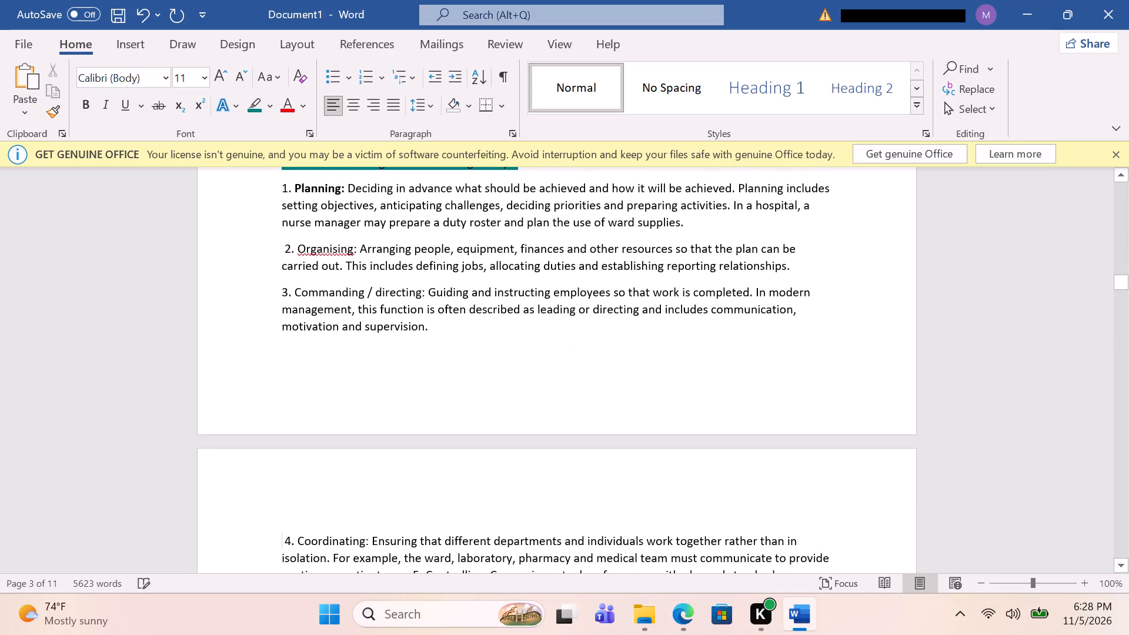
scroll(349, 397, down, 4)
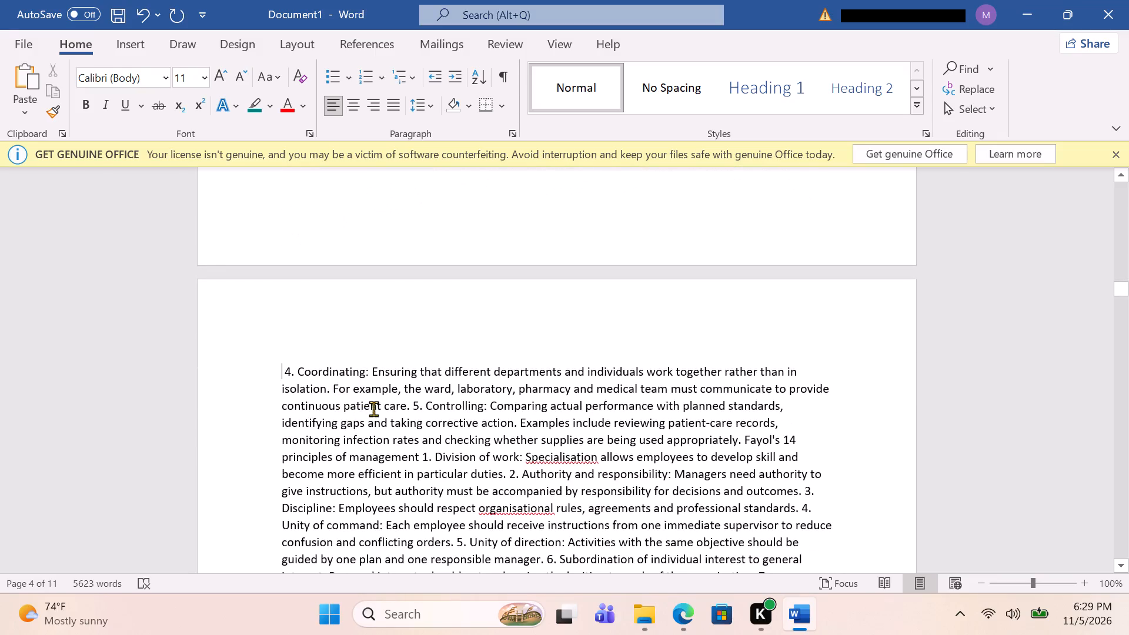
click(412, 407)
key(Return)
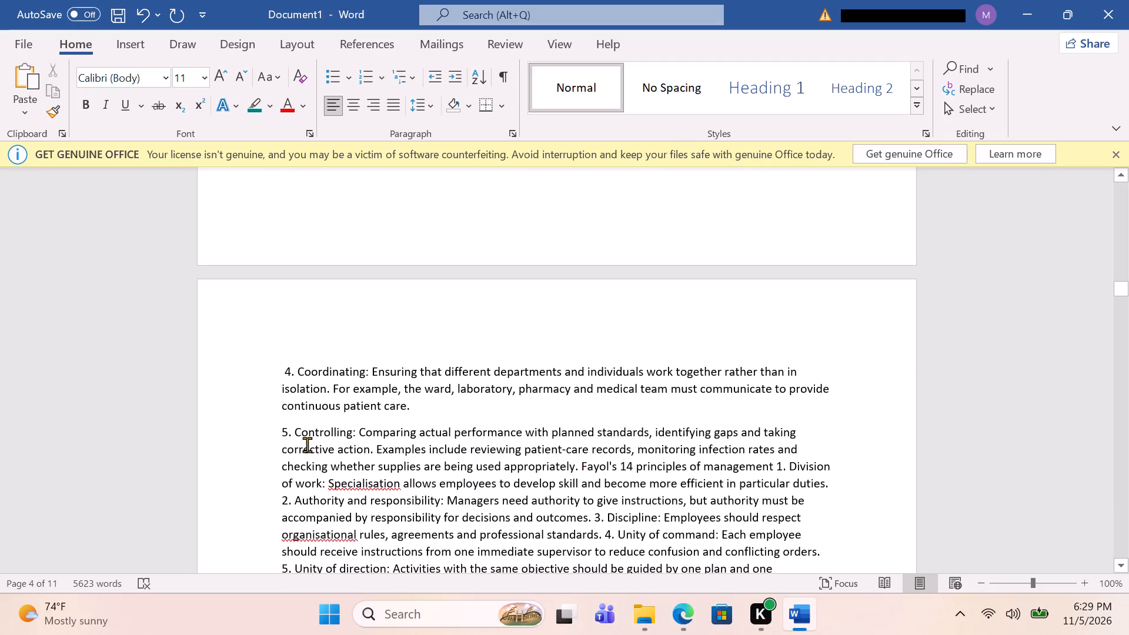
Bold the lead-ins "Controlling:" and "Coordinating:" in Fayol's management functions.
drag(295, 432, 358, 432)
click(373, 413)
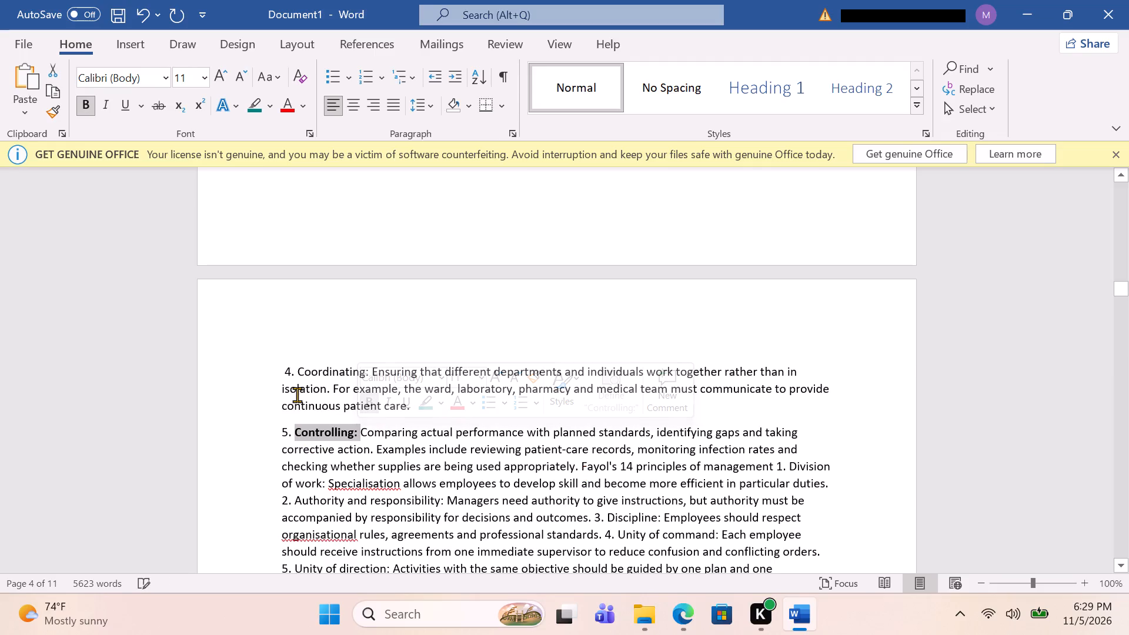
drag(302, 374, 367, 365)
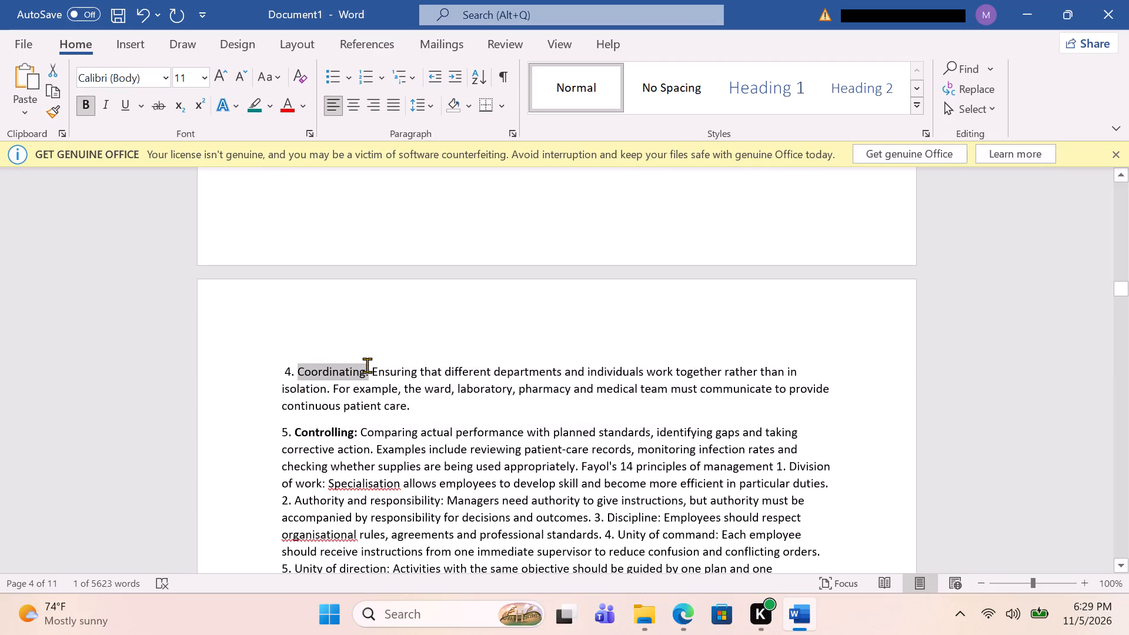
drag(367, 365, 368, 365)
click(378, 339)
Bold the numbered lead-ins "3. Commanding / directing" and "2. Organising:" in Fayol's management functions.
scroll(378, 337, up, 3)
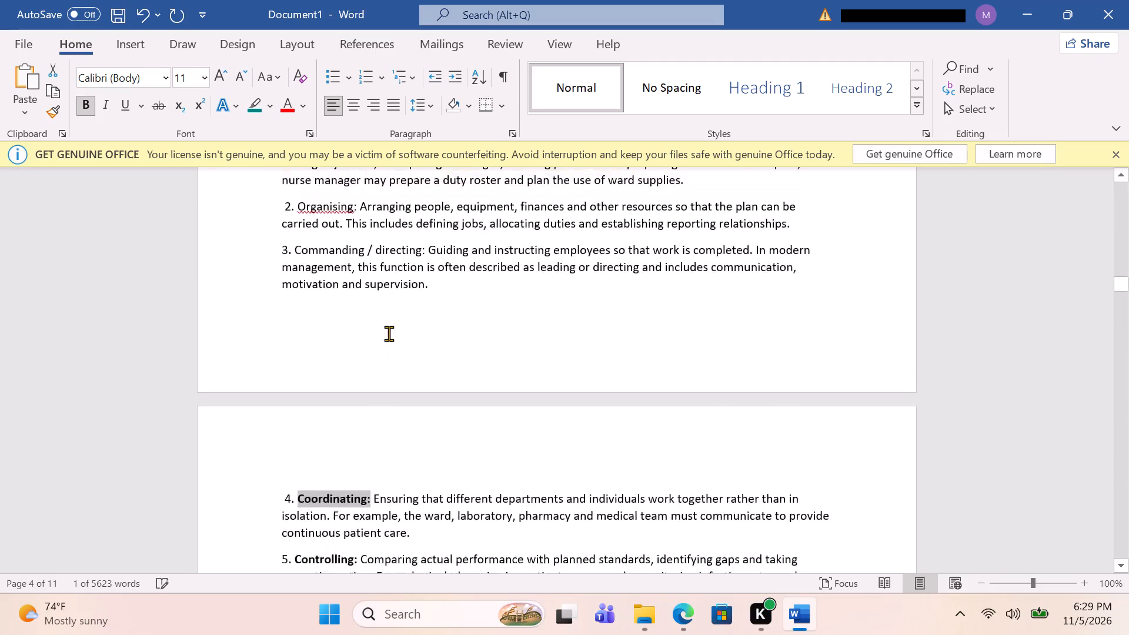
scroll(389, 336, up, 4)
drag(284, 413, 407, 415)
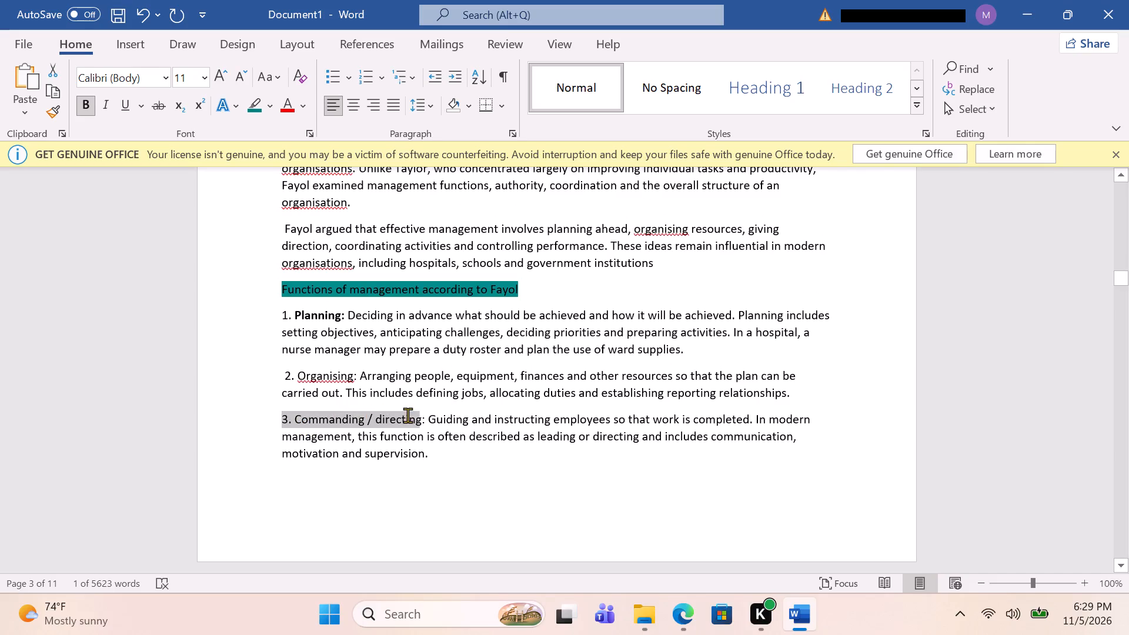
drag(407, 415, 413, 415)
click(416, 384)
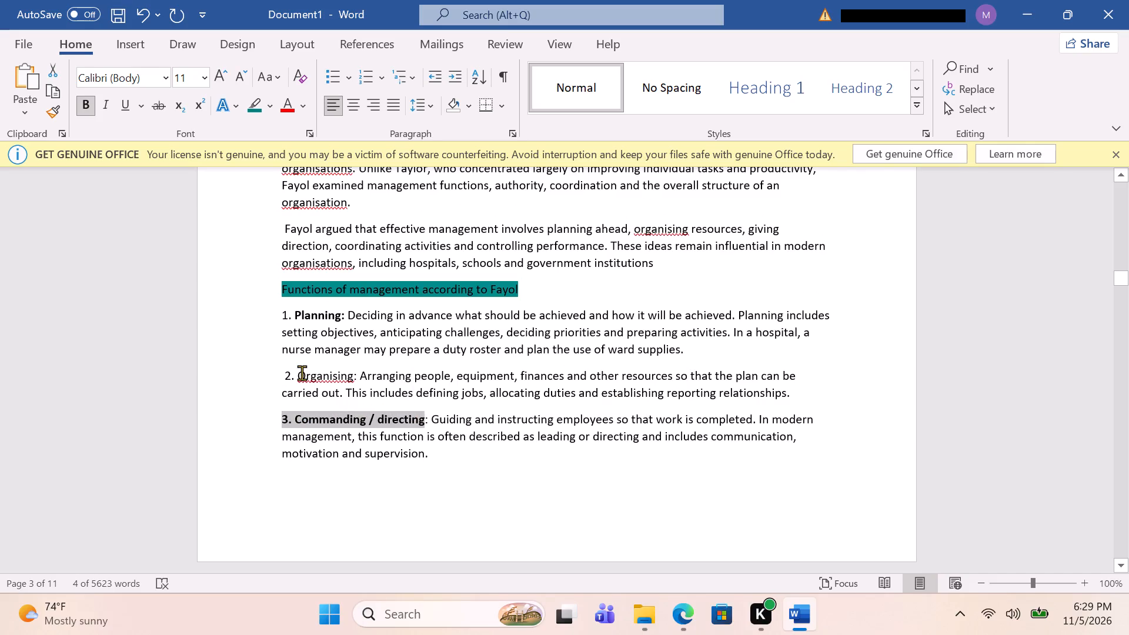
click(304, 372)
drag(284, 380, 297, 379)
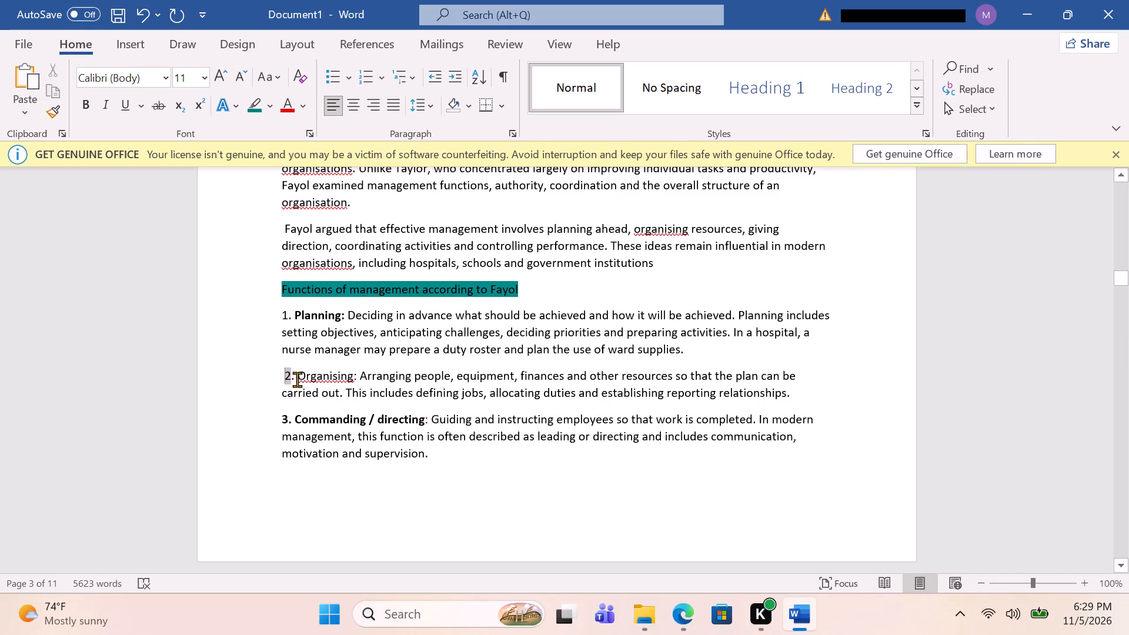
drag(297, 379, 356, 379)
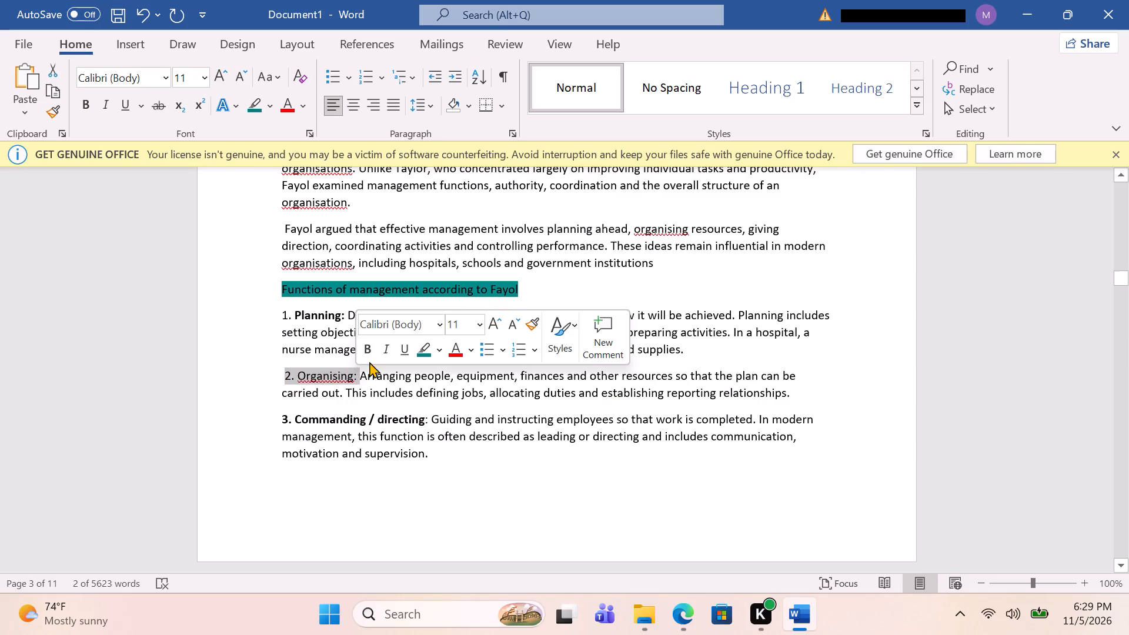
click(365, 355)
click(305, 414)
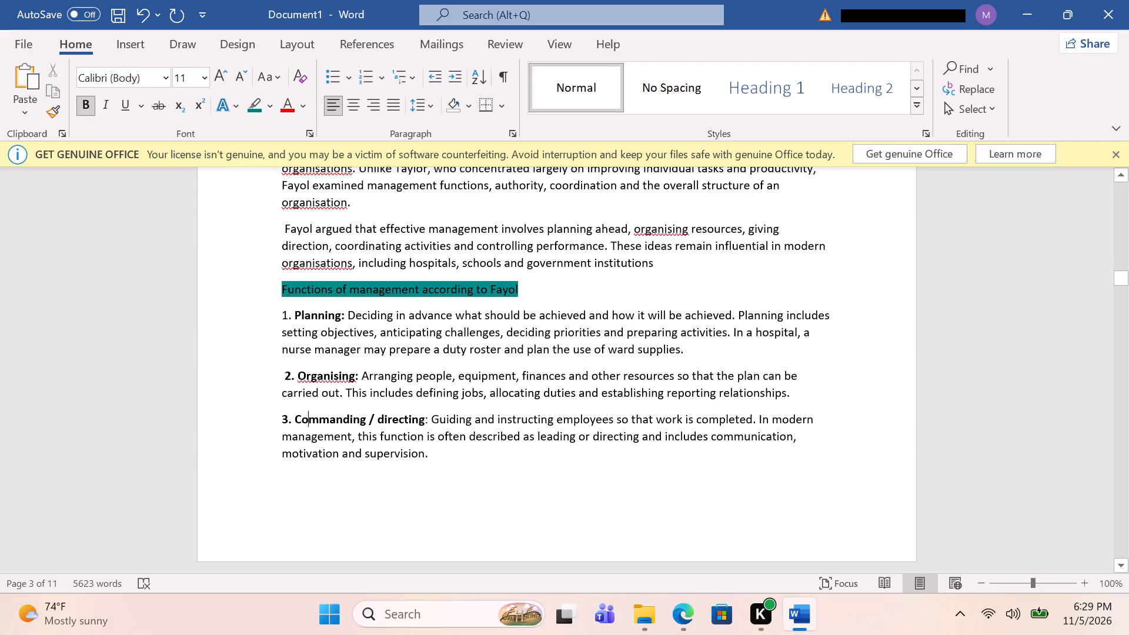
Put the heading "Fayol's 14 principles of management" on its own line and highlight it in teal.
scroll(283, 409, down, 6)
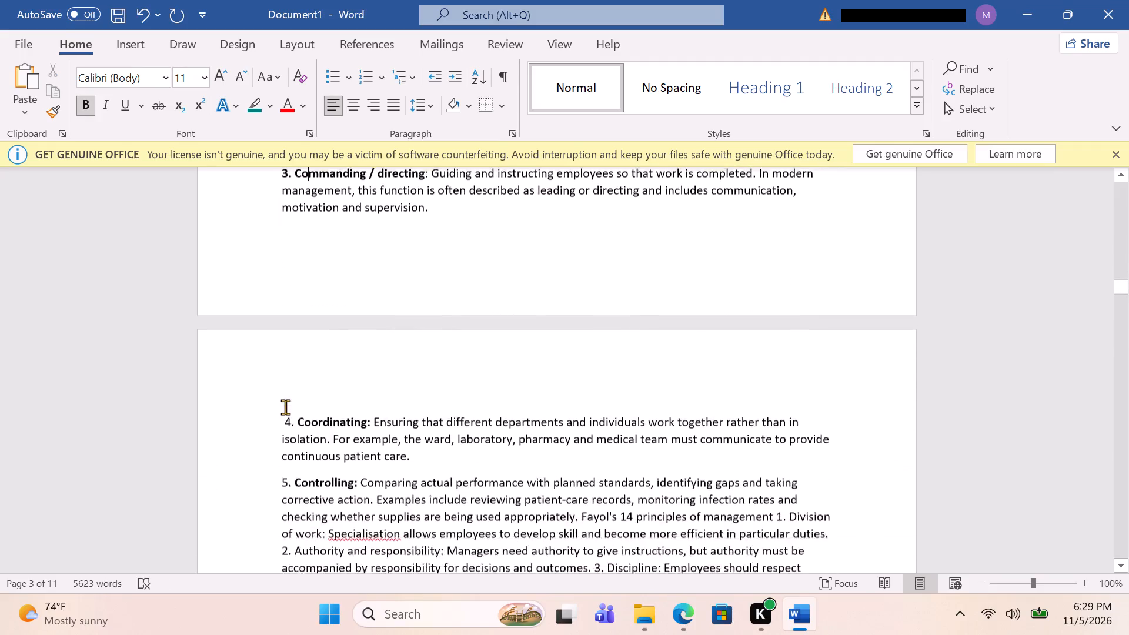
scroll(285, 407, down, 5)
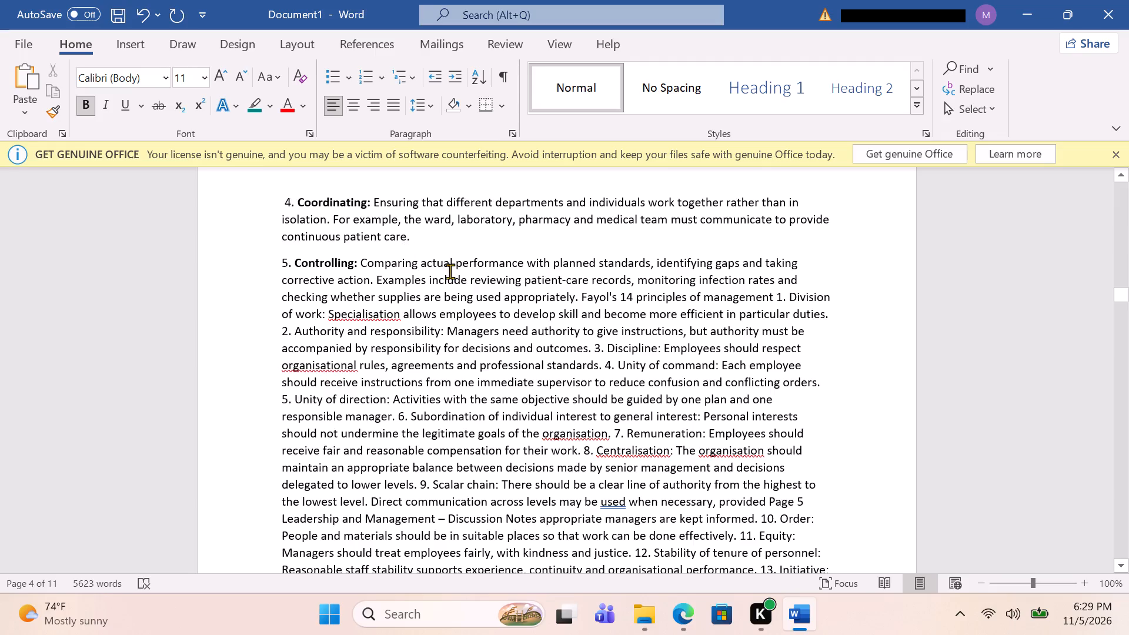
click(578, 295)
key(Return)
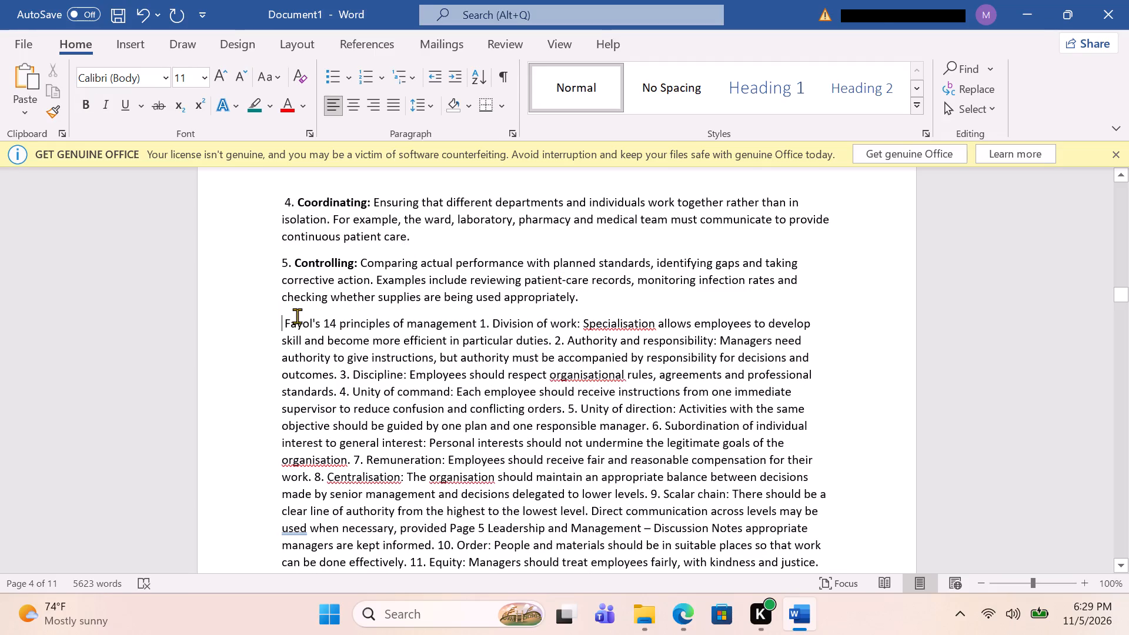
drag(282, 328, 475, 329)
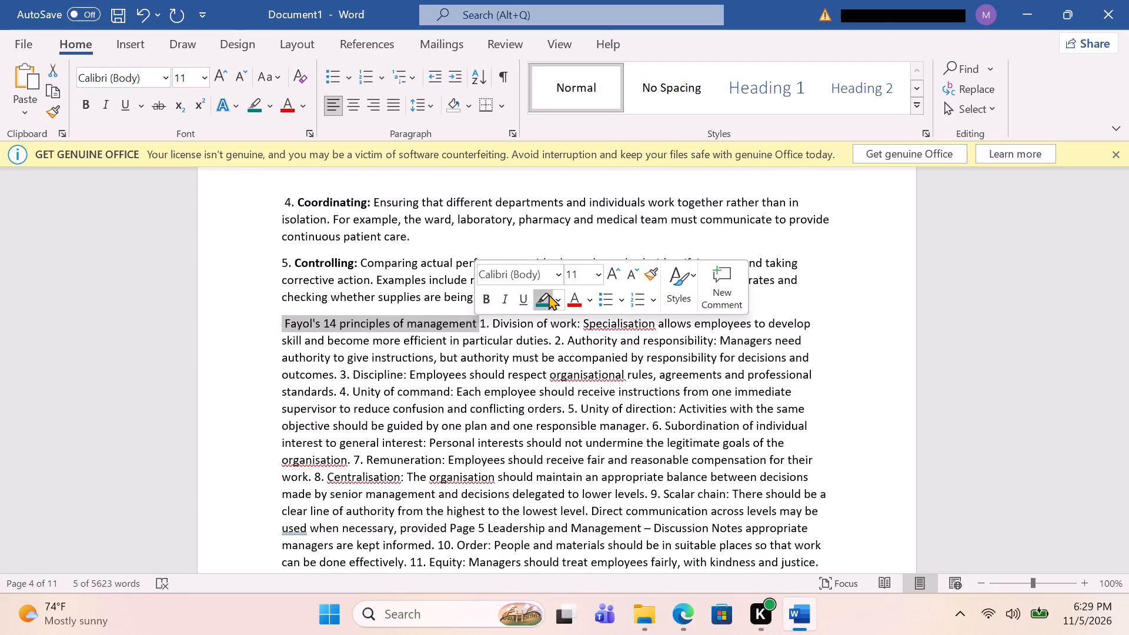
click(549, 294)
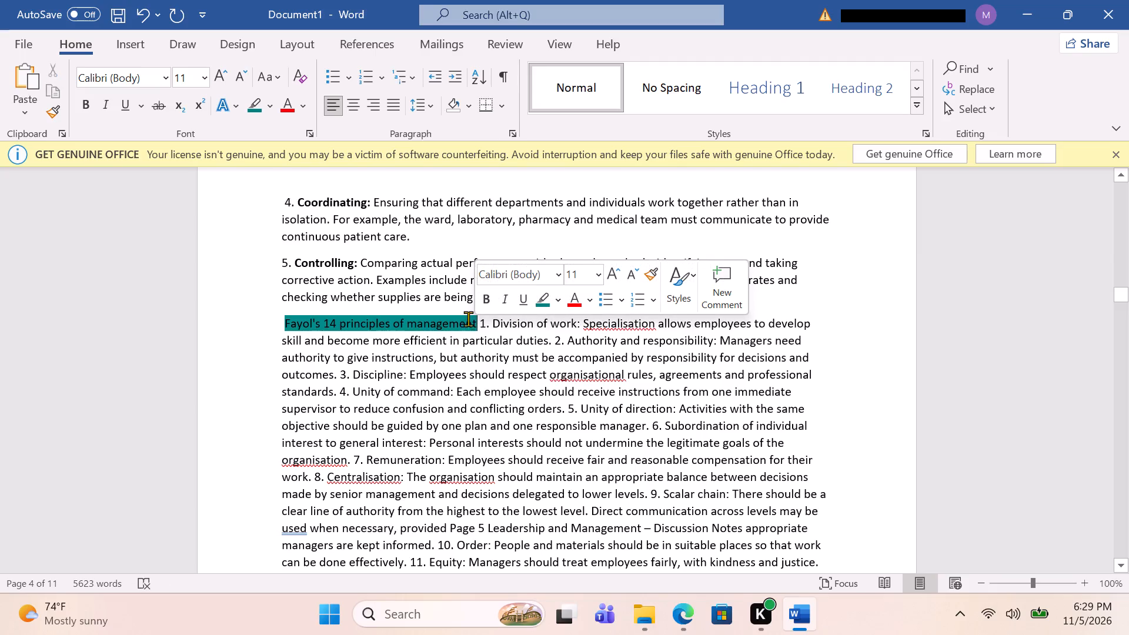
click(480, 325)
key(Return)
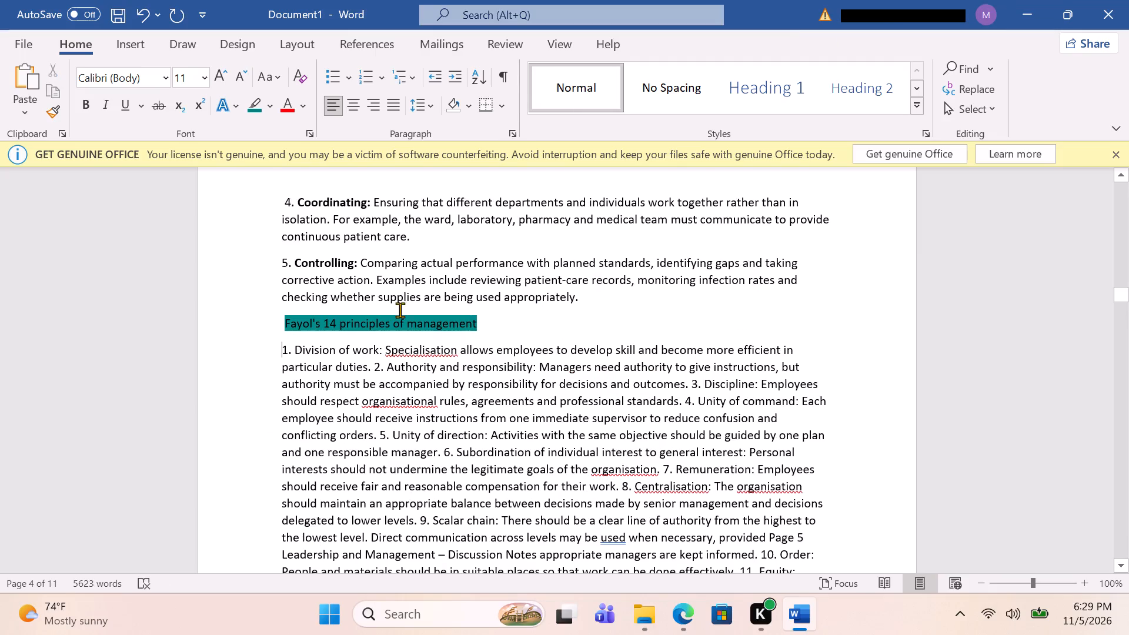
Start new paragraphs at principles 2 Authority and responsibility, 3 Discipline and 4 Unity of command.
click(376, 366)
key(Return)
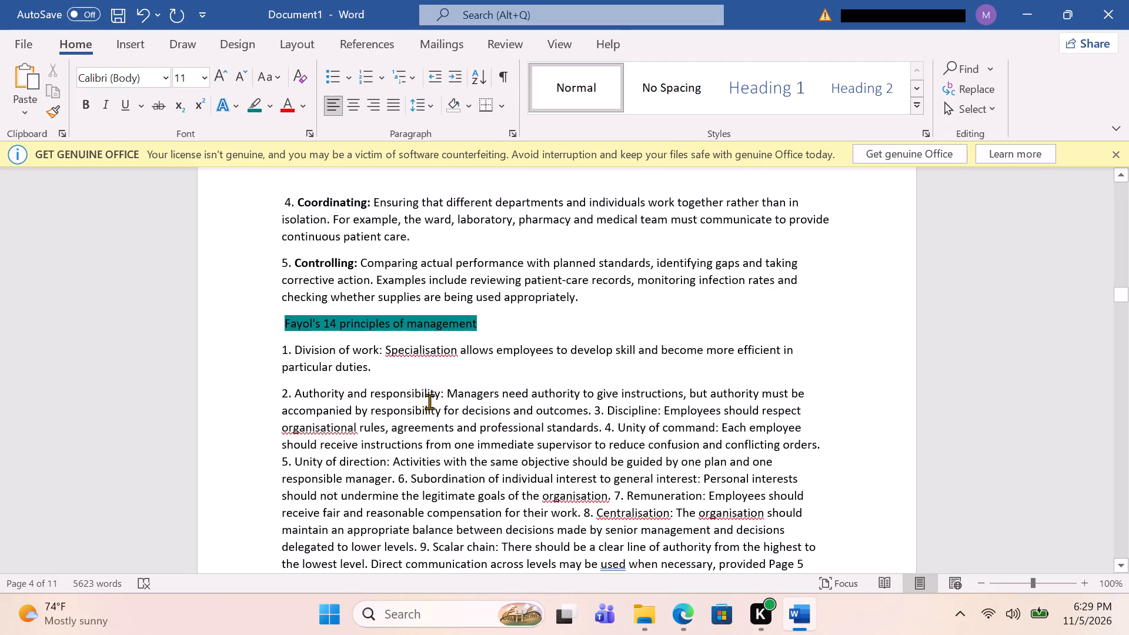
click(592, 411)
key(Return)
scroll(502, 454, down, 1)
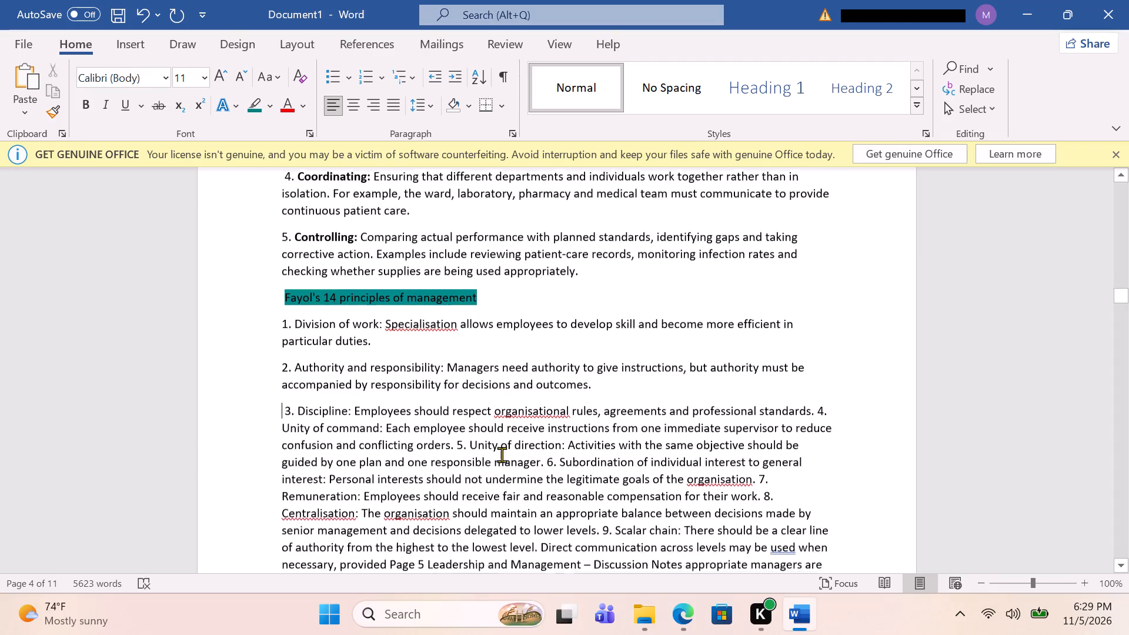
scroll(502, 454, down, 1)
scroll(551, 430, down, 2)
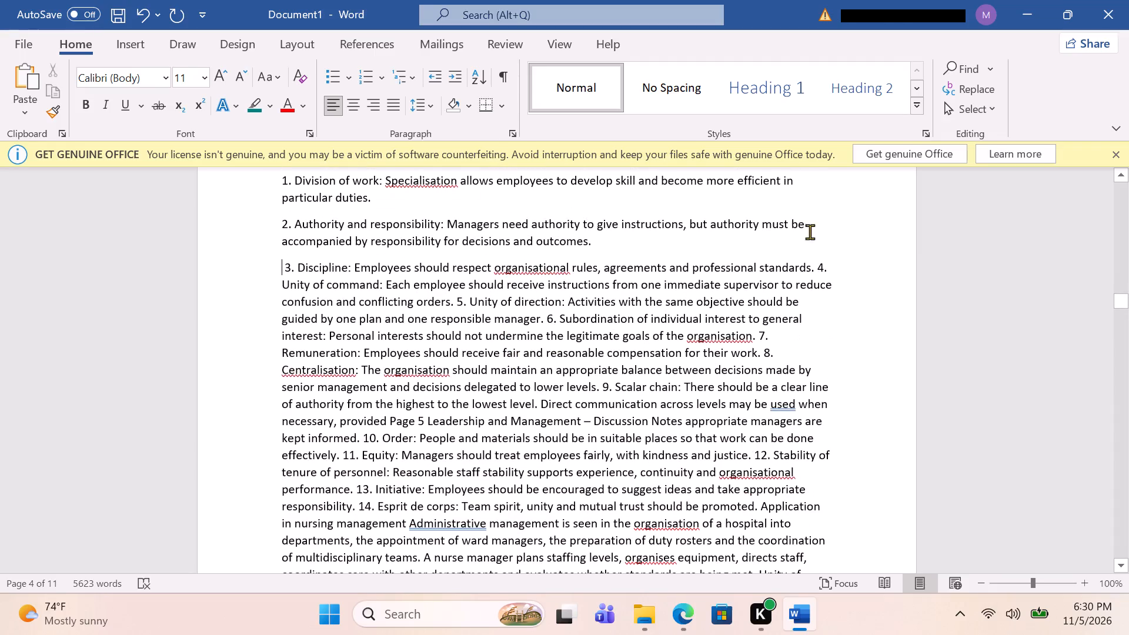
click(817, 270)
key(Return)
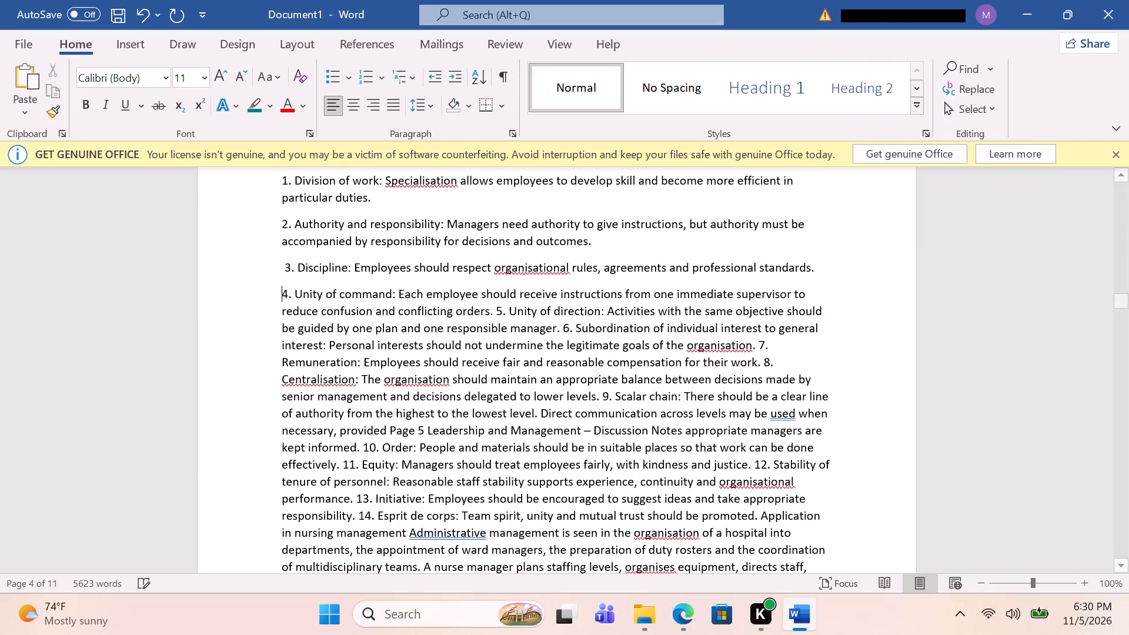
Start a new paragraph at each of Fayol's principles 5 to 9, from Unity of direction through Scalar chain.
click(503, 308)
click(500, 311)
click(496, 315)
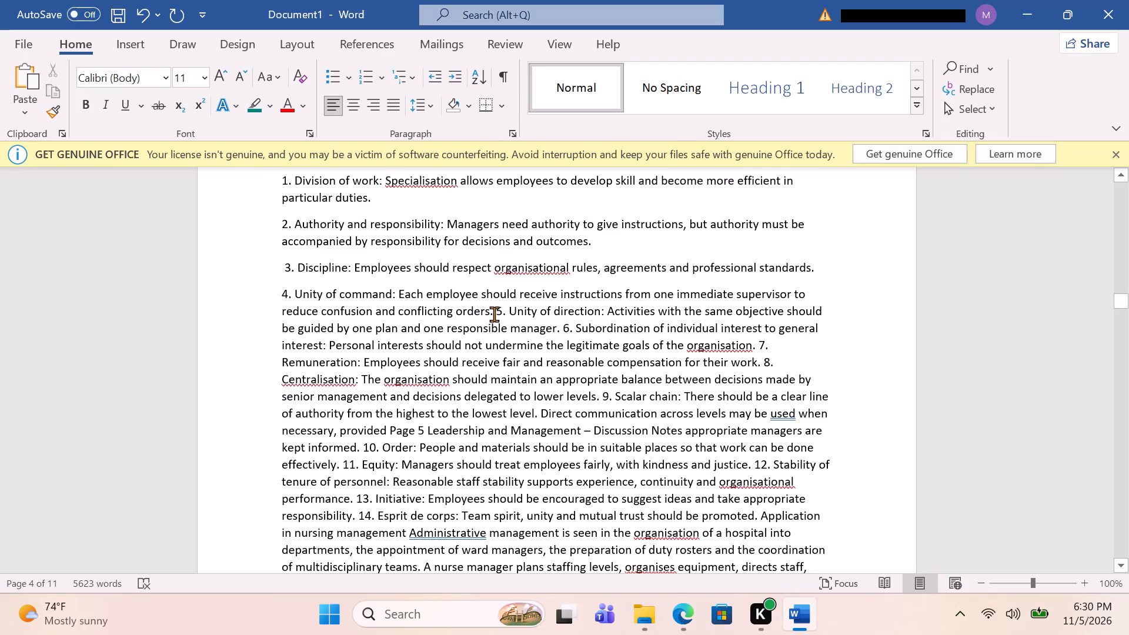
key(Return)
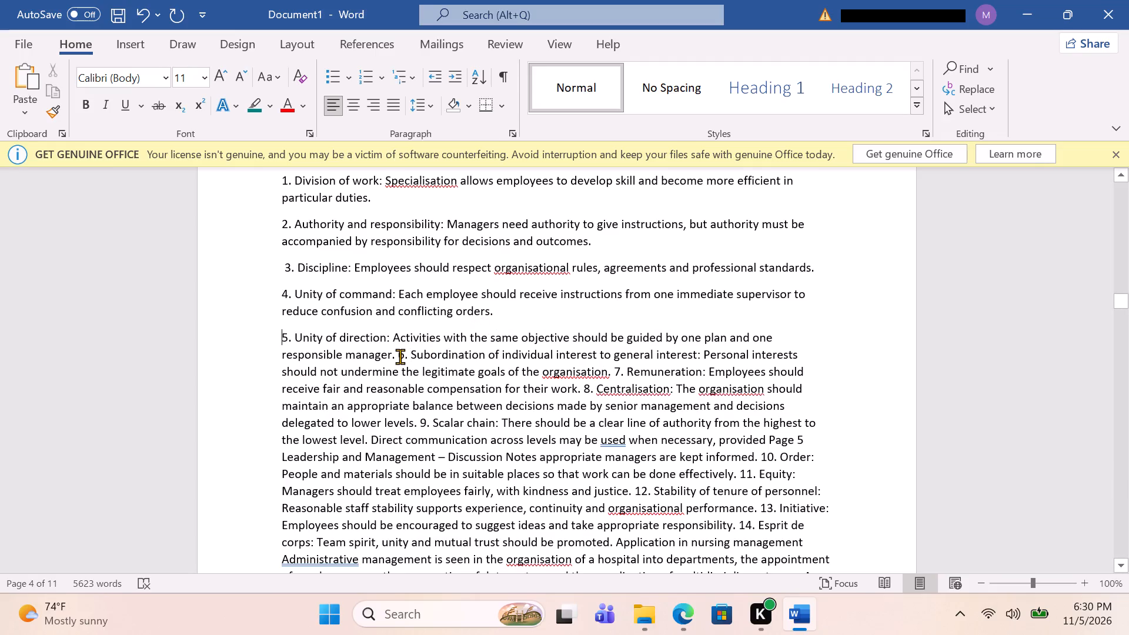
click(400, 356)
key(Return)
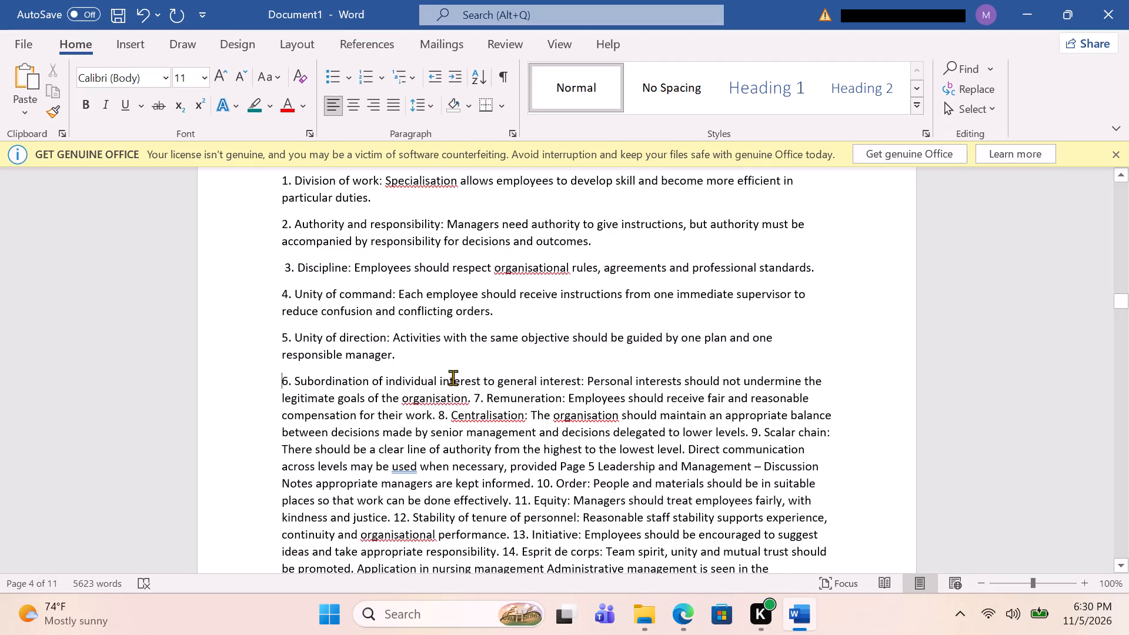
click(474, 397)
key(Return)
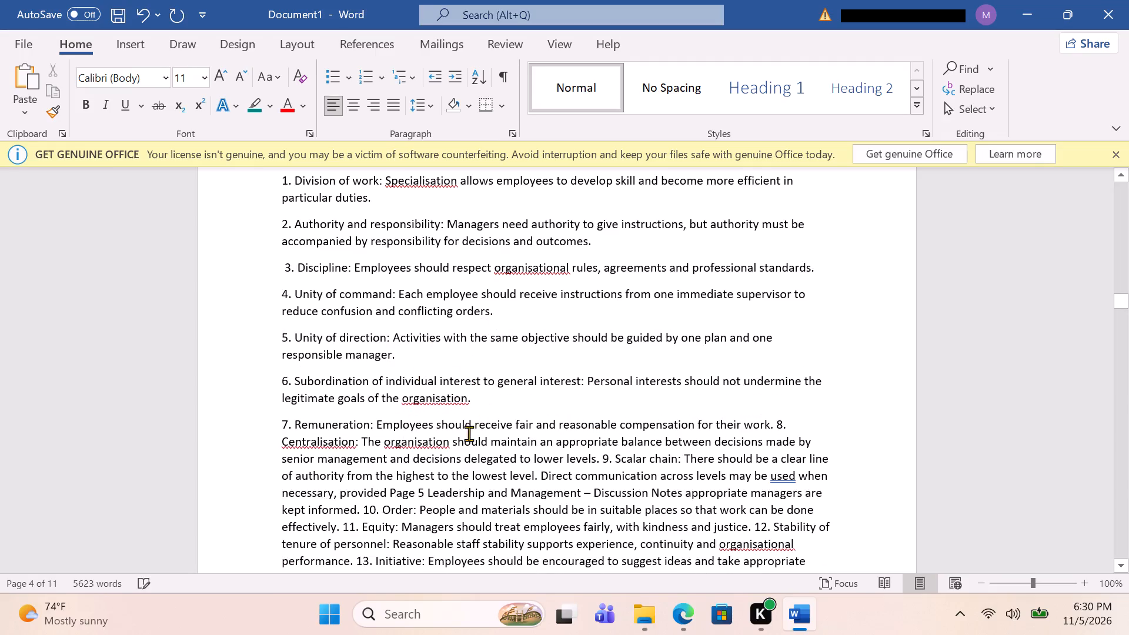
click(775, 420)
key(Return)
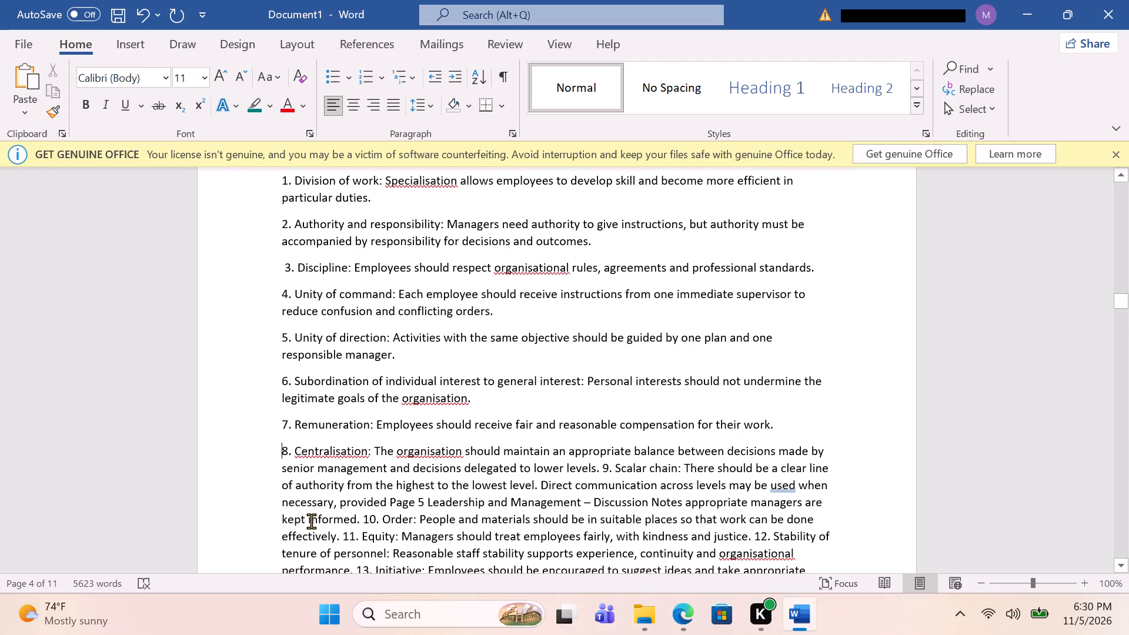
click(600, 465)
key(Return)
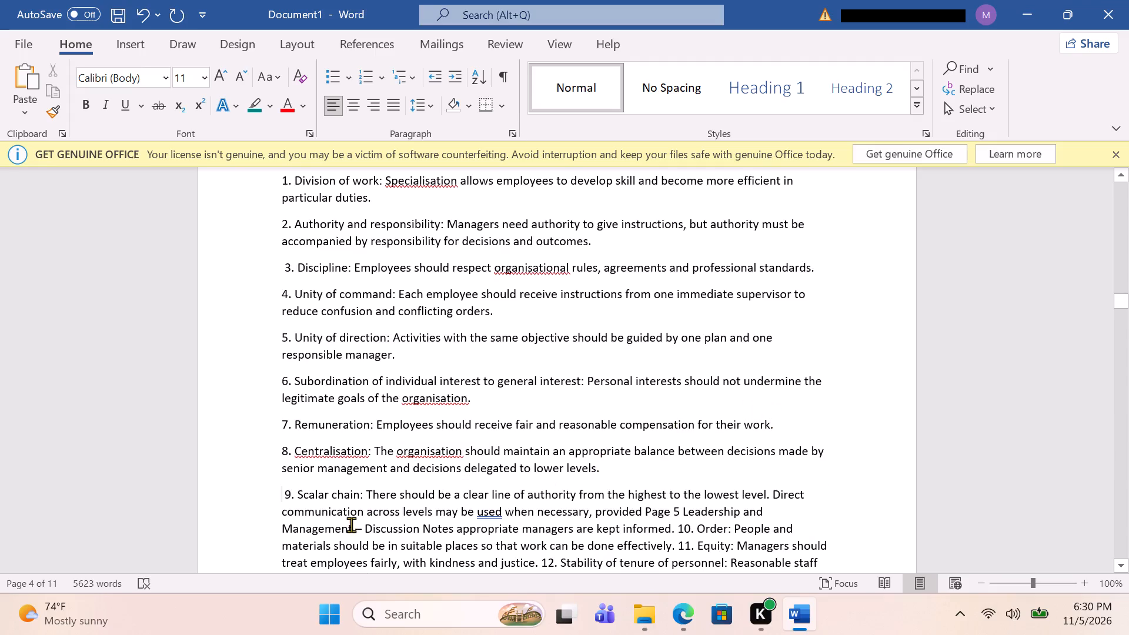
Delete the leftover page text "Page 5 Leadership and Management – Discussion Notes", along with the preceding "provided", from principle 9 Scalar chain.
scroll(411, 519, down, 3)
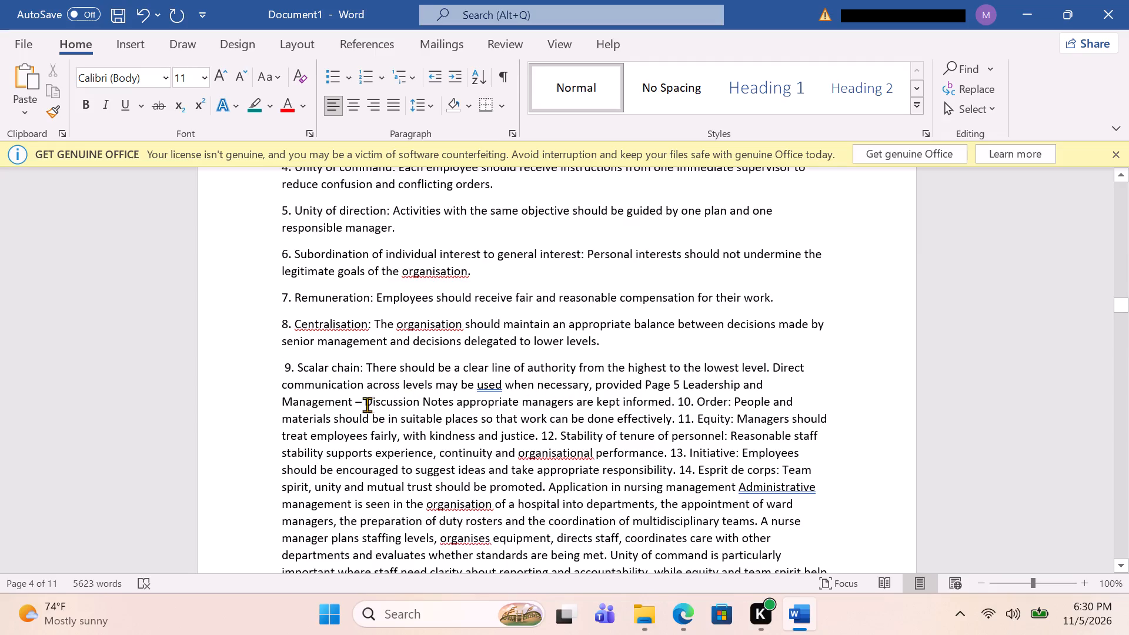
drag(643, 385, 640, 384)
drag(640, 384, 653, 377)
drag(653, 377, 787, 380)
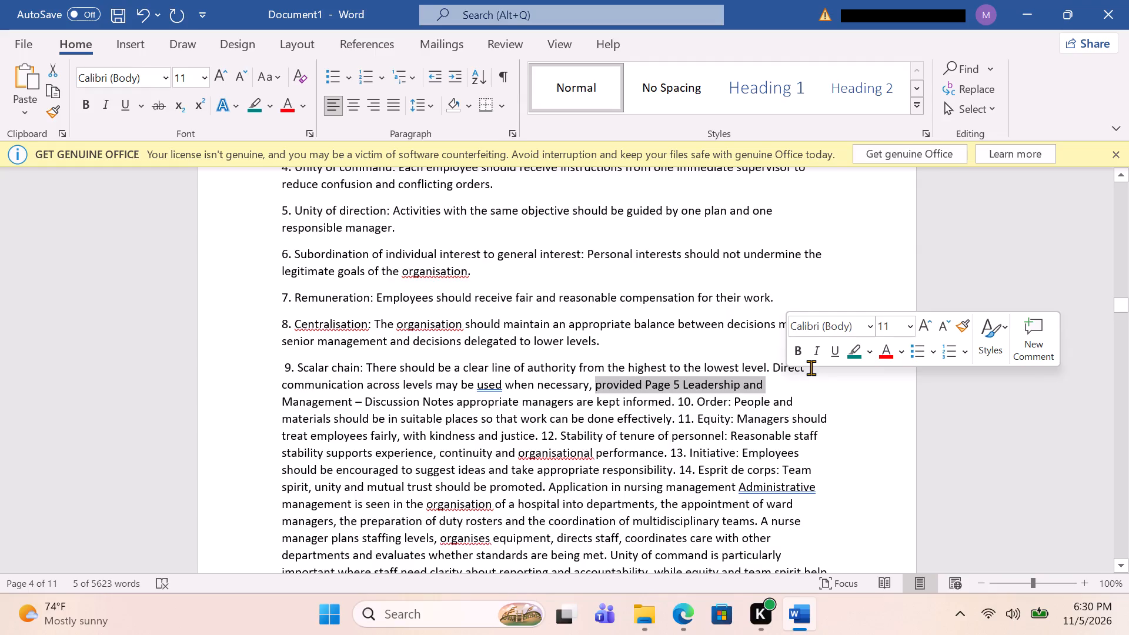
key(Delete)
drag(590, 376, 600, 382)
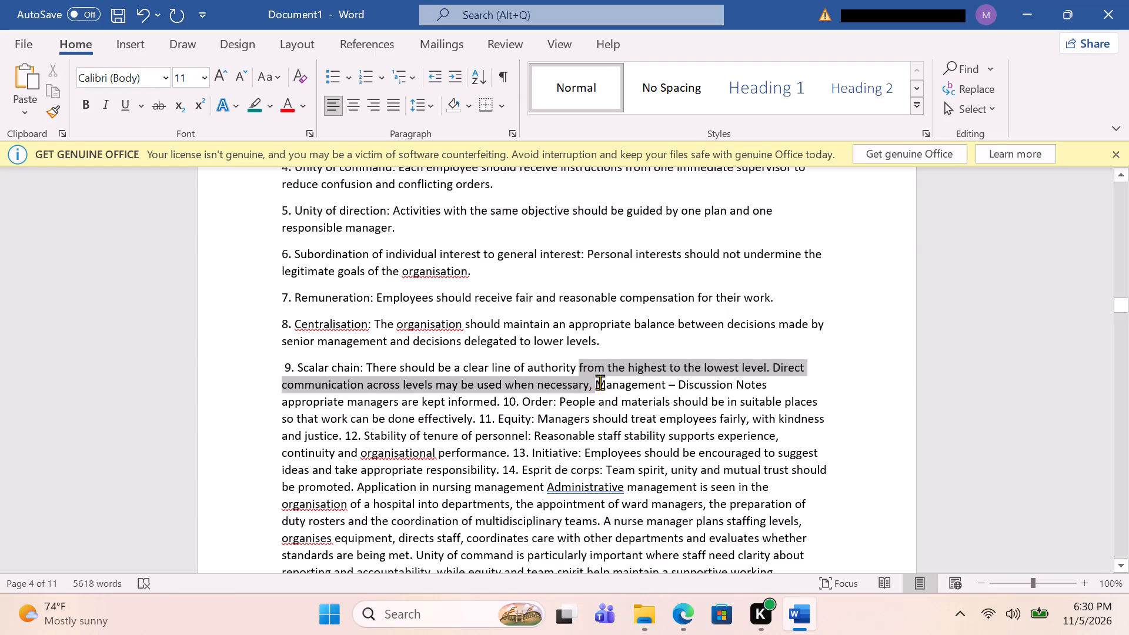
drag(600, 382, 610, 387)
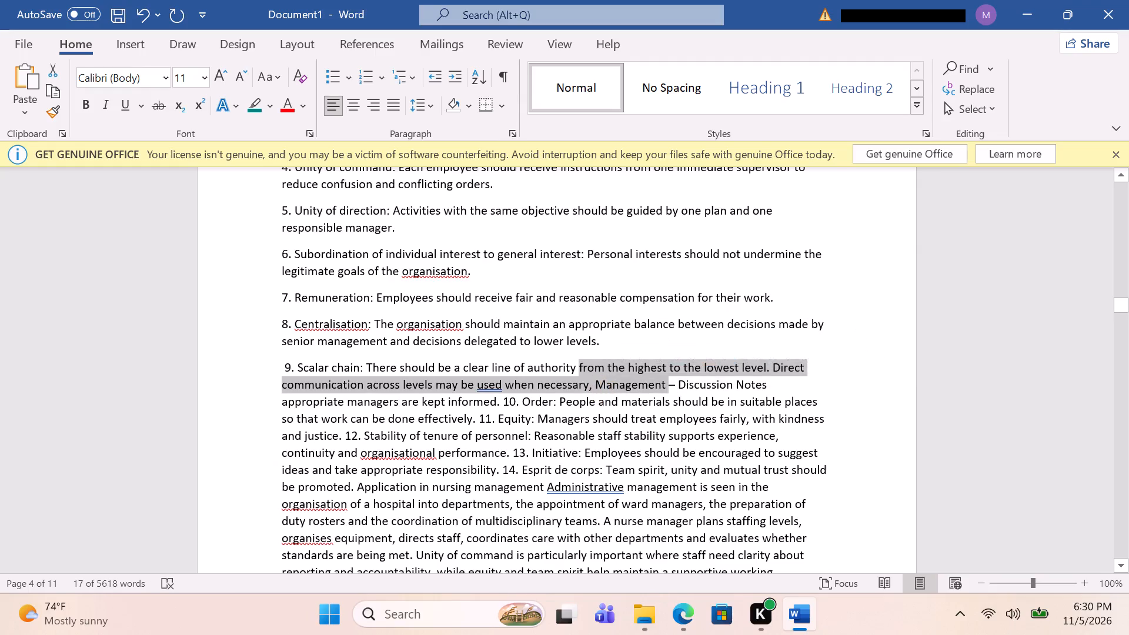
click(243, 472)
click(240, 473)
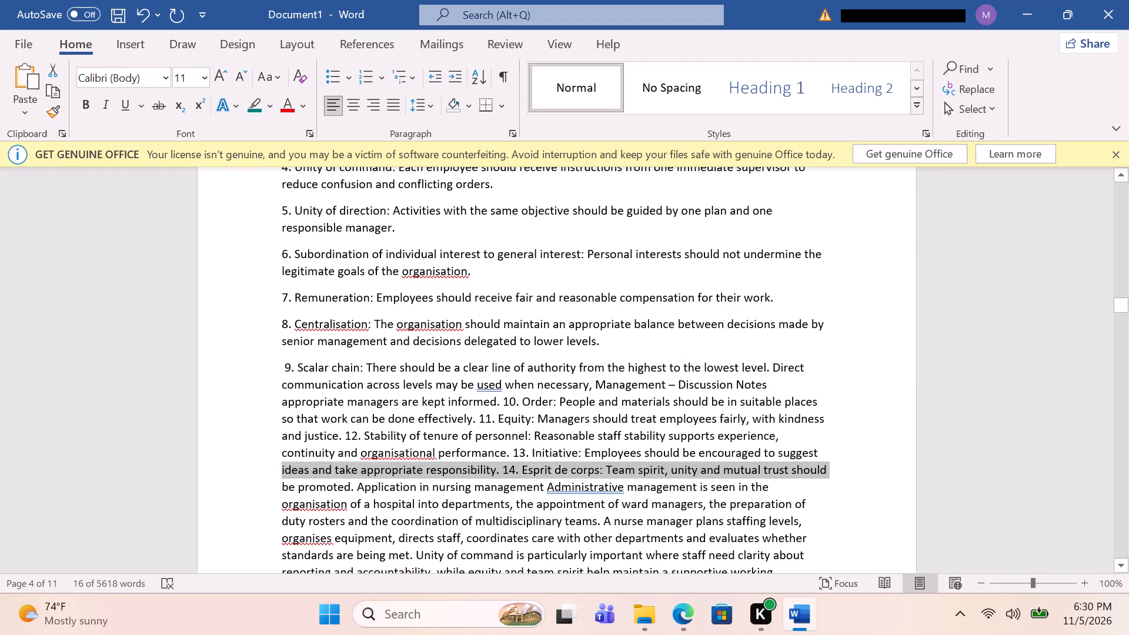
click(205, 391)
click(910, 437)
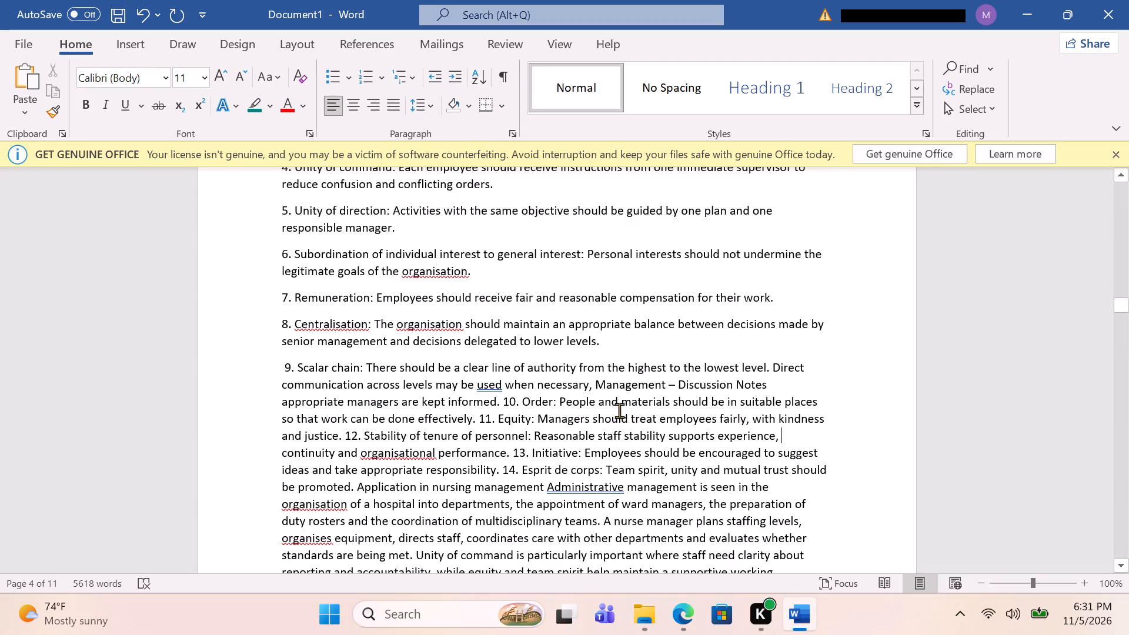
drag(600, 385, 733, 379)
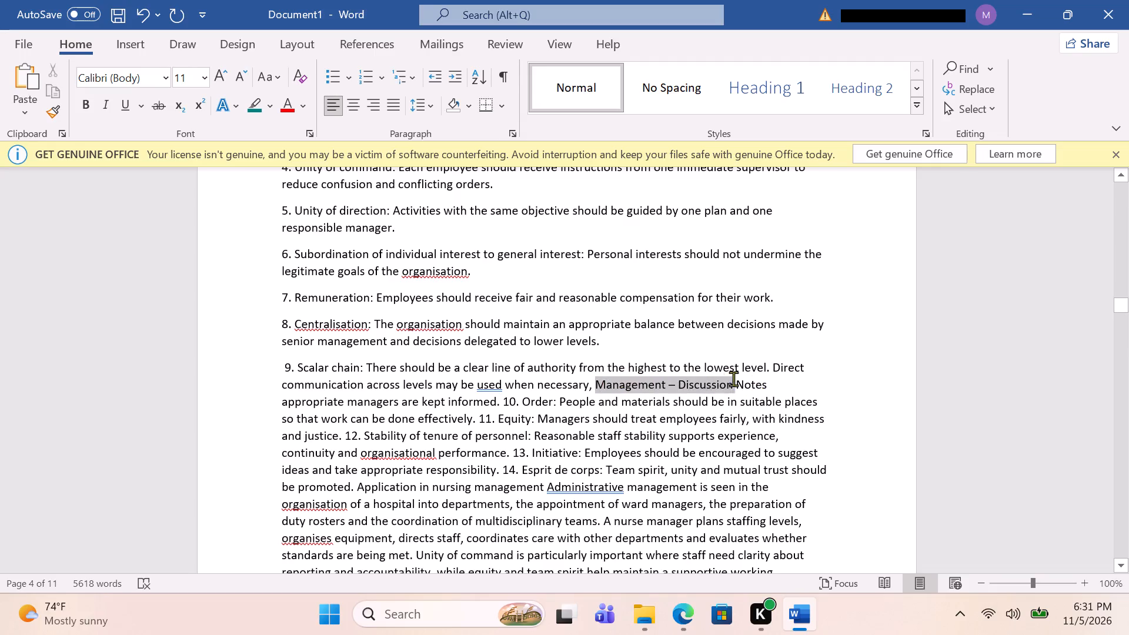
drag(733, 379, 762, 386)
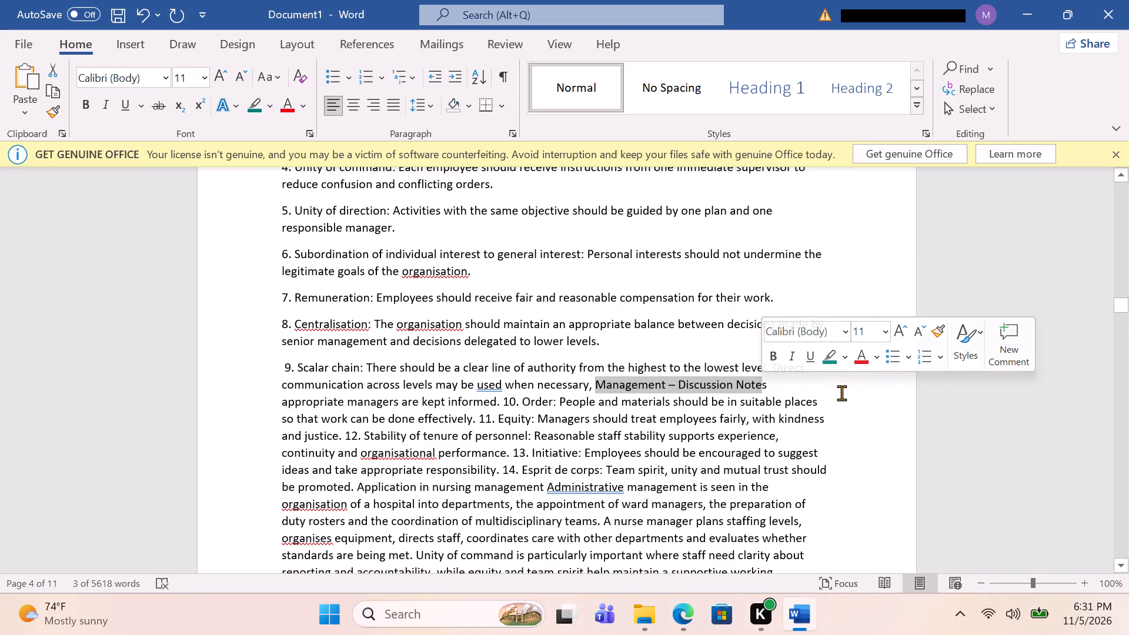
key(Delete)
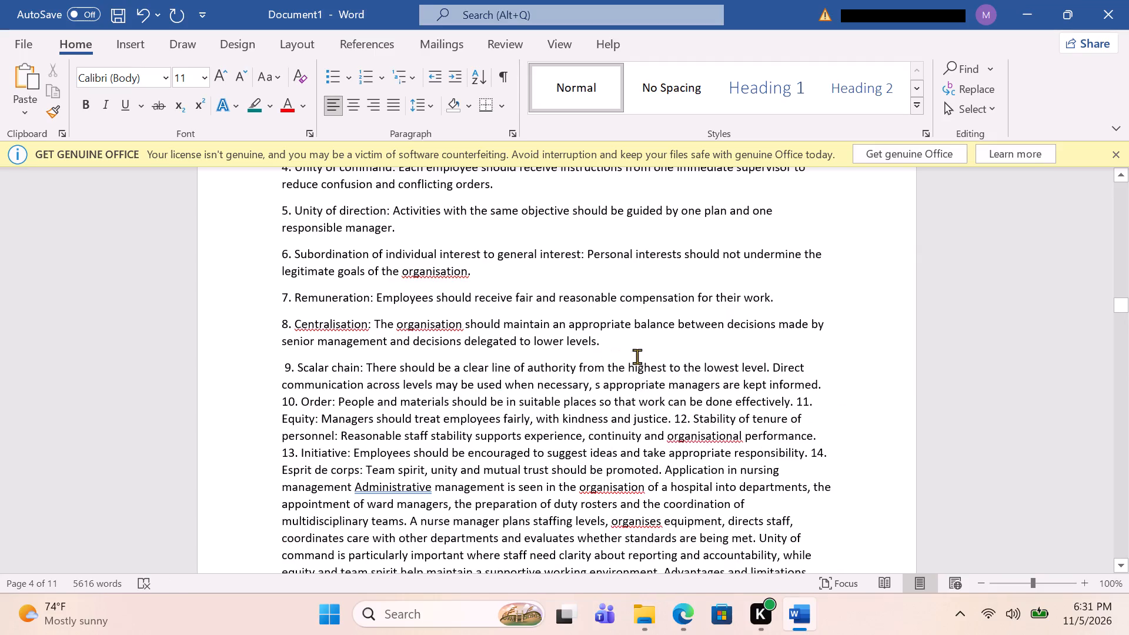
click(605, 382)
key(BackSpace)
key(BackSpace)
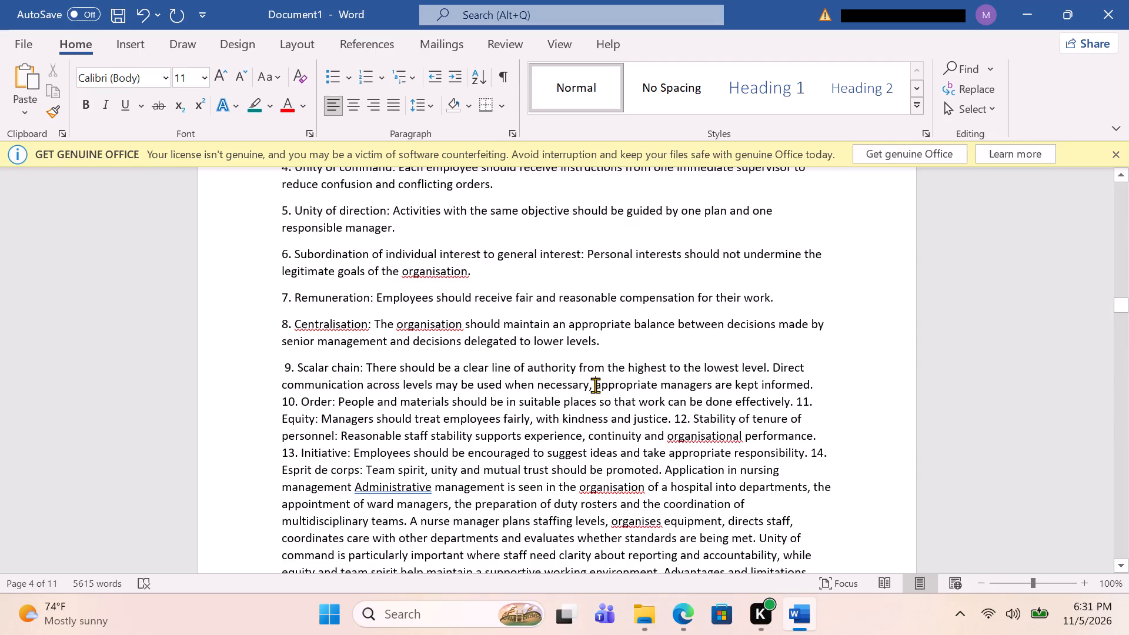
Insert the word "provided" before "appropriate managers are kept informed" in principle 9 Scalar chain.
key(p)
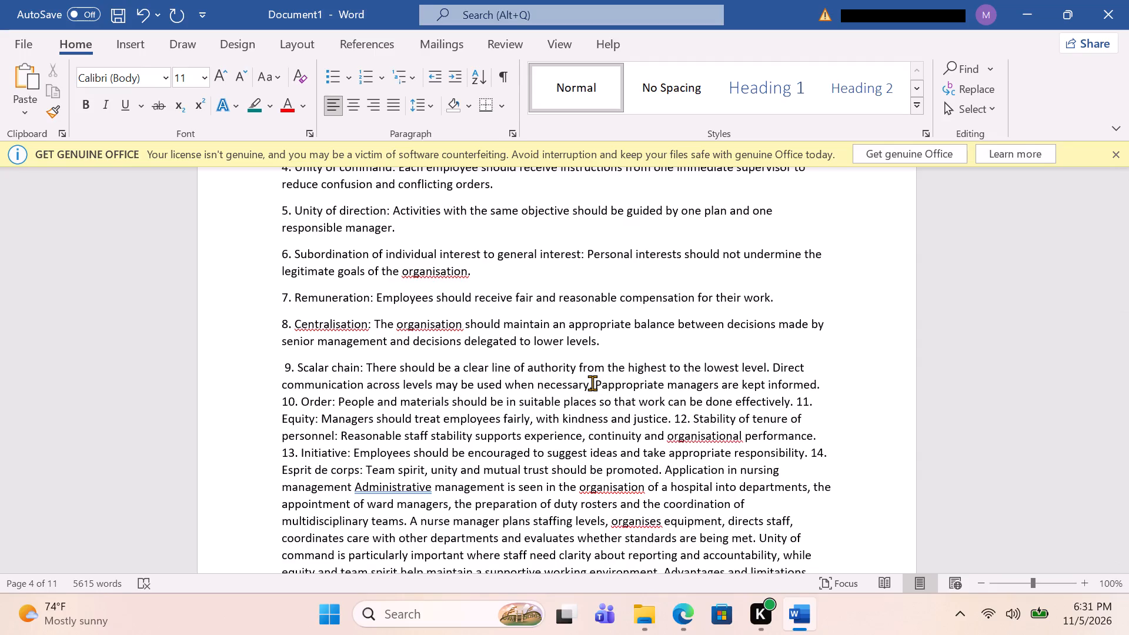
key(BackSpace)
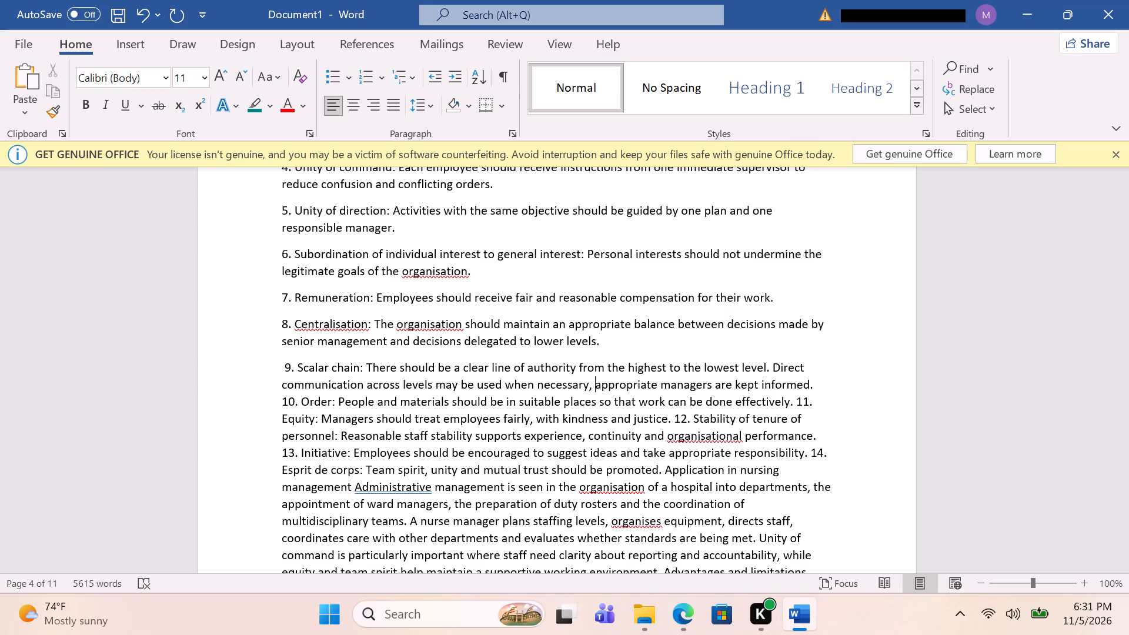
text(provided)
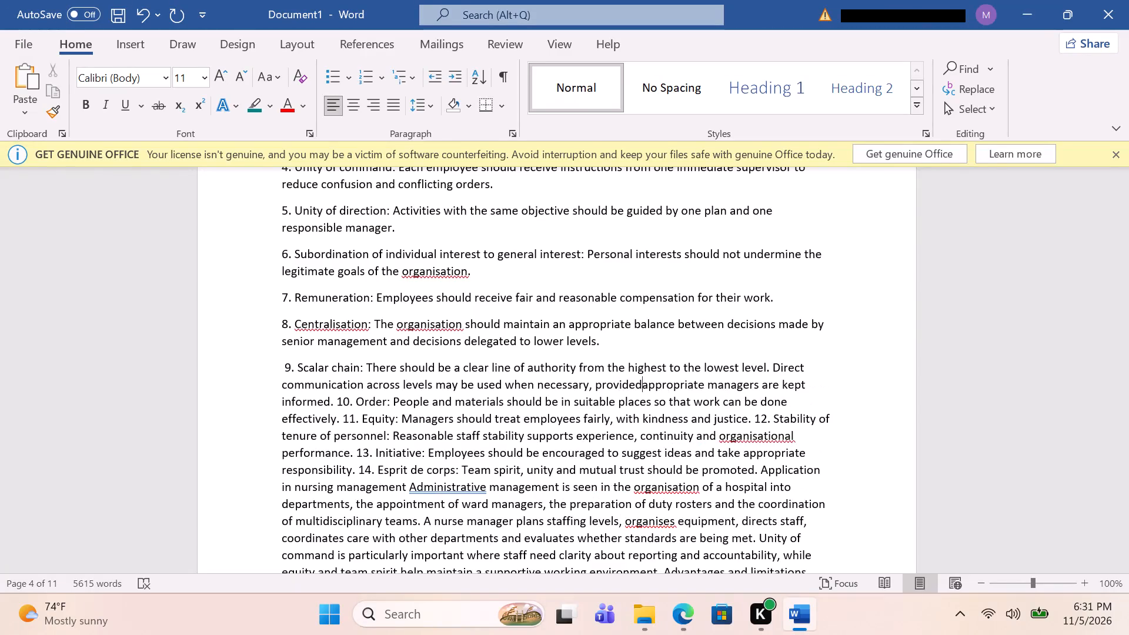
key(space)
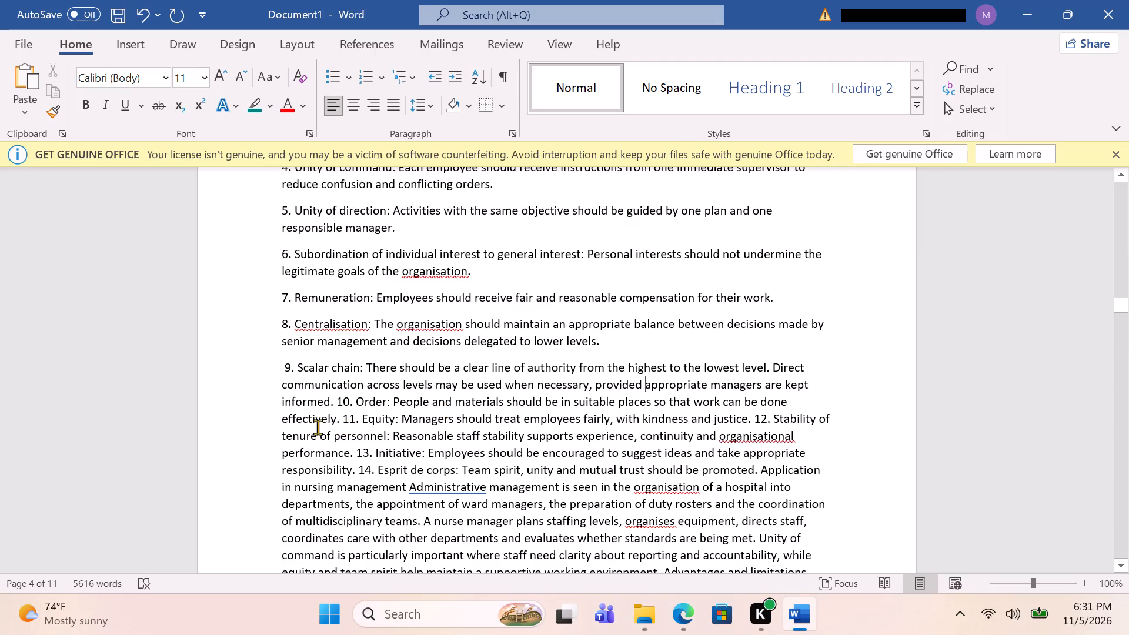
Start new paragraphs at Fayol's principles 10 Order and 11 Equity, keeping the number 10 intact.
click(340, 406)
key(Return)
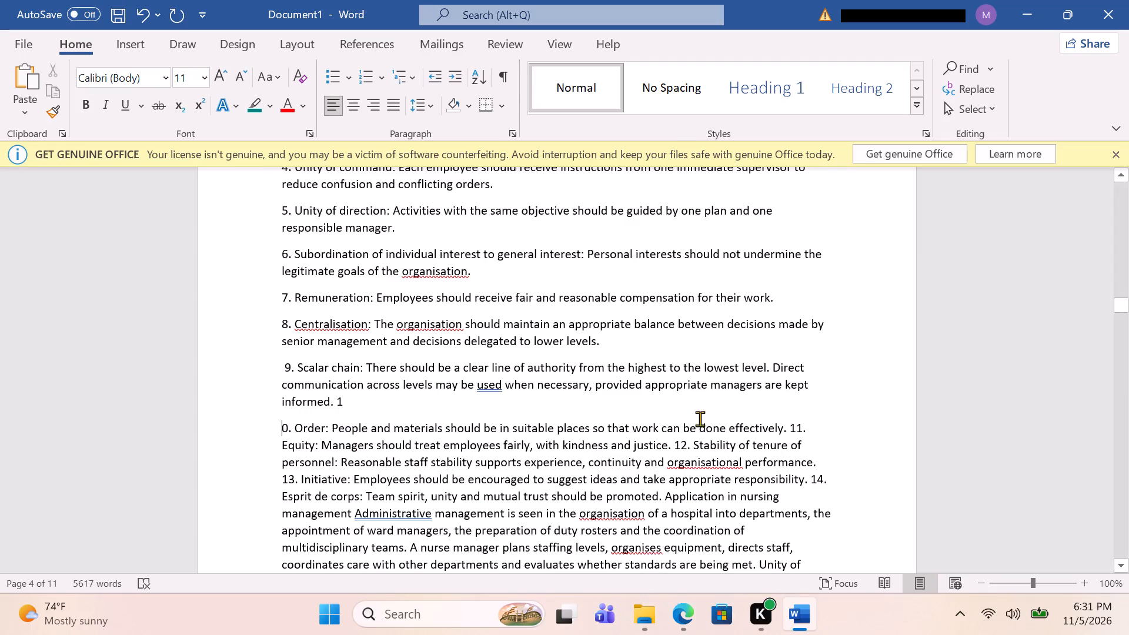
click(784, 427)
click(794, 429)
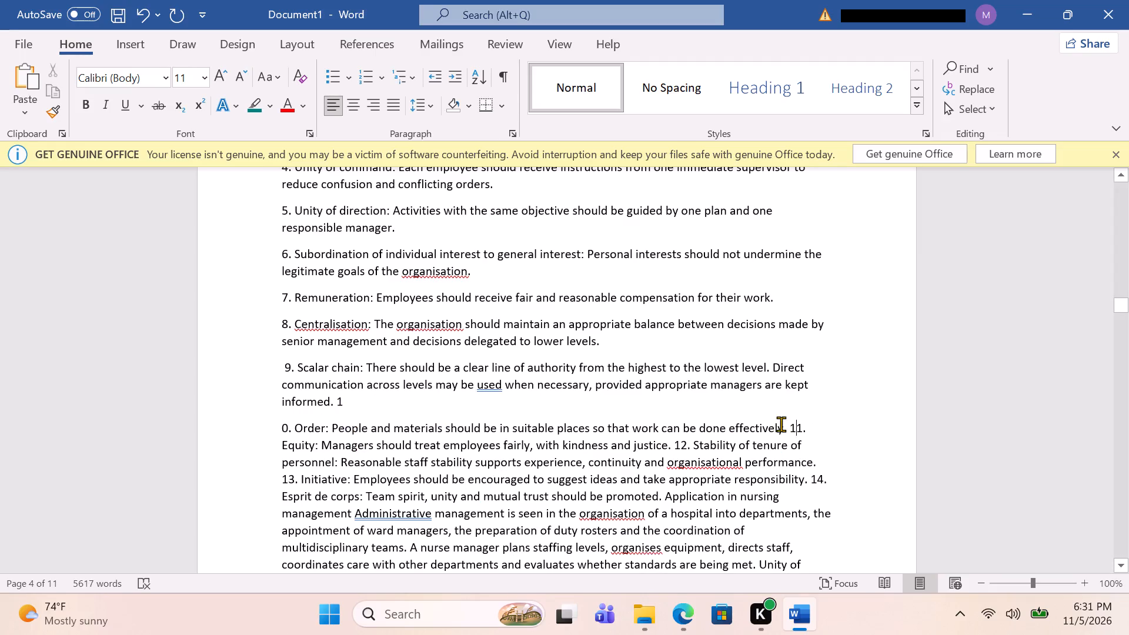
click(781, 424)
key(Return)
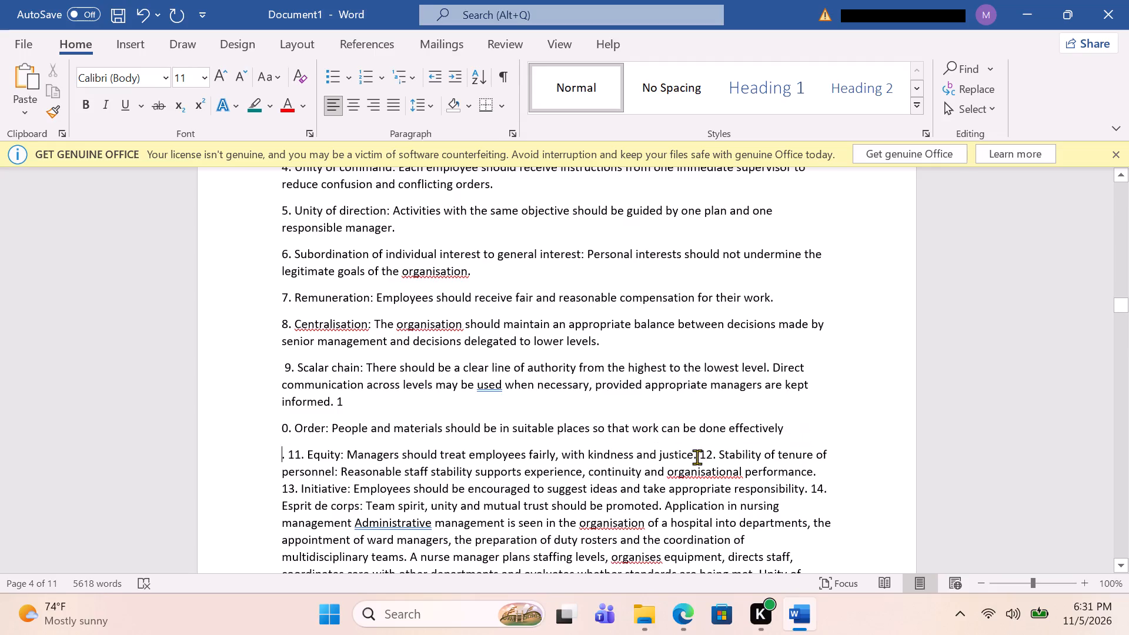
click(290, 457)
key(BackSpace)
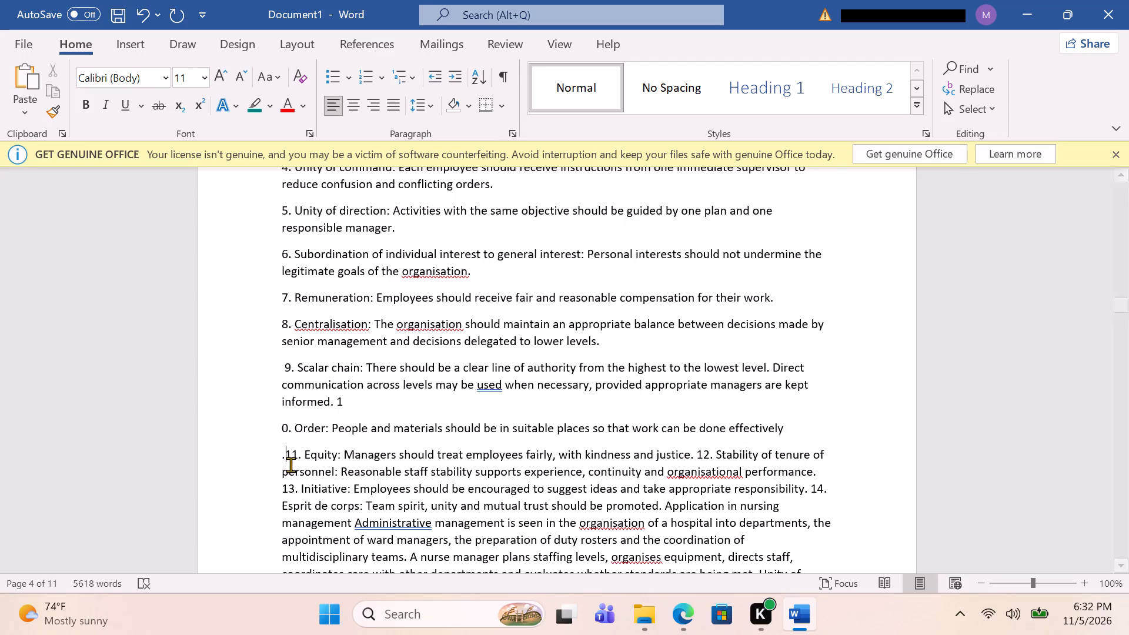
click(335, 402)
click(352, 412)
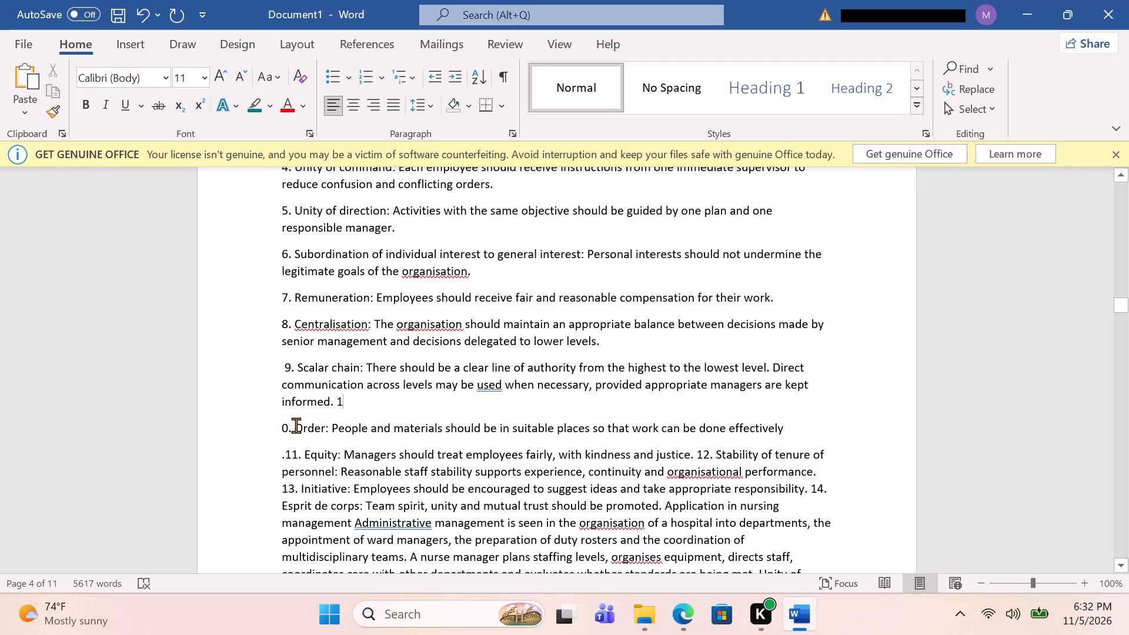
click(283, 428)
key(BackSpace)
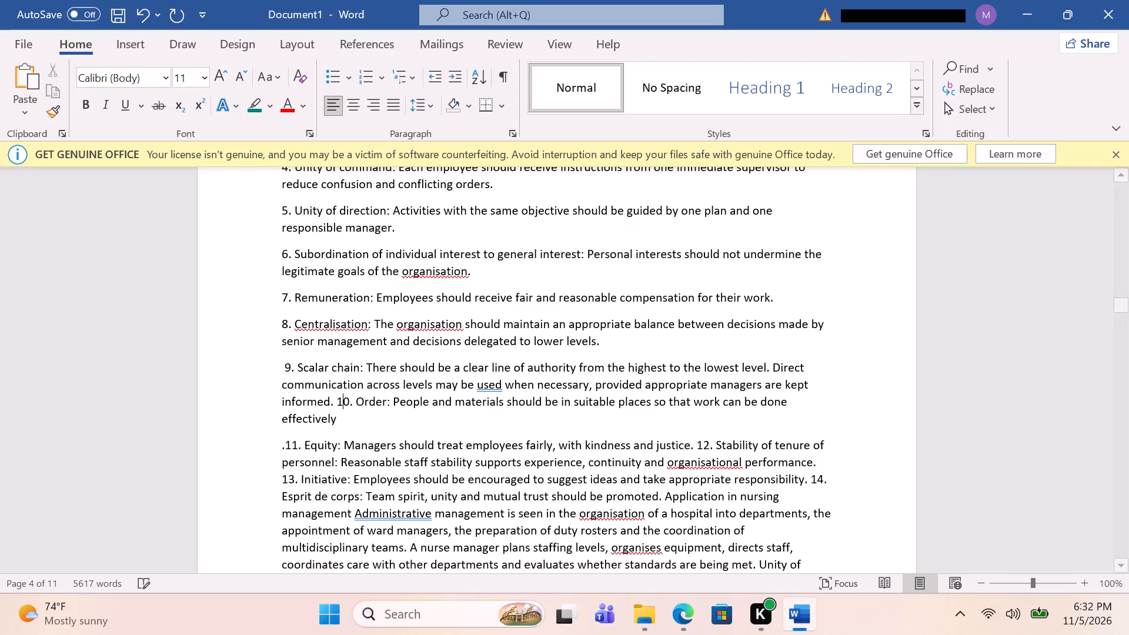
click(336, 403)
key(Return)
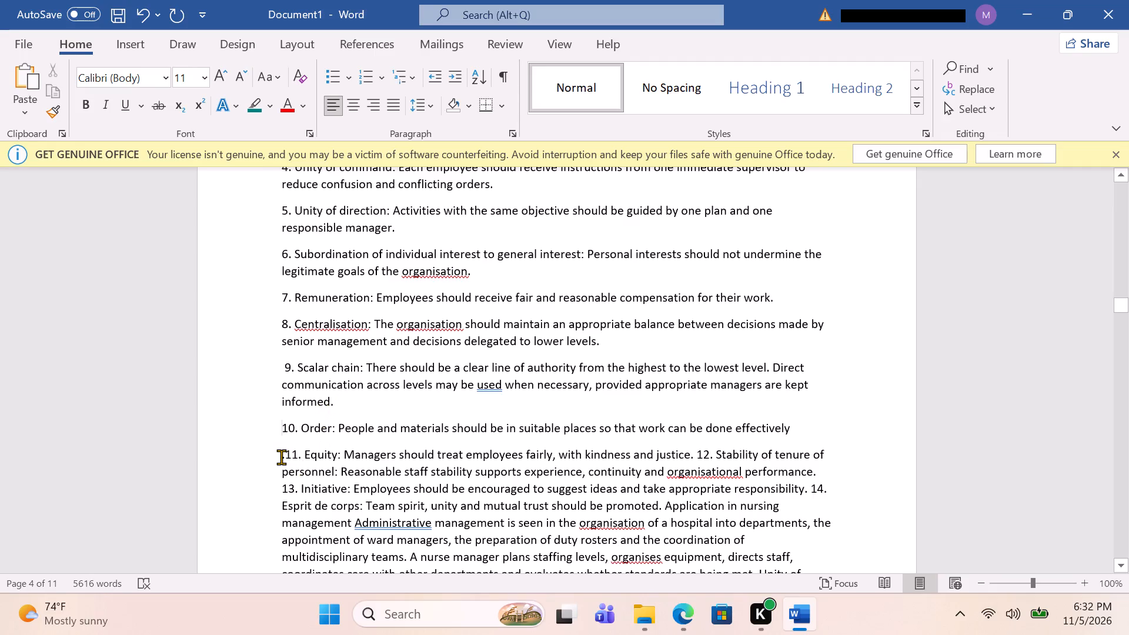
Add a full stop at the end of principle 10 Order, after "effectively".
click(290, 457)
click(798, 431)
key(period)
Start new paragraphs at principles 12 Stability of tenure of personnel, 13 Initiative and 14 Esprit de corps.
click(694, 454)
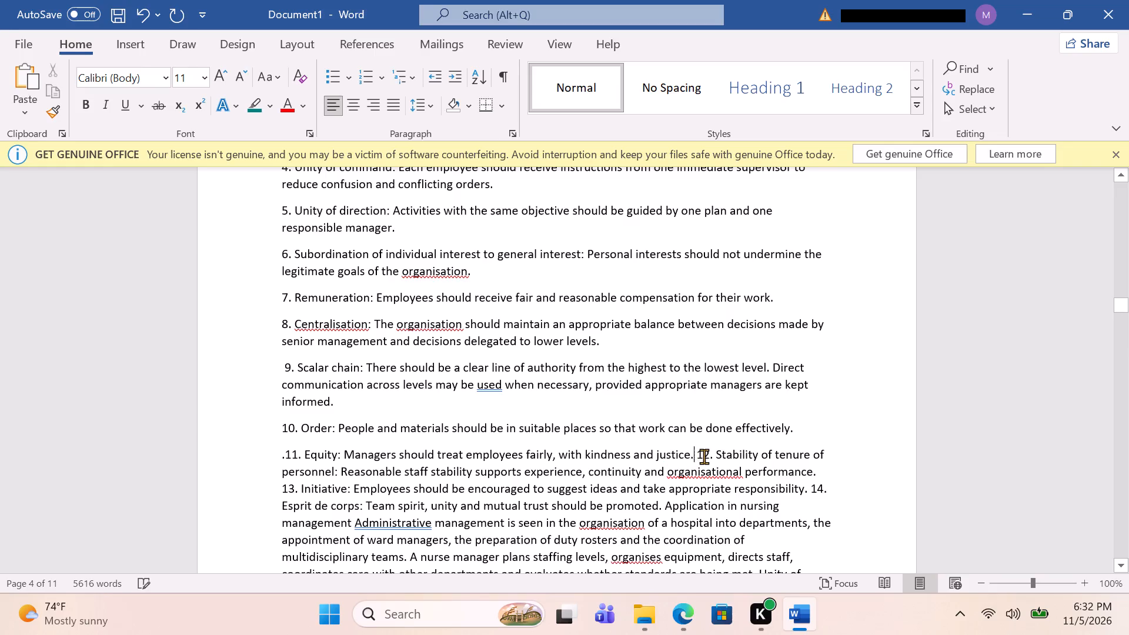
key(Return)
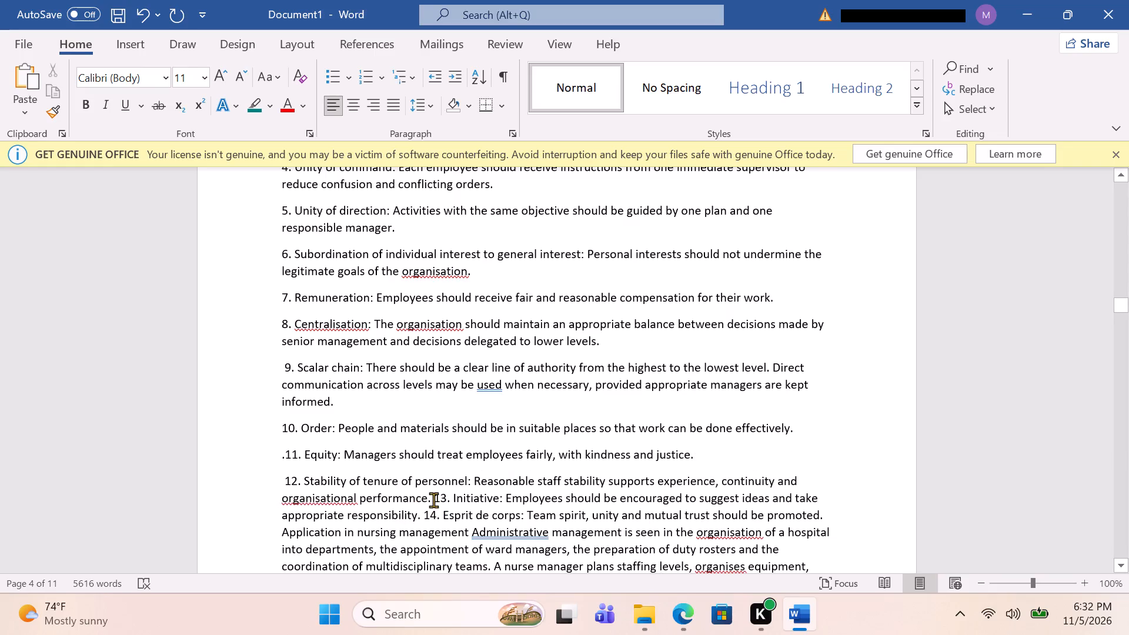
click(433, 500)
key(Return)
scroll(445, 506, down, 3)
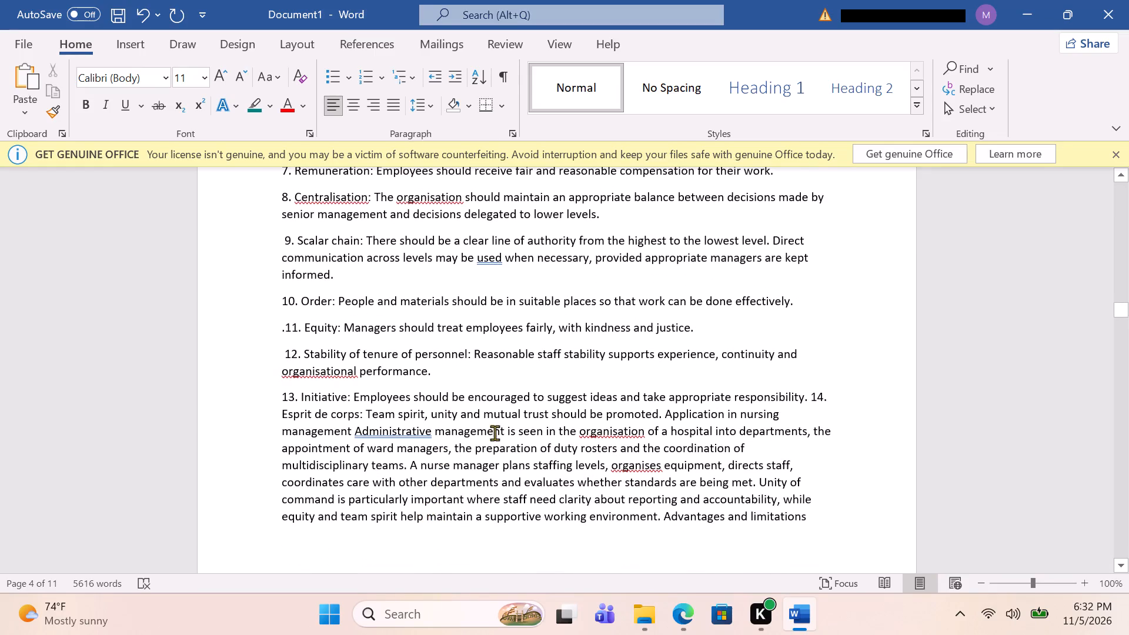
click(809, 399)
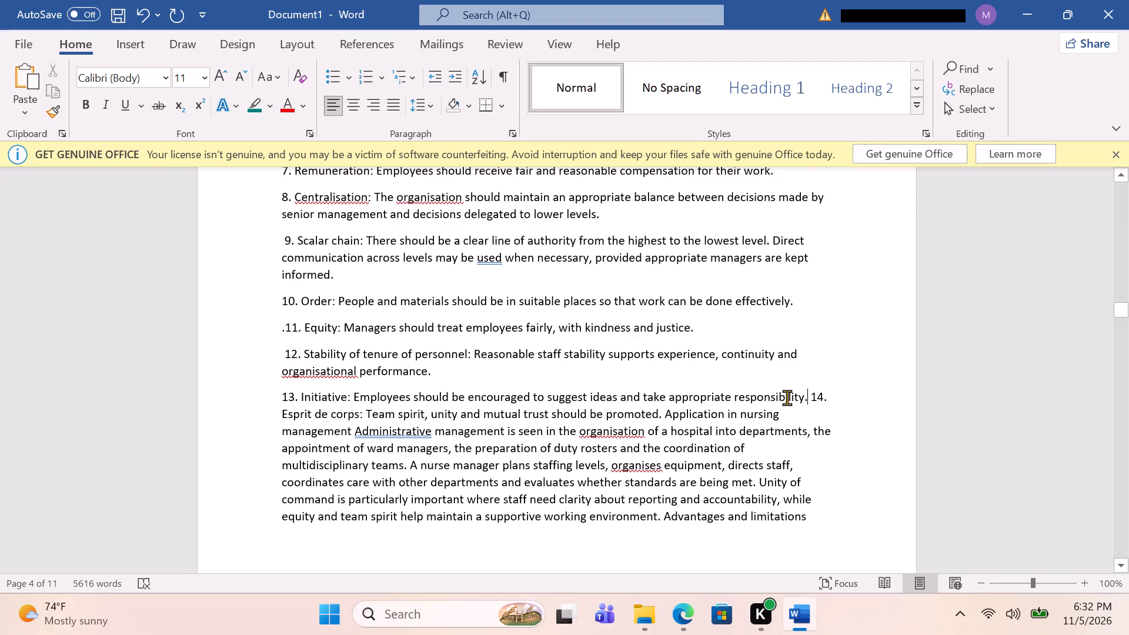
key(Return)
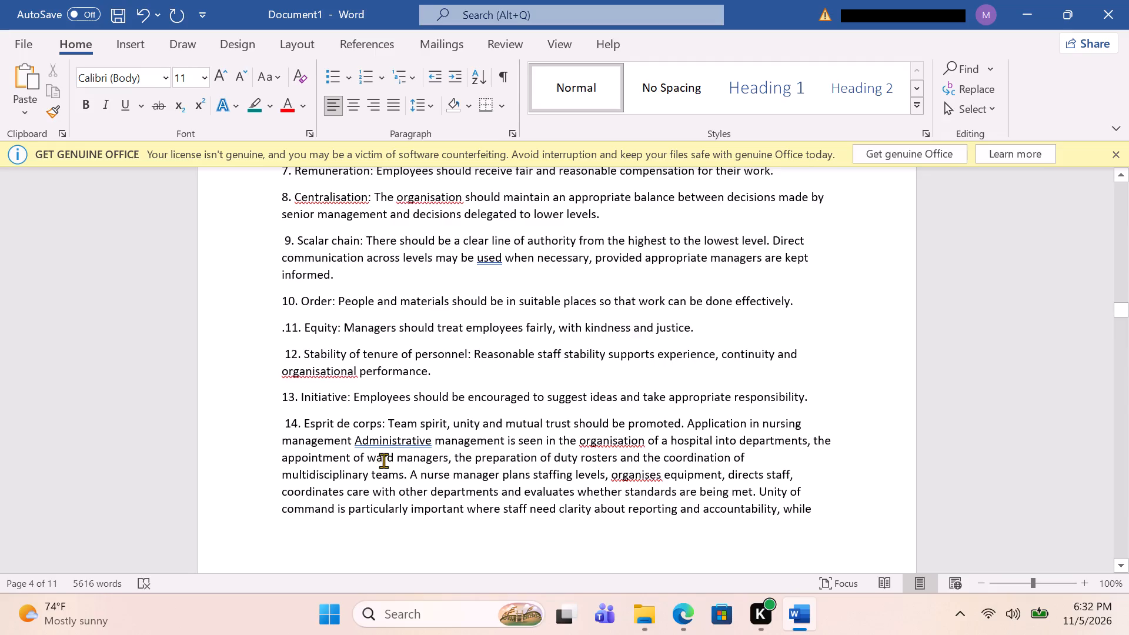
Start a new paragraph at "Application in nursing management", following principle 14 Esprit de corps.
click(680, 426)
click(688, 426)
key(Return)
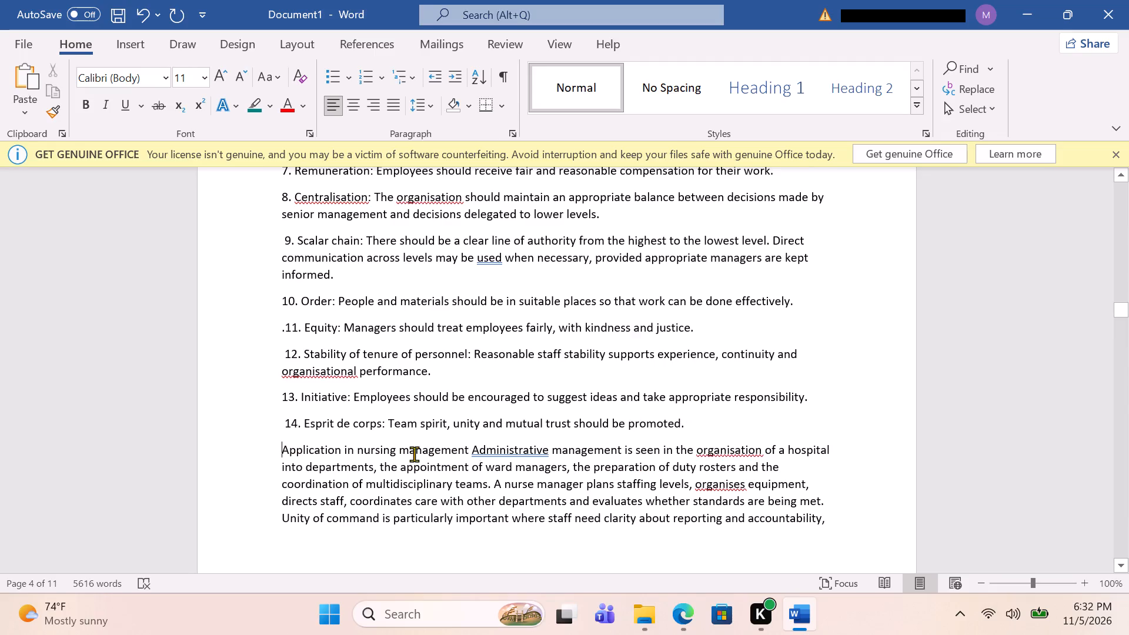
Put "Application in nursing management" on its own line and highlight it in teal.
click(473, 448)
key(Return)
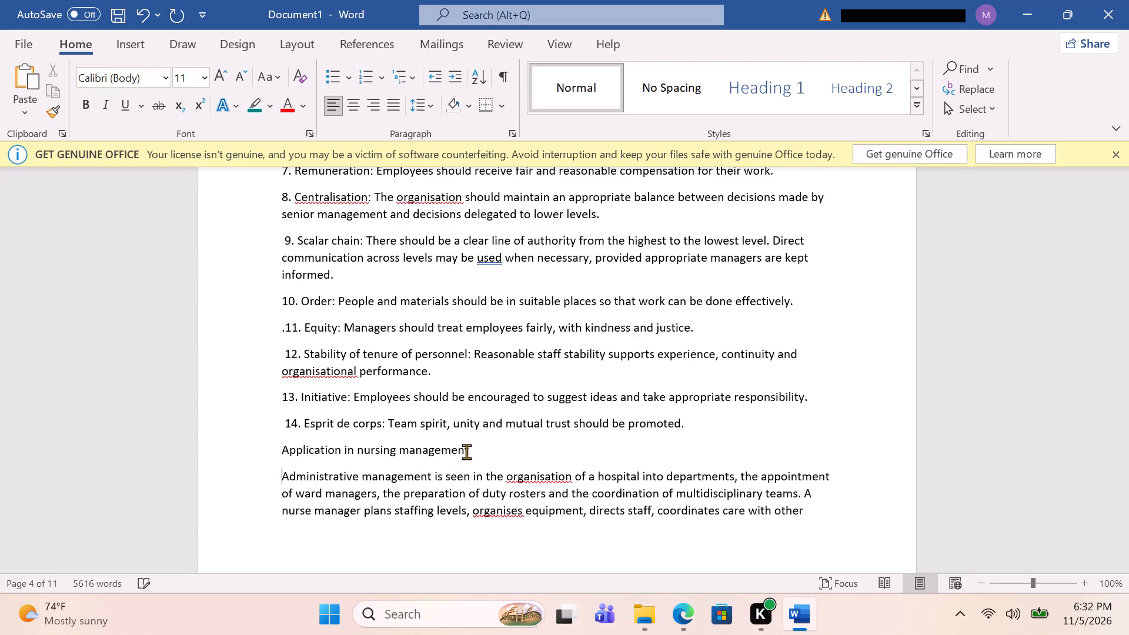
drag(284, 453, 419, 451)
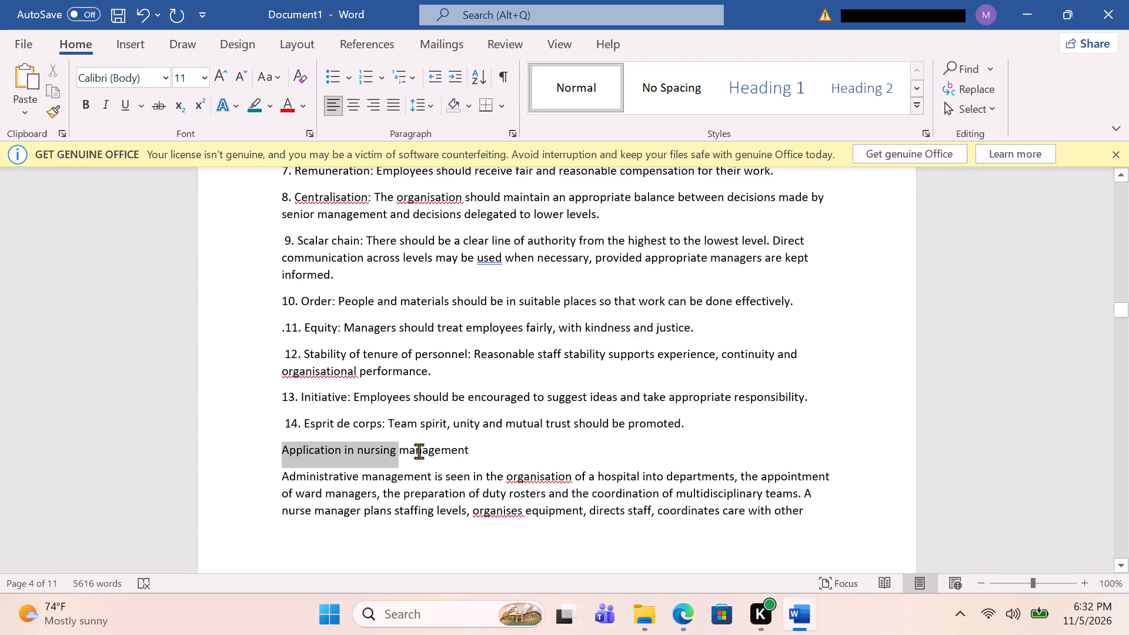
drag(419, 451, 459, 447)
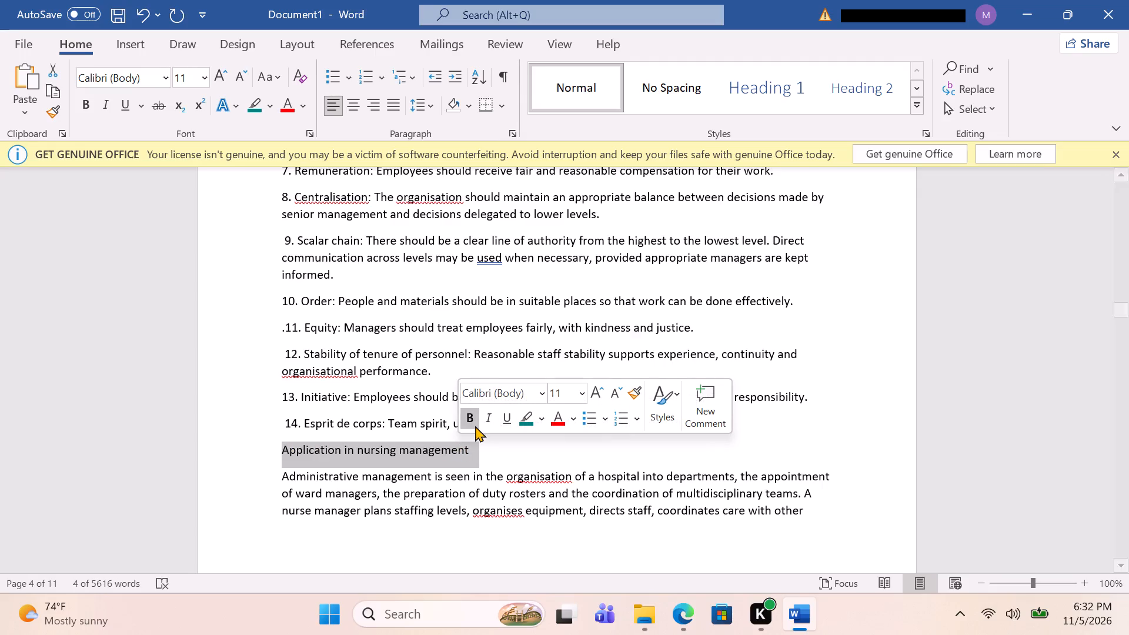
click(531, 415)
Bold the lead-ins "Esprit de corps" and "Initiative:" in Fayol's principles 14 and 13.
scroll(335, 441, up, 1)
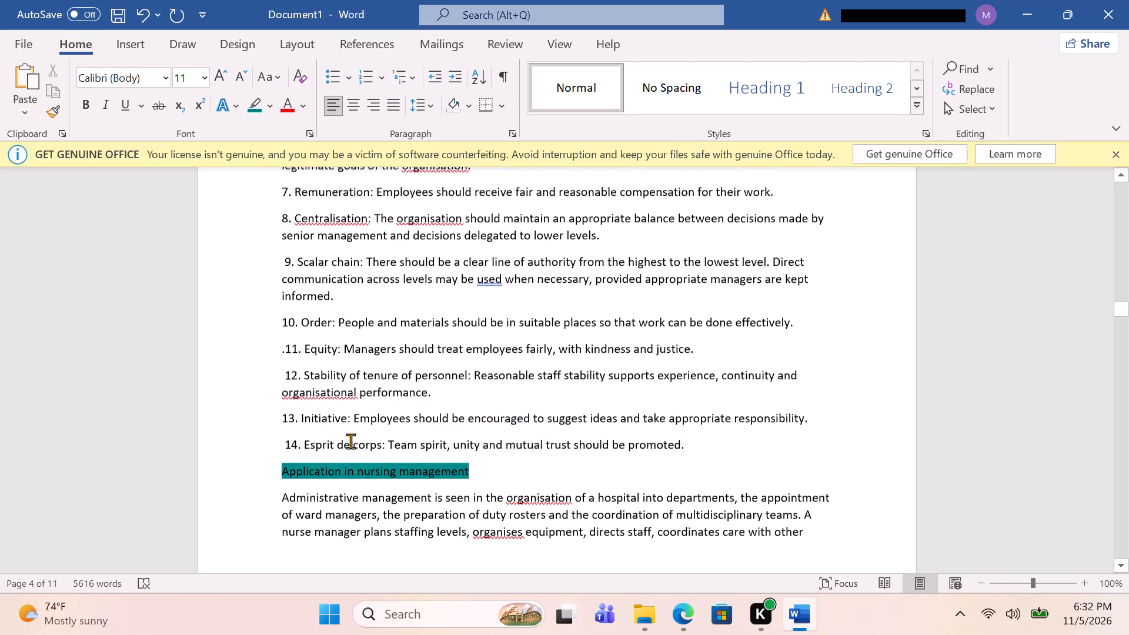
drag(302, 469, 379, 459)
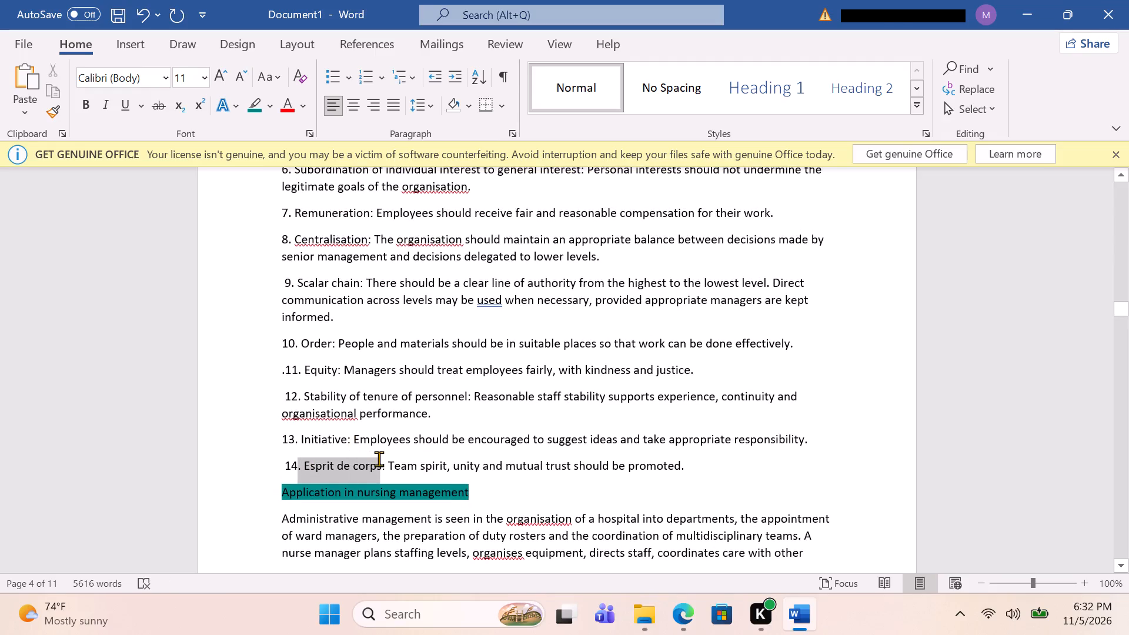
drag(379, 459, 379, 459)
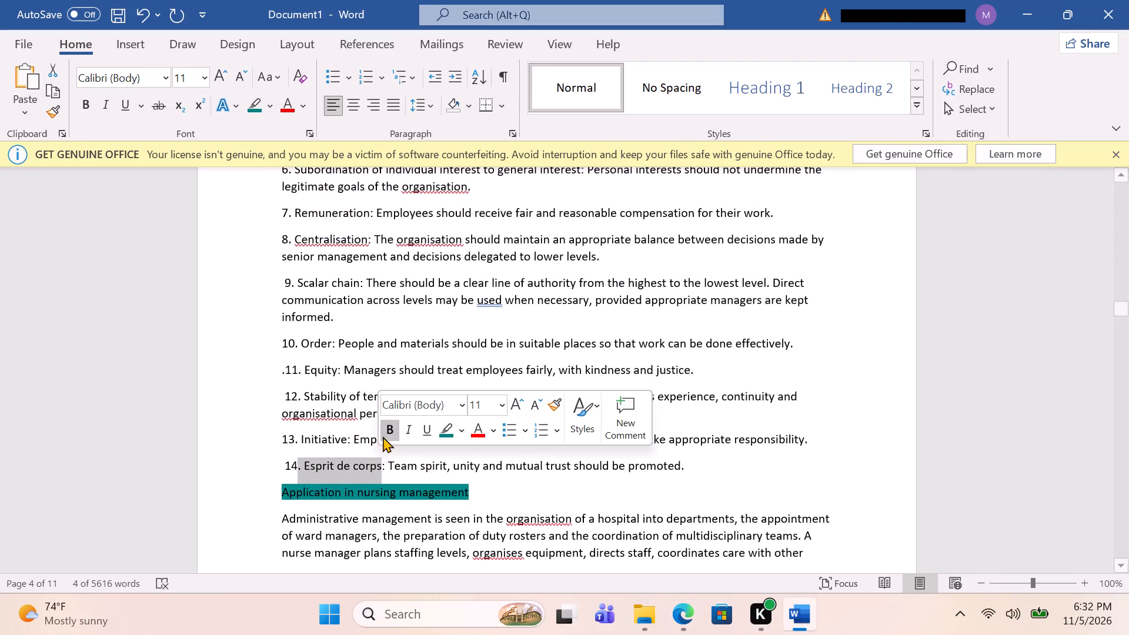
click(383, 436)
drag(298, 444, 343, 441)
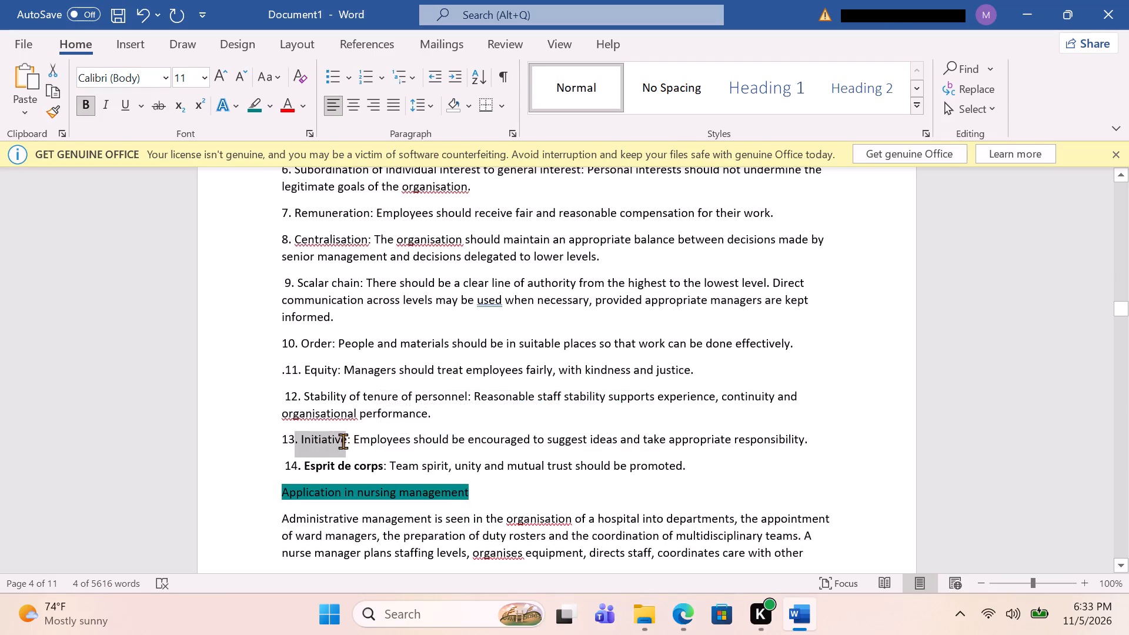
drag(343, 441, 351, 441)
click(365, 408)
Bold the lead-ins "Stability of tenure of personnel" and "Equity:" in principles 12 and 11.
scroll(375, 397, up, 3)
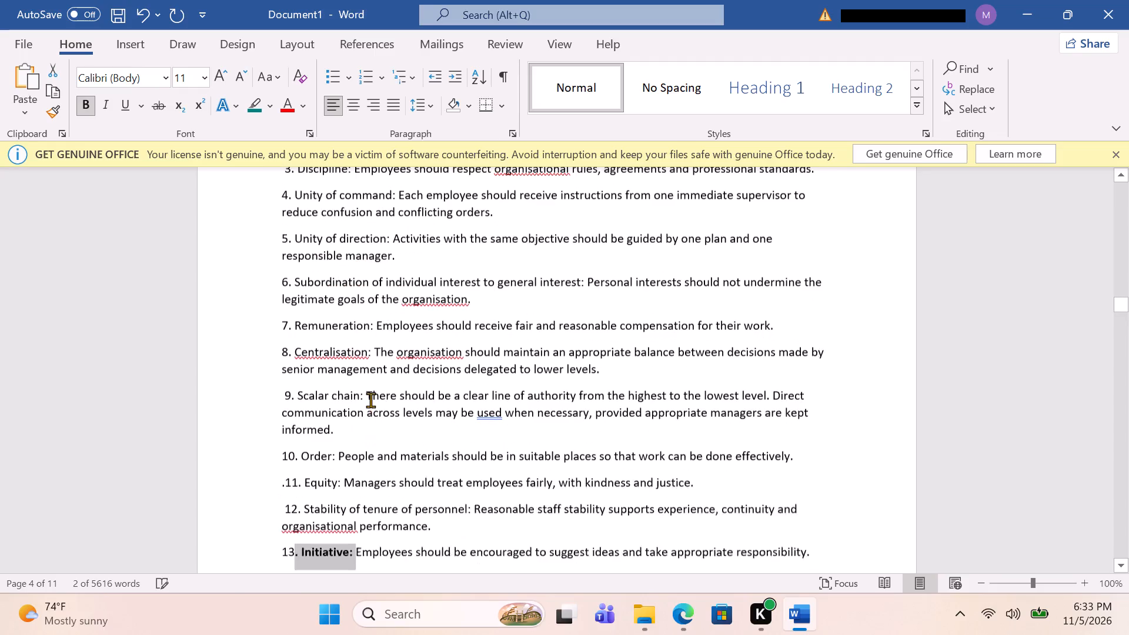
drag(304, 525, 350, 517)
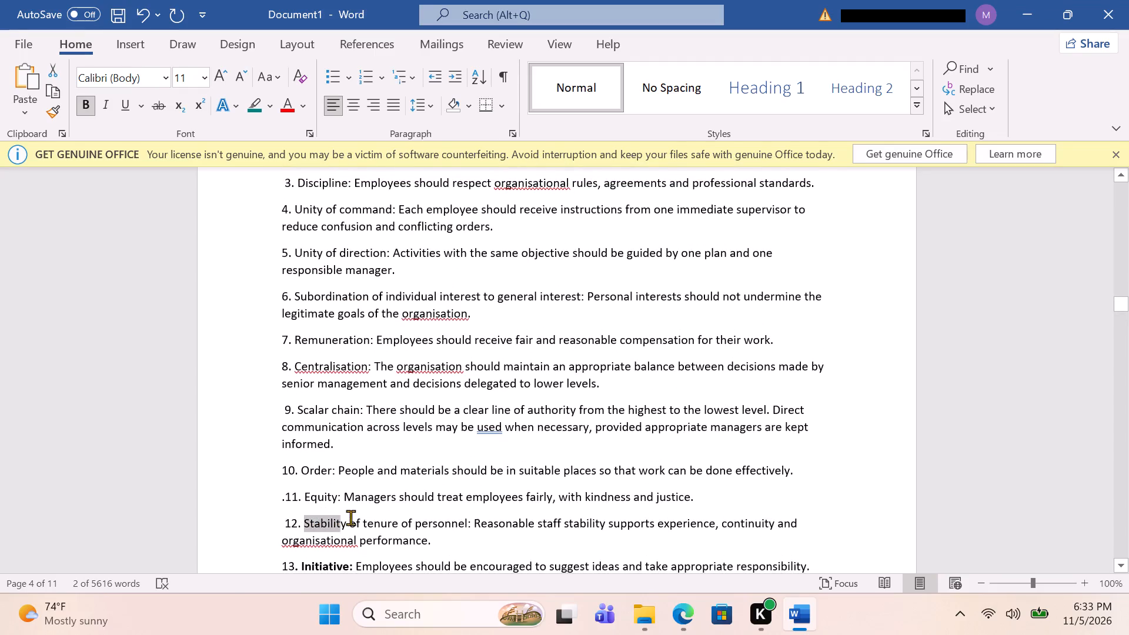
drag(350, 517, 460, 522)
click(471, 491)
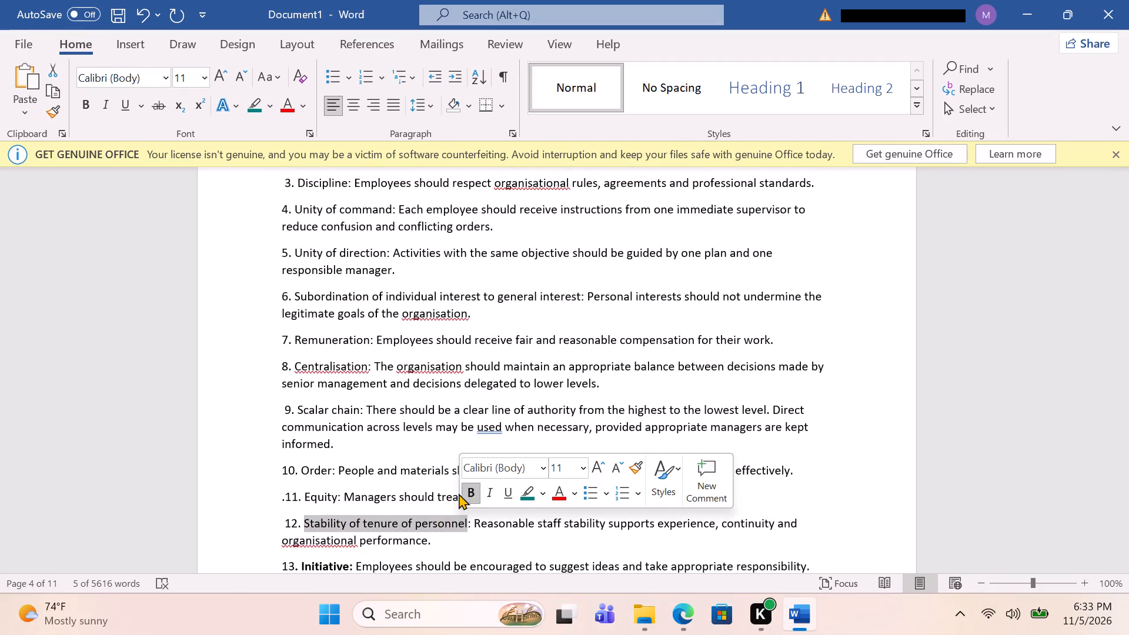
drag(298, 497, 340, 493)
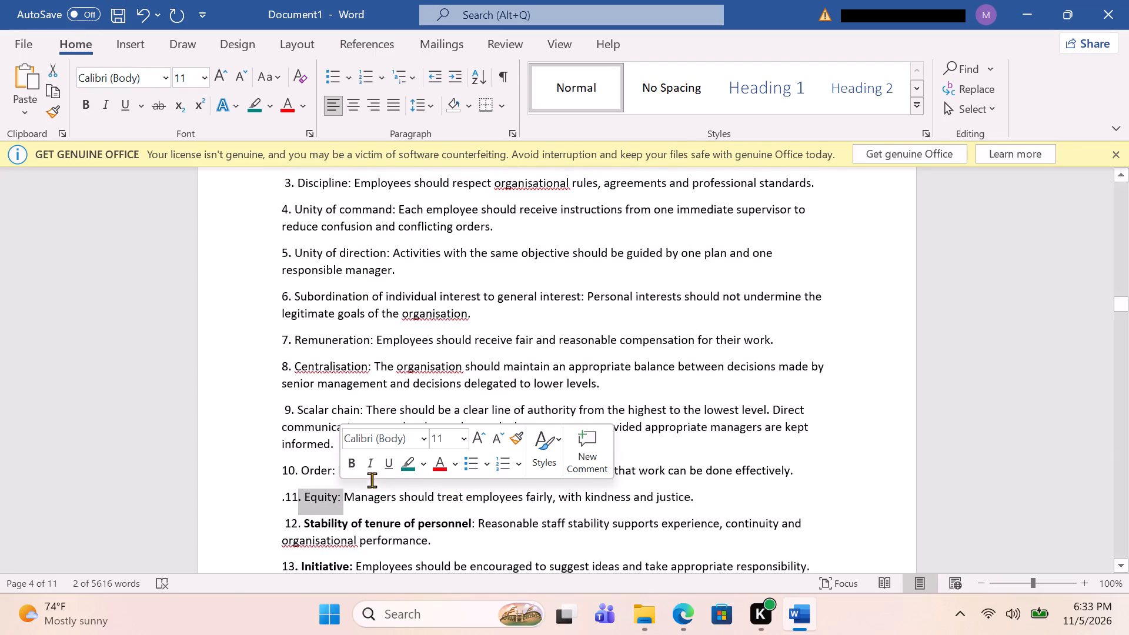
click(350, 467)
Bold the lead-ins "Order:" and "Scalar chain" in principles 10 and 9.
drag(295, 469, 335, 472)
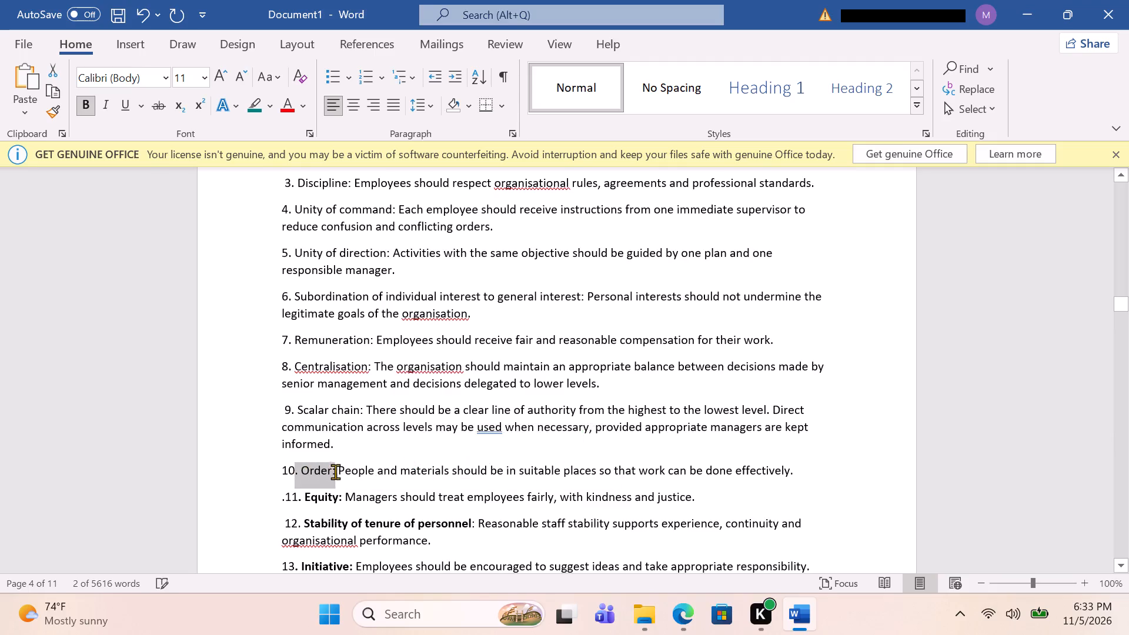
drag(335, 472, 335, 472)
click(348, 450)
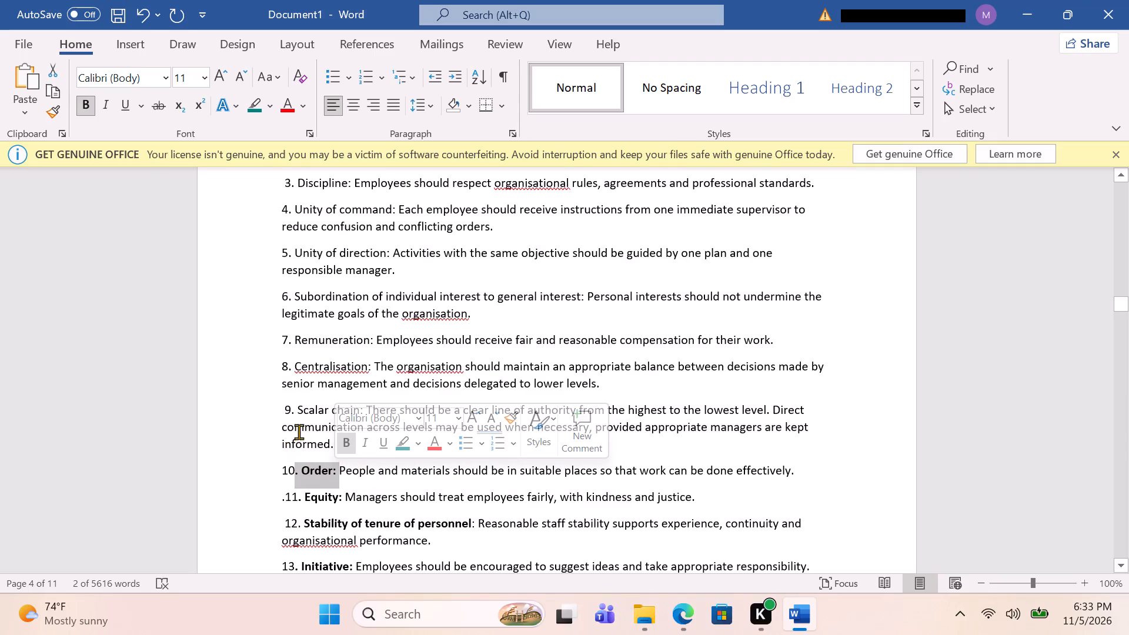
drag(296, 415, 360, 406)
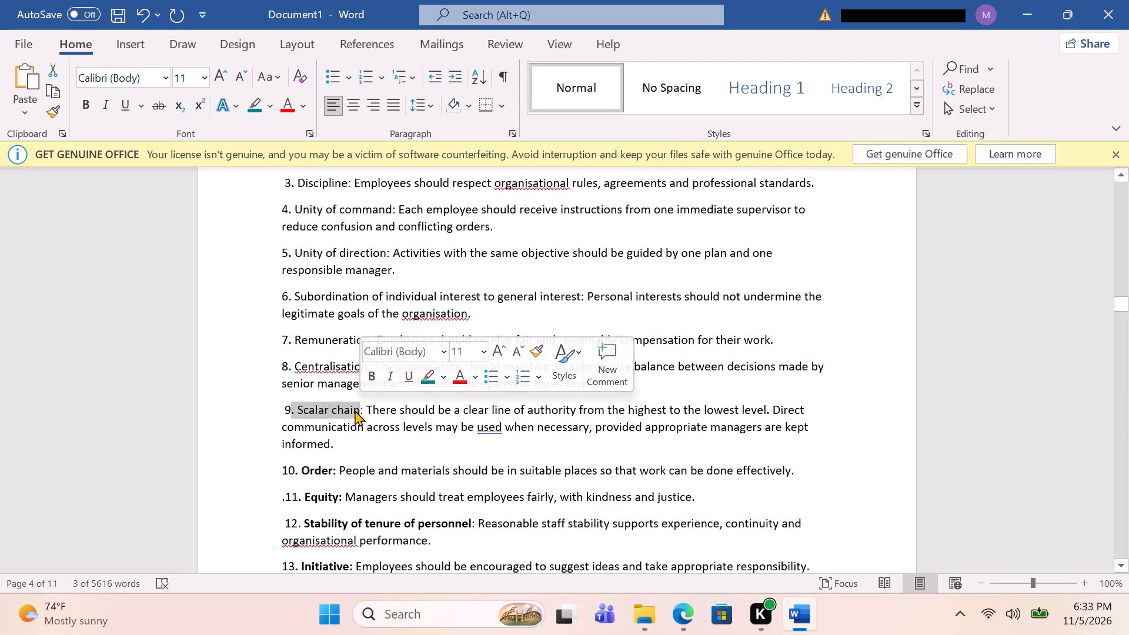
click(372, 375)
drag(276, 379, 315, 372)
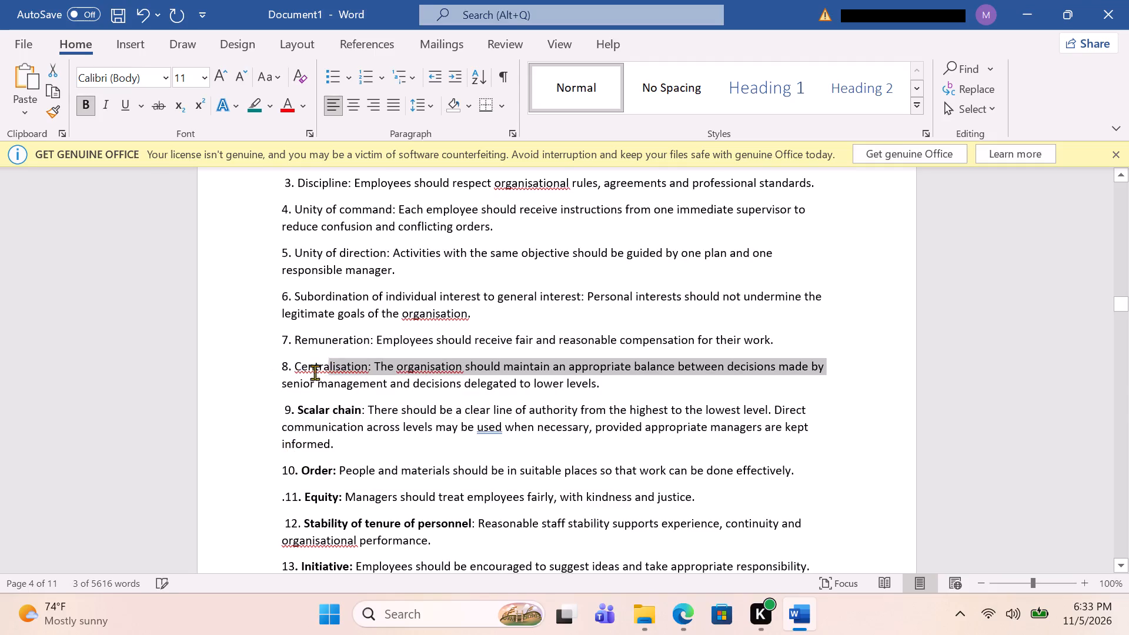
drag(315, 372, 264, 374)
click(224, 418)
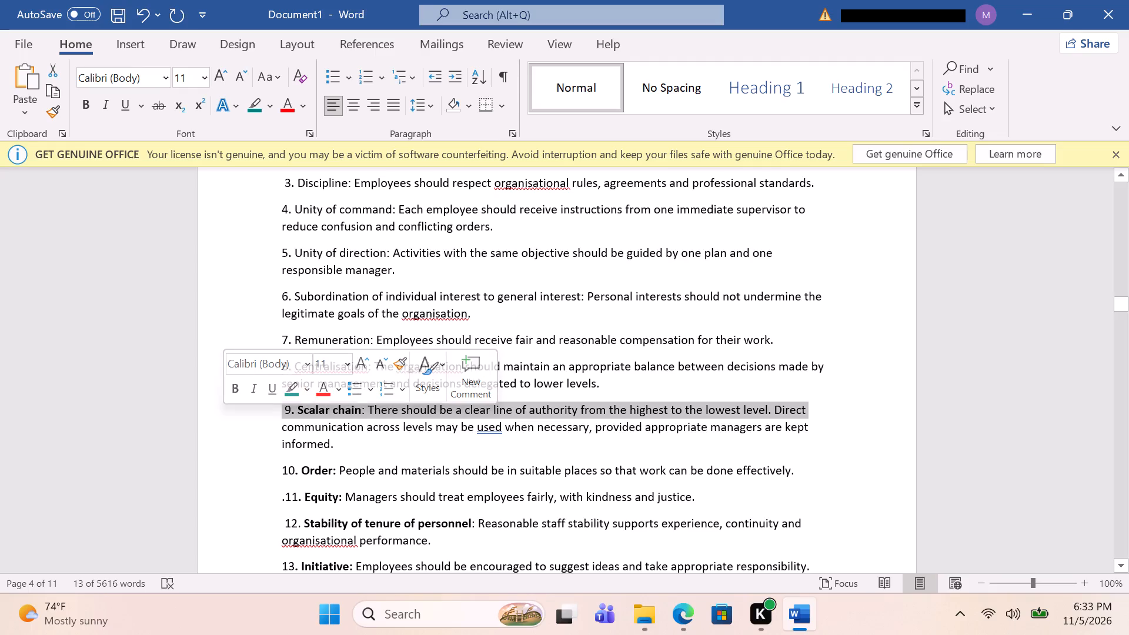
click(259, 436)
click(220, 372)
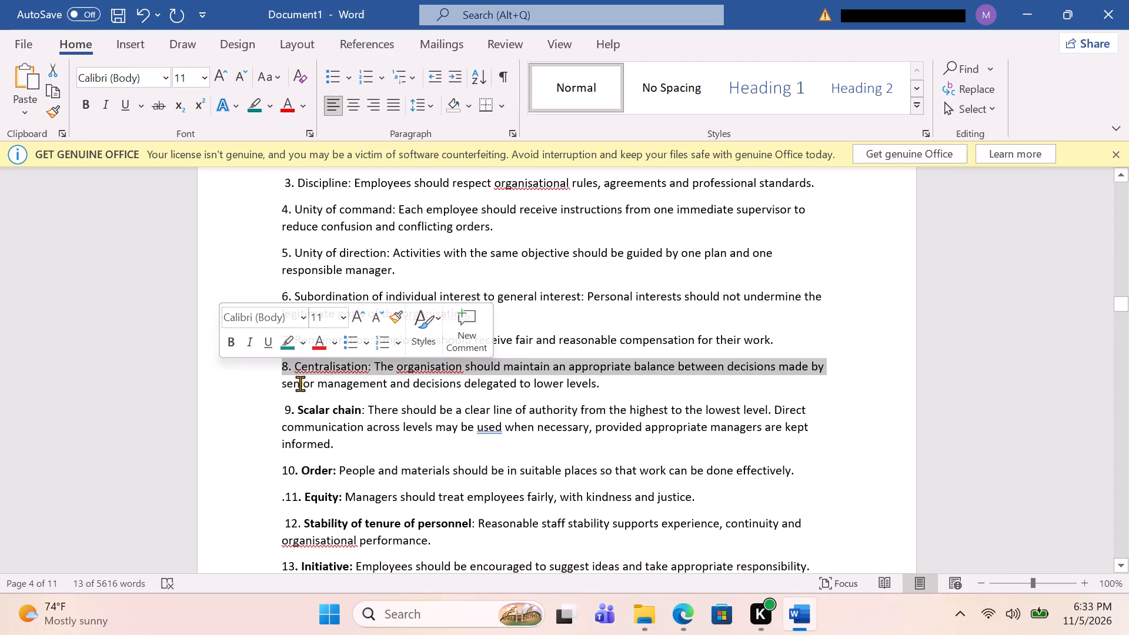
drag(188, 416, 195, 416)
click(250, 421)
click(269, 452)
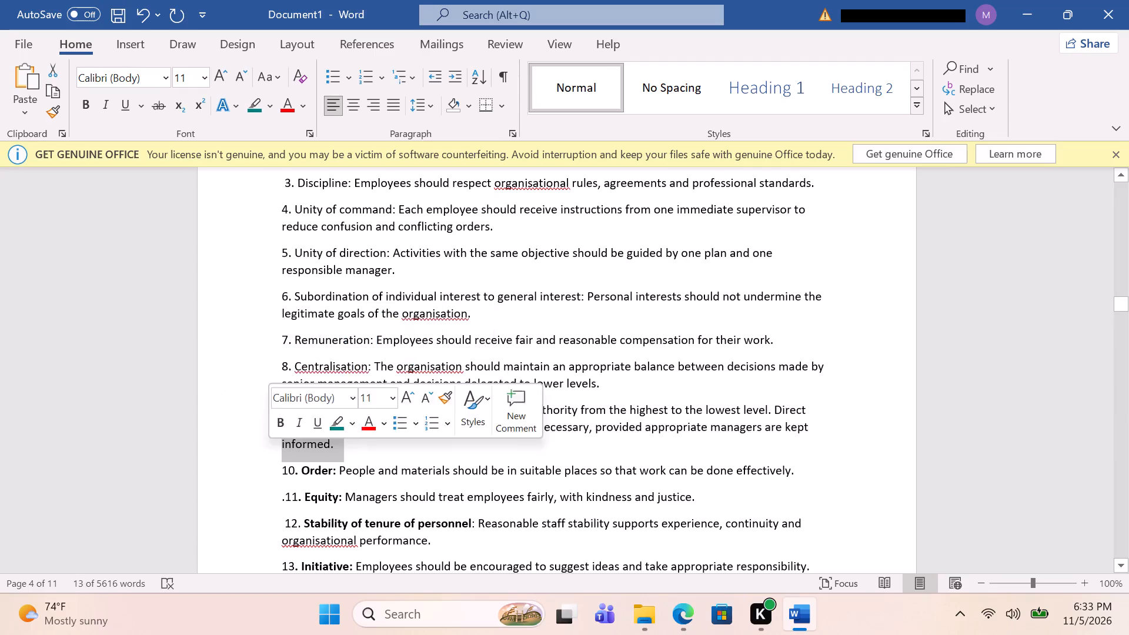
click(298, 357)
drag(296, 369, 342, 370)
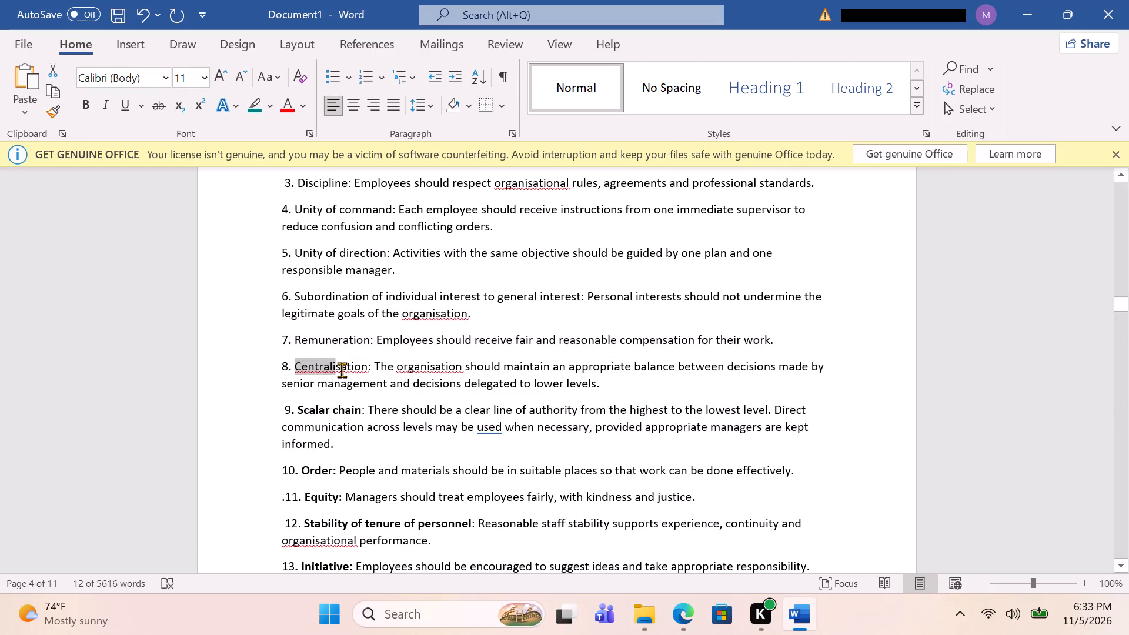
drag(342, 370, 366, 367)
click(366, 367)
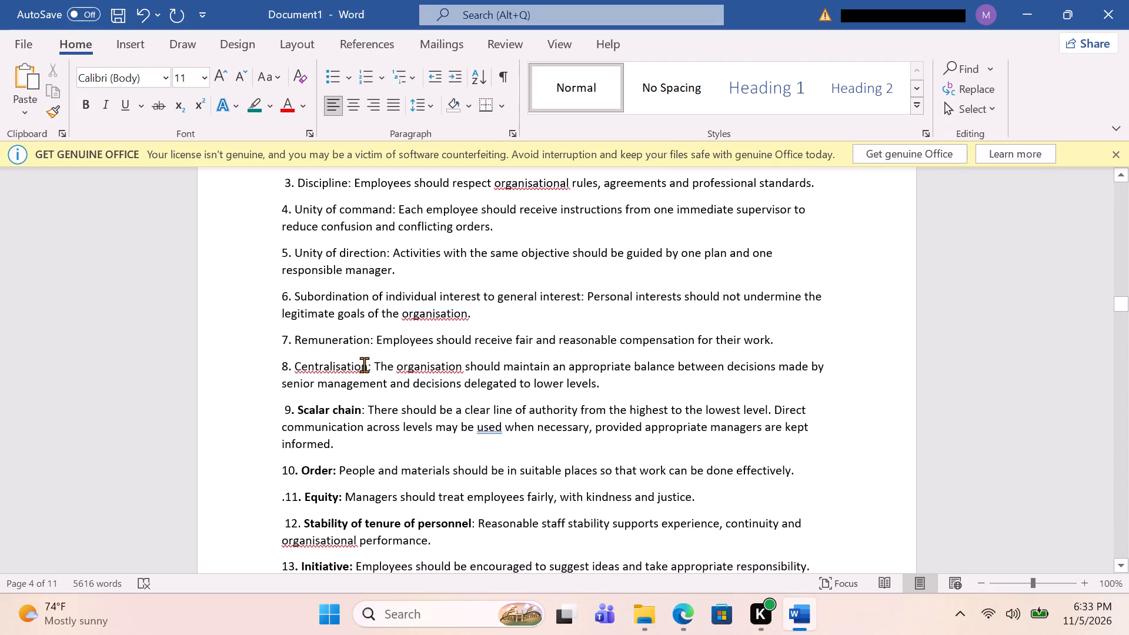
Bold the lead-in "Centralisation:" in principle 8.
drag(297, 370, 372, 366)
click(382, 349)
click(380, 340)
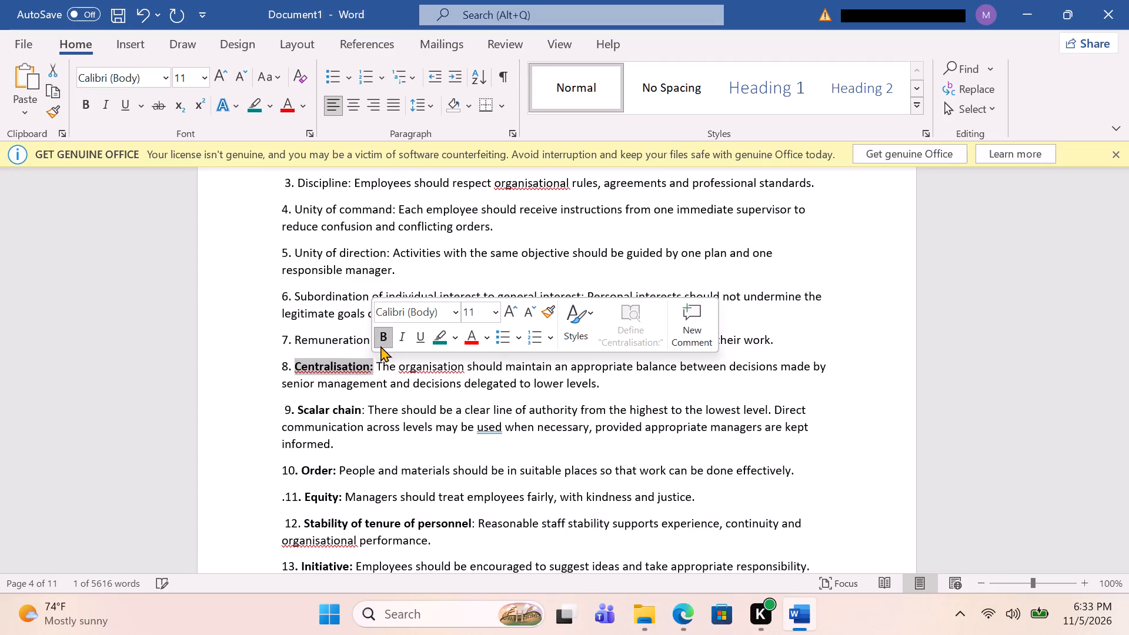
Bold the lead-ins "Remuneration:" and "Subordination of individual interest to general interest:" in principles 7 and 6.
scroll(358, 357, up, 2)
drag(299, 426, 350, 426)
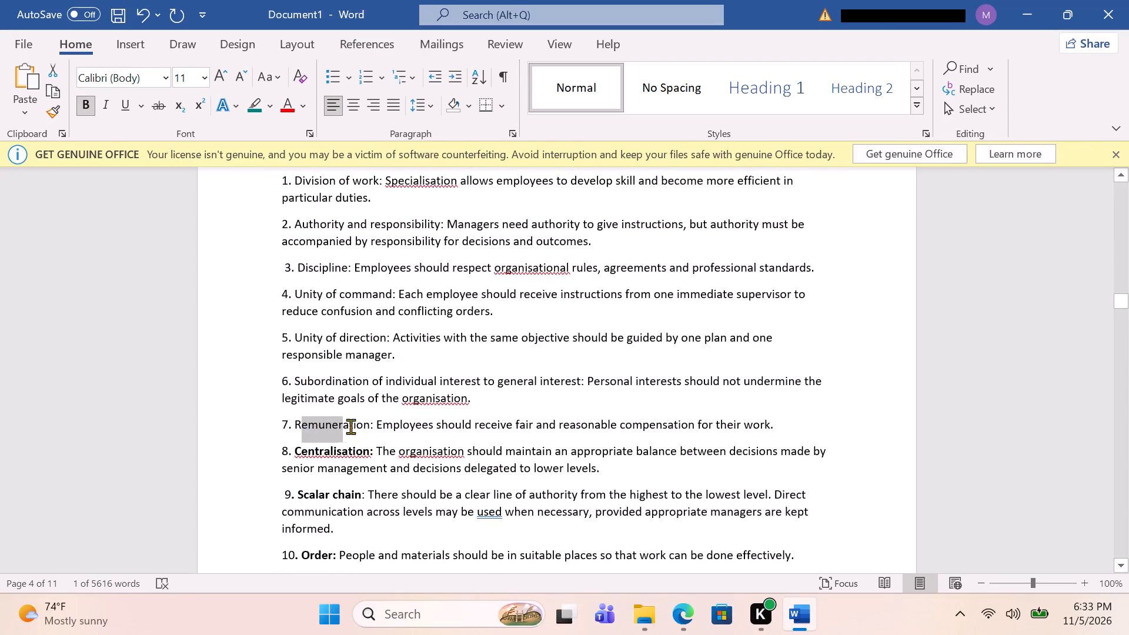
drag(350, 426, 357, 427)
click(270, 429)
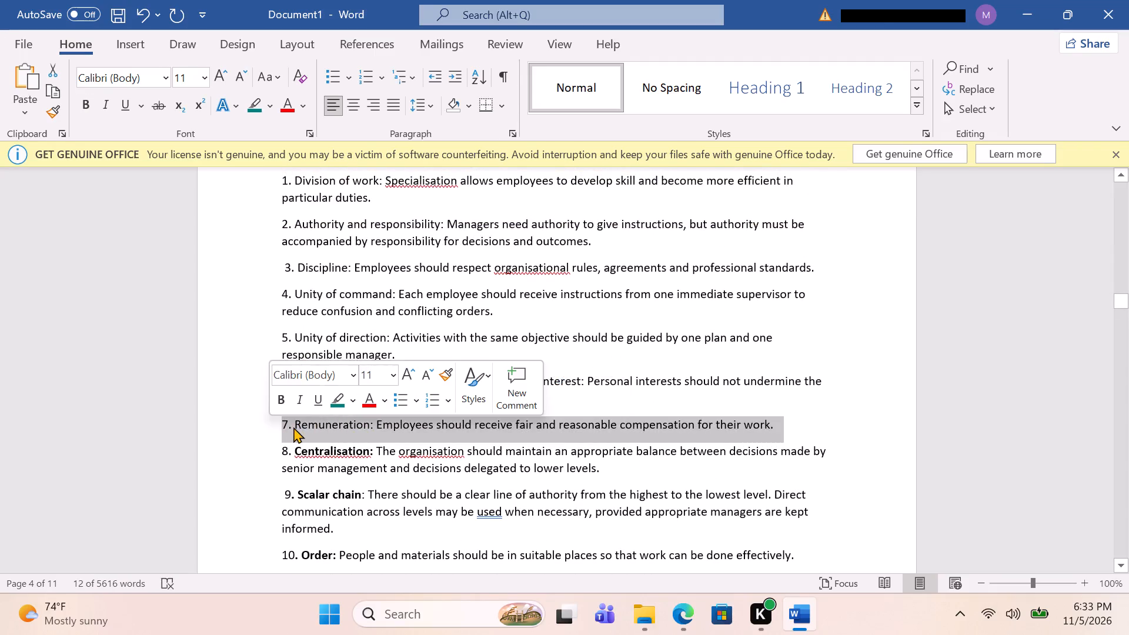
click(294, 427)
drag(296, 425, 373, 420)
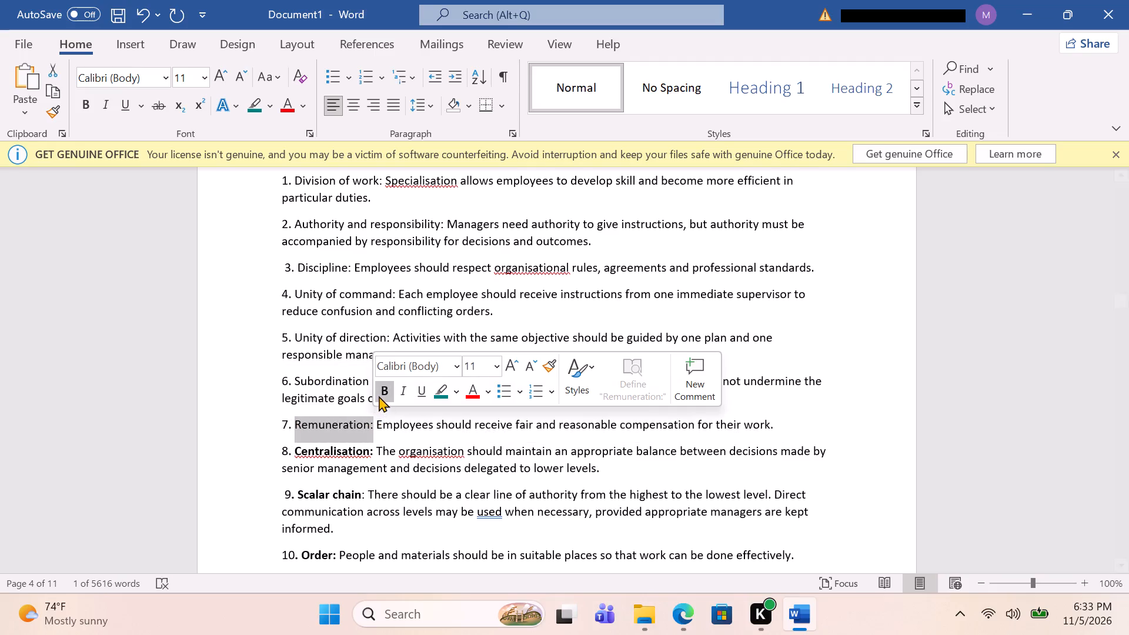
click(379, 393)
drag(296, 383, 462, 375)
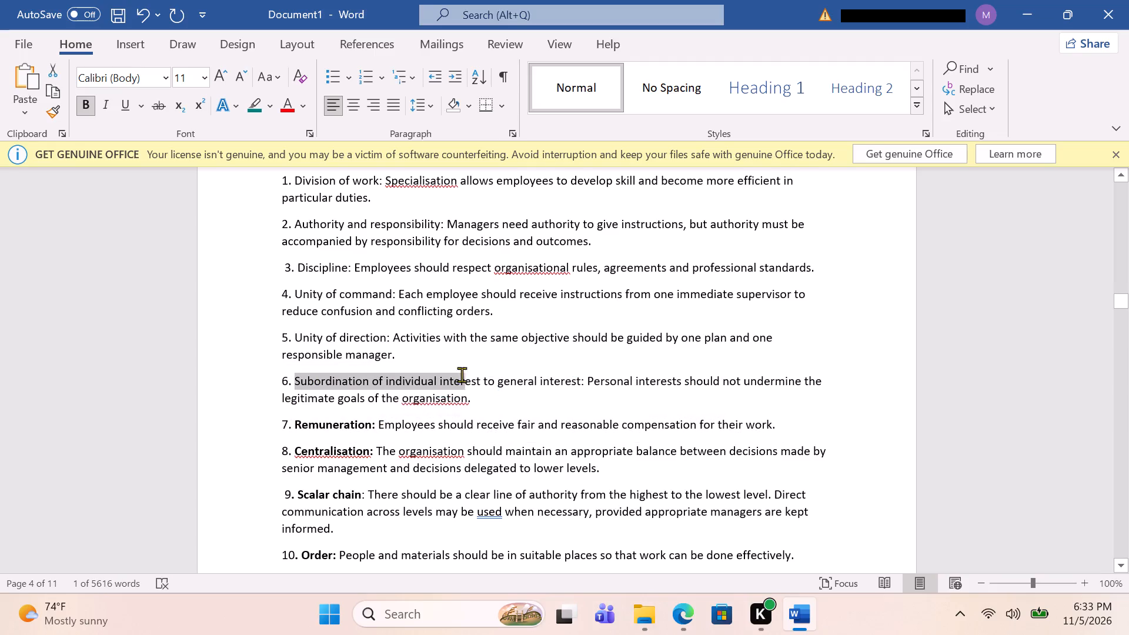
drag(462, 375, 586, 375)
click(590, 345)
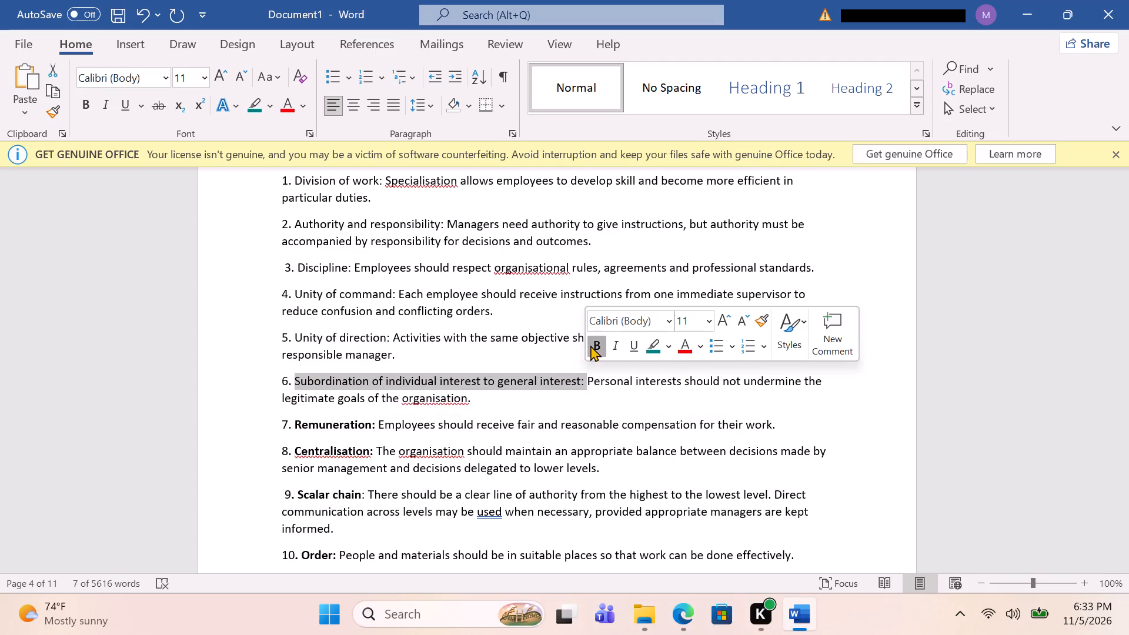
Bold the lead-ins "Unity of direction", "Unity of command" and "Discipline" in principles 5, 4 and 3, without italics.
scroll(402, 384, up, 2)
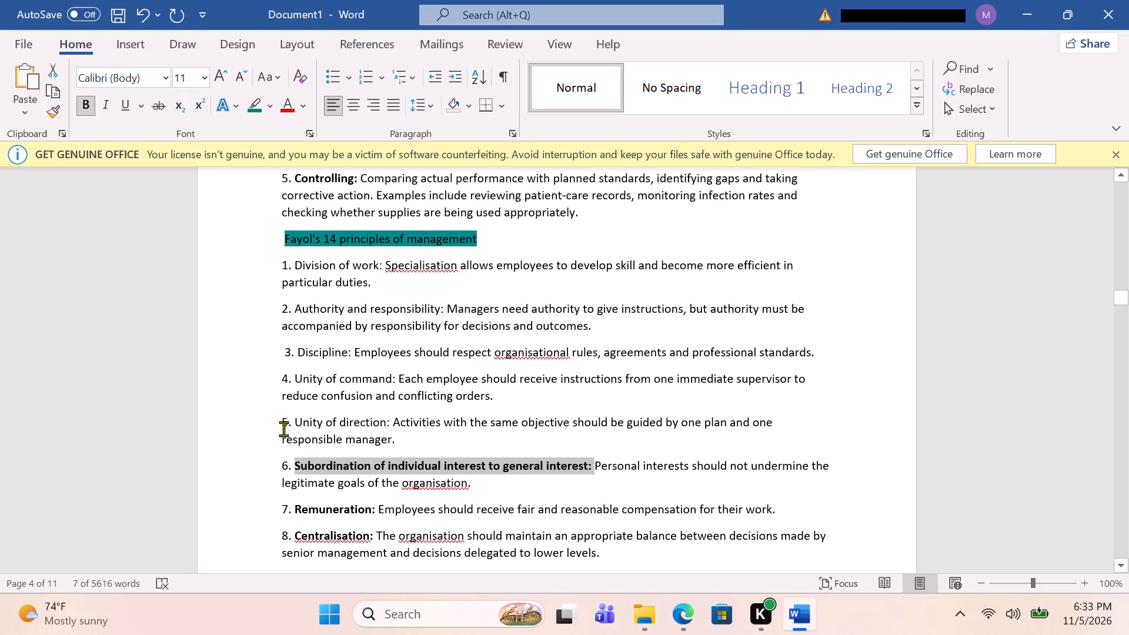
drag(295, 422, 373, 425)
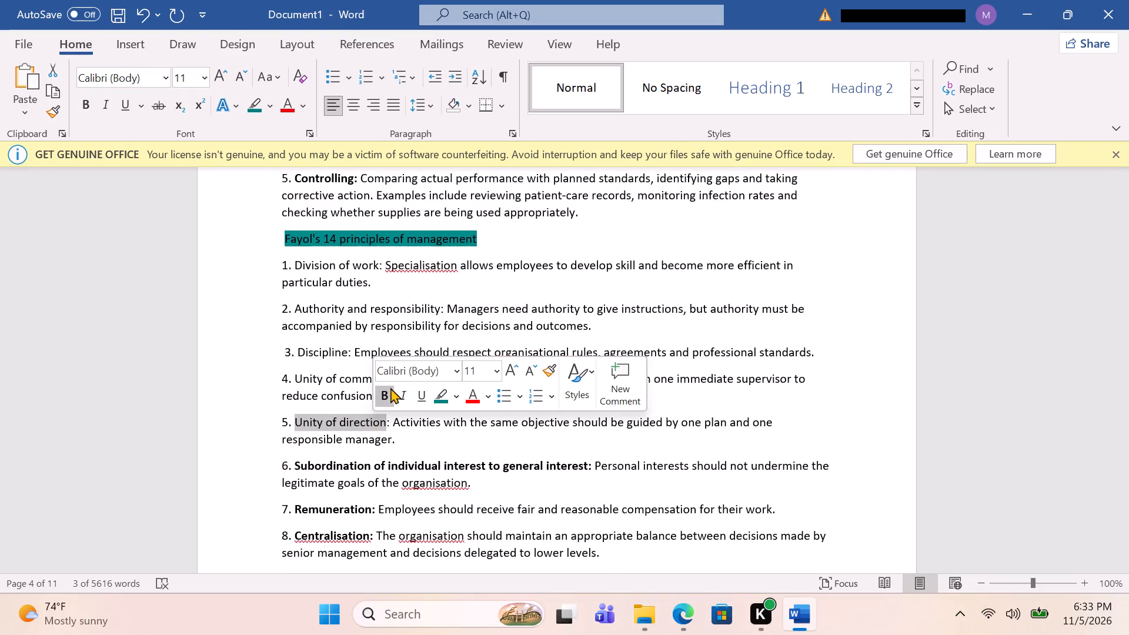
click(388, 394)
drag(303, 382, 372, 379)
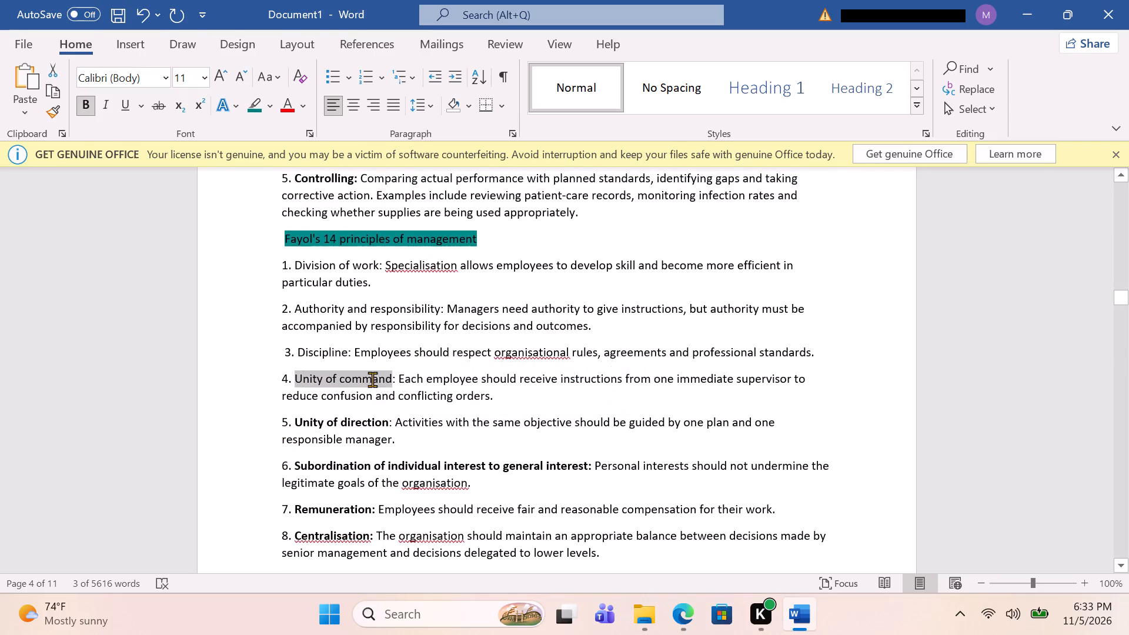
drag(372, 379, 388, 379)
click(409, 352)
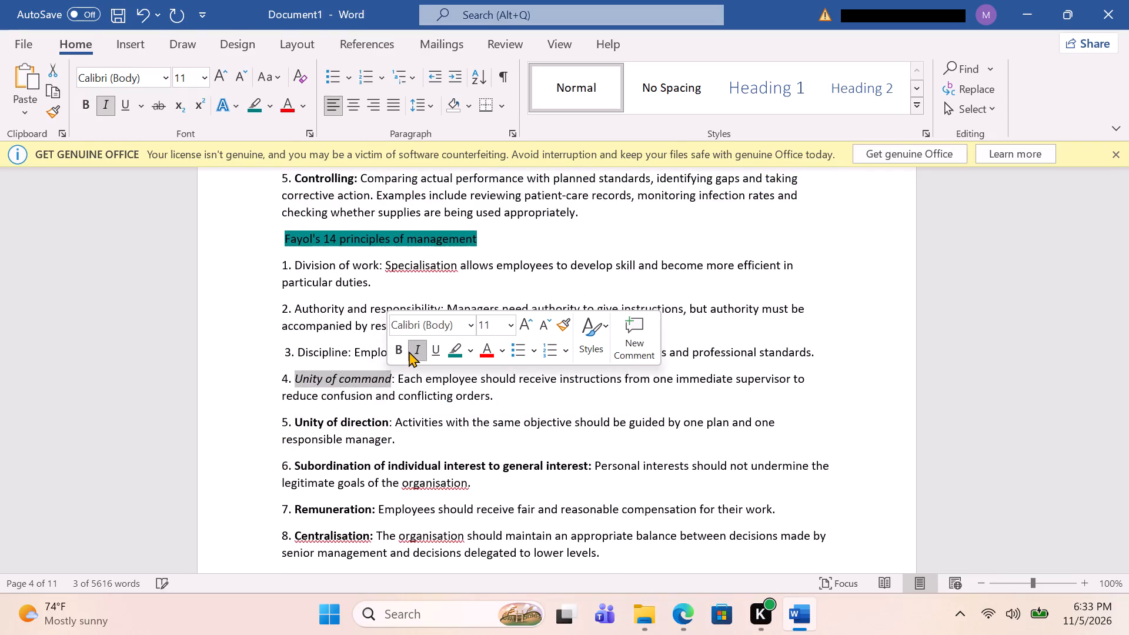
click(409, 351)
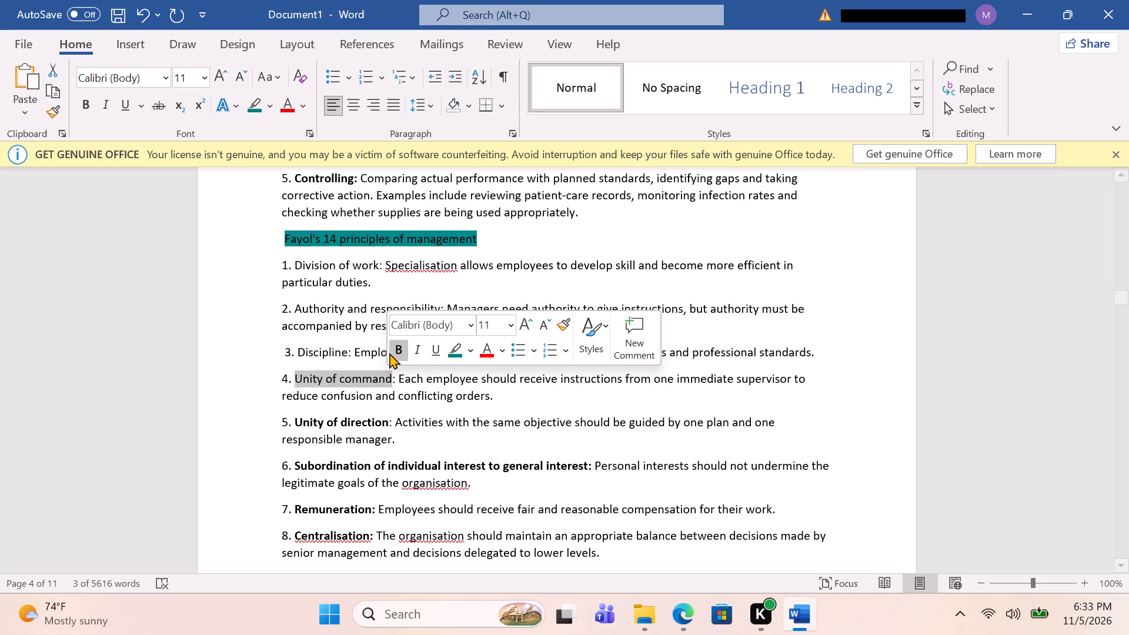
click(389, 353)
drag(293, 353, 338, 352)
click(348, 326)
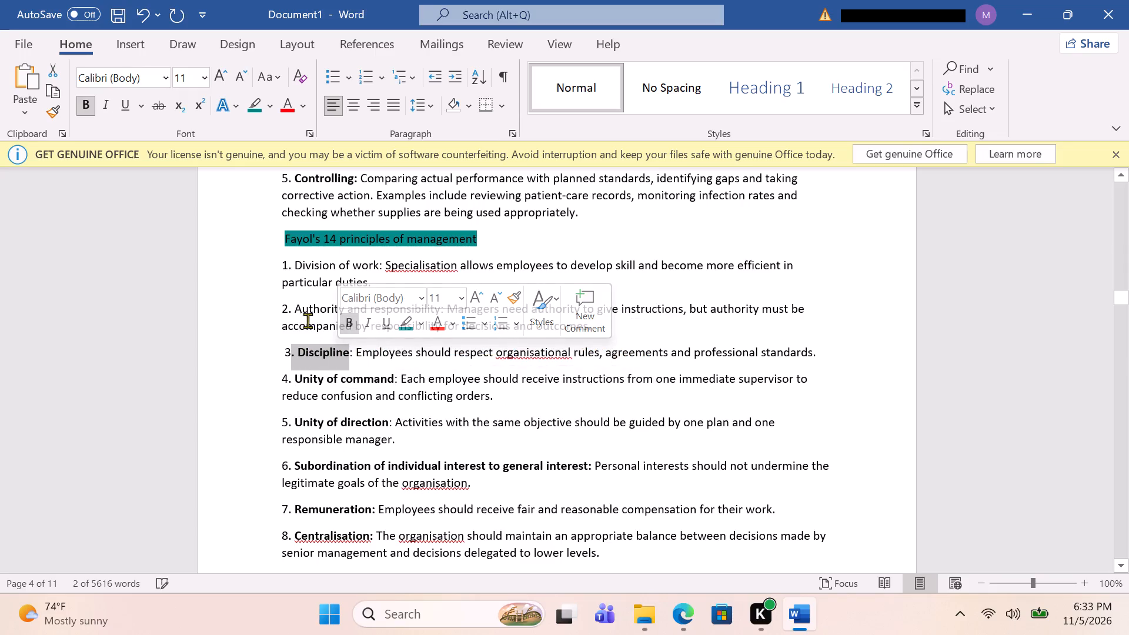
Bold the lead-ins "Authority and responsibility" and "Division of work" in principles 2 and 1.
drag(280, 318, 290, 317)
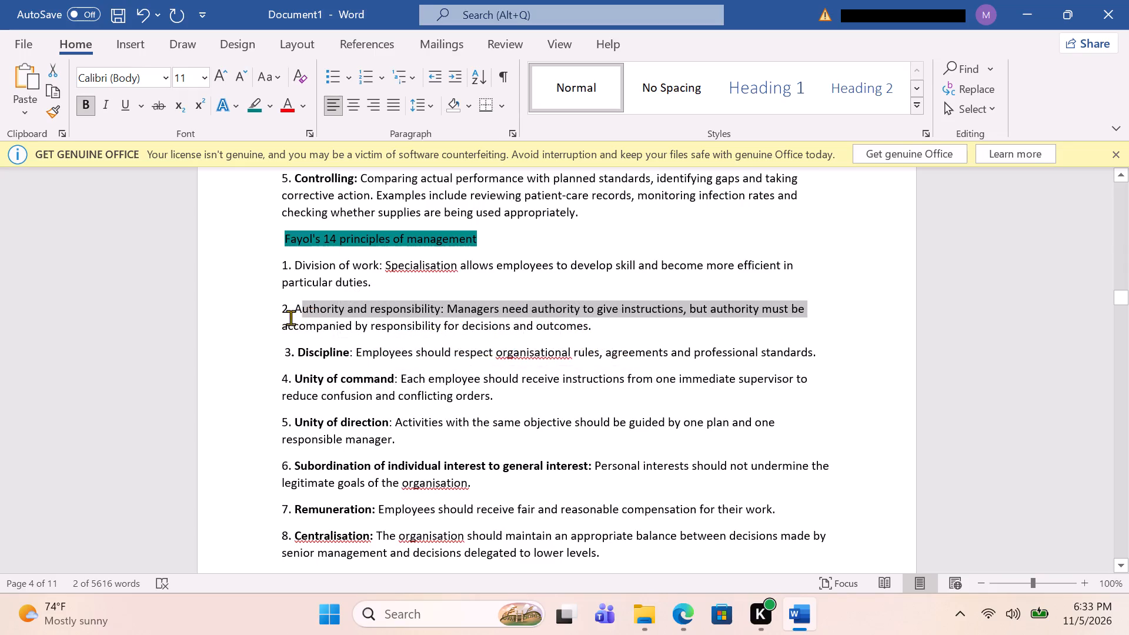
drag(290, 317, 286, 318)
click(260, 327)
click(280, 328)
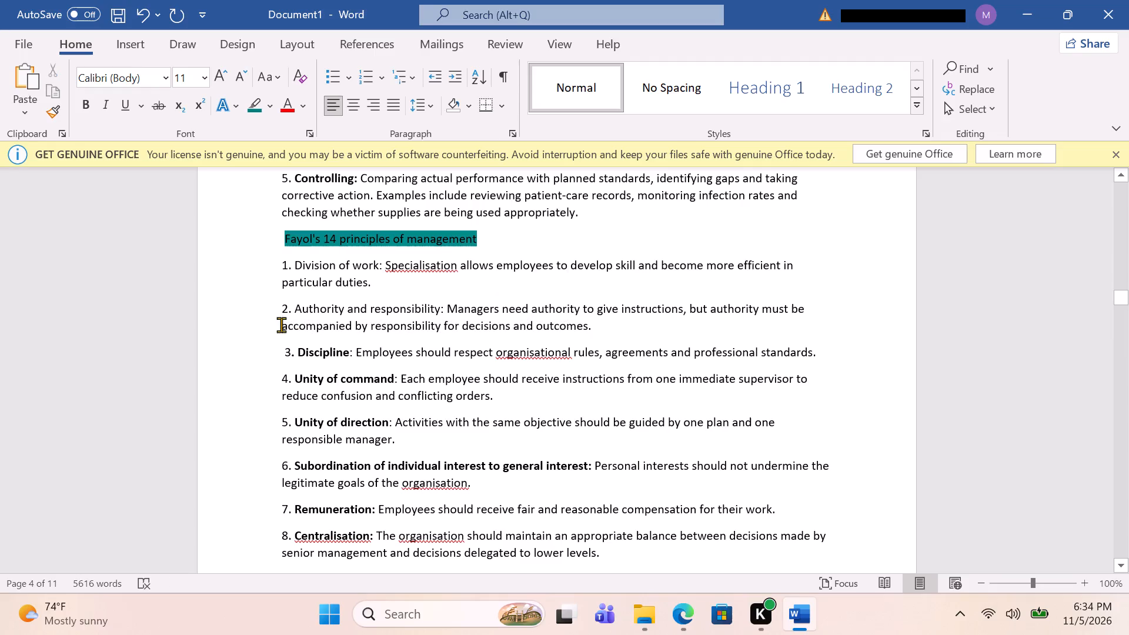
drag(291, 307, 403, 302)
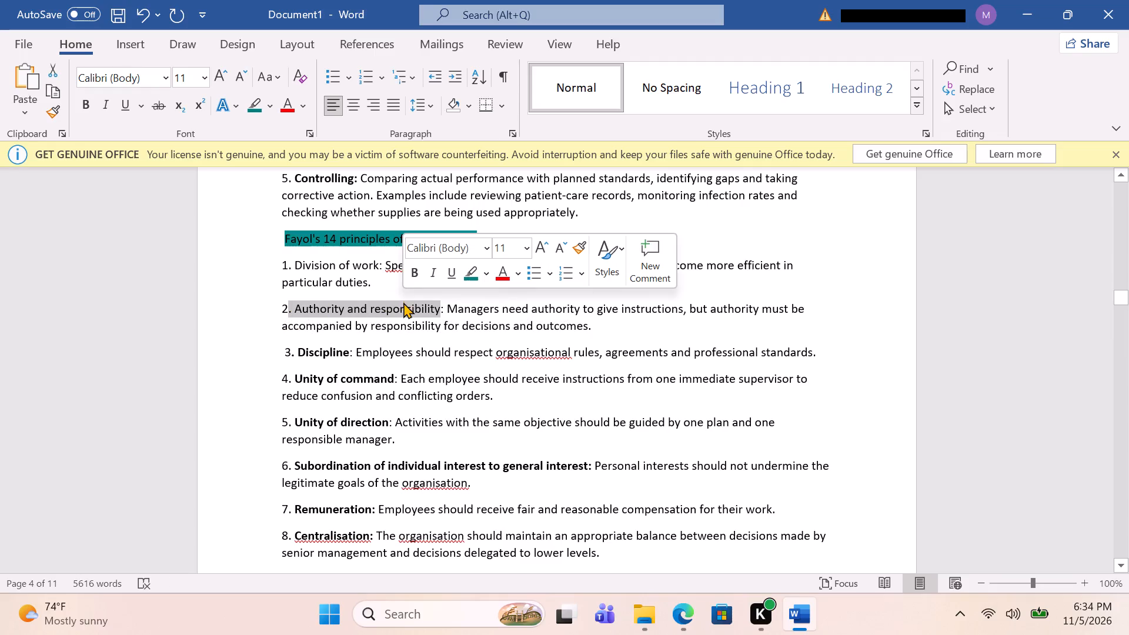
click(412, 265)
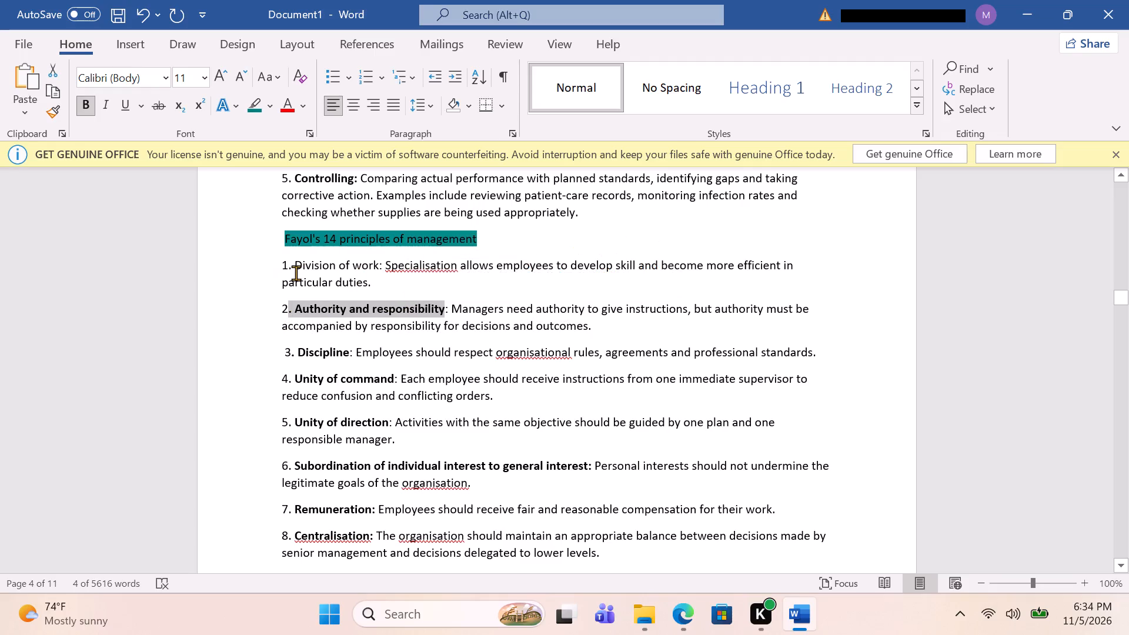
drag(296, 273, 380, 268)
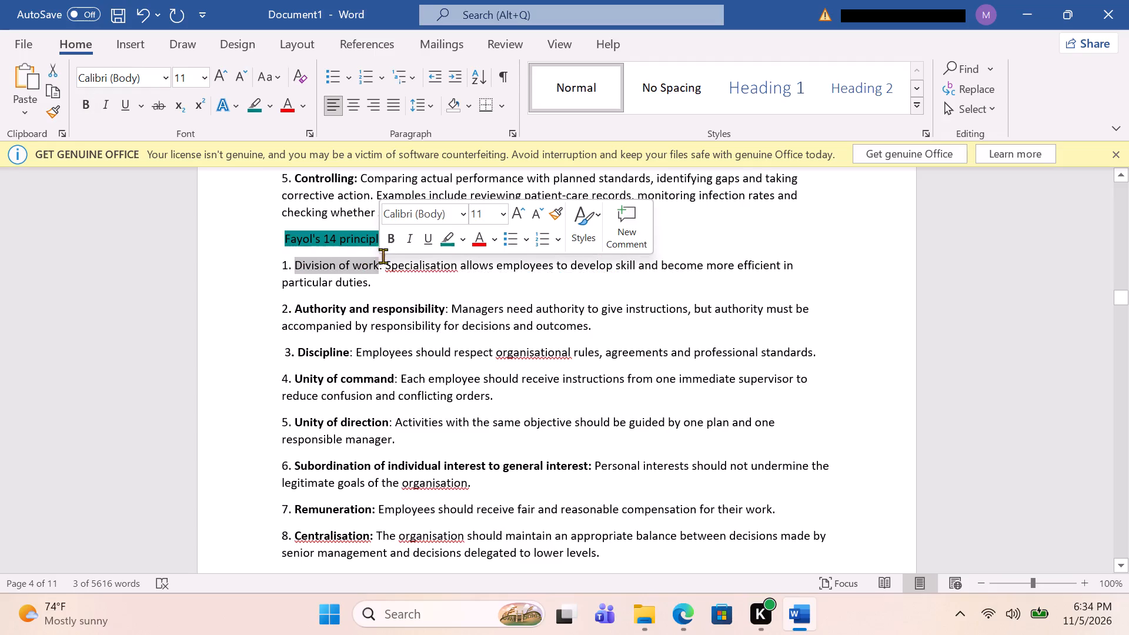
click(386, 243)
click(213, 417)
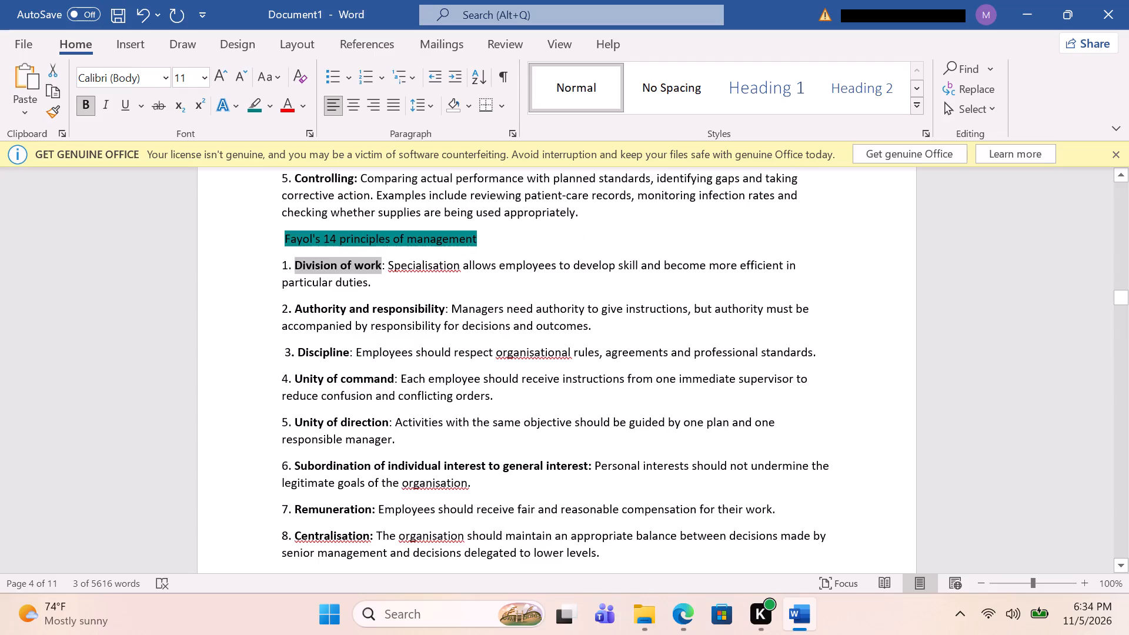
Start a new paragraph at "Advantages and limitations" after the nursing management sentence ending "supportive working environment.".
scroll(284, 483, down, 3)
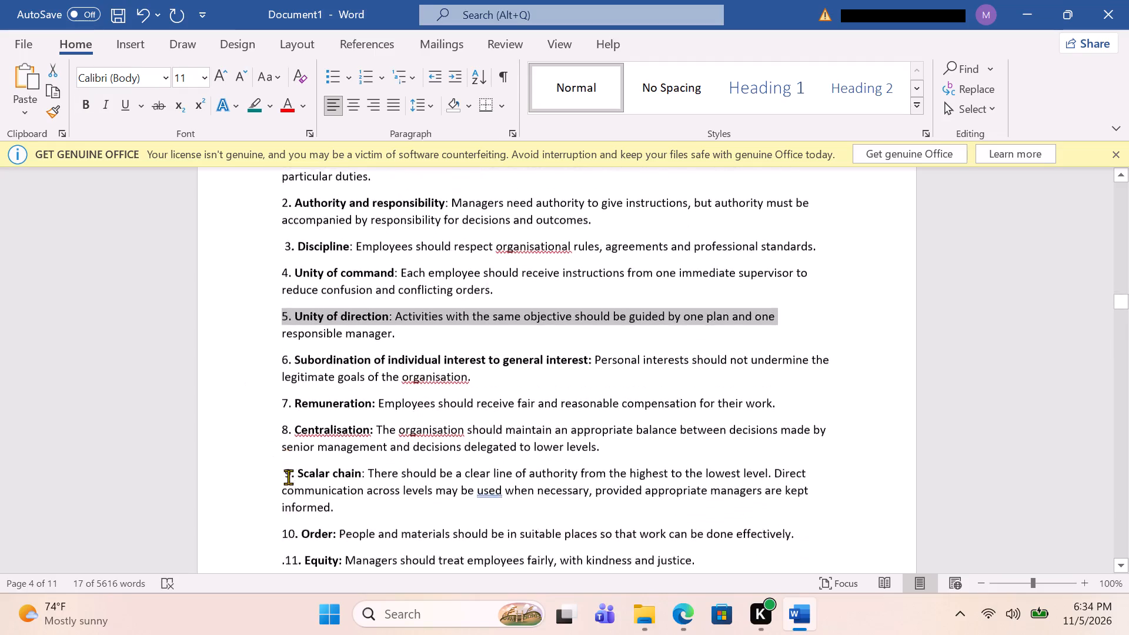
scroll(288, 477, down, 7)
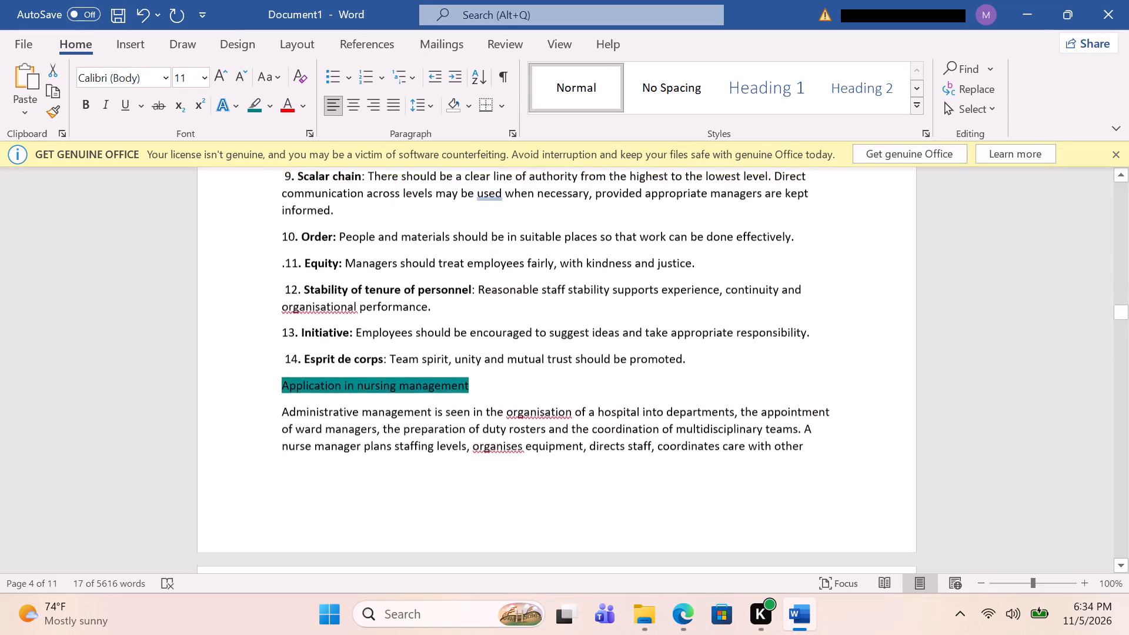
scroll(266, 474, down, 1)
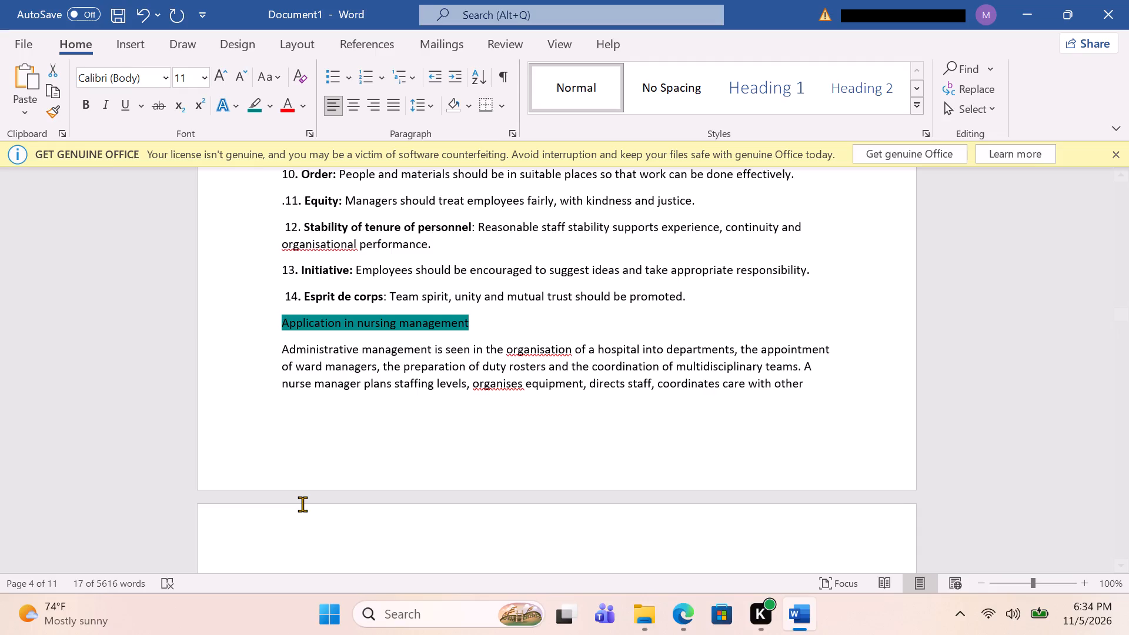
scroll(471, 445, down, 5)
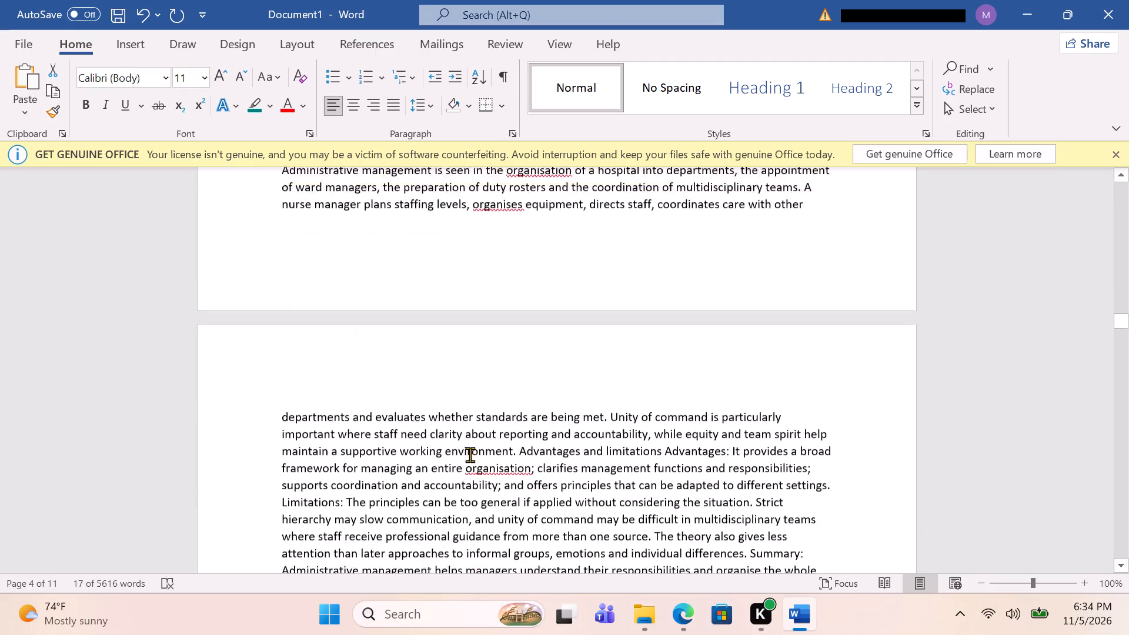
scroll(453, 461, down, 1)
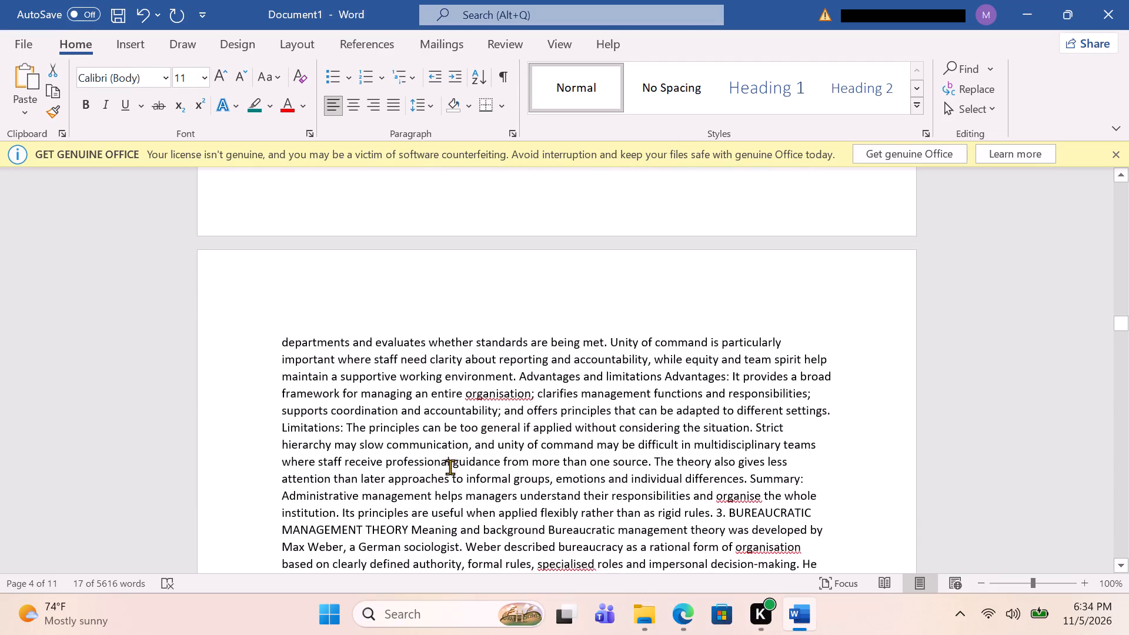
scroll(445, 469, up, 1)
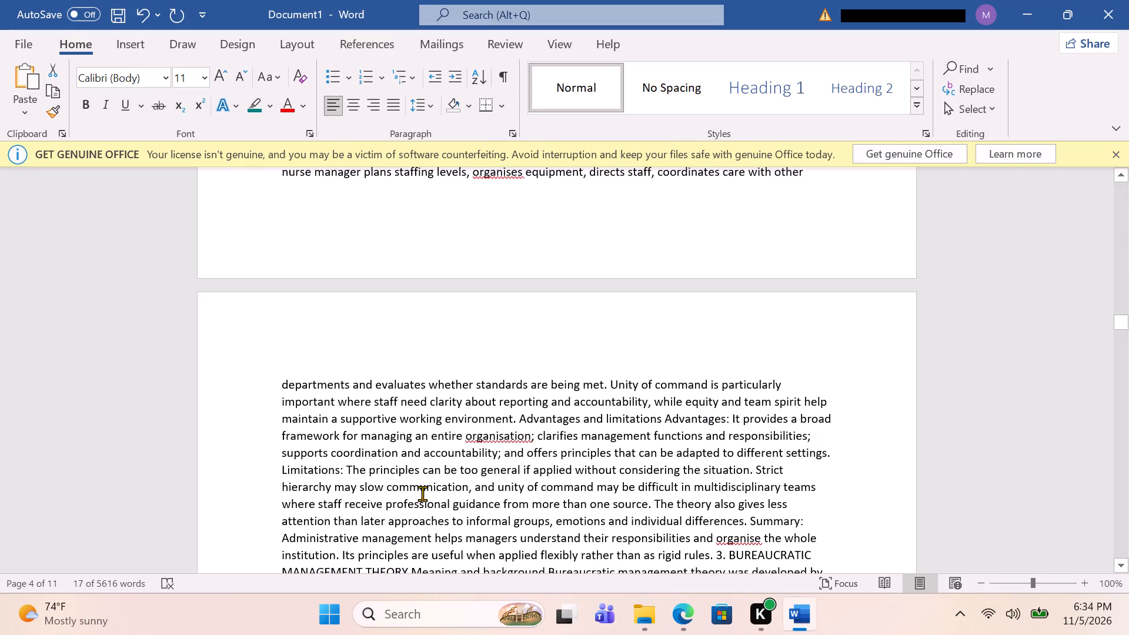
scroll(420, 487, up, 1)
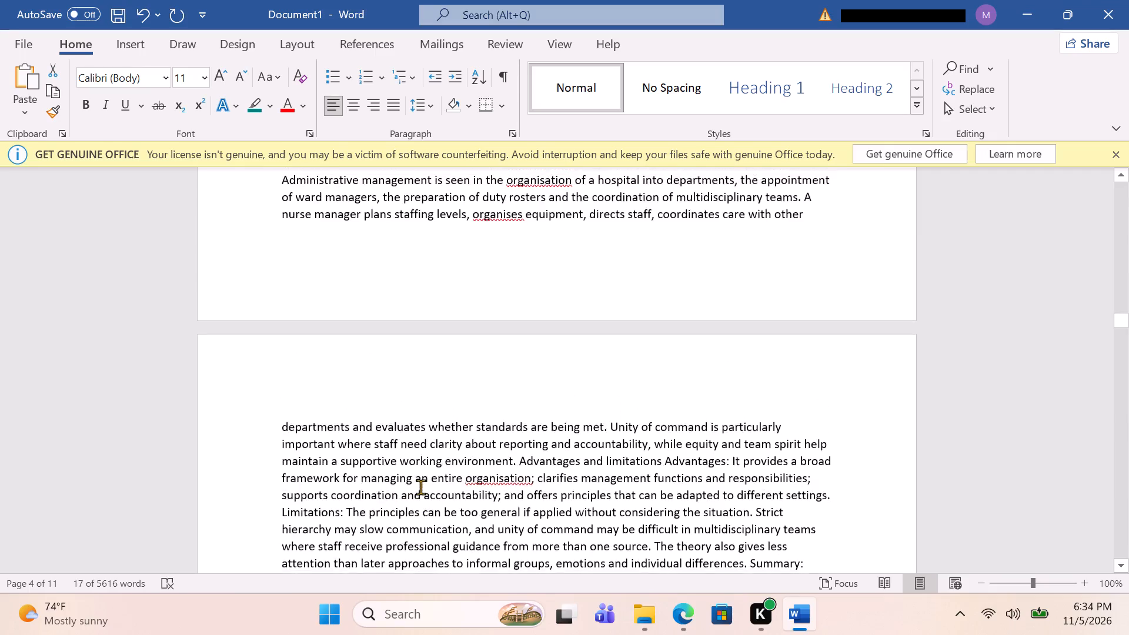
scroll(420, 487, up, 1)
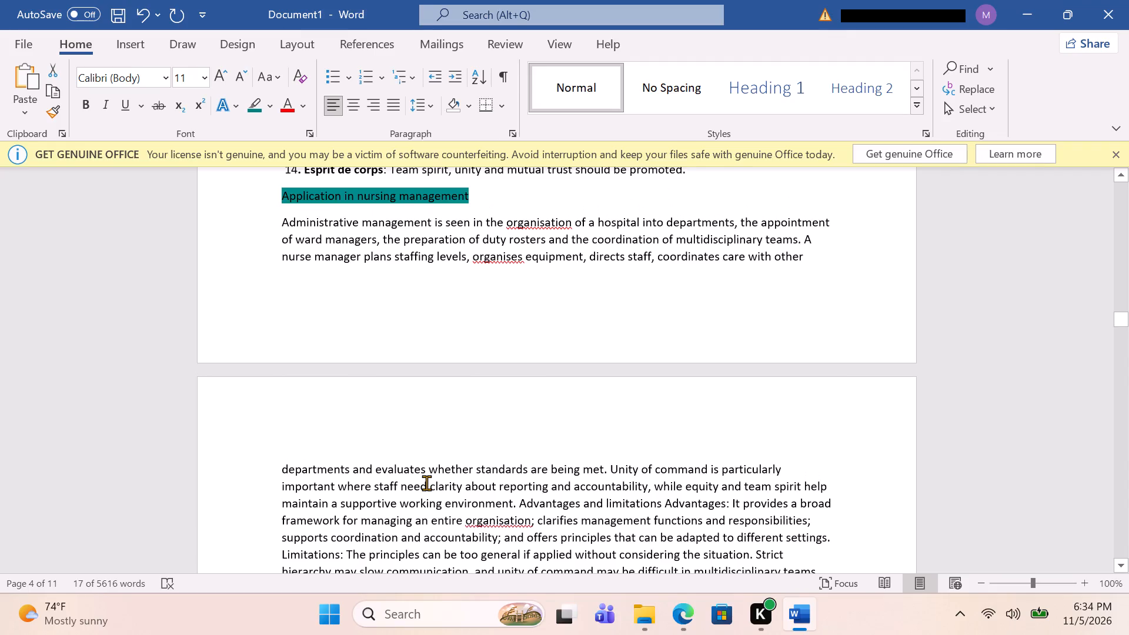
scroll(425, 480, down, 1)
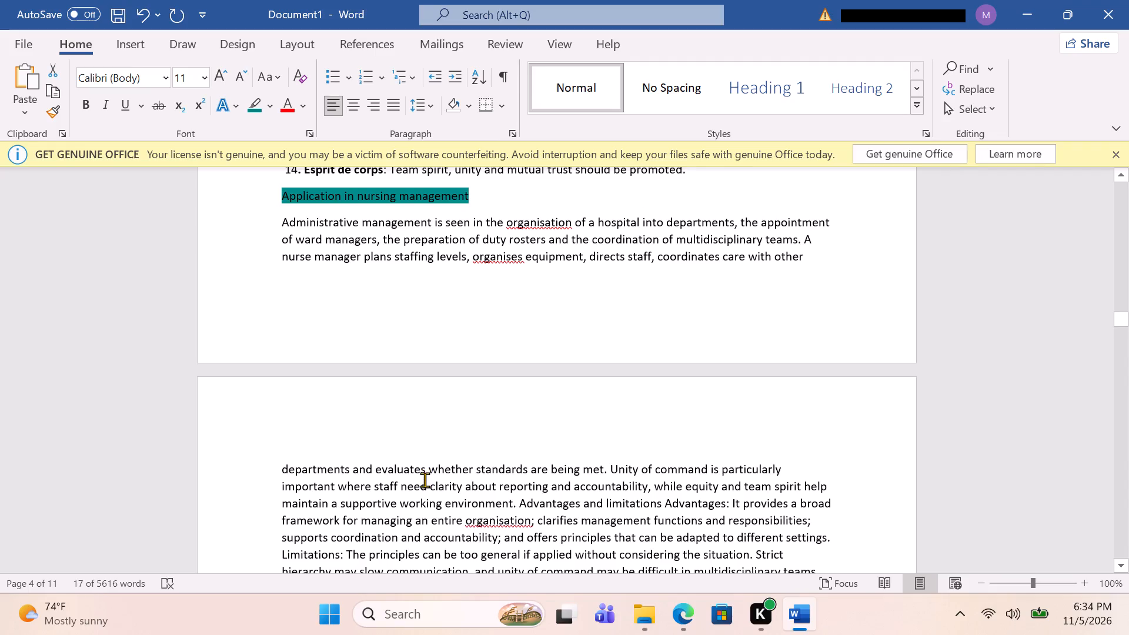
scroll(425, 480, down, 1)
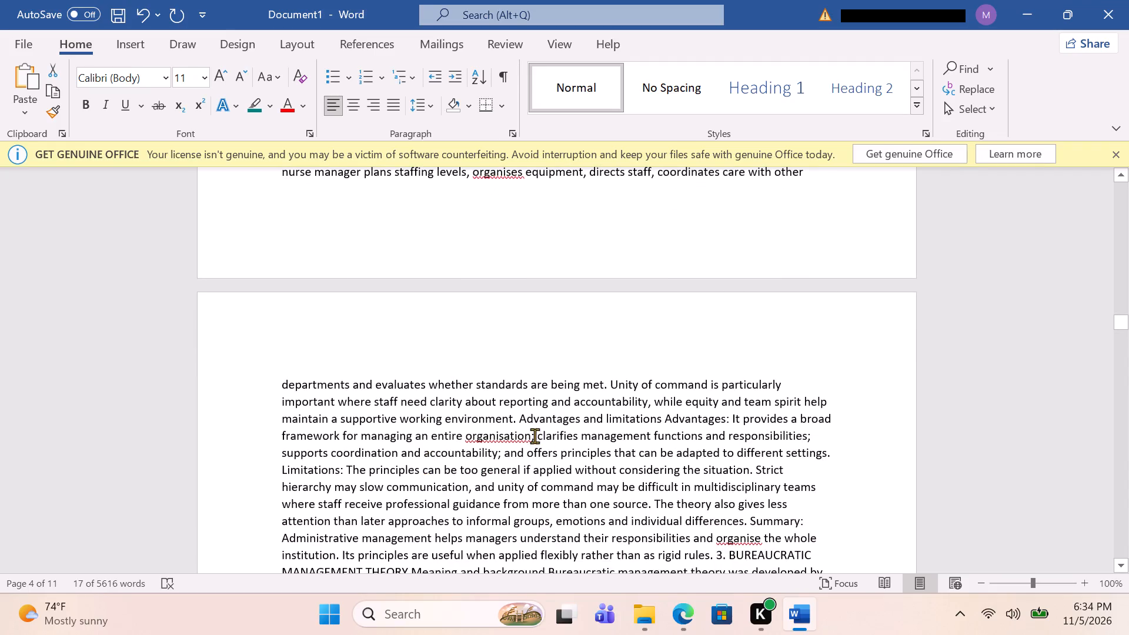
click(512, 419)
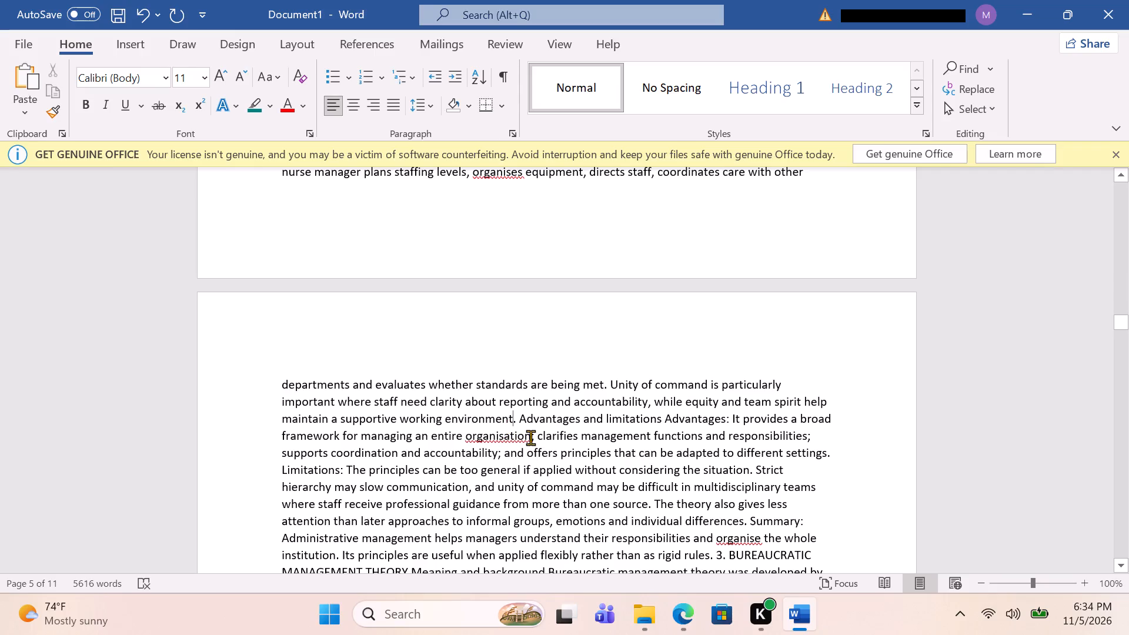
click(521, 415)
key(Return)
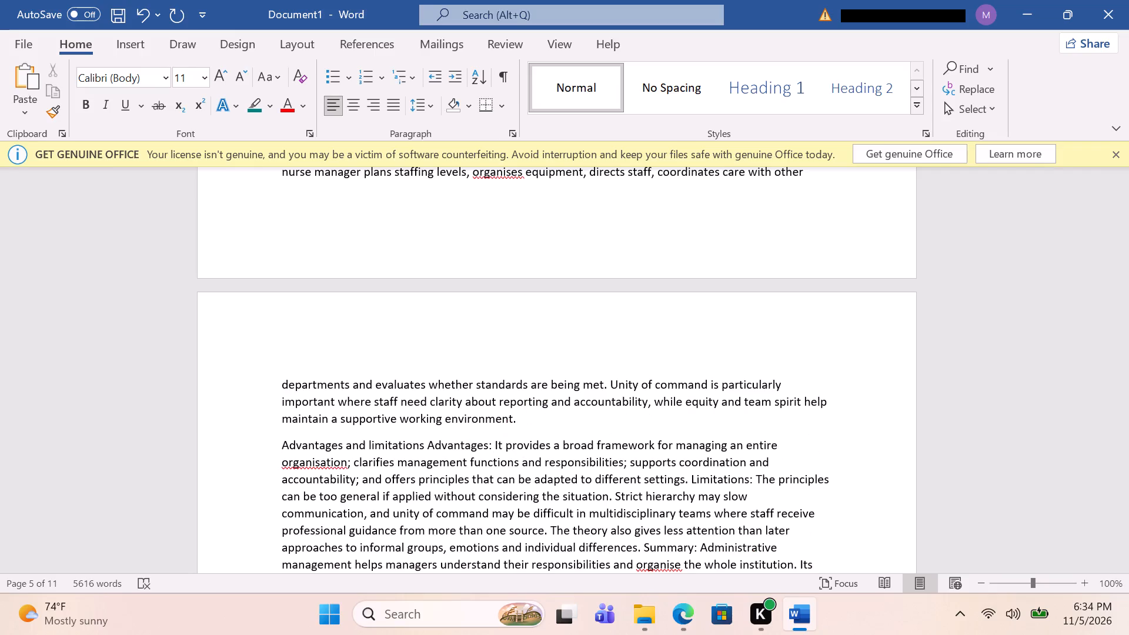
Highlight "Advantages and limitations Advantages:" in teal and move the text following it to a new paragraph.
drag(283, 442, 512, 442)
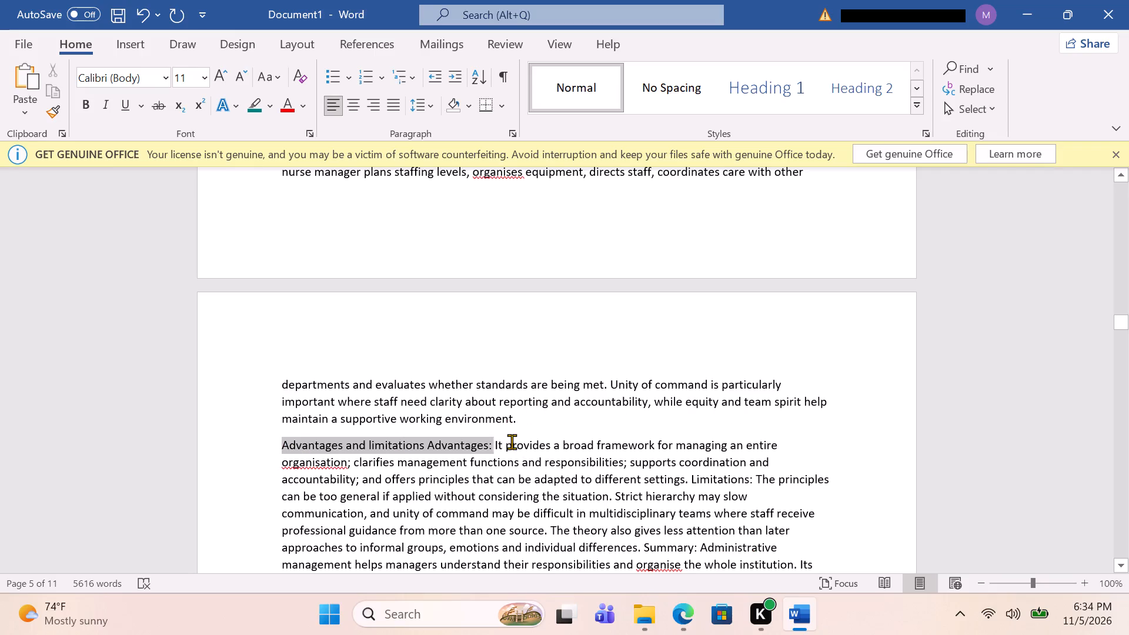
drag(512, 442, 495, 450)
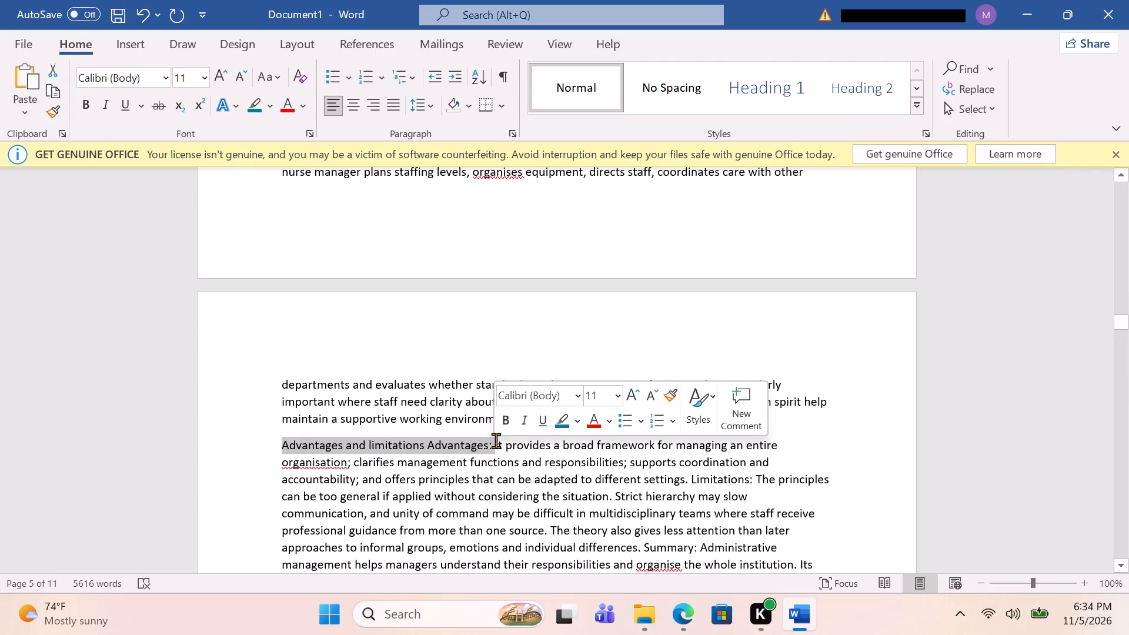
double_click(566, 422)
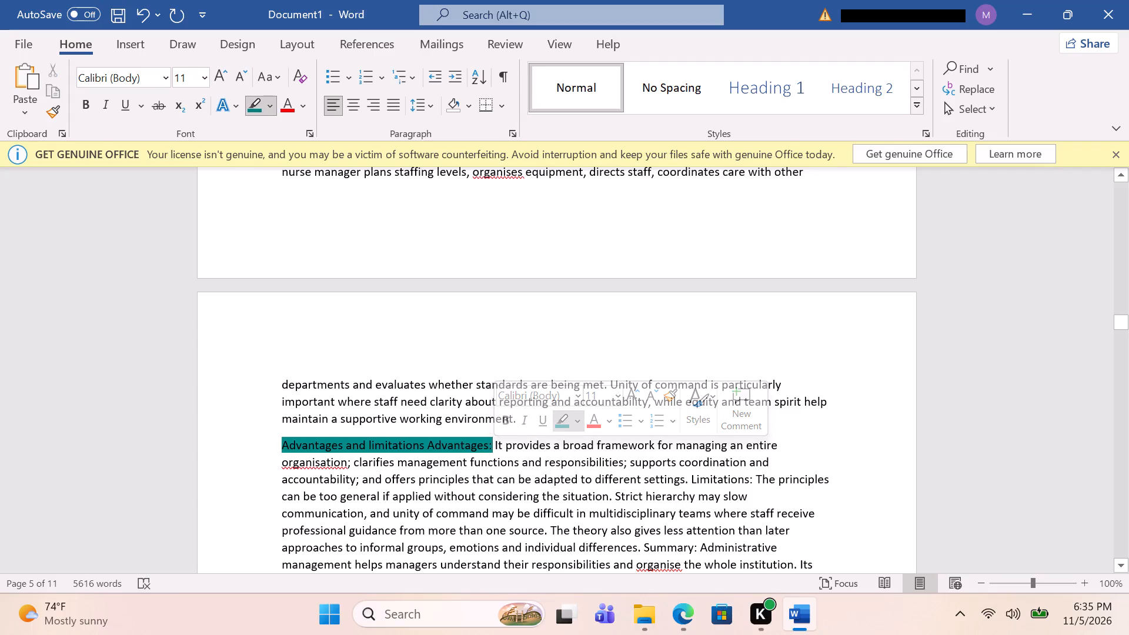
key(Return)
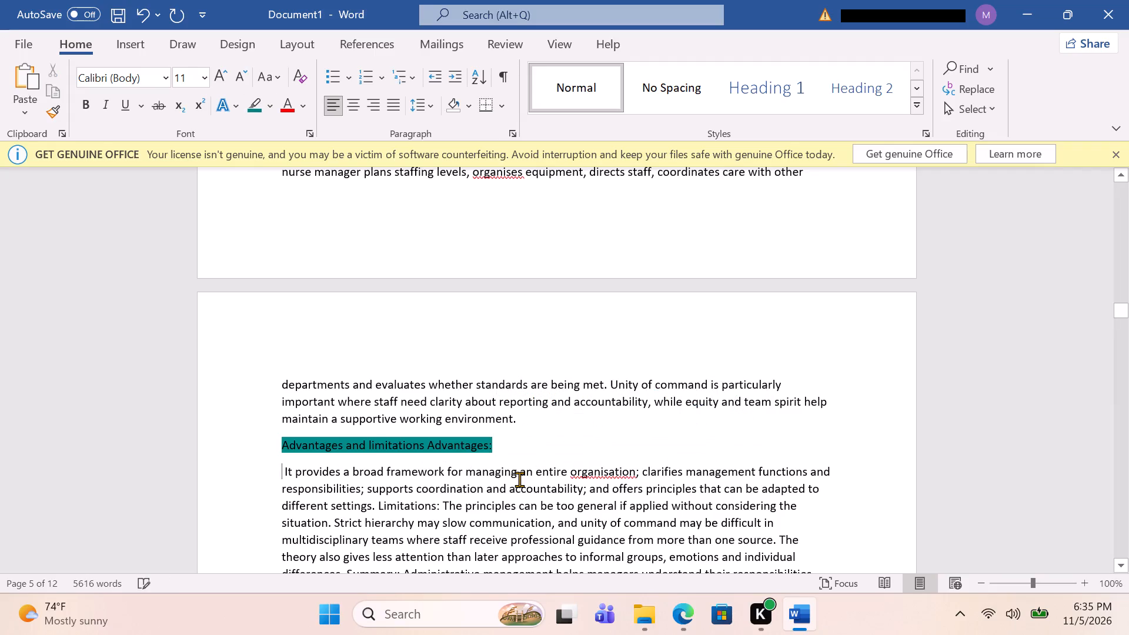
Insert a blank line above the highlighted "Advantages and limitations" heading.
click(281, 427)
click(529, 426)
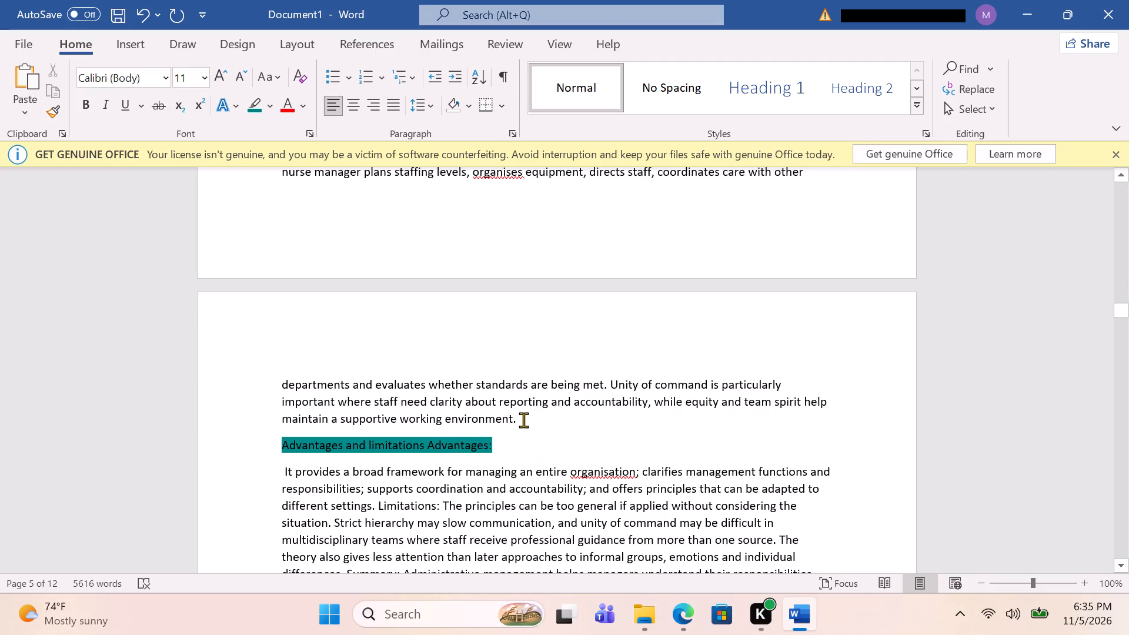
key(Return)
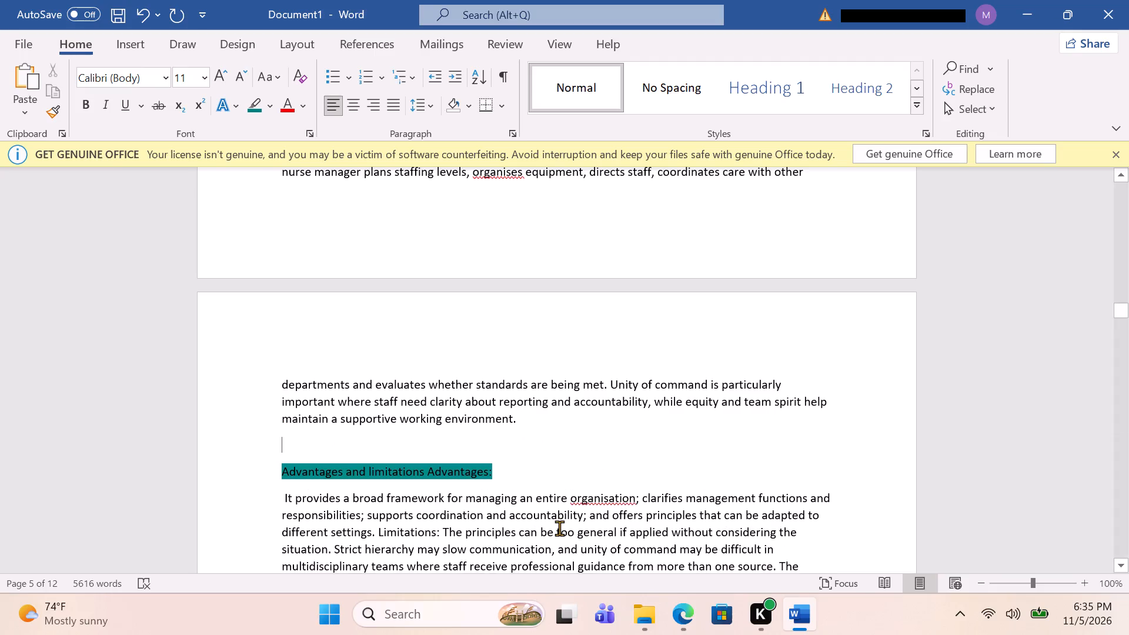
Split "Advantages:" from the "Advantages and limitations" heading onto its own line.
scroll(309, 603, down, 4)
scroll(466, 446, down, 1)
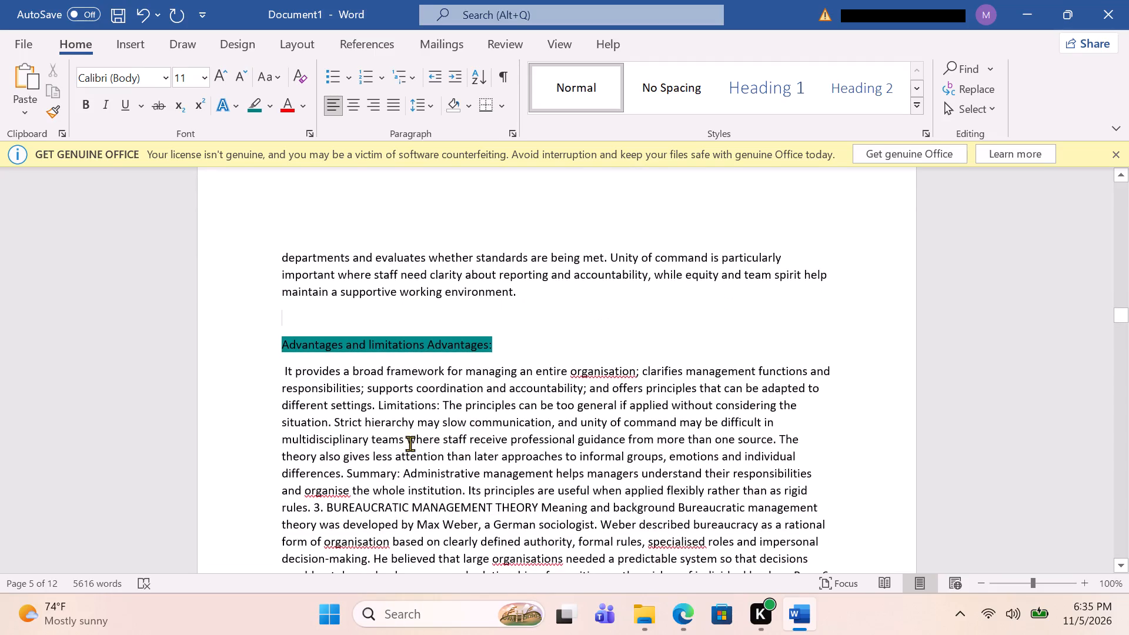
click(430, 342)
click(430, 342)
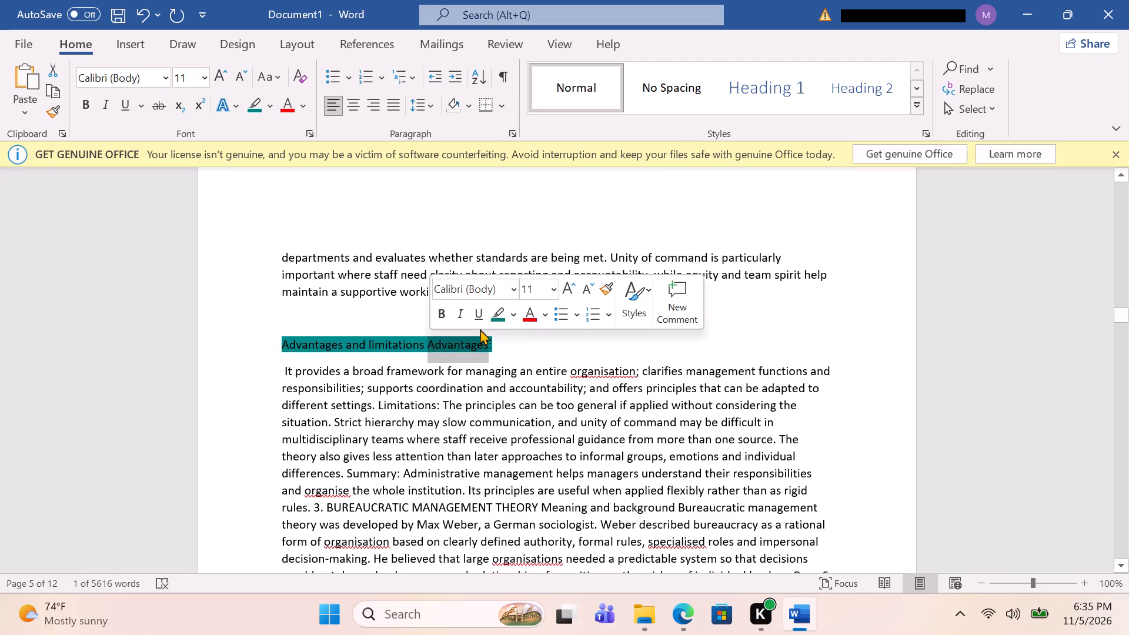
click(427, 340)
key(Return)
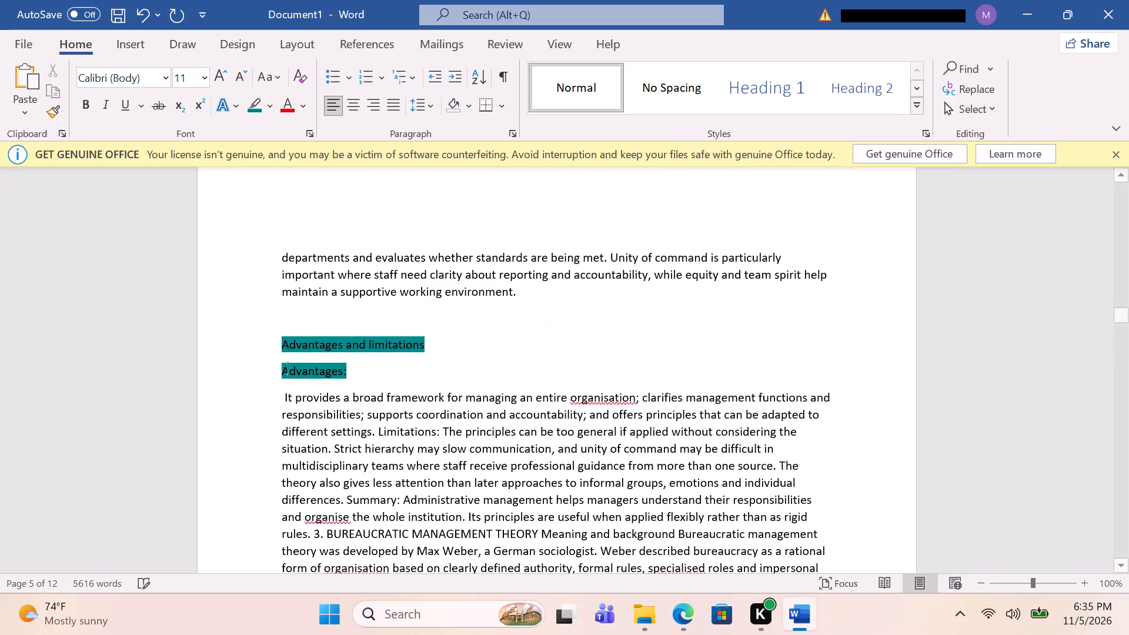
Join the paragraph beginning "It provides a broad framework" to the "Advantages:" line above it.
click(286, 399)
click(286, 400)
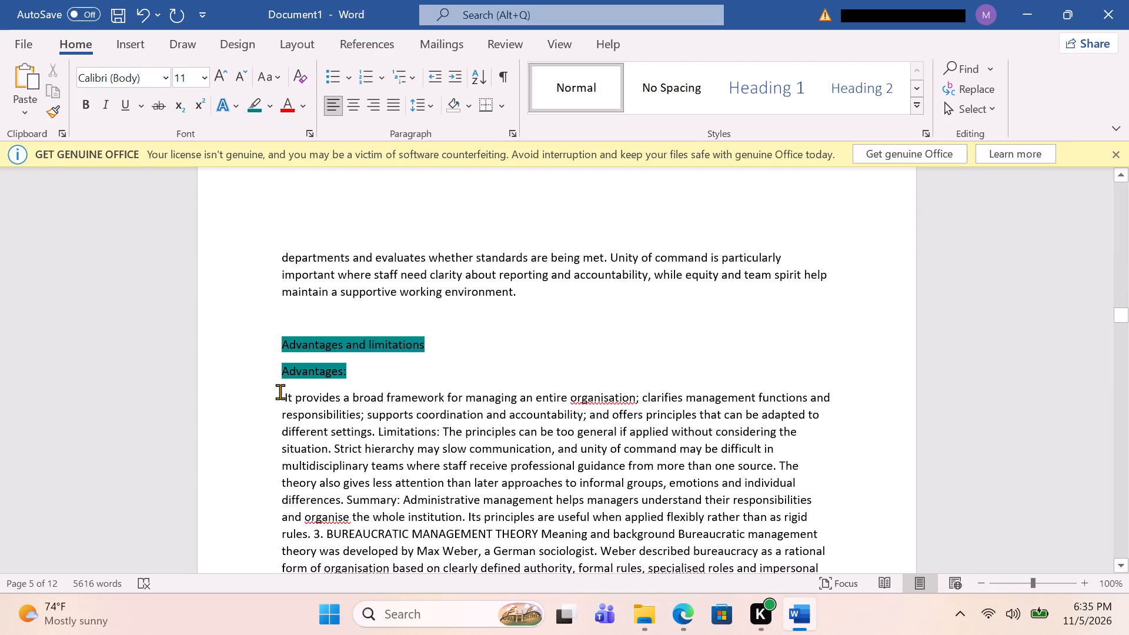
click(281, 397)
key(BackSpace)
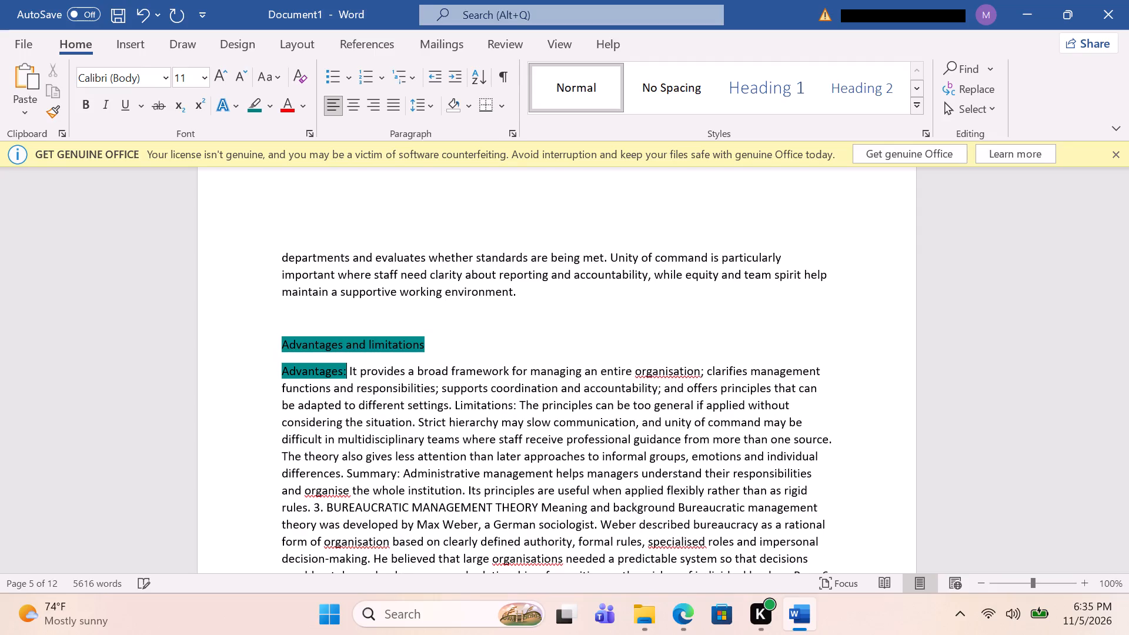
Remove the teal highlight from the "Advantages:" lead-in below the "Advantages and limitations" heading.
click(312, 376)
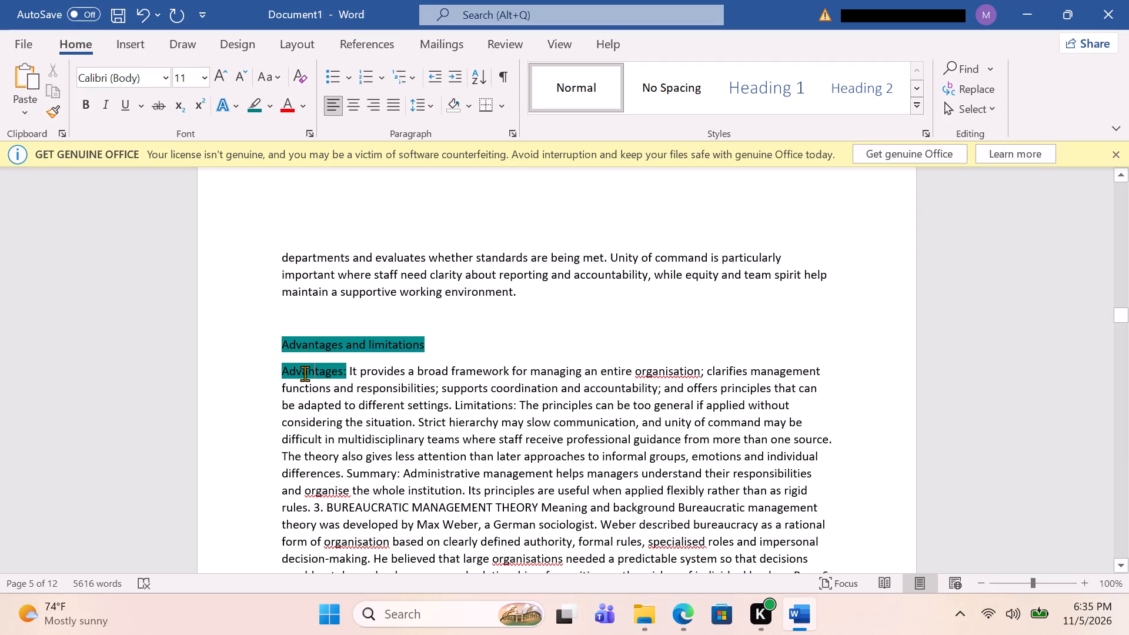
drag(268, 373, 346, 376)
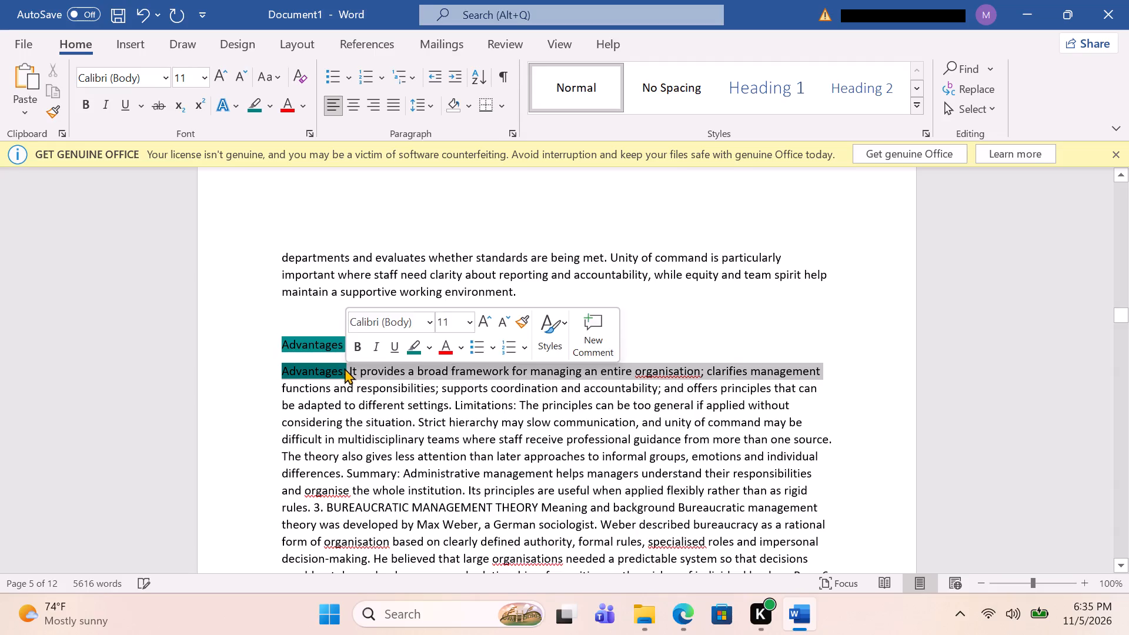
click(344, 366)
drag(344, 366, 305, 366)
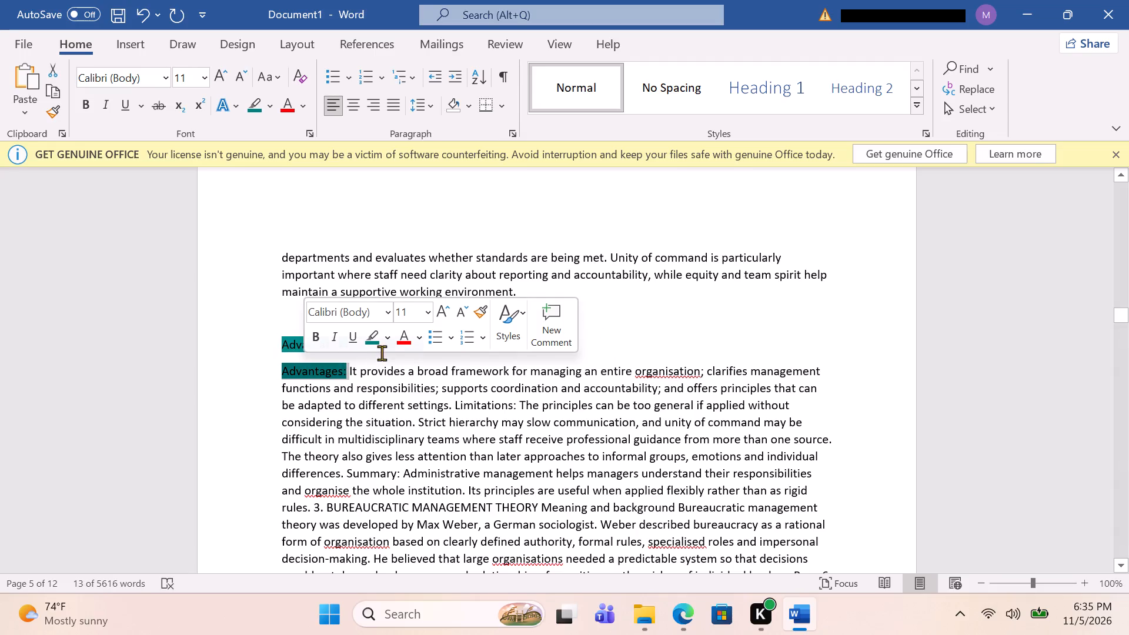
click(372, 336)
click(241, 360)
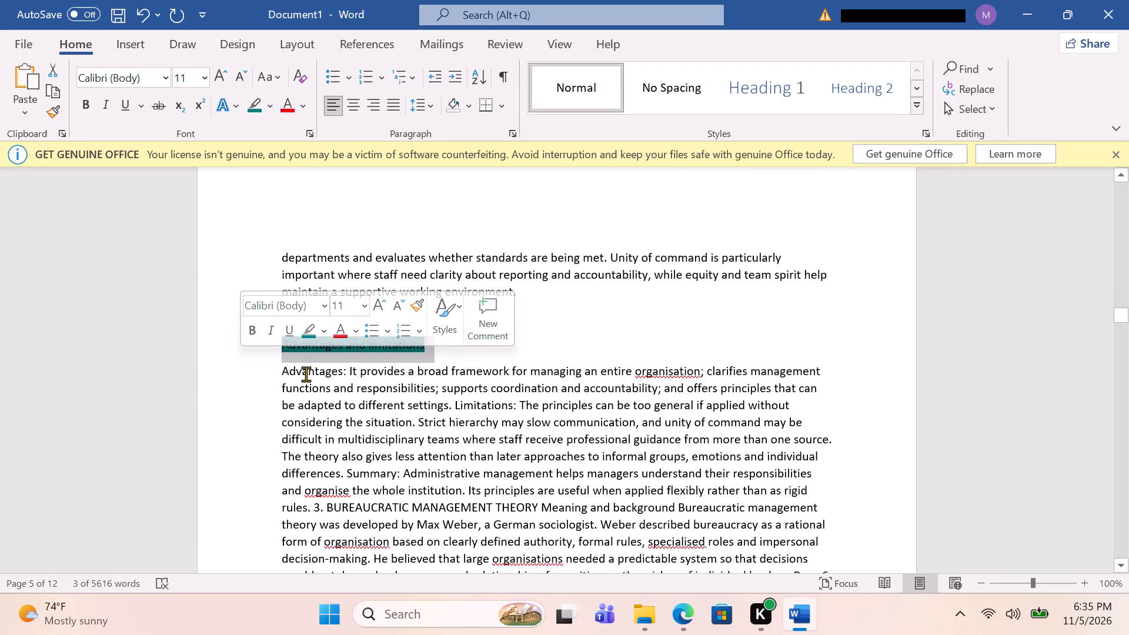
Bold the "Advantages:" lead-in before "It provides a broad framework".
drag(347, 373, 298, 365)
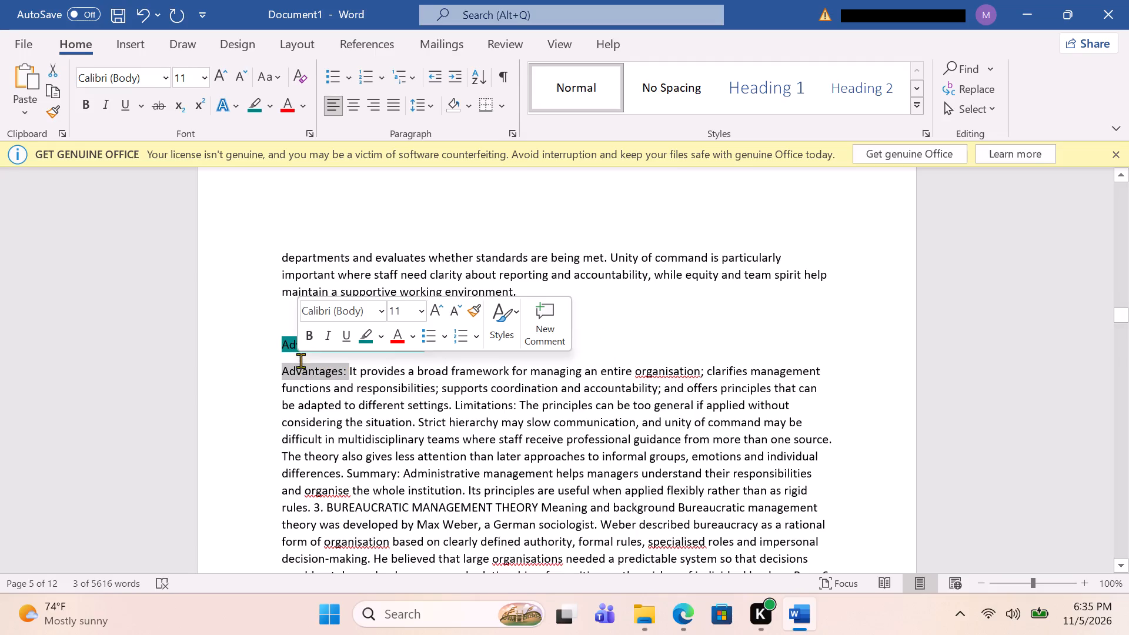
click(305, 334)
click(247, 361)
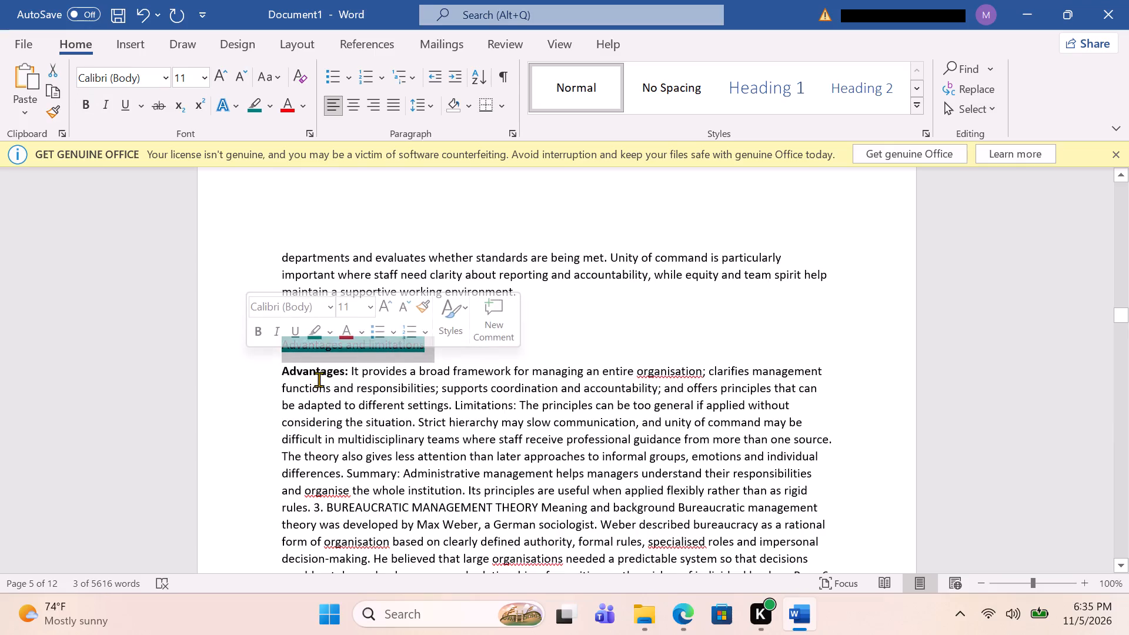
click(352, 379)
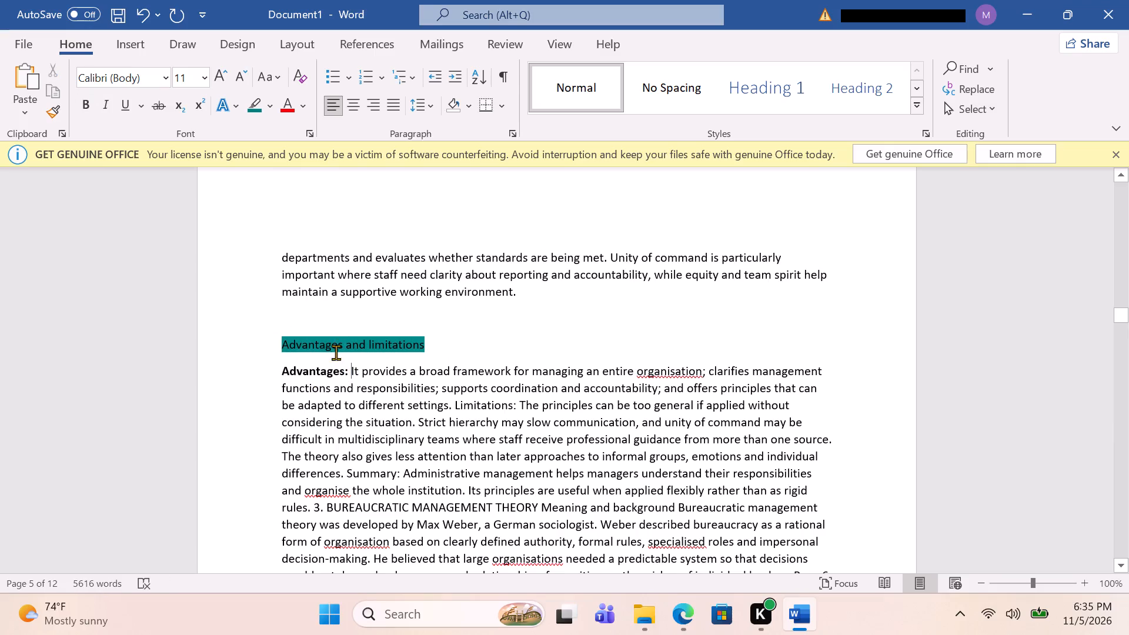
Start a new paragraph at "Limitations:" after "adapted to different settings." and bold that lead-in.
scroll(305, 391, down, 1)
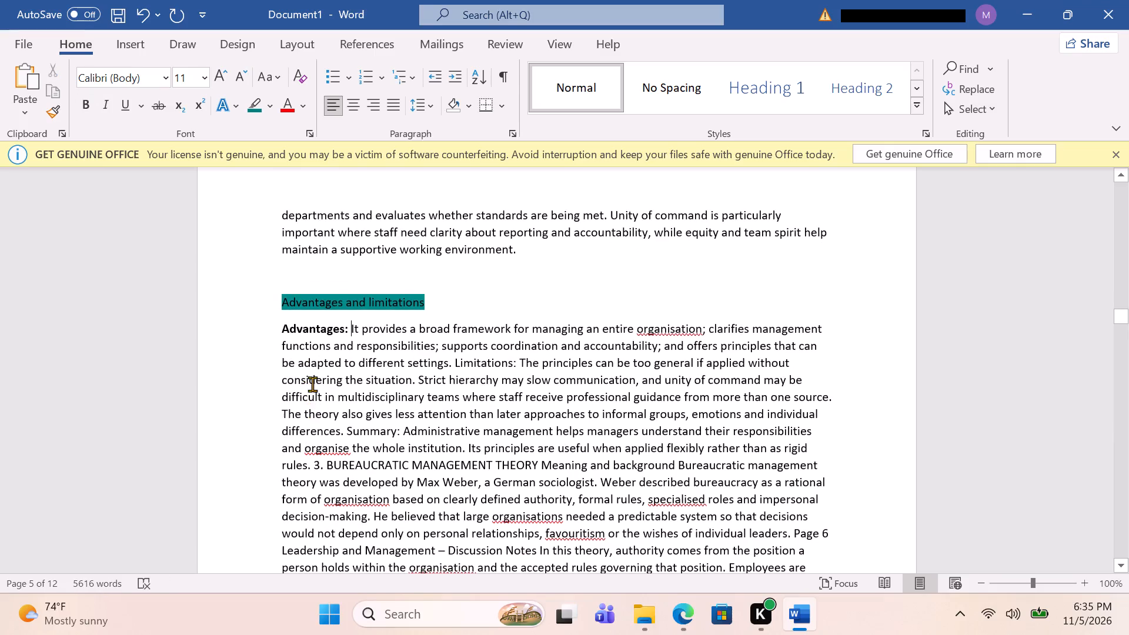
click(453, 363)
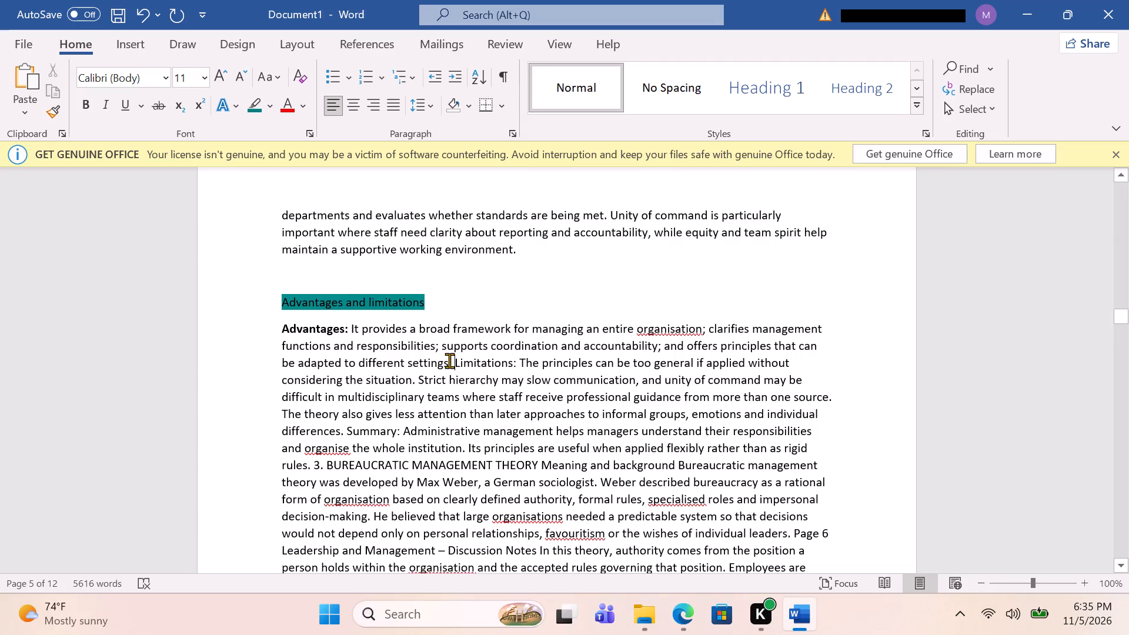
key(Return)
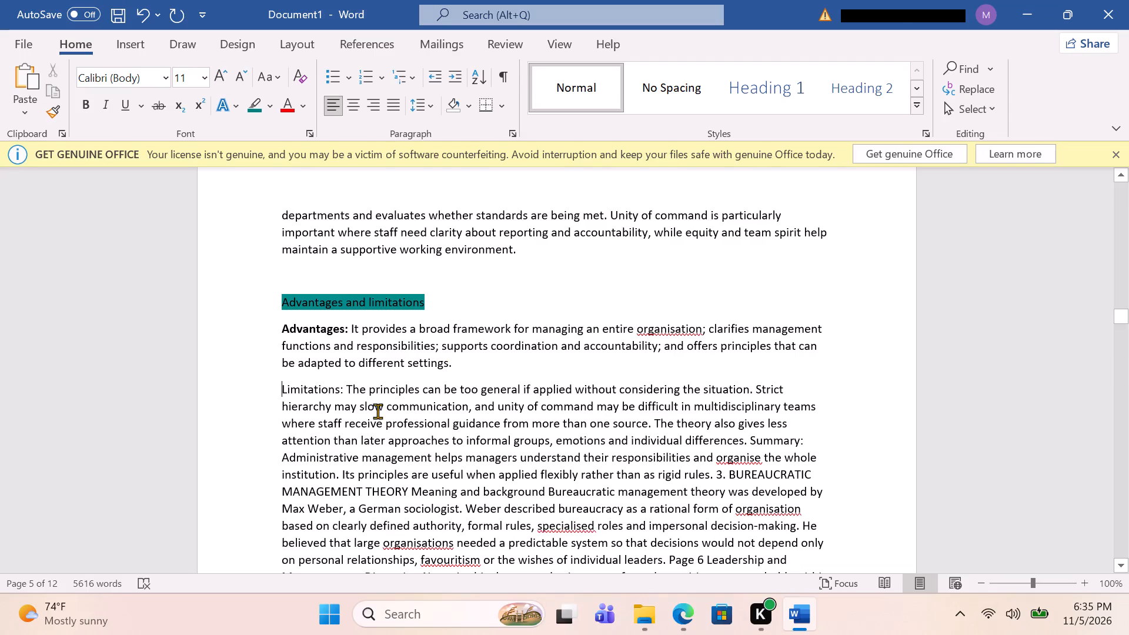
drag(345, 389, 332, 393)
drag(332, 393, 284, 392)
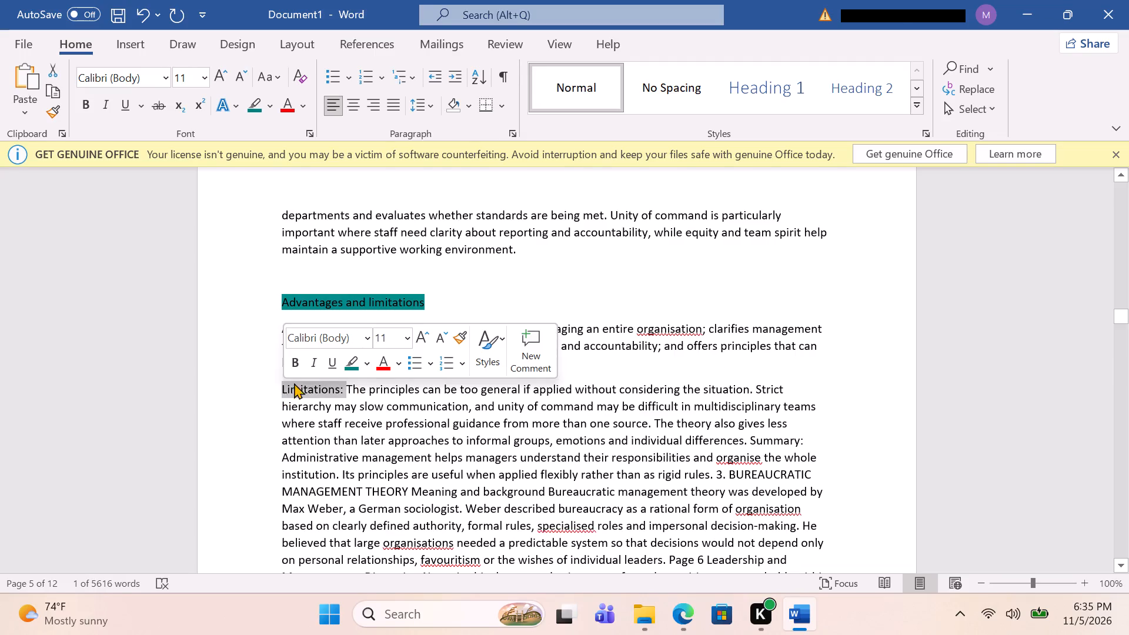
click(300, 366)
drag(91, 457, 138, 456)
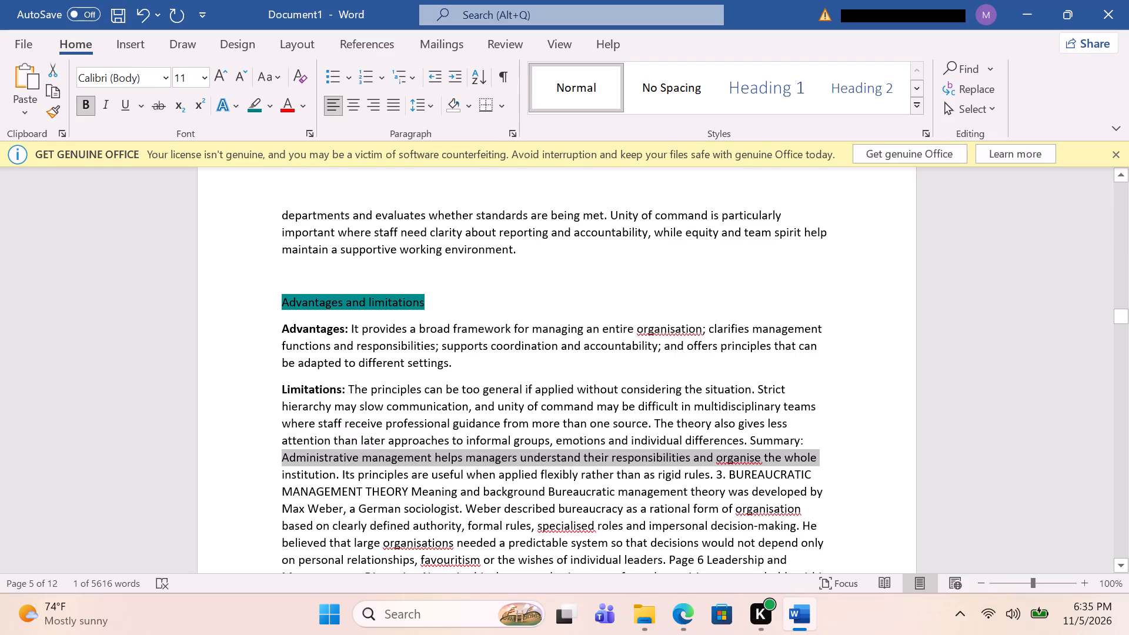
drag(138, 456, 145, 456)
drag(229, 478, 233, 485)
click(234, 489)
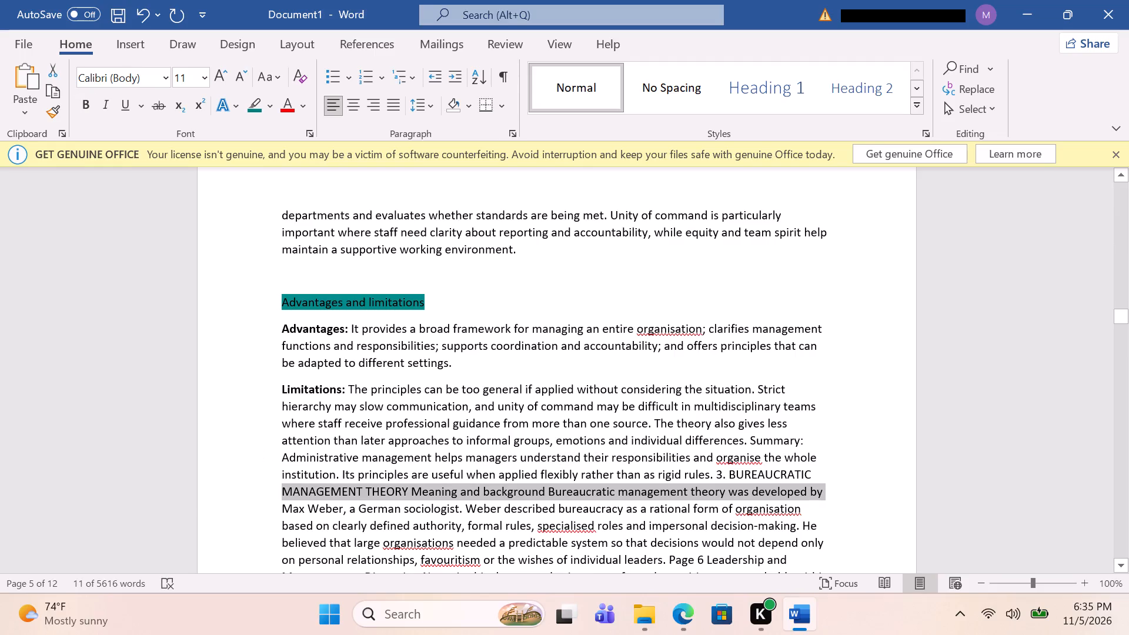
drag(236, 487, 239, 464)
Start a new paragraph at "Summary:" after "emotions and individual differences." and bold the word "Summary".
click(740, 436)
click(747, 447)
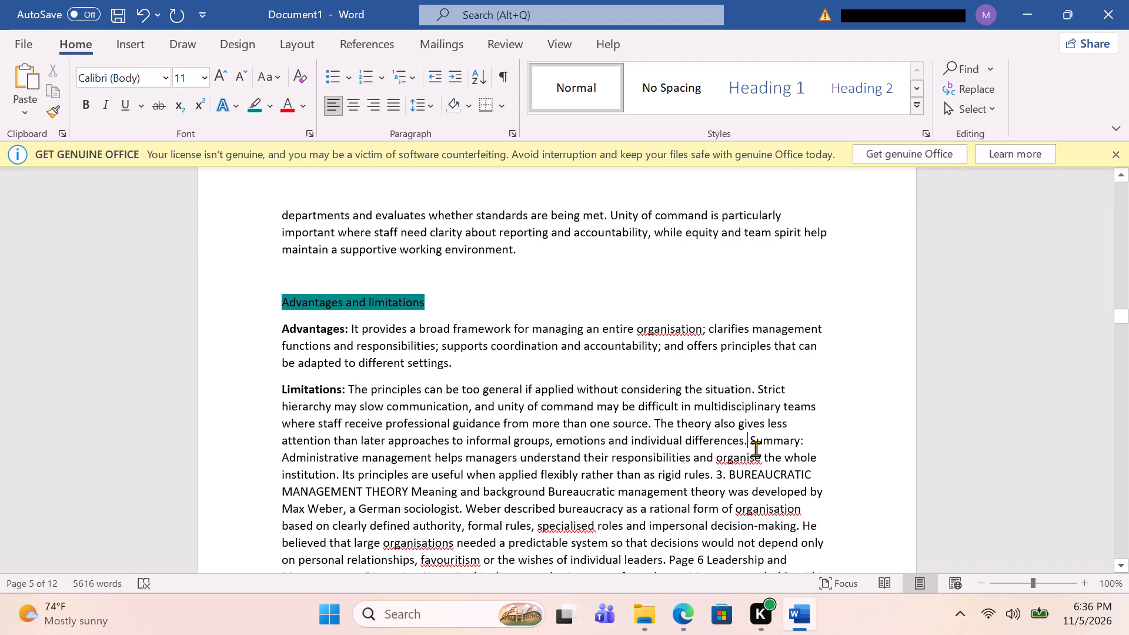
key(Return)
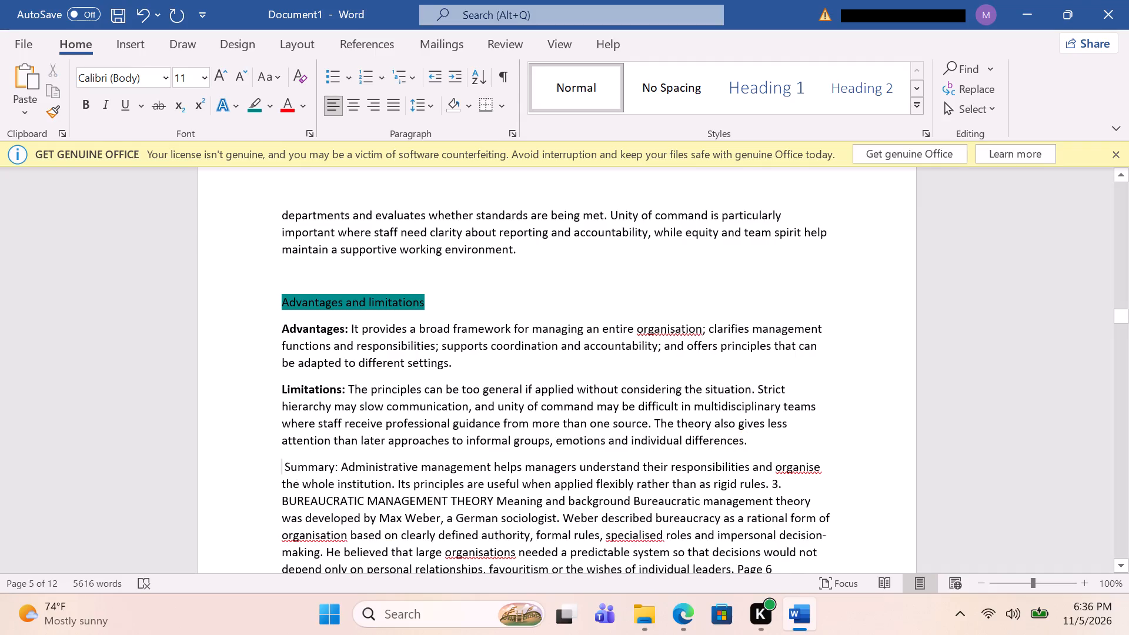
drag(277, 467, 334, 471)
click(352, 443)
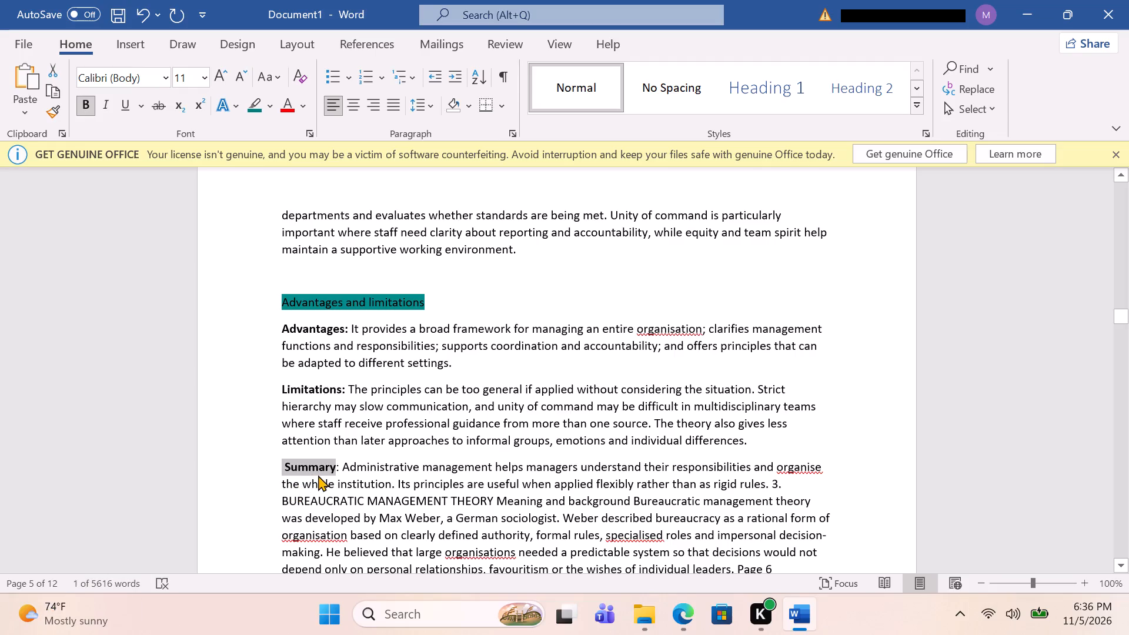
Move "3. BUREAUCRATIC MANAGEMENT THEORY" to a new paragraph, leaving three blank lines after the administrative management summary.
scroll(317, 474, down, 2)
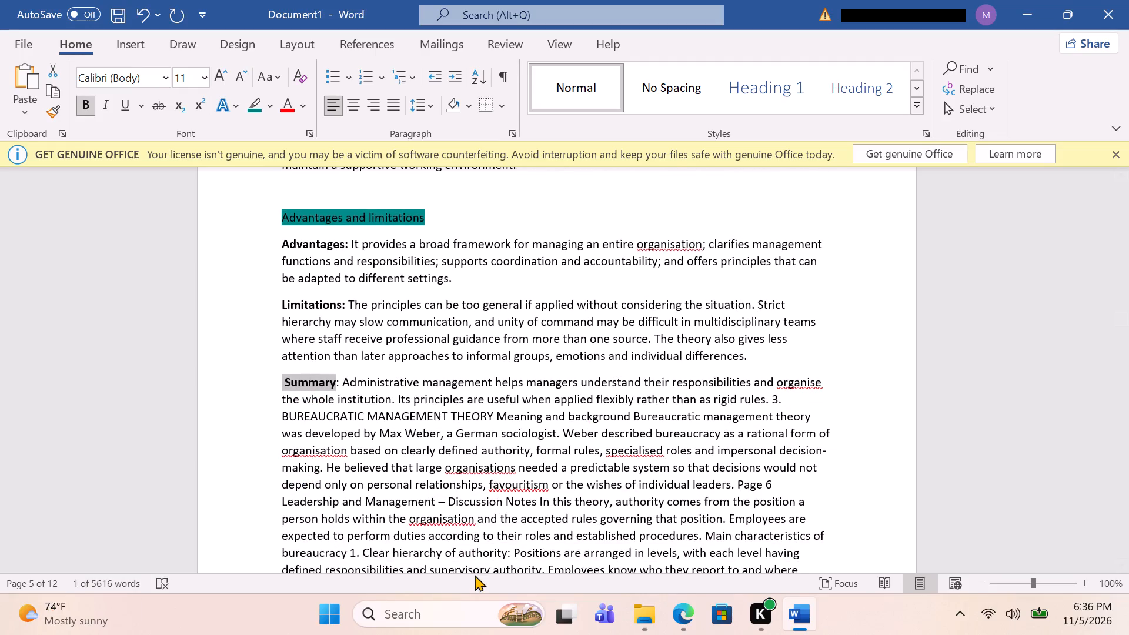
scroll(223, 279, up, 1)
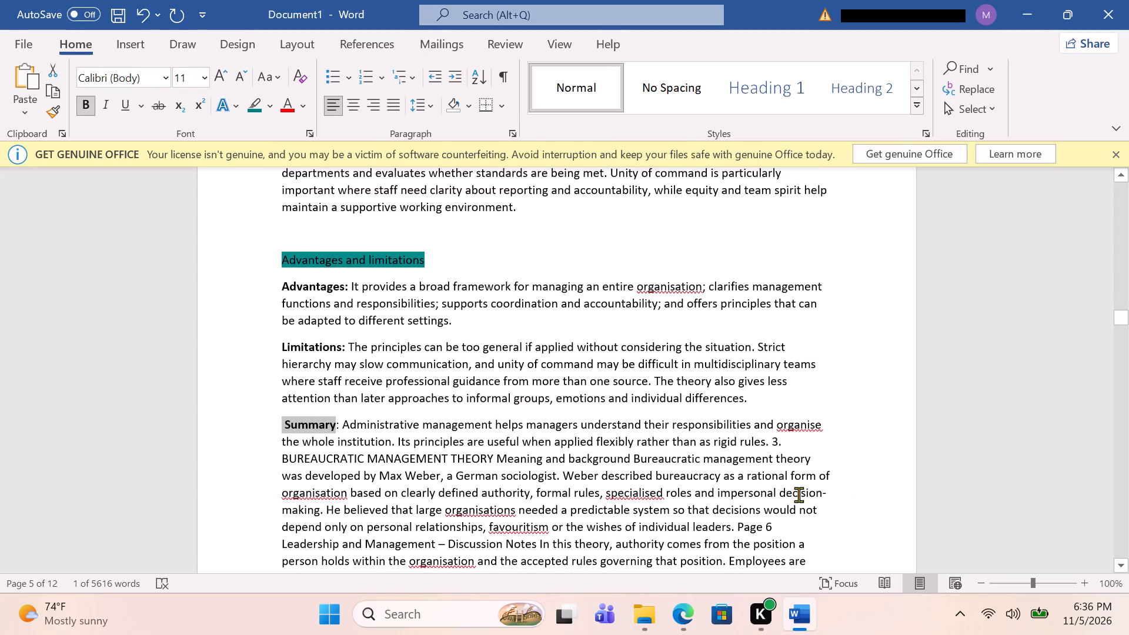
click(776, 439)
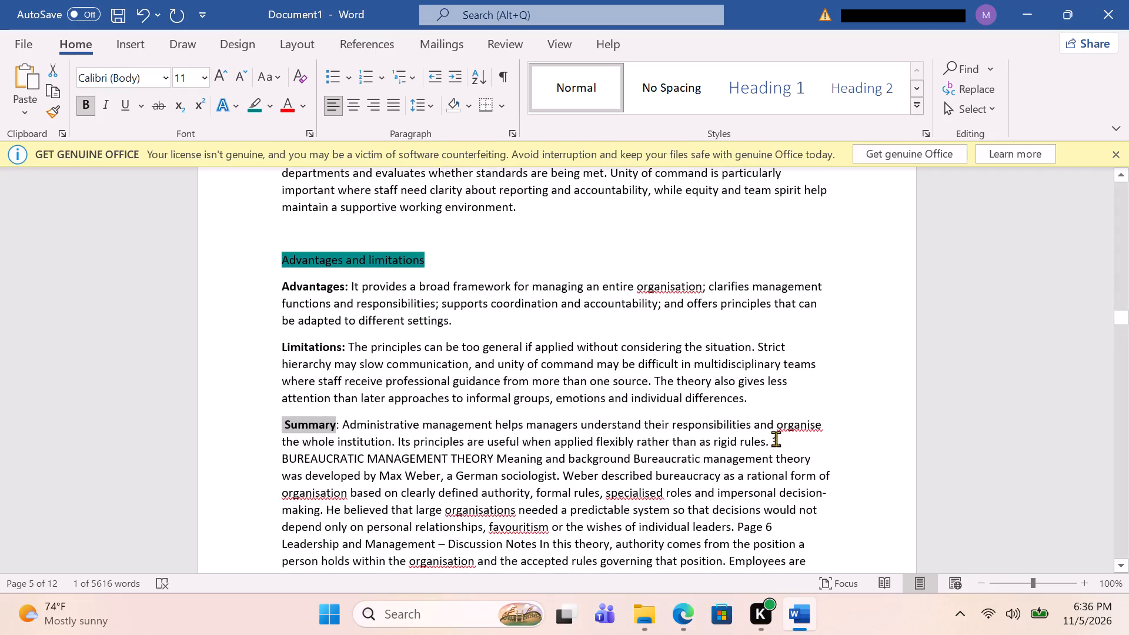
click(767, 442)
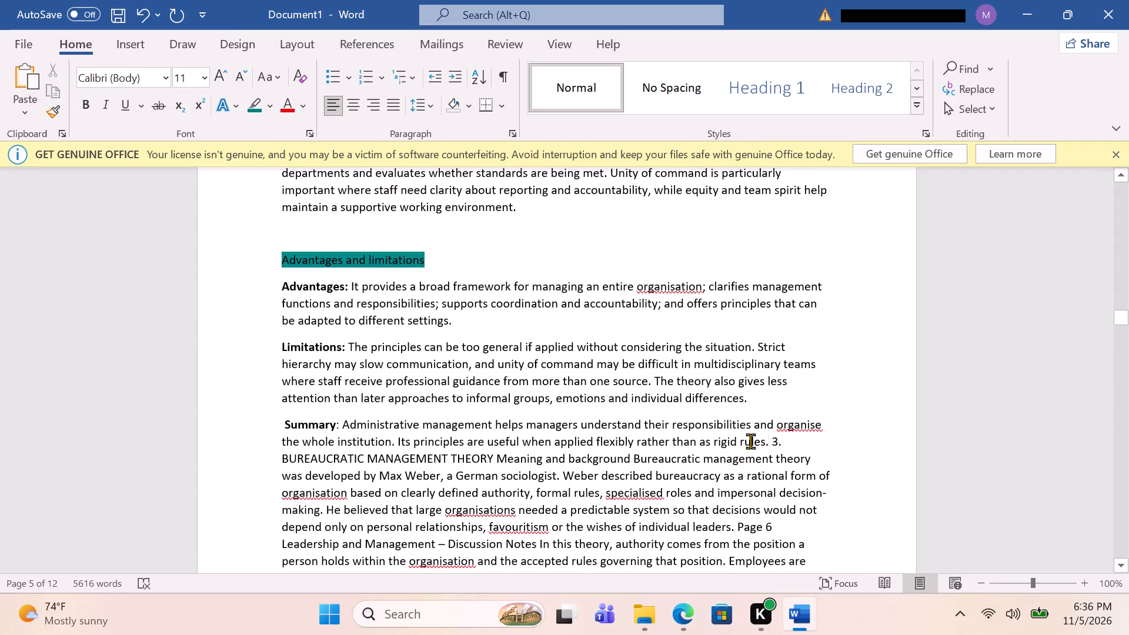
key(Return)
key(Return)
key(Return)
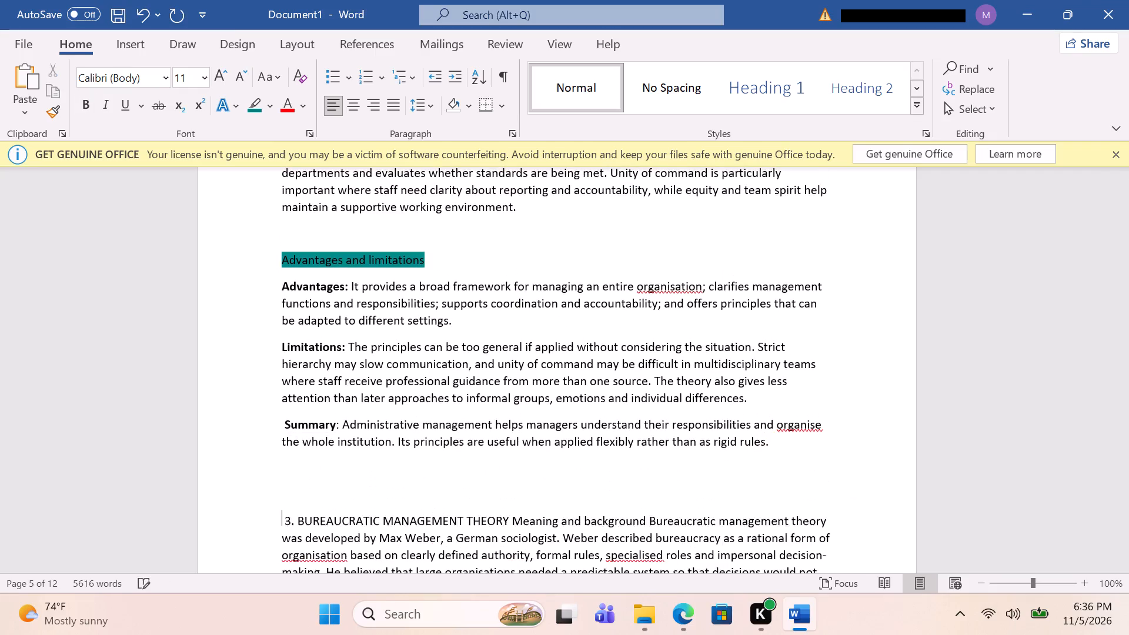
key(Return)
scroll(548, 537, down, 1)
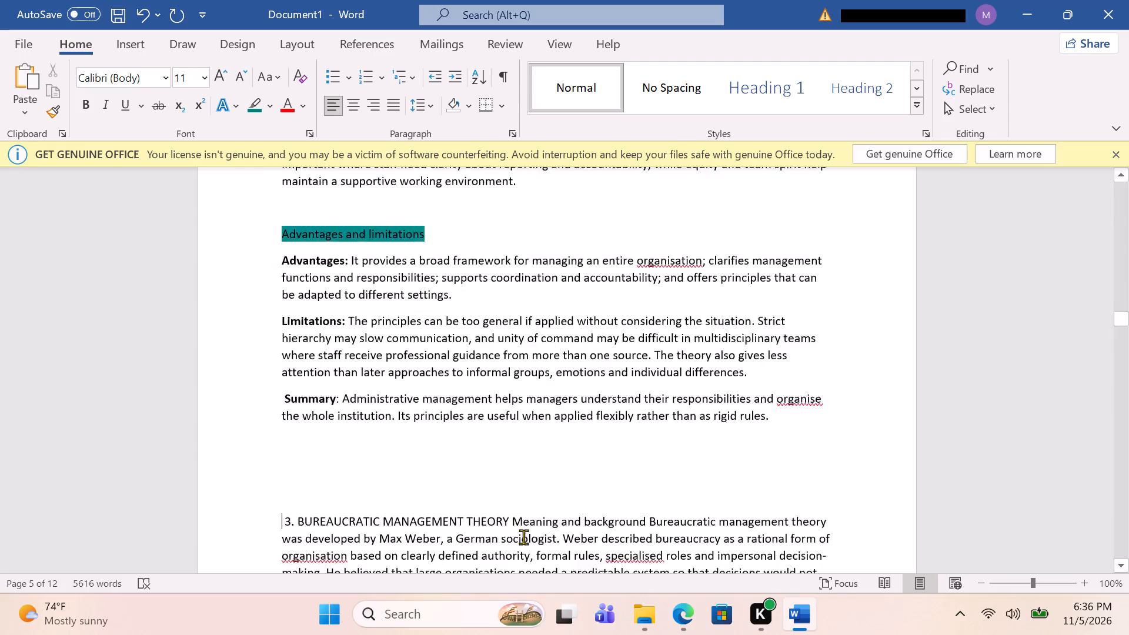
Put the "BUREAUCRATIC MANAGEMENT THEORY" heading on its own line, with "Meaning and background" starting an unnumbered paragraph below it.
scroll(523, 537, down, 2)
click(517, 424)
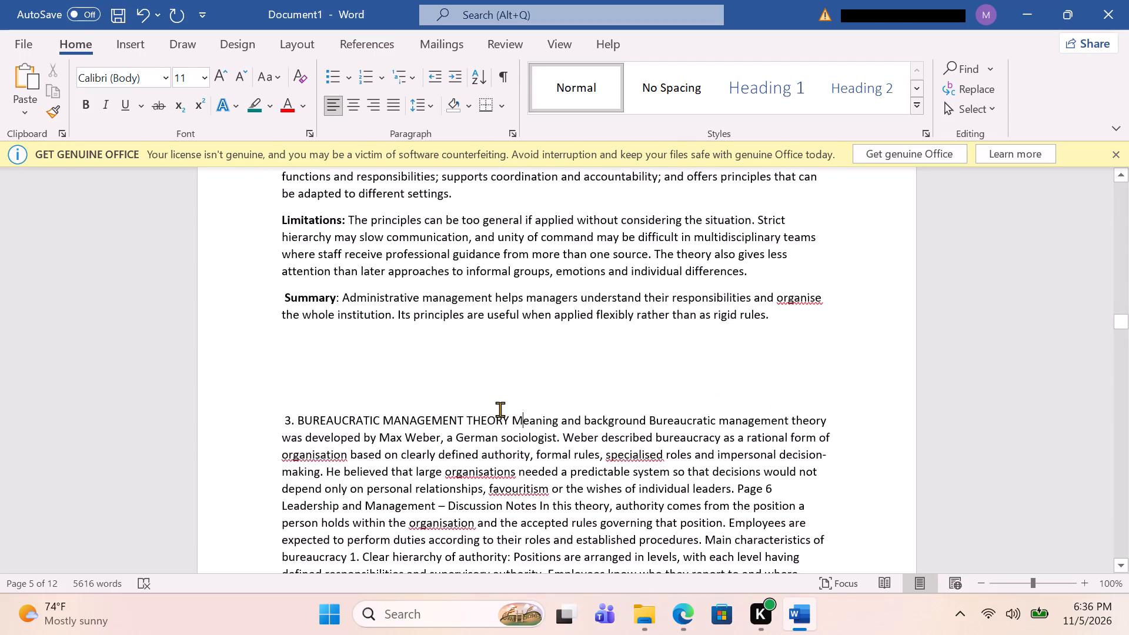
click(507, 416)
key(Return)
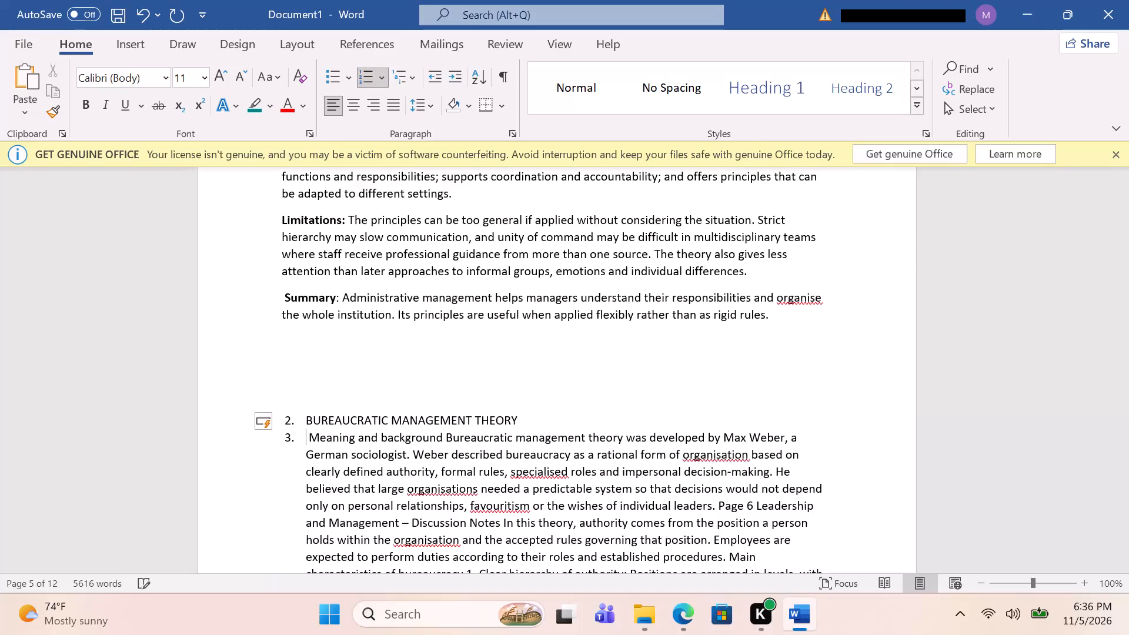
key(BackSpace)
key(BackSpace)
key(BackSpace)
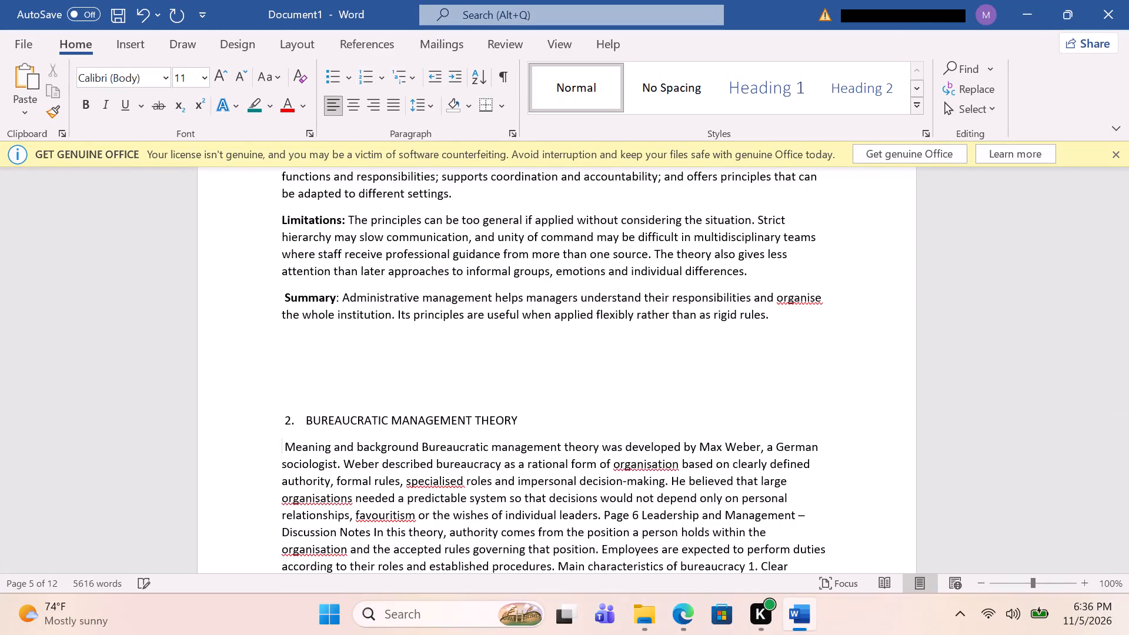
Highlight the "BUREAUCRATIC MANAGEMENT THEORY" heading in teal.
drag(285, 417, 405, 427)
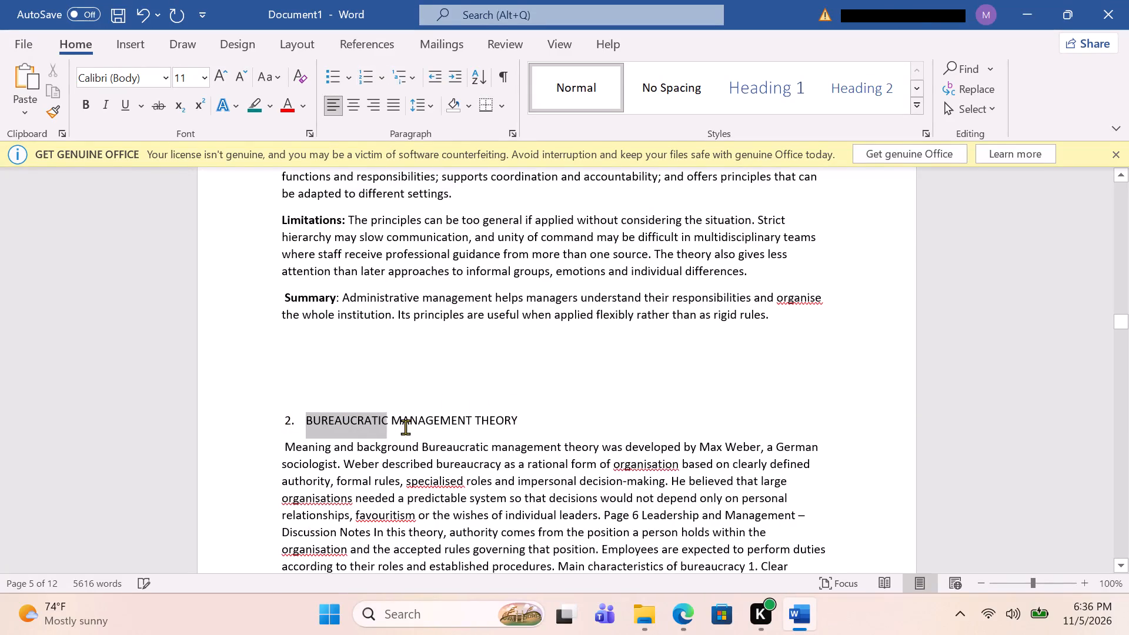
drag(405, 427, 533, 434)
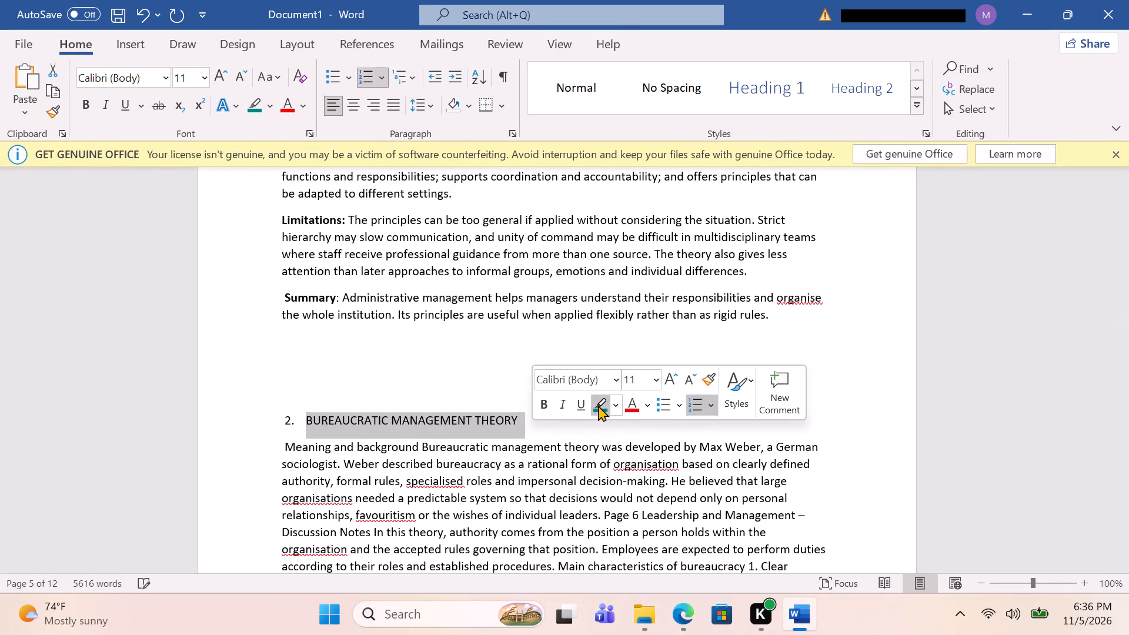
click(598, 405)
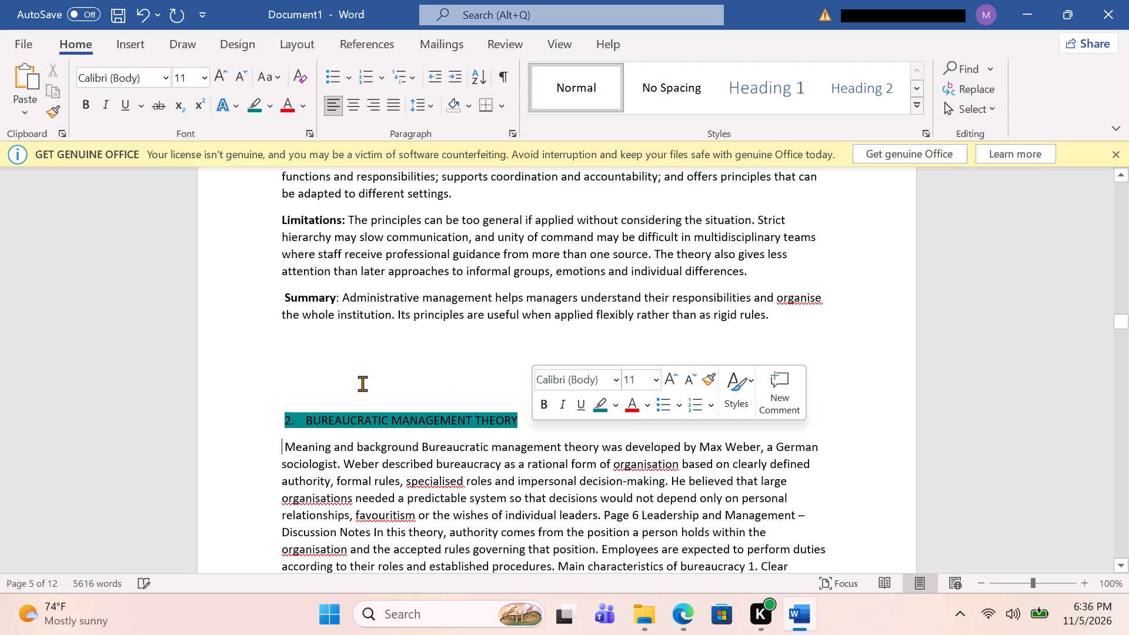
click(362, 383)
Replace the automatic list number of the "BUREAUCRATIC MANAGEMENT THEORY" heading with a manually entered 3.
scroll(349, 409, down, 1)
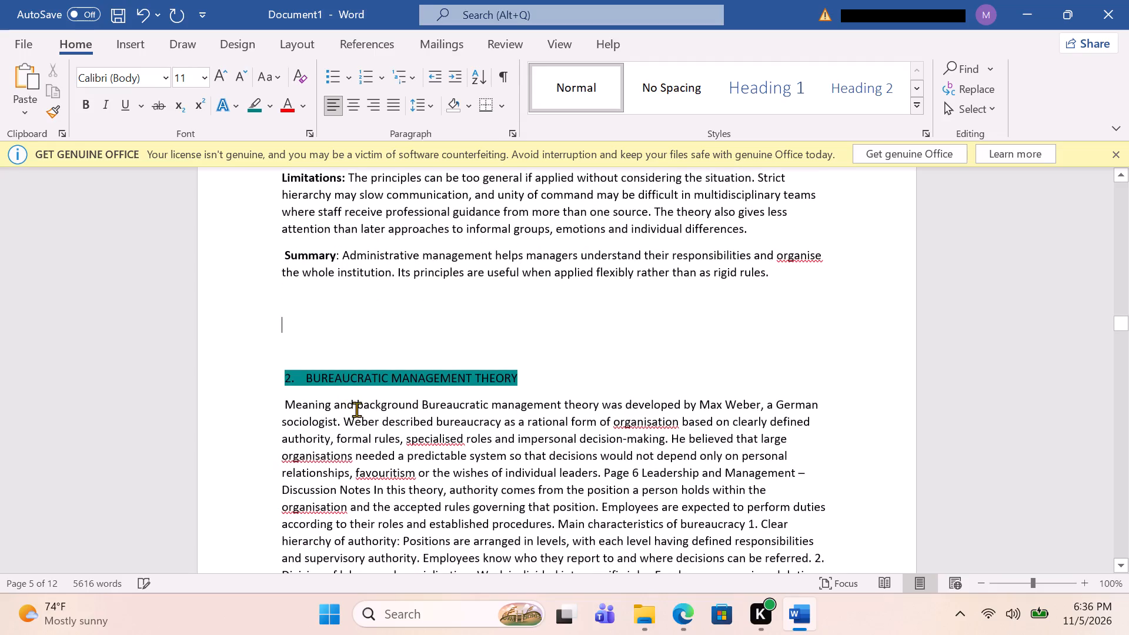
click(300, 381)
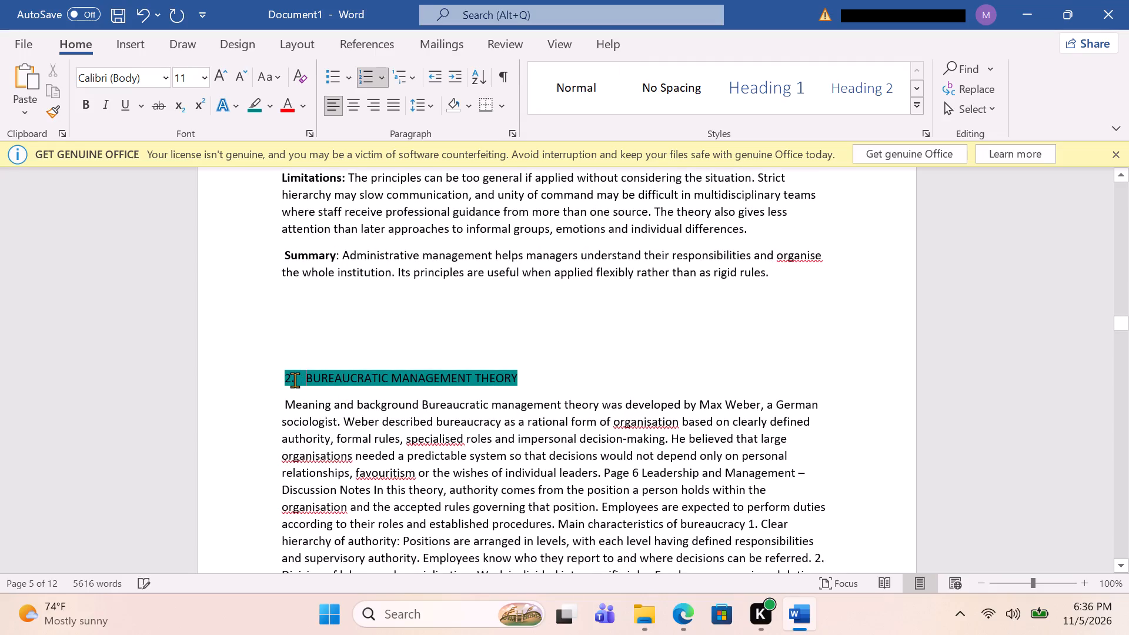
click(295, 380)
double_click(295, 379)
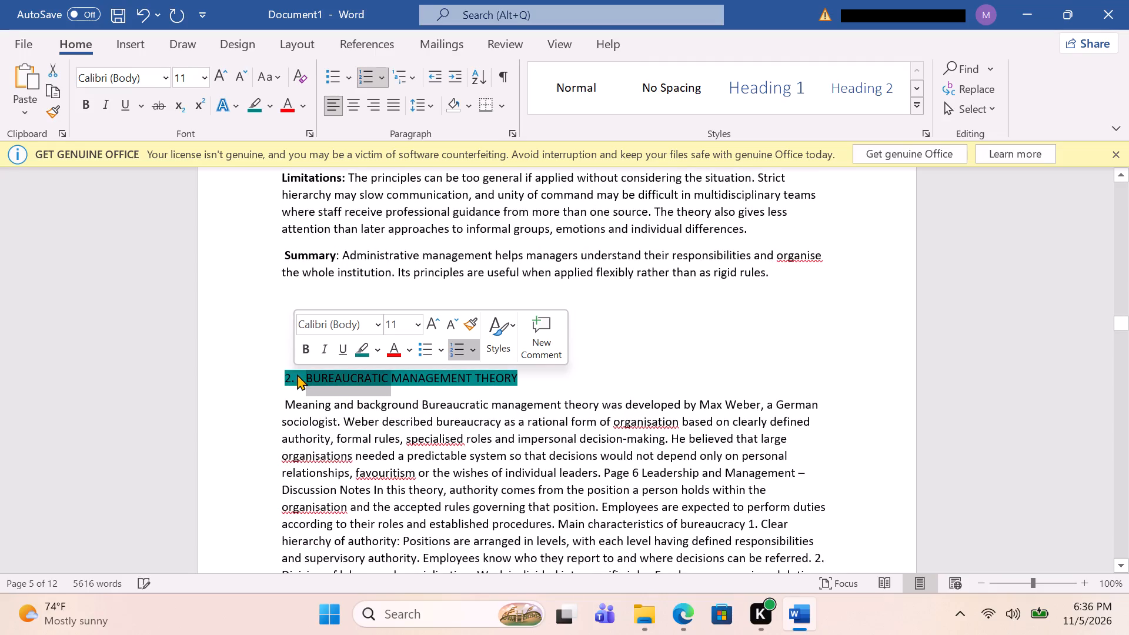
click(297, 374)
click(295, 384)
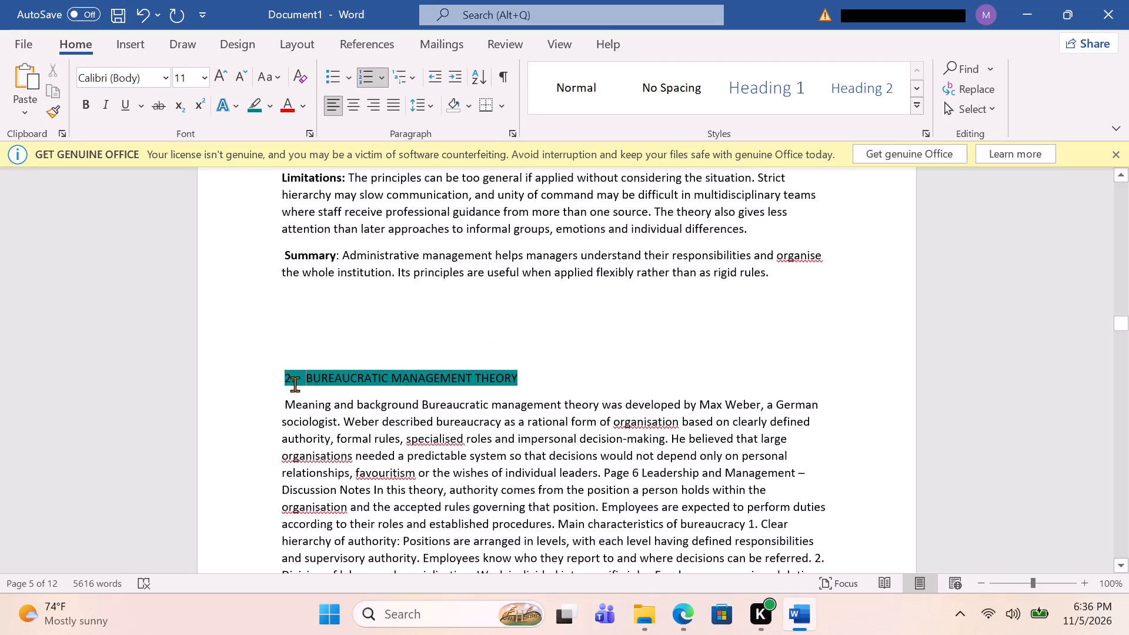
key(BackSpace)
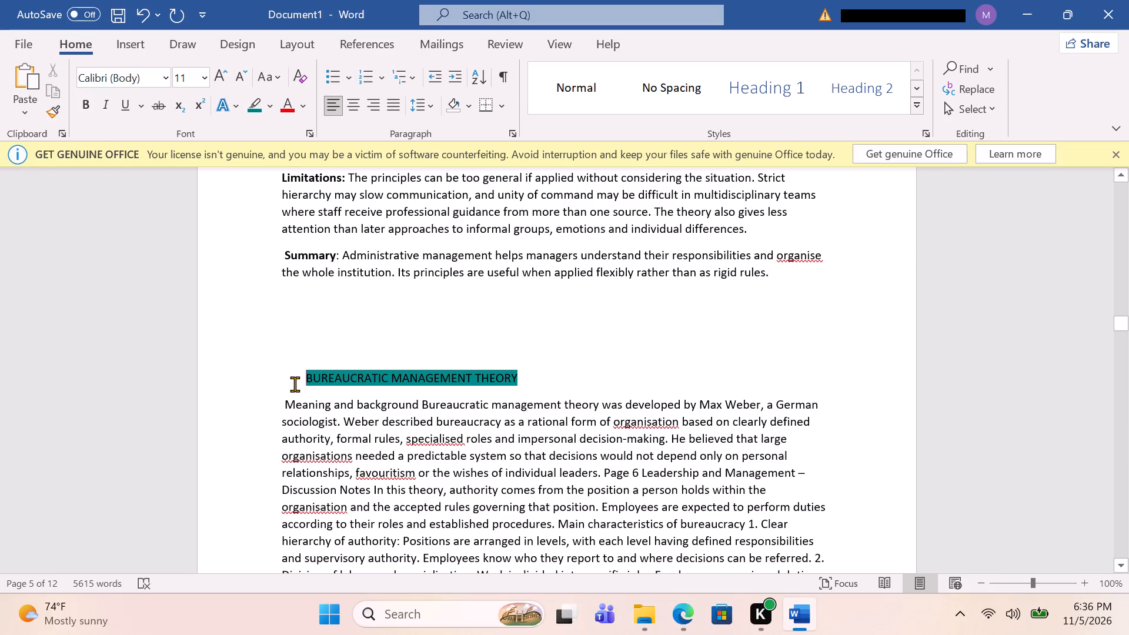
key(3)
key(space)
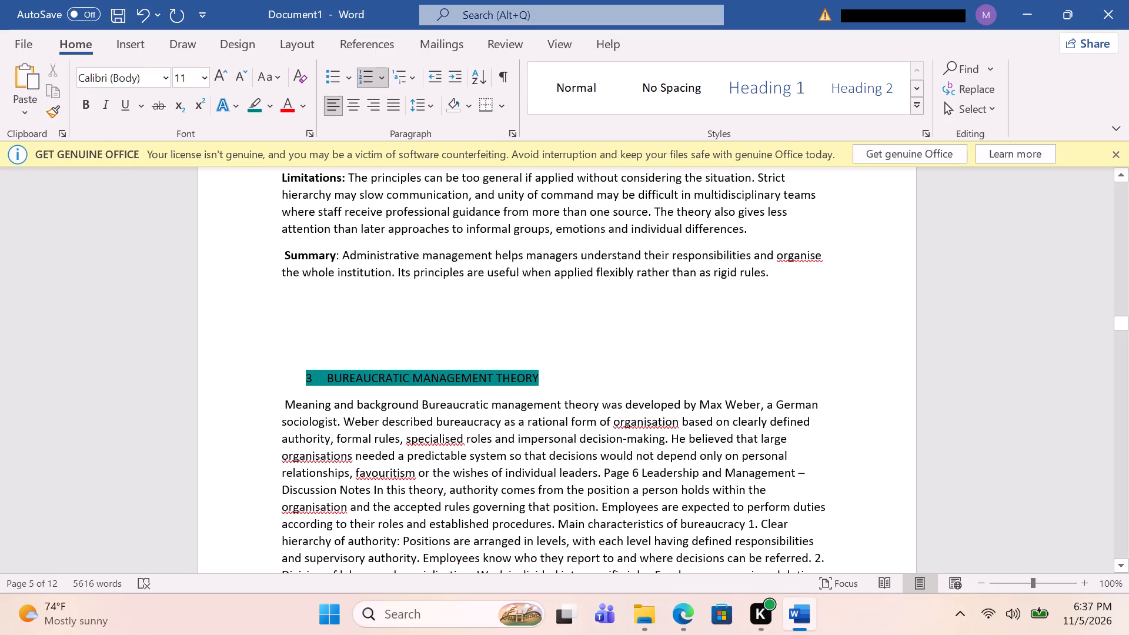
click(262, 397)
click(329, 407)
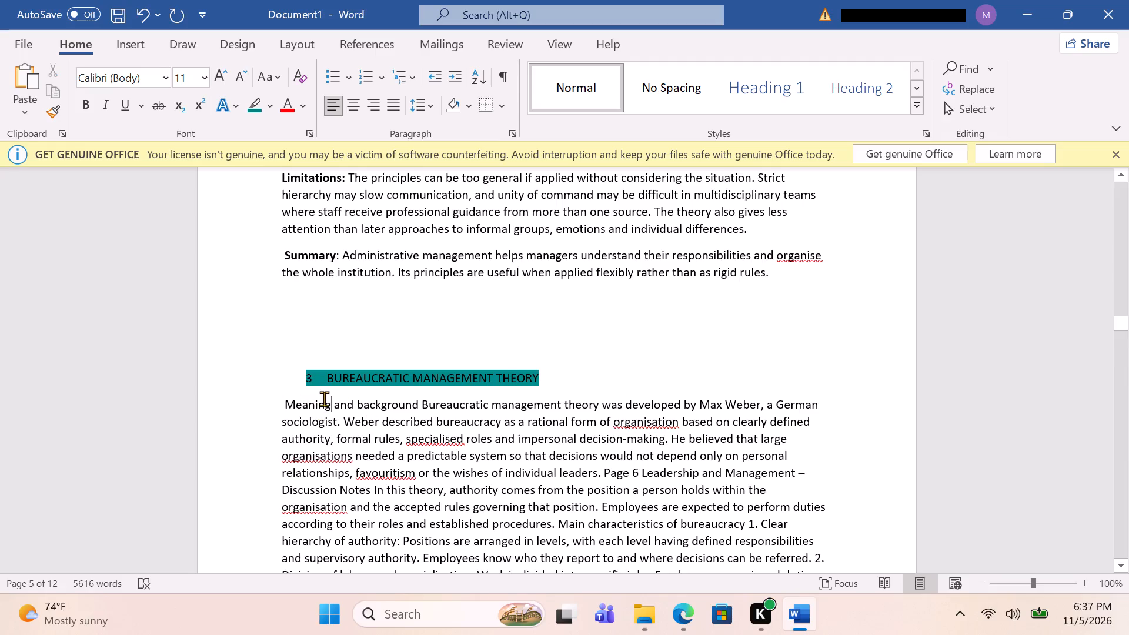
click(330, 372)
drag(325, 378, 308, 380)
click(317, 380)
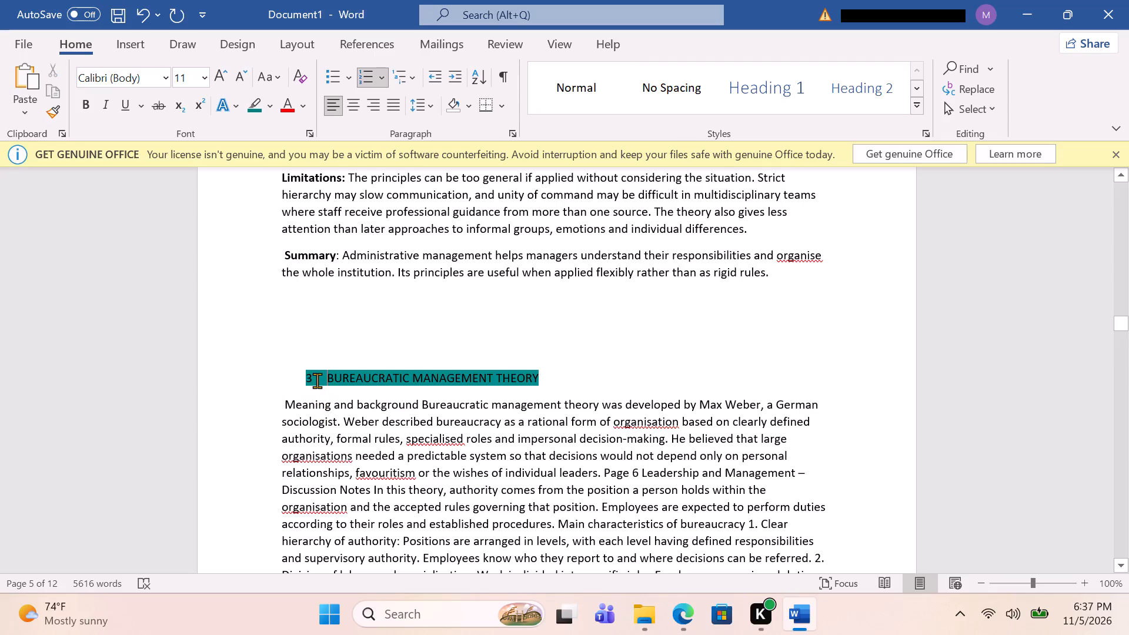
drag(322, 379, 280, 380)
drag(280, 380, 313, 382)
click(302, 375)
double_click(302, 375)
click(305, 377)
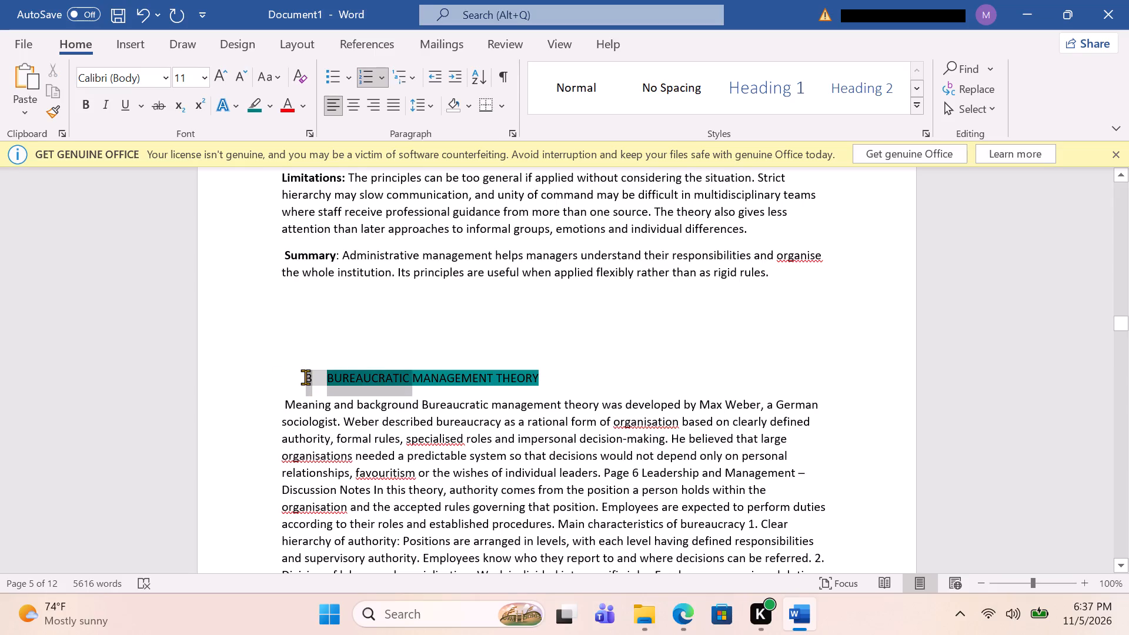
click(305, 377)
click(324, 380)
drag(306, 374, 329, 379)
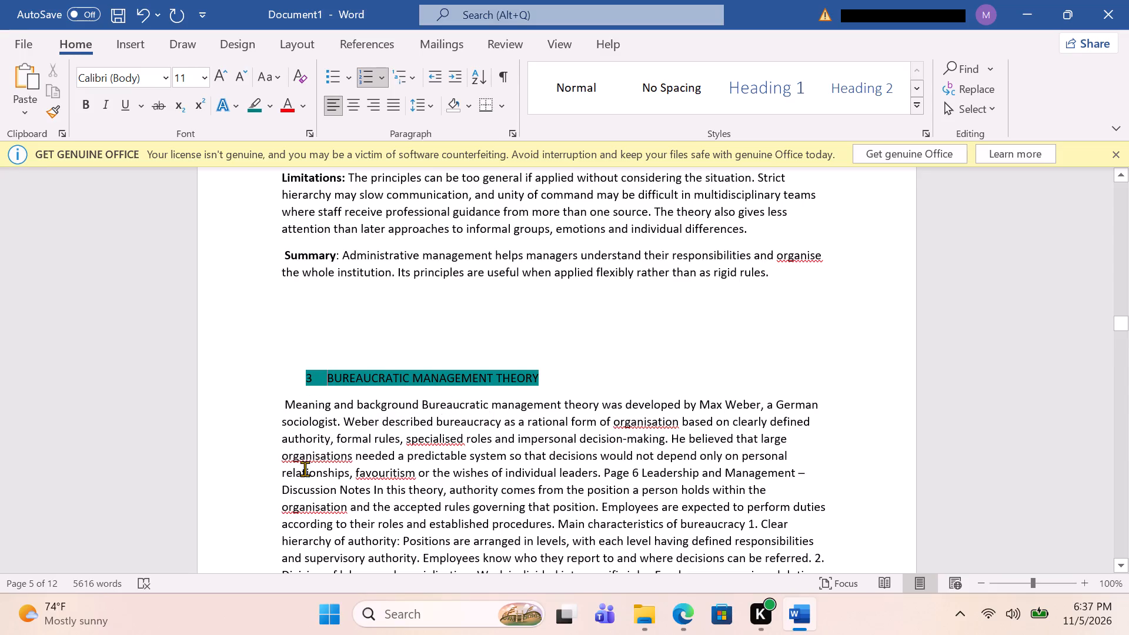
Bold "Meaning and background" under the bureaucratic theory heading and move the text after it to a new paragraph.
drag(284, 403, 392, 412)
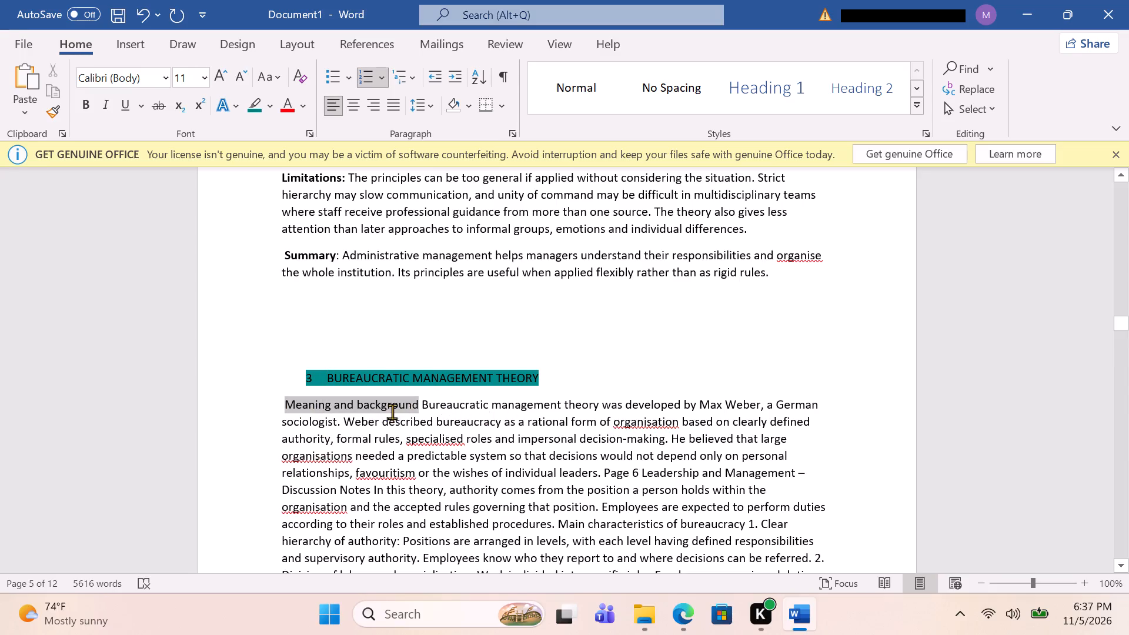
drag(392, 412, 407, 412)
click(417, 379)
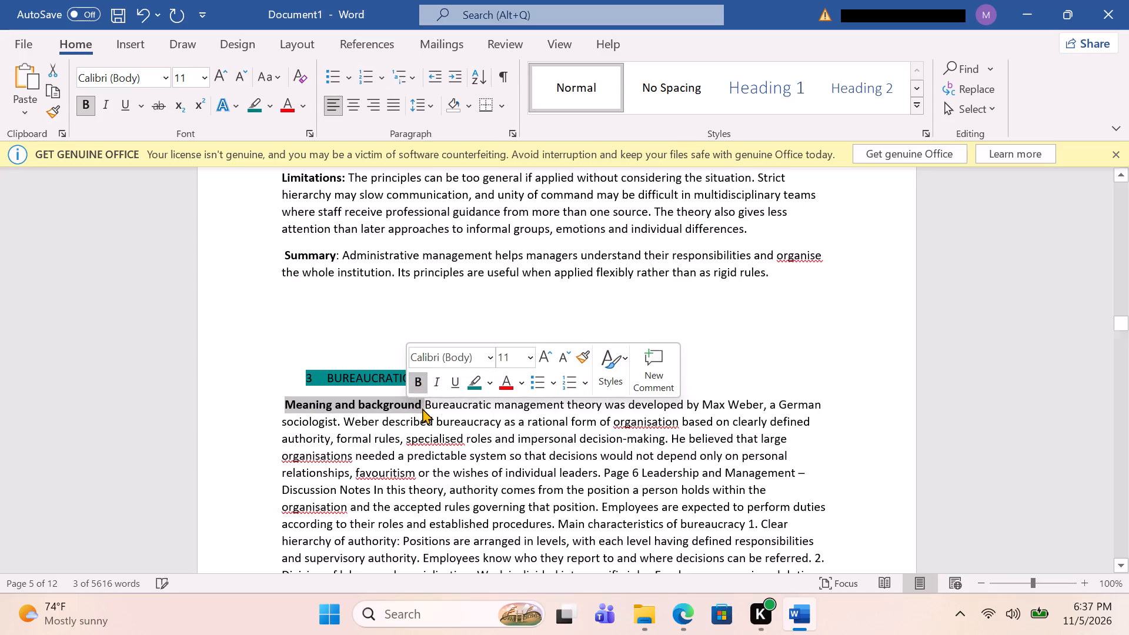
click(424, 400)
key(Return)
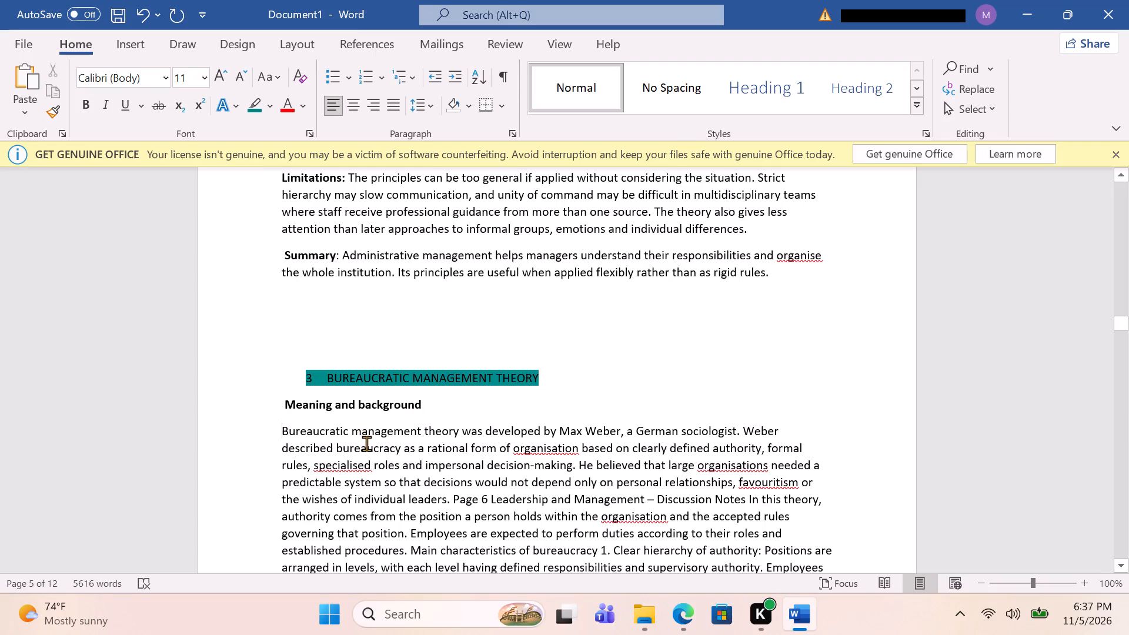
Start a new paragraph after "the wishes of individual leaders." and delete the leftover "Page 6 Leadership and Management – Discussion Notes" text.
scroll(618, 483, down, 2)
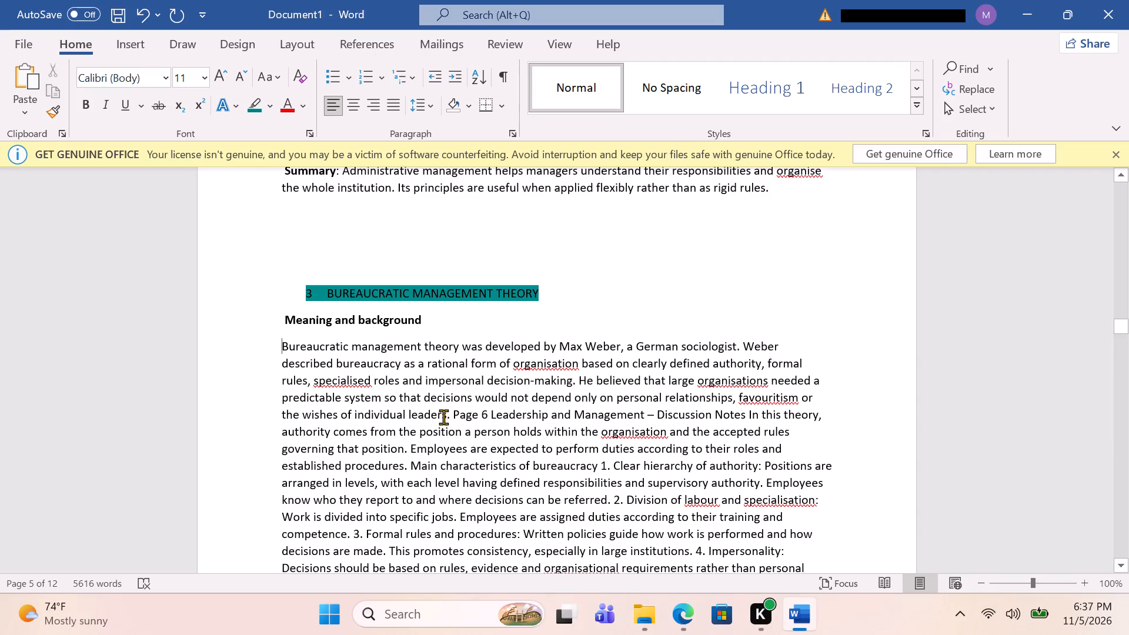
click(446, 414)
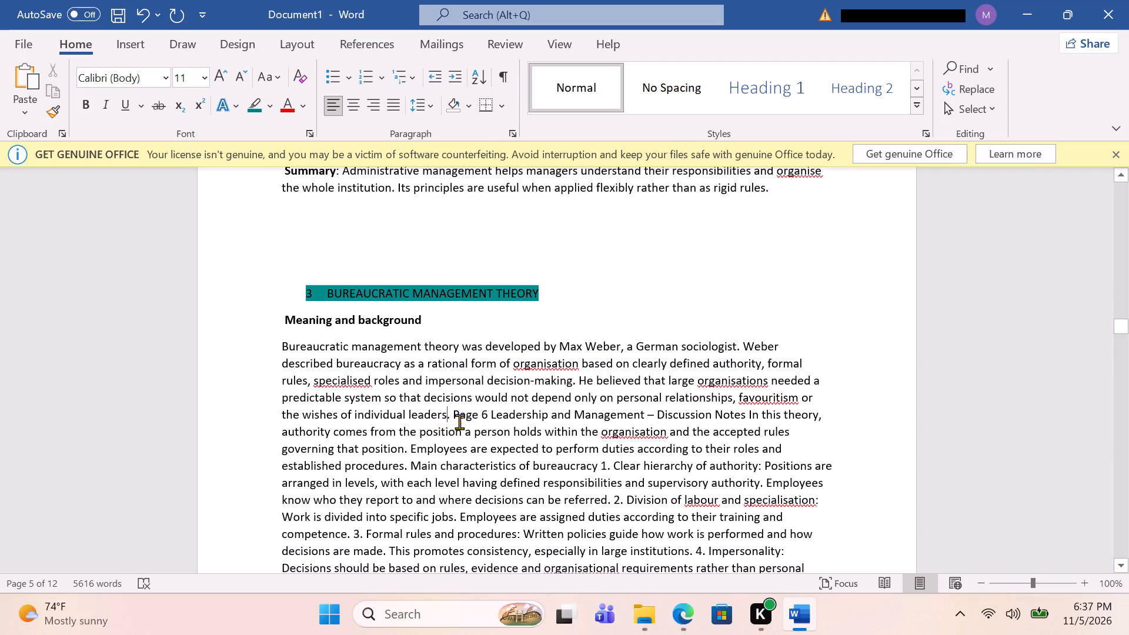
click(451, 416)
key(Return)
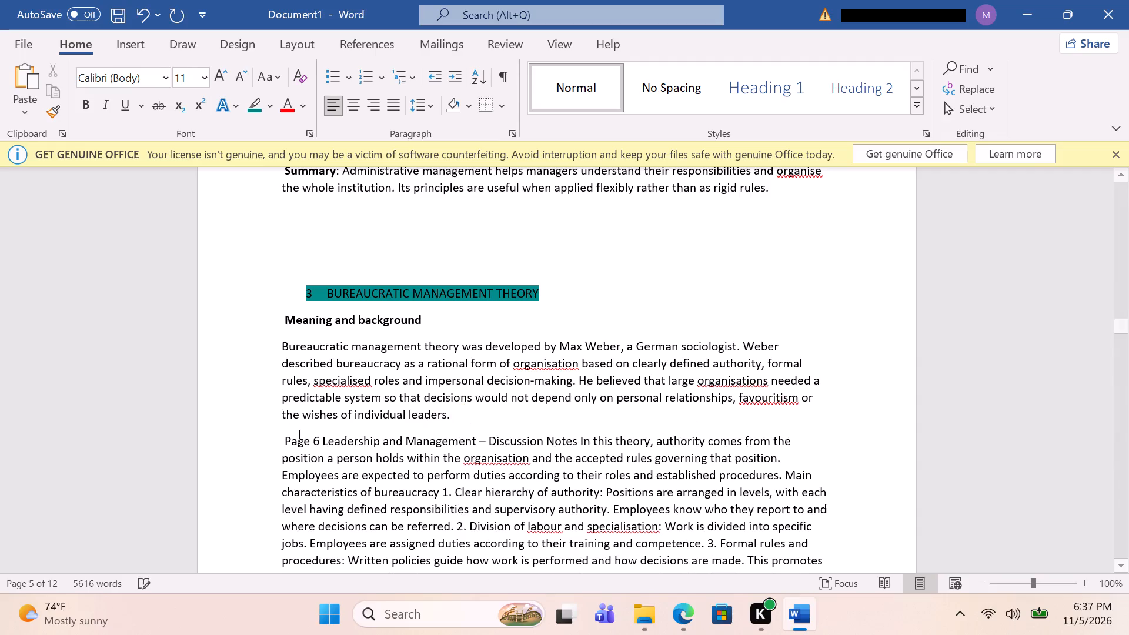
drag(291, 439, 312, 442)
drag(312, 442, 637, 441)
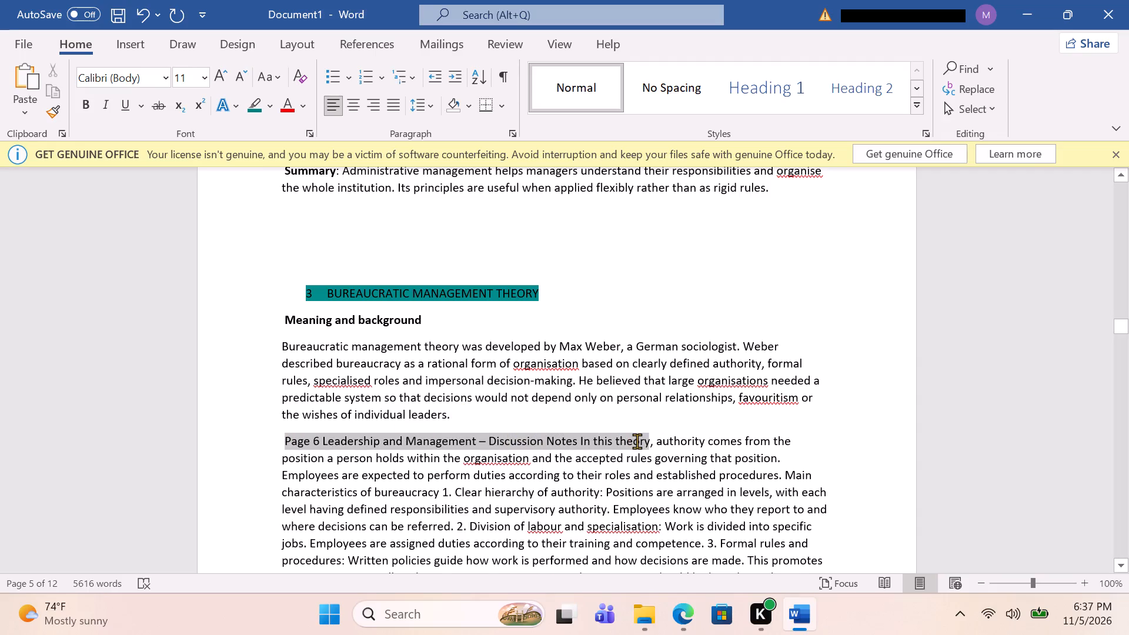
drag(637, 441, 571, 444)
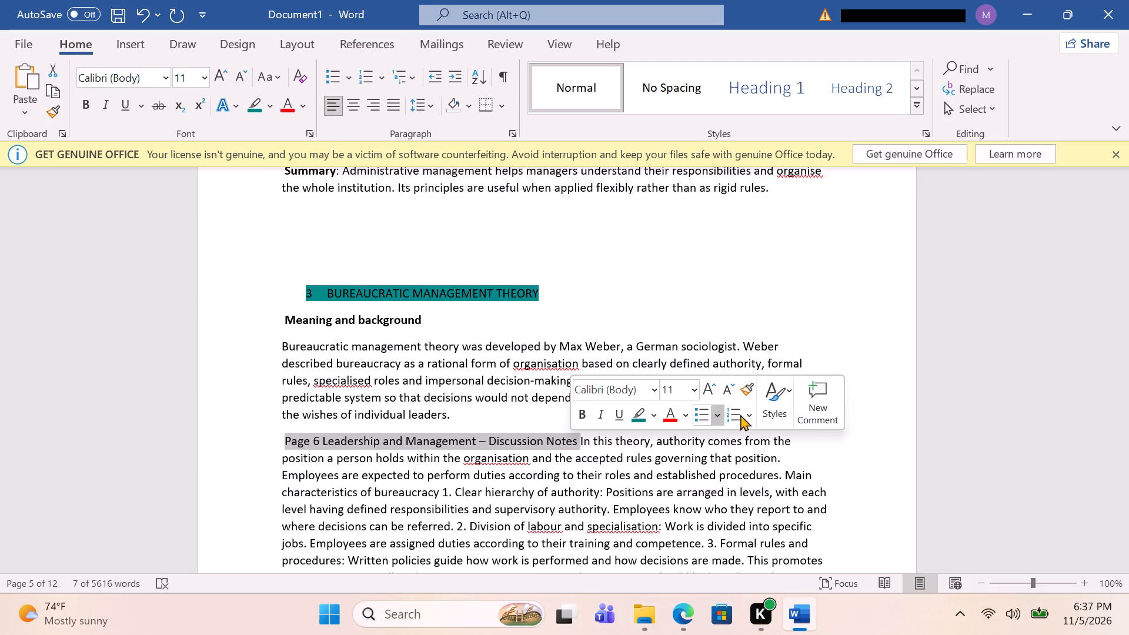
key(Delete)
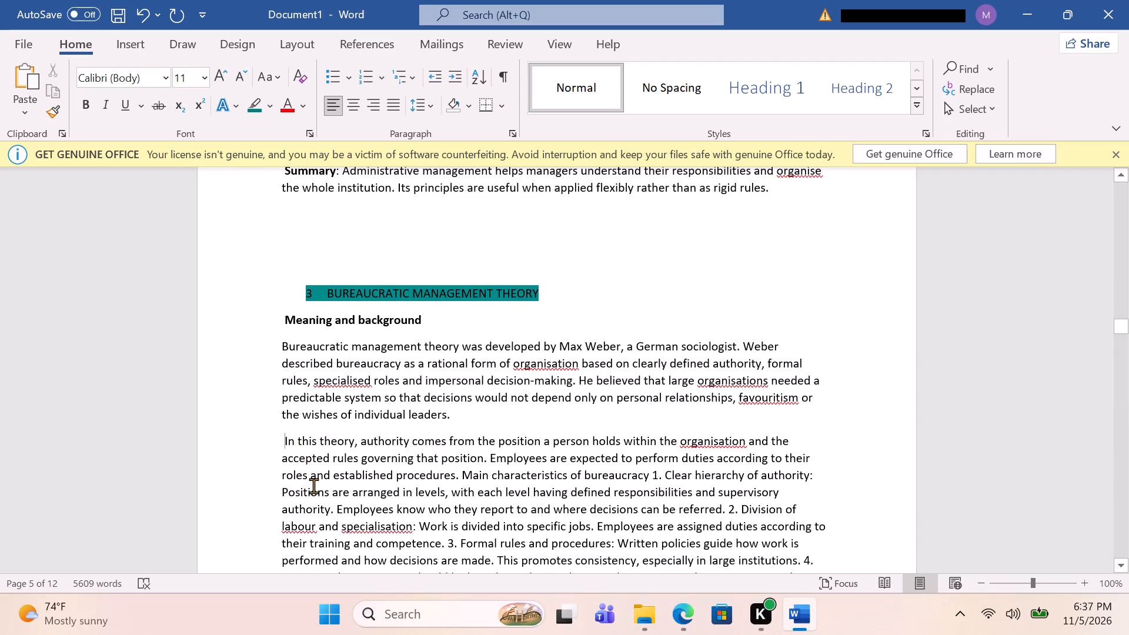
Start a new paragraph at "Main characteristics of bureaucracy" after "roles and established procedures.".
scroll(417, 468, down, 2)
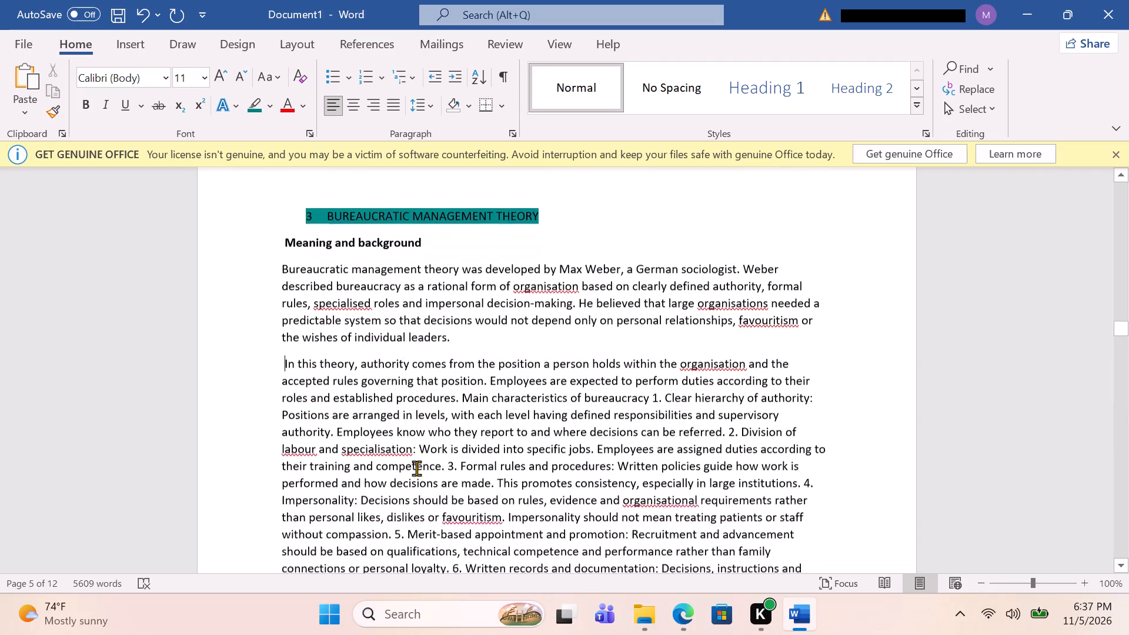
scroll(416, 468, down, 2)
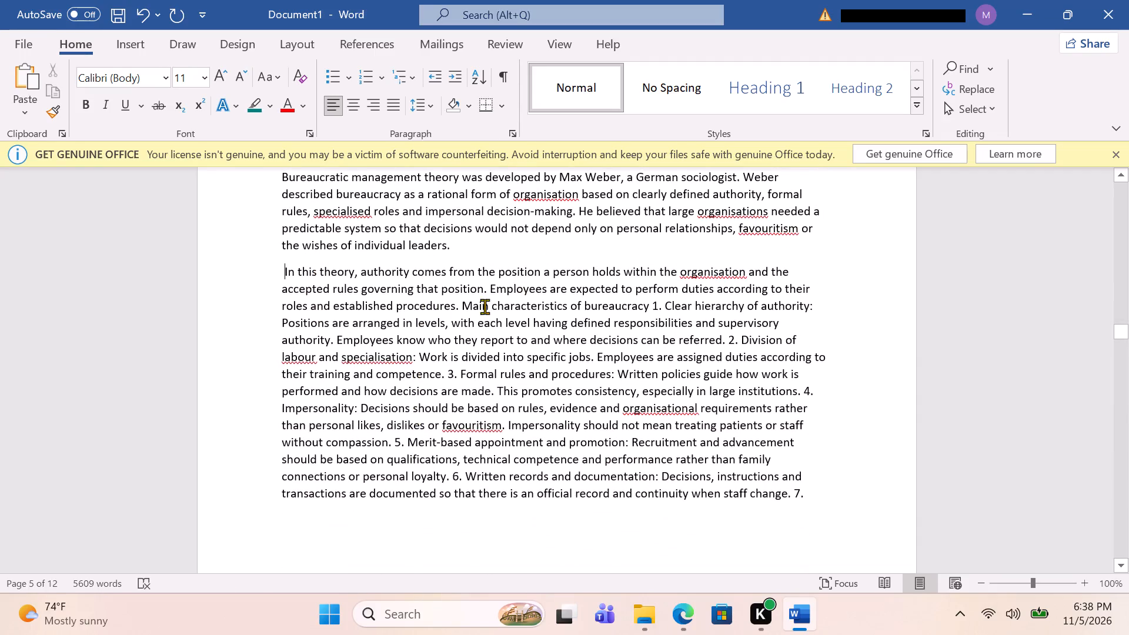
click(457, 305)
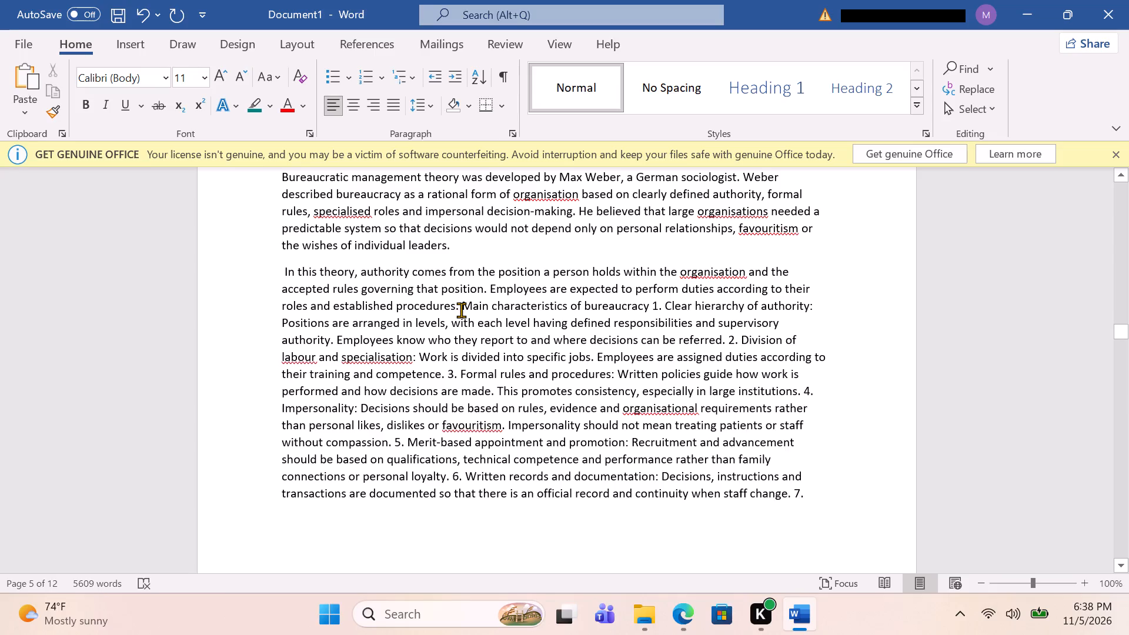
click(461, 310)
key(Return)
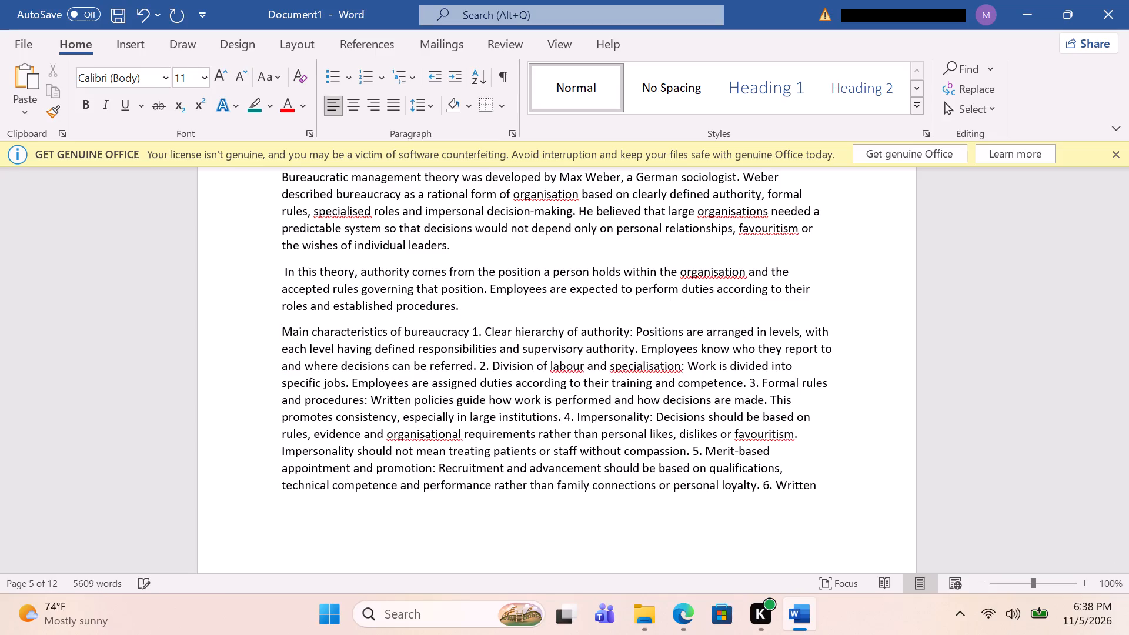
Highlight "Main characteristics of bureaucracy" in teal and put it on its own line above "1. Clear hierarchy of authority".
drag(283, 322, 319, 337)
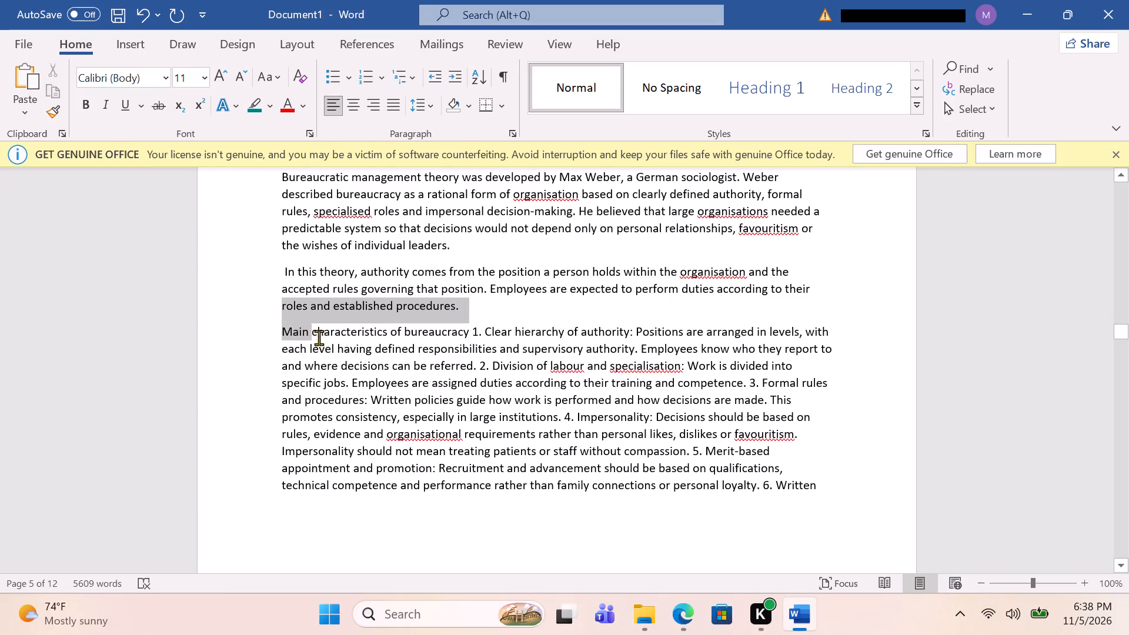
drag(319, 337, 285, 336)
click(295, 342)
drag(285, 339, 449, 328)
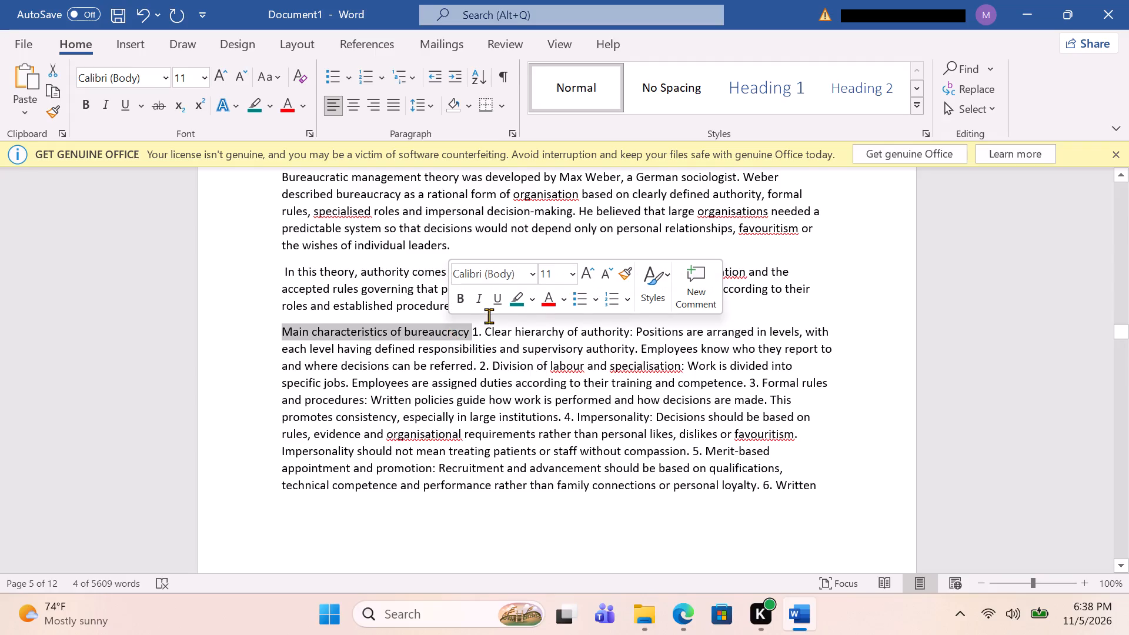
click(520, 296)
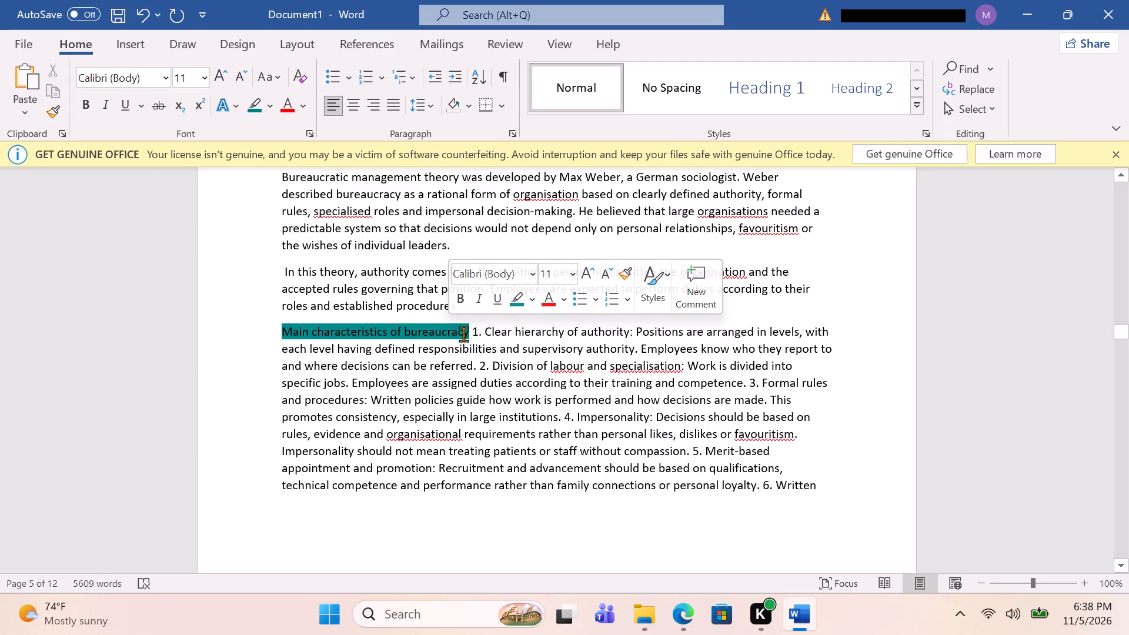
click(475, 335)
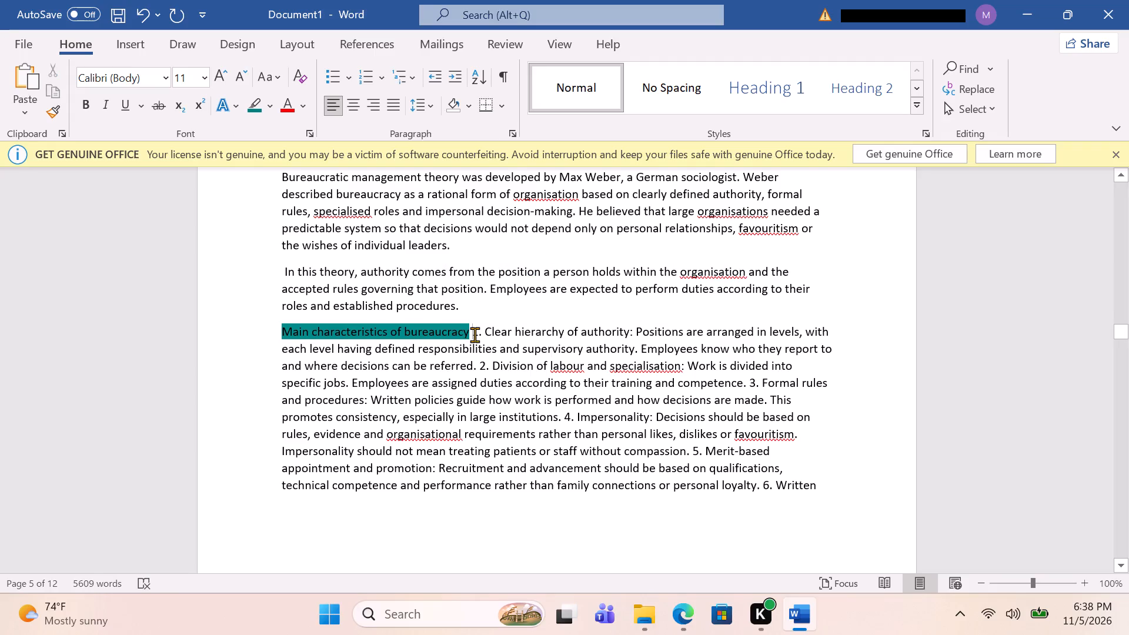
key(Return)
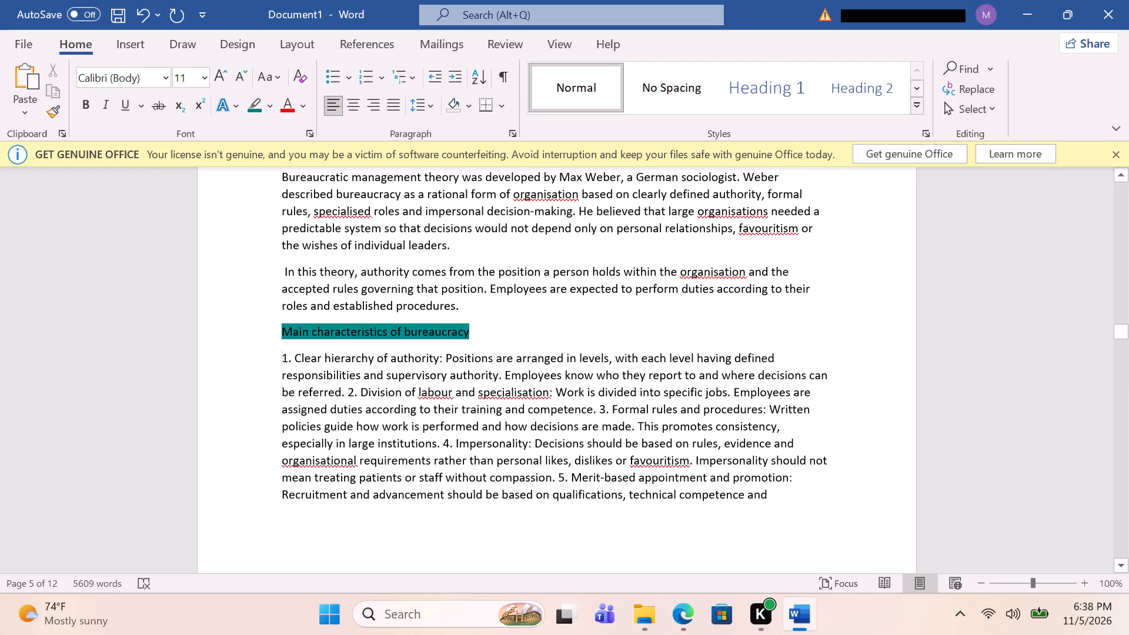
Start new paragraphs at "2. Division of labour and specialisation", "3. Formal rules and procedures" and "4. Impersonality" in the bureaucracy characteristics.
click(348, 395)
key(Return)
click(515, 440)
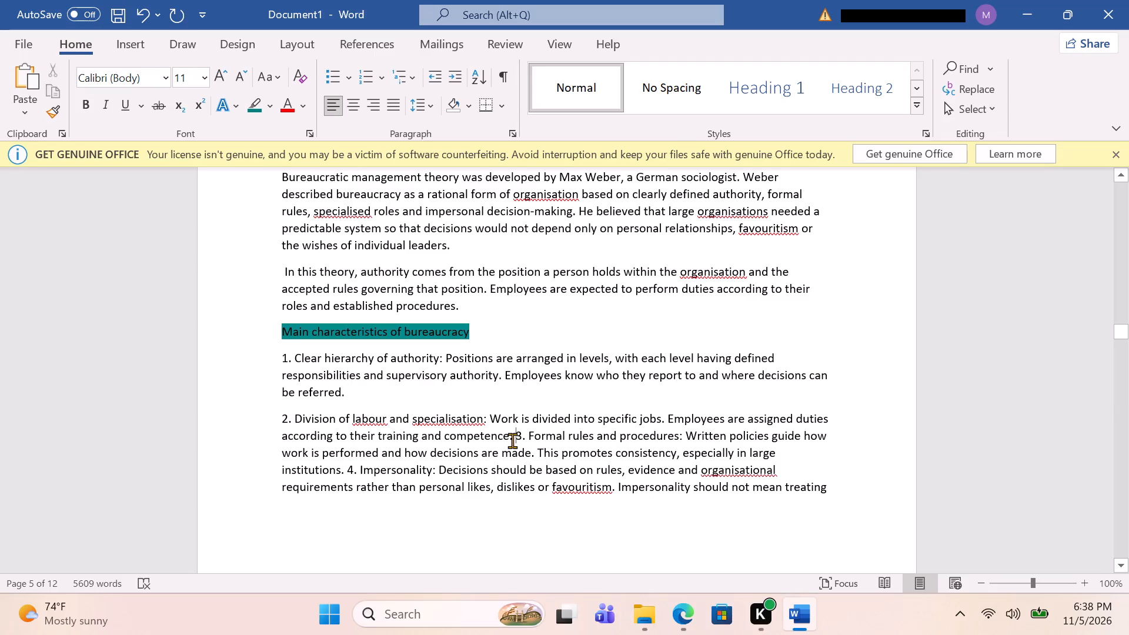
key(Return)
scroll(483, 470, down, 2)
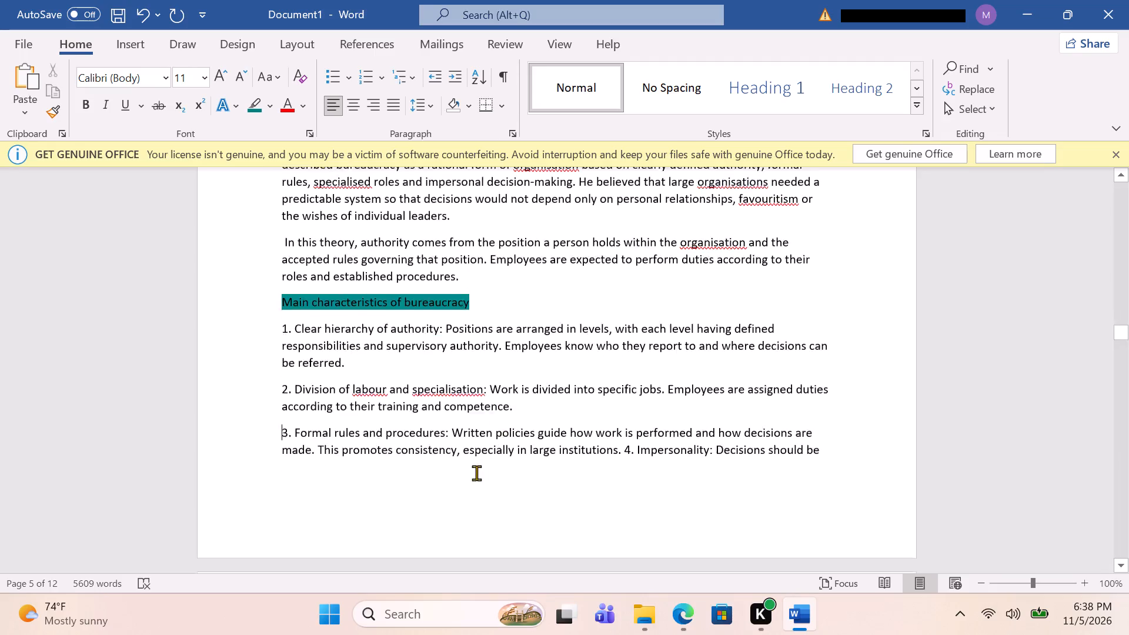
scroll(476, 473, down, 4)
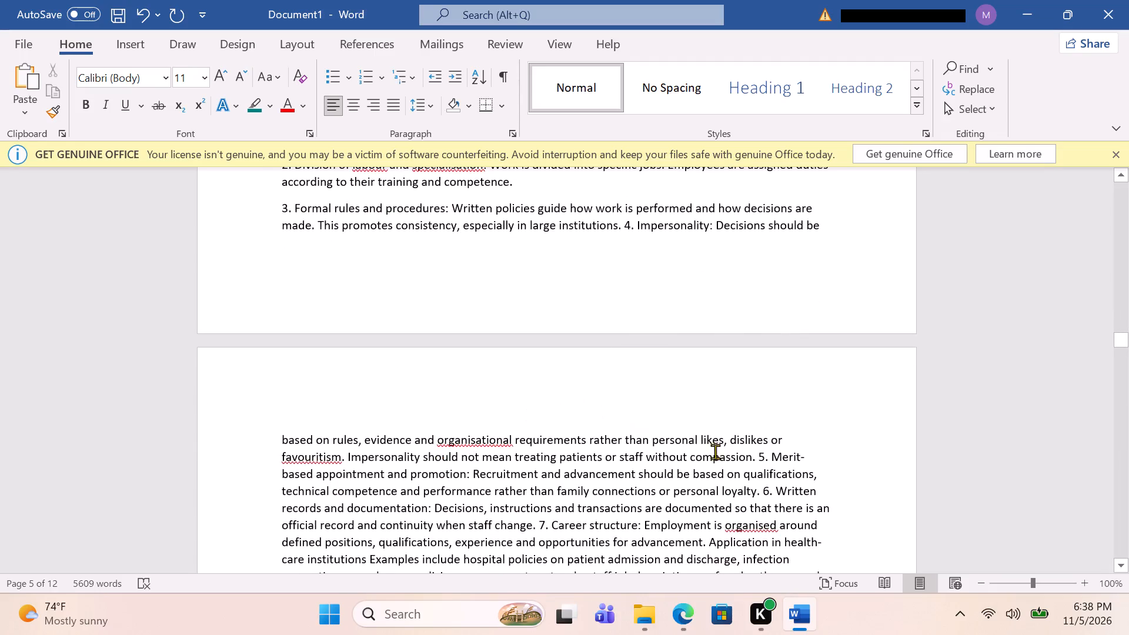
scroll(409, 442, up, 2)
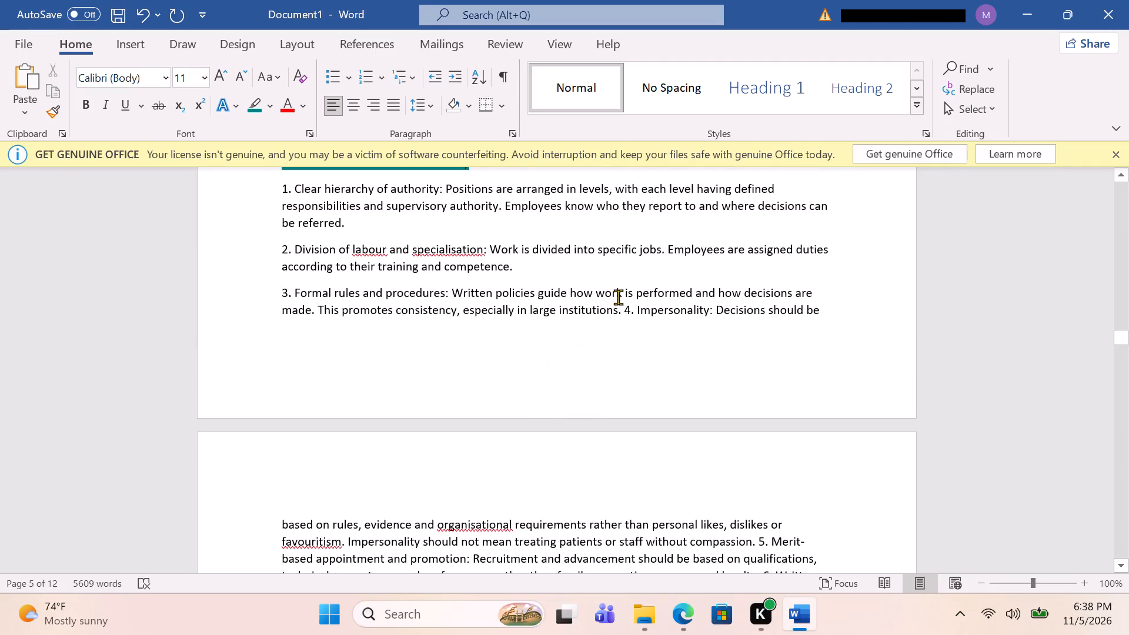
click(620, 312)
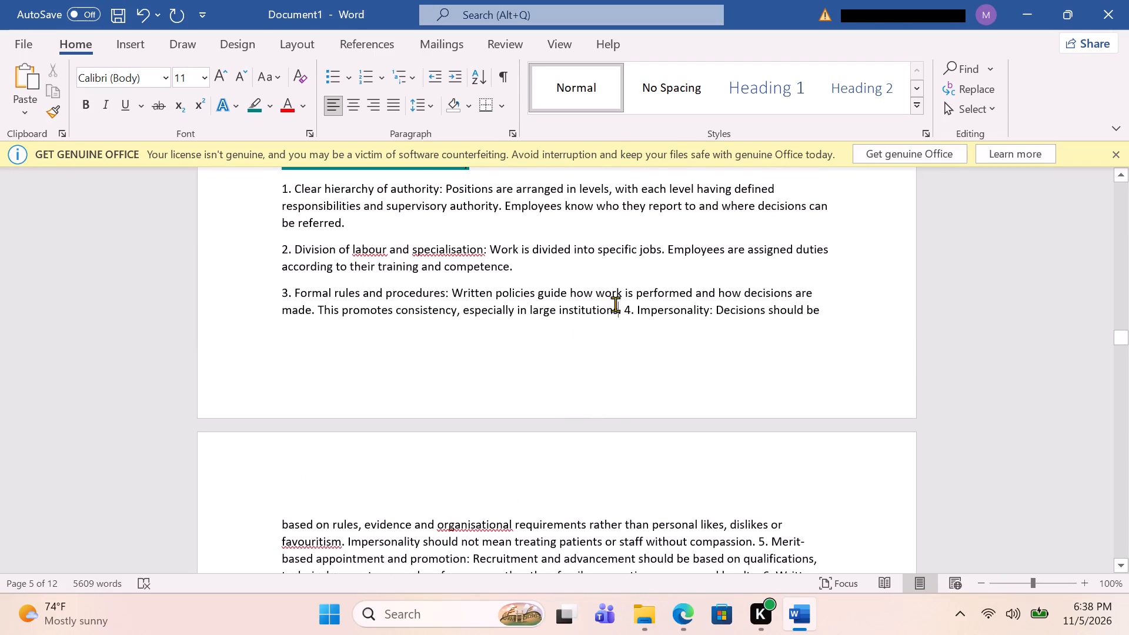
click(623, 312)
key(Return)
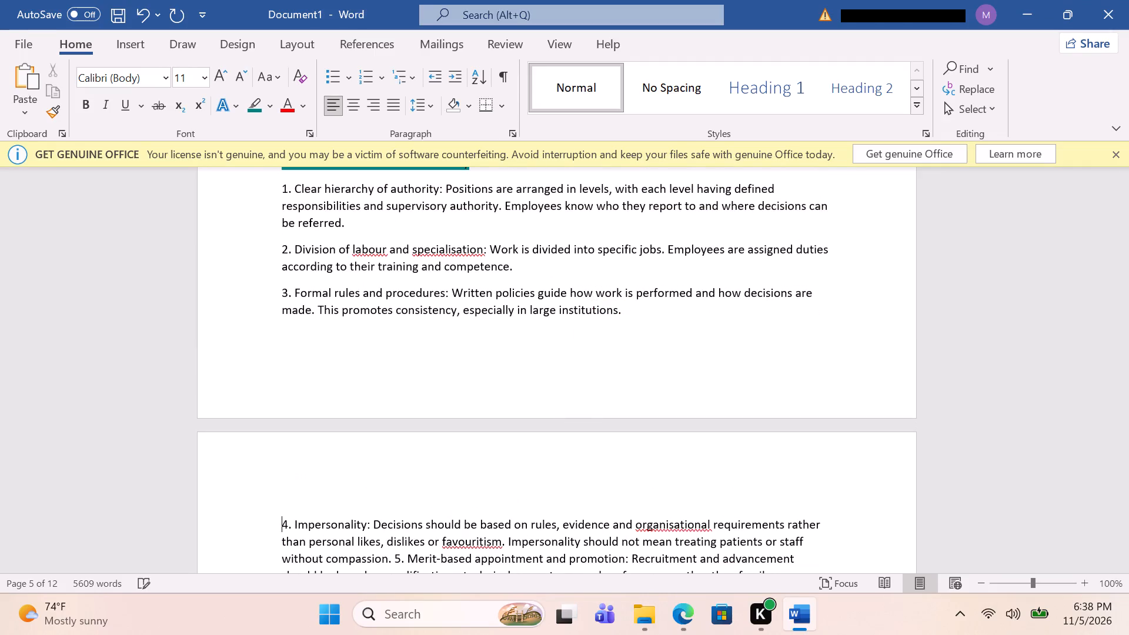
Start new paragraphs at "5. Merit-based appointment and promotion", "6. Written records and documentation" and "7. Career structure".
scroll(363, 396, down, 2)
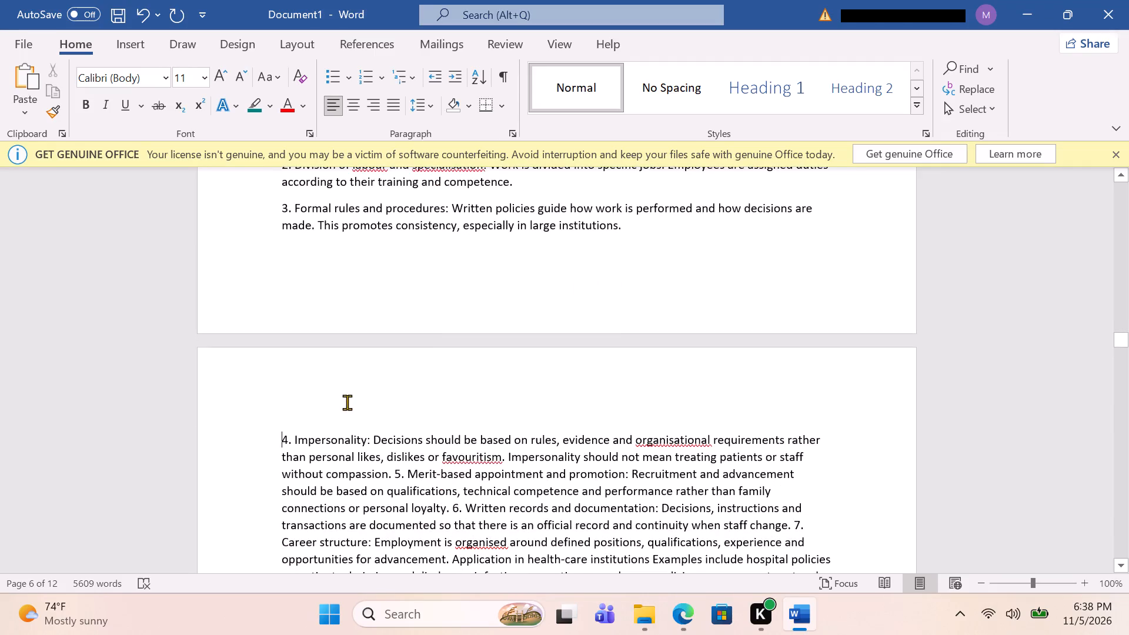
scroll(358, 443, down, 1)
click(398, 430)
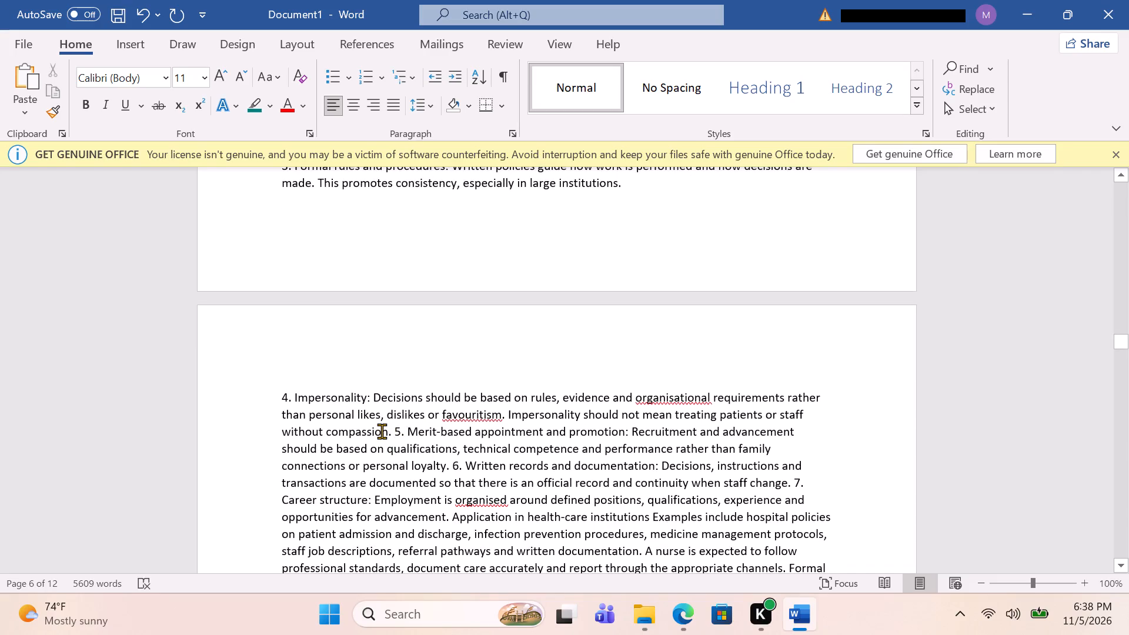
drag(382, 431, 389, 431)
click(393, 428)
key(Return)
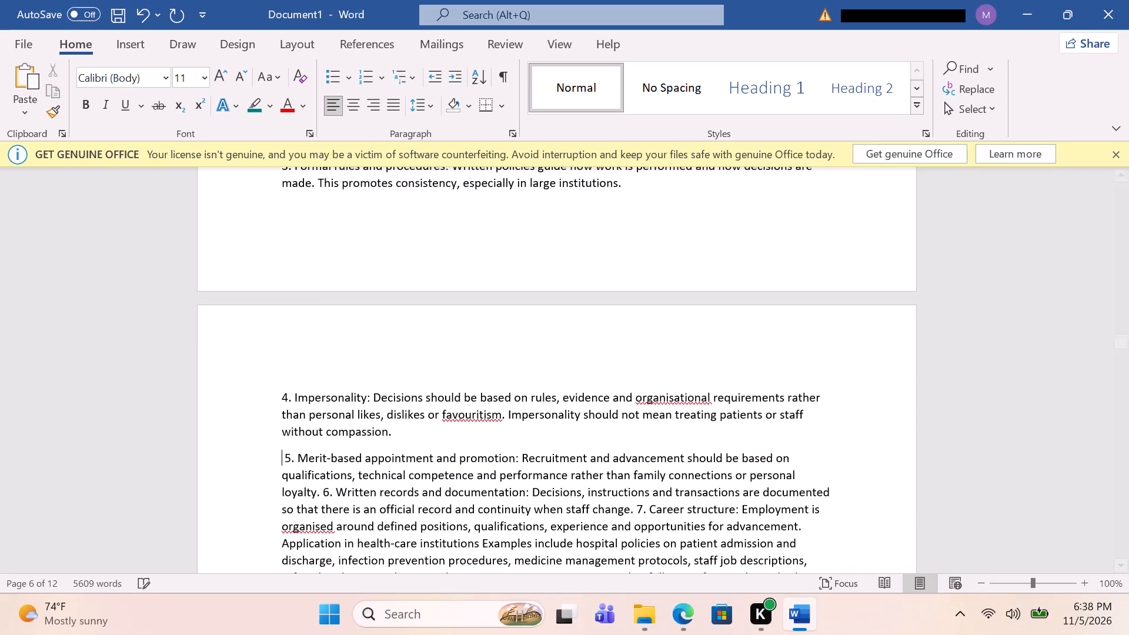
click(321, 491)
key(Return)
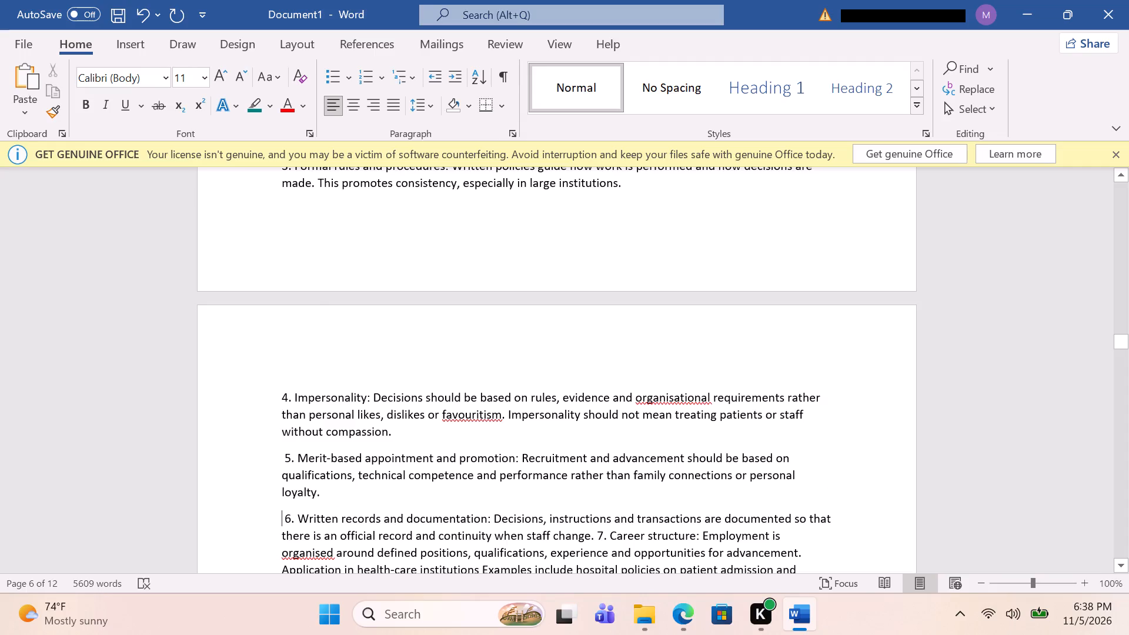
scroll(316, 320, down, 4)
scroll(441, 315, down, 1)
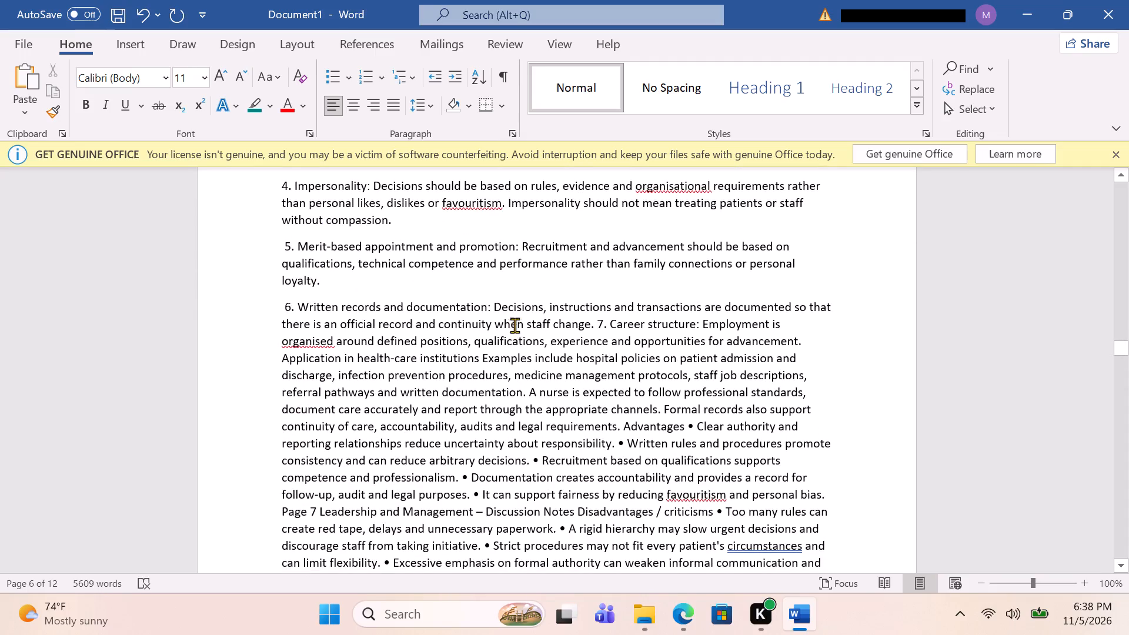
click(599, 323)
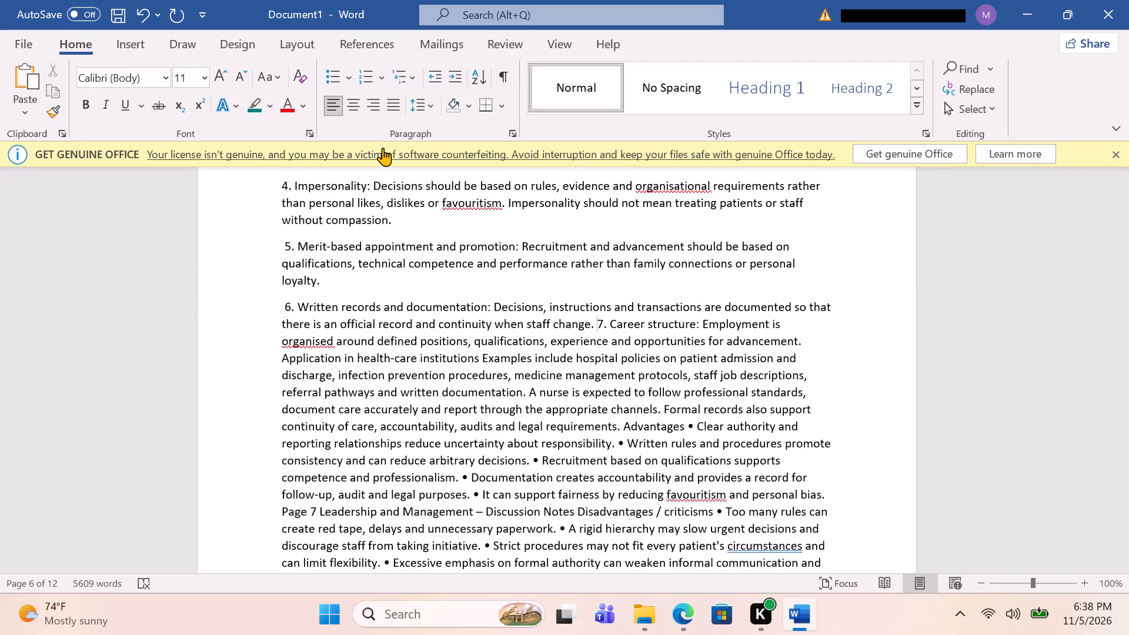
key(Return)
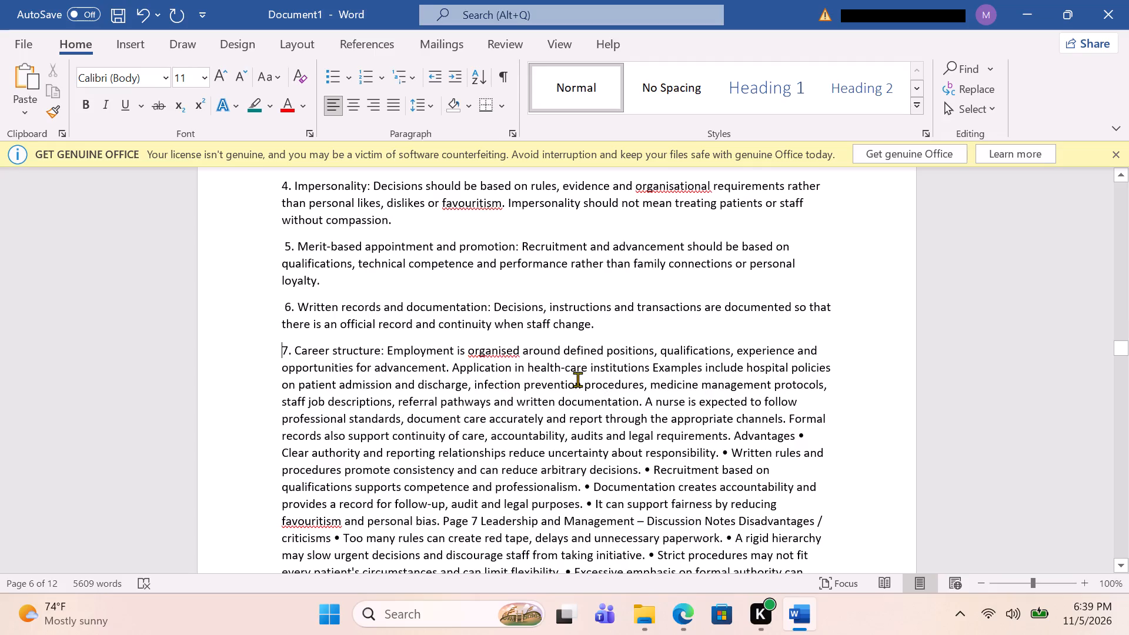
Put "Application in health-care institutions" on its own line after the career structure item and highlight it in teal.
scroll(525, 387, down, 3)
scroll(304, 328, down, 1)
scroll(415, 268, up, 1)
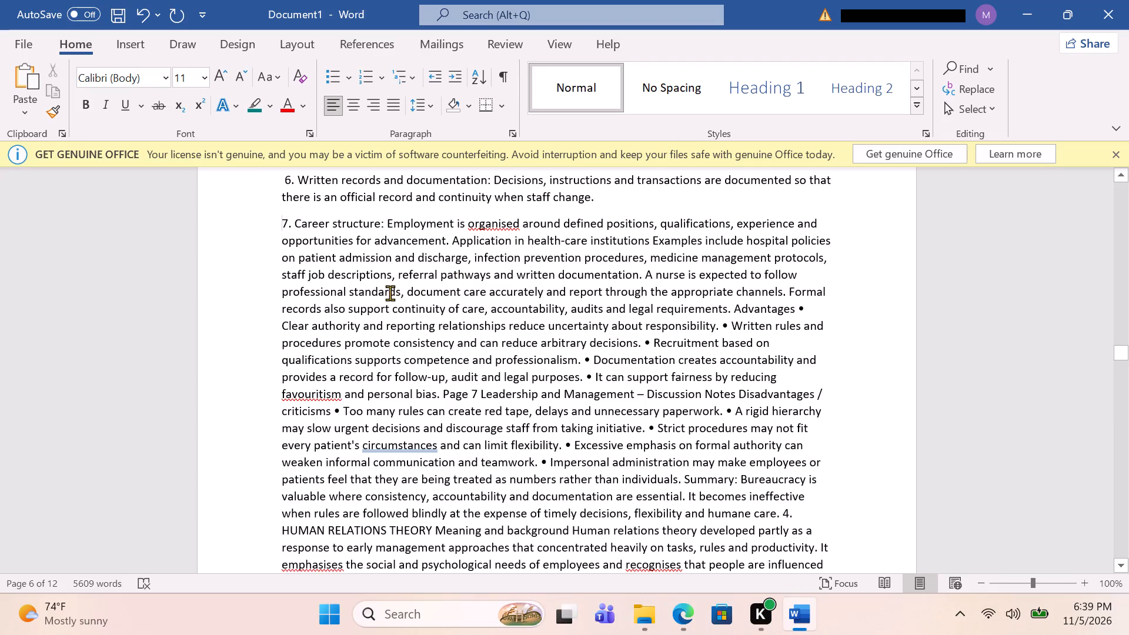
click(448, 240)
key(Return)
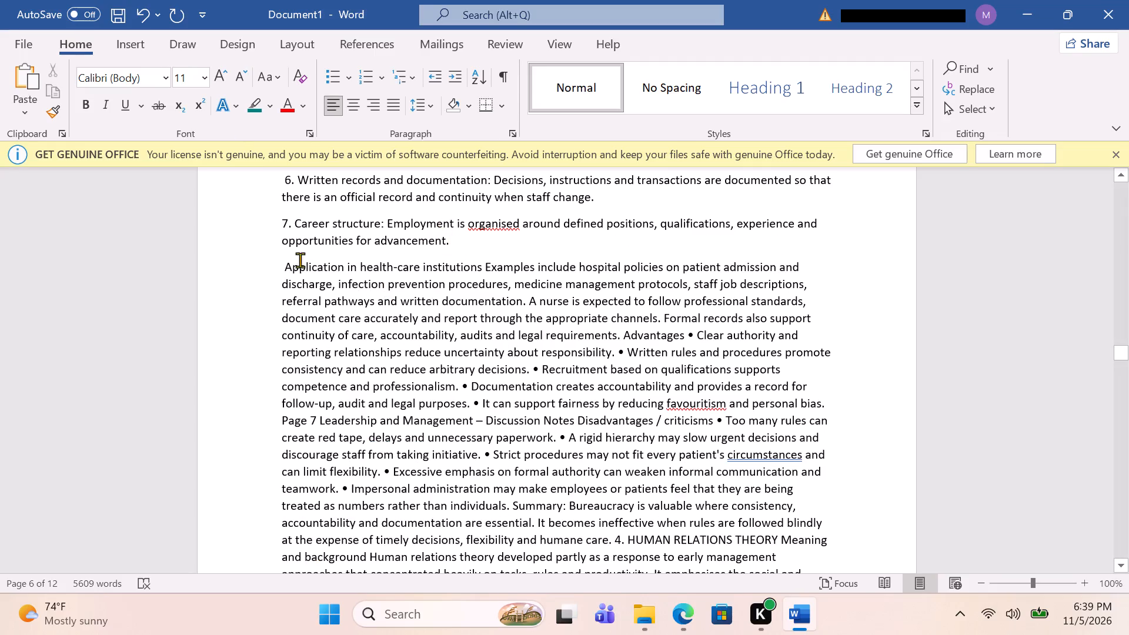
drag(291, 282, 305, 260)
drag(366, 271, 459, 269)
key(Return)
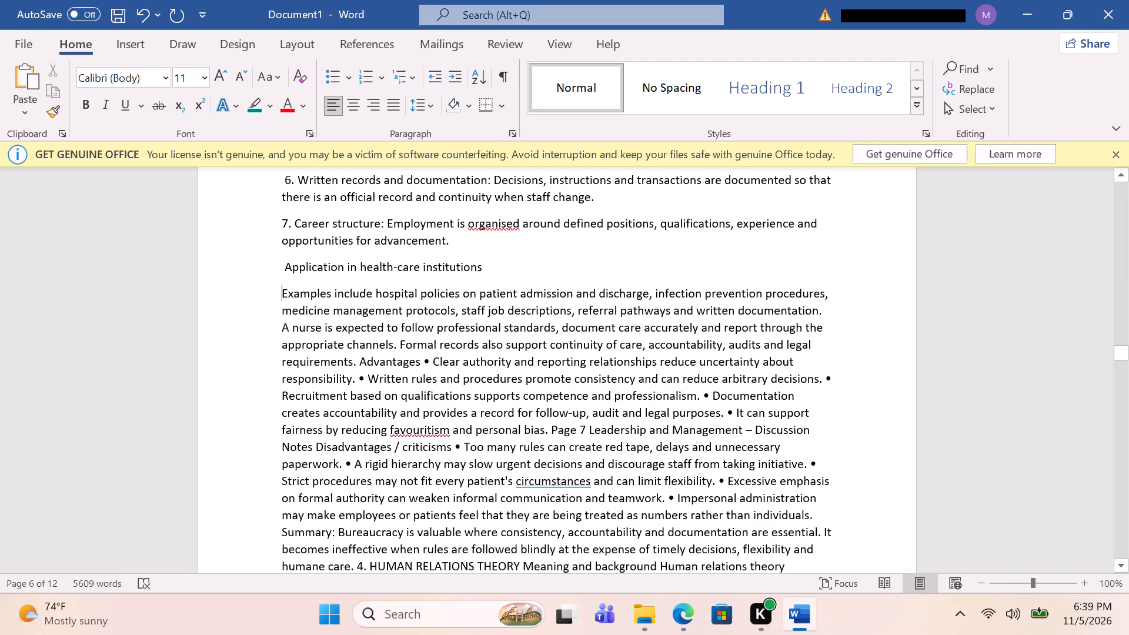
drag(308, 267, 483, 277)
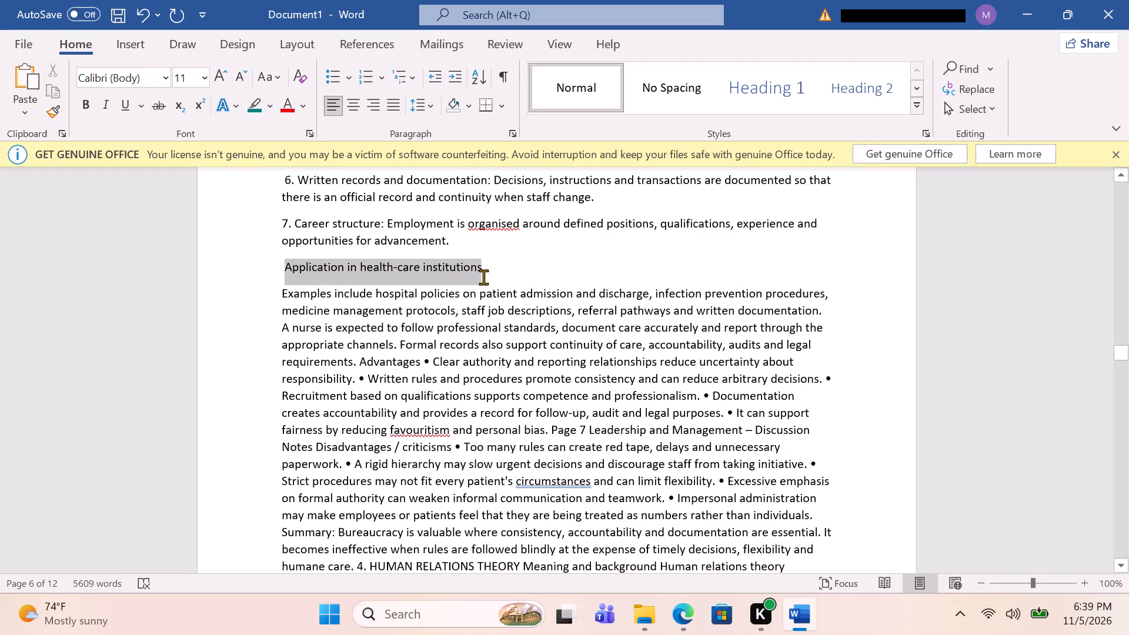
drag(483, 277, 484, 276)
click(550, 248)
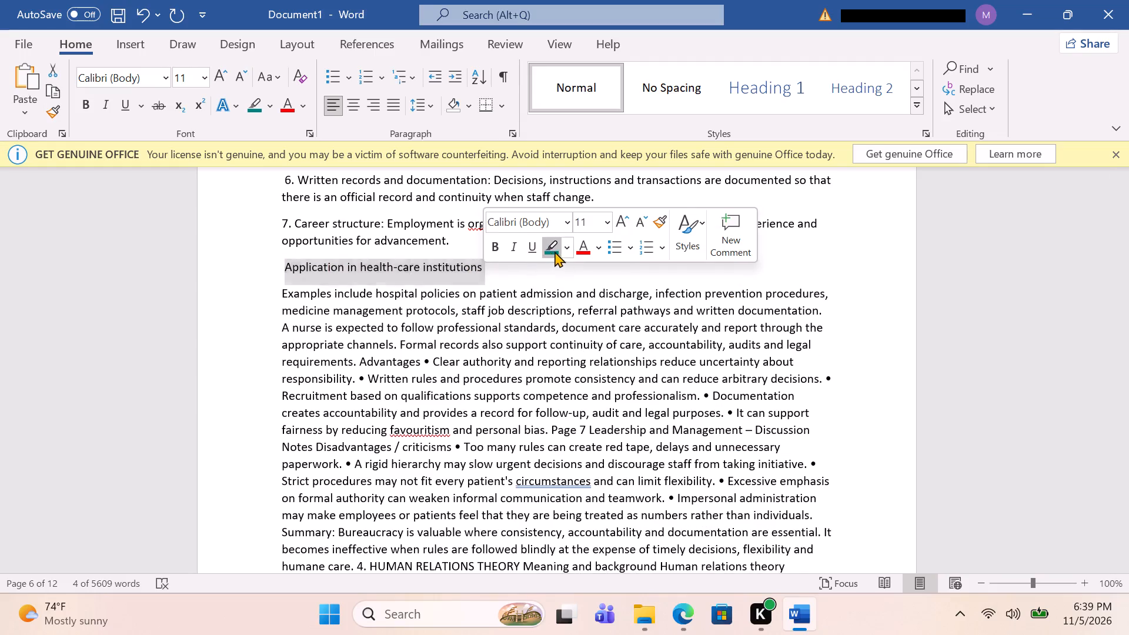
Bold the lead-ins "Career structure", "Written records and documentation" and "Merit-based appointment and promotion" in items 7, 6 and 5.
scroll(327, 301, up, 3)
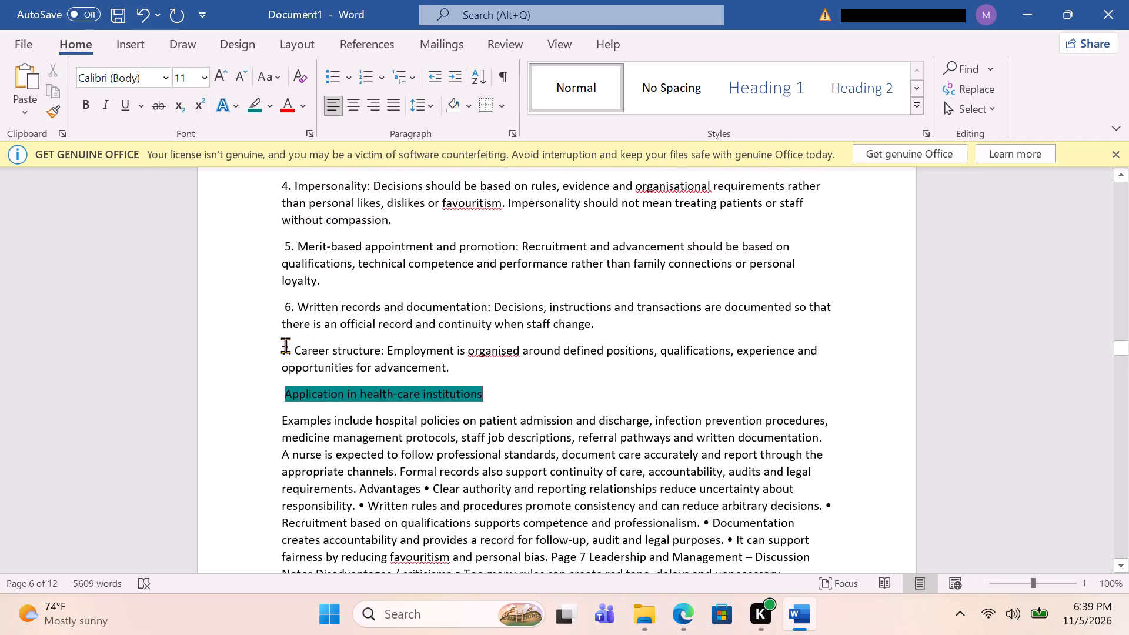
drag(285, 345, 365, 354)
click(367, 316)
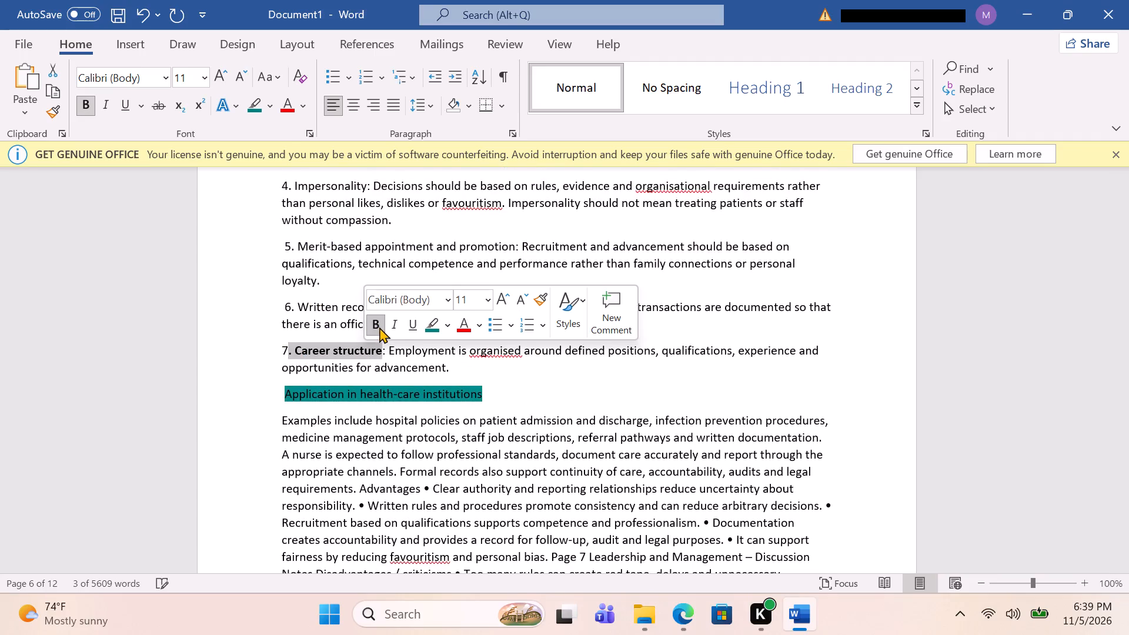
drag(292, 306, 450, 306)
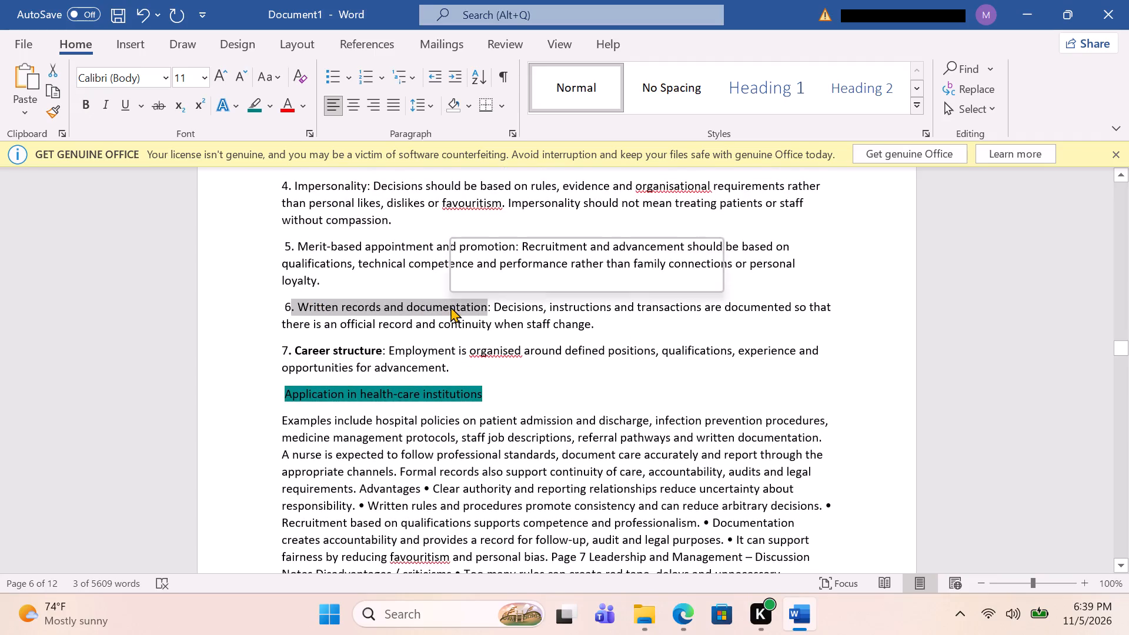
click(457, 276)
drag(298, 245, 505, 249)
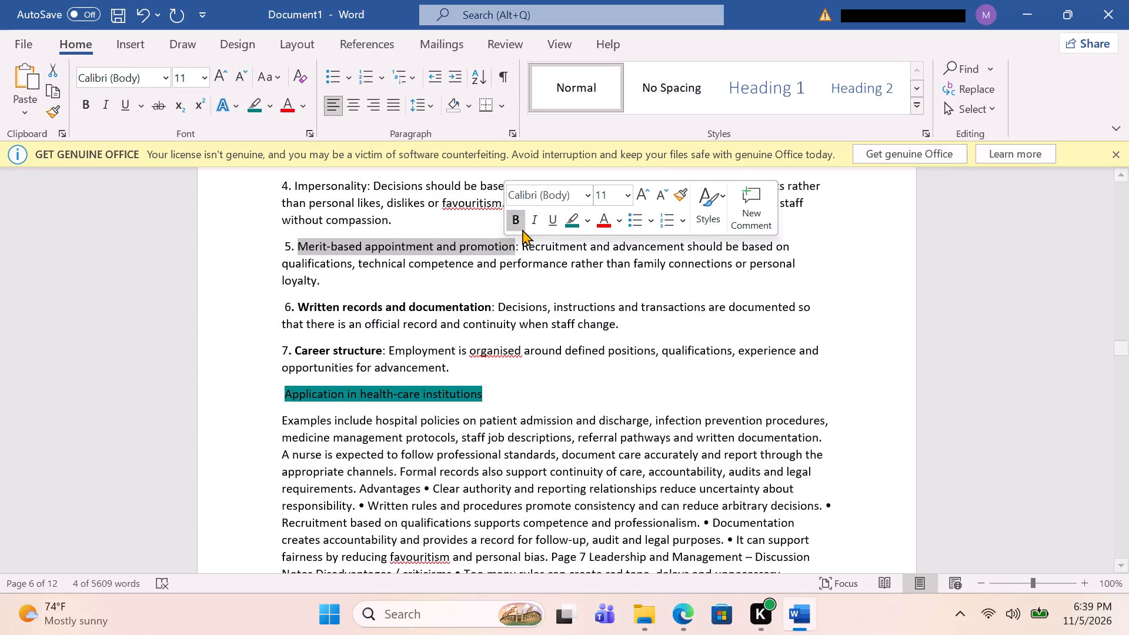
click(522, 229)
Bold the lead-in "Impersonality" in item 4 of the bureaucracy characteristics.
scroll(255, 138, up, 1)
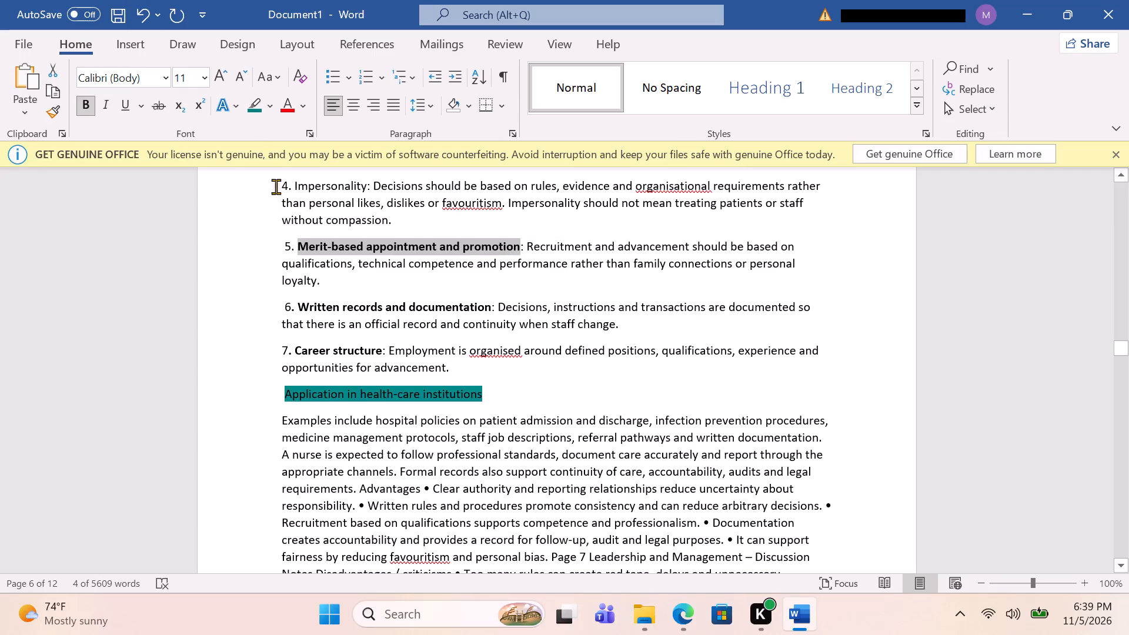
scroll(308, 197, up, 3)
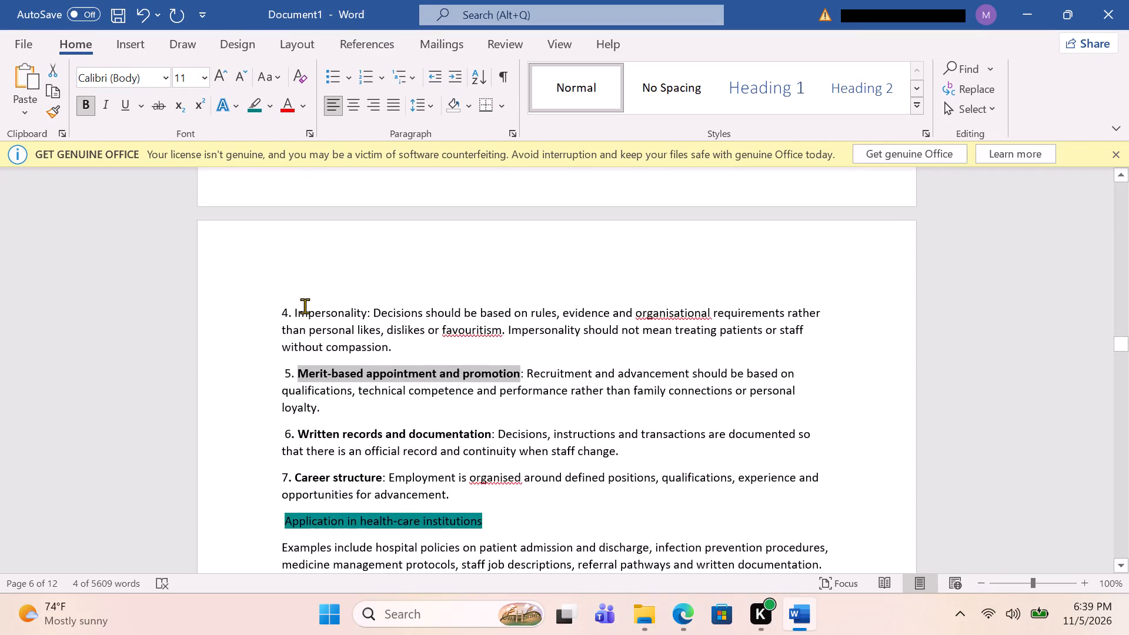
drag(282, 316, 380, 315)
drag(359, 312, 343, 312)
click(287, 300)
drag(287, 316, 338, 313)
click(343, 289)
Bold the lead-ins "Formal rules and procedures", "Division of labour and specialisation" and "Clear hierarchy of authority" in items 3, 2 and 1.
scroll(329, 292, up, 4)
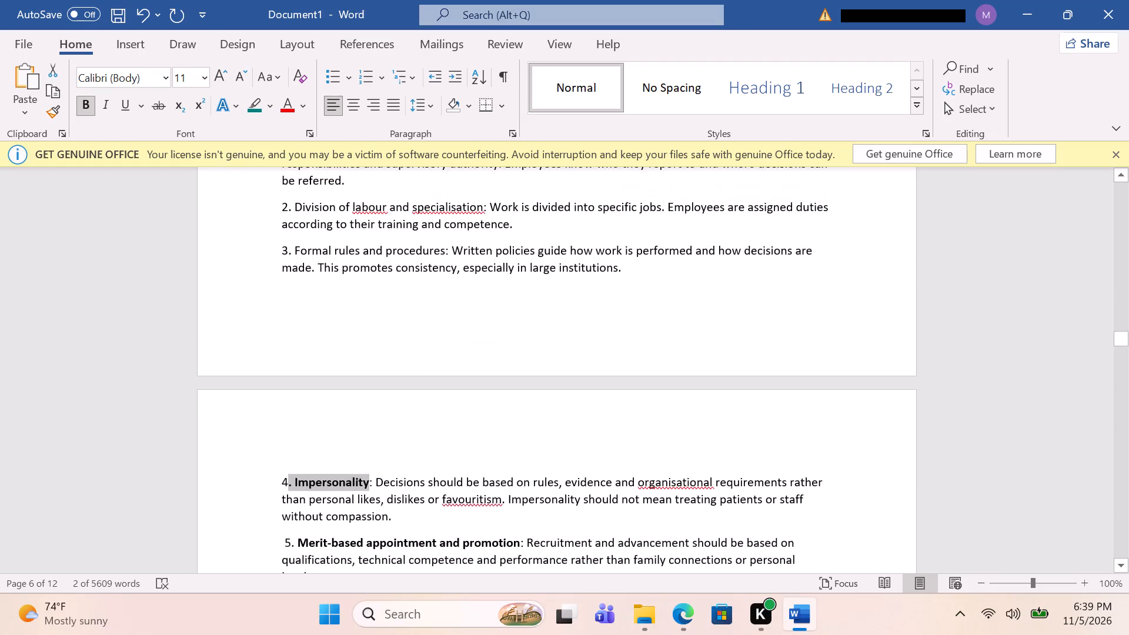
scroll(289, 287, up, 2)
drag(293, 336, 423, 336)
click(422, 309)
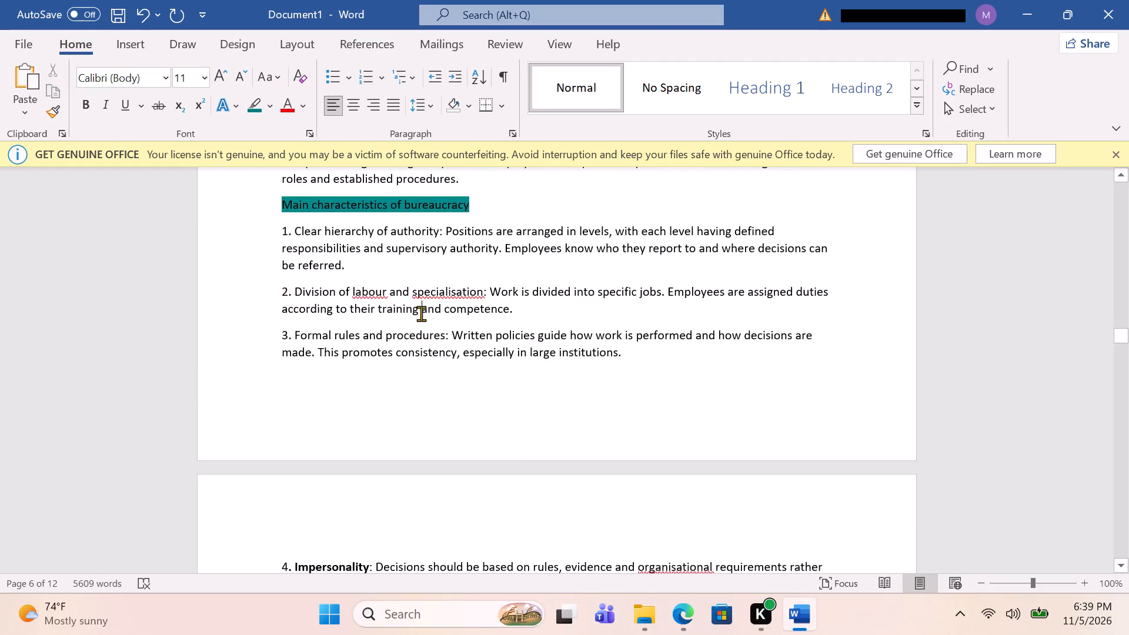
drag(293, 335, 443, 335)
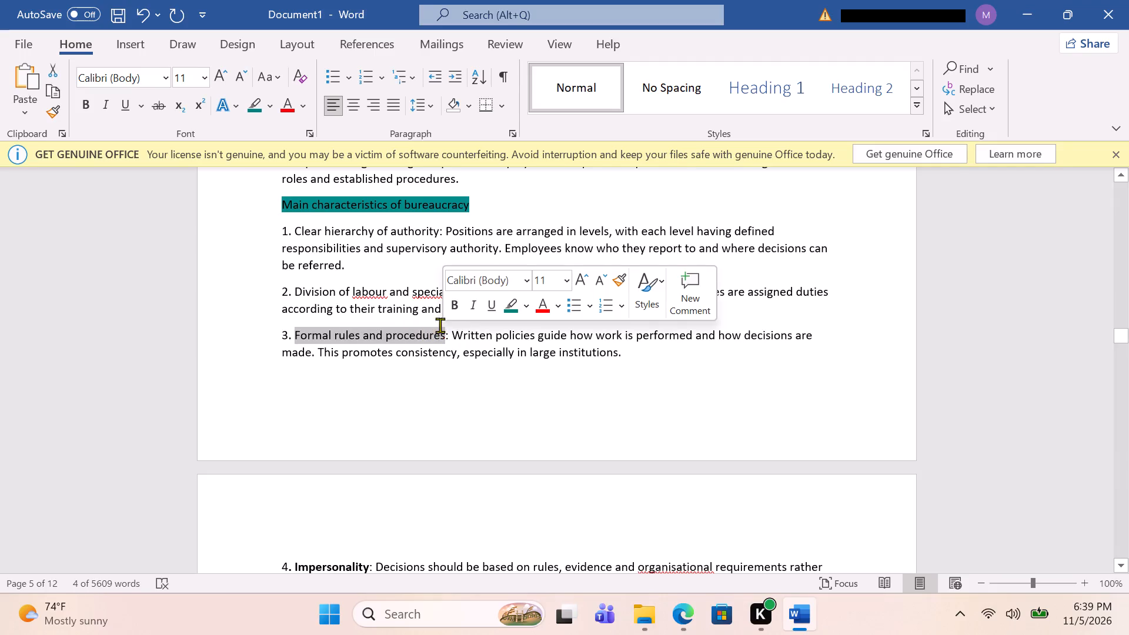
click(455, 308)
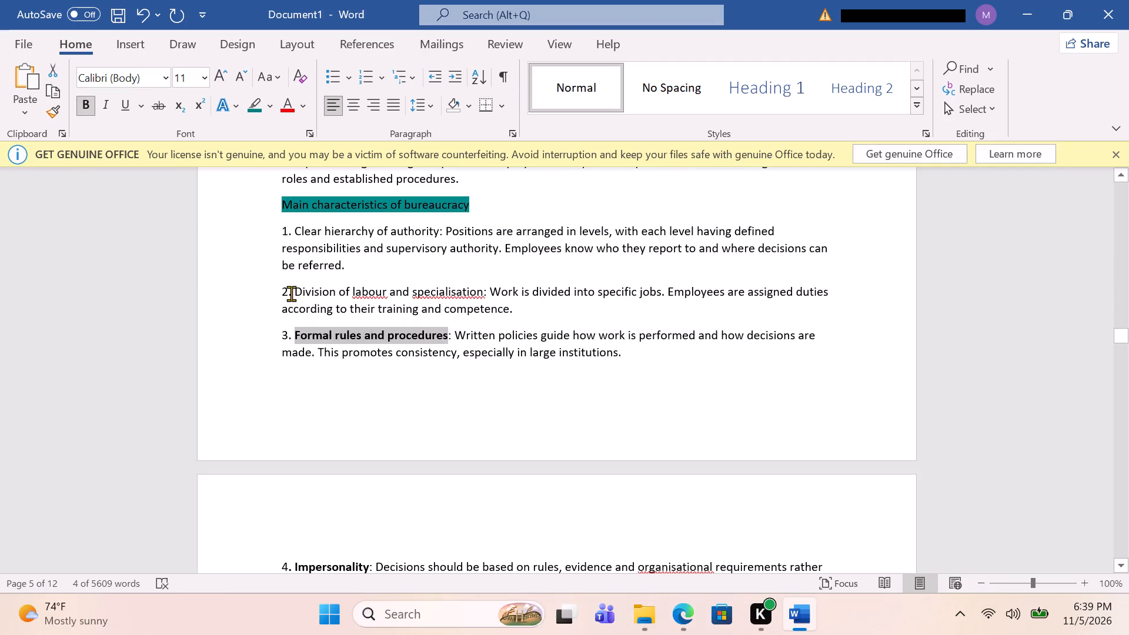
drag(291, 293, 469, 293)
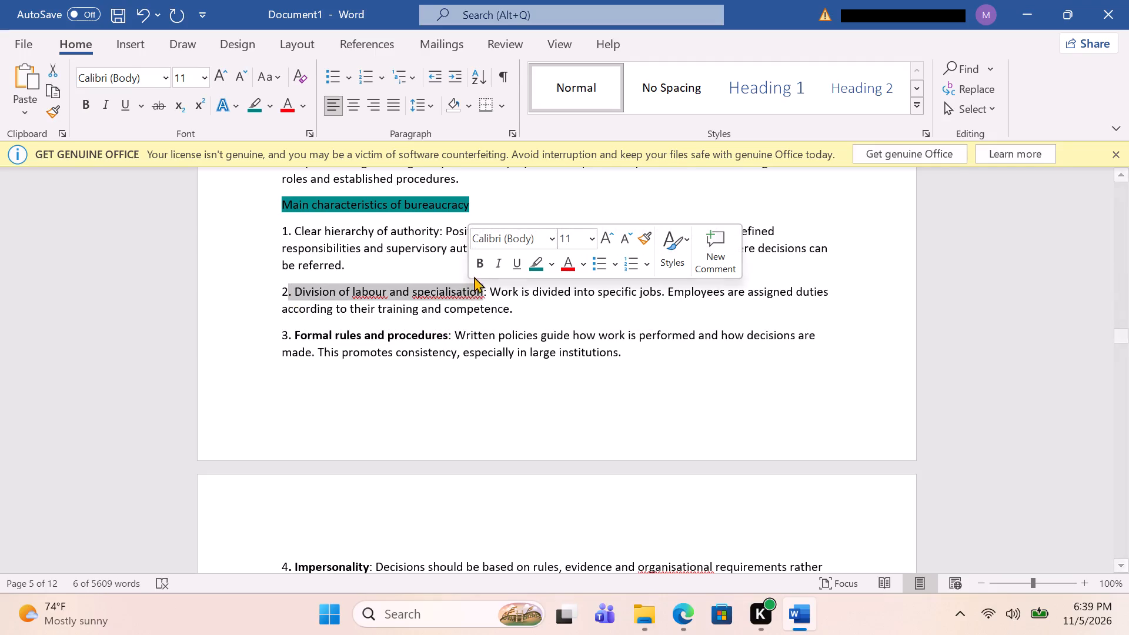
click(476, 268)
scroll(369, 263, up, 1)
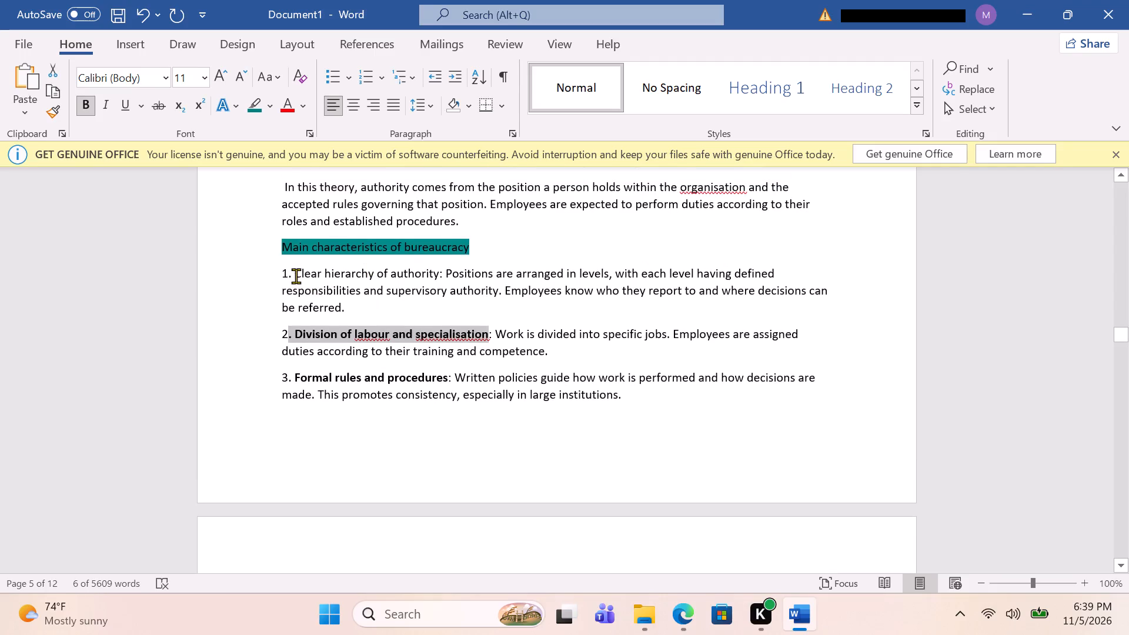
drag(296, 276, 449, 268)
click(463, 241)
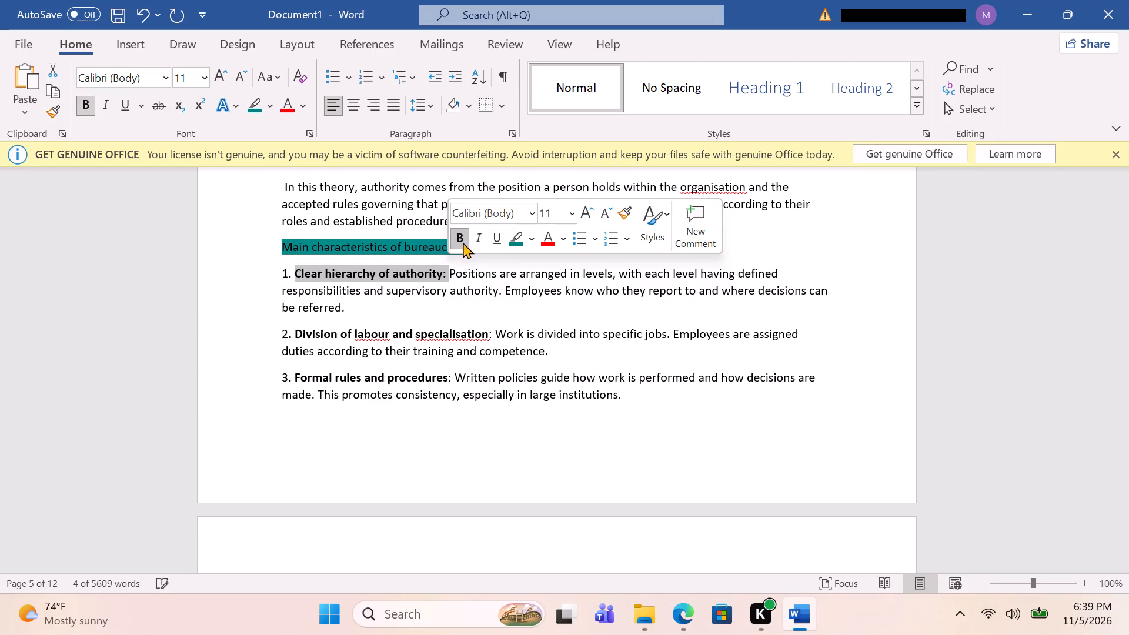
Put "Advantages" on its own line below a blank line after the health-care application paragraph and highlight it in teal.
scroll(419, 268, down, 10)
scroll(379, 306, down, 4)
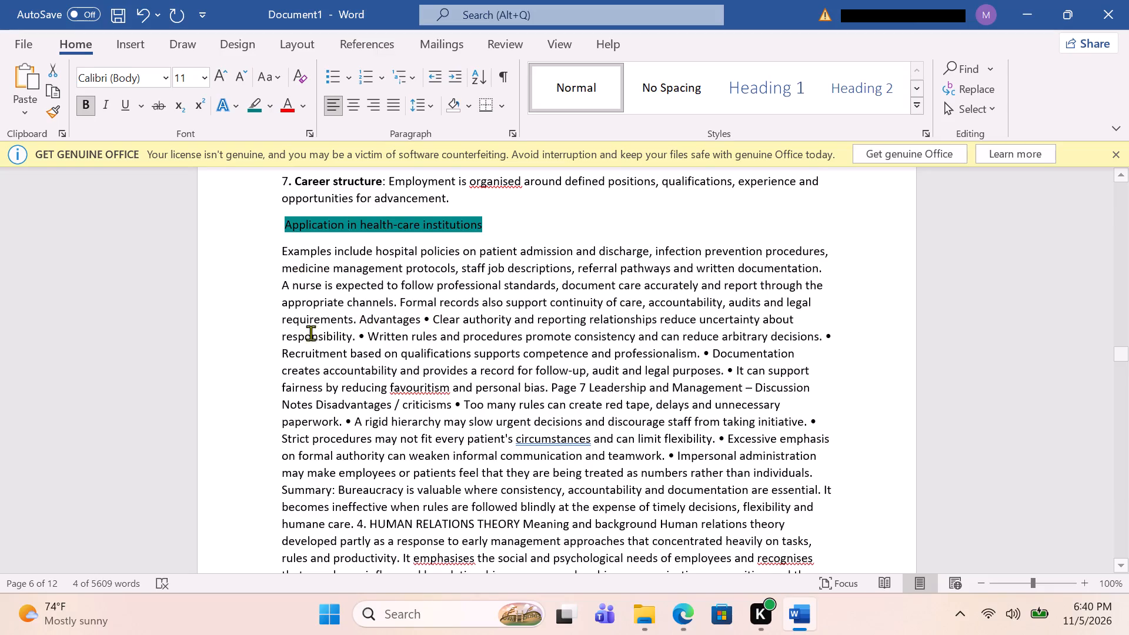
click(355, 320)
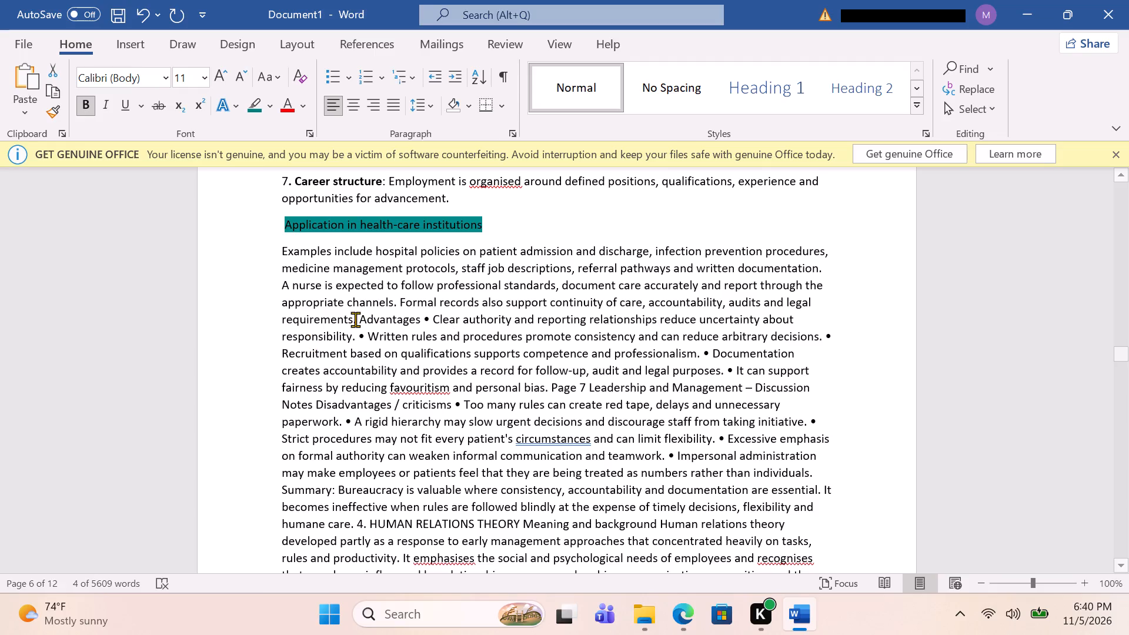
key(Return)
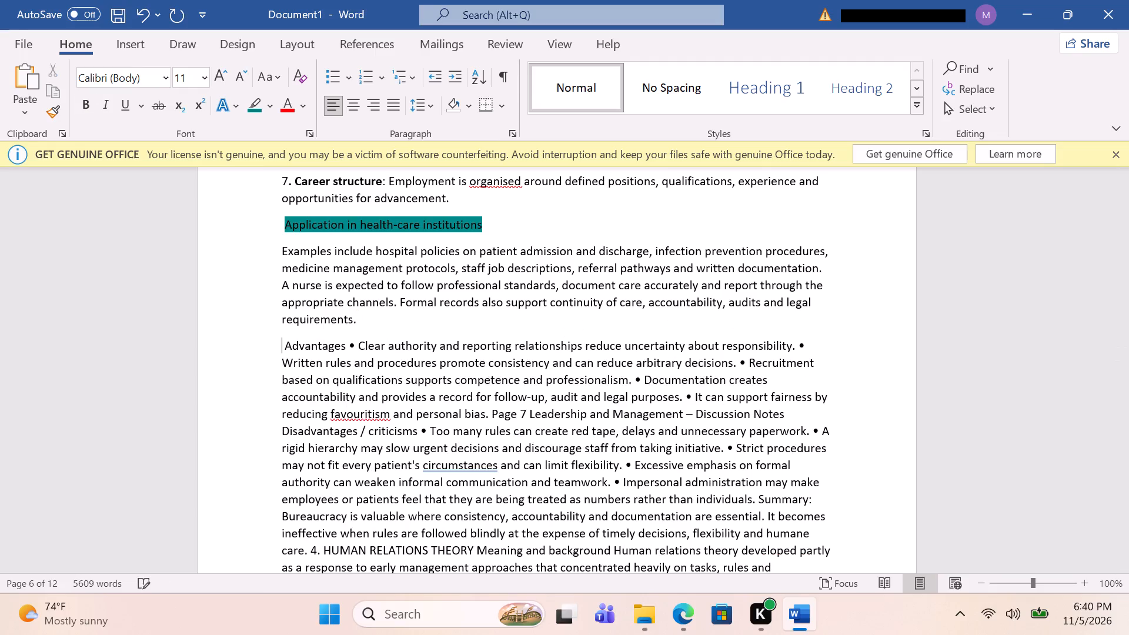
key(Return)
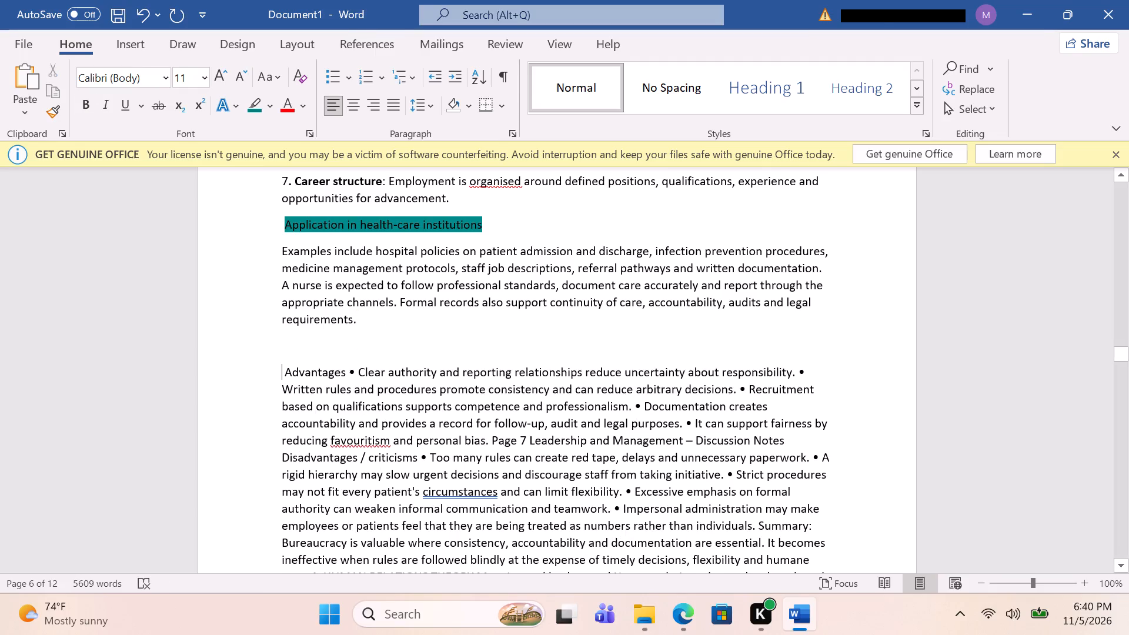
drag(289, 368, 349, 372)
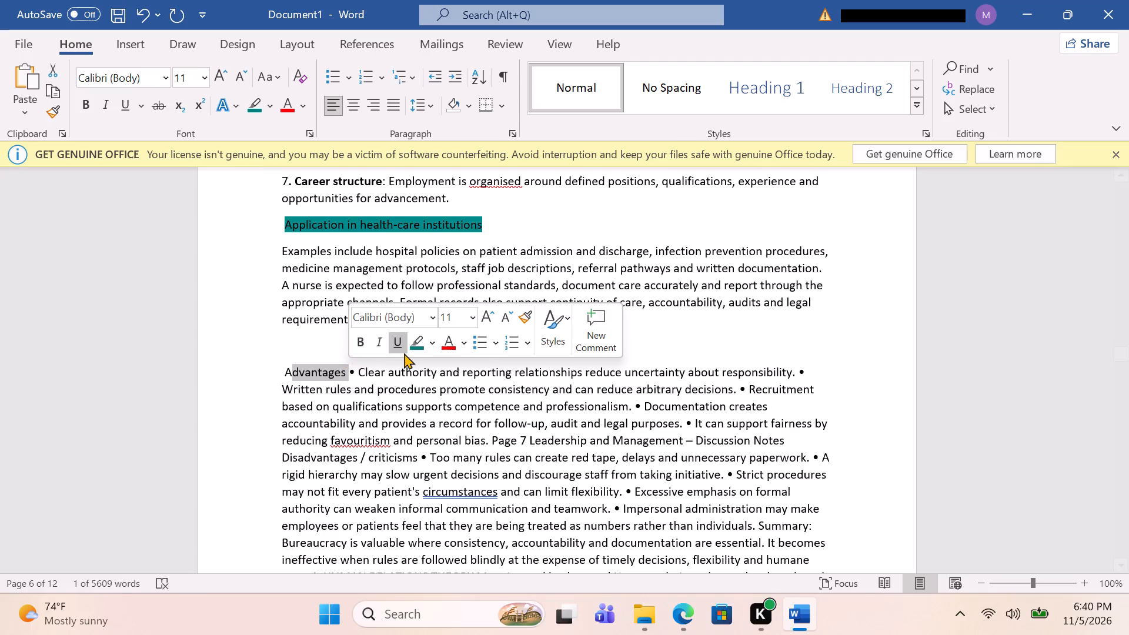
click(415, 352)
drag(283, 372, 314, 372)
click(386, 356)
click(382, 348)
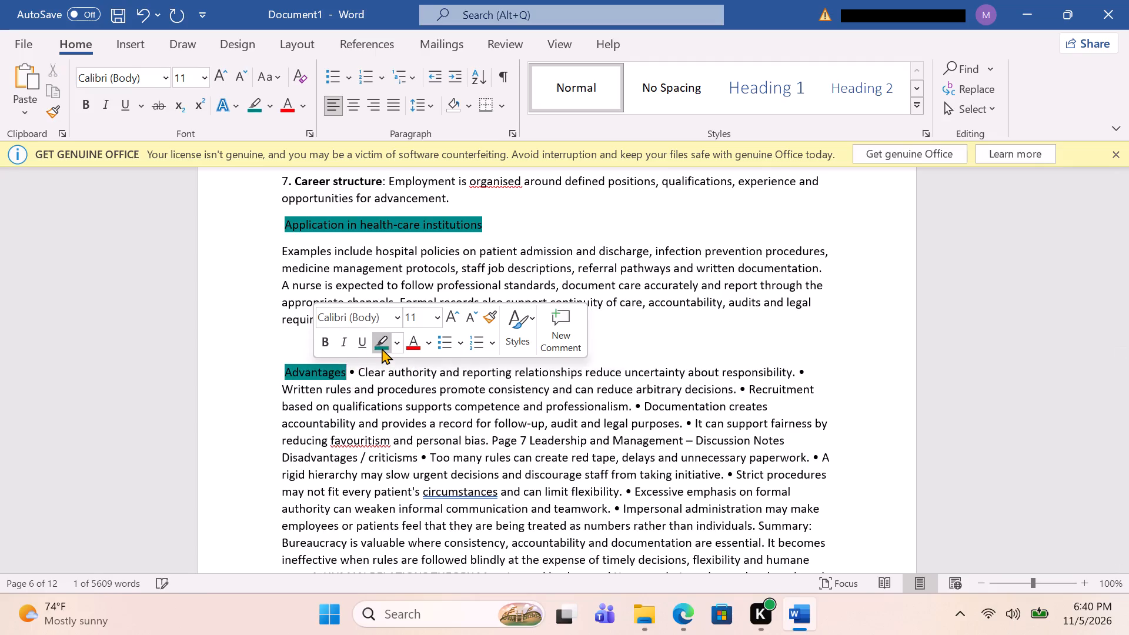
click(255, 380)
click(351, 379)
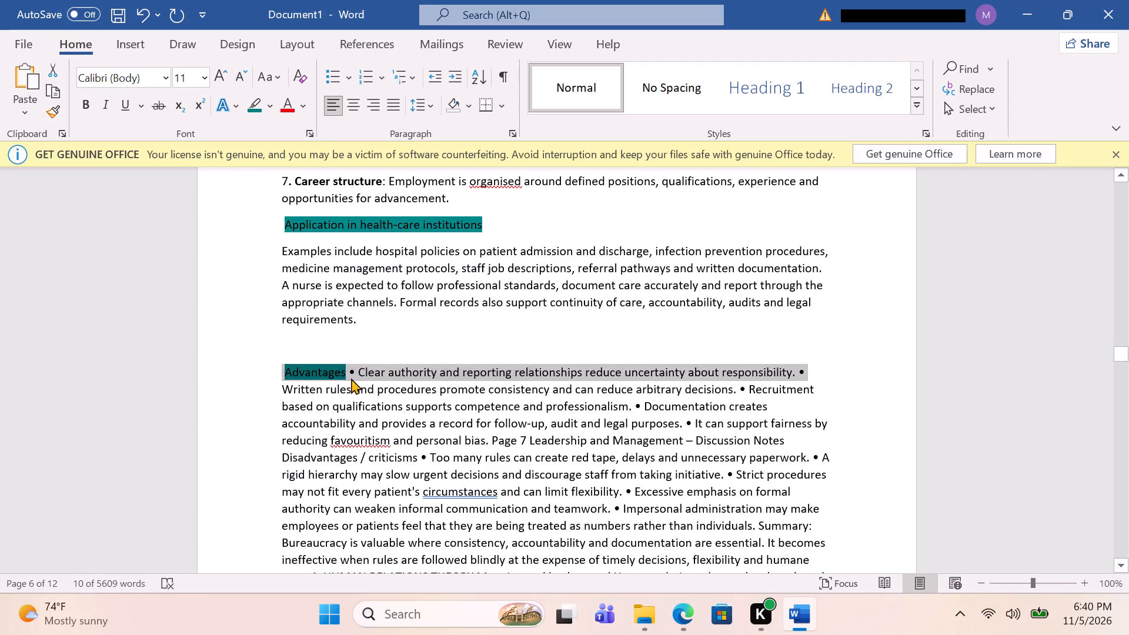
key(Return)
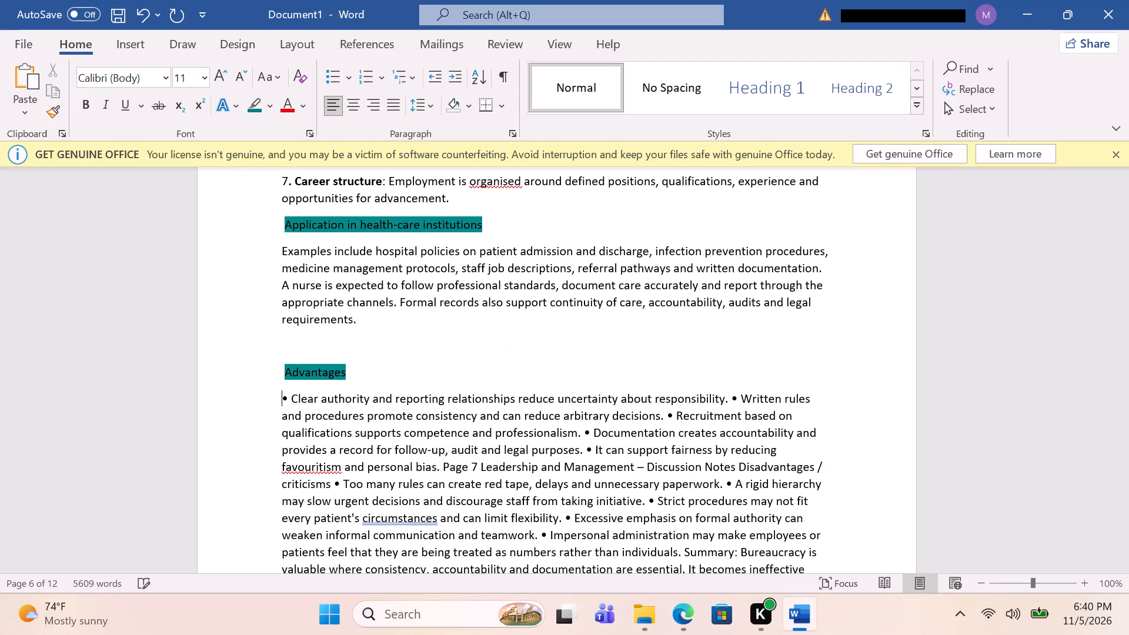
Split the five bureaucracy advantages into separate bullet lines, breaking after the favouritism and personal bias point as well.
drag(689, 375, 724, 403)
click(730, 395)
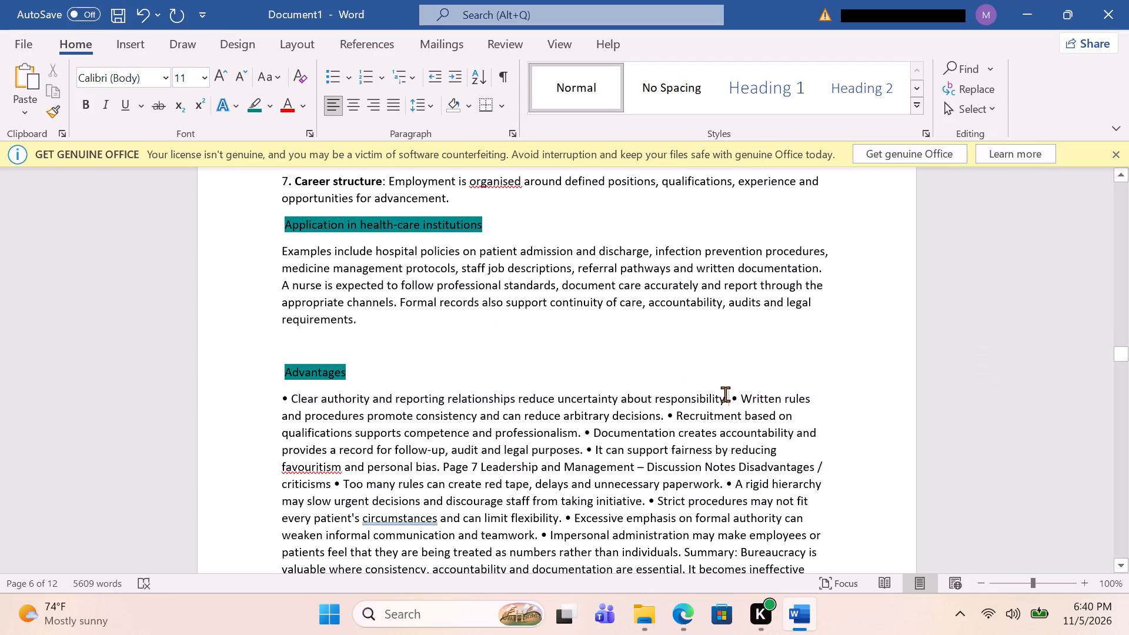
key(Return)
click(881, 410)
drag(881, 410, 633, 439)
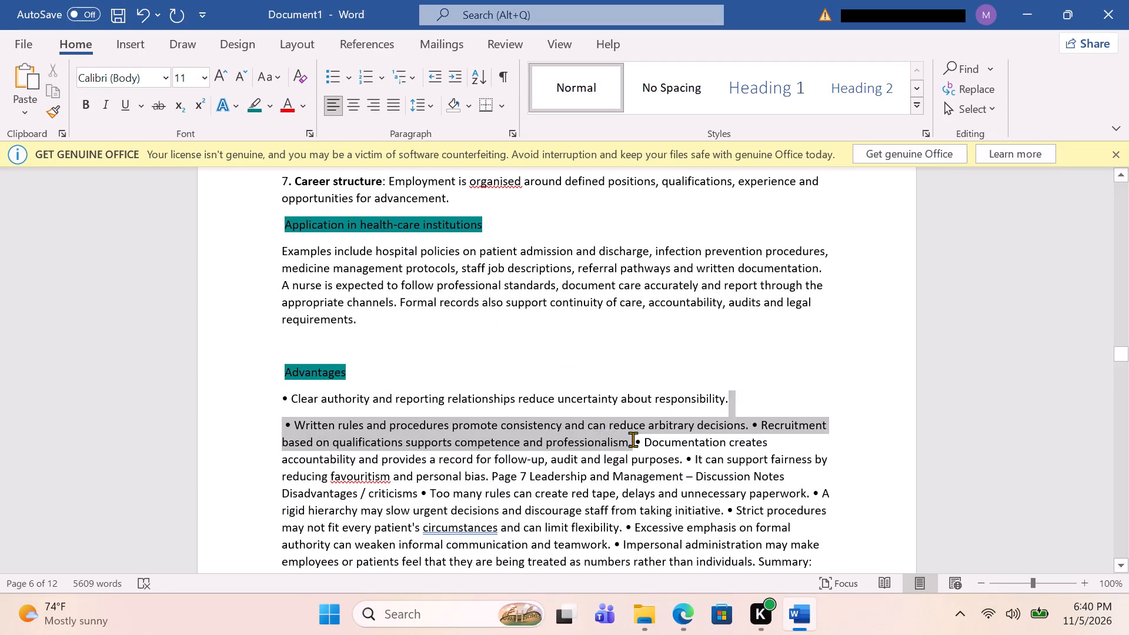
drag(633, 439, 753, 426)
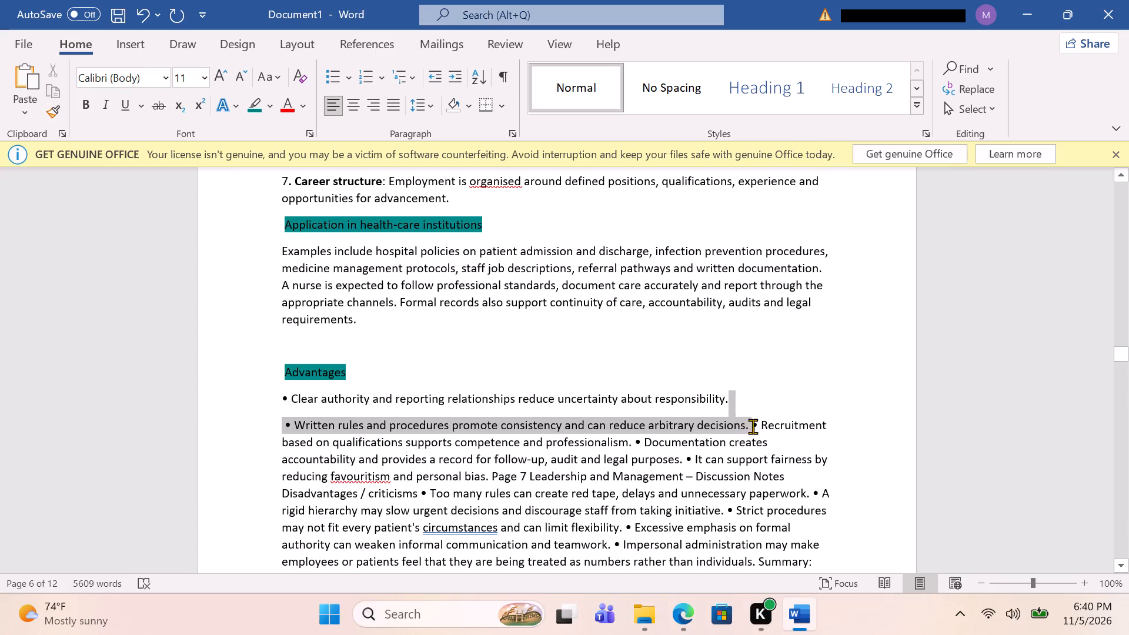
drag(753, 426, 754, 425)
click(754, 425)
key(Return)
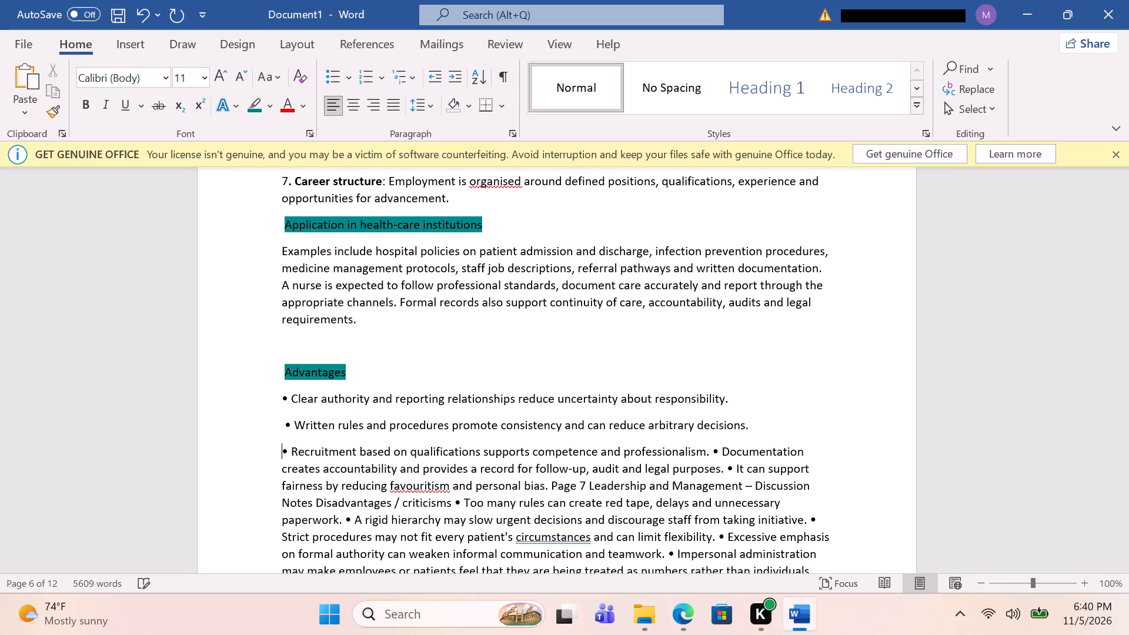
click(711, 450)
key(Return)
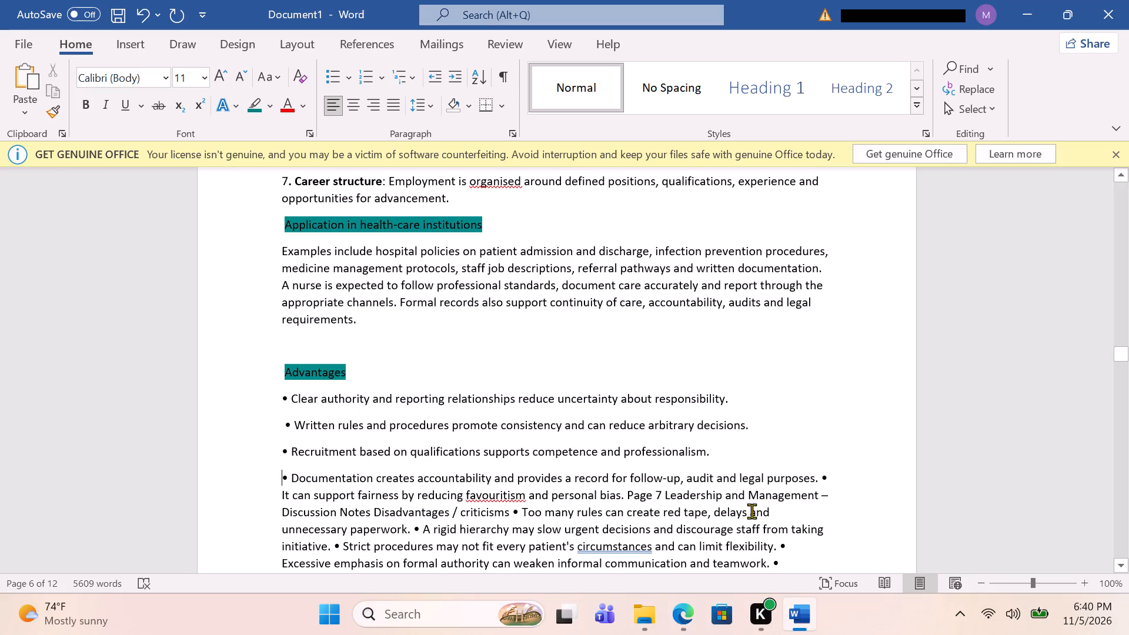
click(820, 477)
key(Return)
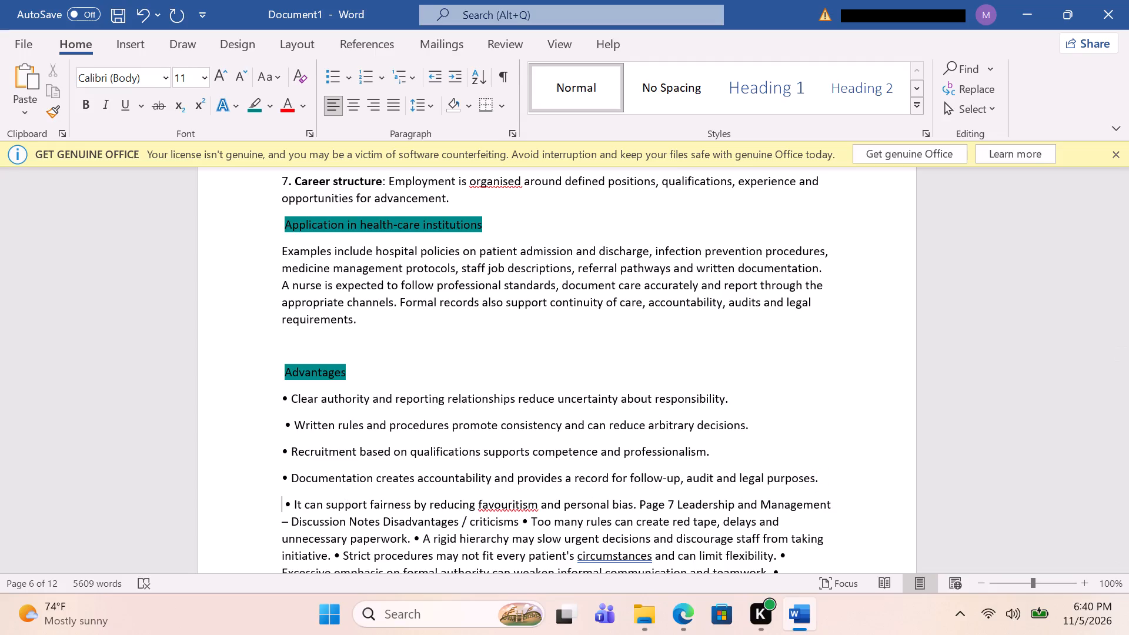
click(640, 507)
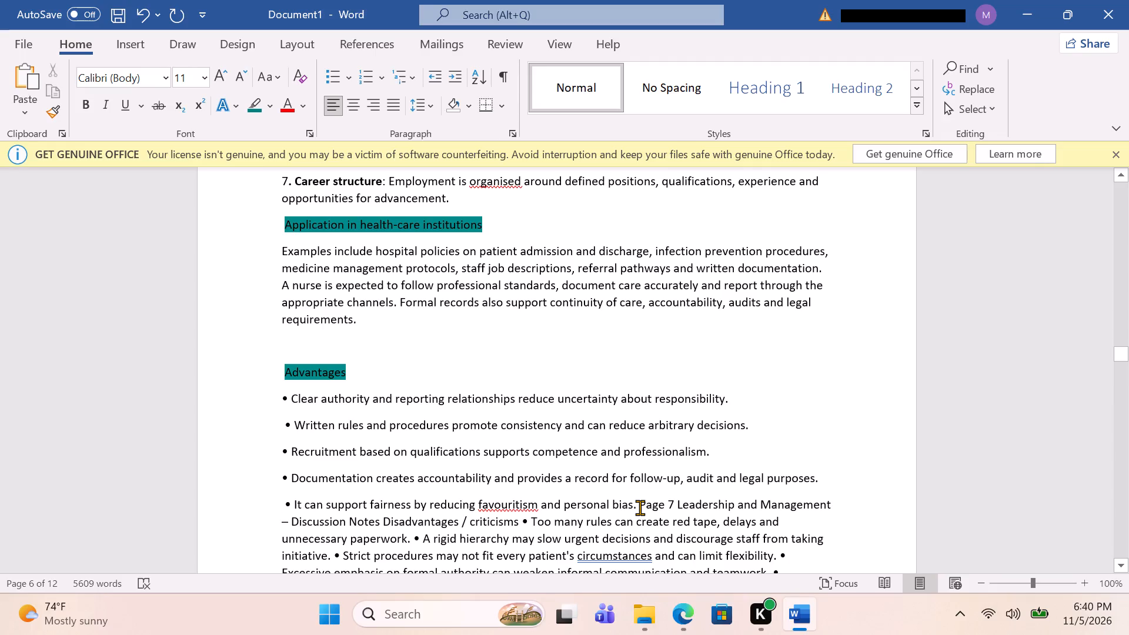
key(Return)
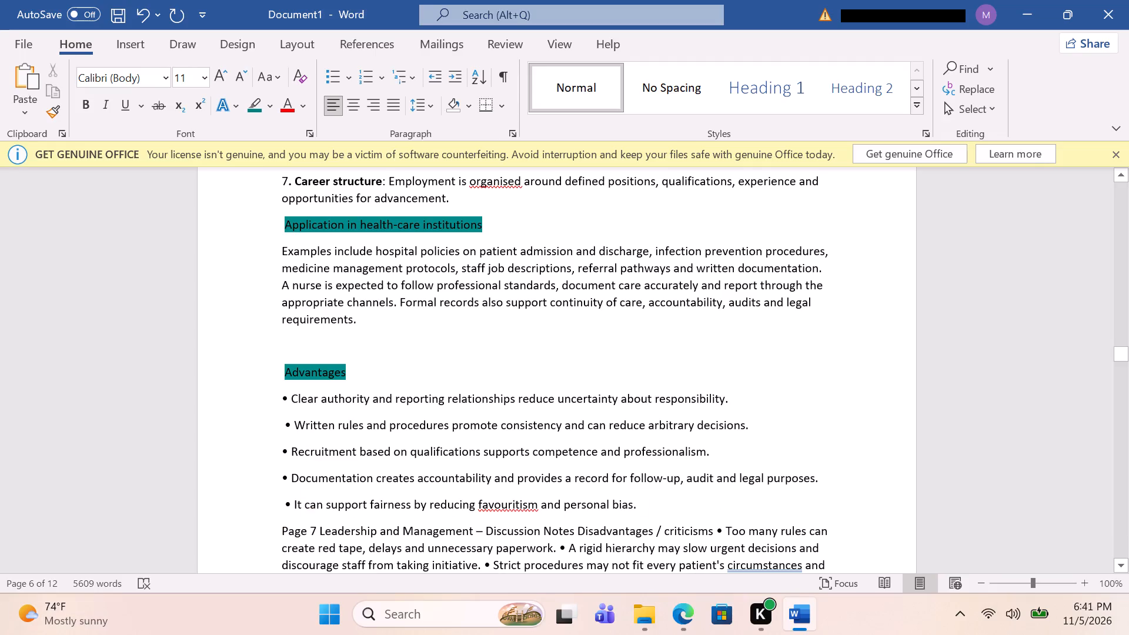
Delete the leftover "Page 7 Leadership and Management – Discussion Notes" text before "Disadvantages / criticisms".
drag(283, 530, 549, 537)
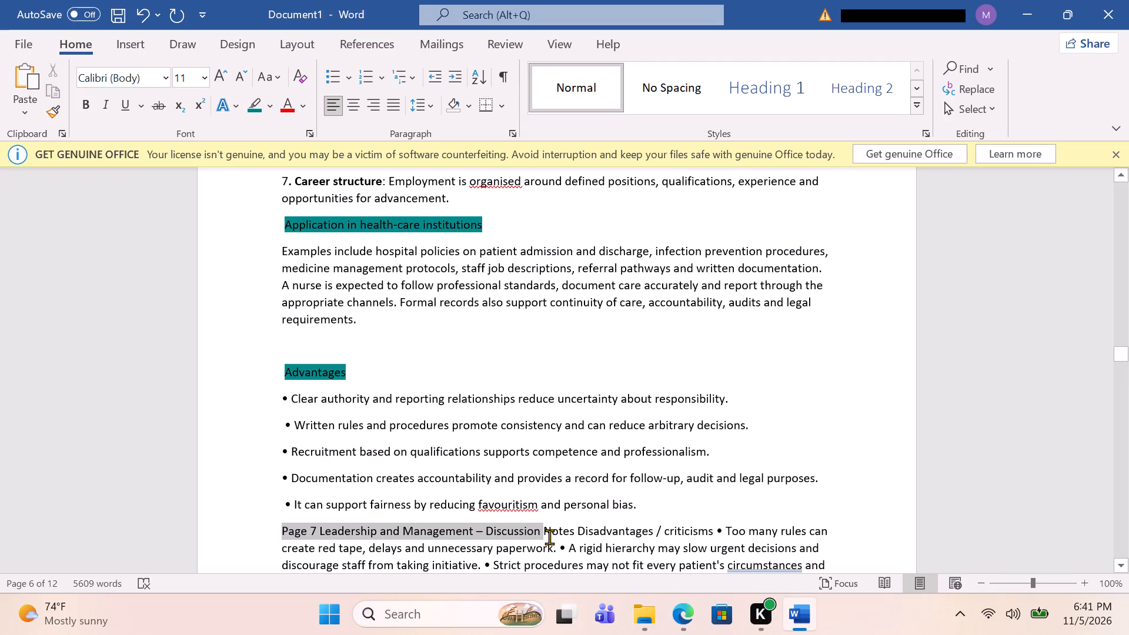
drag(549, 537, 579, 540)
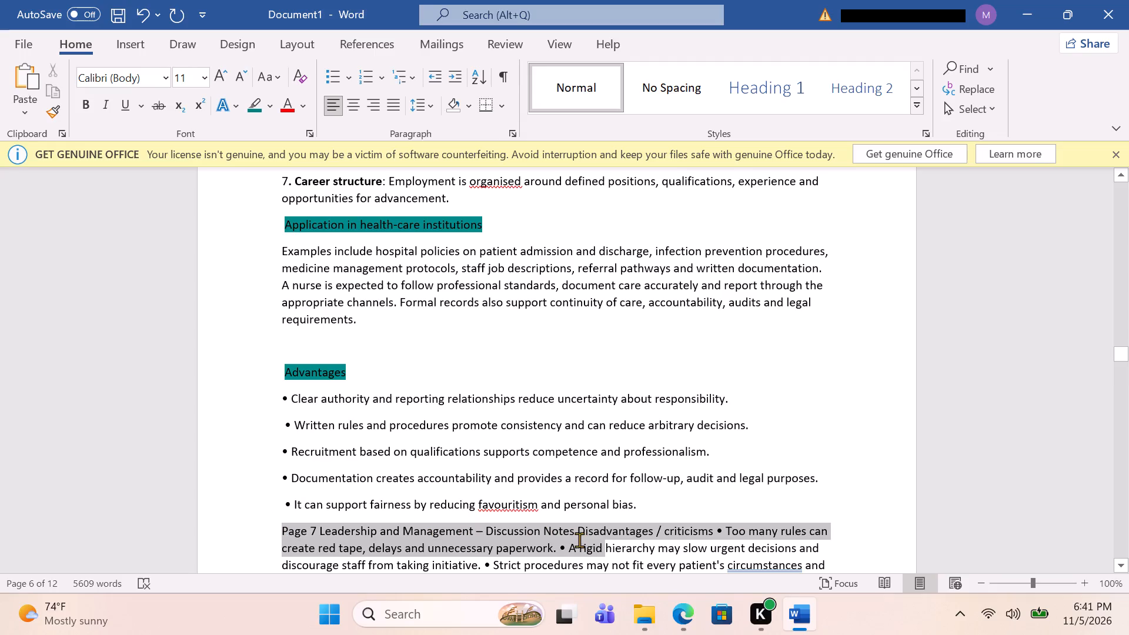
drag(579, 540, 576, 536)
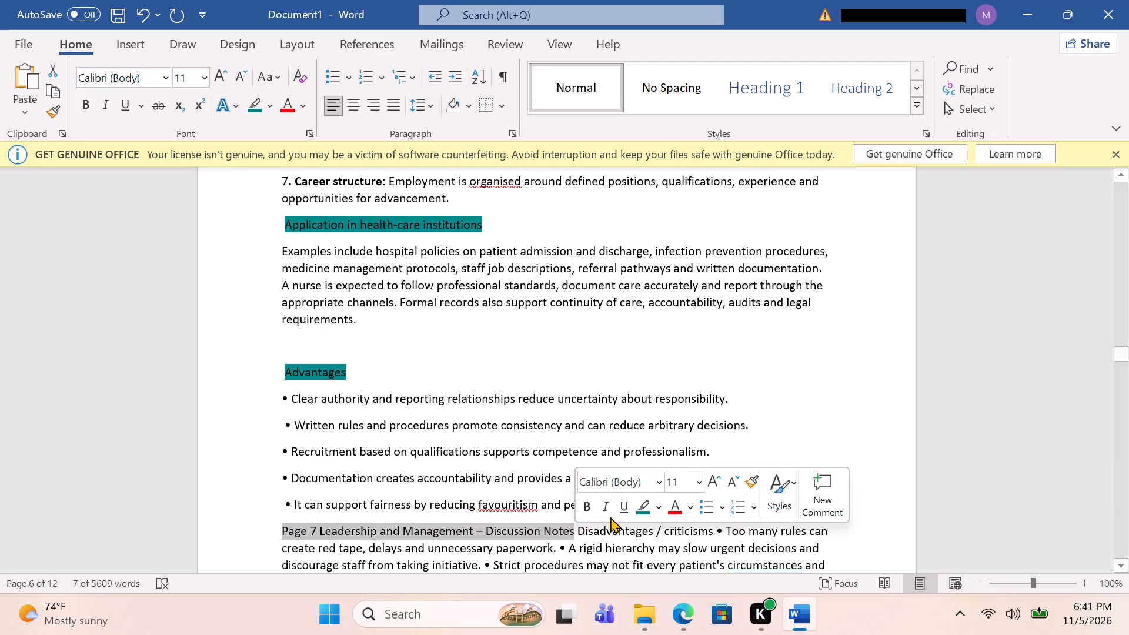
key(Delete)
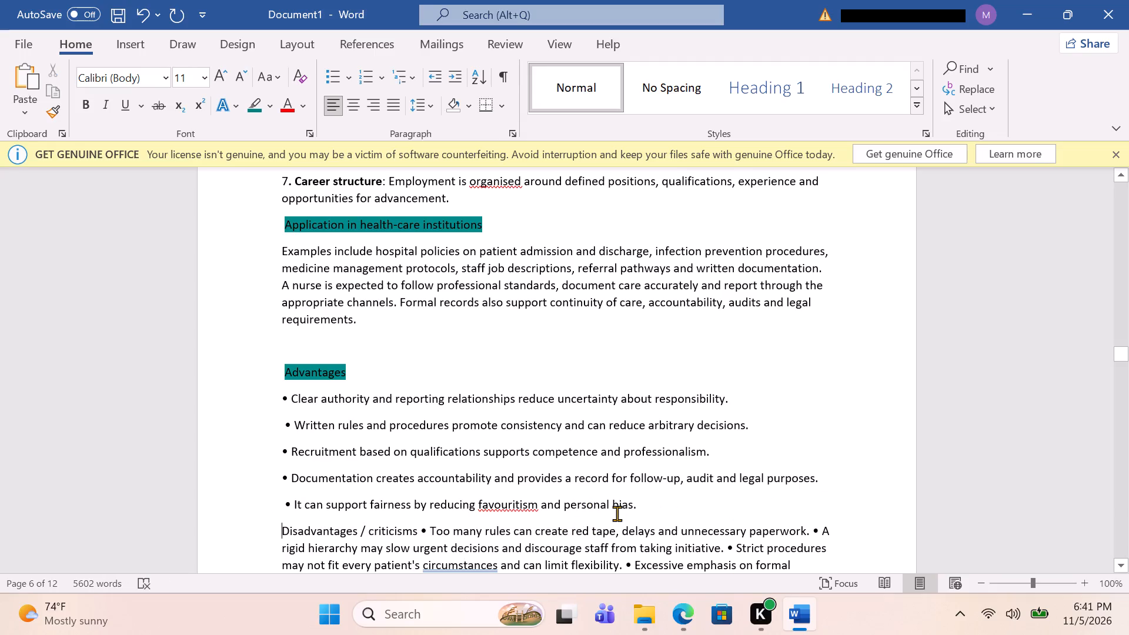
Put "Disadvantages / criticisms" on its own line and highlight it in teal.
click(424, 517)
click(414, 536)
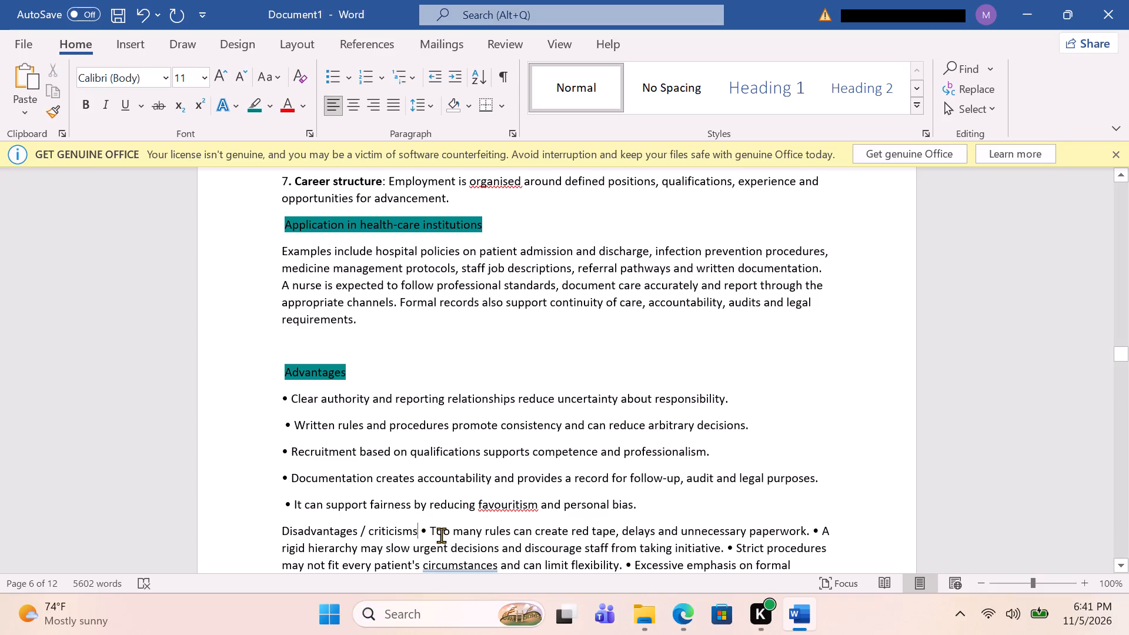
key(Return)
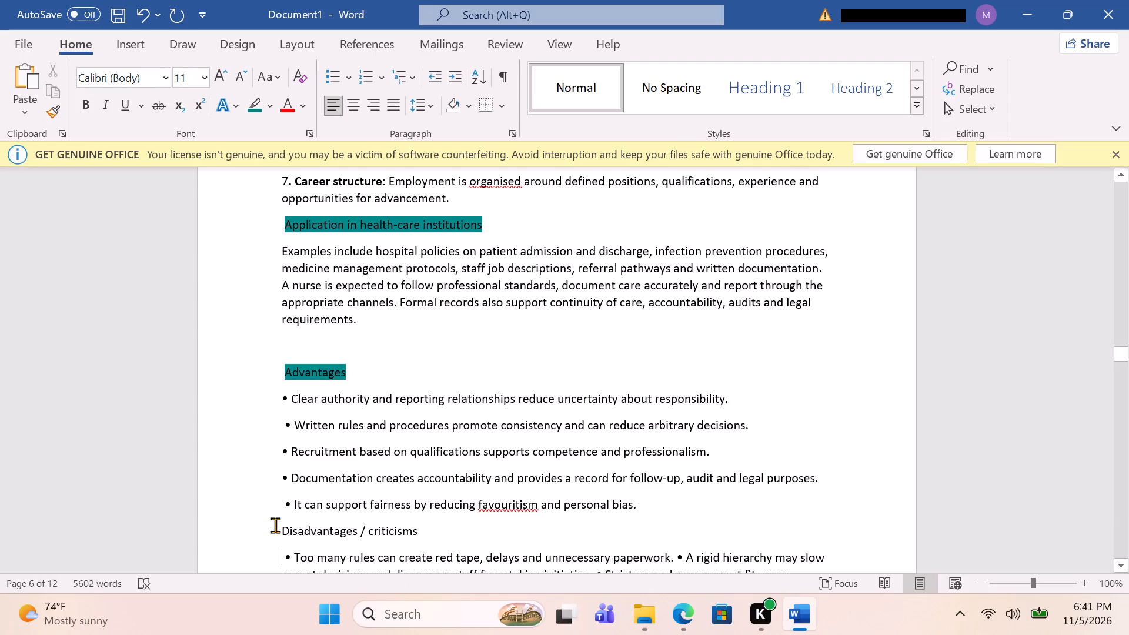
drag(275, 525, 436, 537)
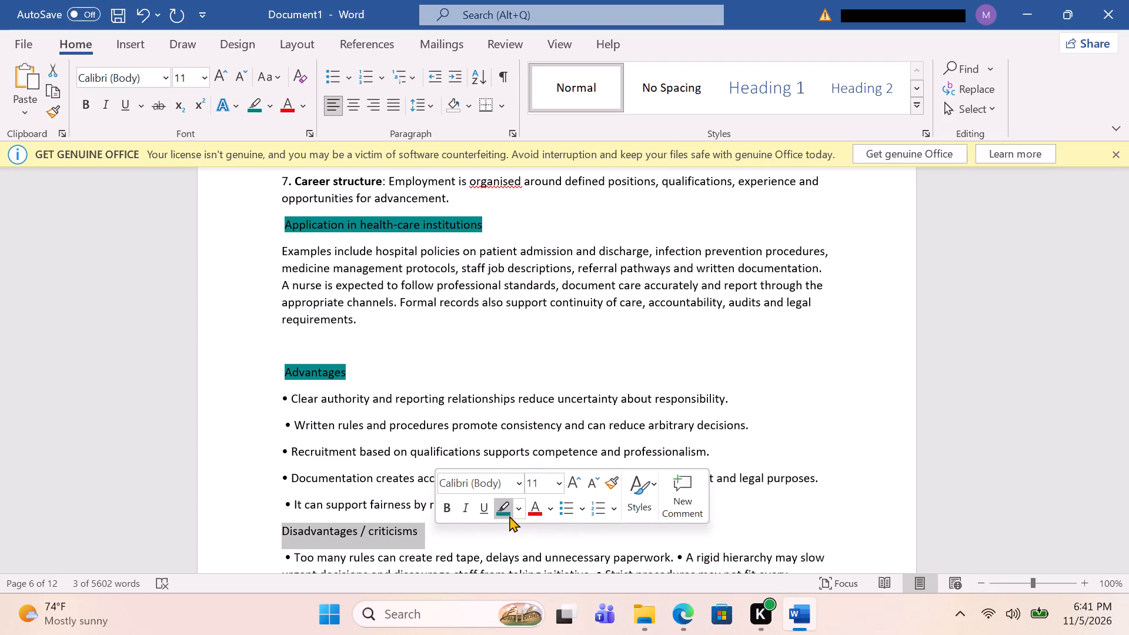
click(506, 514)
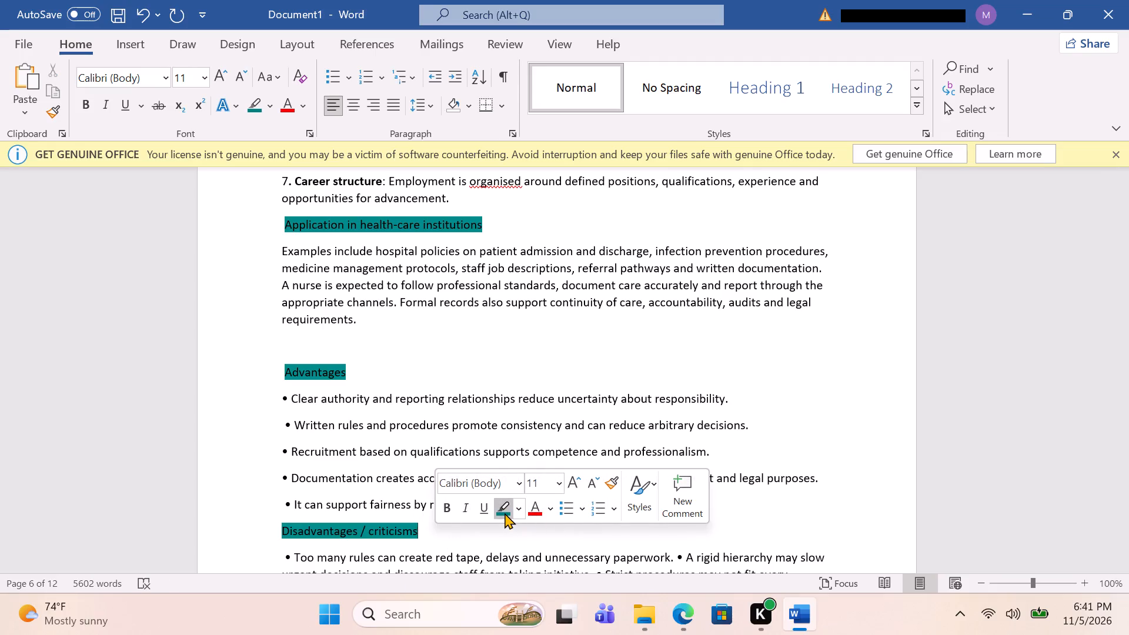
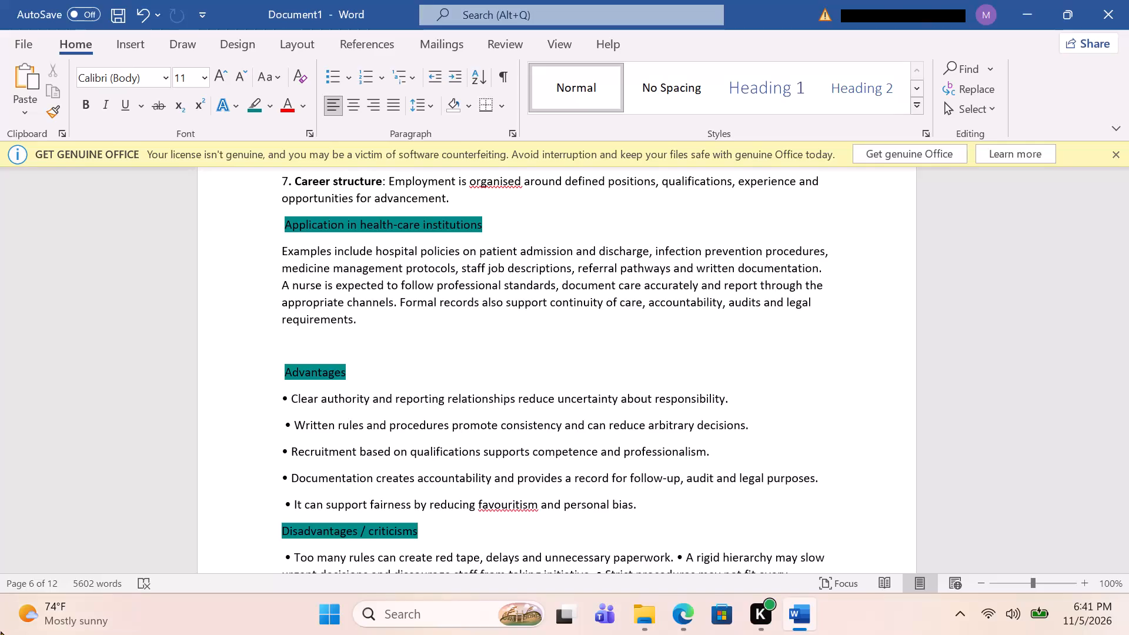
Split the bureaucracy disadvantages under "Disadvantages / criticisms" into separate bullet lines, down to the impersonal administration point.
scroll(486, 425, down, 3)
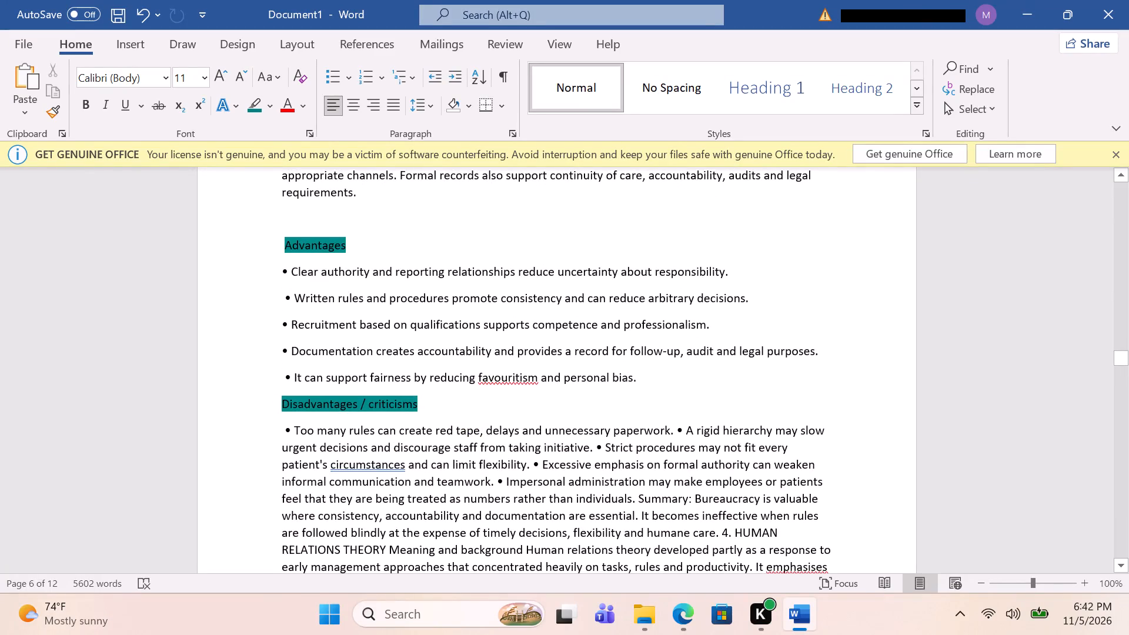
click(676, 436)
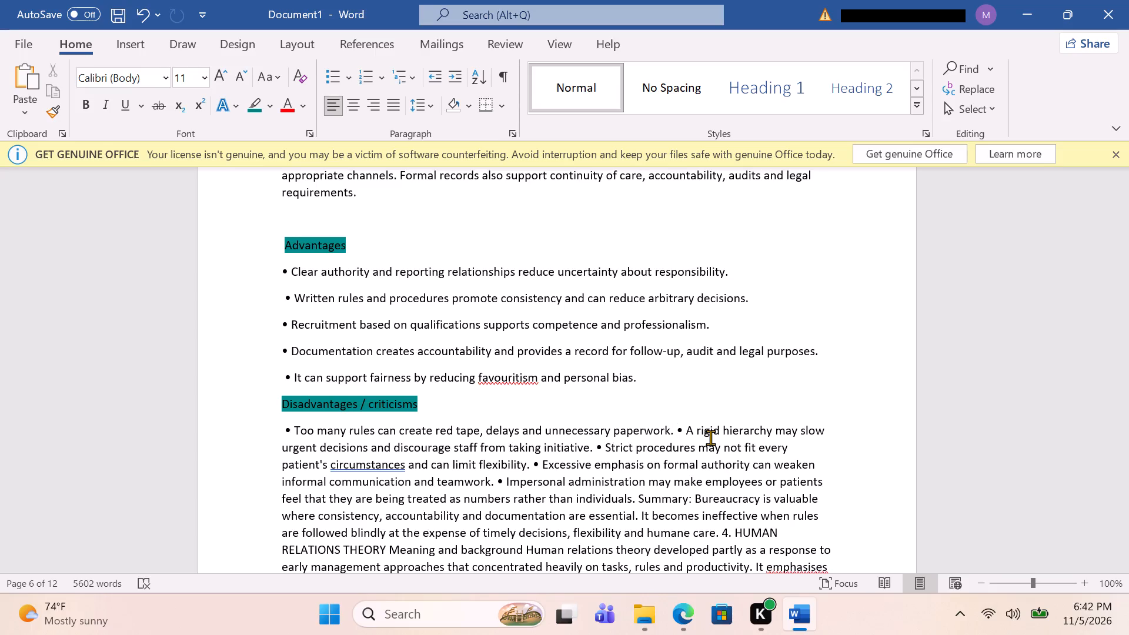
key(Return)
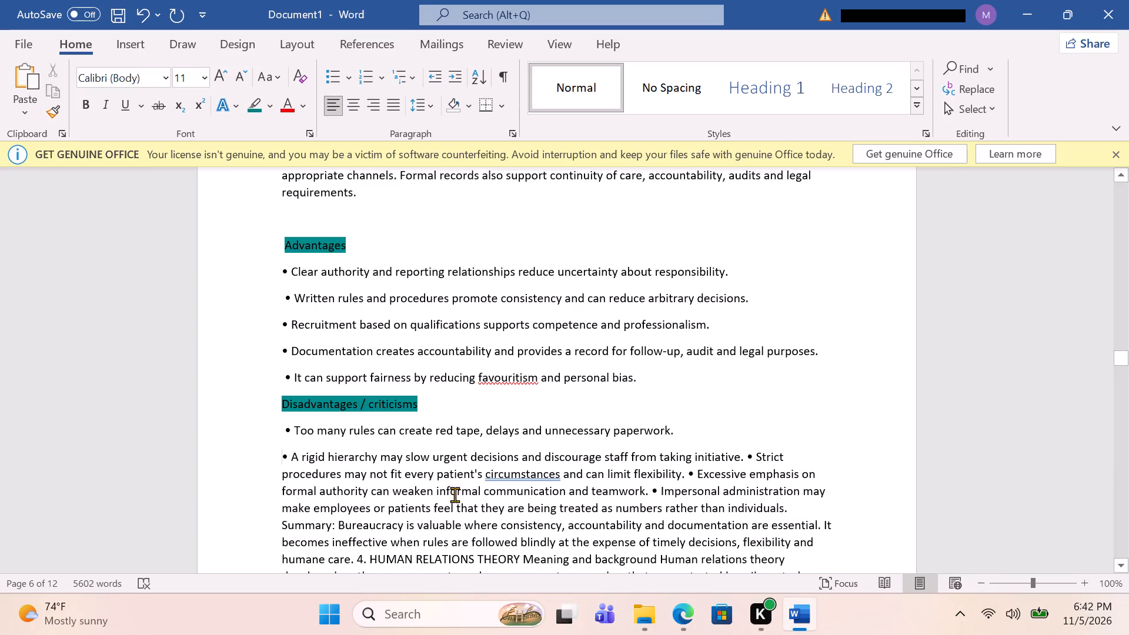
click(747, 459)
key(Return)
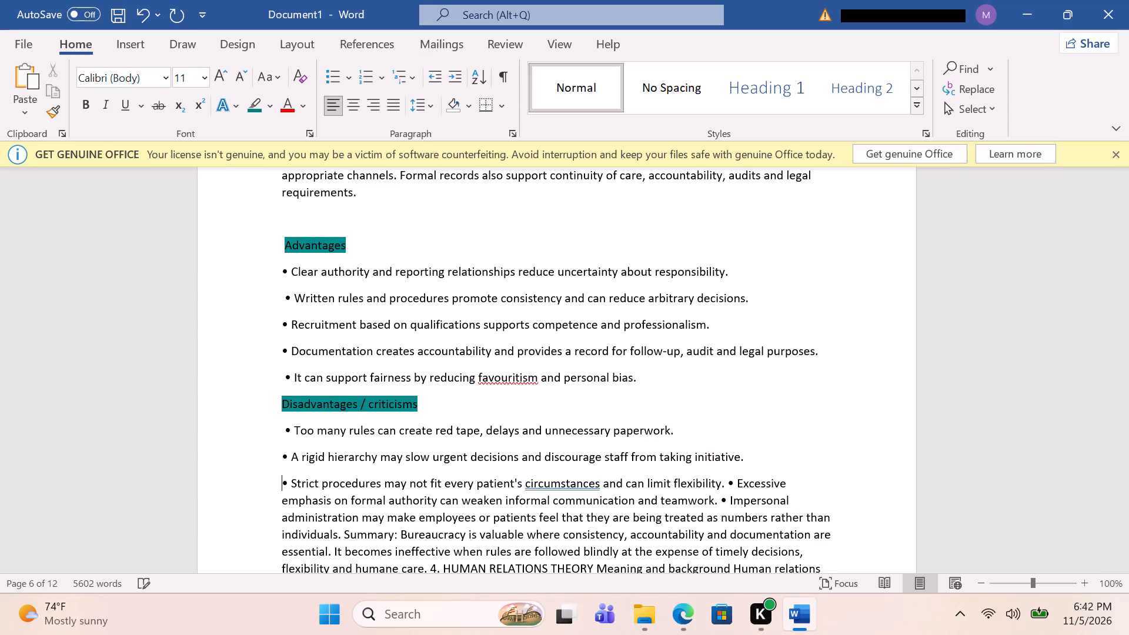
click(727, 486)
key(Return)
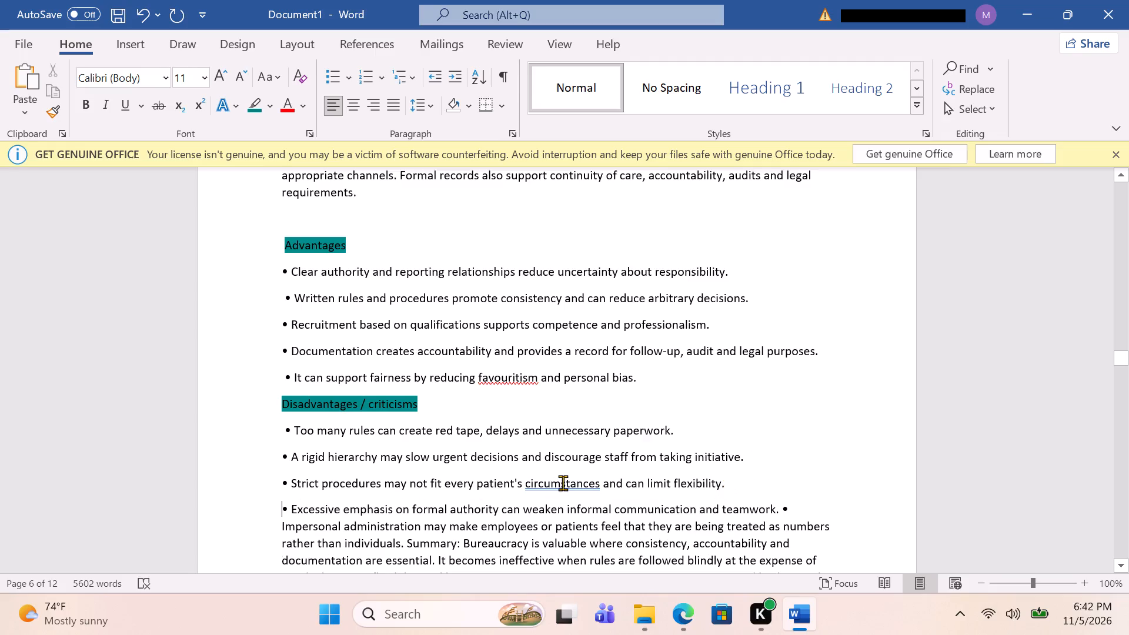
click(780, 507)
key(Return)
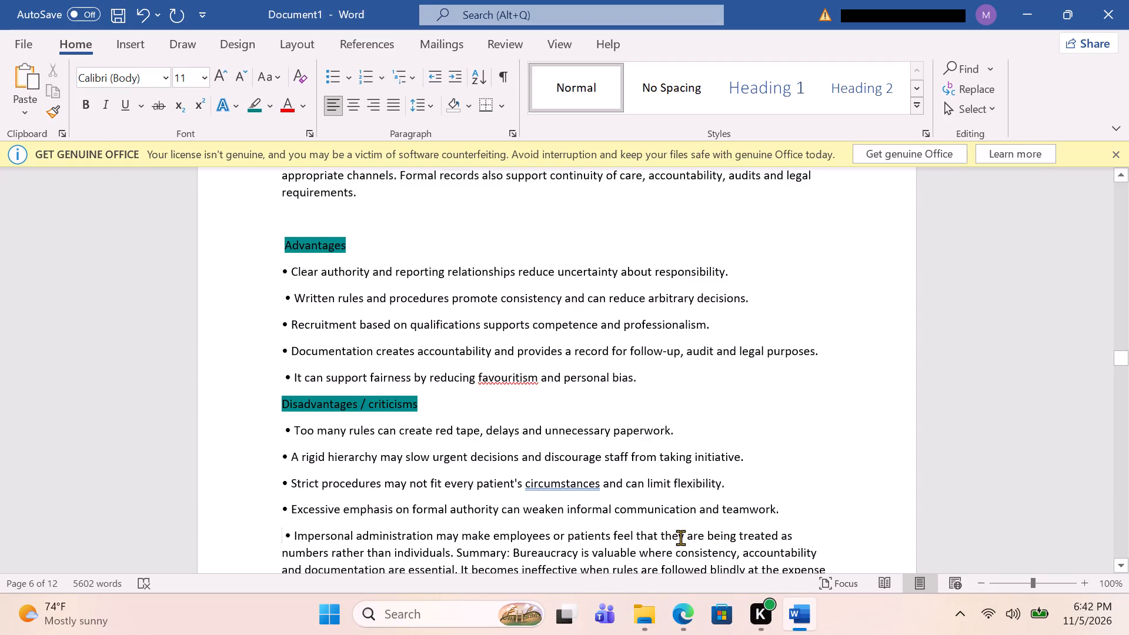
Start a new paragraph at "Summary: Bureaucracy is valuable" after the last disadvantage bullet and bold the word "Summary".
scroll(680, 537, down, 4)
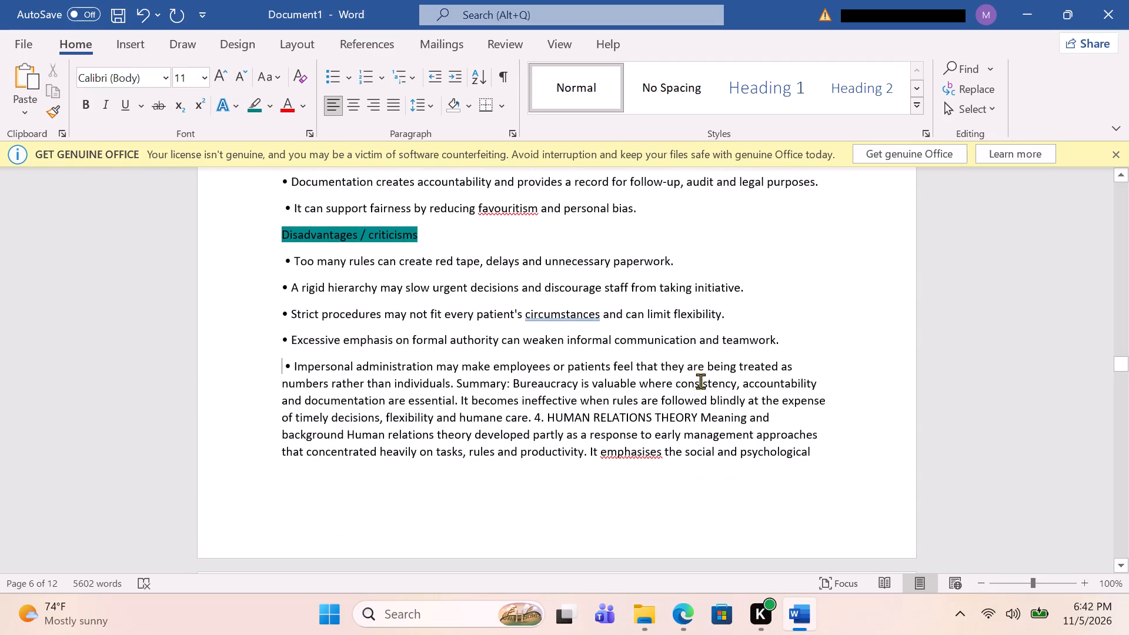
click(459, 381)
click(453, 384)
key(Return)
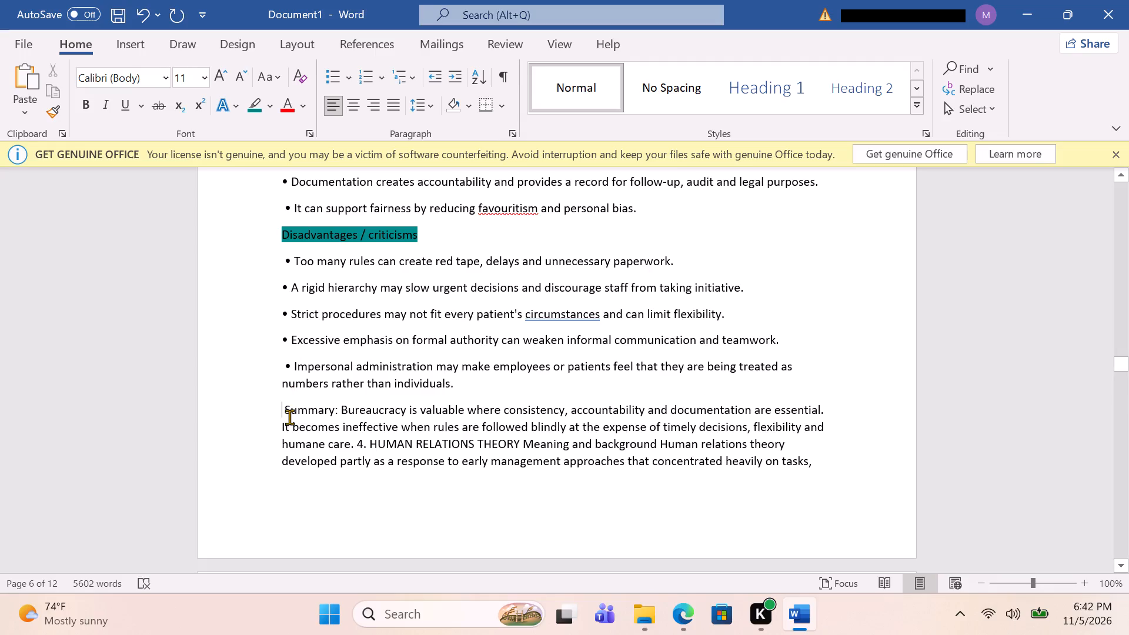
drag(280, 406, 348, 415)
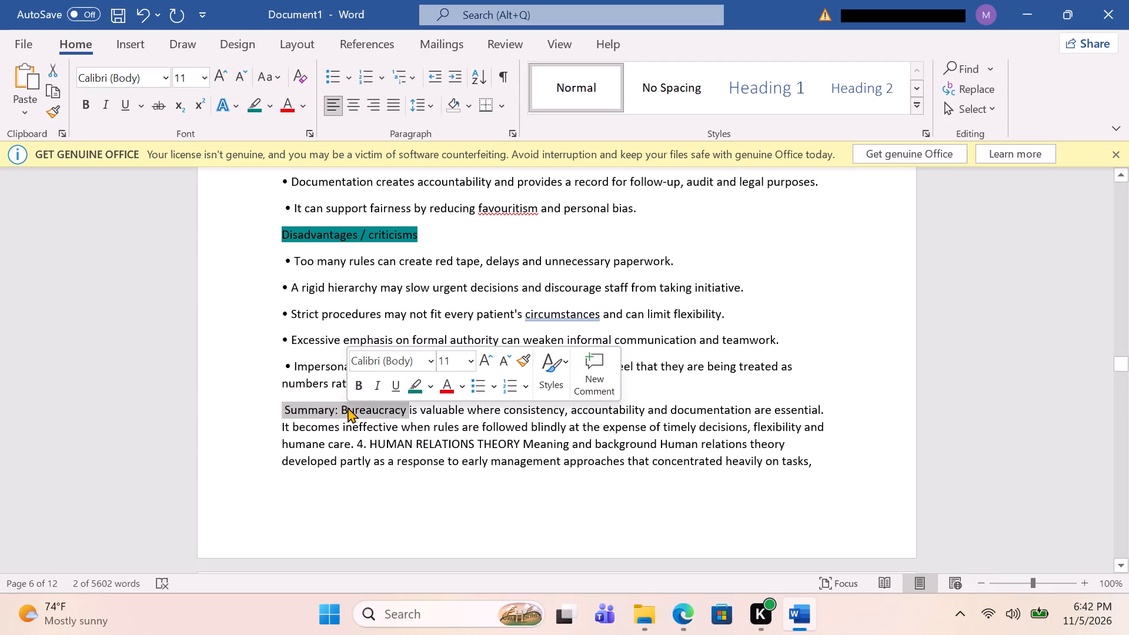
click(309, 409)
drag(288, 410, 304, 410)
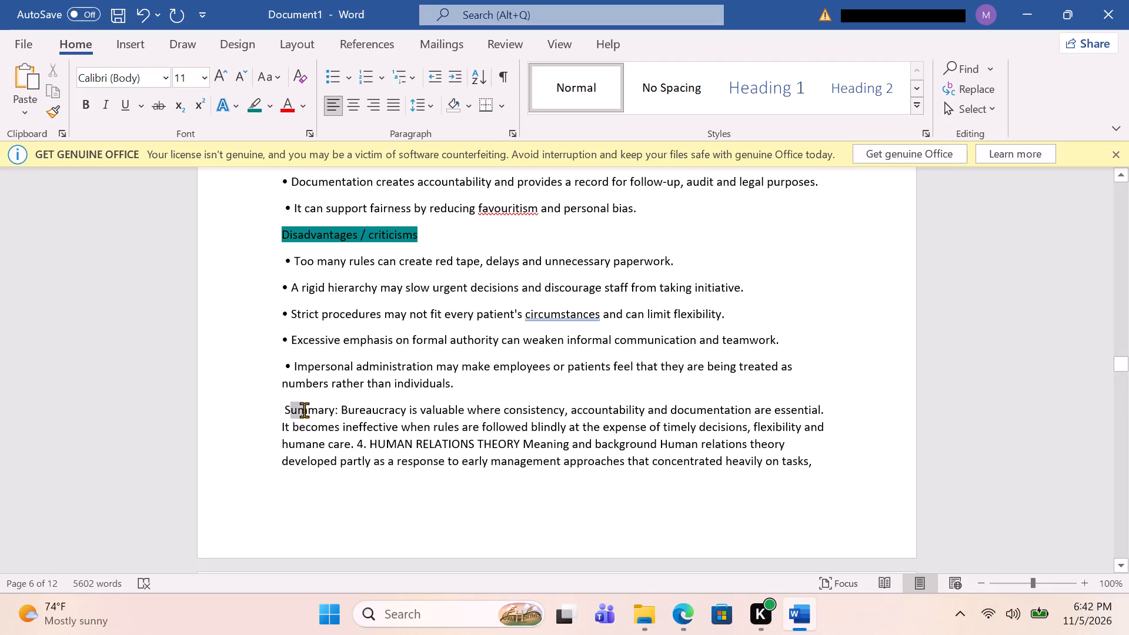
drag(304, 410, 327, 415)
click(279, 412)
click(288, 414)
drag(288, 414, 316, 414)
click(325, 390)
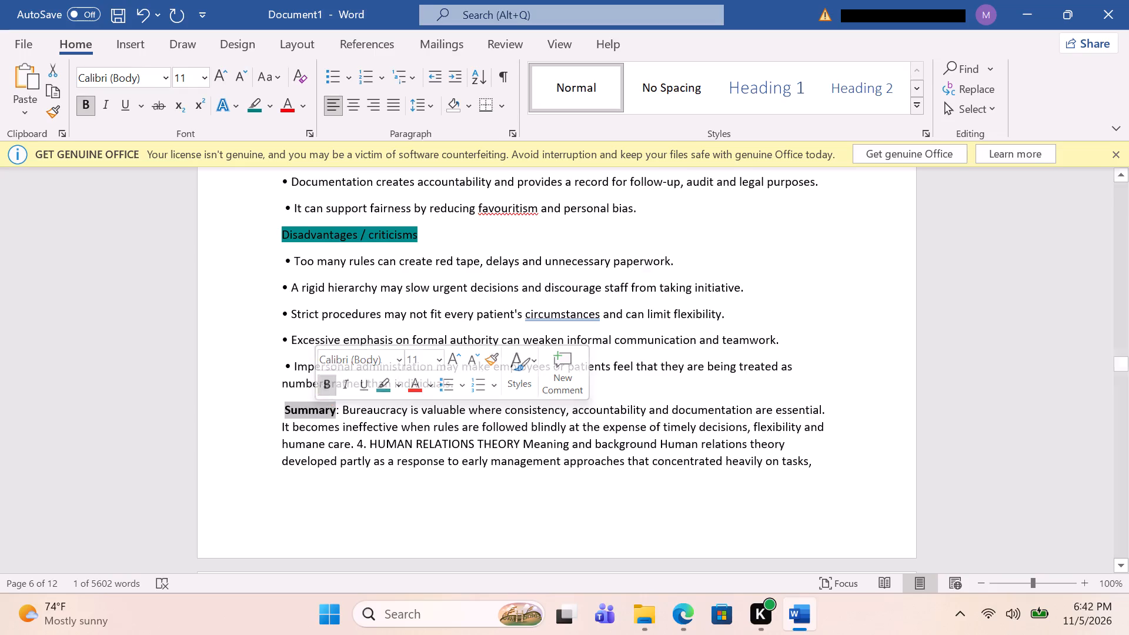
click(242, 425)
click(294, 529)
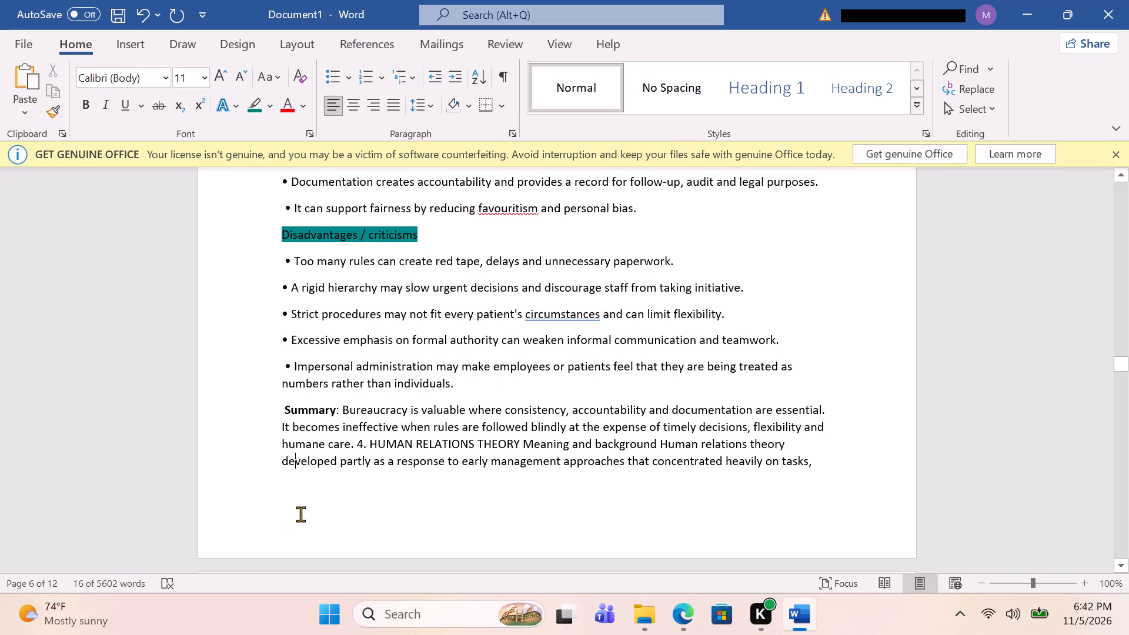
Put "4. HUMAN RELATIONS THEORY" on its own line after the bureaucracy summary and highlight it in teal.
click(355, 447)
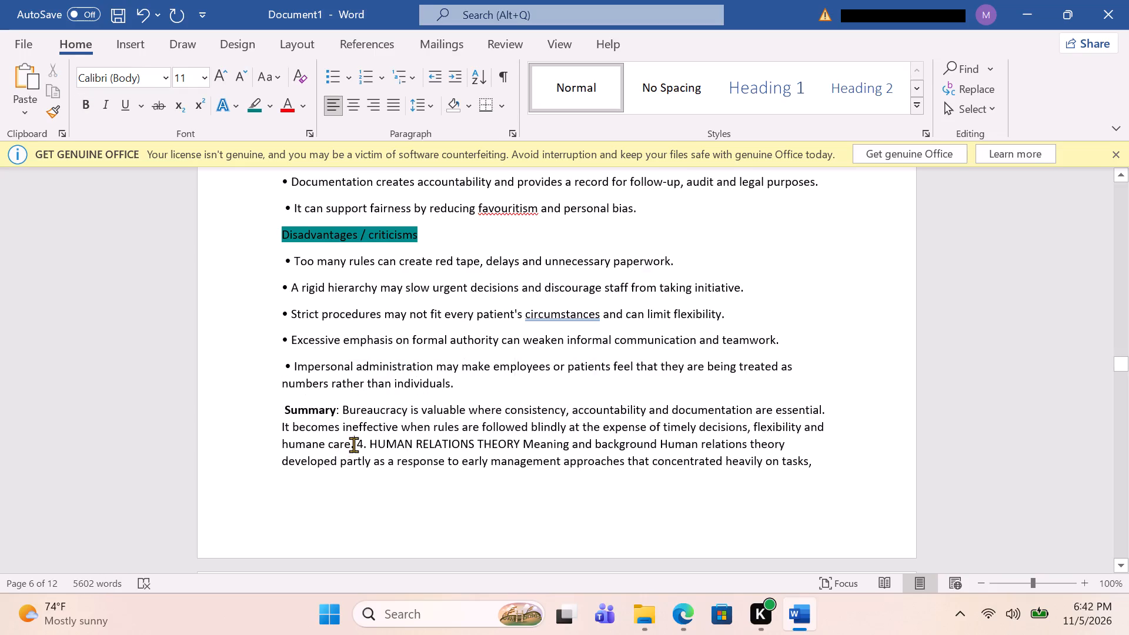
key(Return)
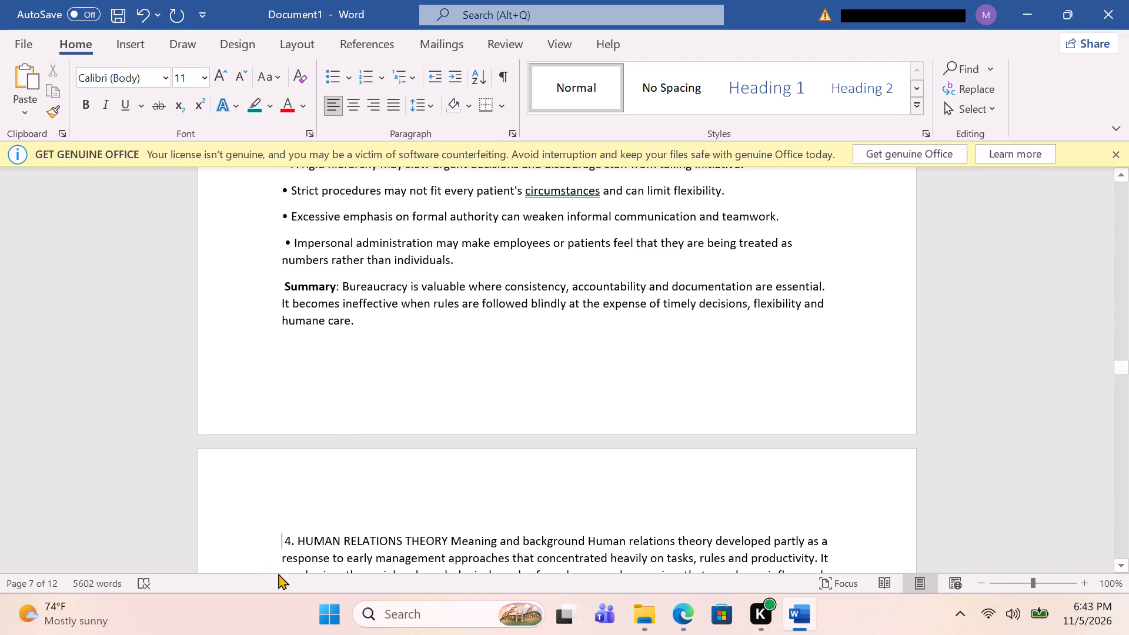
drag(279, 539, 375, 550)
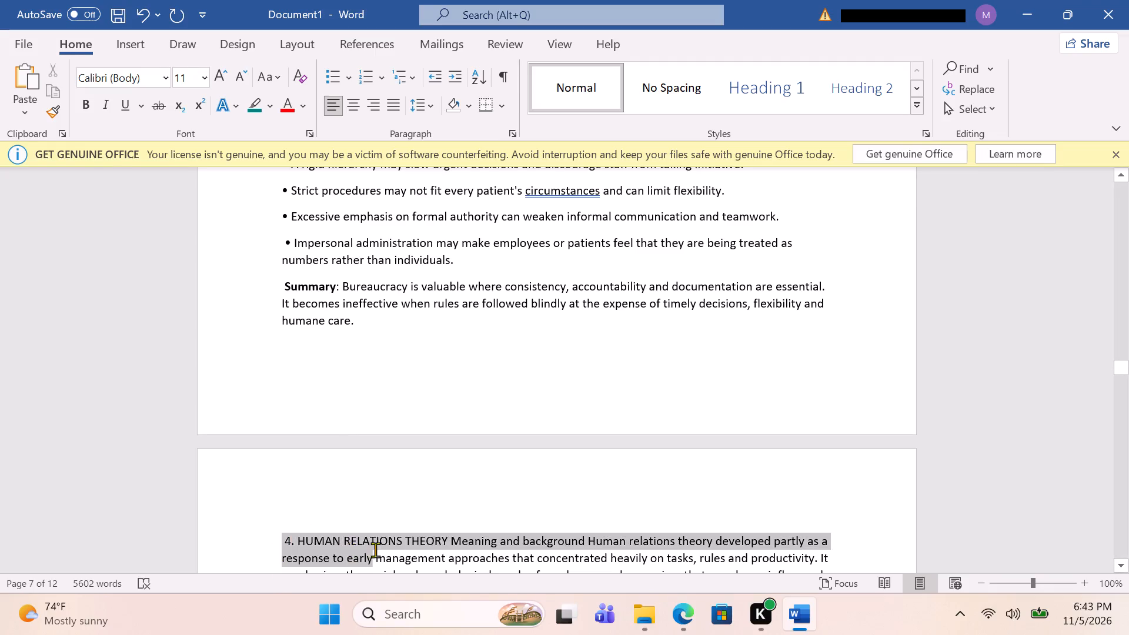
drag(375, 550, 445, 545)
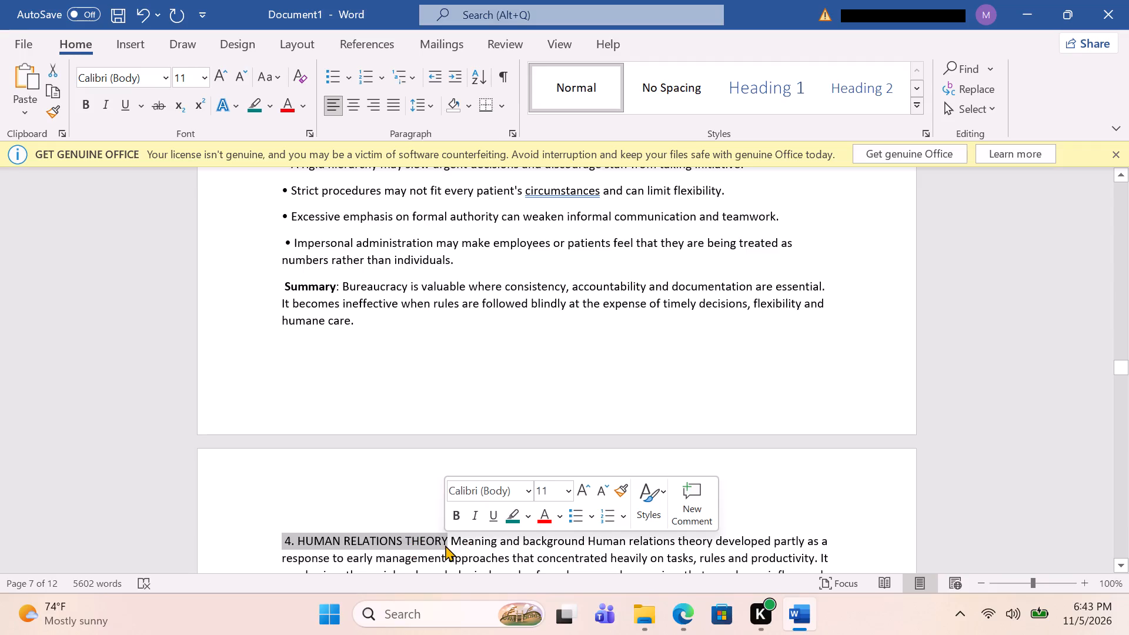
click(505, 510)
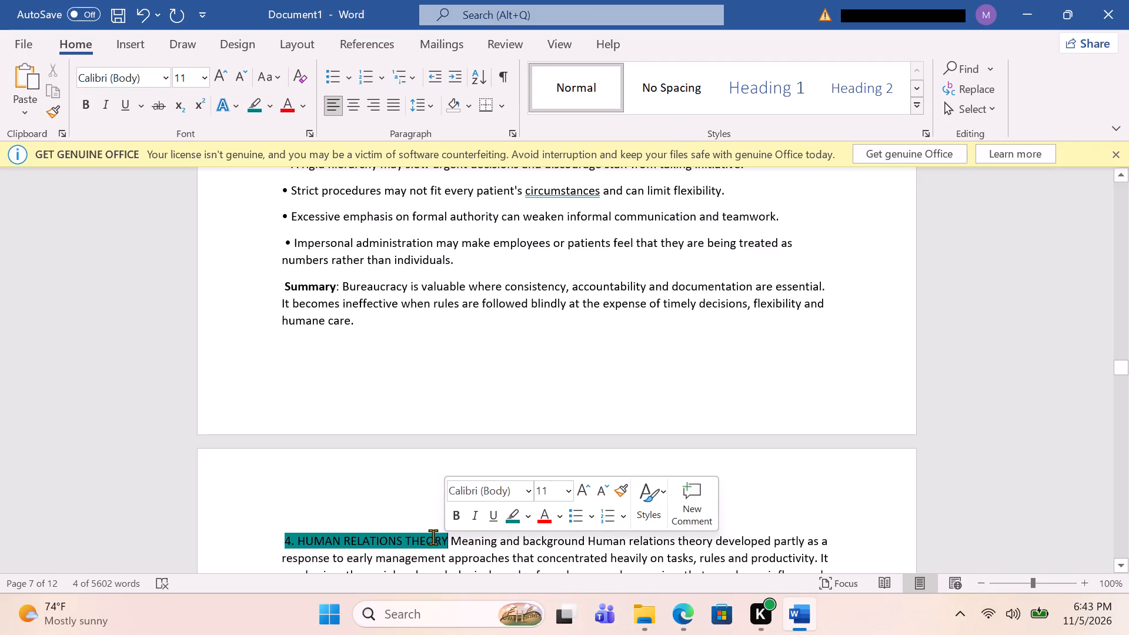
click(451, 542)
key(Return)
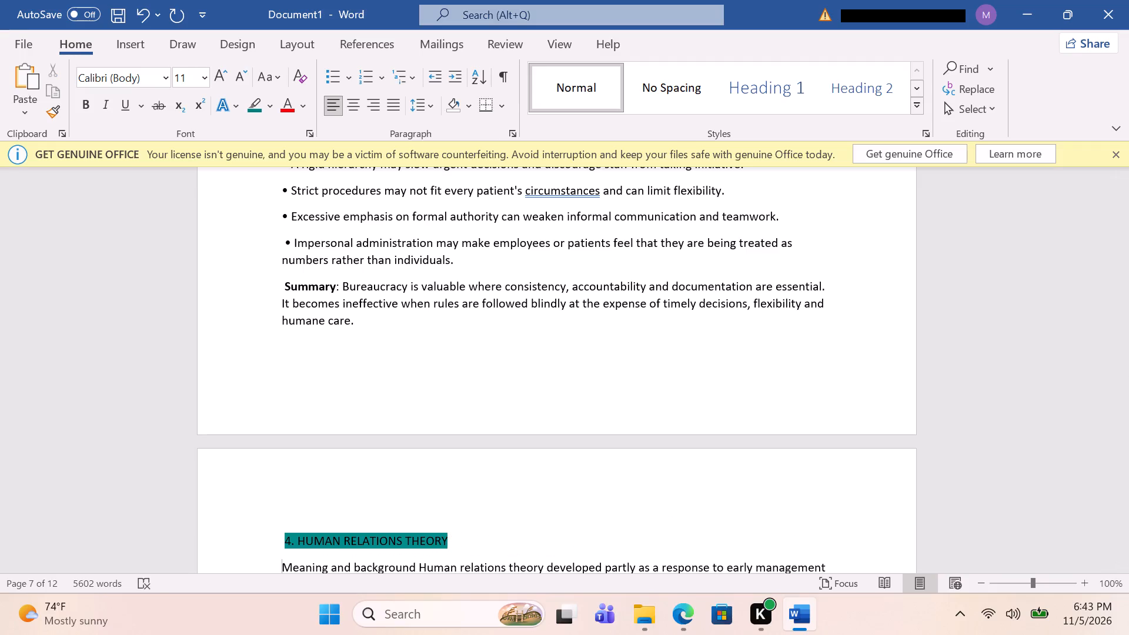
Put "Meaning and background" on its own line under the human relations theory heading and make it bold.
scroll(410, 526, down, 5)
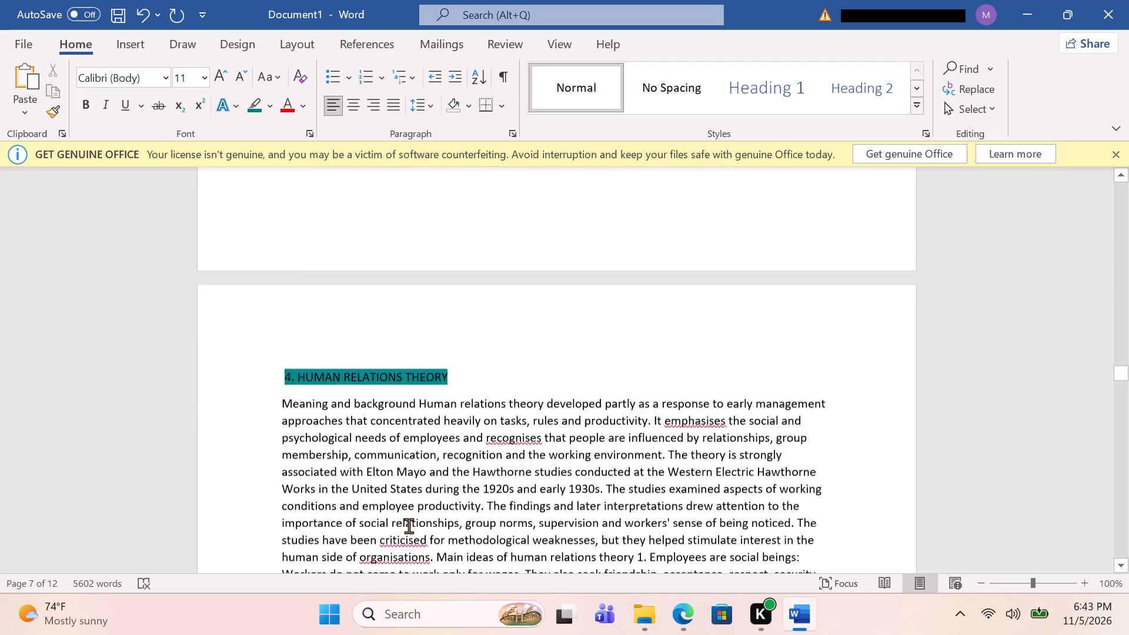
scroll(405, 517, down, 2)
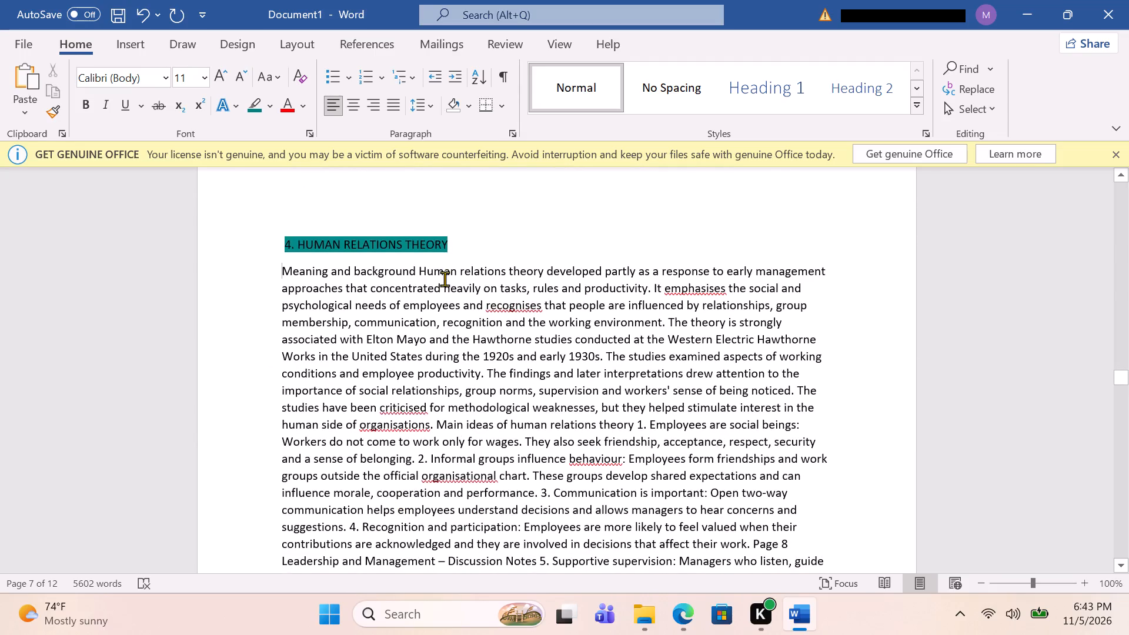
click(418, 273)
key(Return)
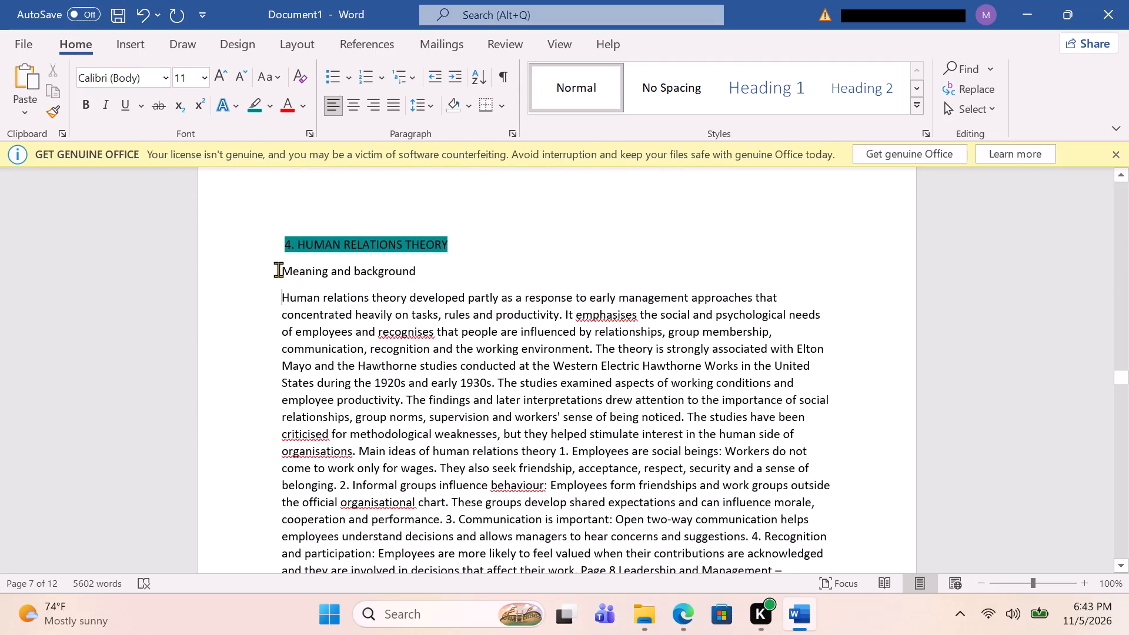
drag(278, 269, 446, 266)
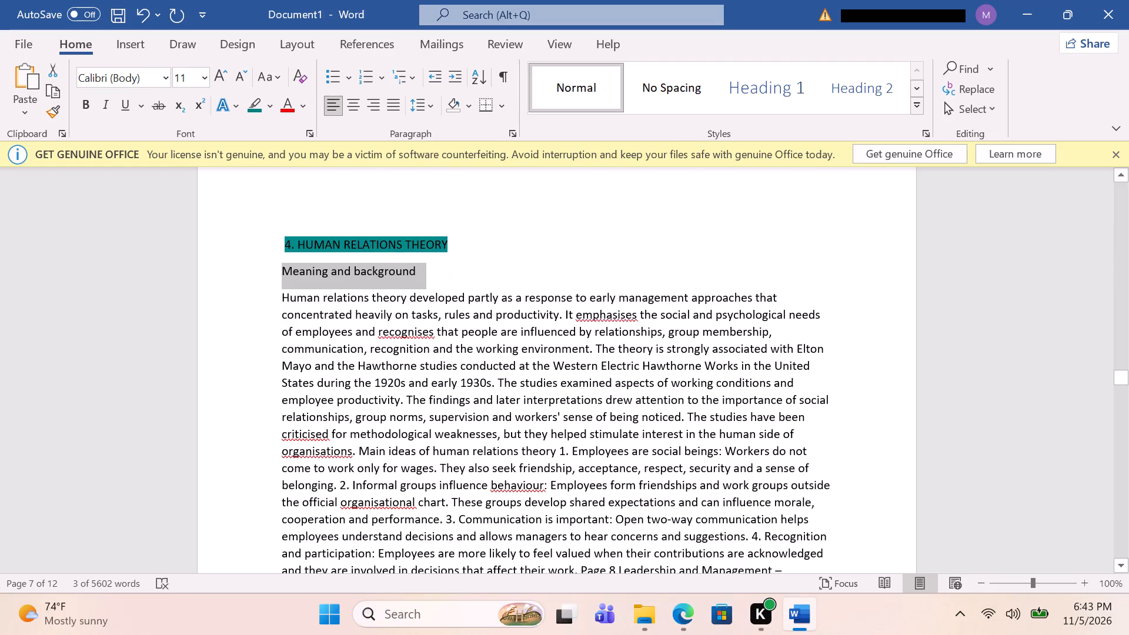
right_click(495, 261)
drag(255, 268, 279, 268)
click(279, 268)
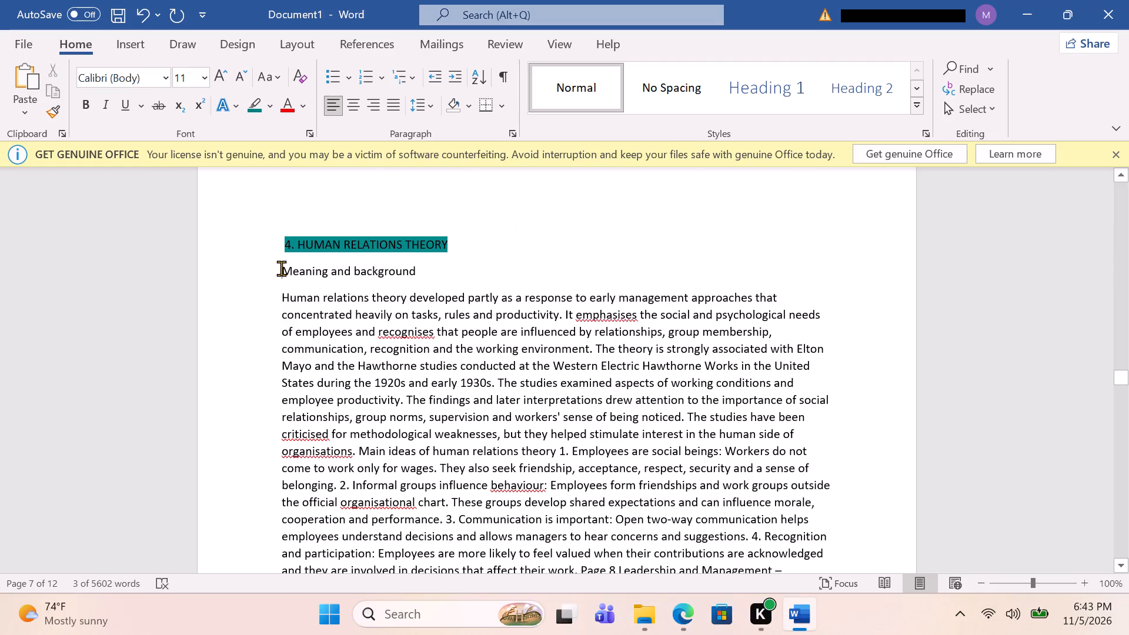
drag(282, 268, 445, 276)
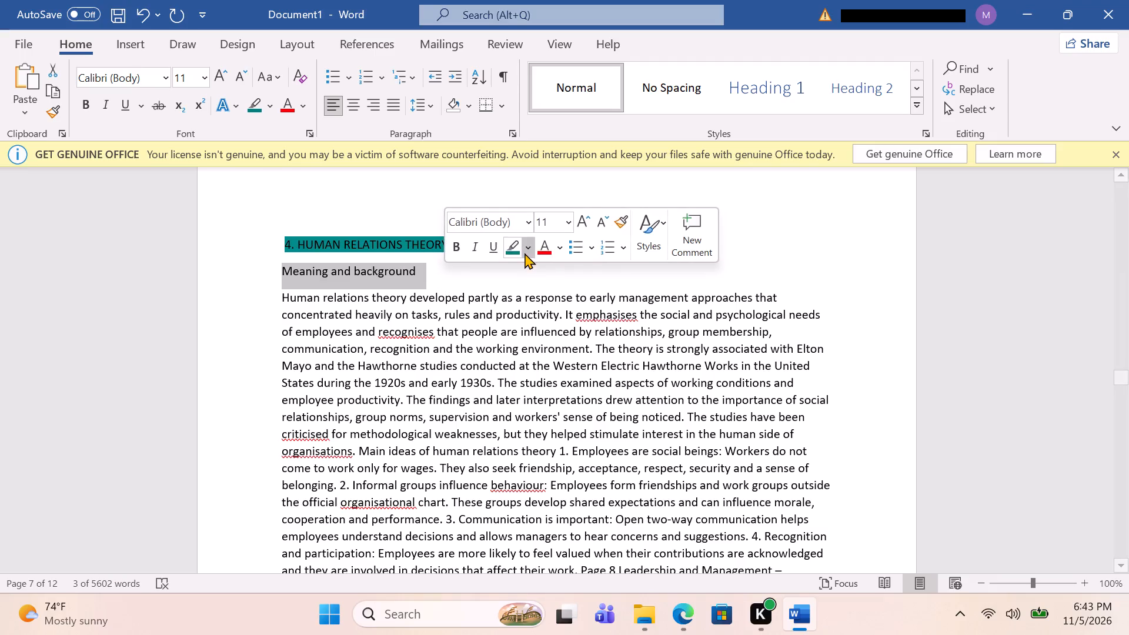
click(459, 253)
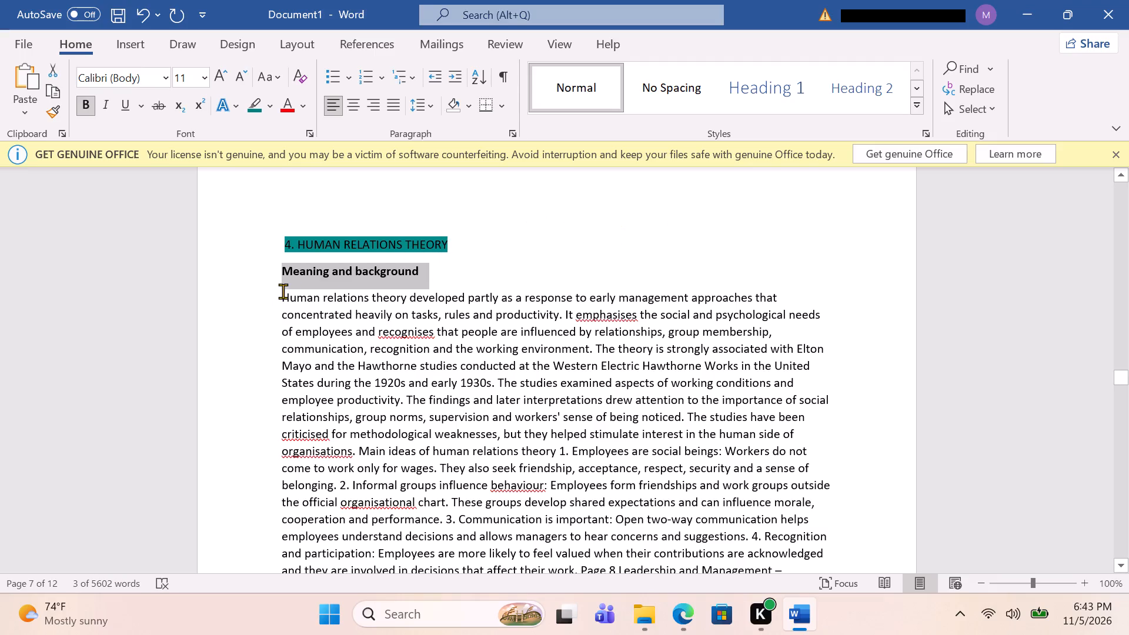
click(278, 295)
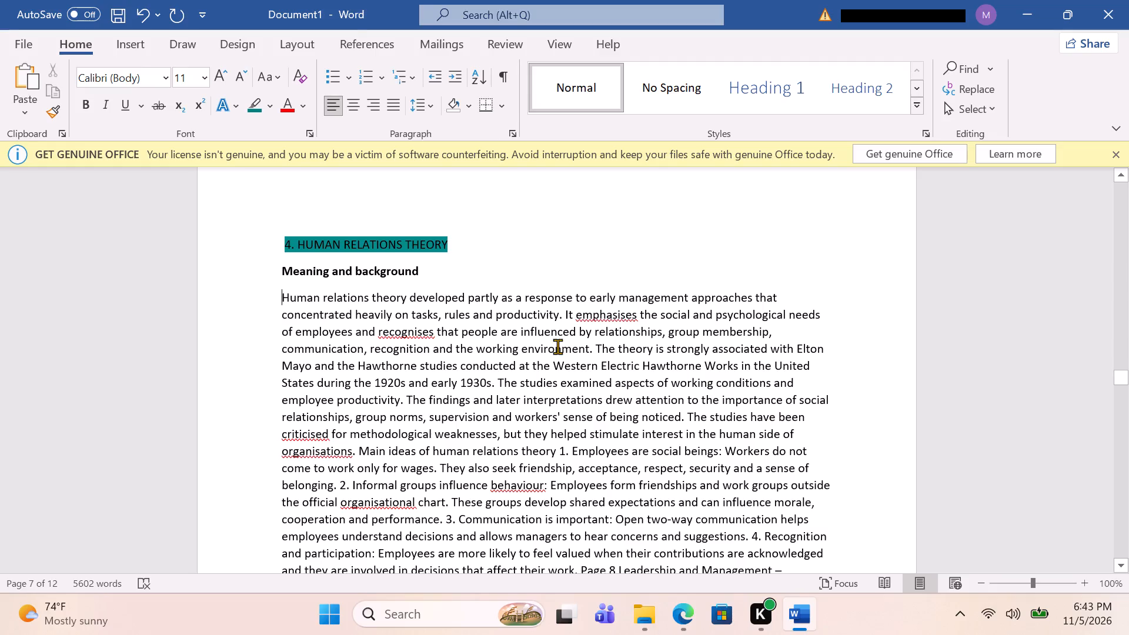
Start a new paragraph at "The theory is strongly associated with Elton Mayo".
click(596, 353)
key(Return)
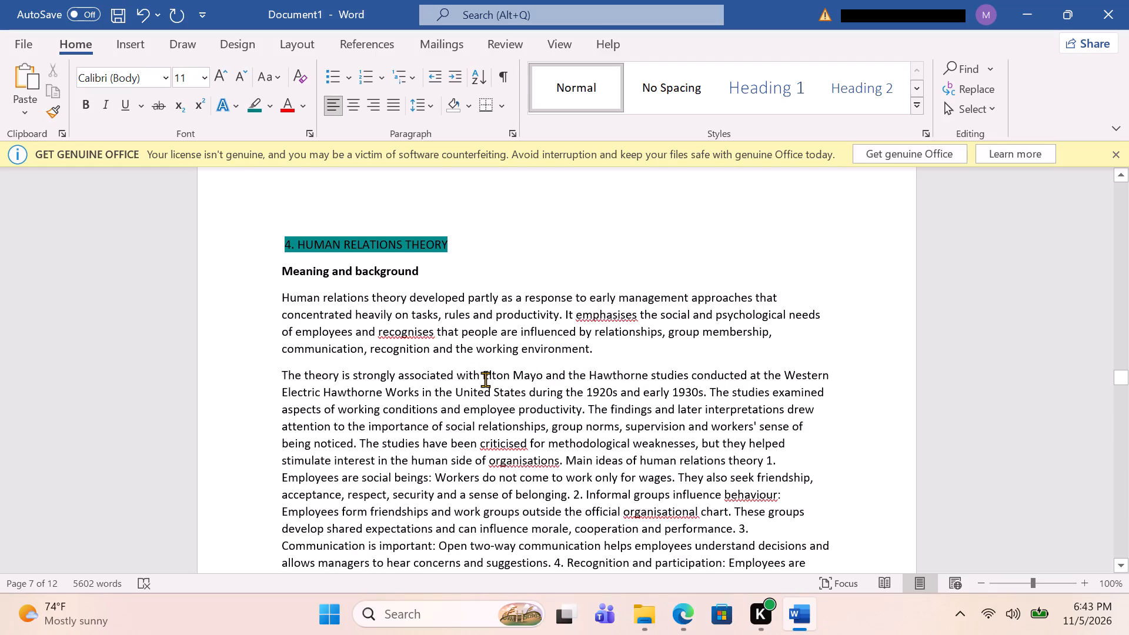
Start "Main ideas of human relations theory" on a new line below a blank line and highlight those words in teal.
click(565, 460)
key(Return)
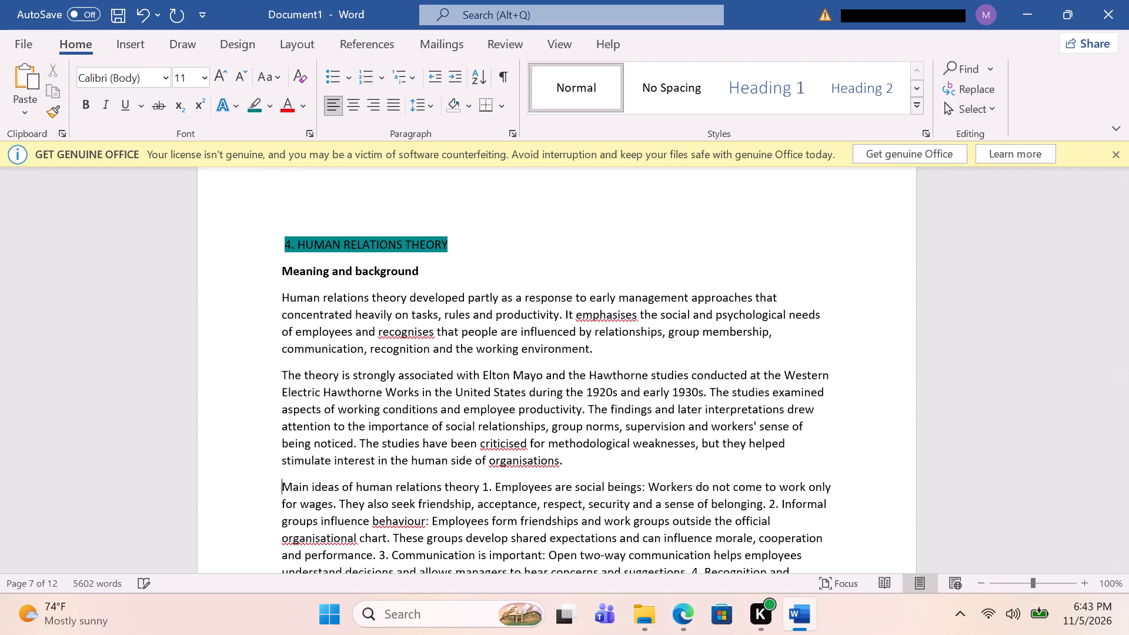
key(Return)
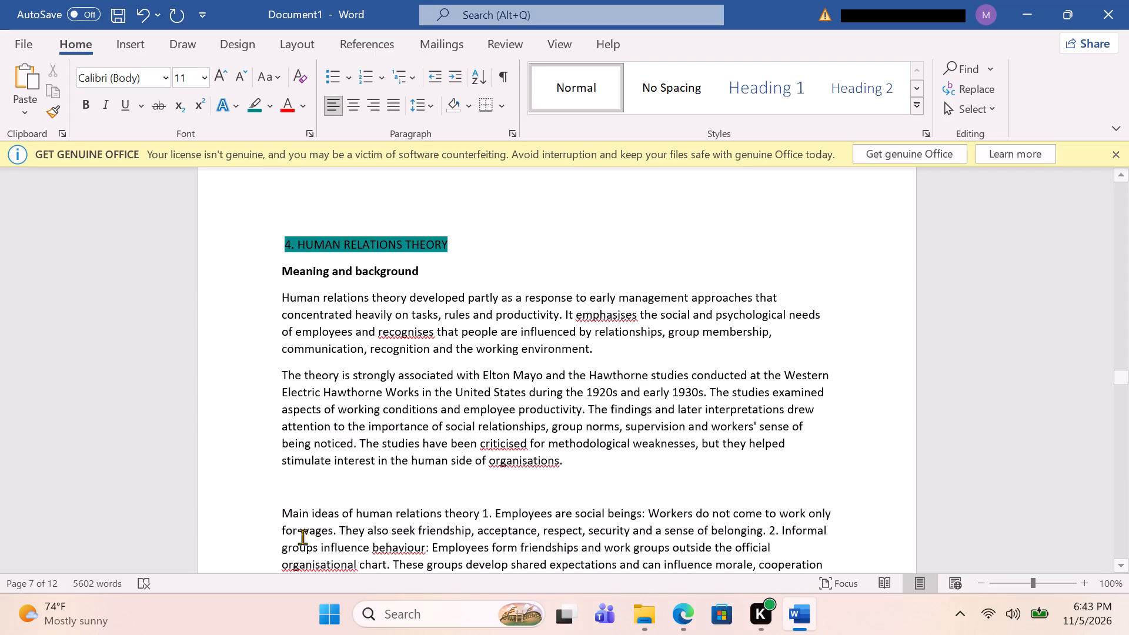
drag(283, 510, 447, 509)
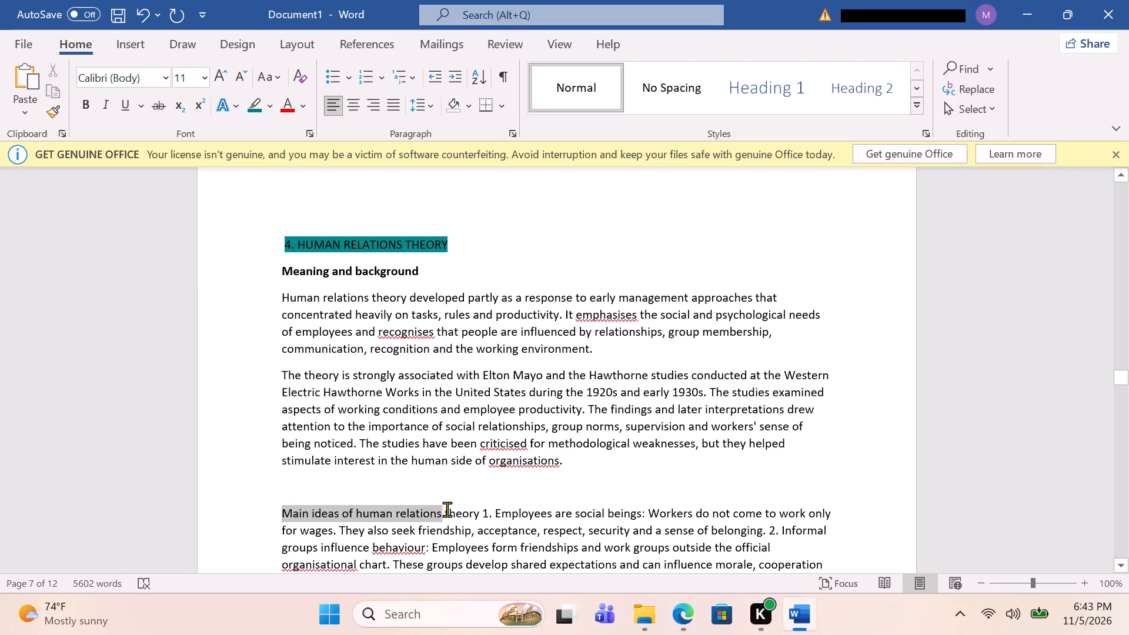
drag(447, 509, 475, 506)
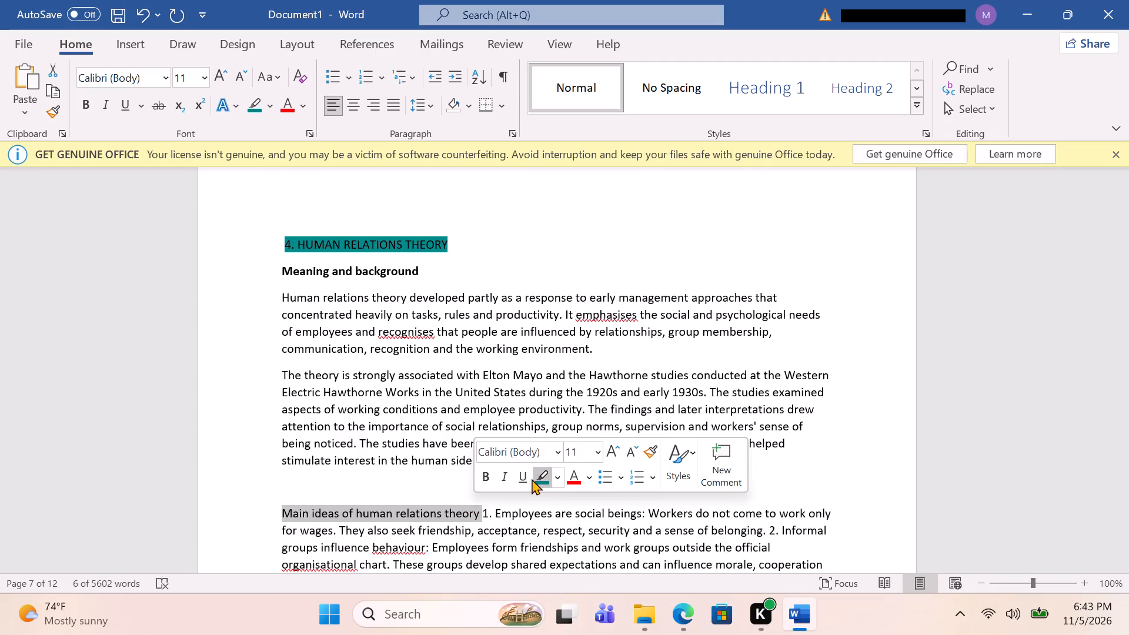
click(537, 478)
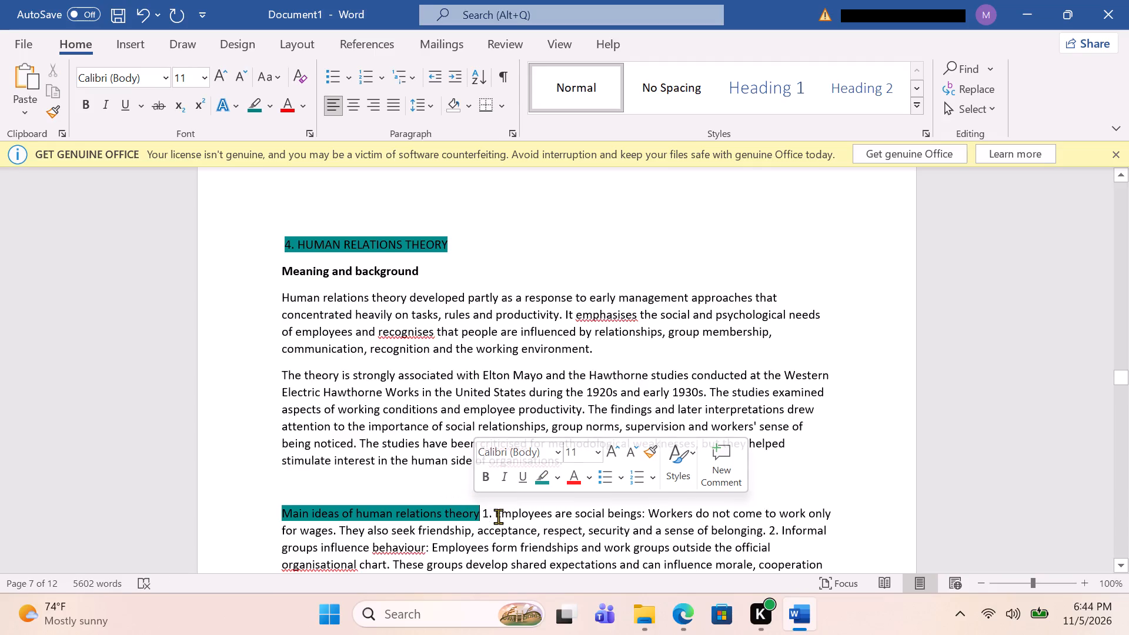
Start "1. Employees are social beings" on a new line below the highlighted "Main ideas of human relations theory" heading.
click(486, 514)
click(485, 517)
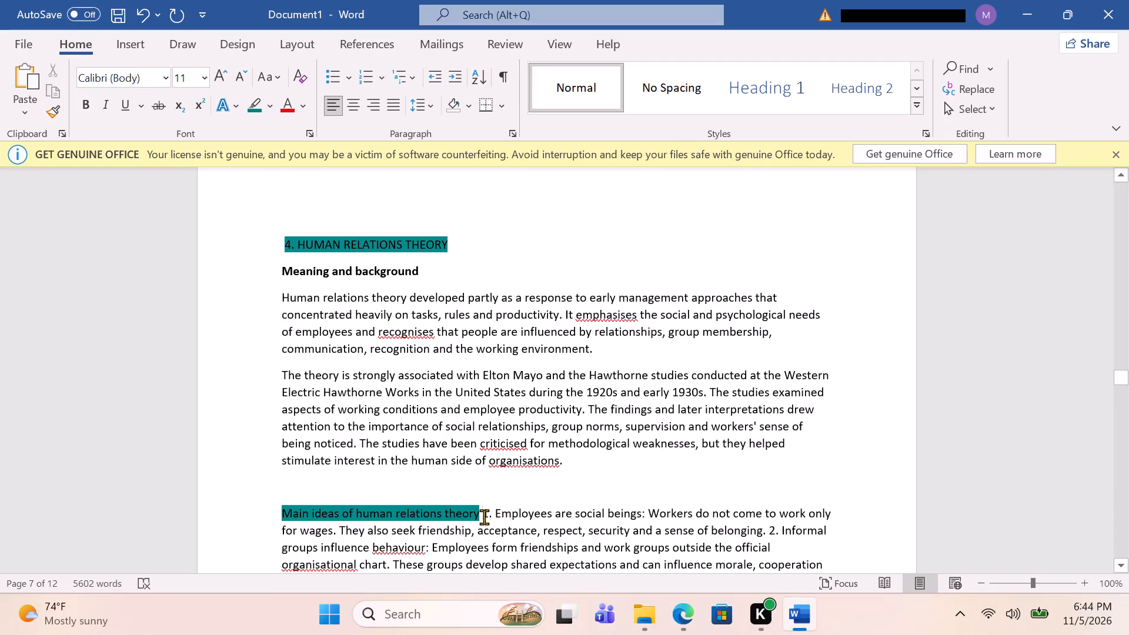
key(Return)
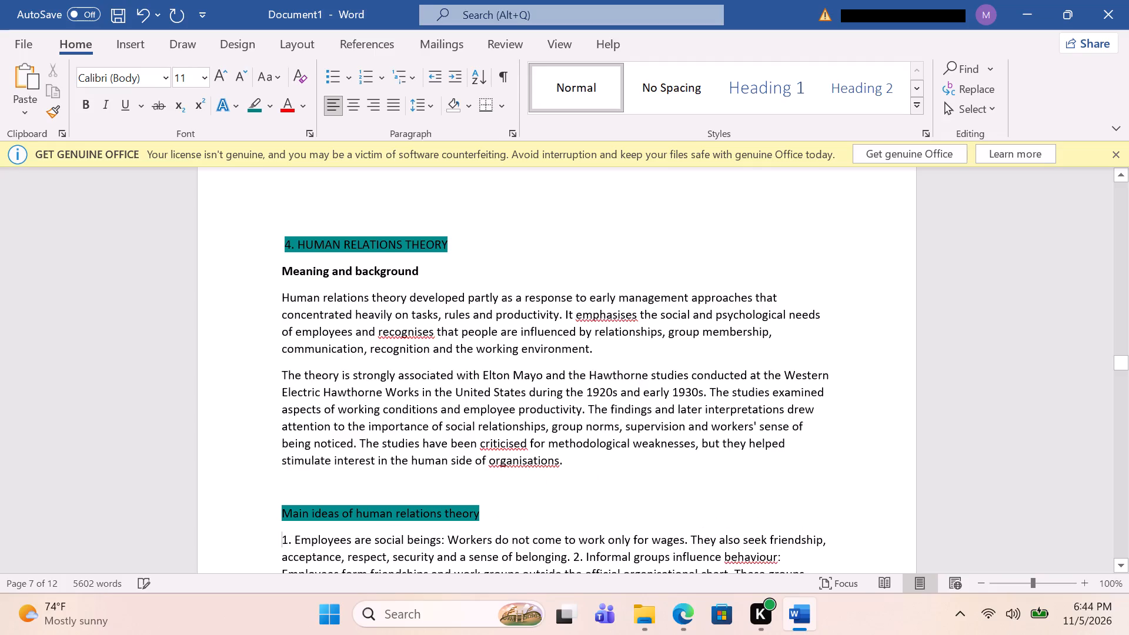
Start separate paragraphs at points 2, 3, 4 and 5 of the main ideas of human relations theory.
scroll(342, 460, down, 4)
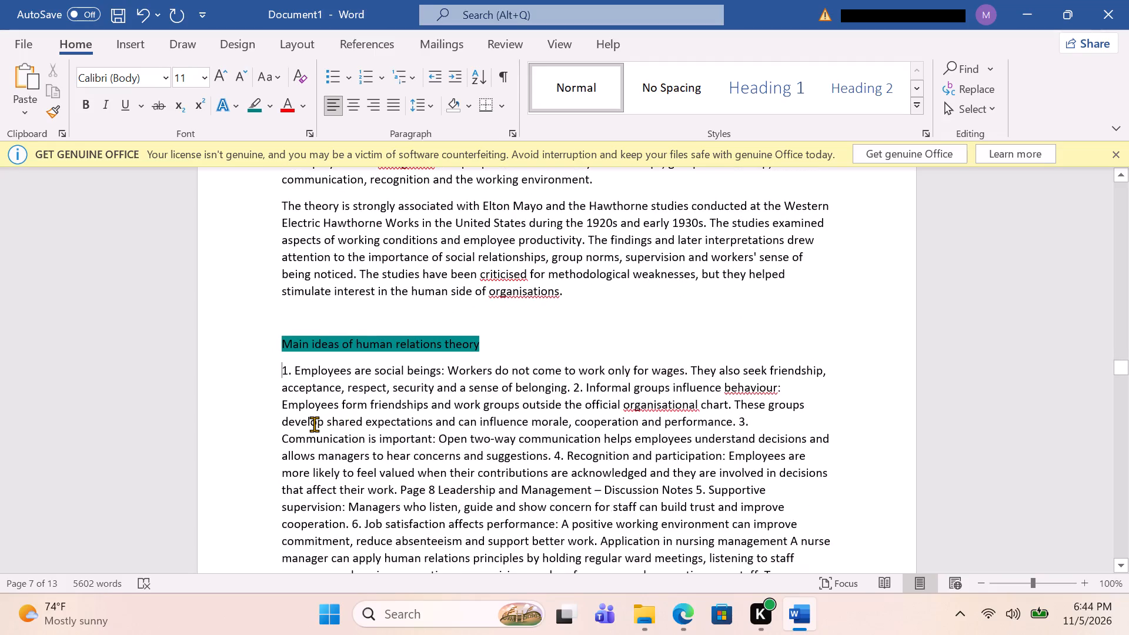
click(445, 372)
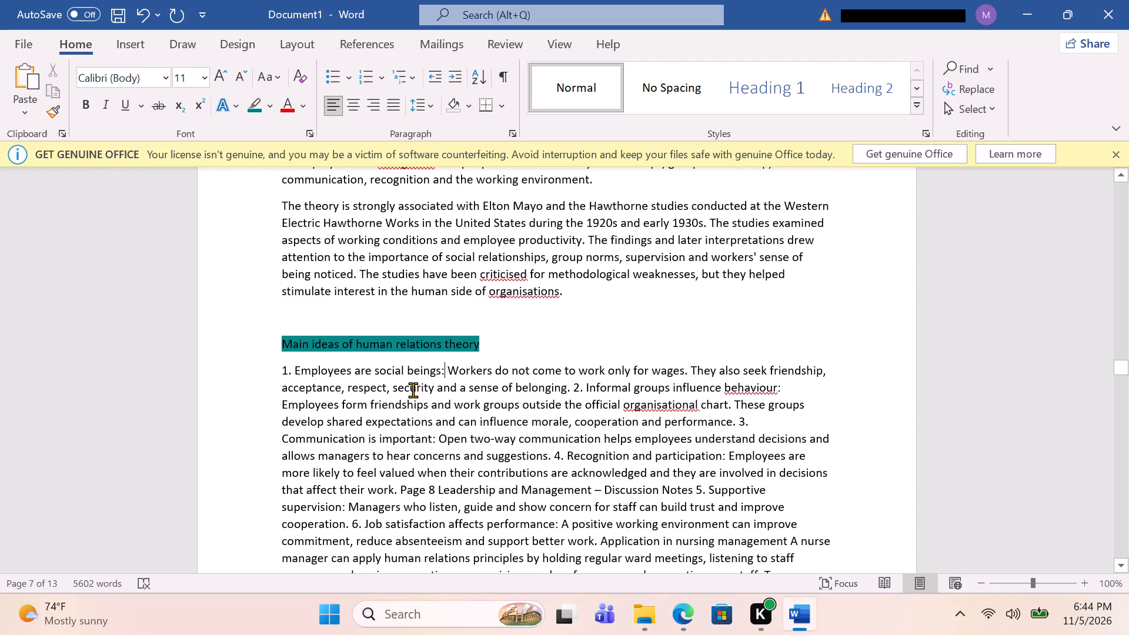
click(571, 390)
key(Return)
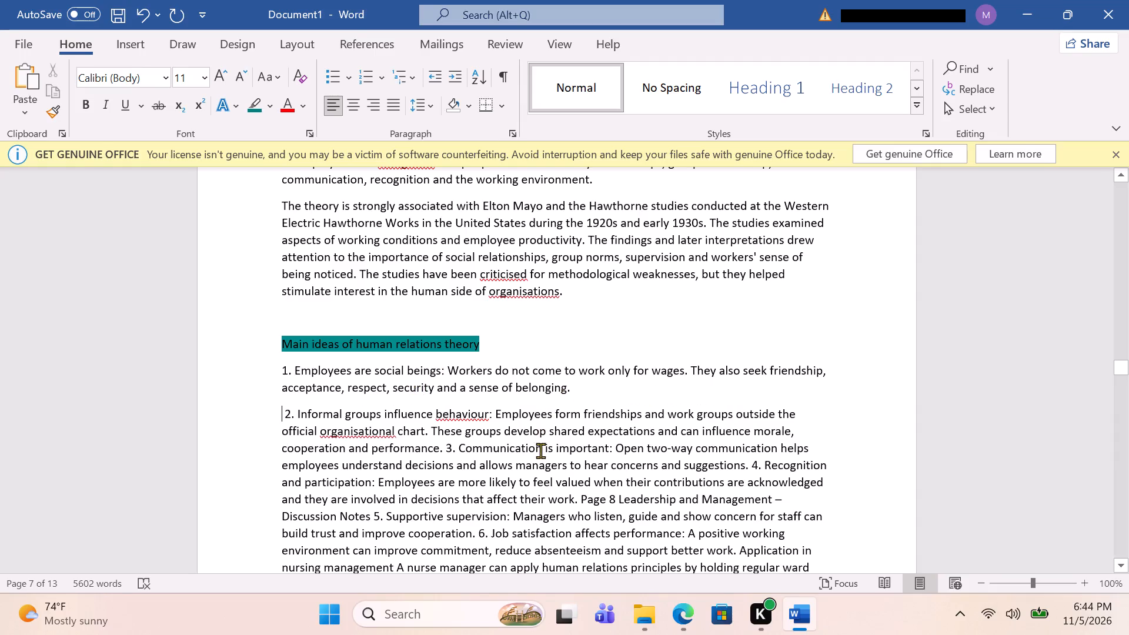
click(445, 450)
key(Return)
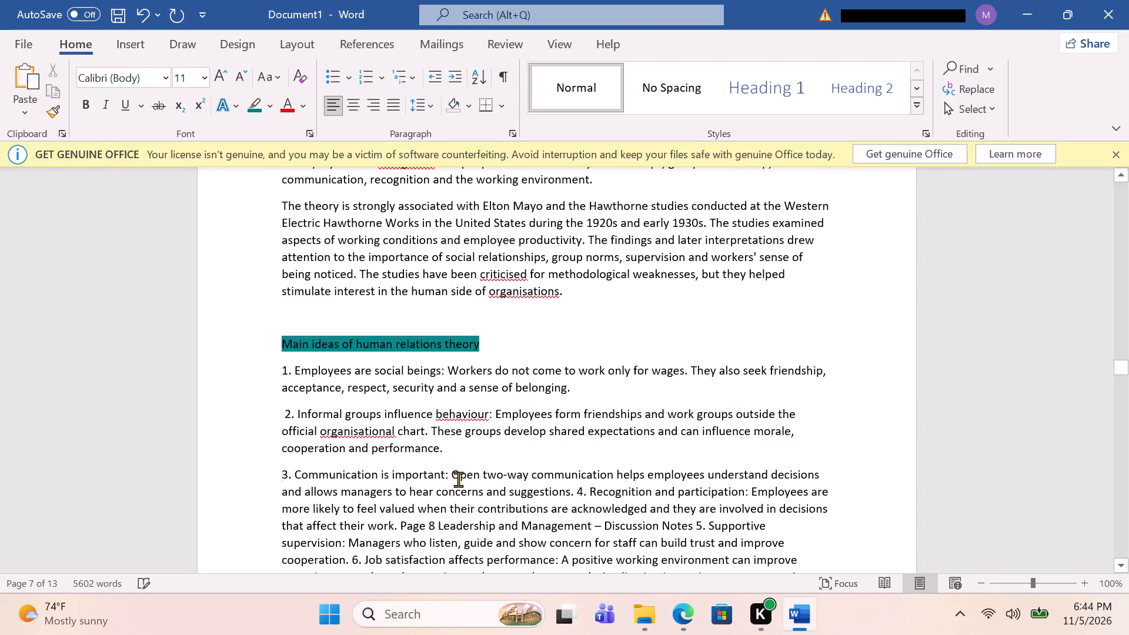
scroll(459, 480, down, 3)
click(582, 361)
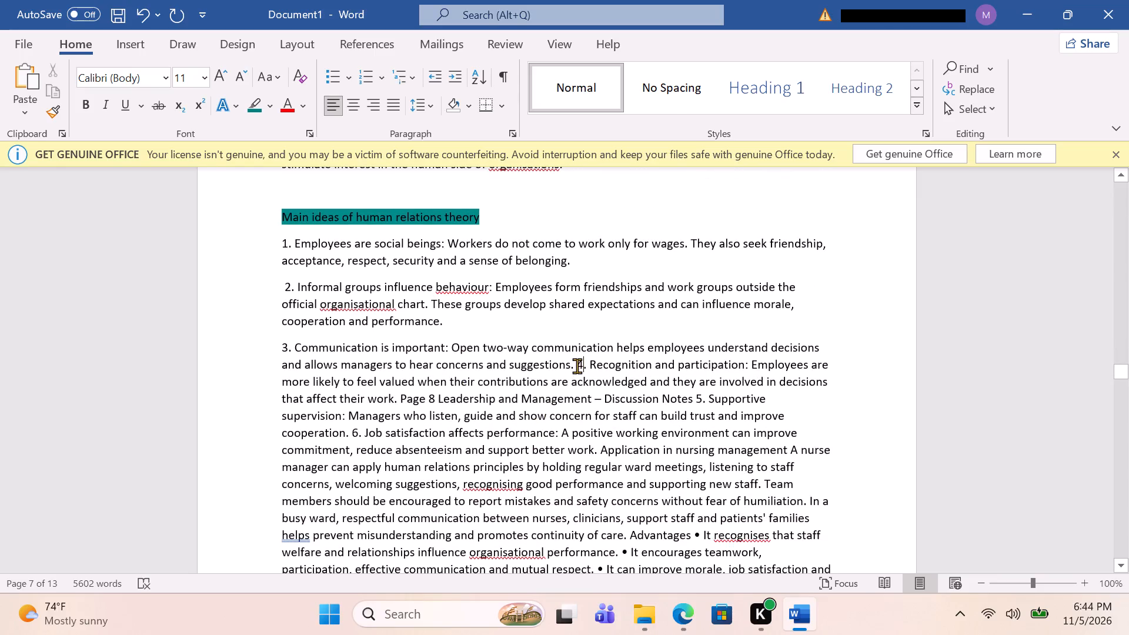
click(577, 366)
key(Return)
scroll(565, 395, down, 3)
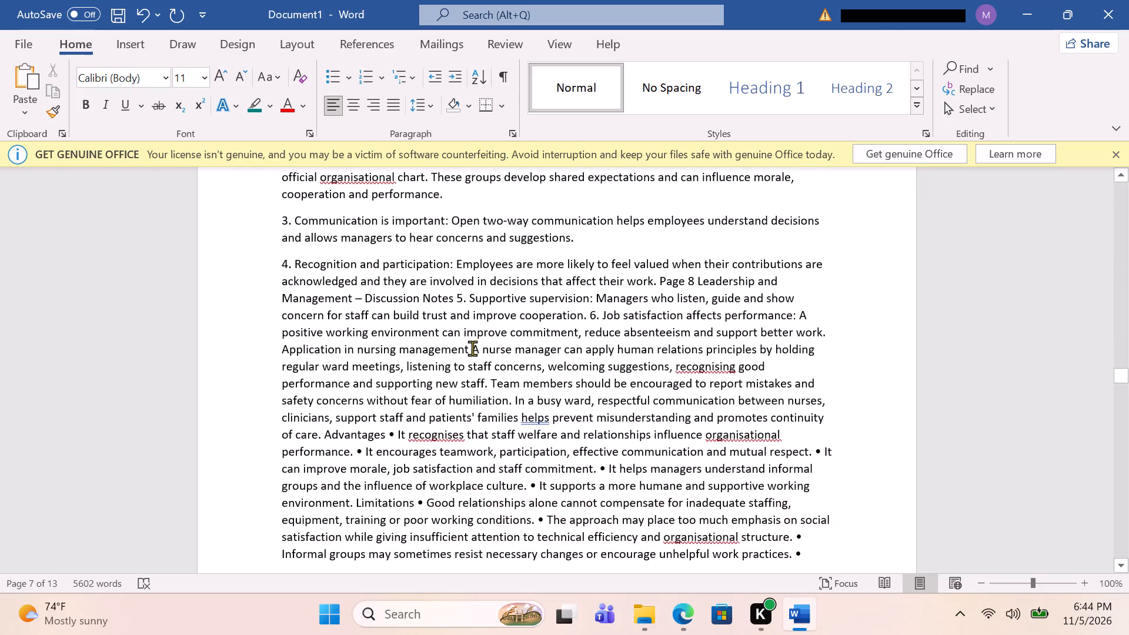
click(454, 299)
key(Return)
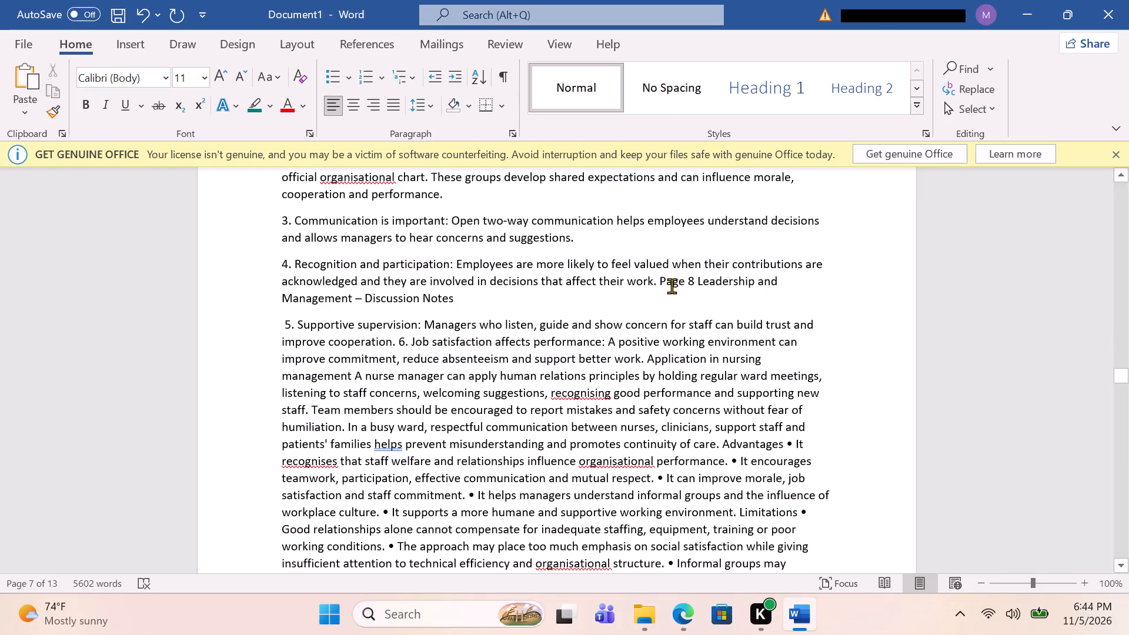
Delete the leftover "Page 8 Leadership and Management – Discussion Notes" text at the end of point 4.
drag(659, 284, 772, 283)
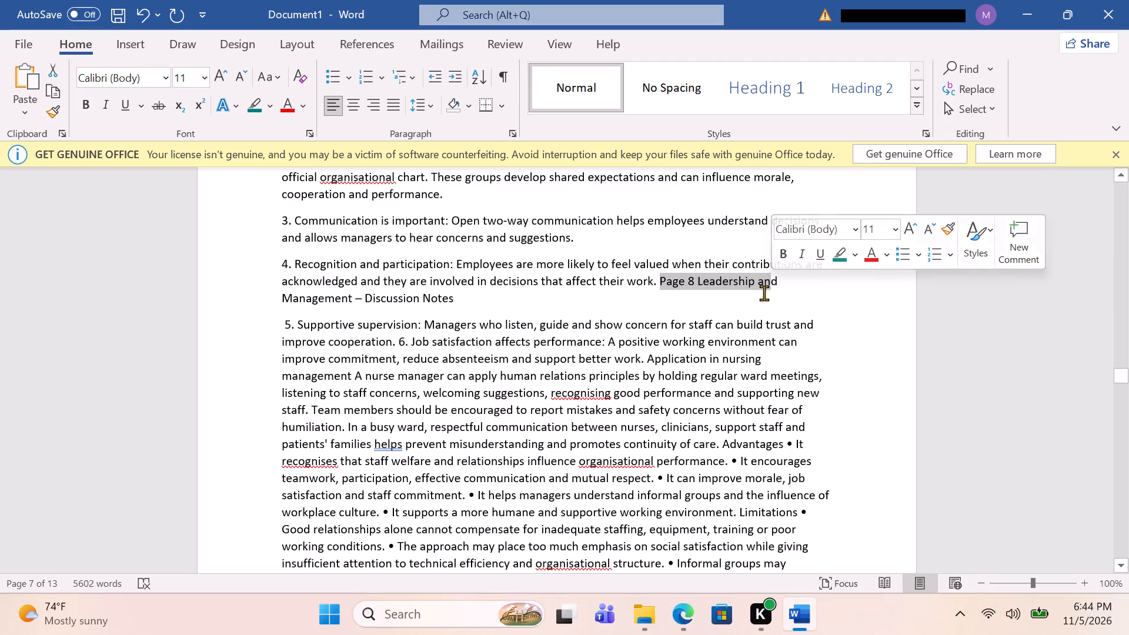
drag(446, 303, 330, 324)
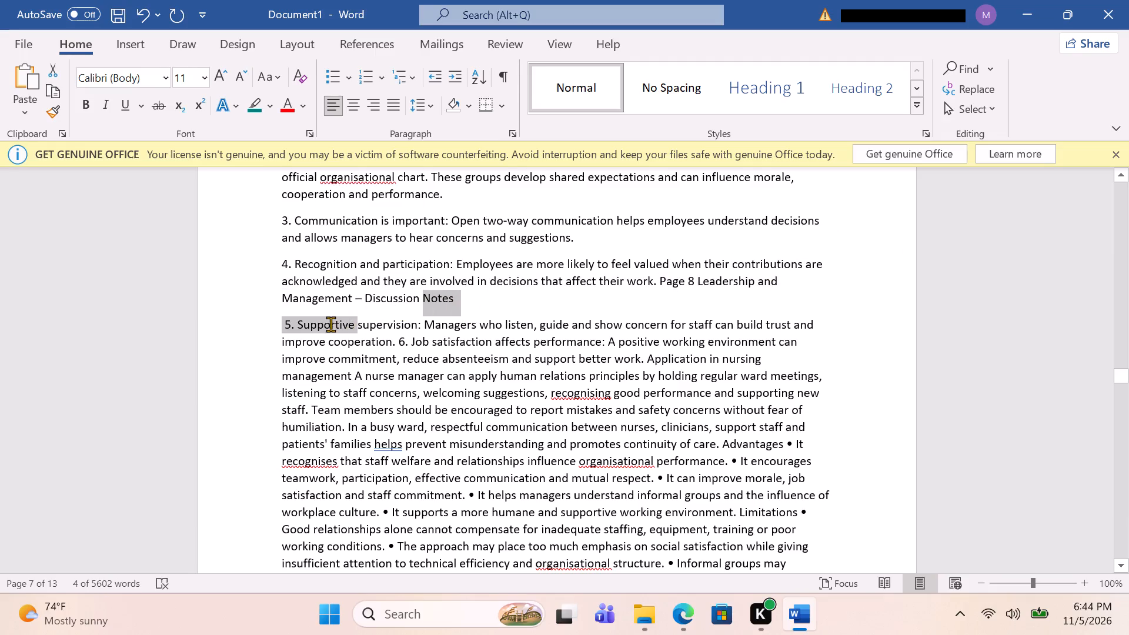
drag(330, 324, 417, 309)
click(474, 302)
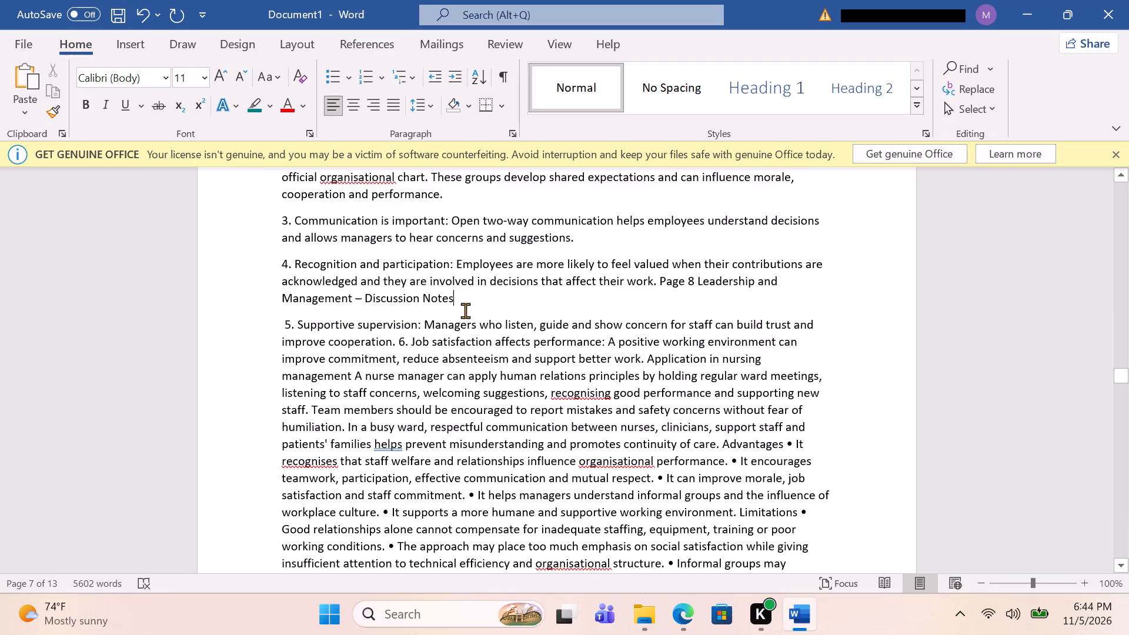
drag(443, 305, 322, 308)
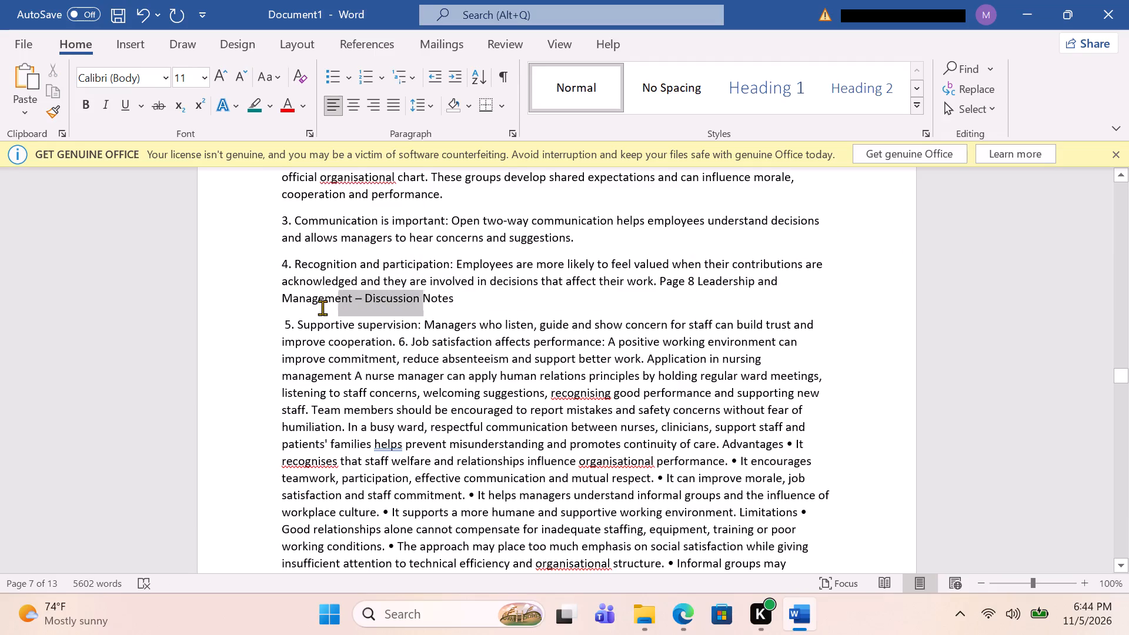
drag(322, 308, 385, 306)
click(468, 306)
drag(460, 306, 353, 307)
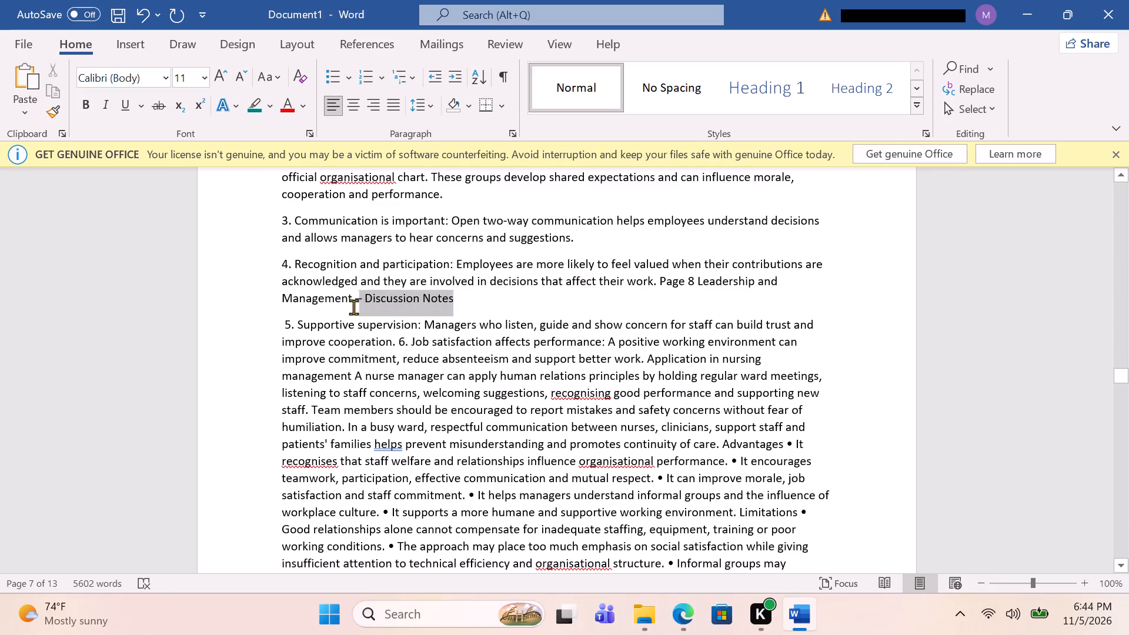
drag(353, 307, 261, 310)
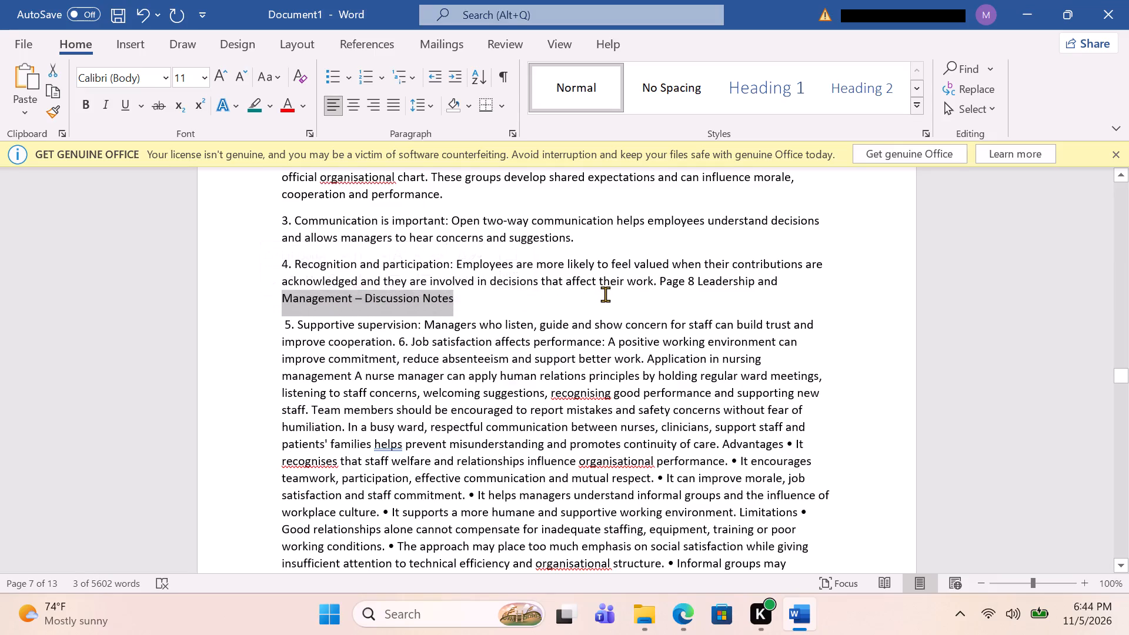
key(Delete)
drag(786, 279, 655, 286)
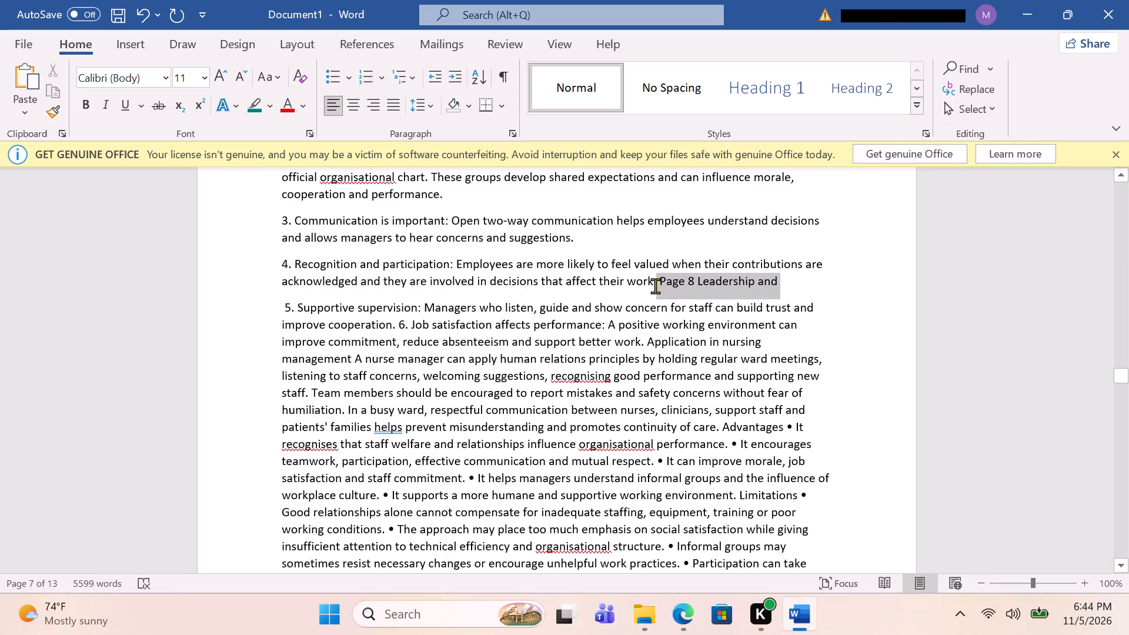
drag(655, 286, 668, 286)
key(Delete)
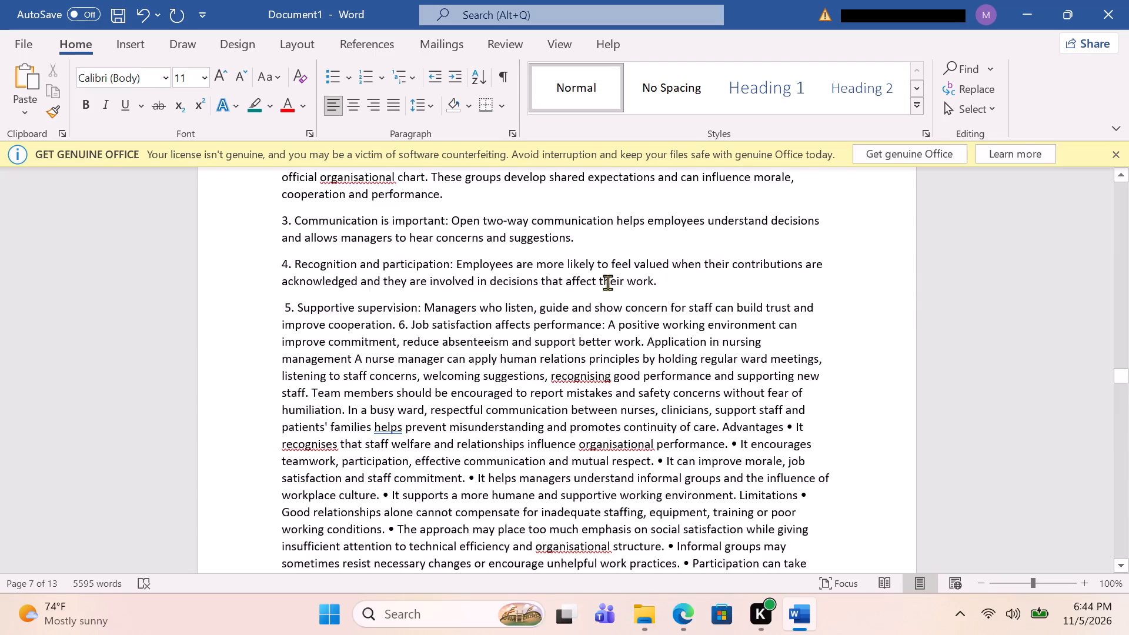
Start a new paragraph at "6. Job satisfaction affects performance".
click(397, 329)
key(Return)
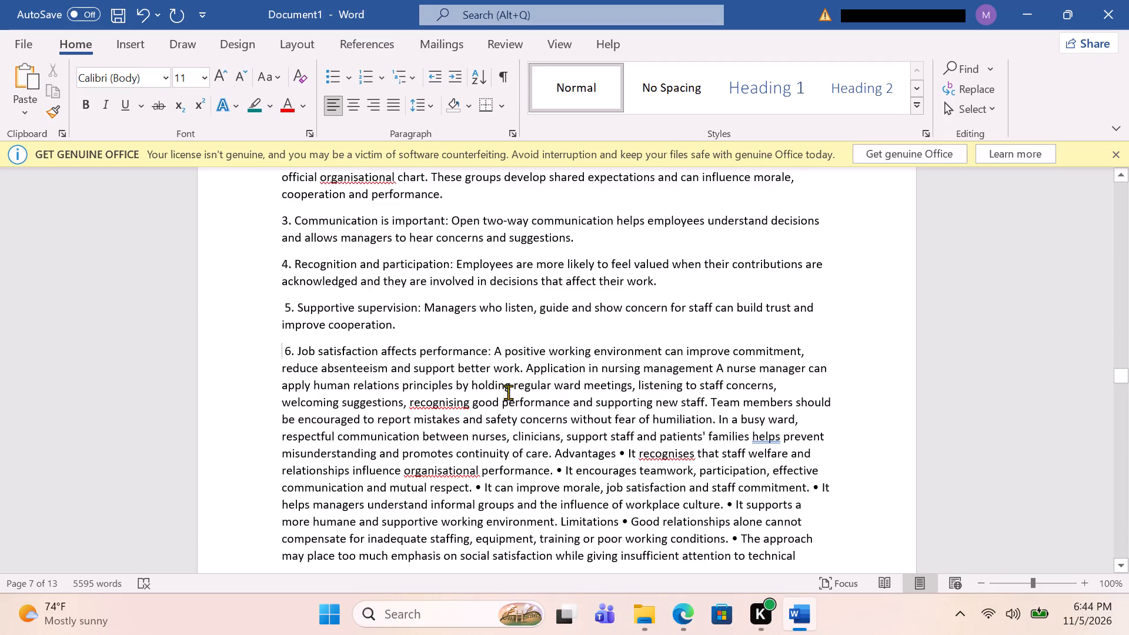
Put "Application in nursing management" on its own line below a blank line after point 6 and make it bold.
click(530, 369)
key(Return)
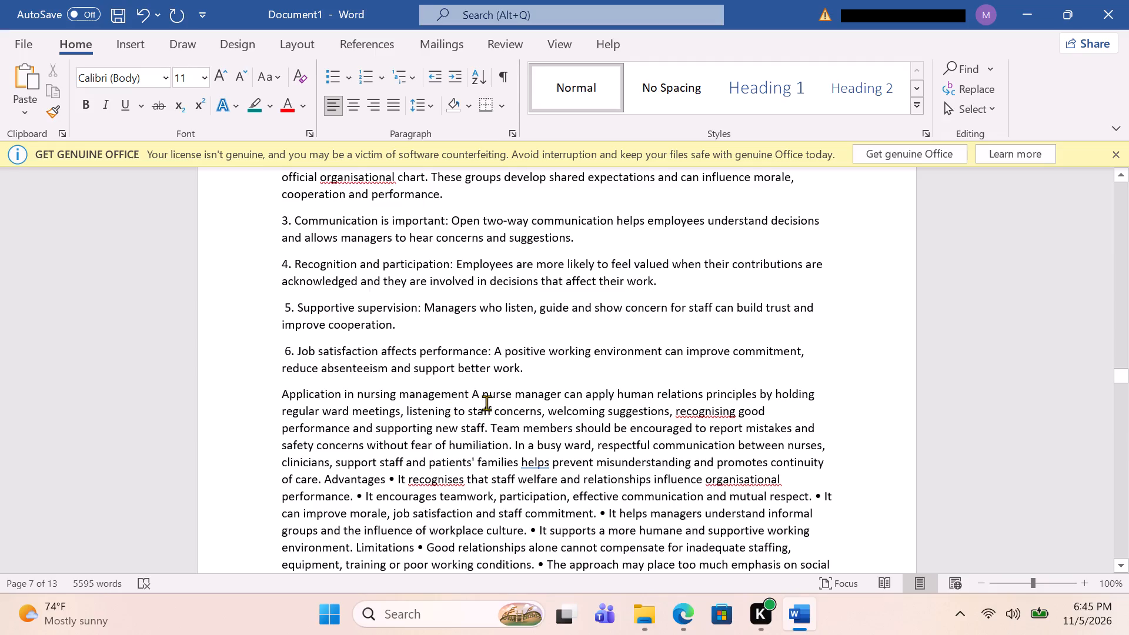
click(471, 394)
key(Return)
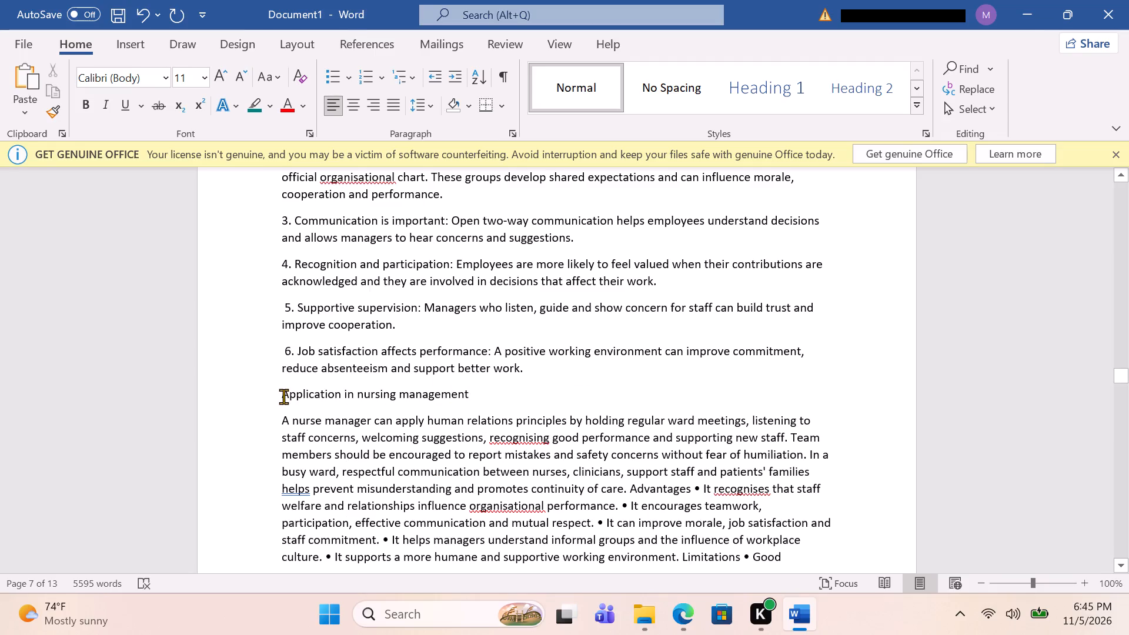
click(281, 389)
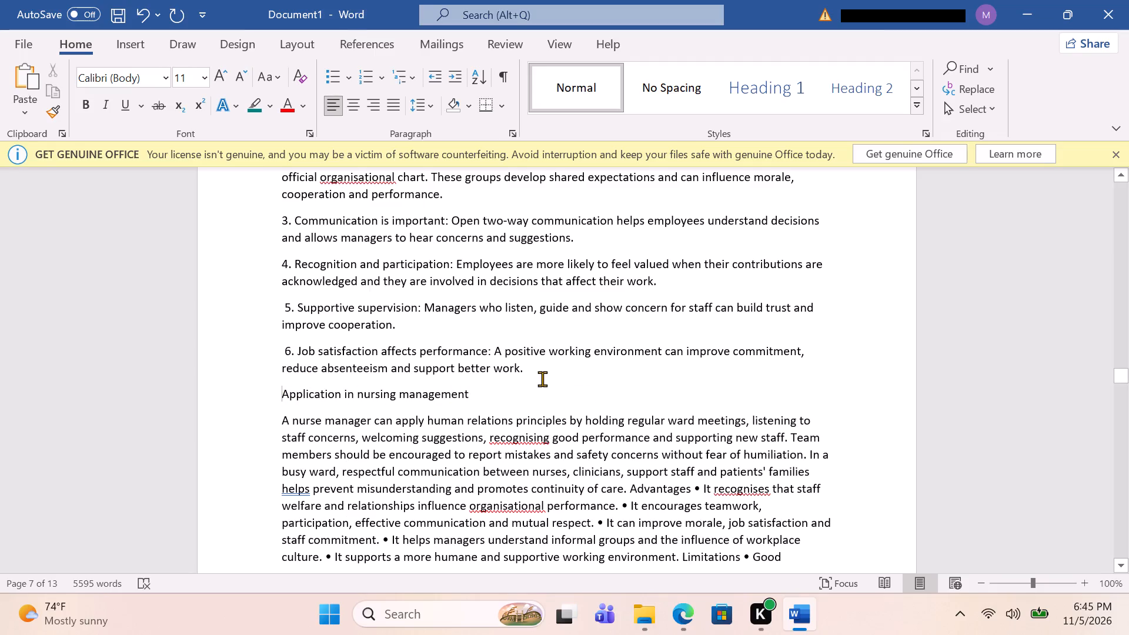
click(535, 370)
key(Return)
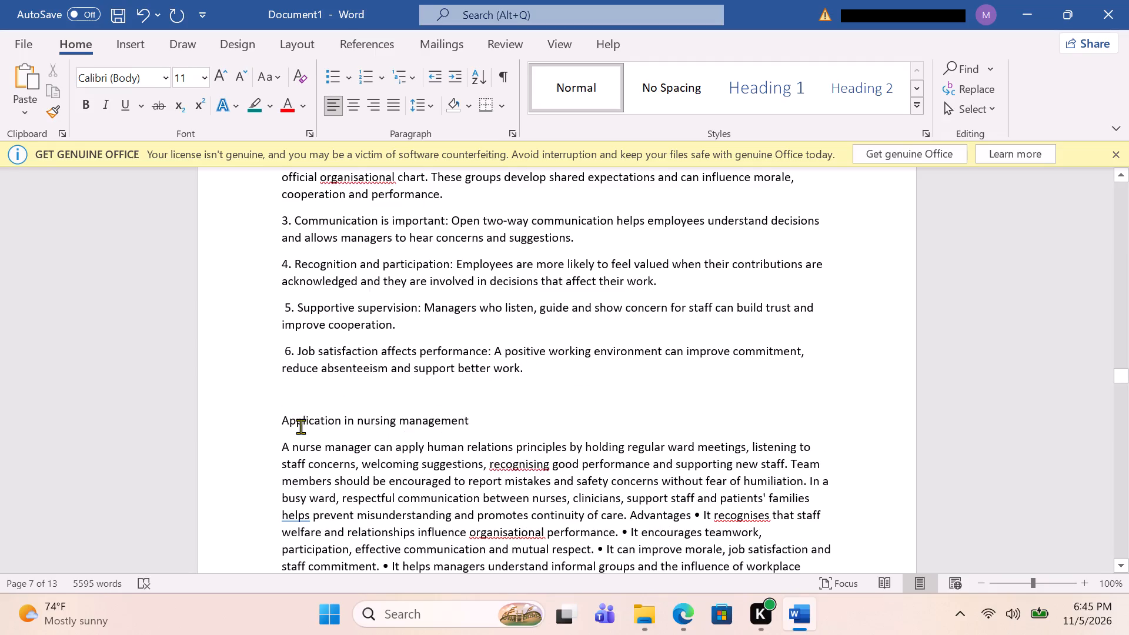
drag(285, 420, 487, 413)
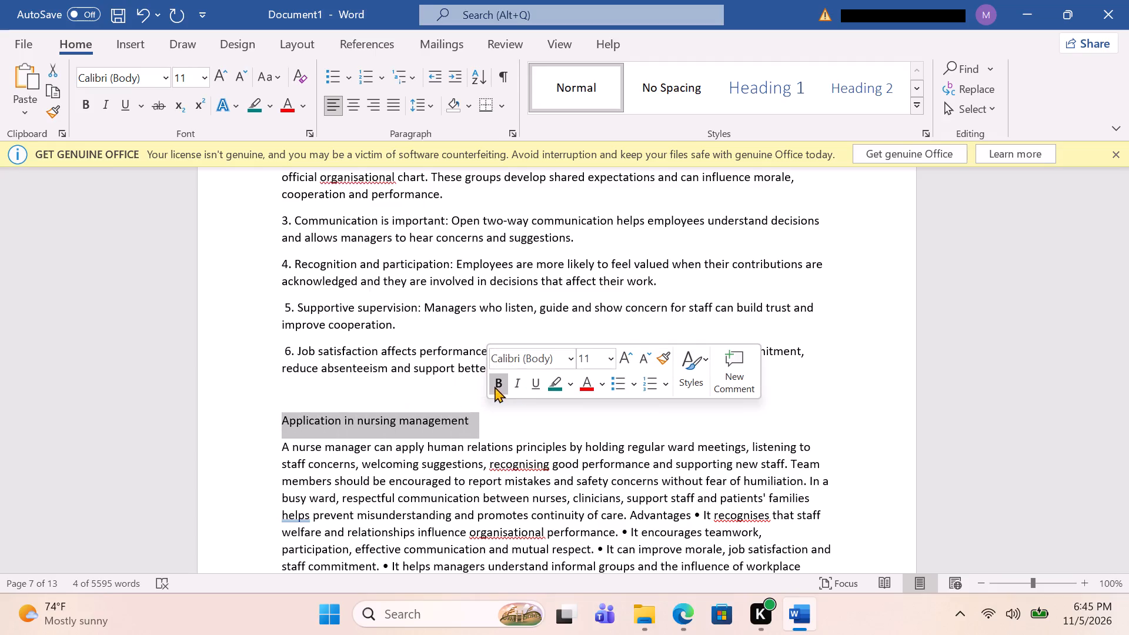
click(494, 386)
Put "Advantages" on its own line after the nursing management application paragraph.
scroll(315, 422, down, 2)
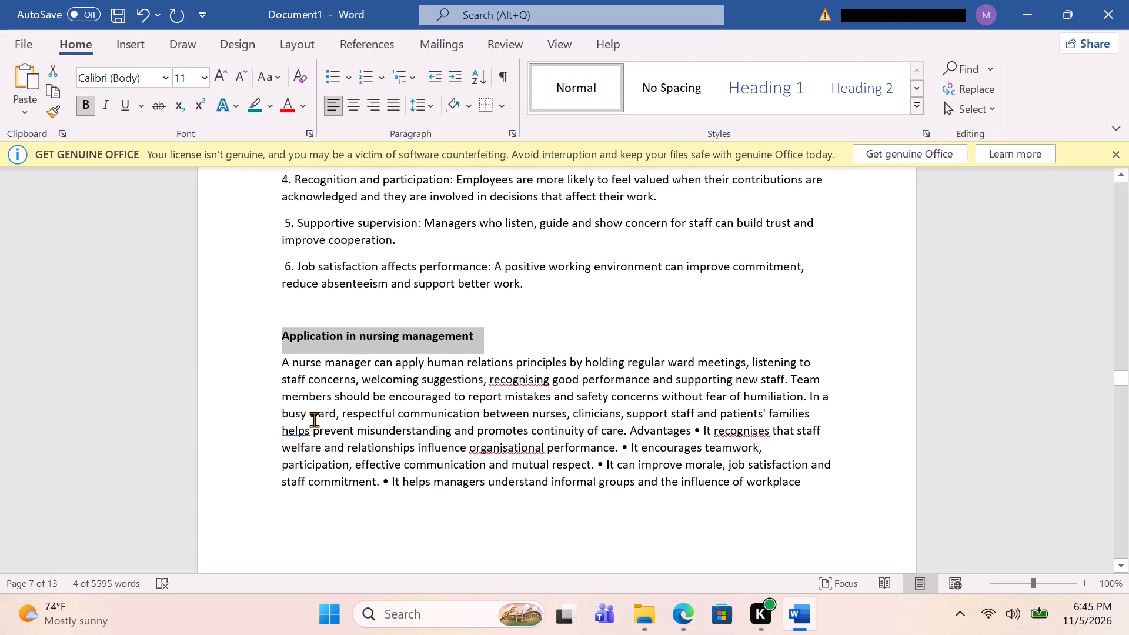
scroll(321, 419, down, 2)
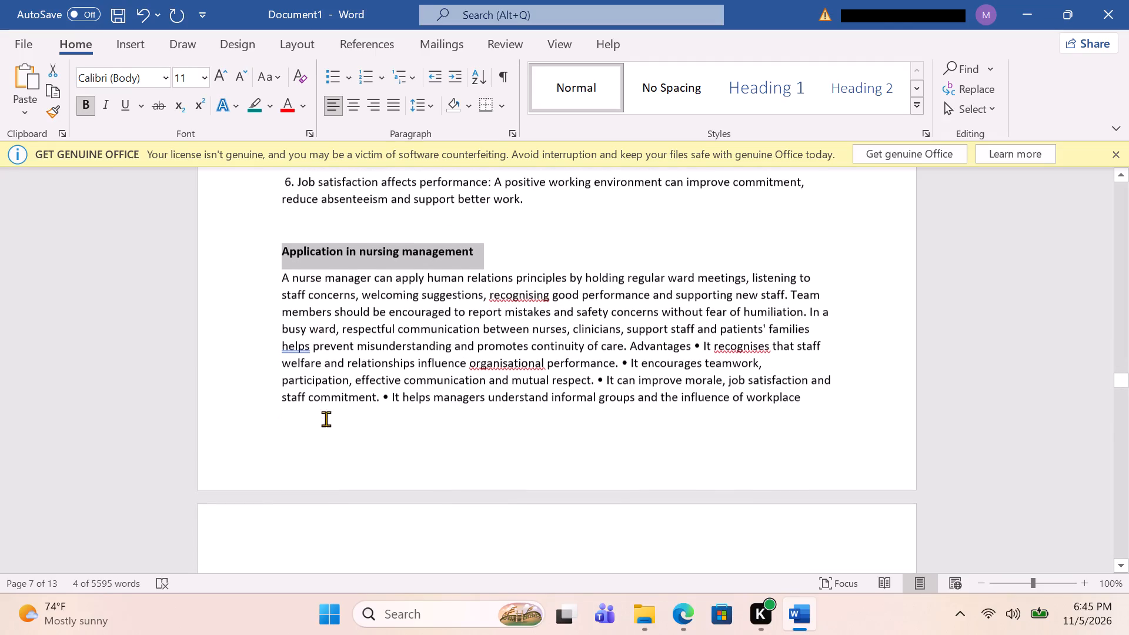
click(629, 343)
key(Return)
click(627, 345)
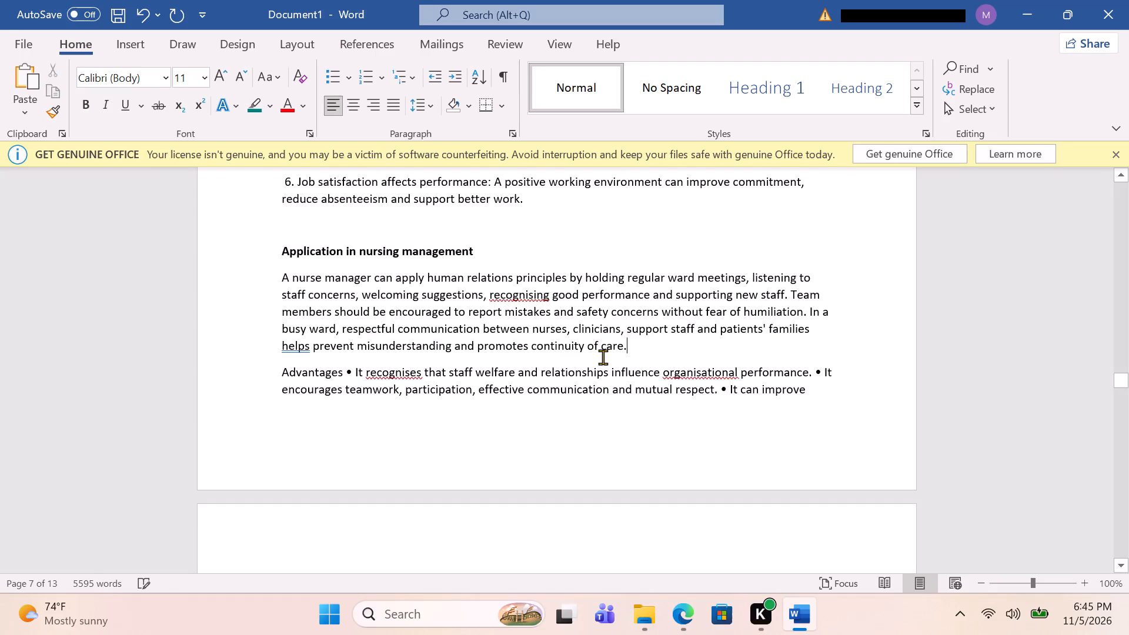
click(342, 371)
key(Return)
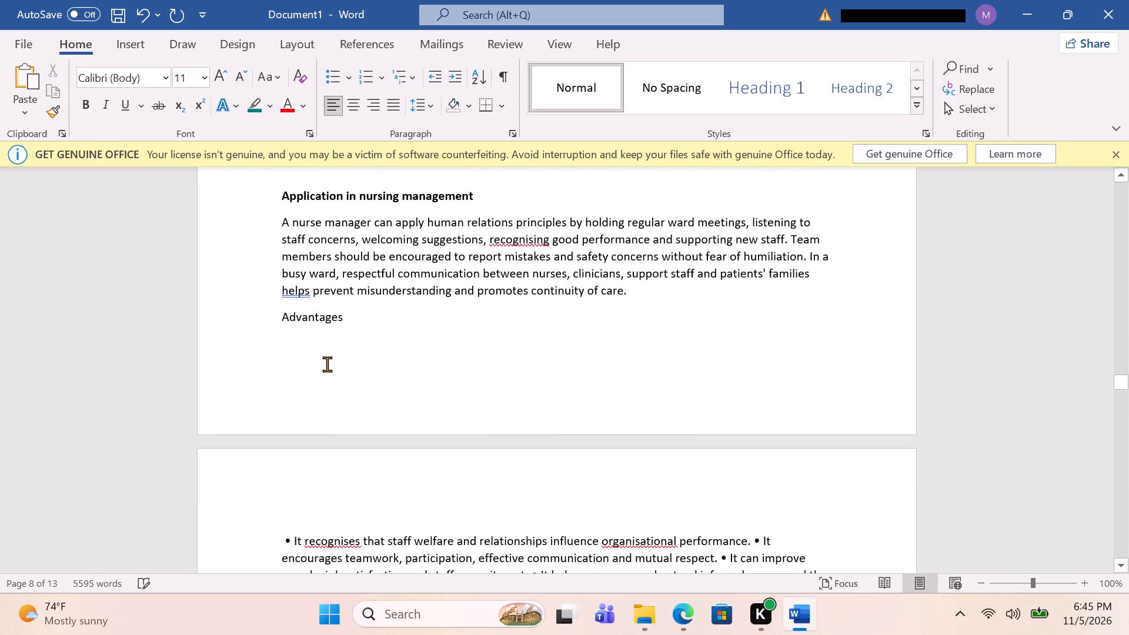
Move the "Advantages" heading onto the next page, on its own line directly above the first advantage bullet.
drag(282, 320, 341, 325)
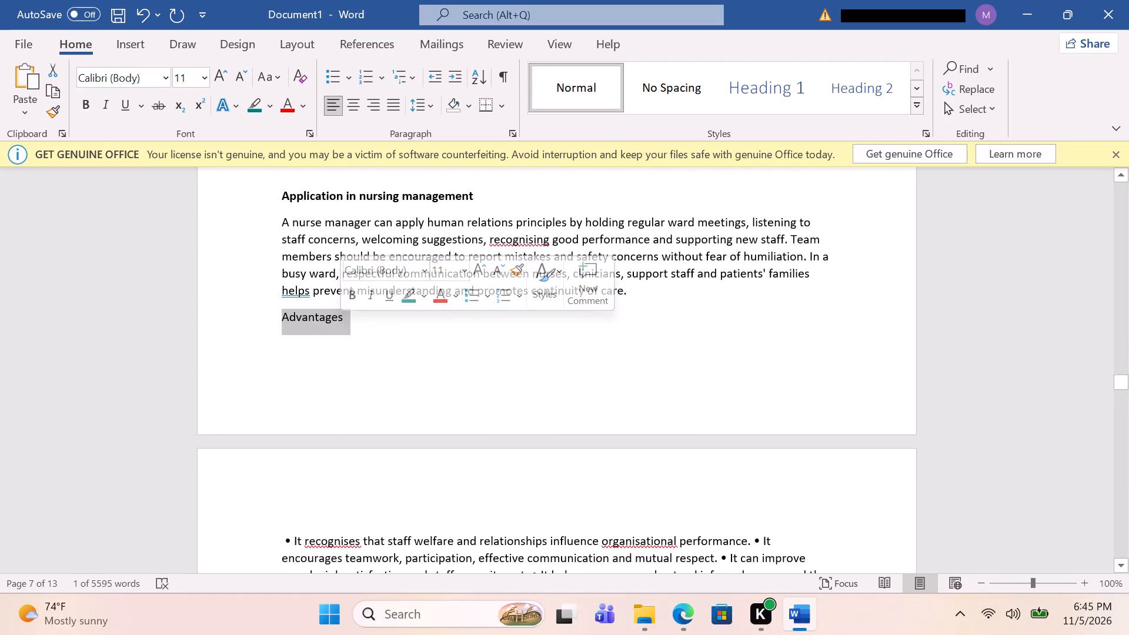
key(ctrl+c)
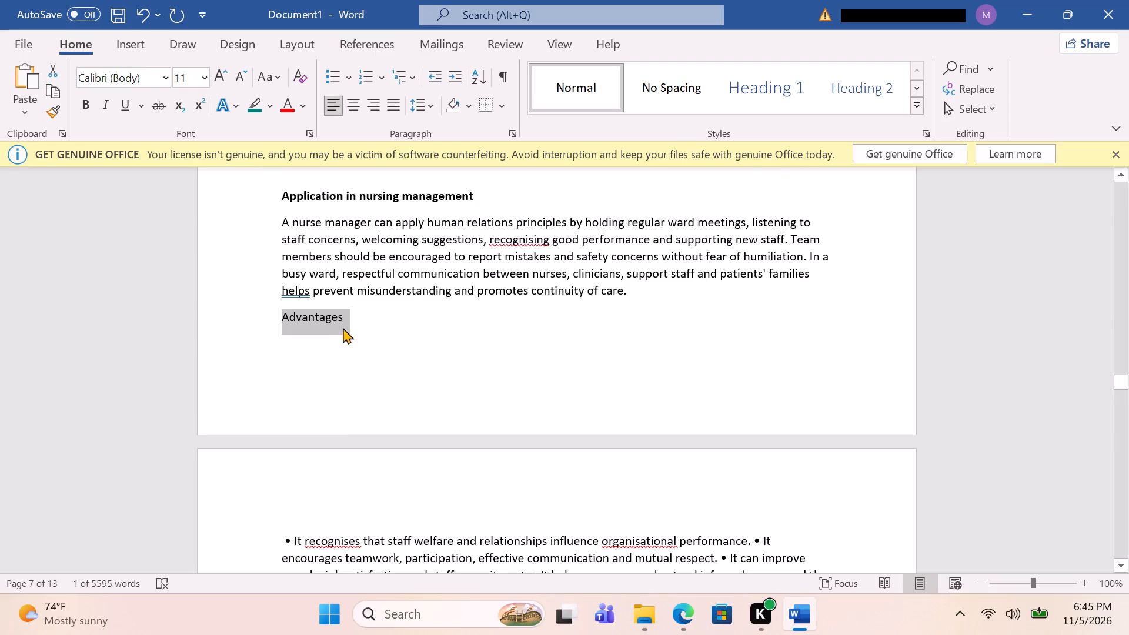
key(Delete)
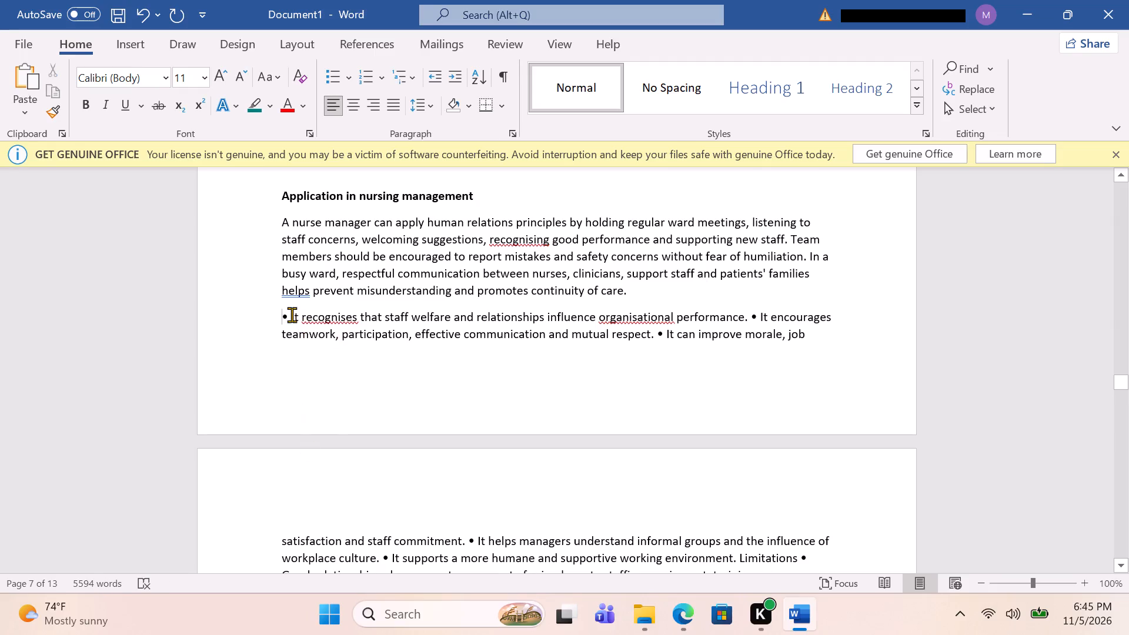
click(273, 315)
key(Return)
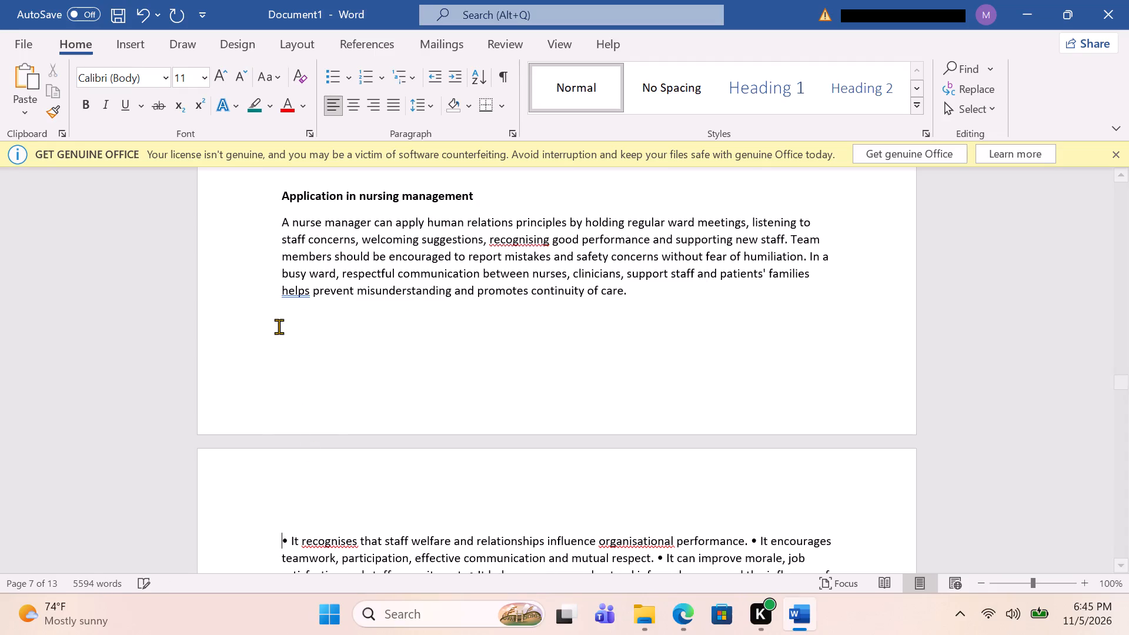
double_click(298, 509)
click(299, 493)
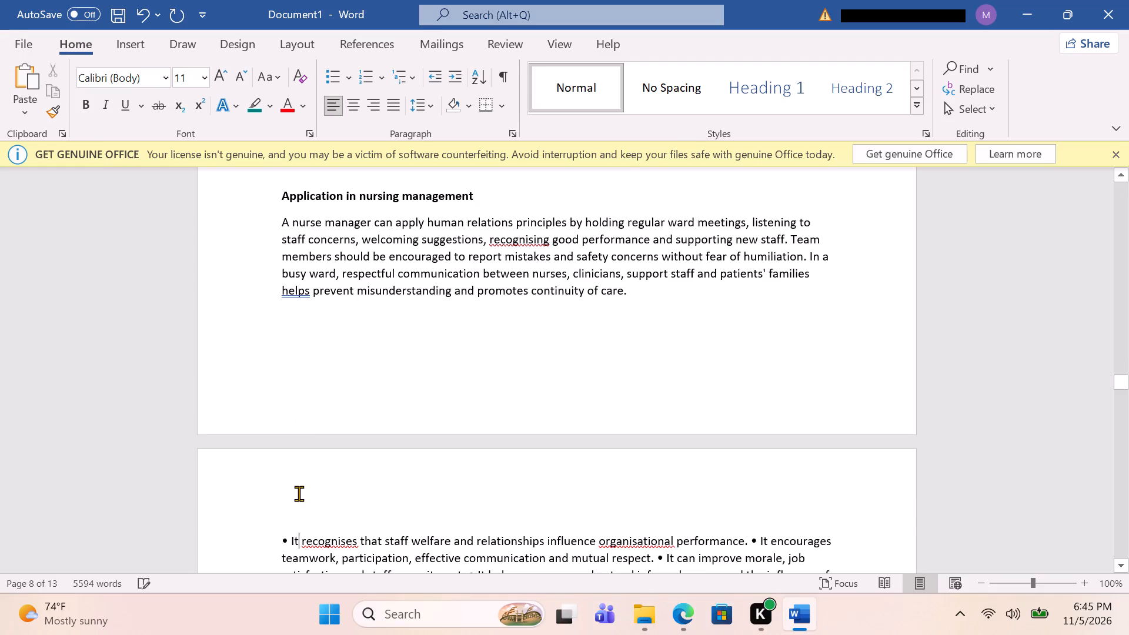
drag(299, 493, 293, 496)
click(289, 499)
drag(281, 506, 272, 516)
click(277, 528)
double_click(288, 503)
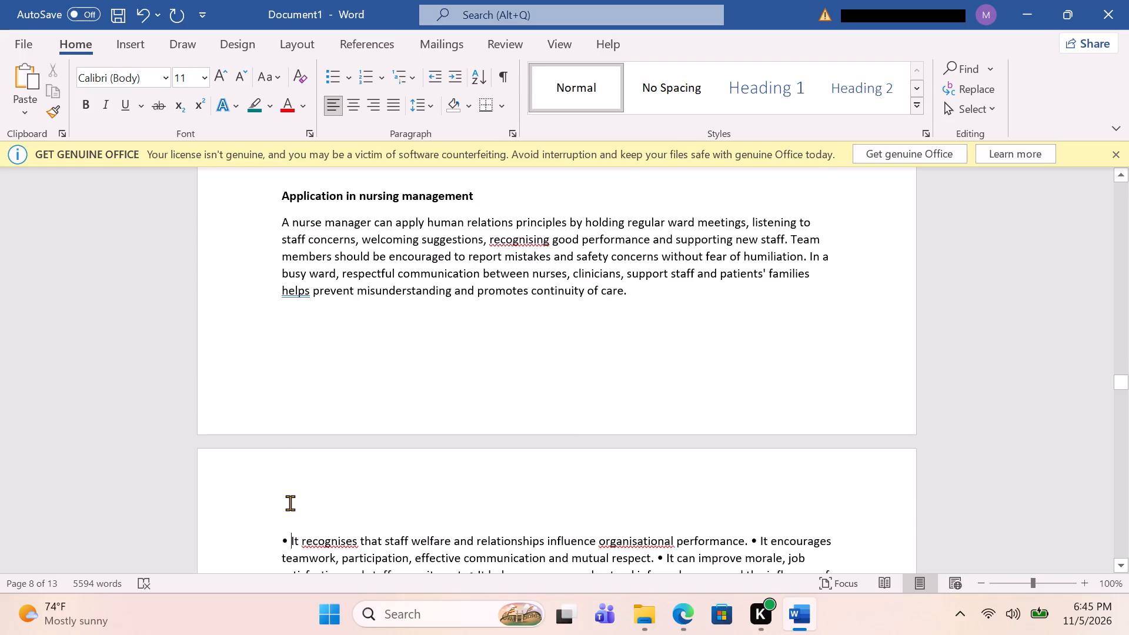
click(273, 518)
click(293, 517)
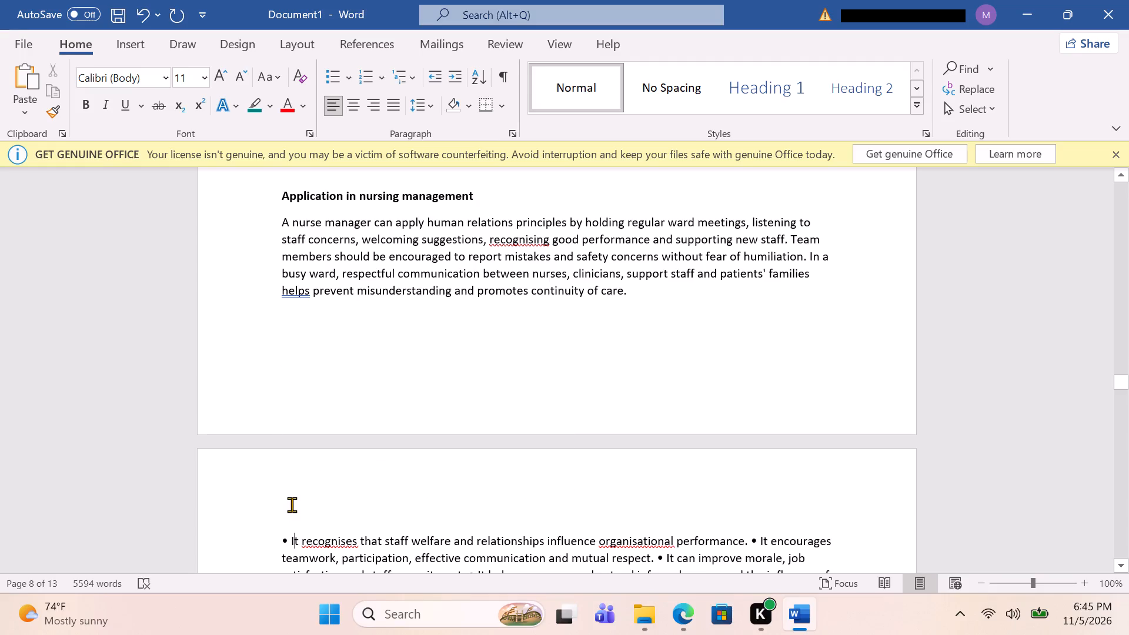
click(292, 504)
click(278, 539)
key(ctrl+v)
Make the relocated "Advantages" heading bold.
scroll(318, 516, up, 2)
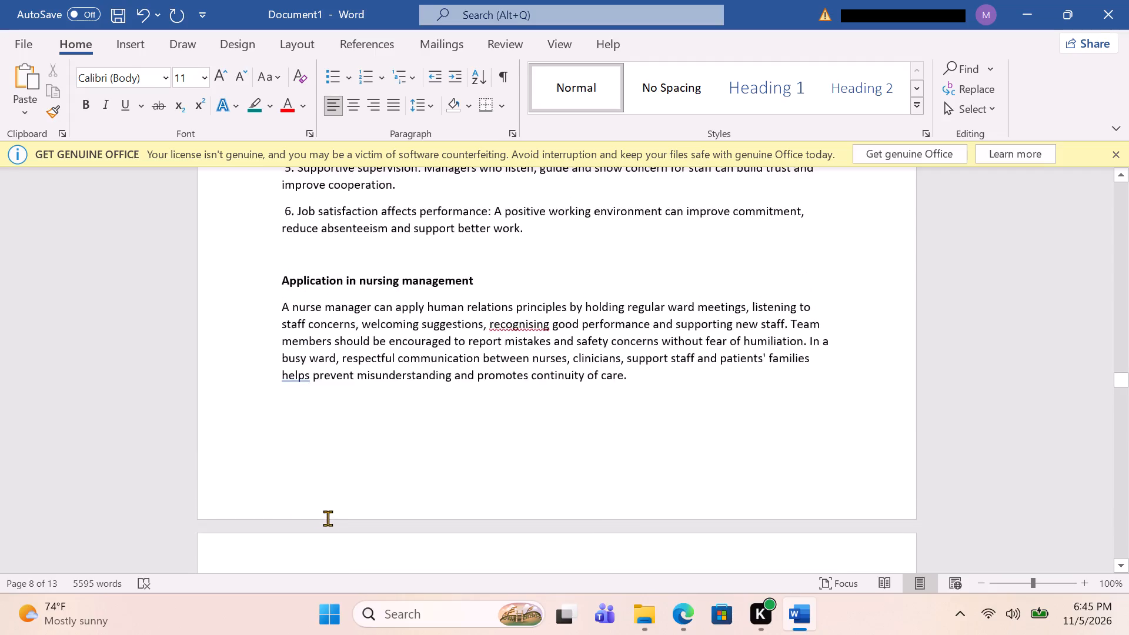
scroll(333, 519, down, 3)
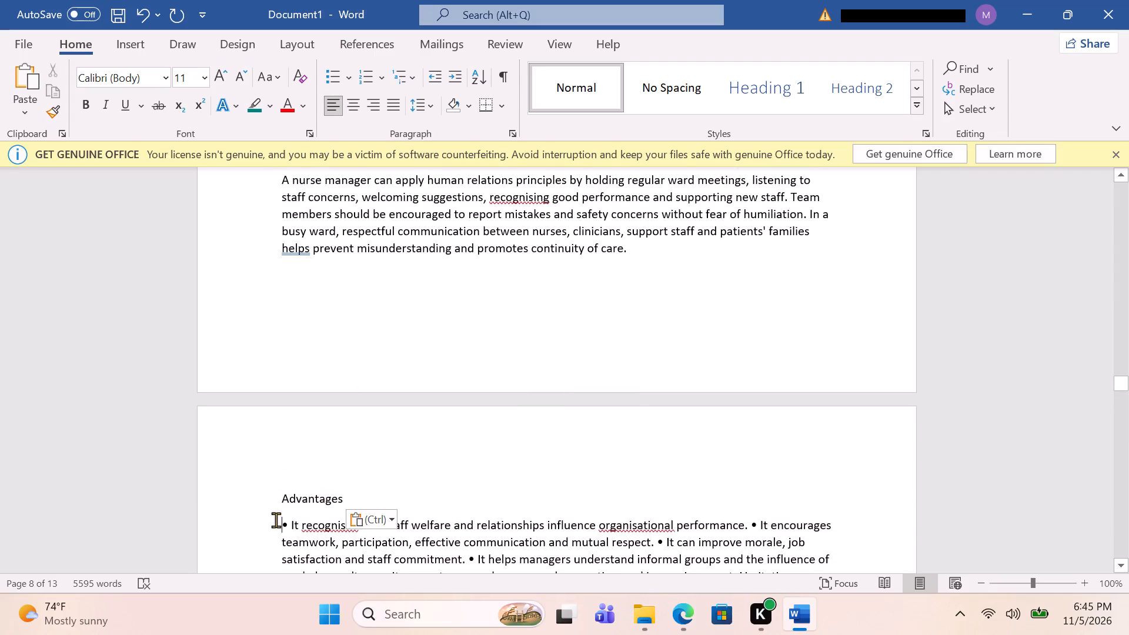
drag(277, 501, 350, 499)
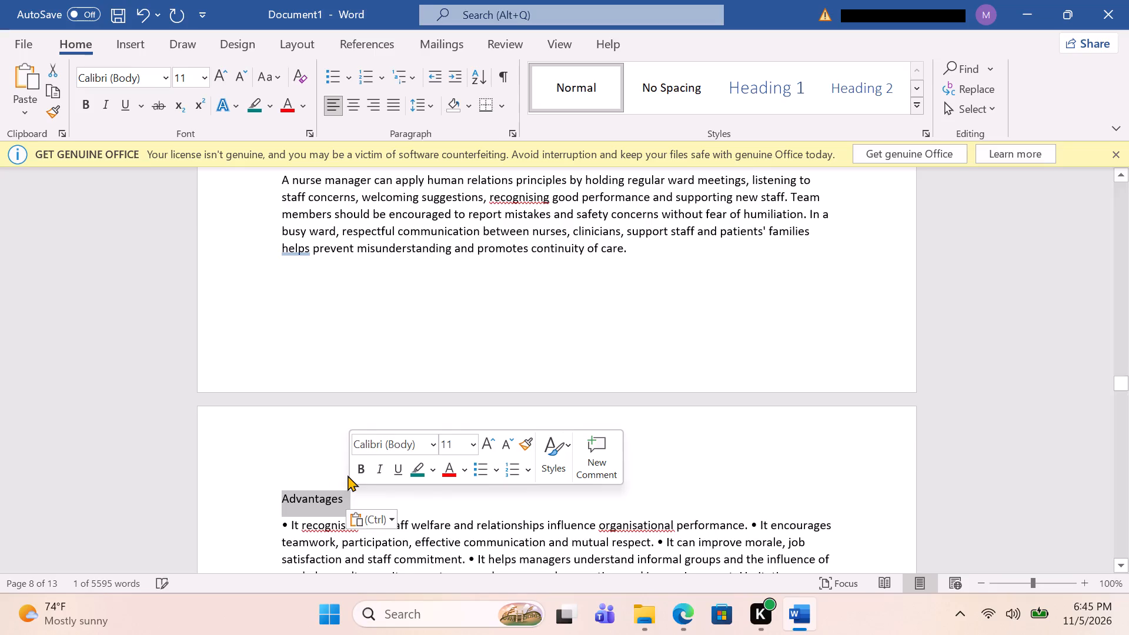
click(353, 472)
scroll(353, 472, down, 5)
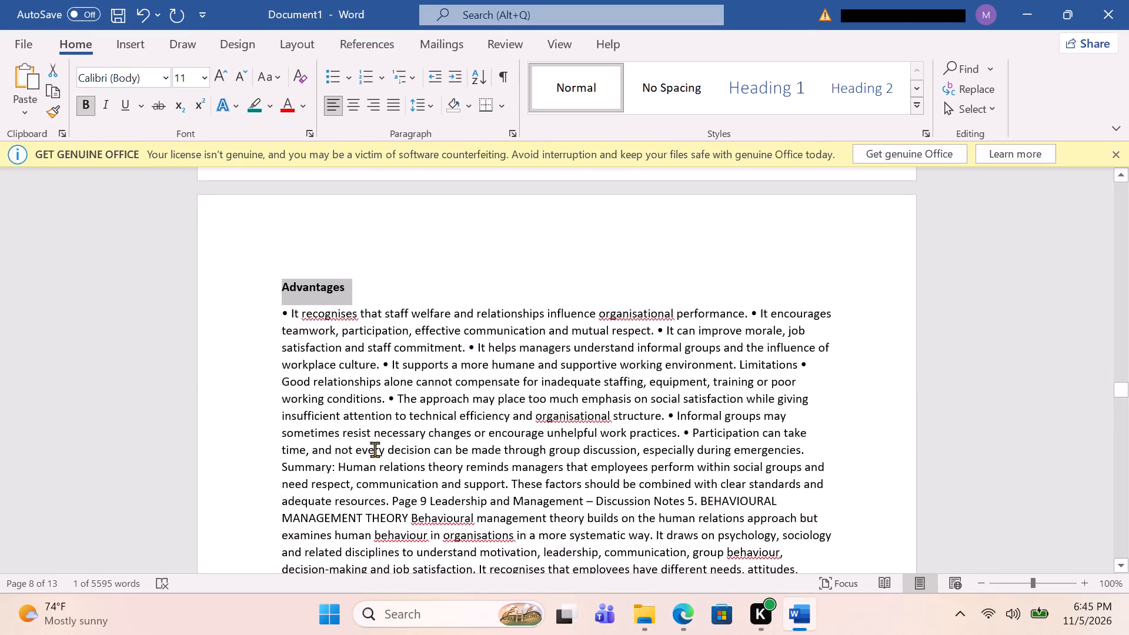
click(349, 455)
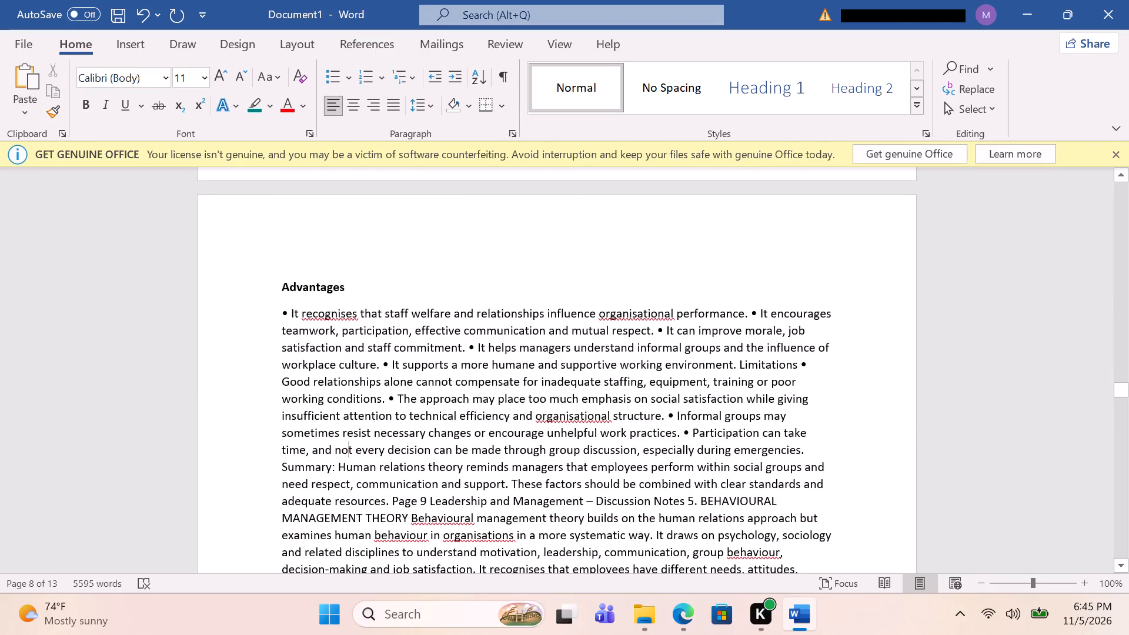
Split the advantages text so each of the five bullets, through "It supports a more humane", starts its own paragraph.
click(750, 309)
key(Return)
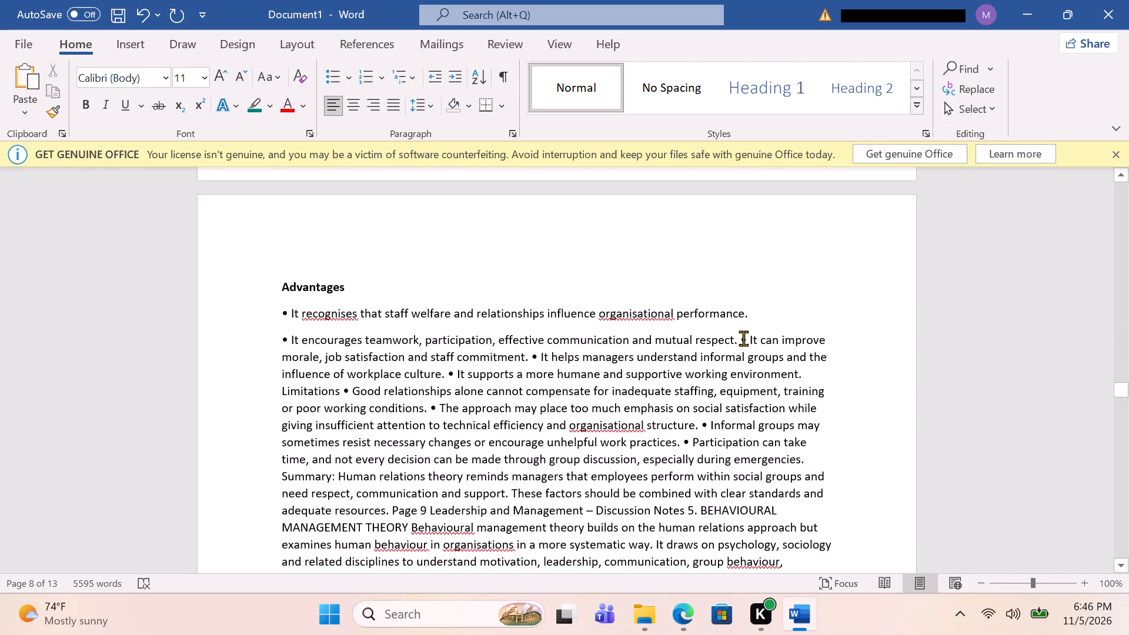
drag(734, 342, 740, 342)
click(741, 342)
key(Return)
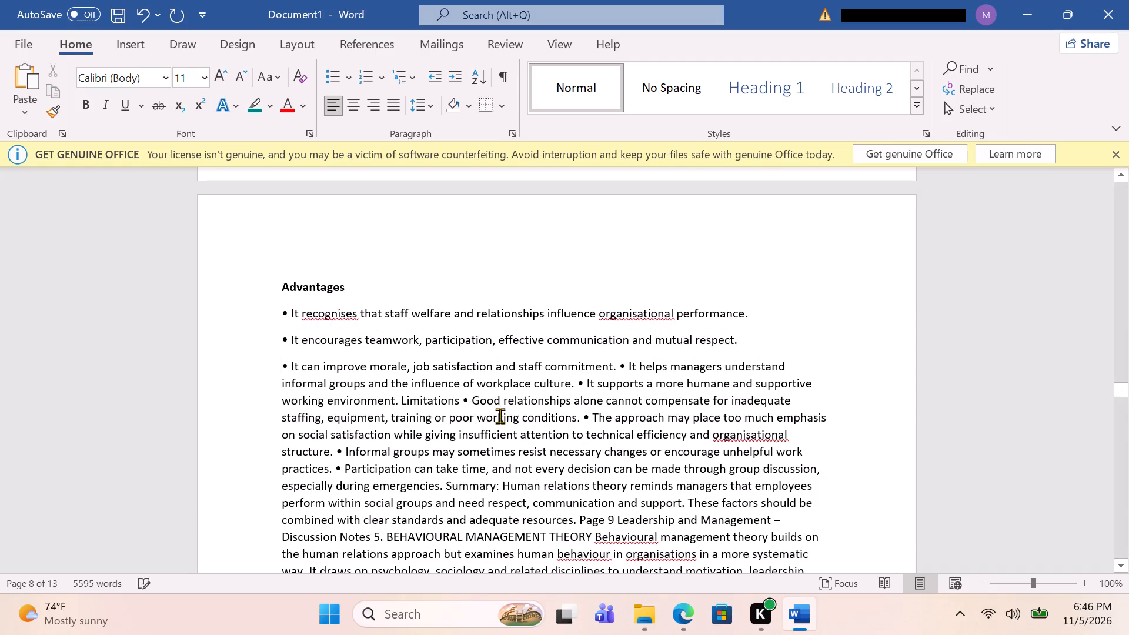
click(620, 367)
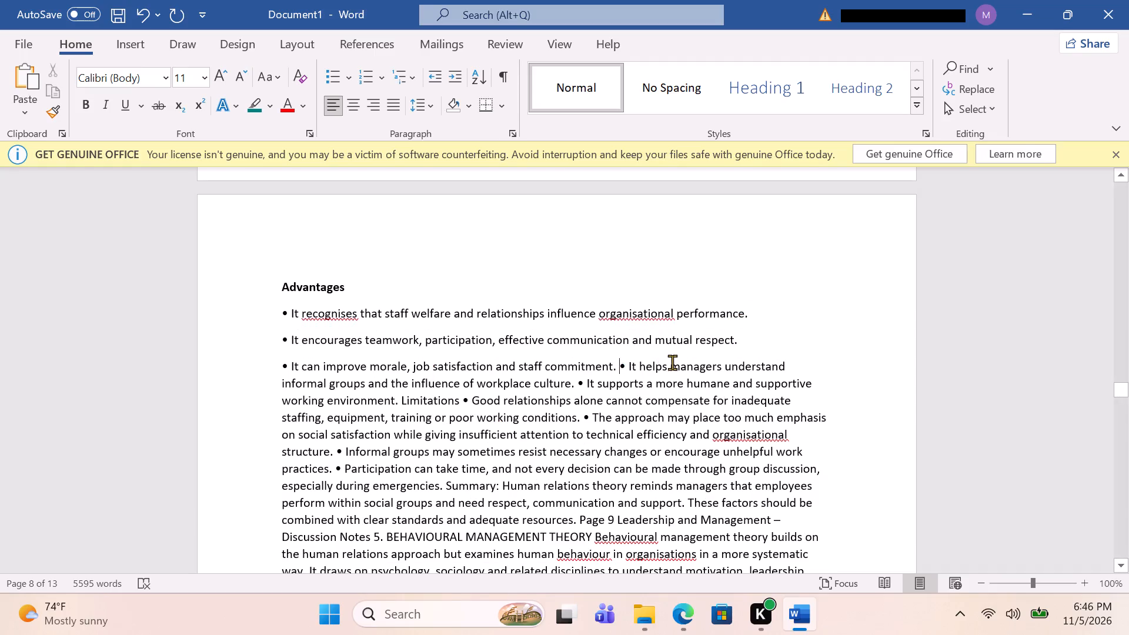
key(Return)
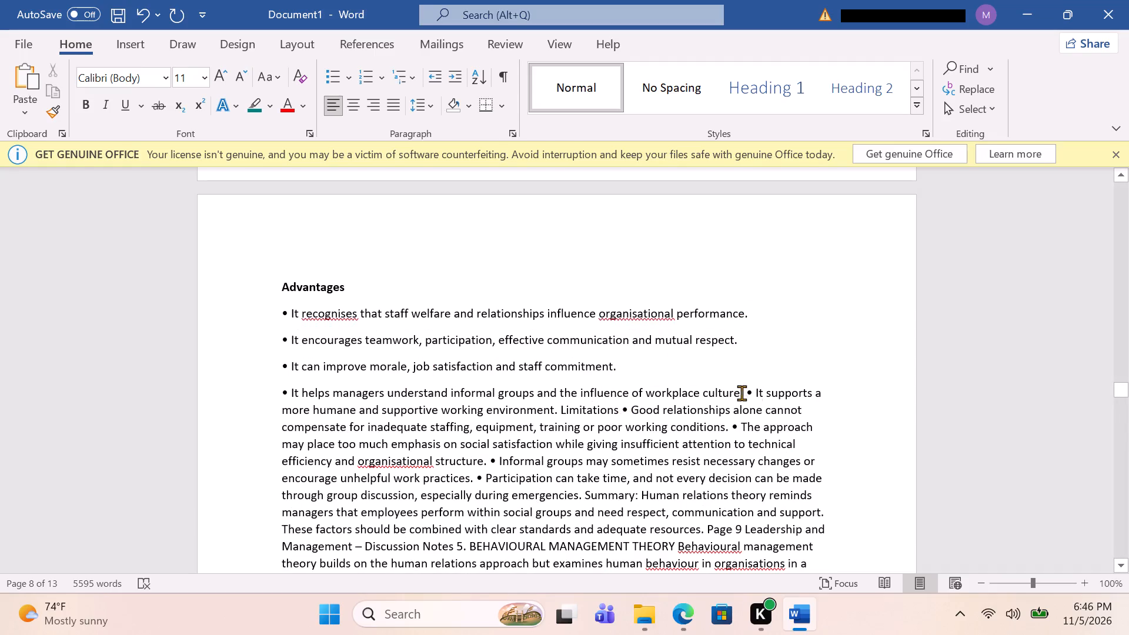
click(746, 396)
key(Return)
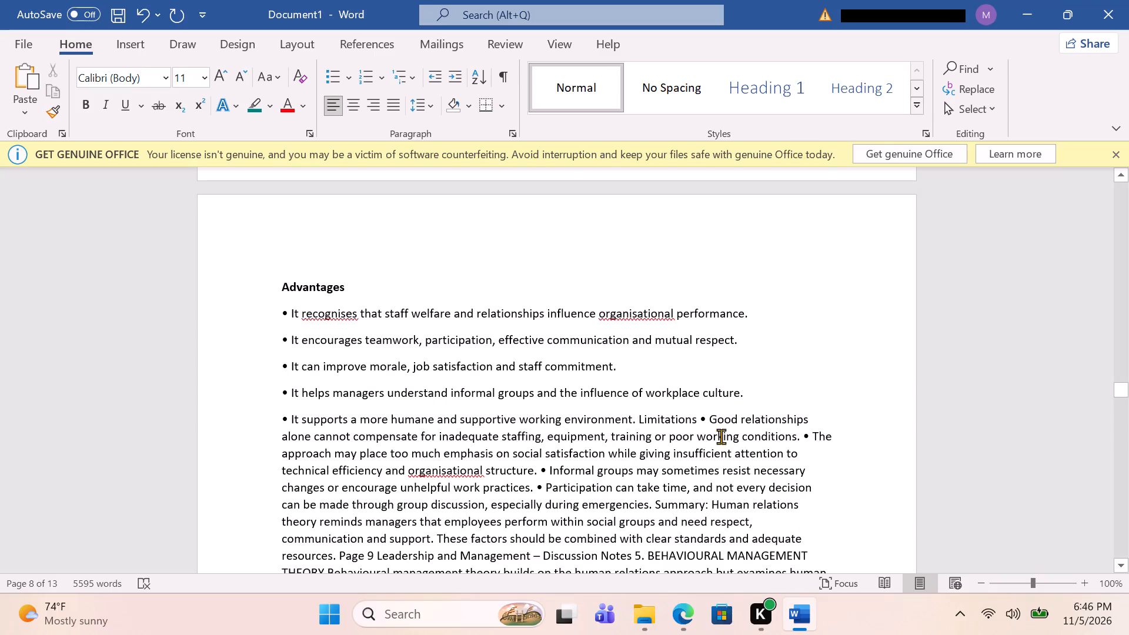
Put "Limitations" on its own line after the last advantage bullet and make it bold.
click(642, 420)
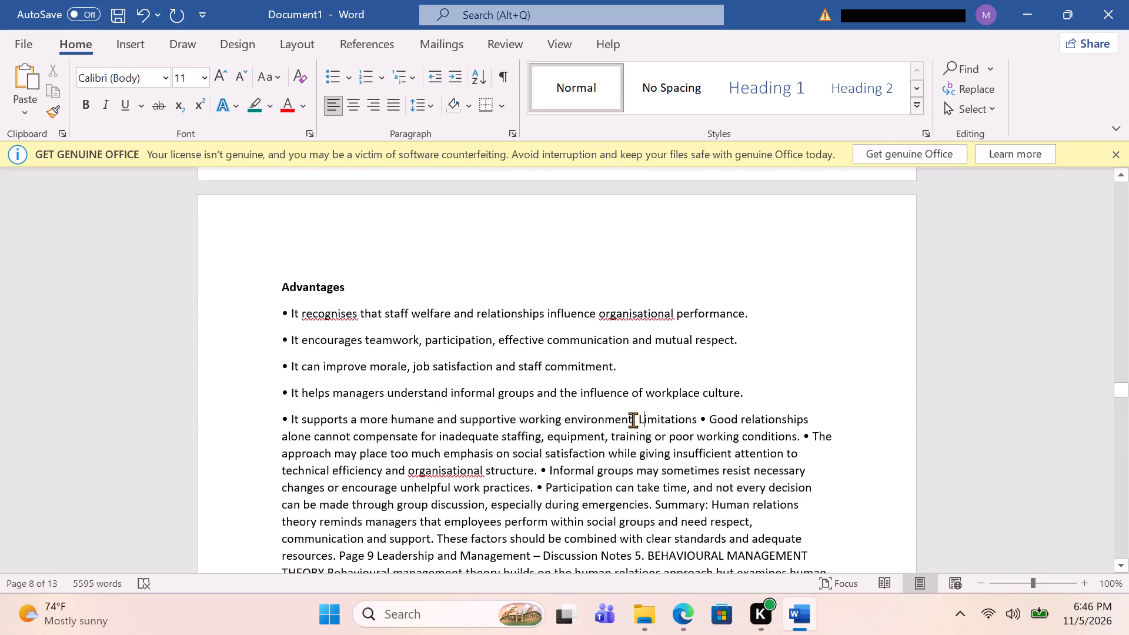
click(639, 417)
key(Return)
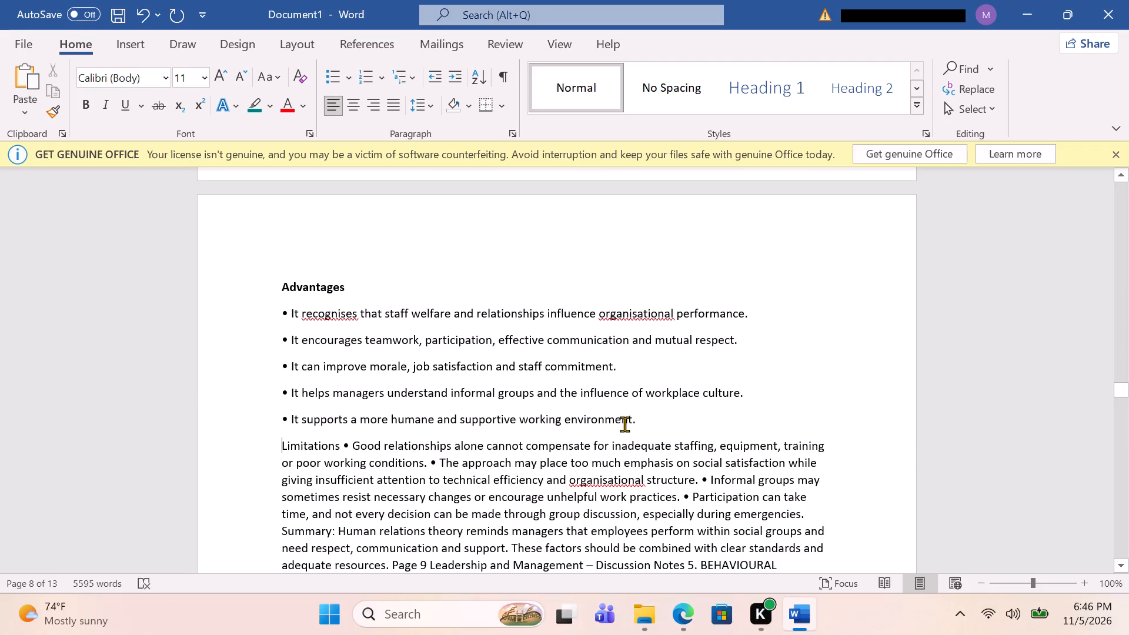
click(341, 450)
key(Return)
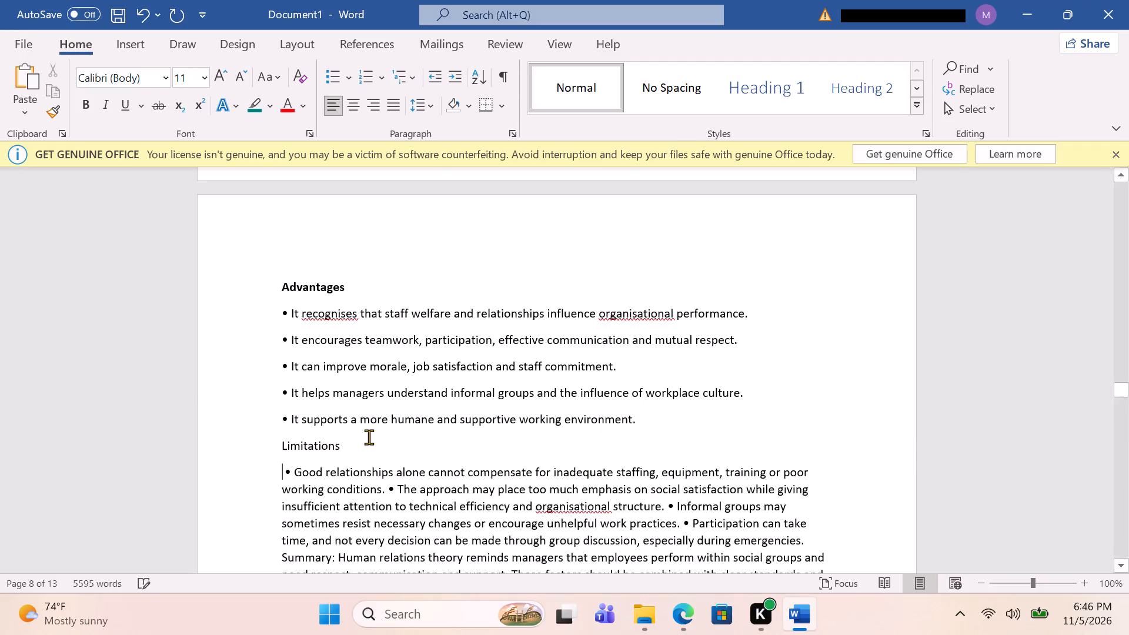
drag(333, 439, 285, 449)
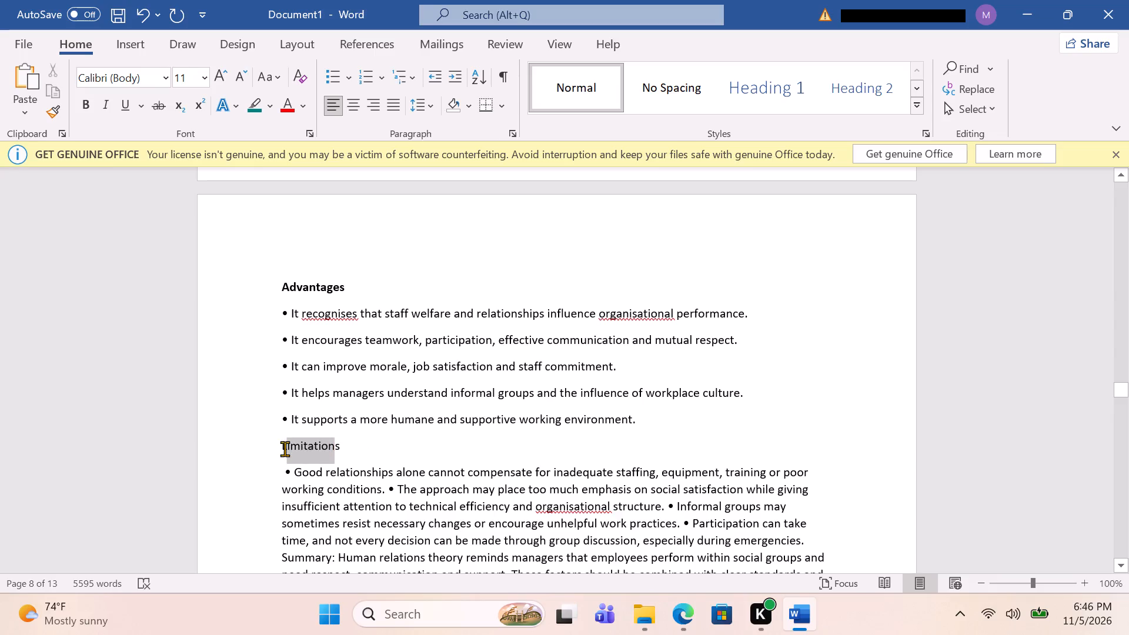
drag(285, 449, 278, 451)
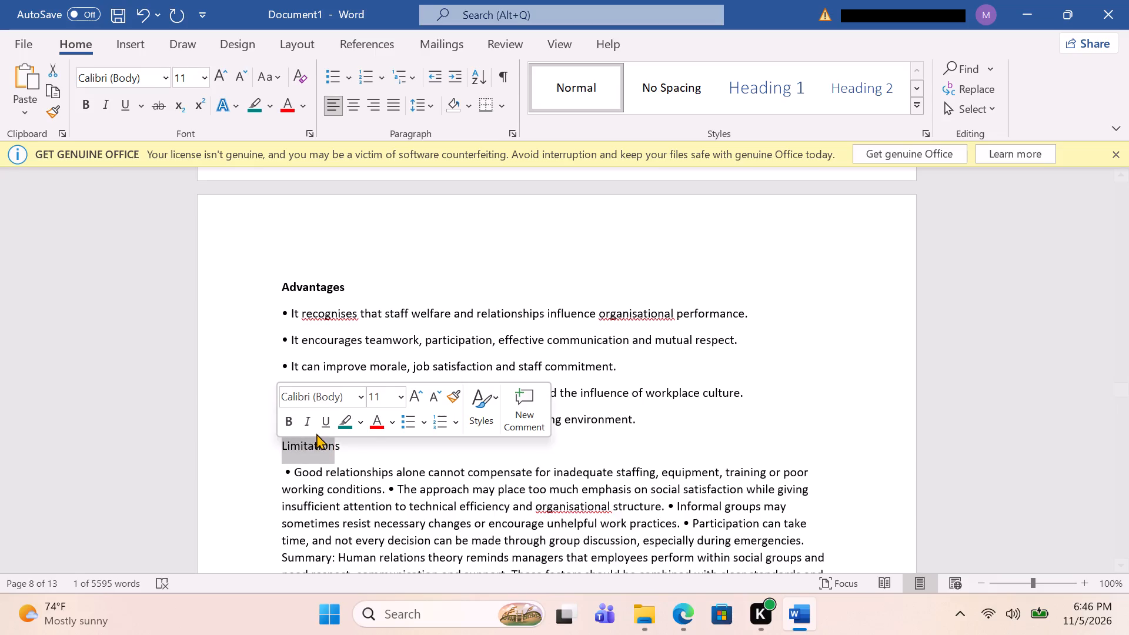
click(280, 426)
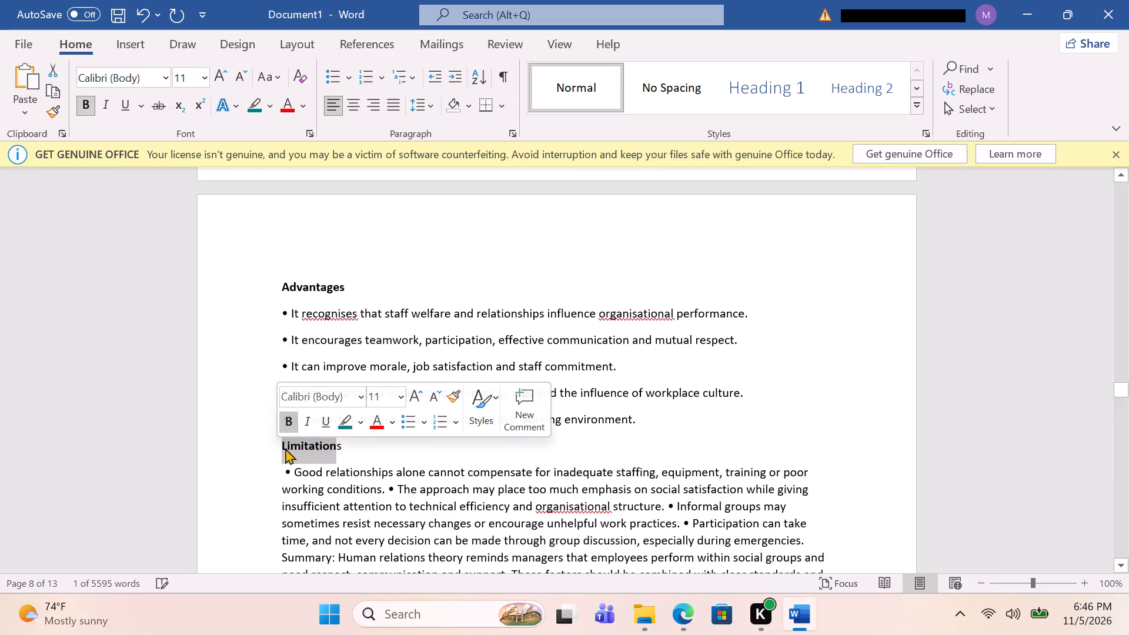
click(278, 448)
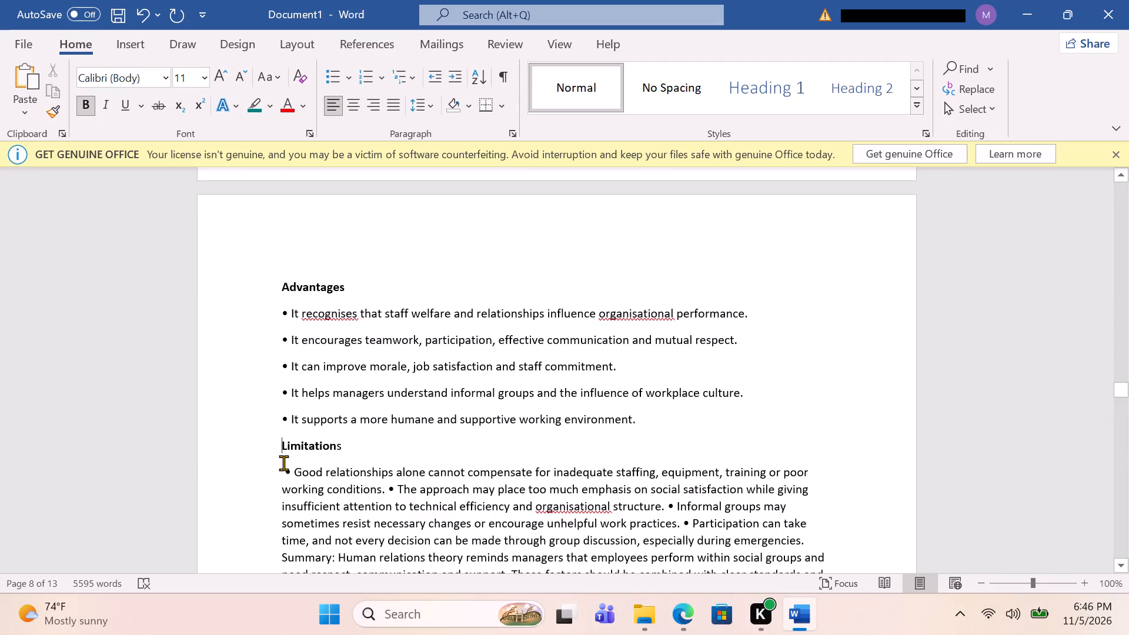
Split the limitations text so the bullets starting "The approach", "Informal groups" and "Participation" each begin a new paragraph.
click(390, 489)
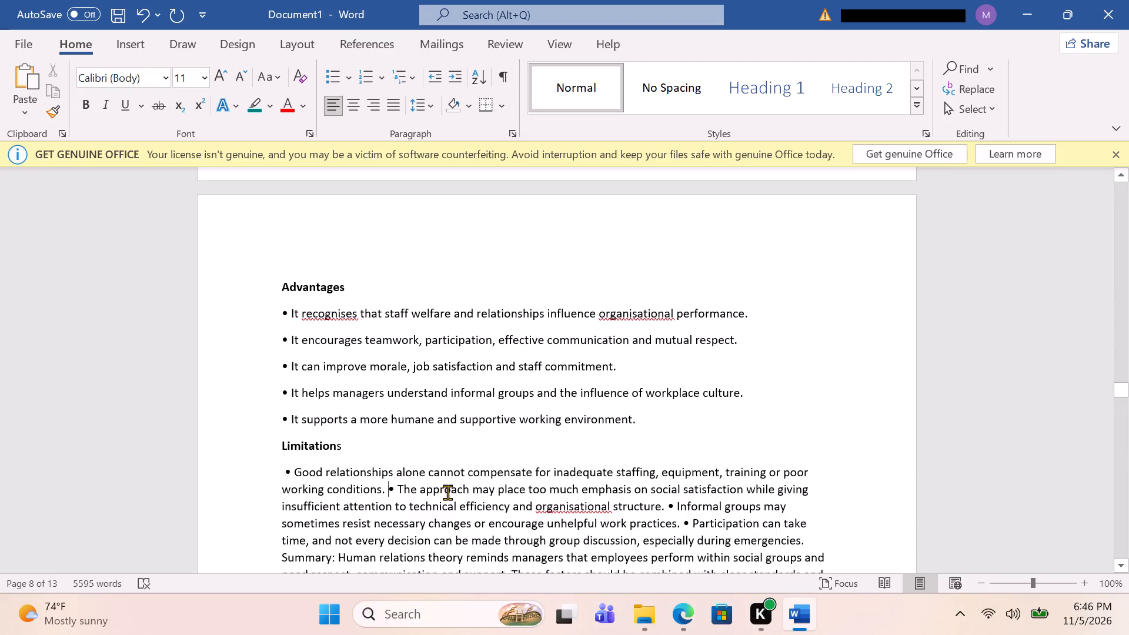
key(Return)
scroll(424, 500, down, 2)
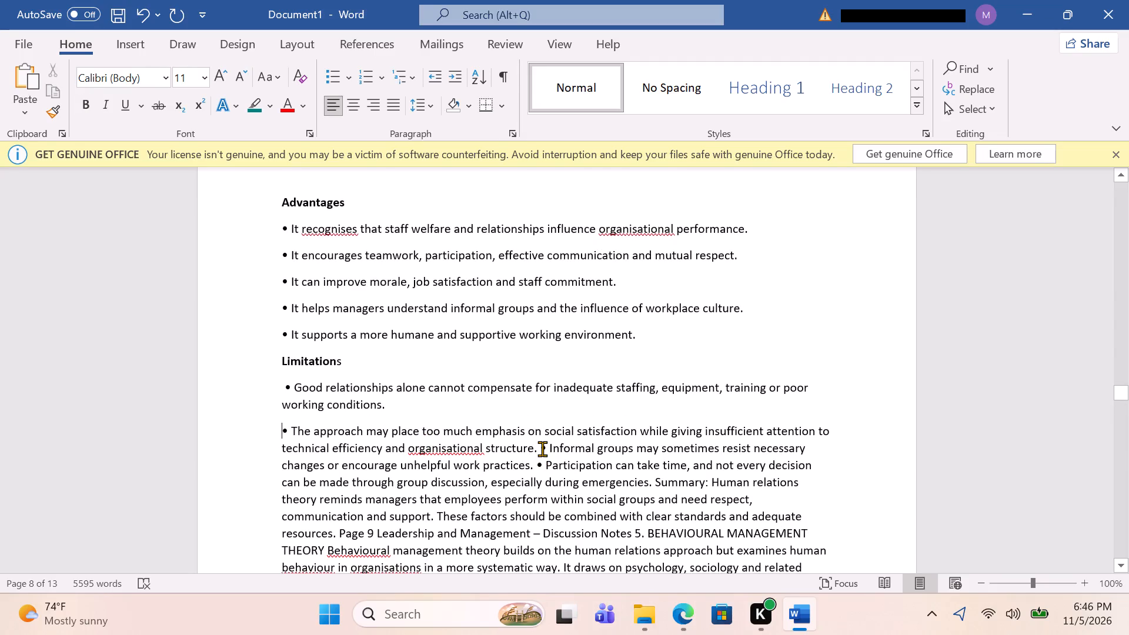
click(543, 449)
key(Return)
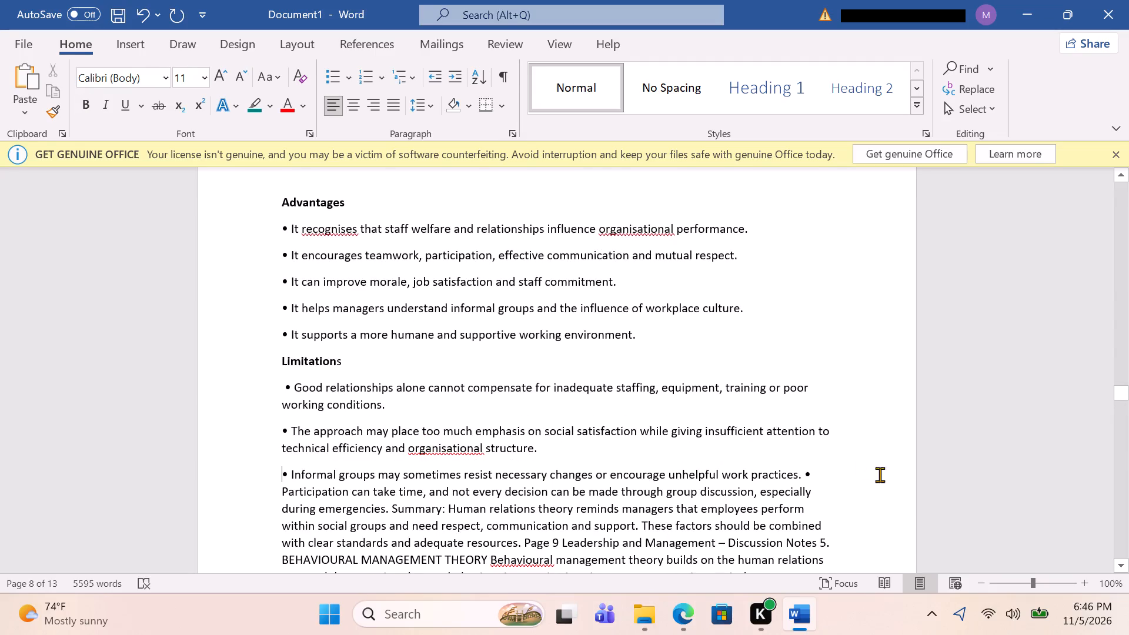
click(804, 480)
key(Return)
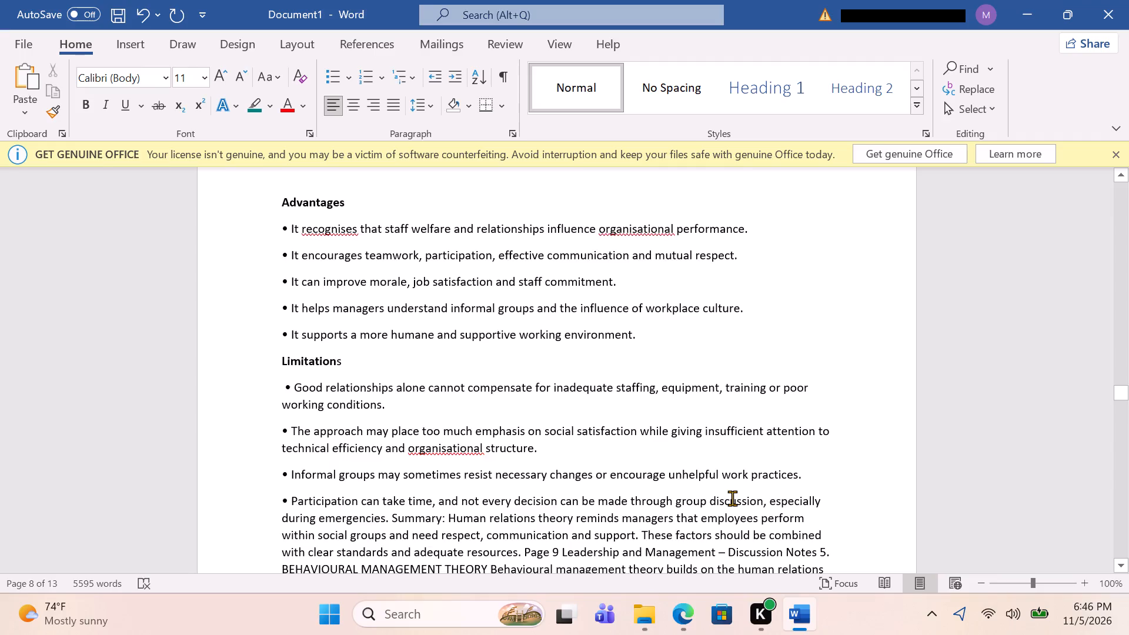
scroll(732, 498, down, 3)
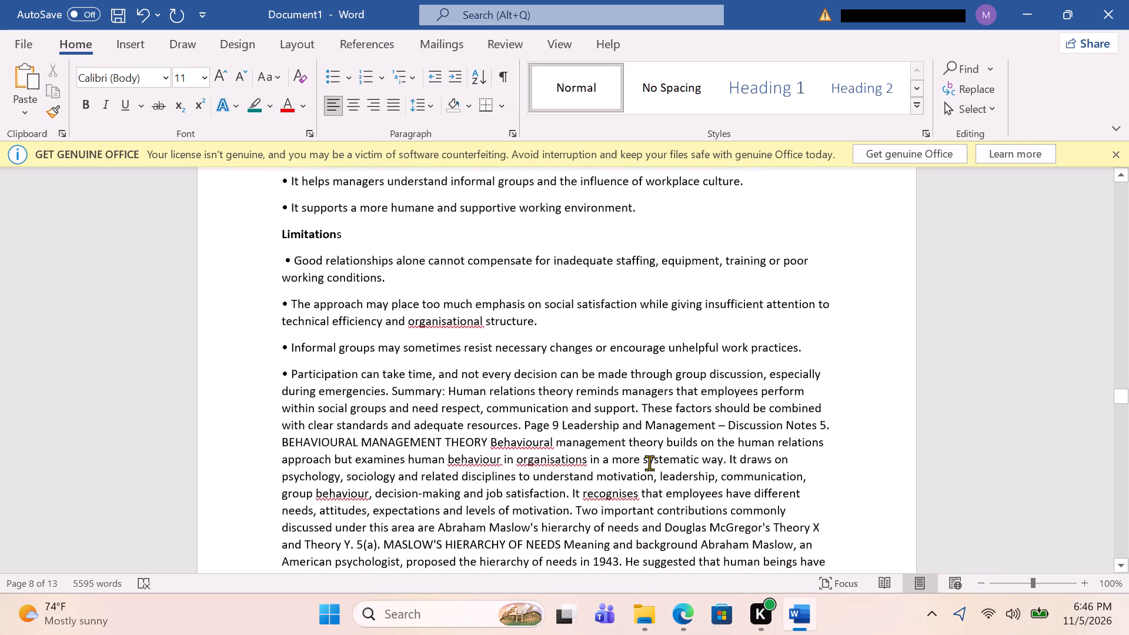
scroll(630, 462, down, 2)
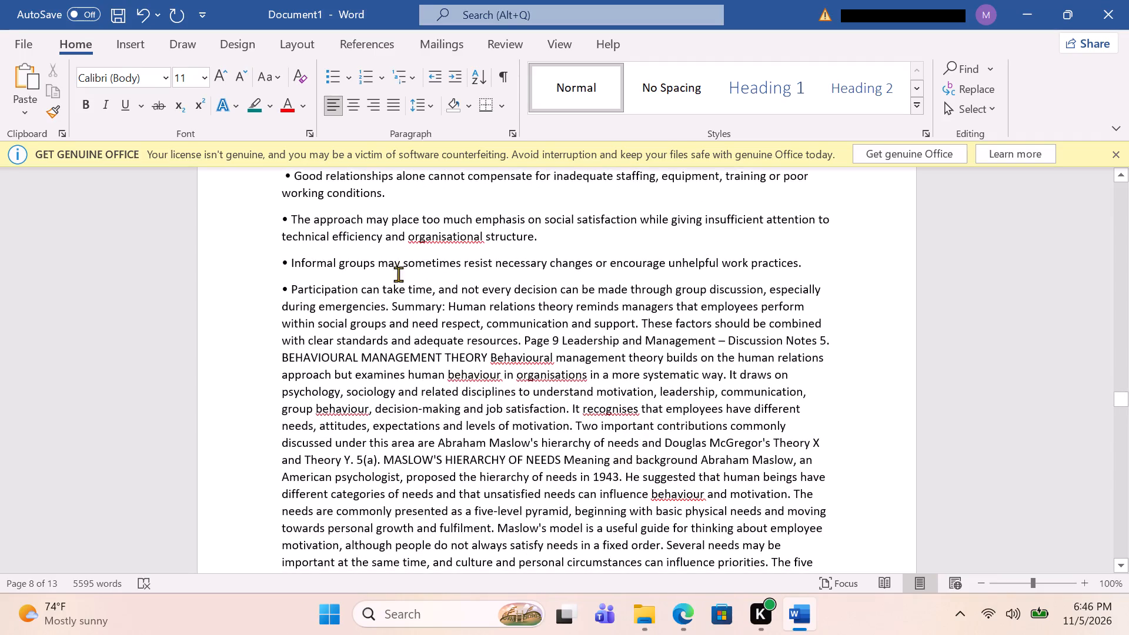
Start a new paragraph at "Summary:" after the last limitation bullet and make that lead-in bold.
click(395, 304)
click(393, 306)
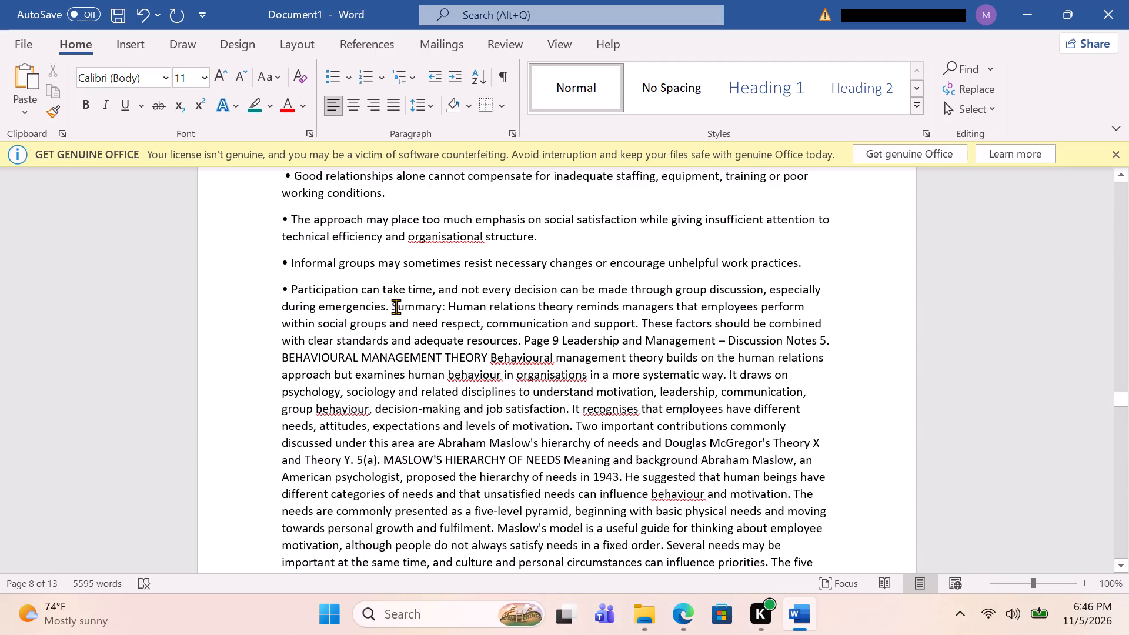
key(Return)
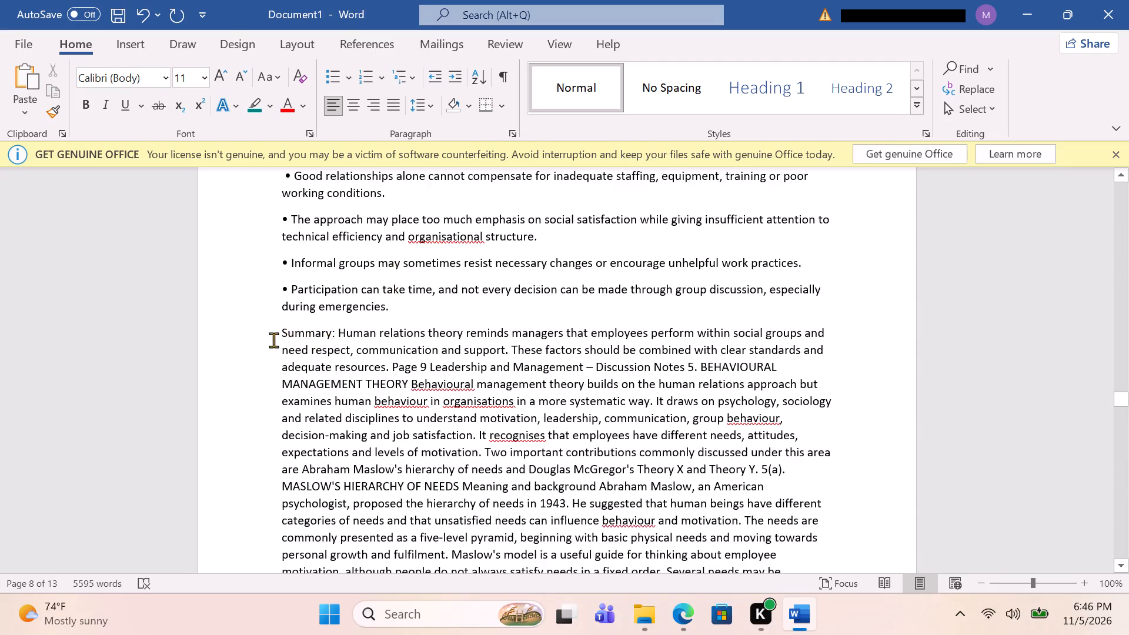
drag(274, 339, 328, 336)
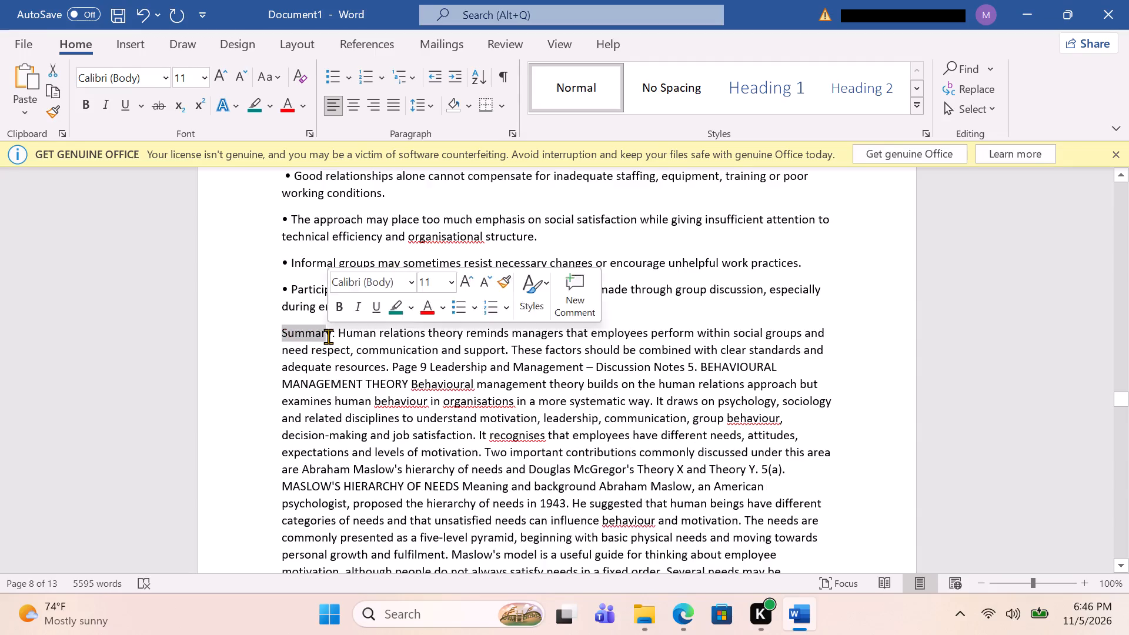
click(328, 336)
click(285, 340)
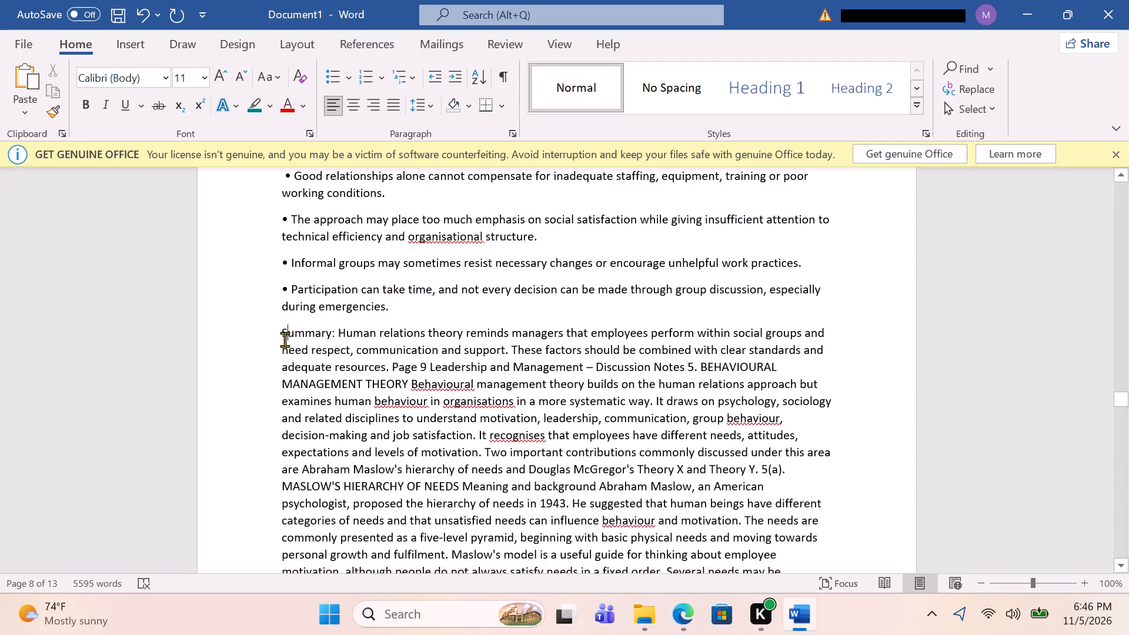
click(283, 337)
drag(282, 335, 318, 332)
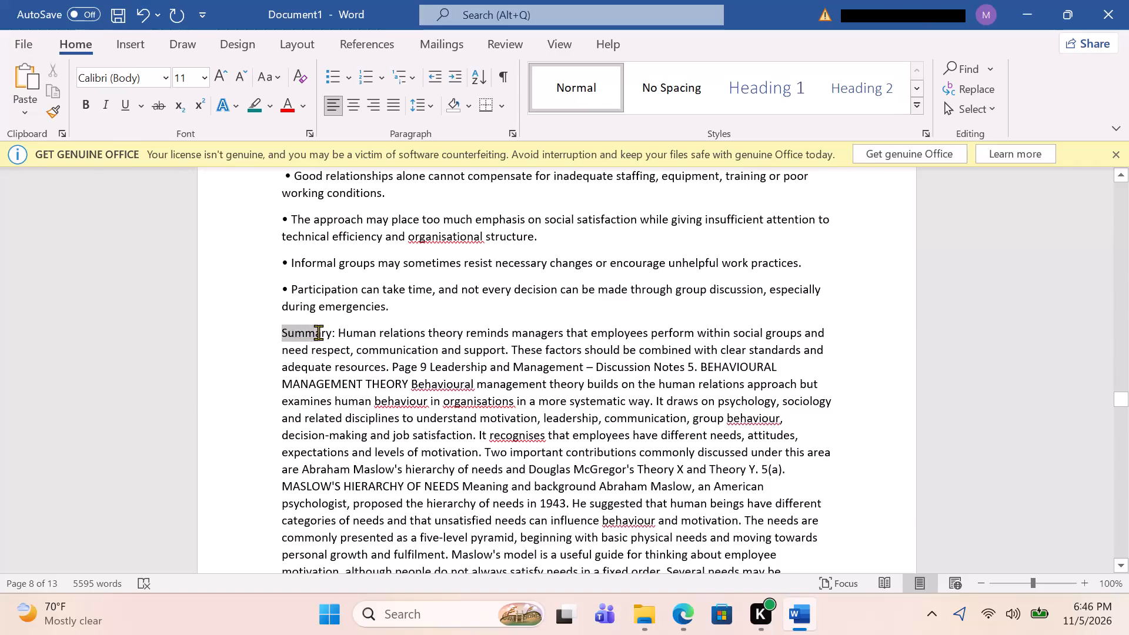
drag(318, 332, 335, 334)
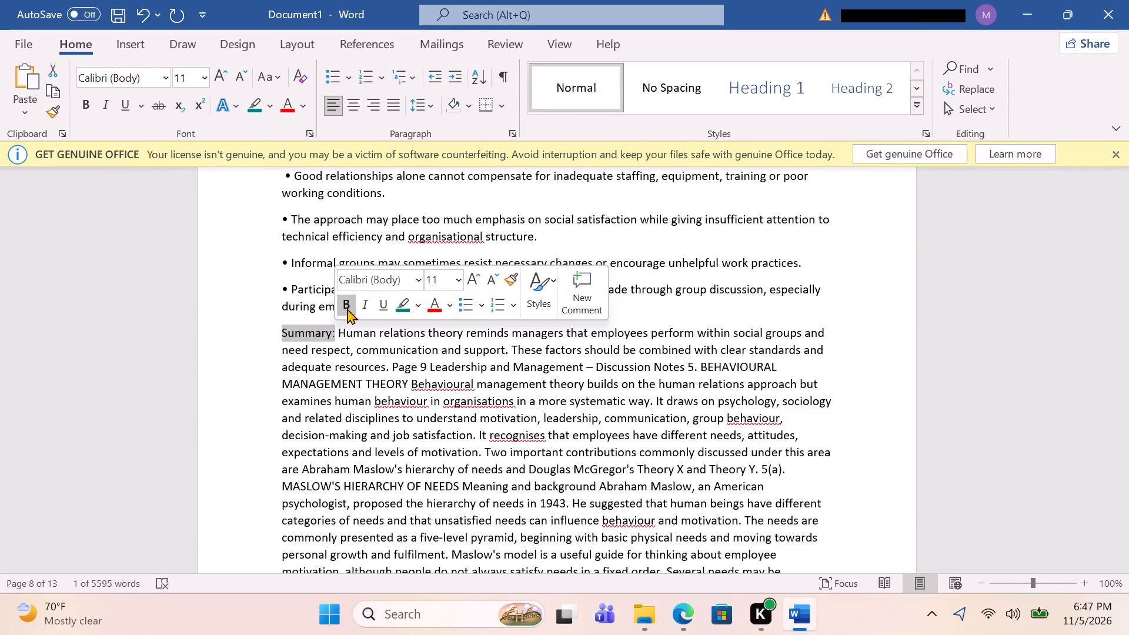
click(347, 308)
Delete the leftover "Page 9 Leadership and Management – Discussion Notes" text after the human relations summary.
scroll(353, 319, down, 2)
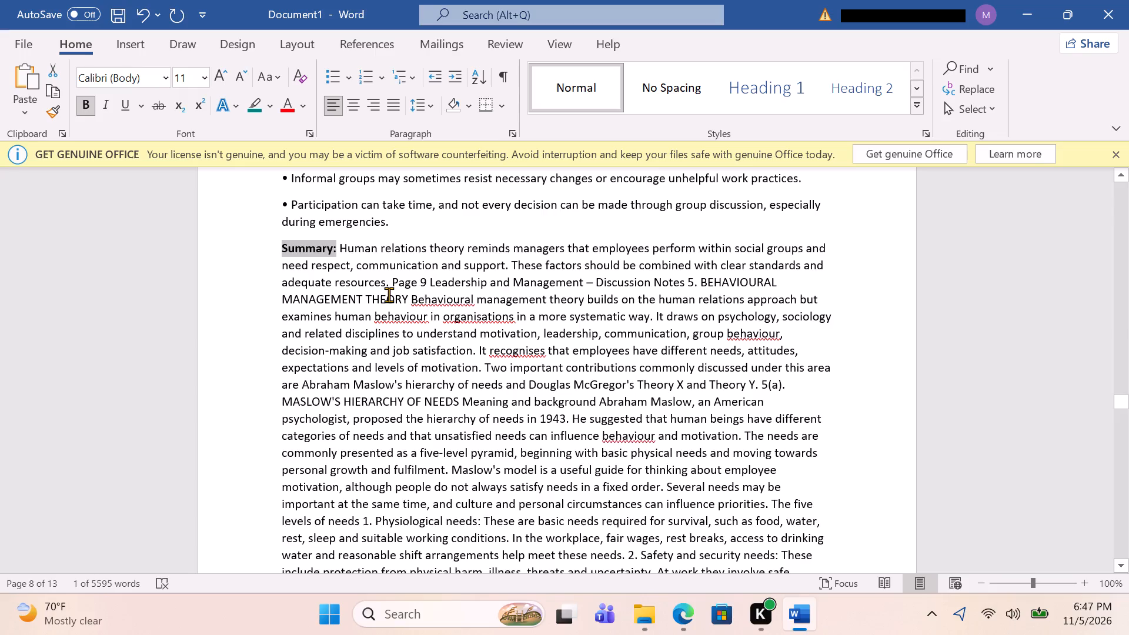
drag(390, 285, 677, 281)
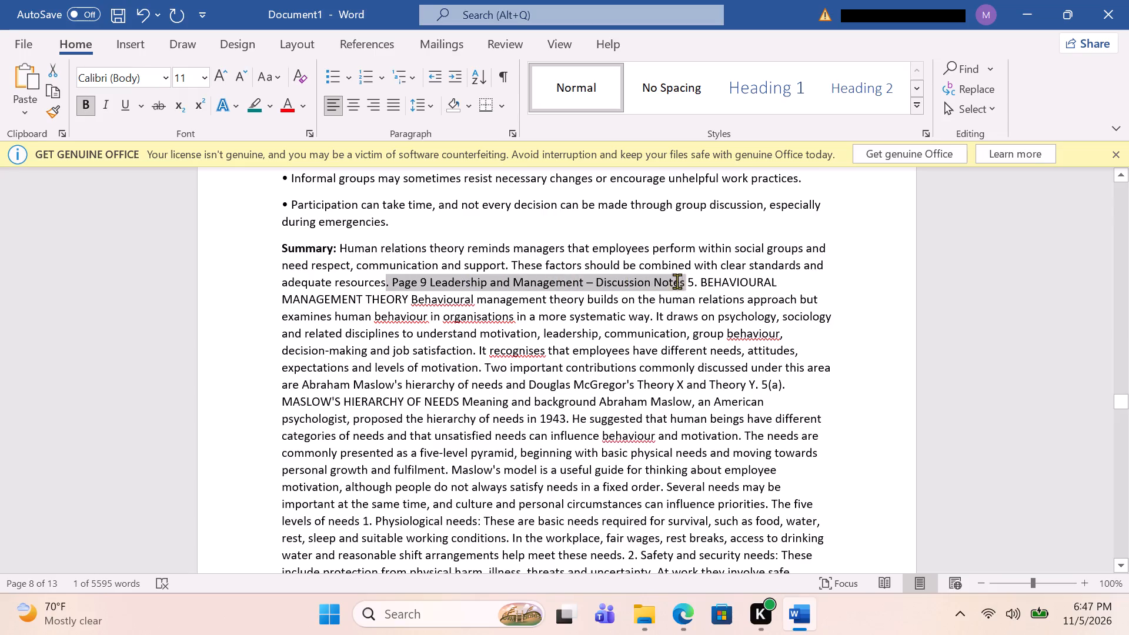
drag(677, 281, 684, 285)
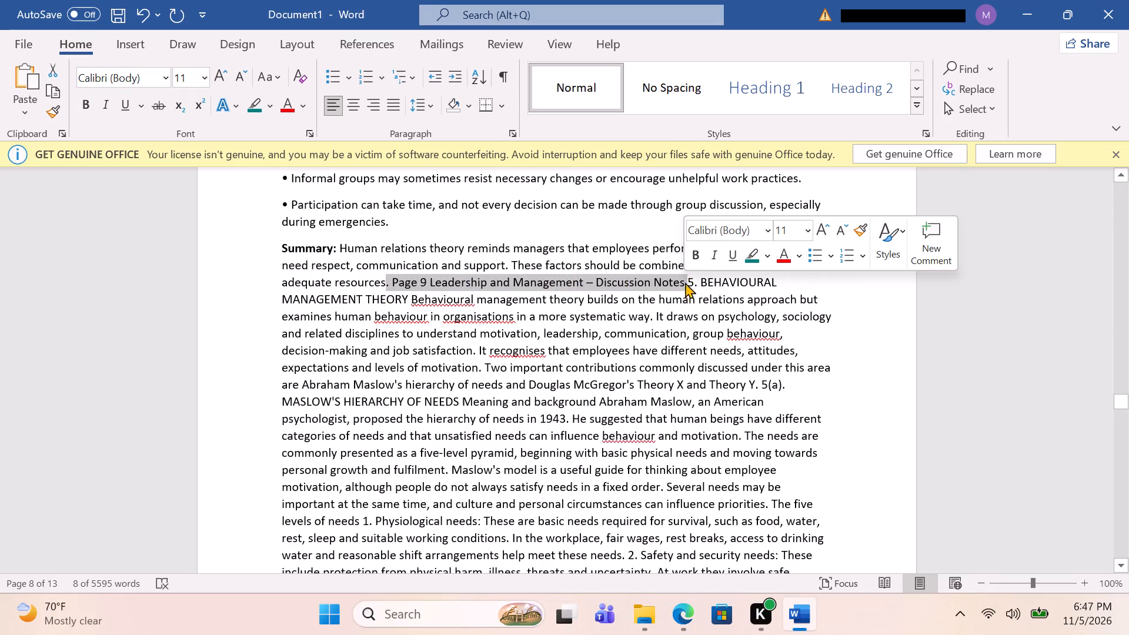
key(Delete)
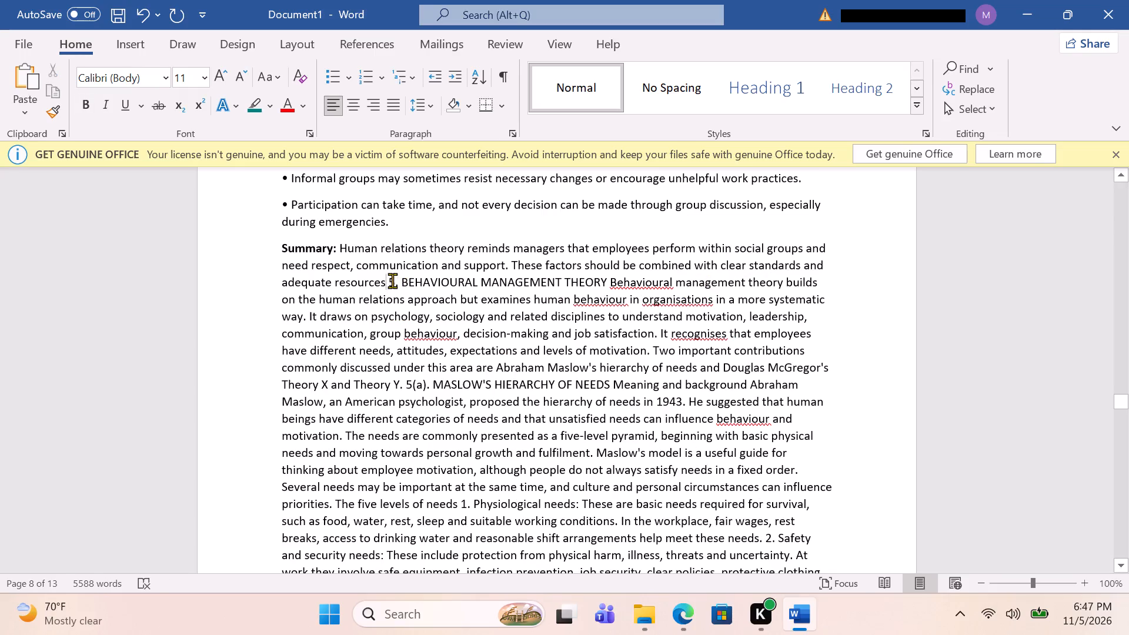
Put "5. BEHAVIOURAL MANAGEMENT THEORY" on its own line, with two blank paragraphs above it and one below.
key(Return)
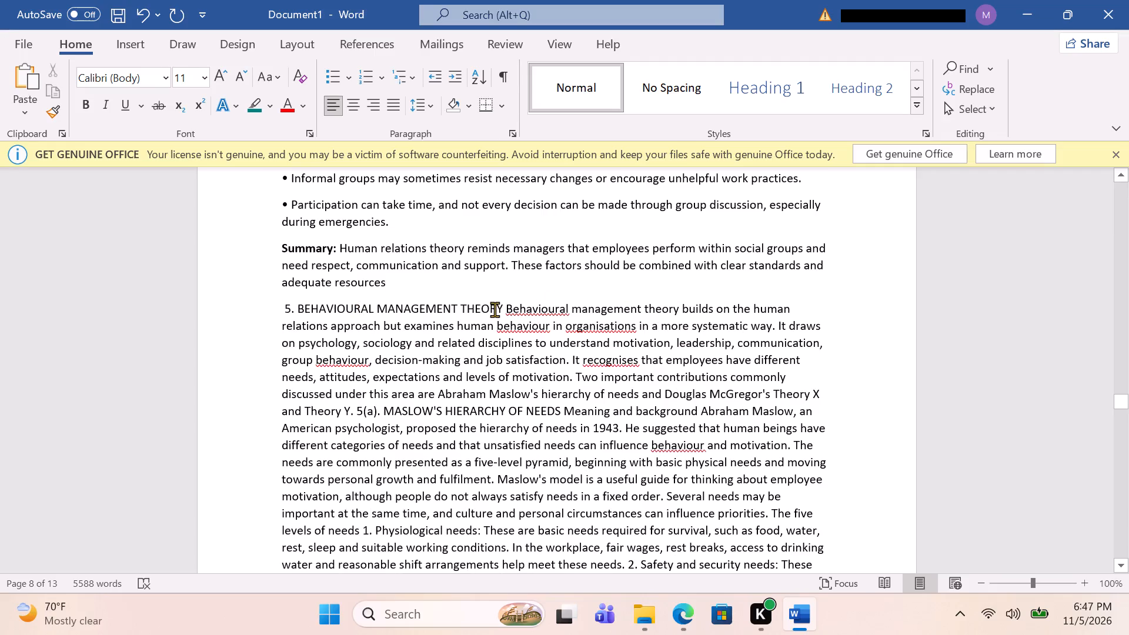
key(Return)
key(Return)
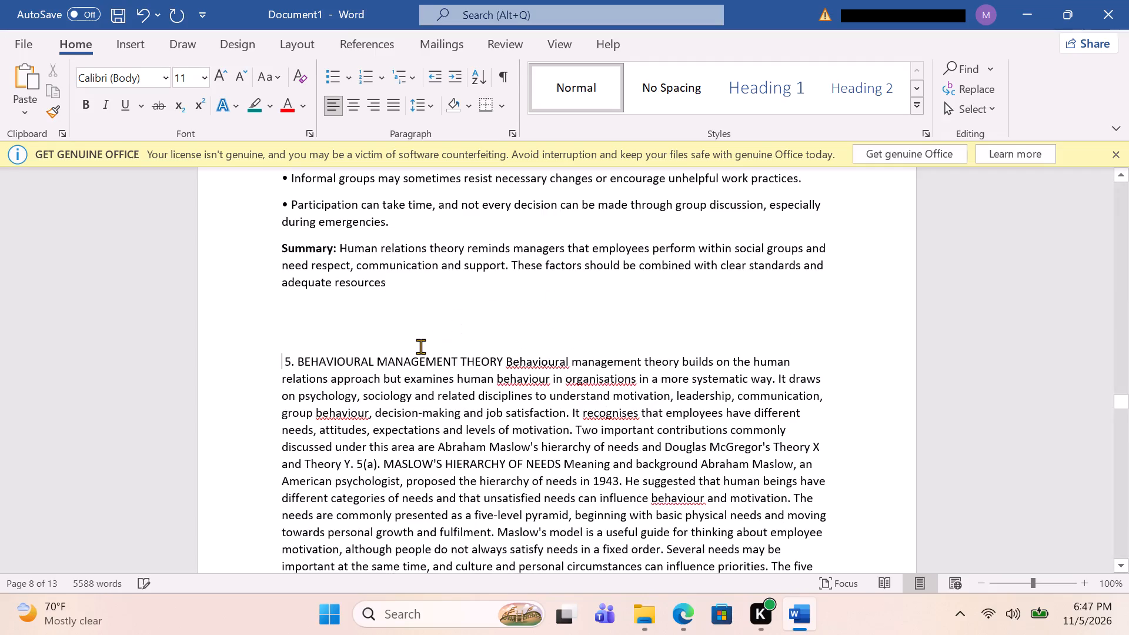
click(507, 367)
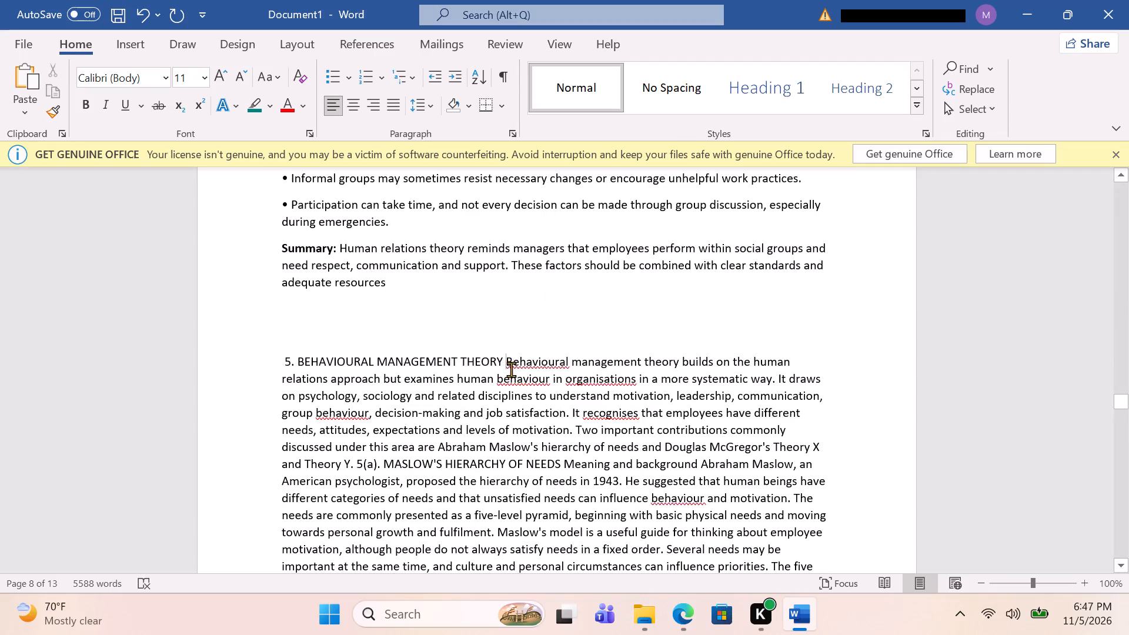
key(Return)
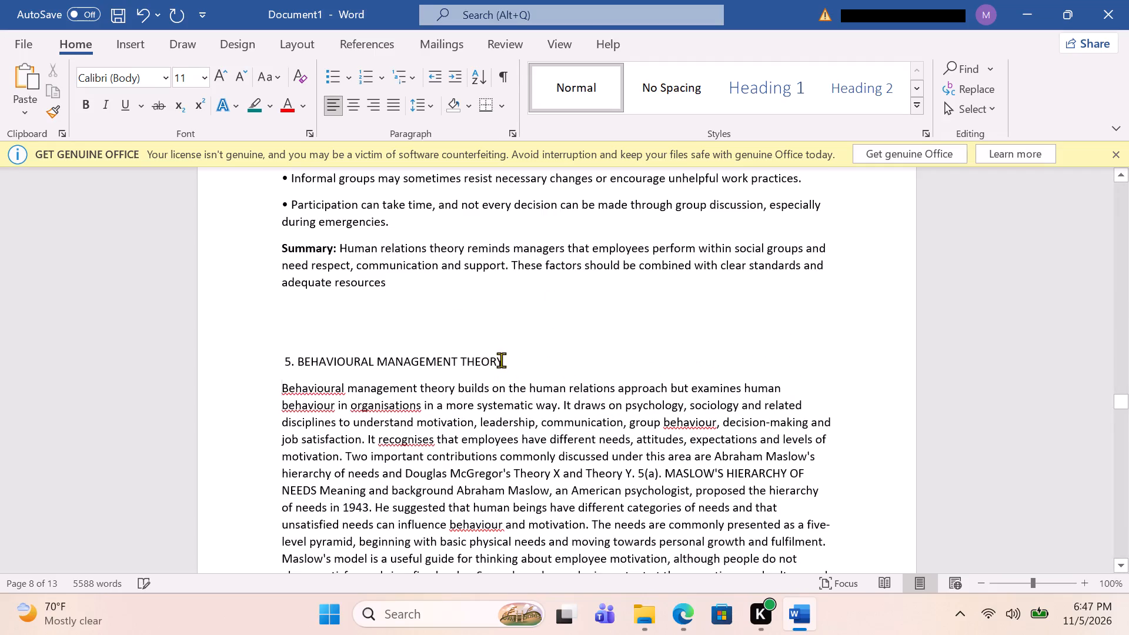
key(Return)
Highlight the "BEHAVIOURAL MANAGEMENT THEORY" heading text in teal.
drag(271, 364, 524, 346)
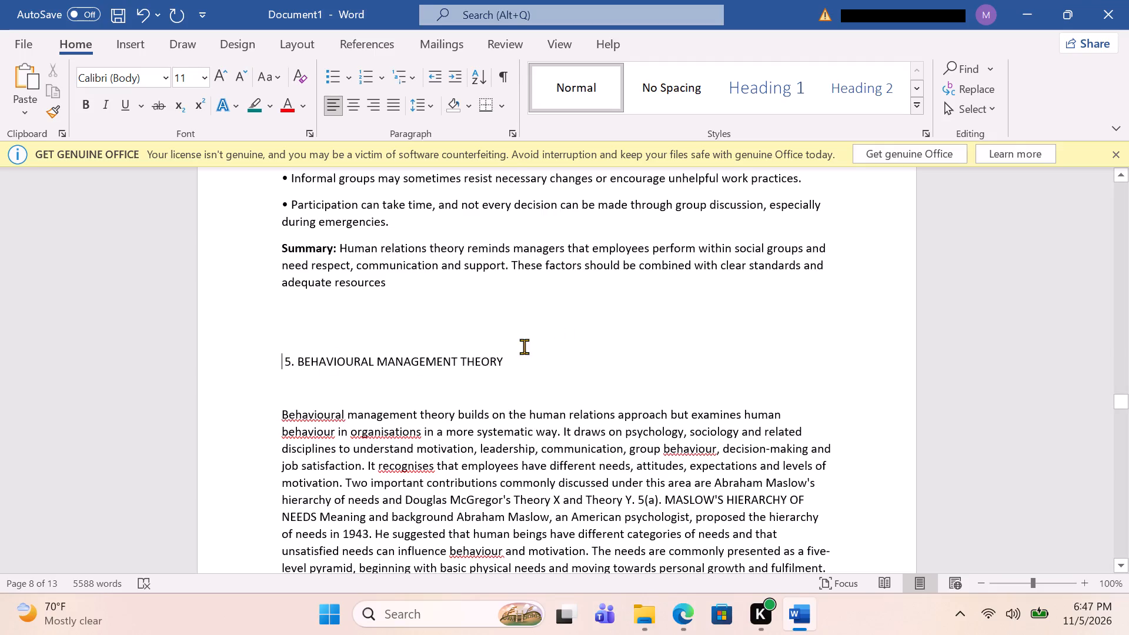
drag(524, 346, 410, 353)
click(280, 359)
drag(290, 354, 532, 371)
click(603, 340)
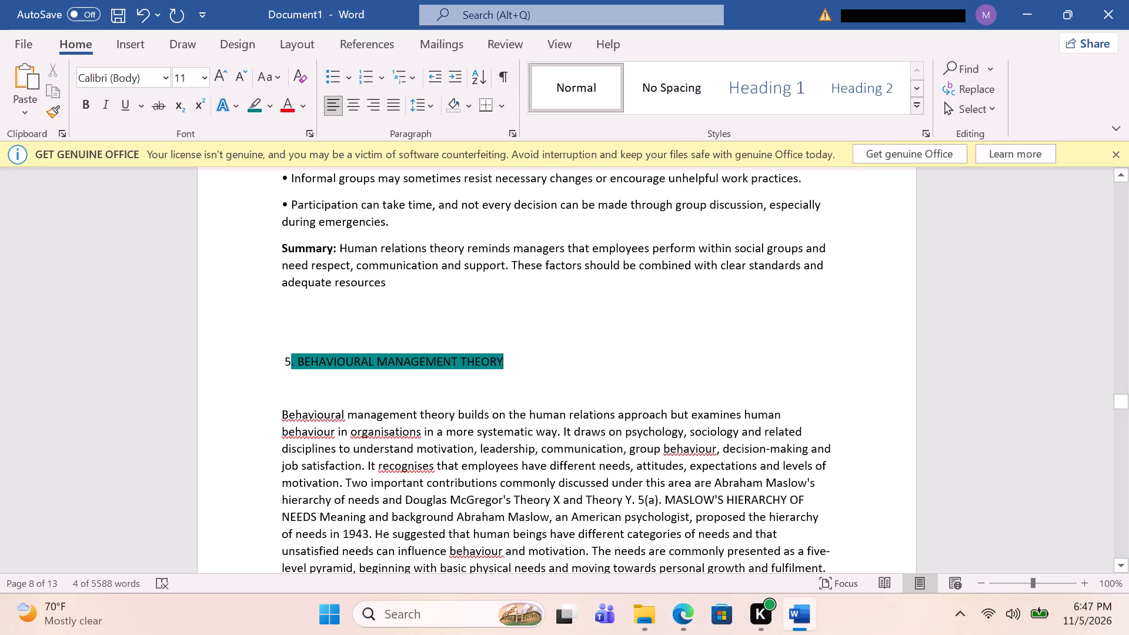
click(244, 372)
click(250, 375)
scroll(278, 398, down, 2)
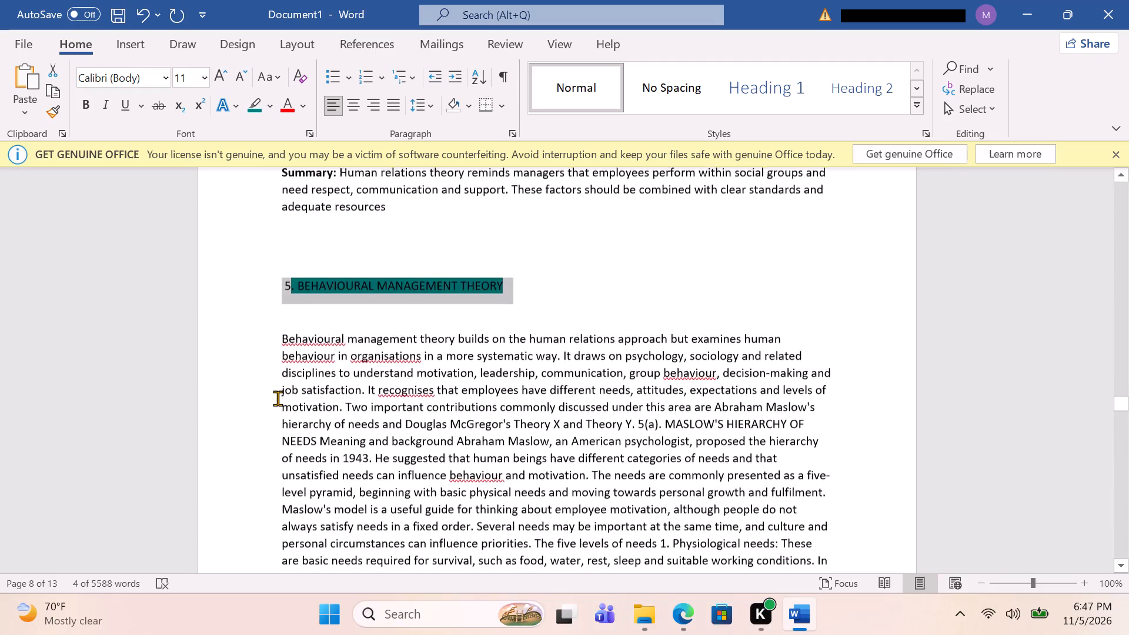
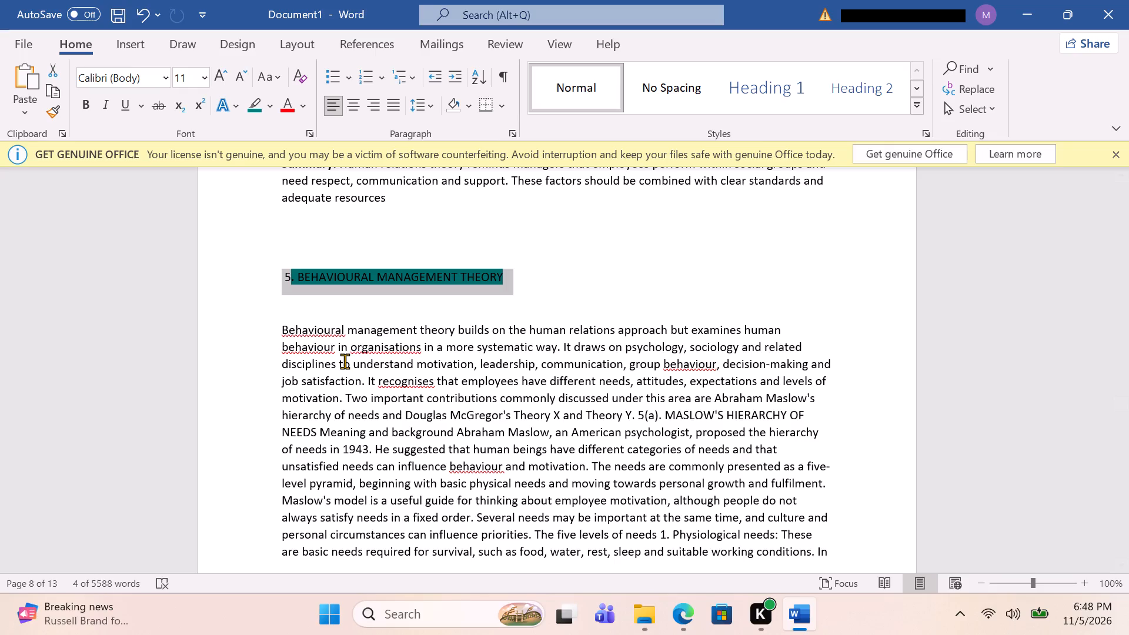
Review the heading highlights and bold lead-ins in the bureaucratic and human relations theory sections for consistency.
scroll(604, 101, up, 3)
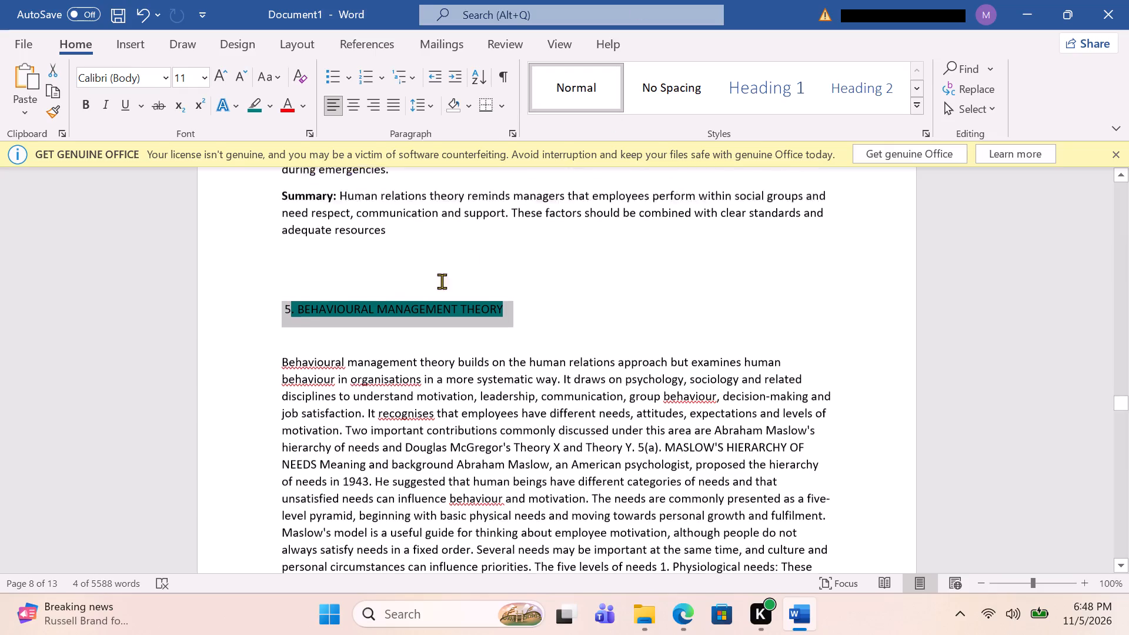
scroll(442, 281, up, 2)
scroll(429, 279, up, 20)
scroll(429, 279, up, 4)
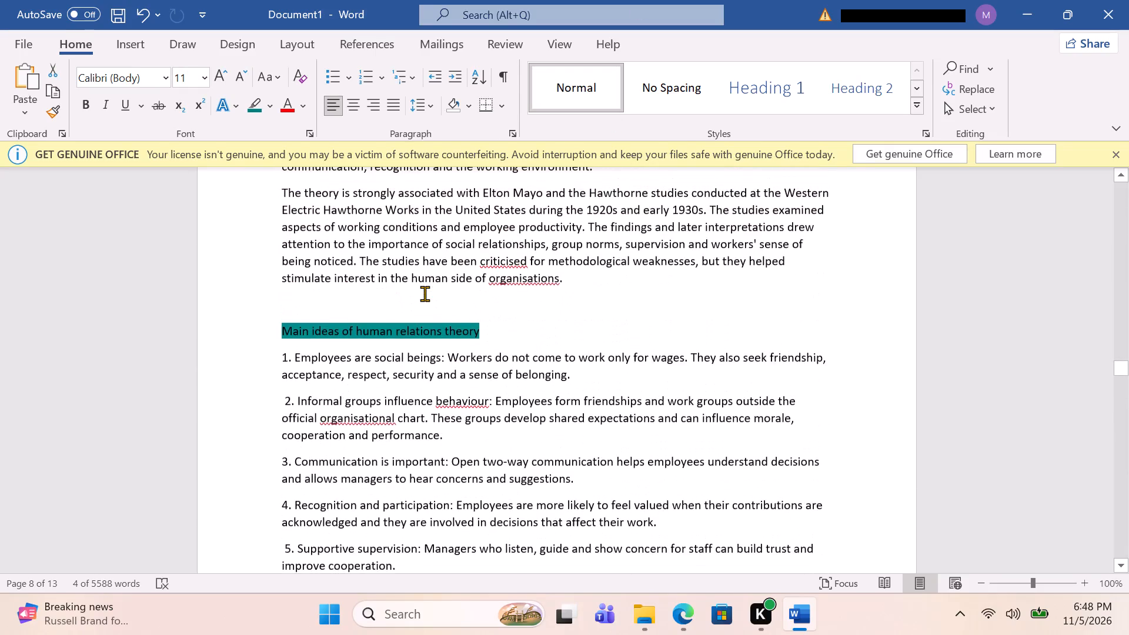
scroll(425, 293, up, 13)
scroll(425, 295, down, 1)
scroll(425, 295, up, 5)
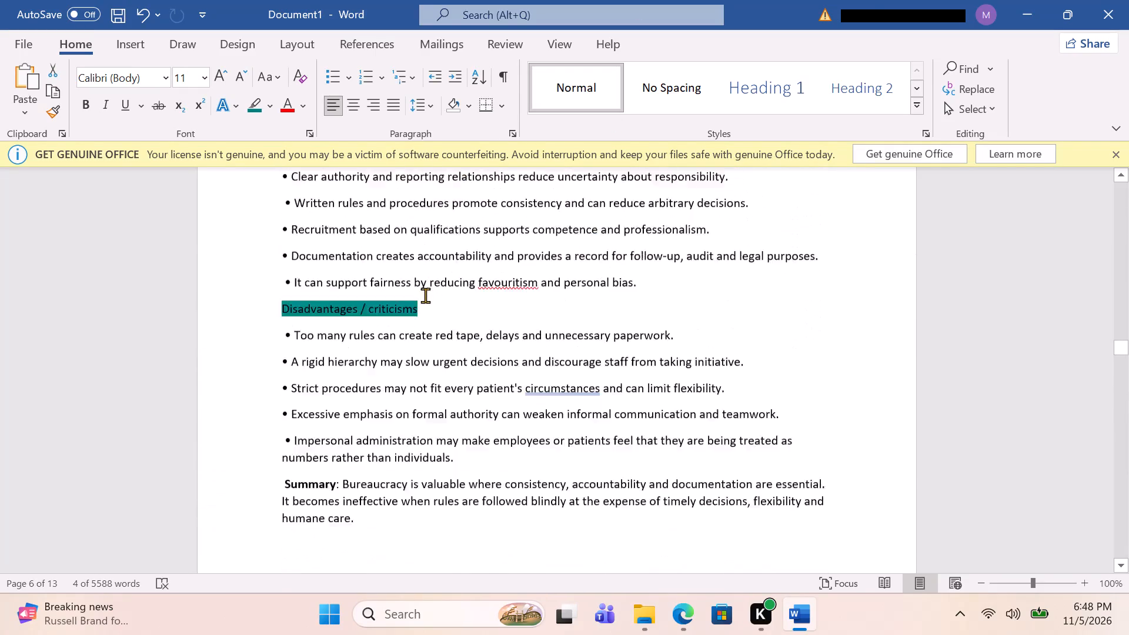
scroll(425, 295, up, 17)
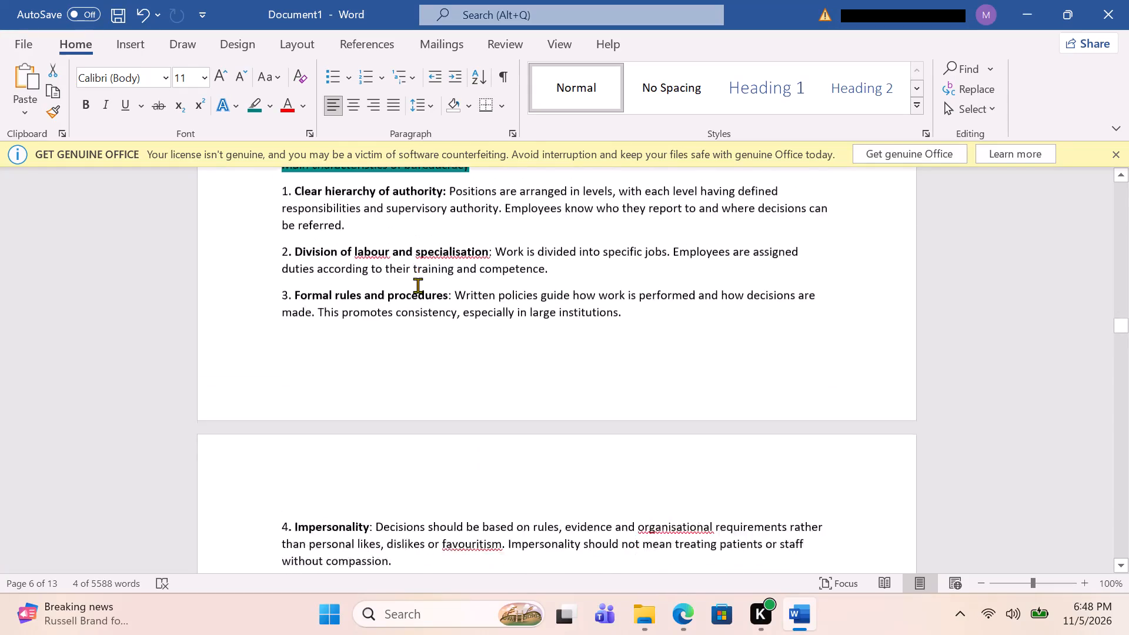
scroll(417, 285, up, 8)
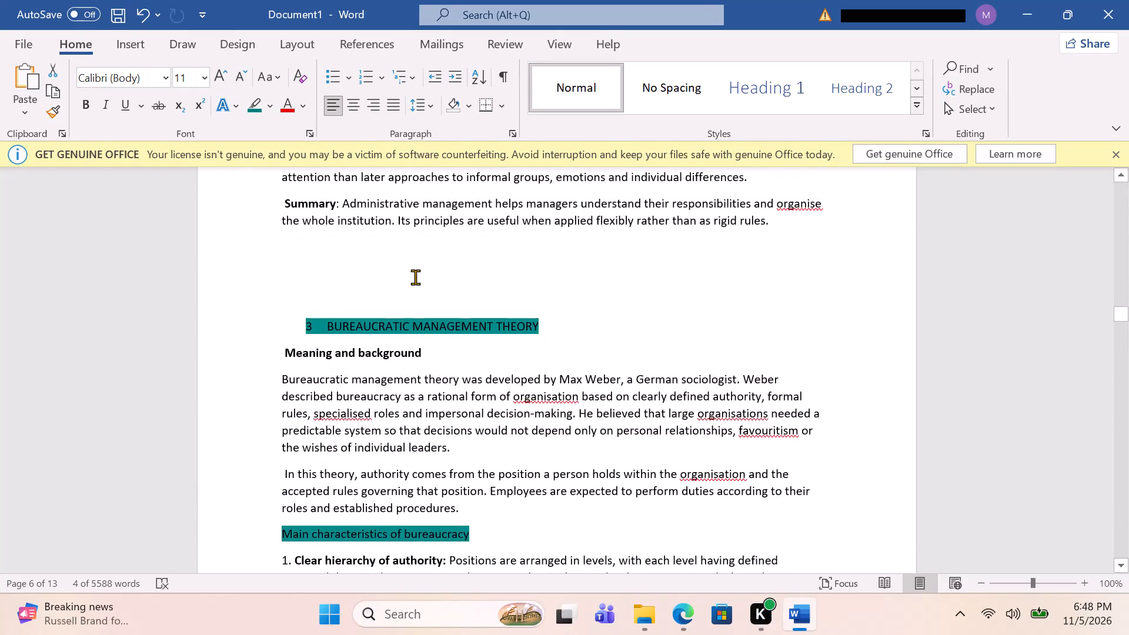
scroll(415, 276, down, 15)
scroll(419, 270, down, 17)
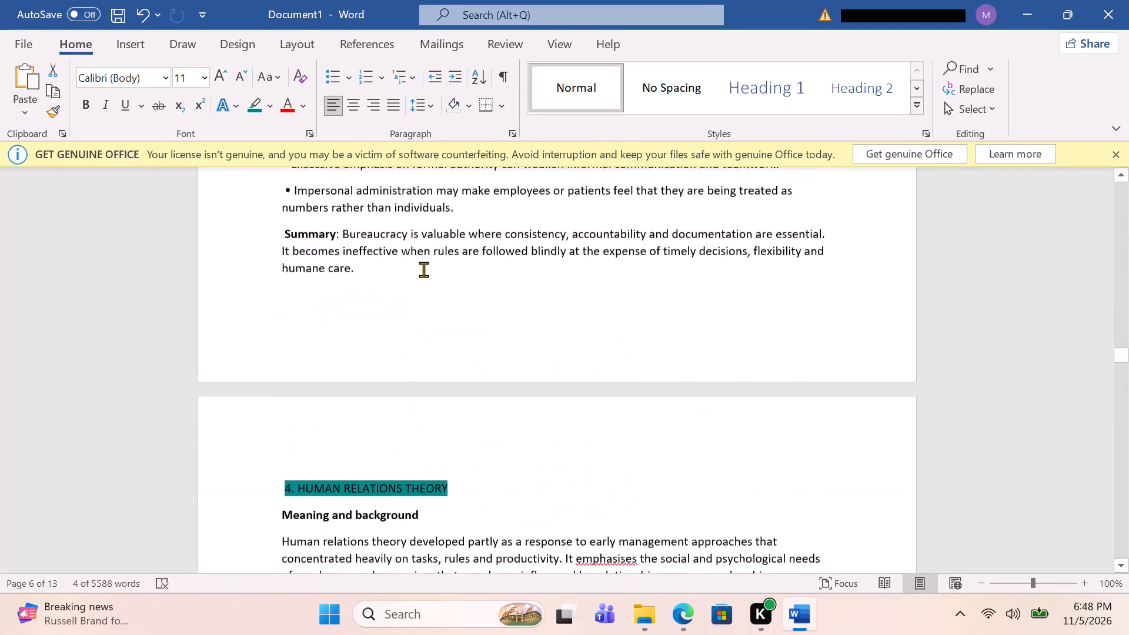
scroll(425, 268, down, 15)
scroll(452, 271, down, 7)
scroll(577, 293, down, 11)
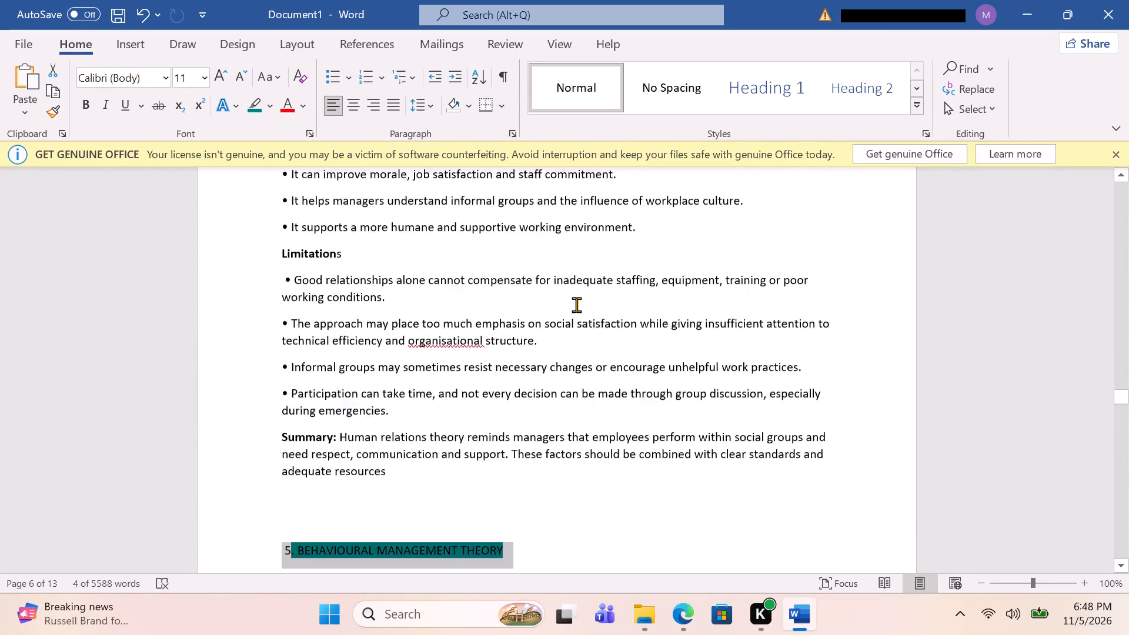
Put "5(a). MASLOW'S HIERARCHY OF NEEDS" on its own line with one blank paragraph below it, and make it bold.
scroll(583, 293, down, 9)
scroll(571, 292, up, 3)
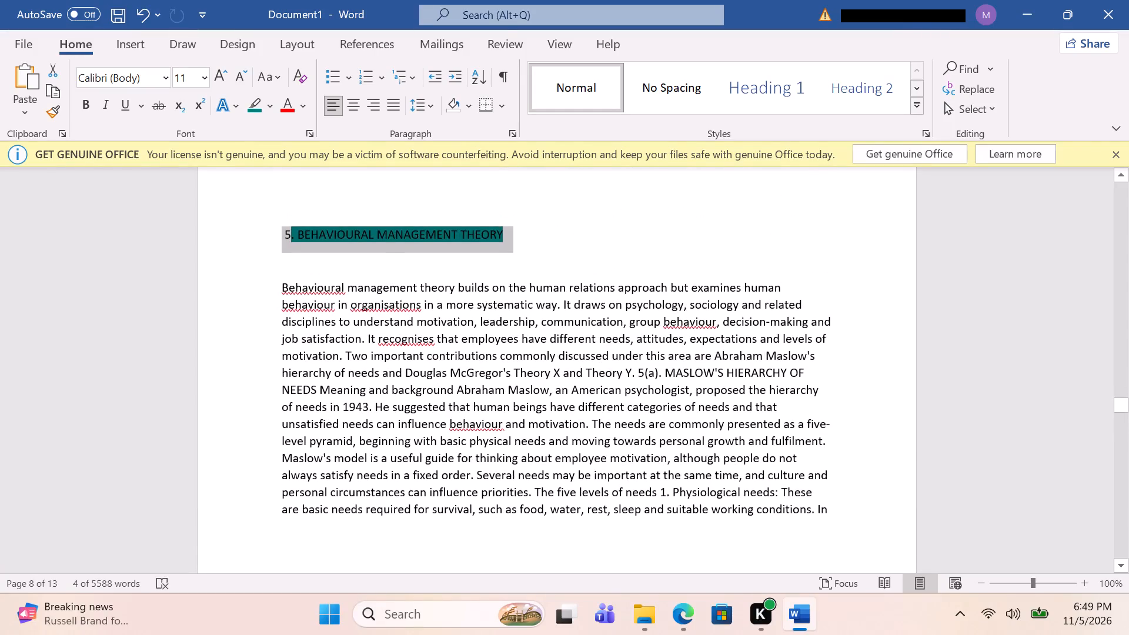
click(633, 369)
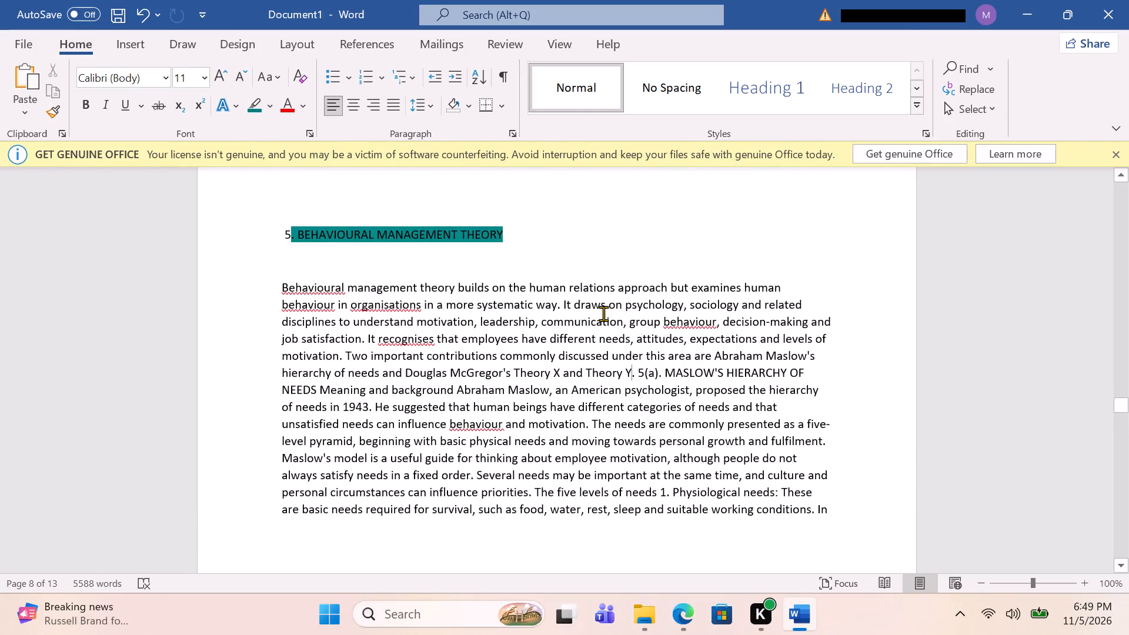
key(Return)
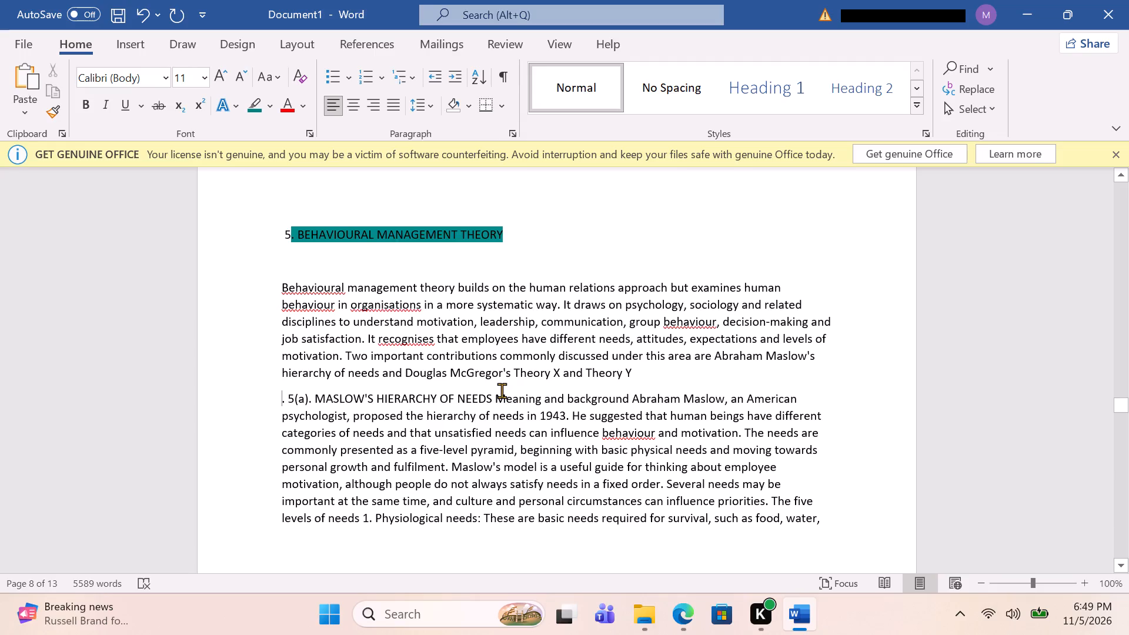
scroll(531, 388, up, 4)
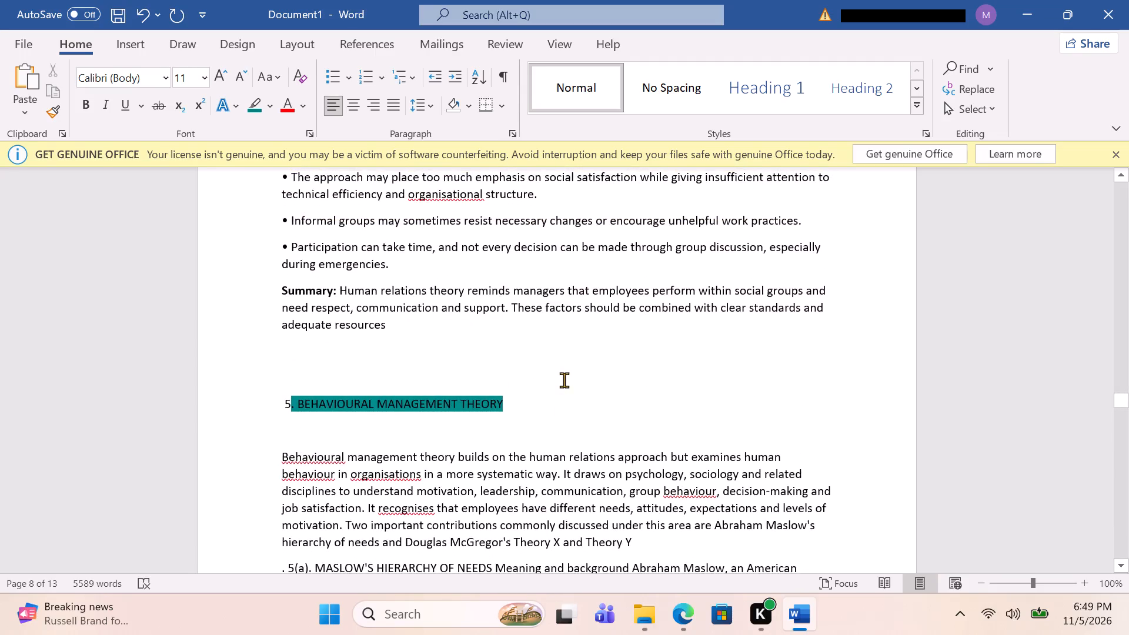
scroll(633, 376, up, 1)
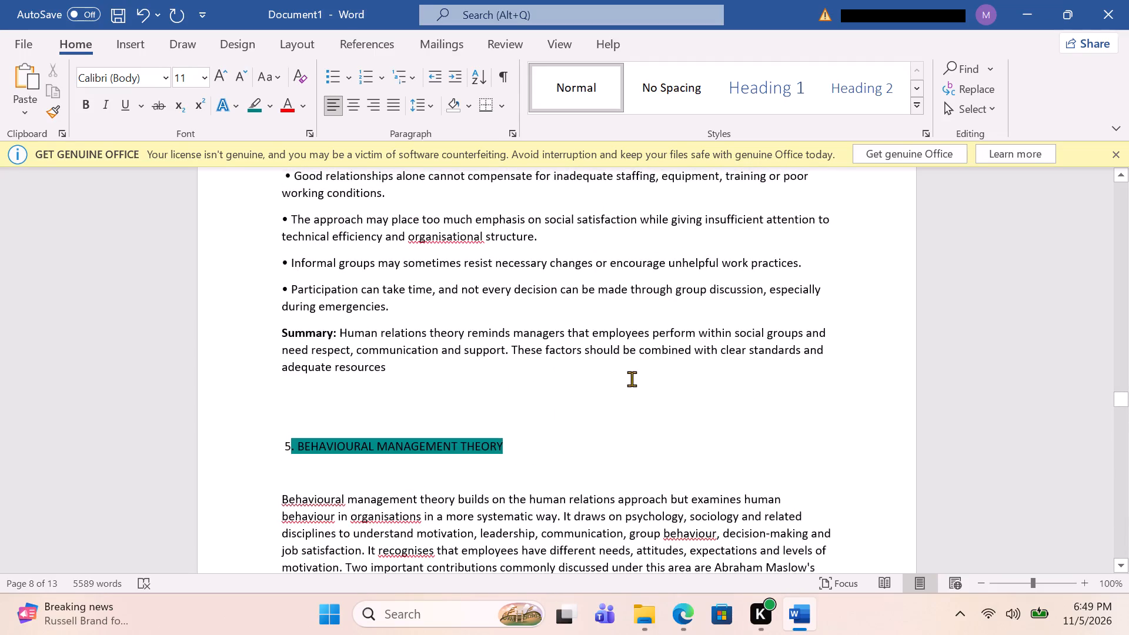
scroll(629, 381, down, 5)
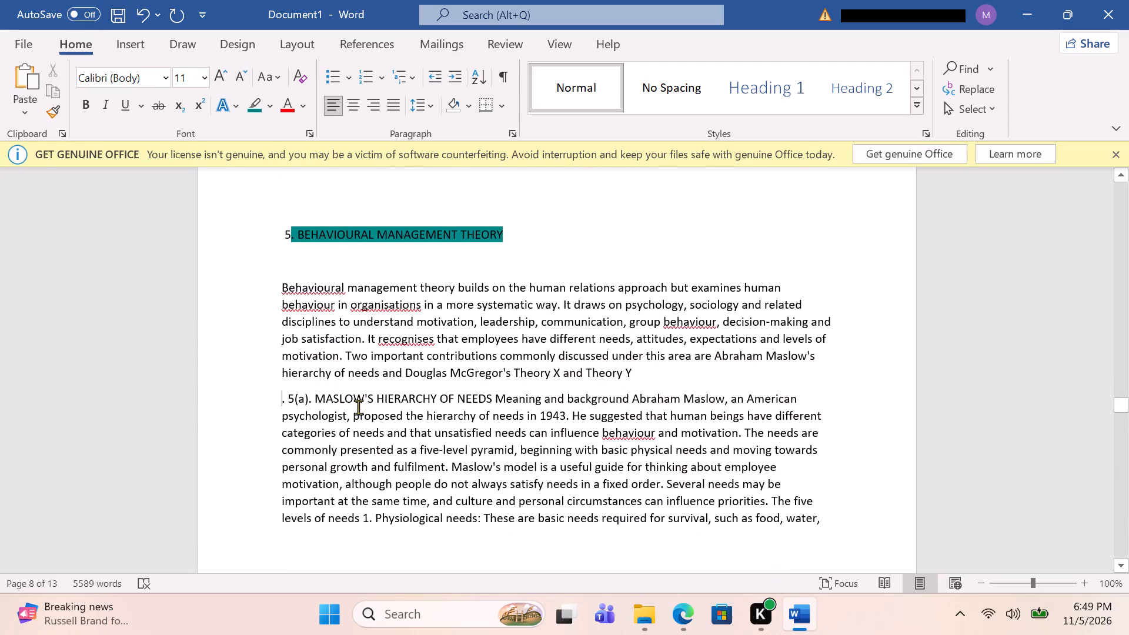
click(490, 399)
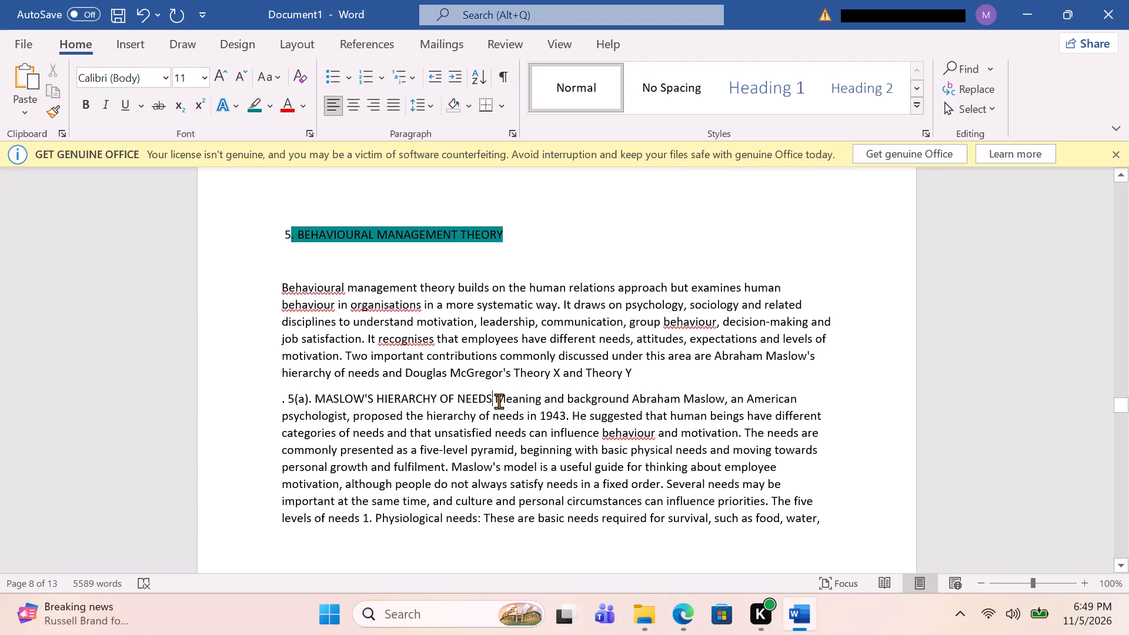
key(Return)
key(Return)
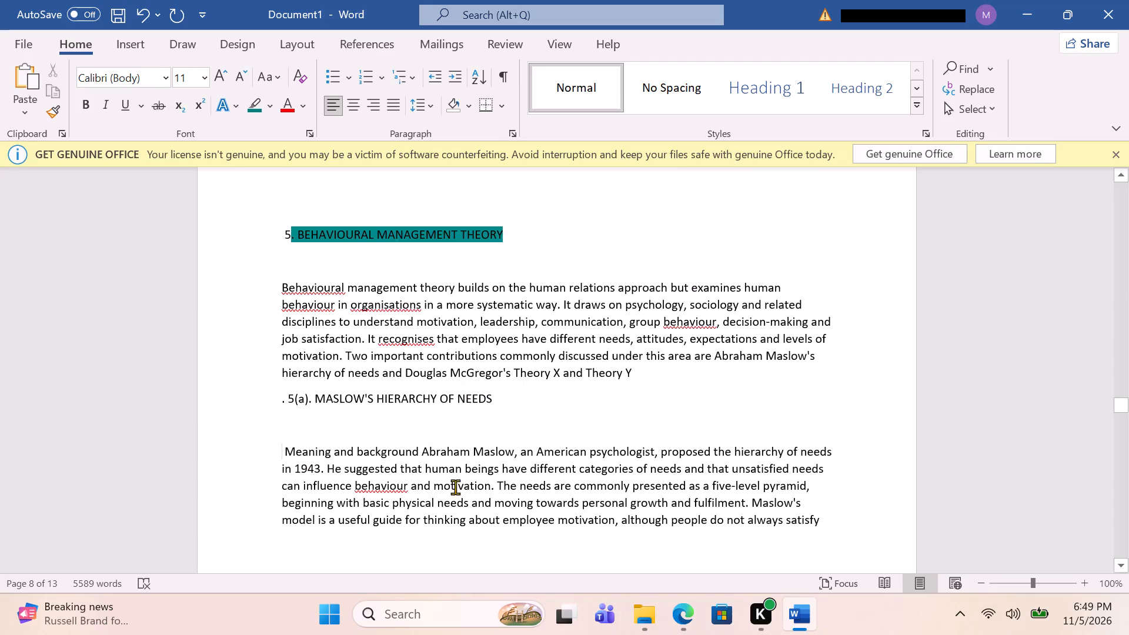
drag(290, 403, 517, 409)
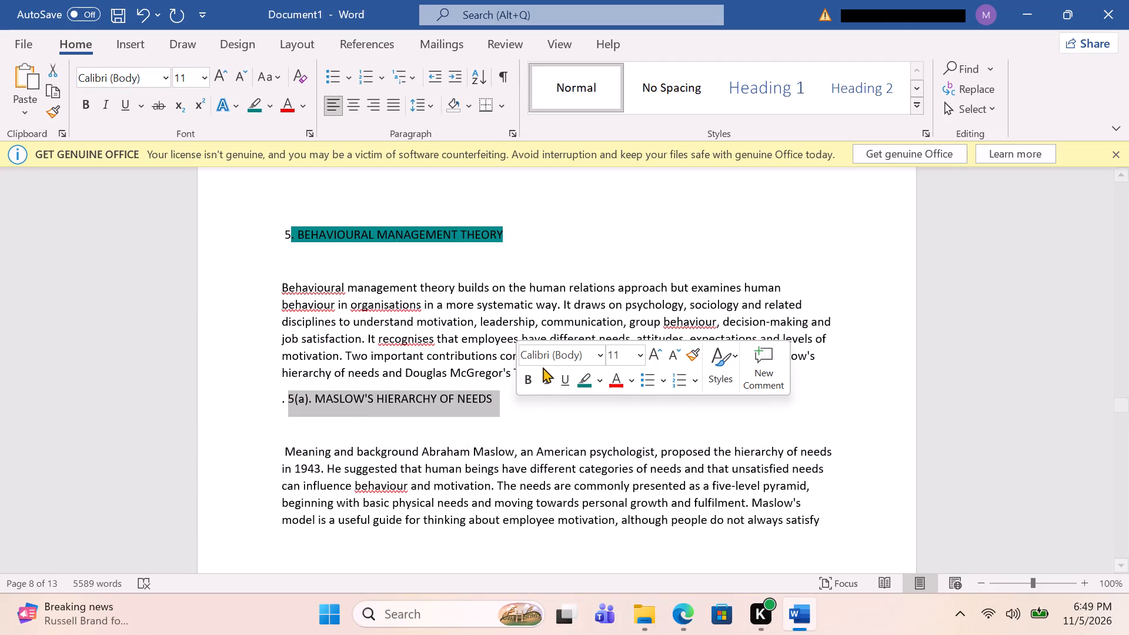
click(525, 377)
click(515, 426)
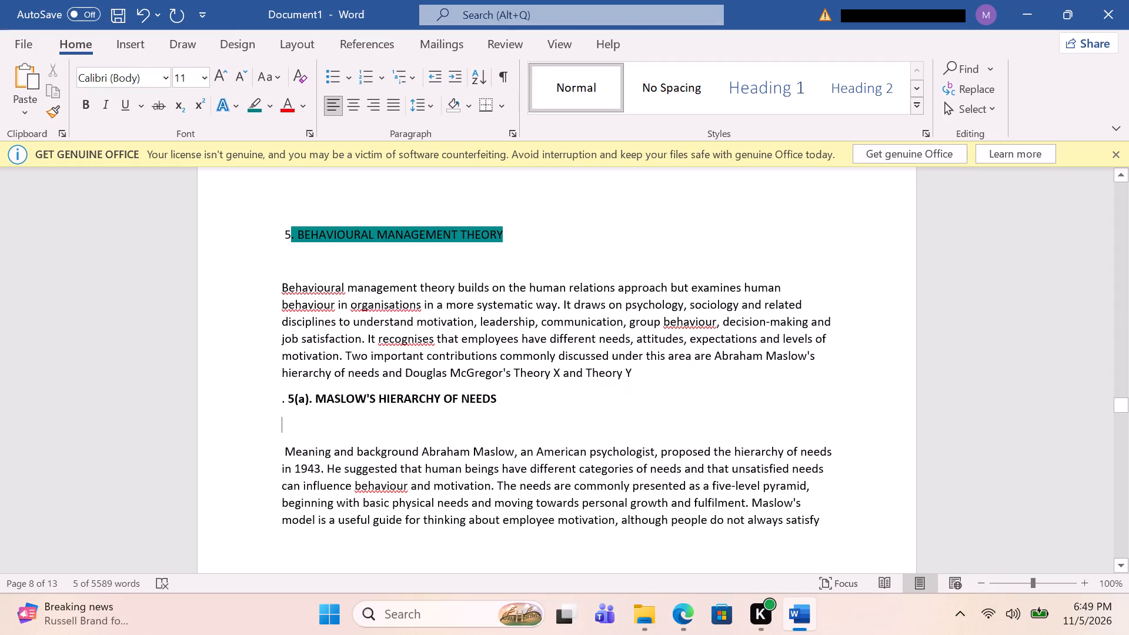
Put "Meaning and background" on its own line above the Abraham Maslow paragraph and make it bold.
click(417, 450)
key(Return)
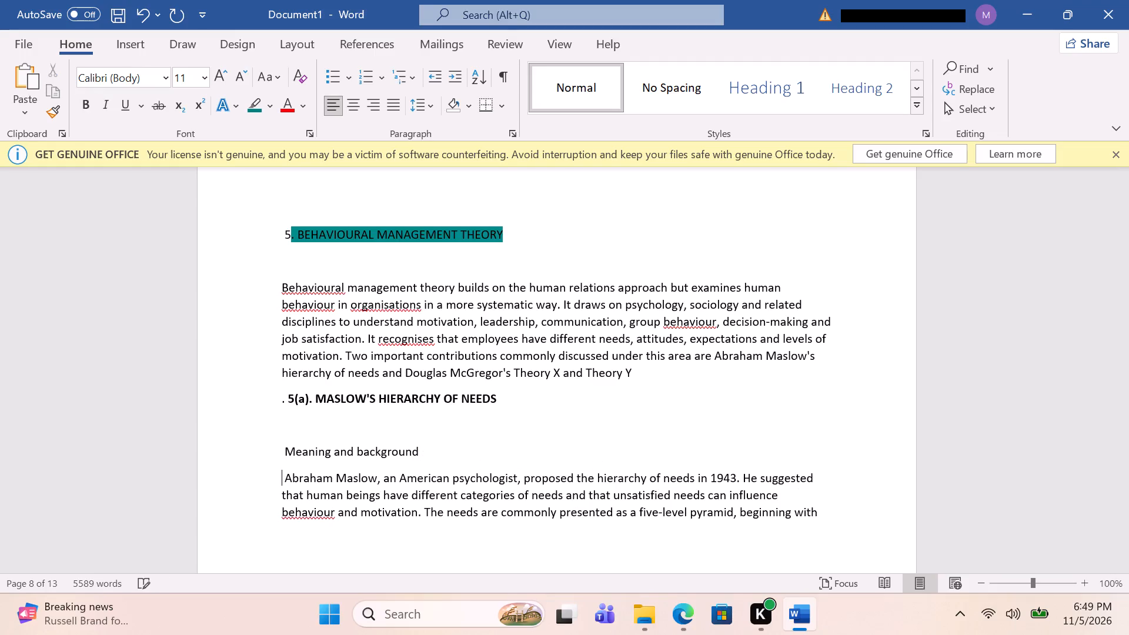
drag(298, 446, 359, 488)
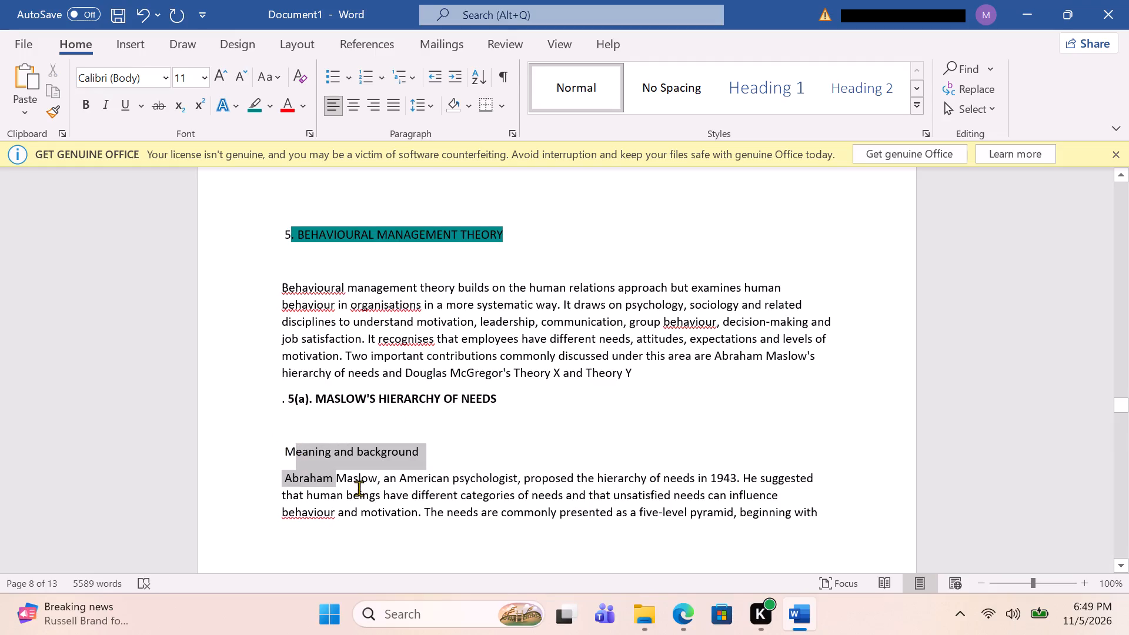
drag(359, 488, 452, 463)
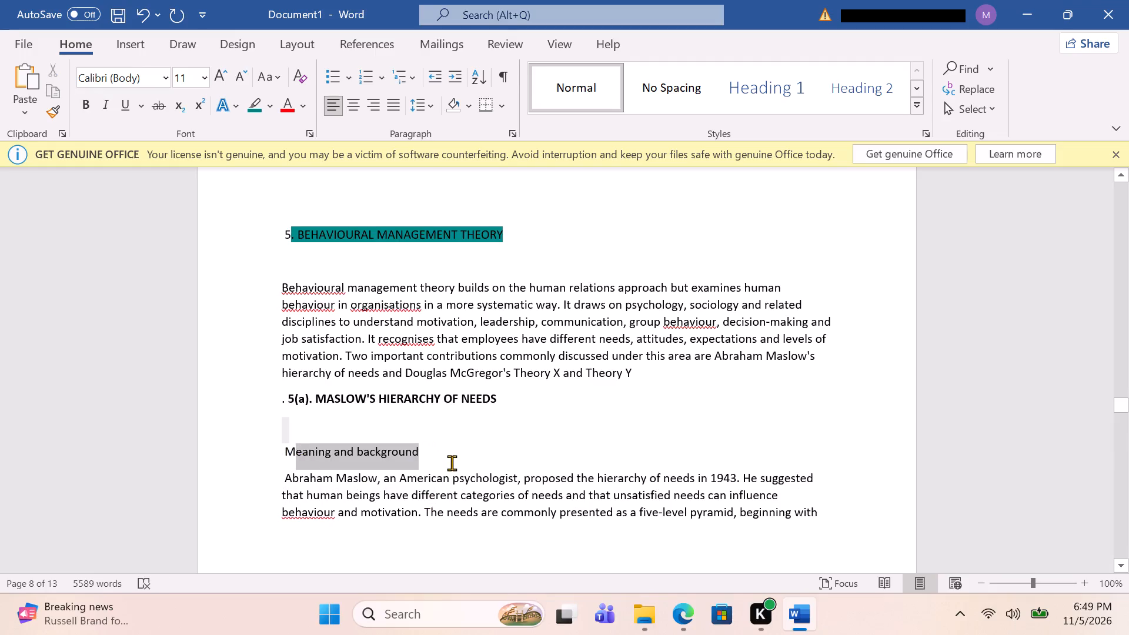
drag(452, 463, 458, 462)
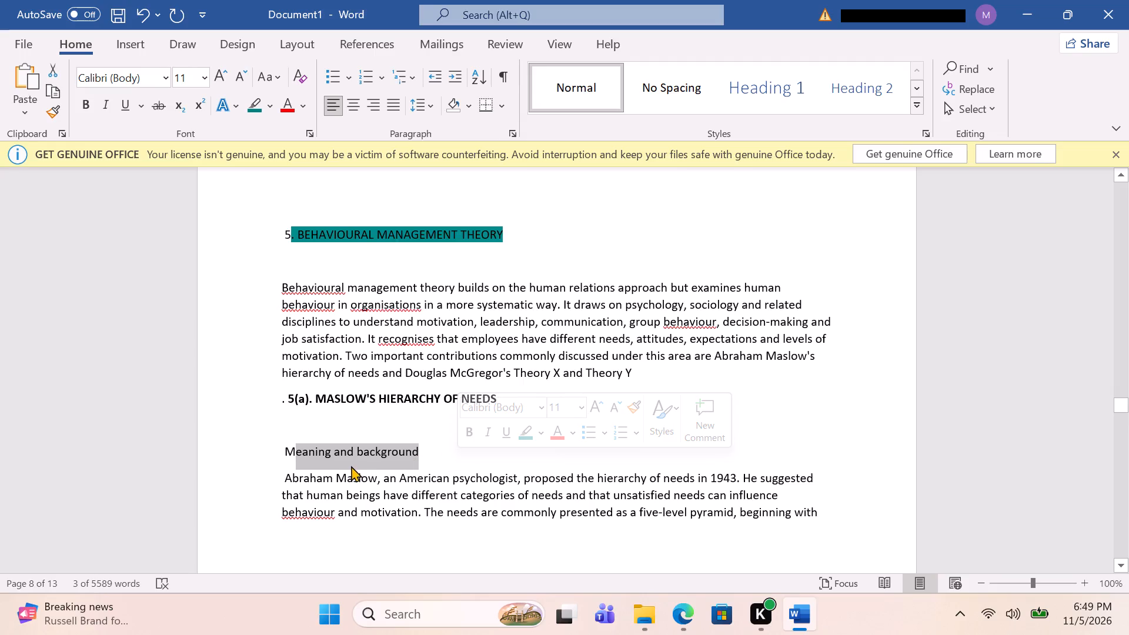
click(276, 444)
drag(276, 456, 416, 490)
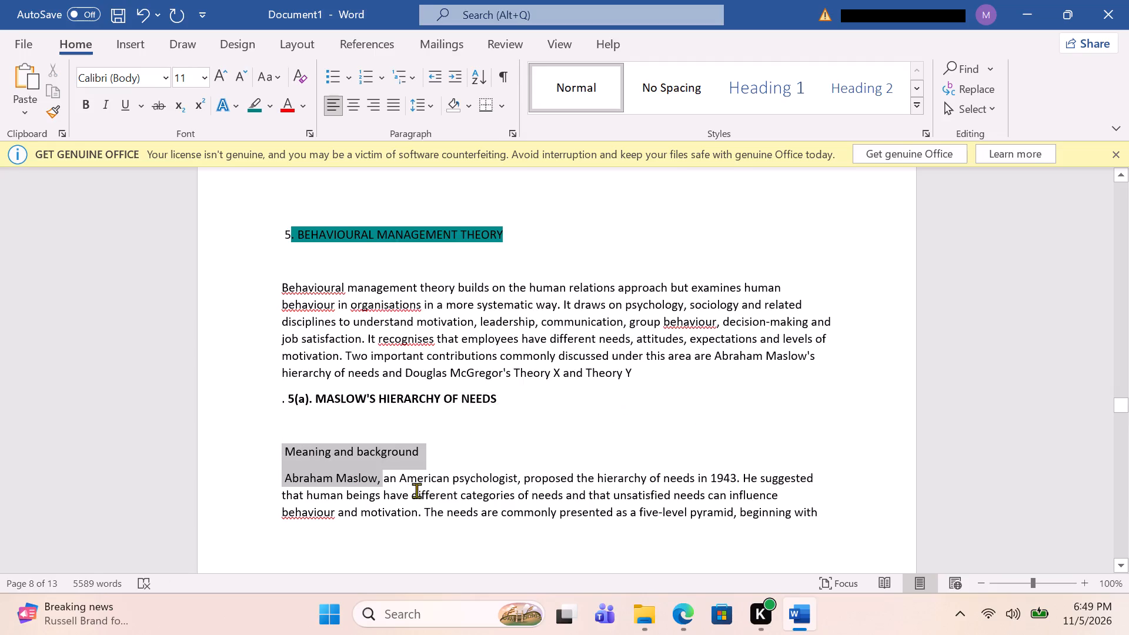
drag(416, 490, 435, 460)
click(450, 429)
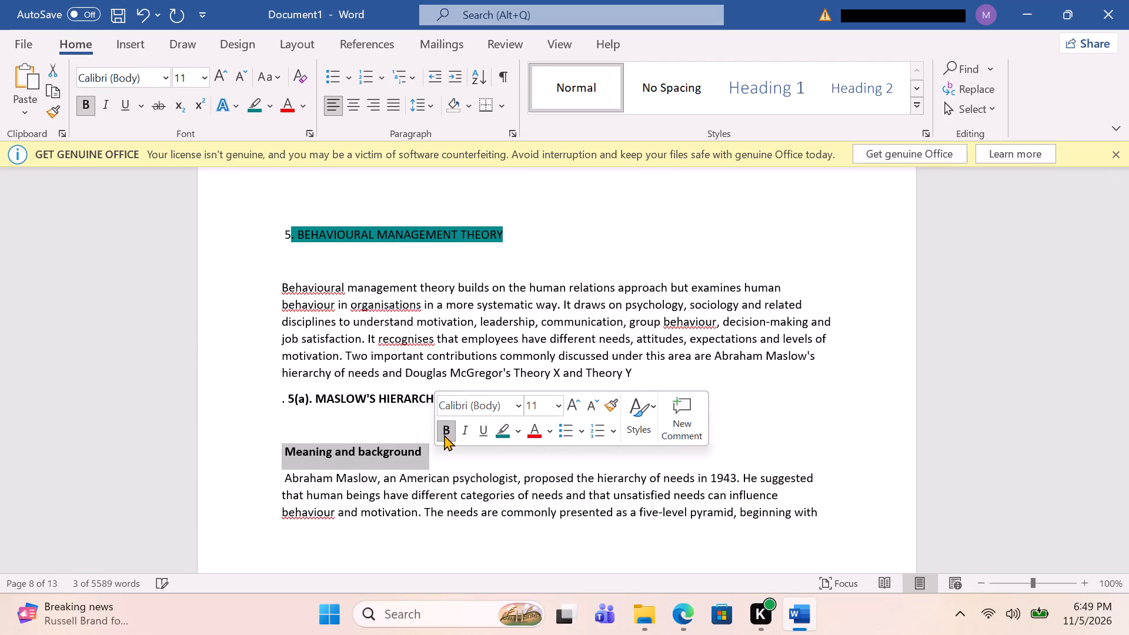
Start a new paragraph at "Maslow's model is a useful guide" in the Maslow background text.
scroll(423, 464, down, 3)
scroll(502, 432, down, 2)
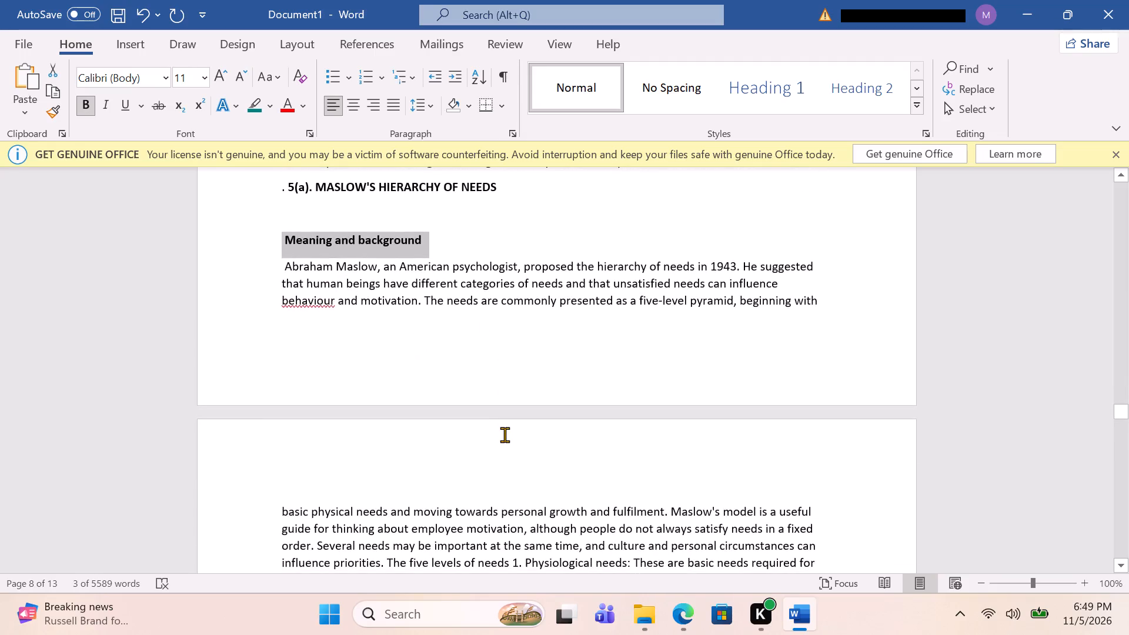
scroll(509, 426, down, 1)
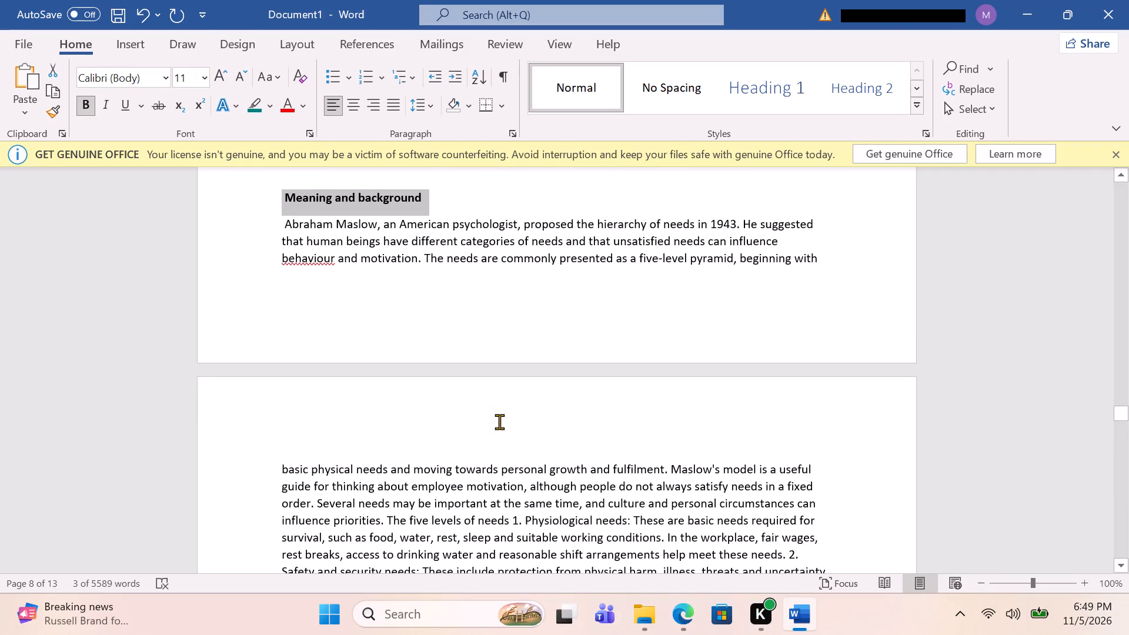
scroll(520, 430, down, 2)
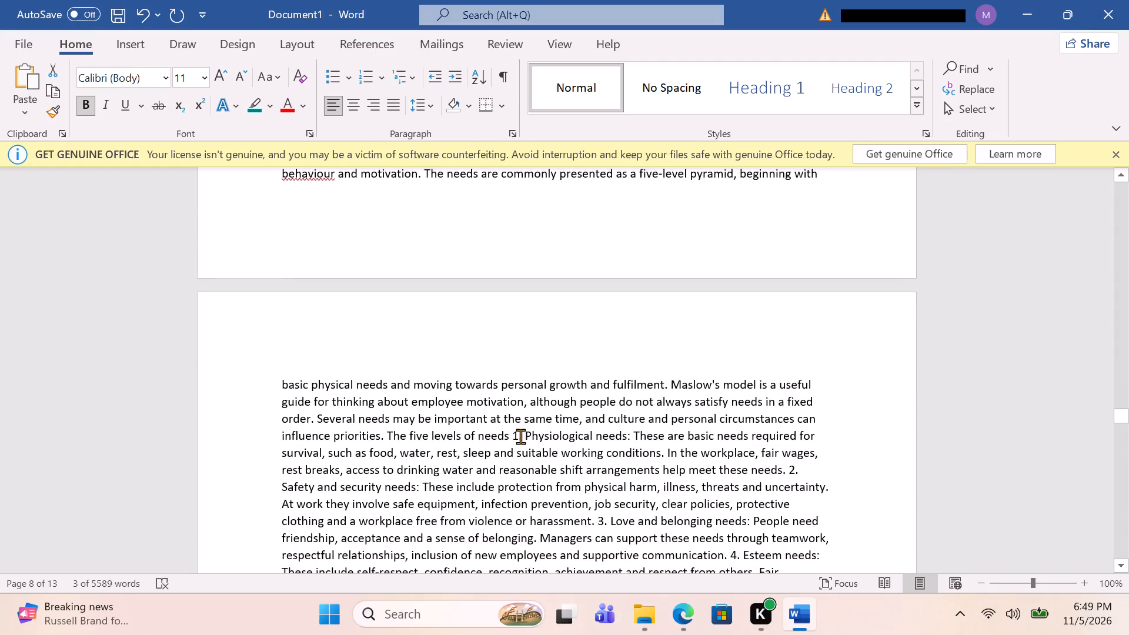
scroll(517, 439, down, 1)
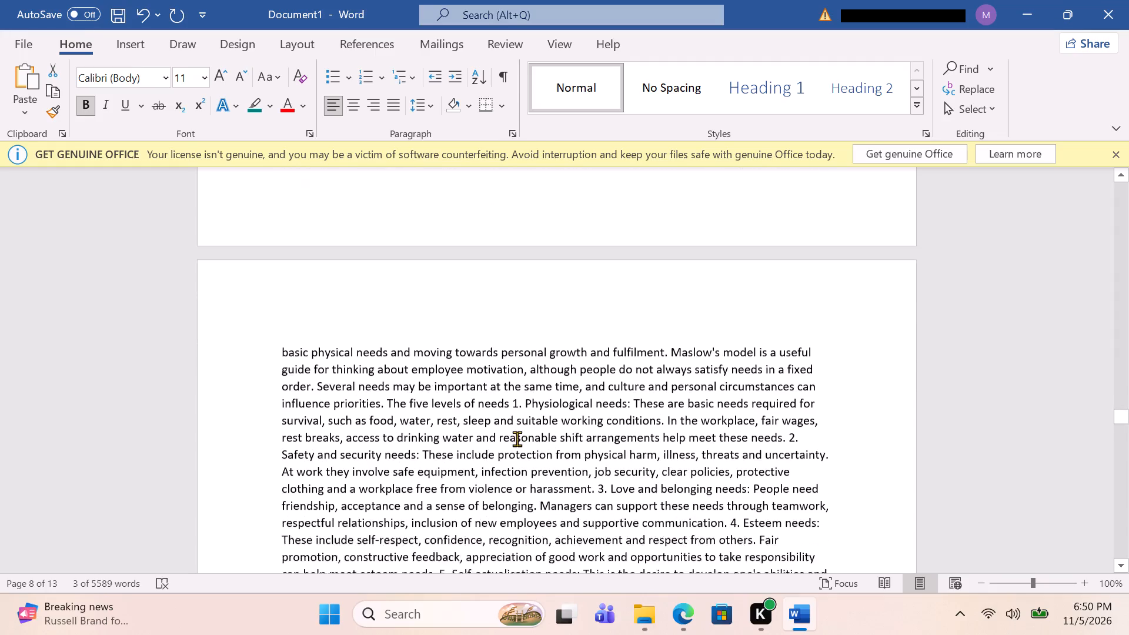
scroll(517, 439, down, 2)
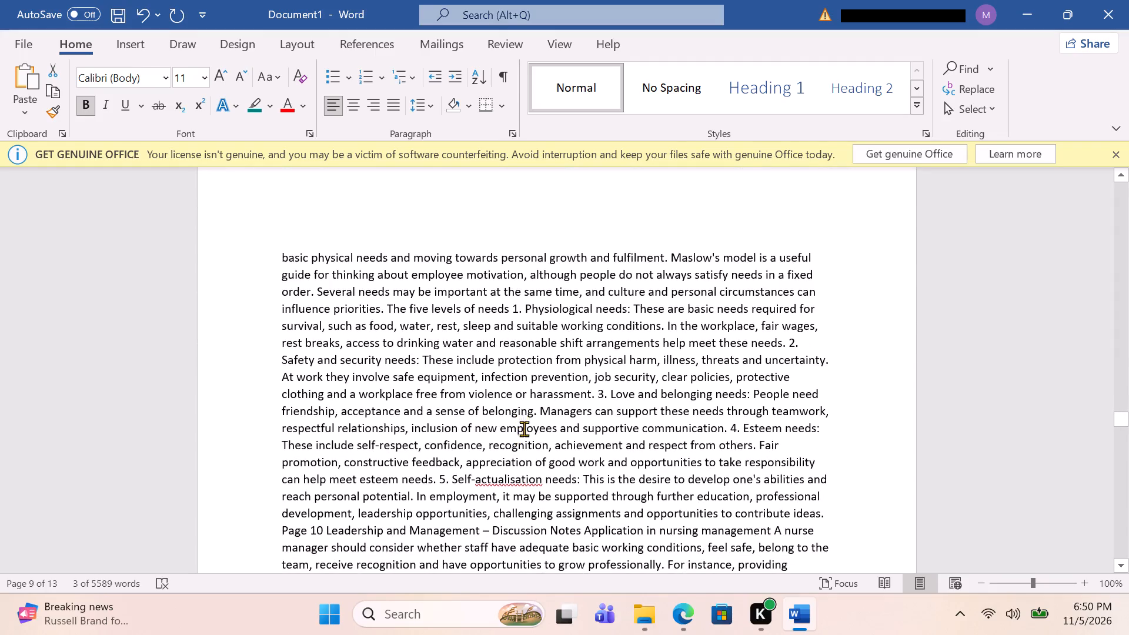
scroll(519, 437, up, 7)
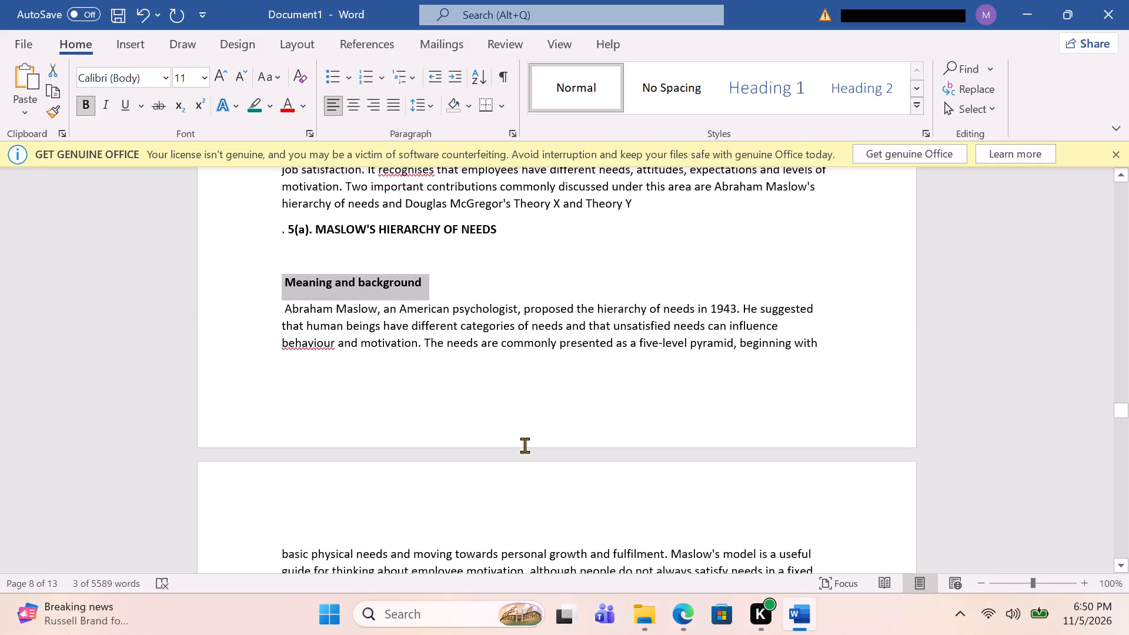
scroll(525, 449, down, 4)
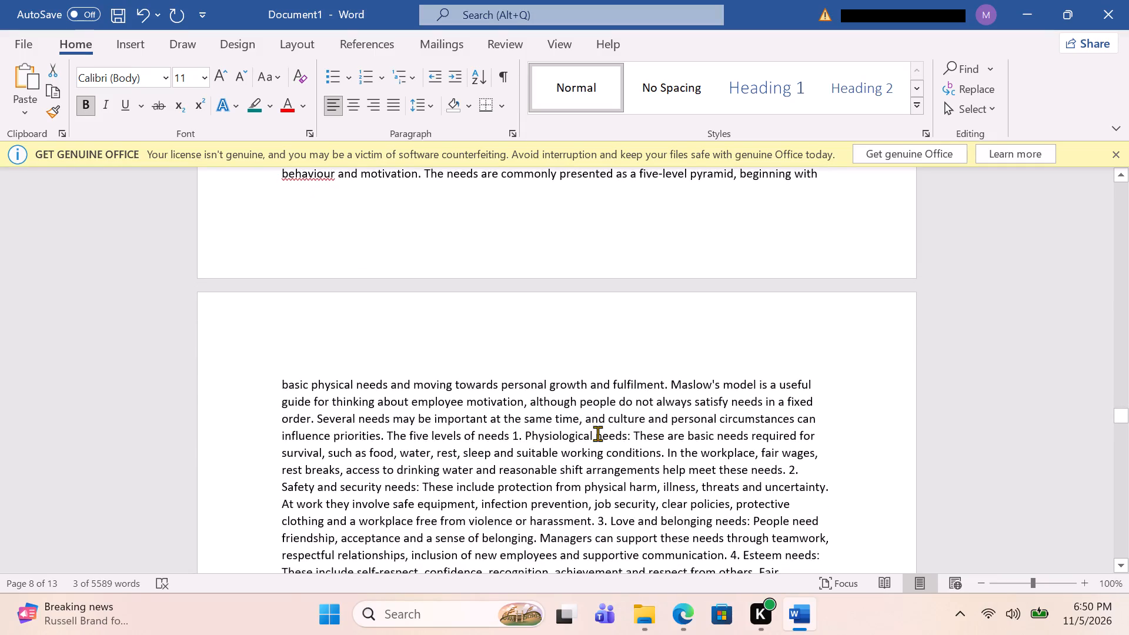
click(674, 393)
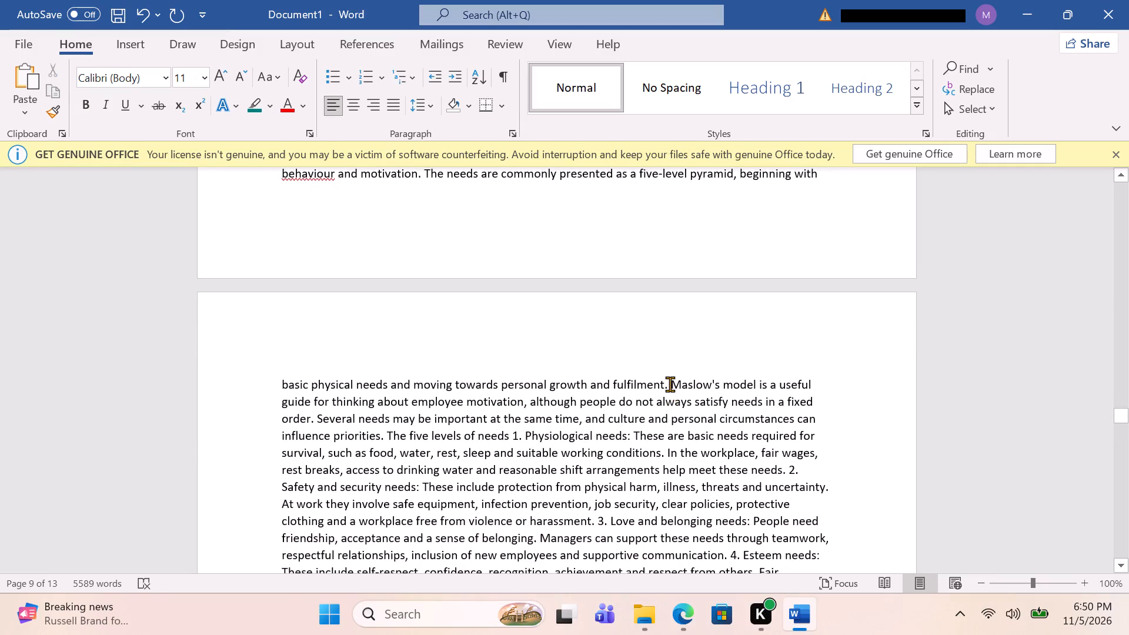
scroll(658, 398, up, 3)
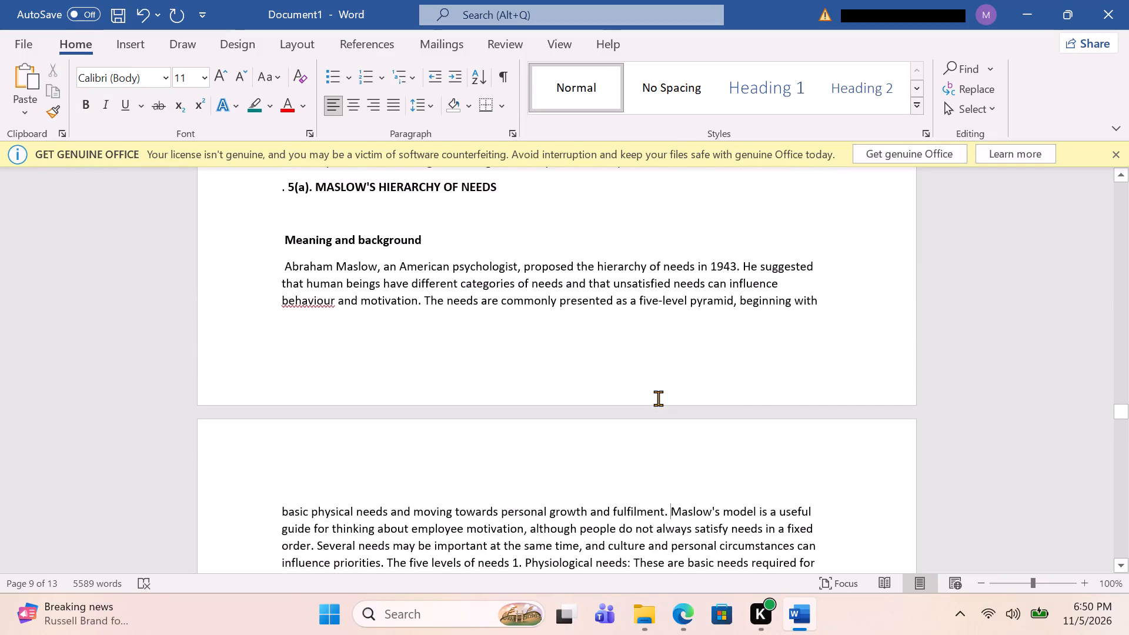
scroll(657, 400, down, 3)
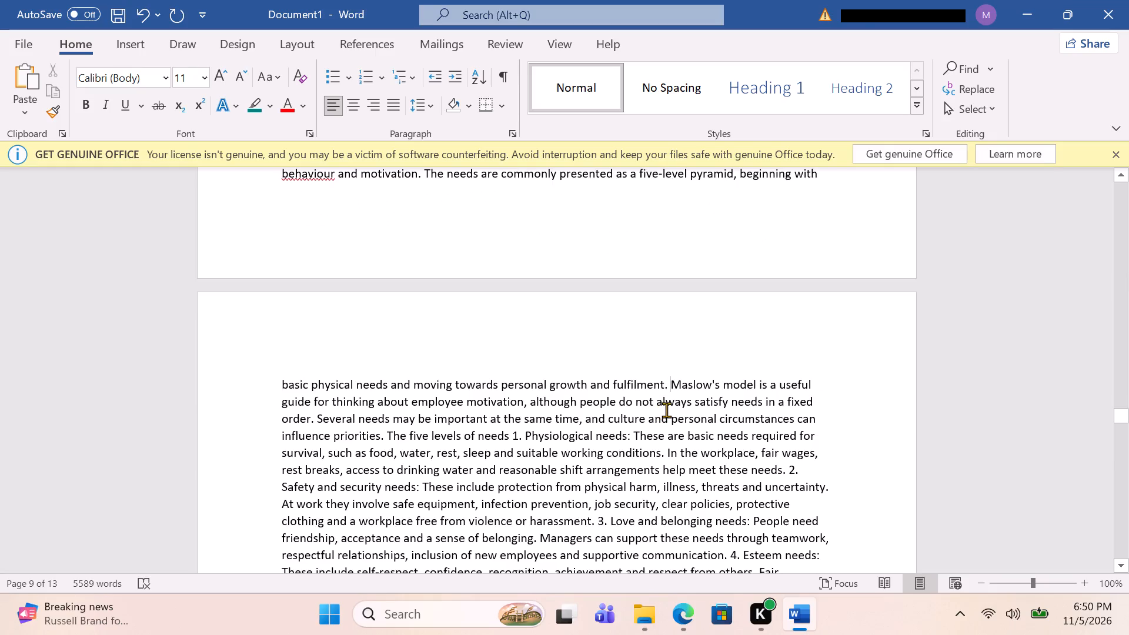
key(Return)
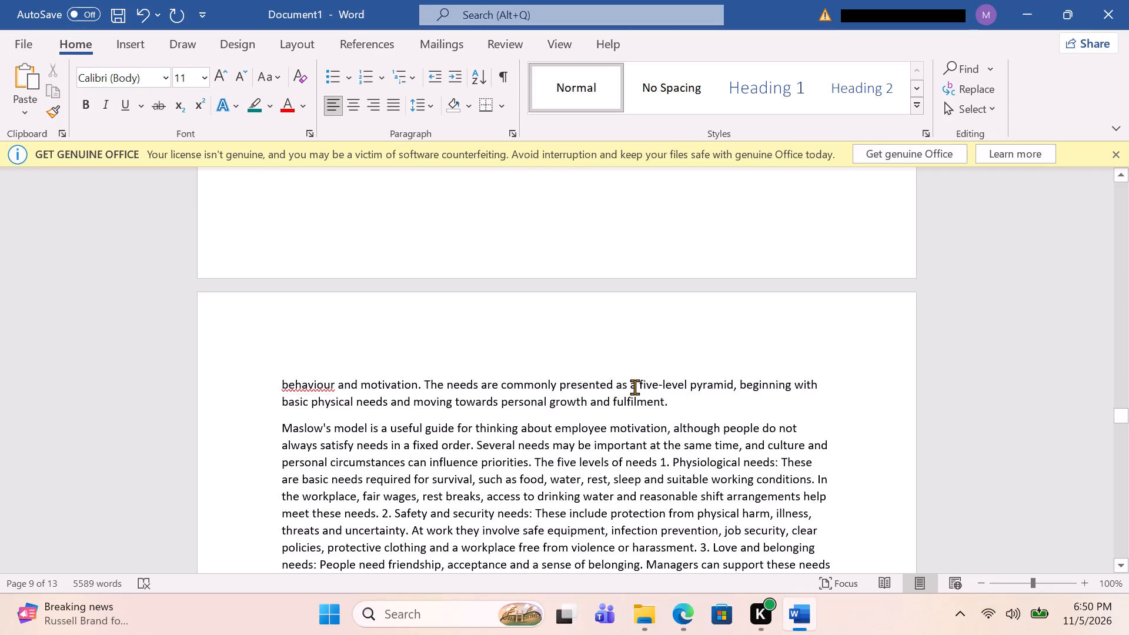
scroll(632, 392, up, 4)
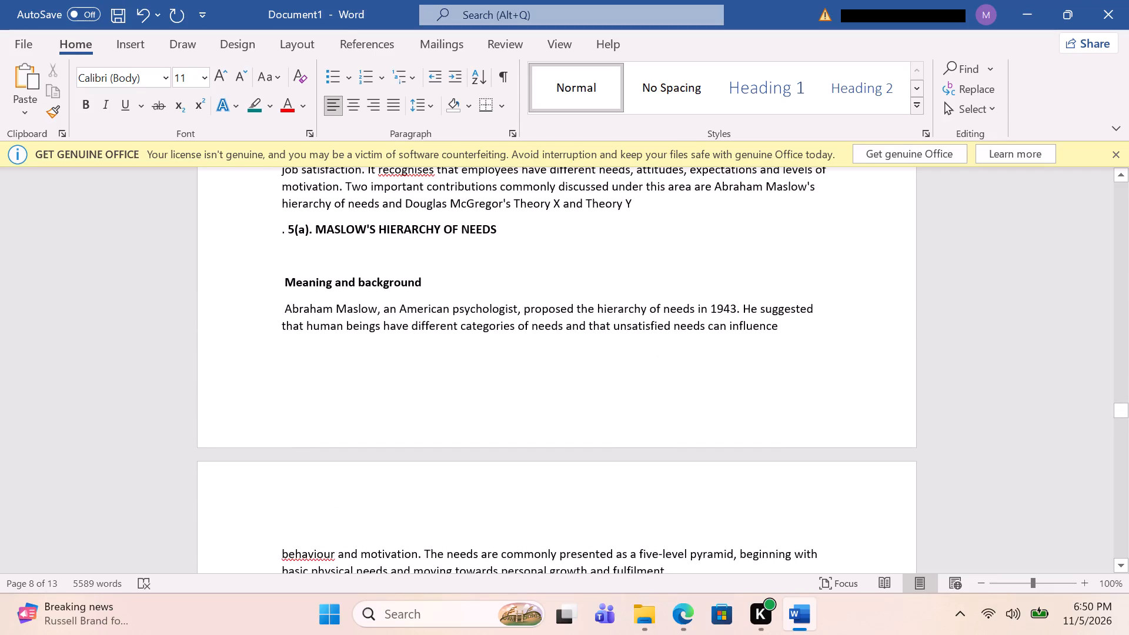
Put "The five levels of needs" on its own line below the Maslow's model paragraph and make it bold.
scroll(664, 365, down, 3)
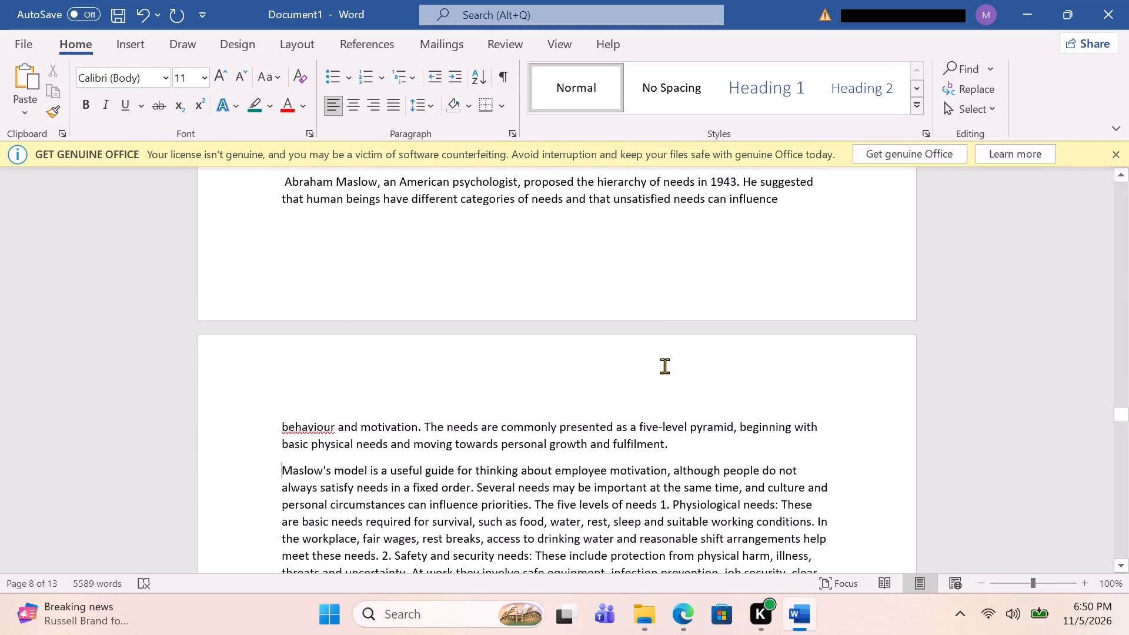
scroll(664, 368, down, 2)
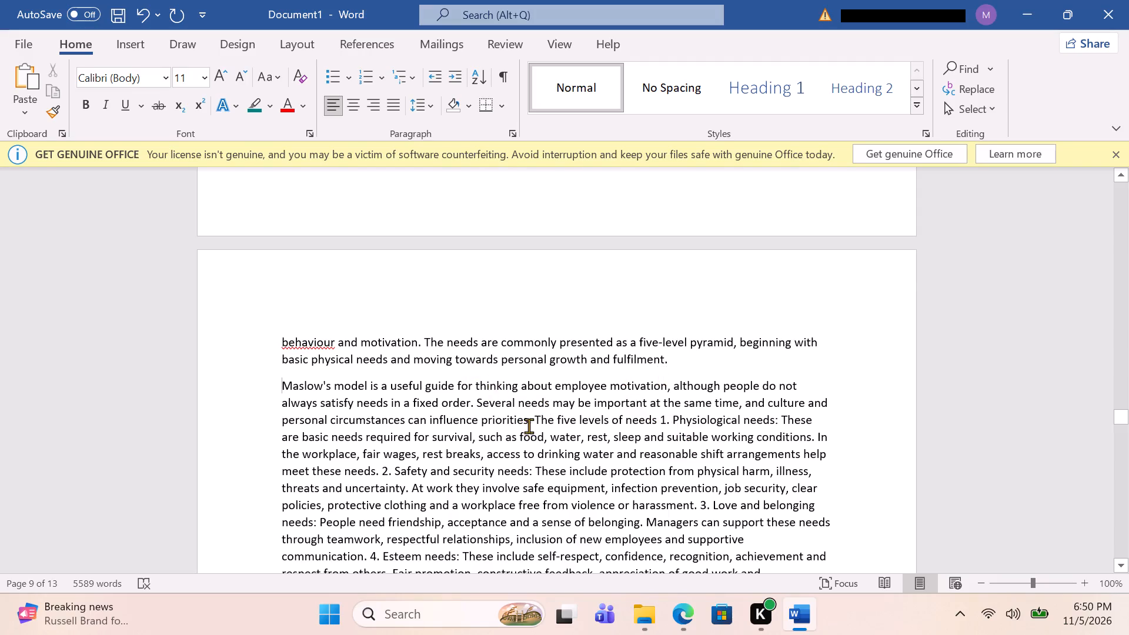
scroll(533, 423, up, 1)
click(529, 465)
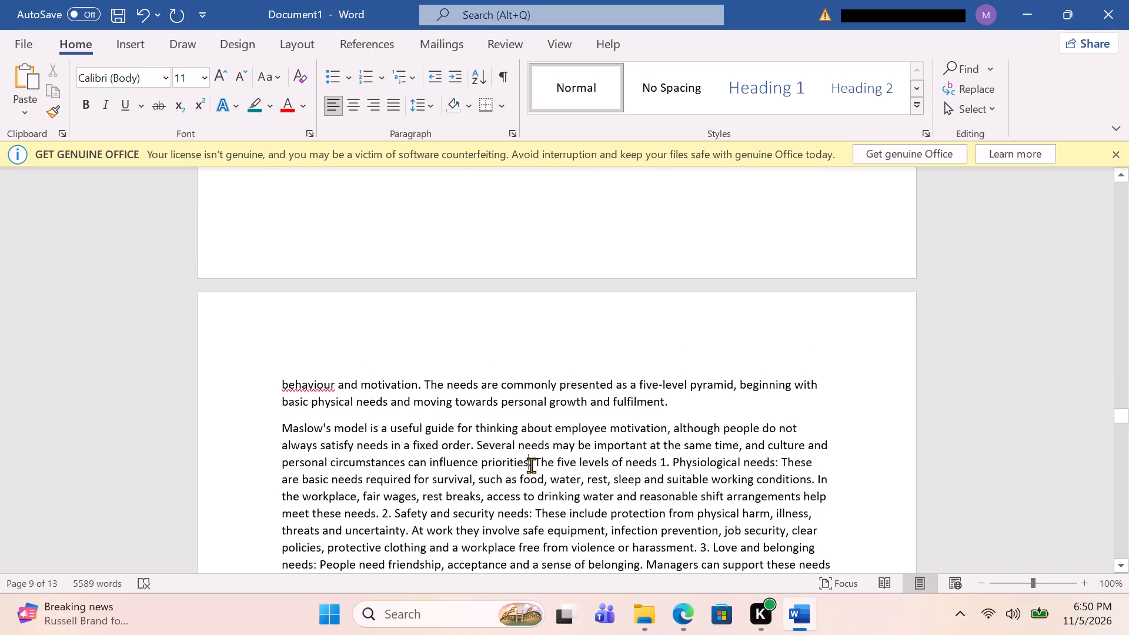
click(539, 466)
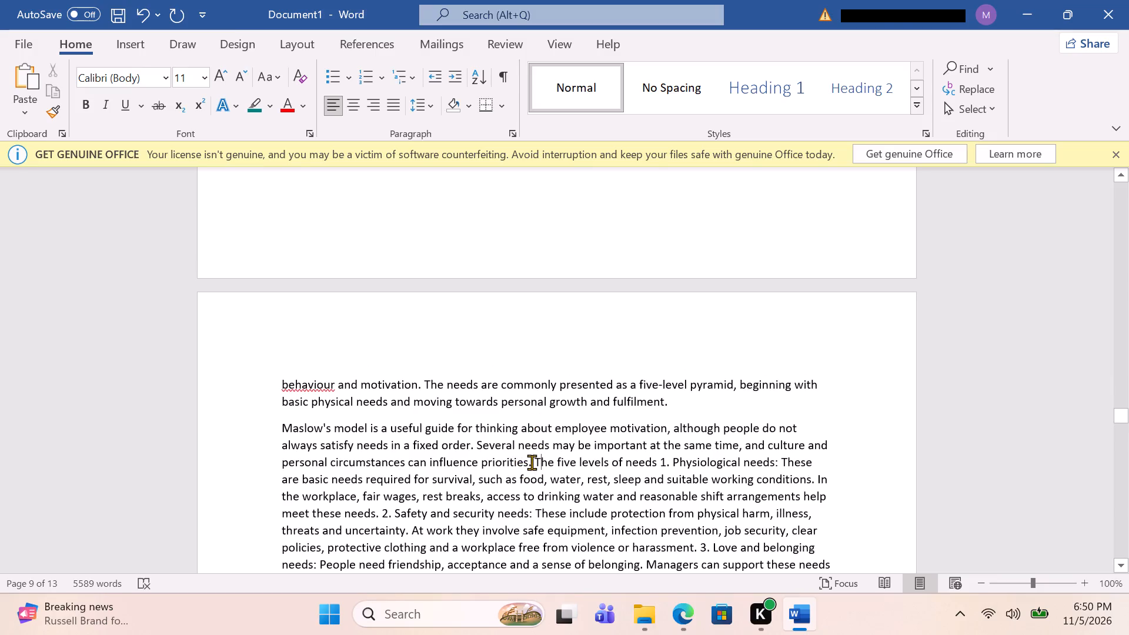
key(Return)
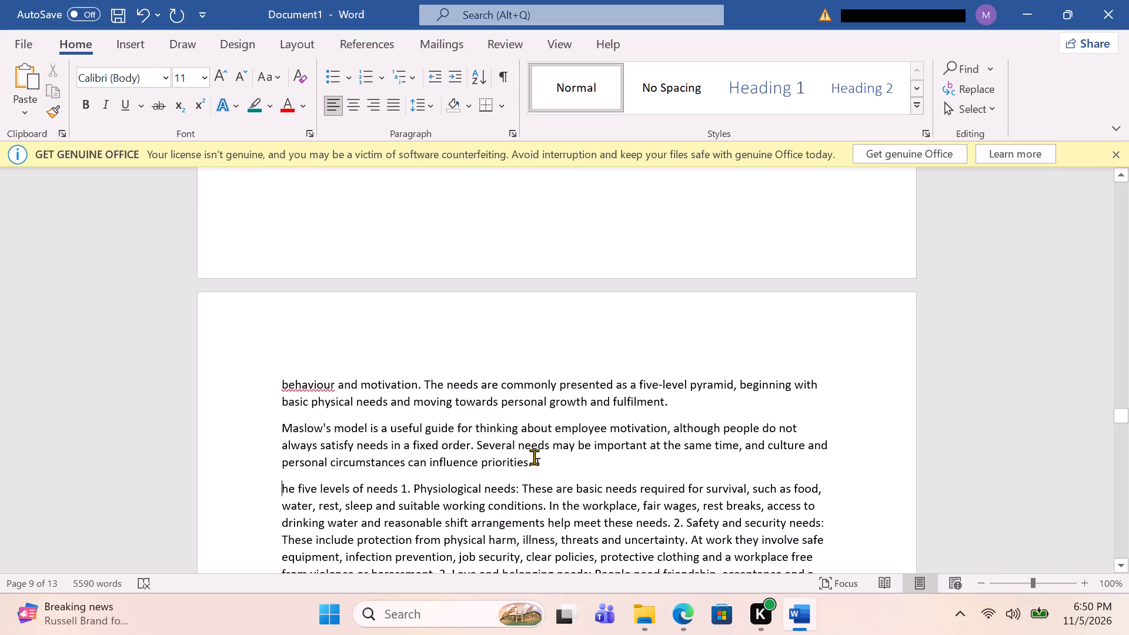
scroll(534, 457, down, 1)
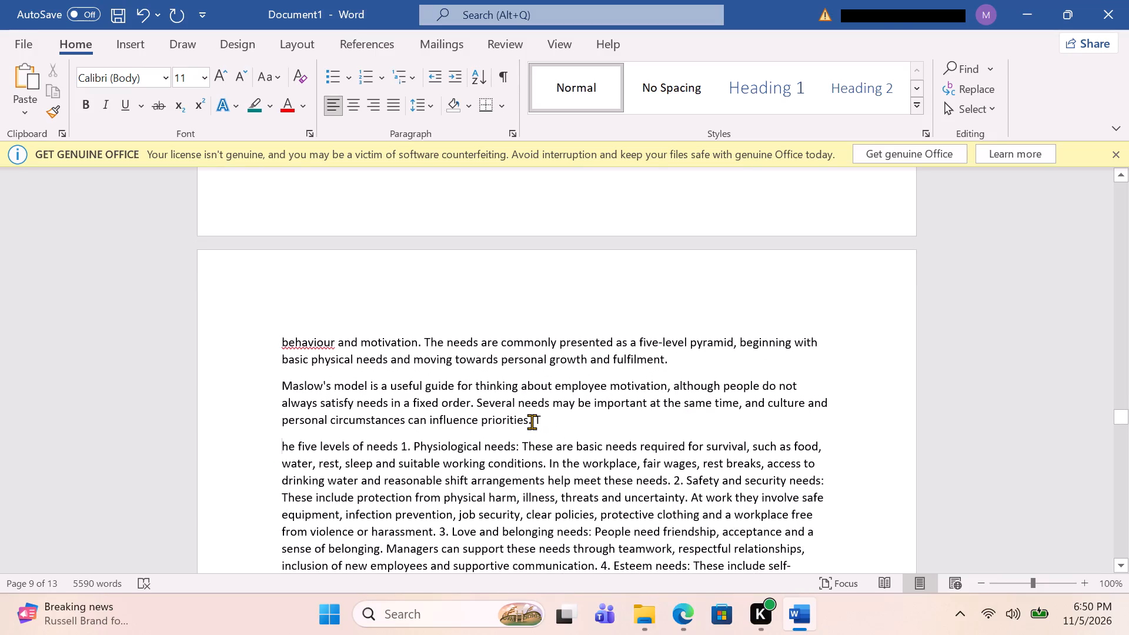
click(532, 422)
key(Return)
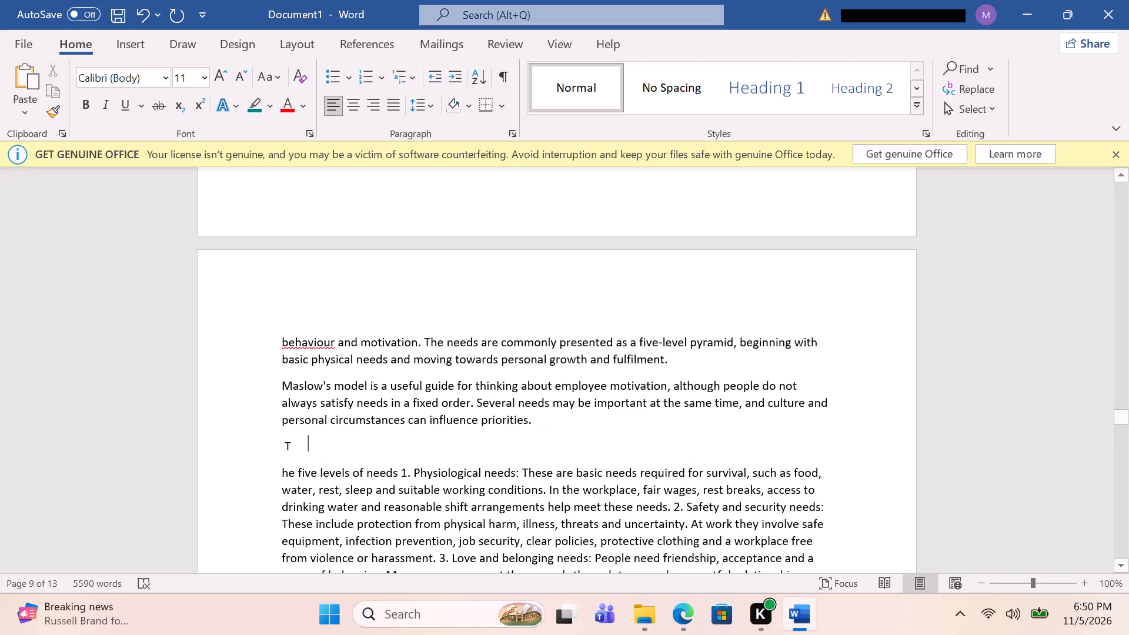
click(282, 477)
key(BackSpace)
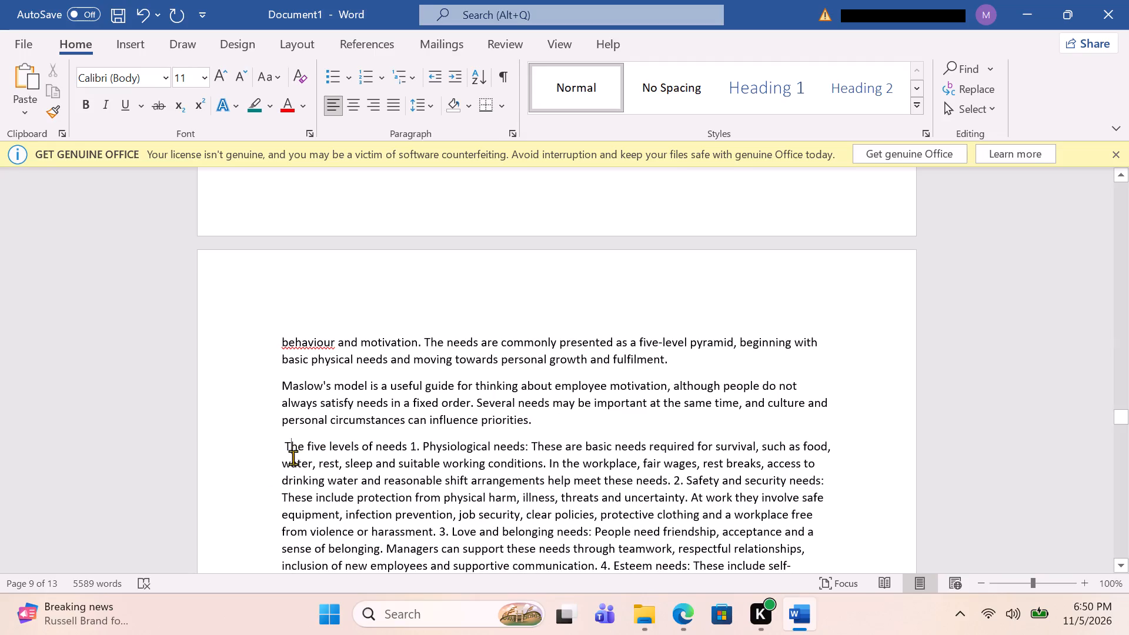
click(410, 451)
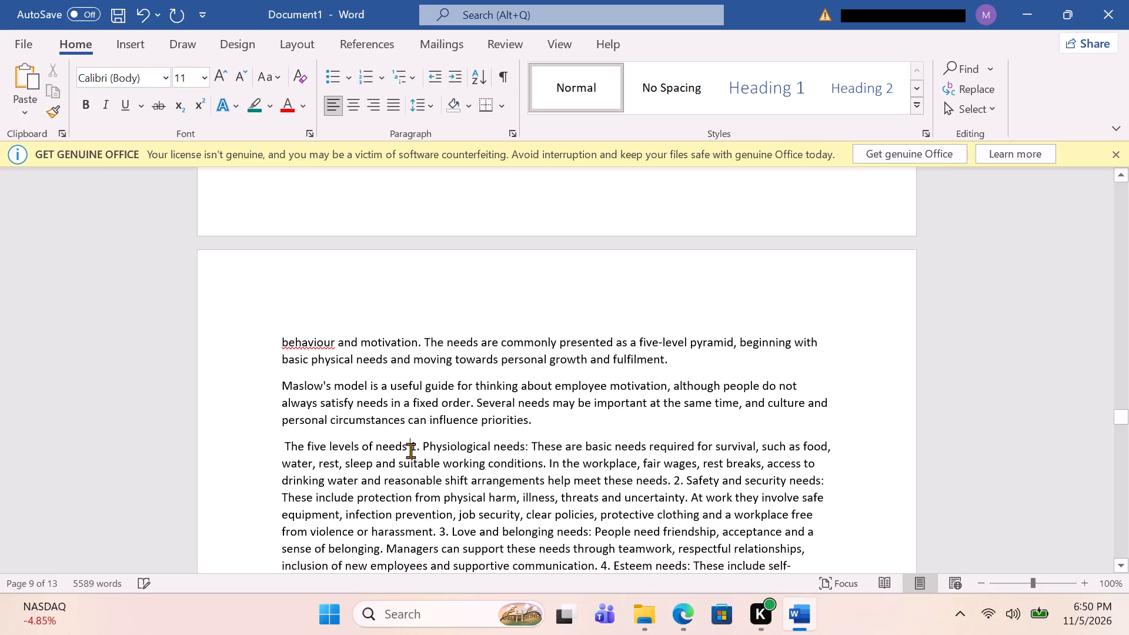
key(Return)
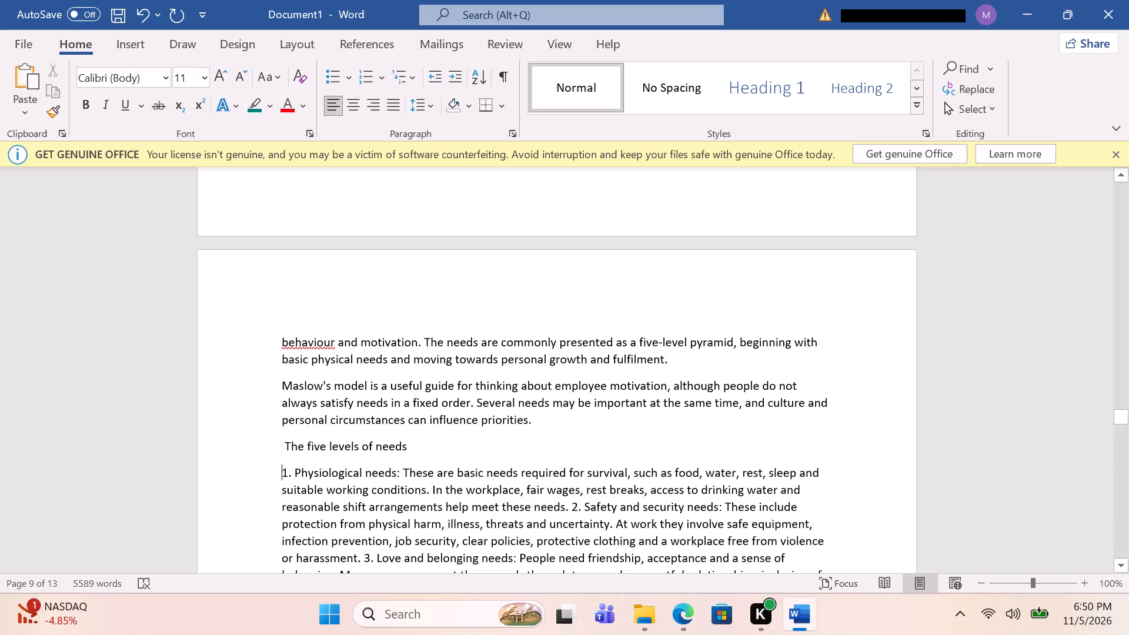
drag(280, 445, 406, 449)
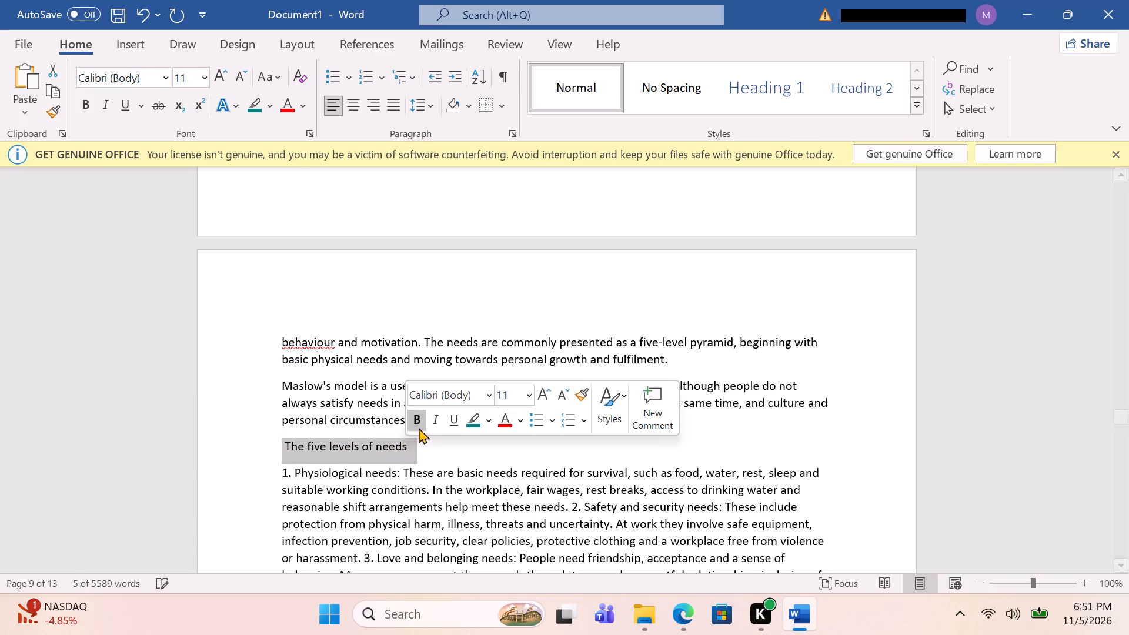
click(421, 425)
Start a new paragraph at each of the numbered needs 2 to 5 under "The five levels of needs".
scroll(419, 428, down, 4)
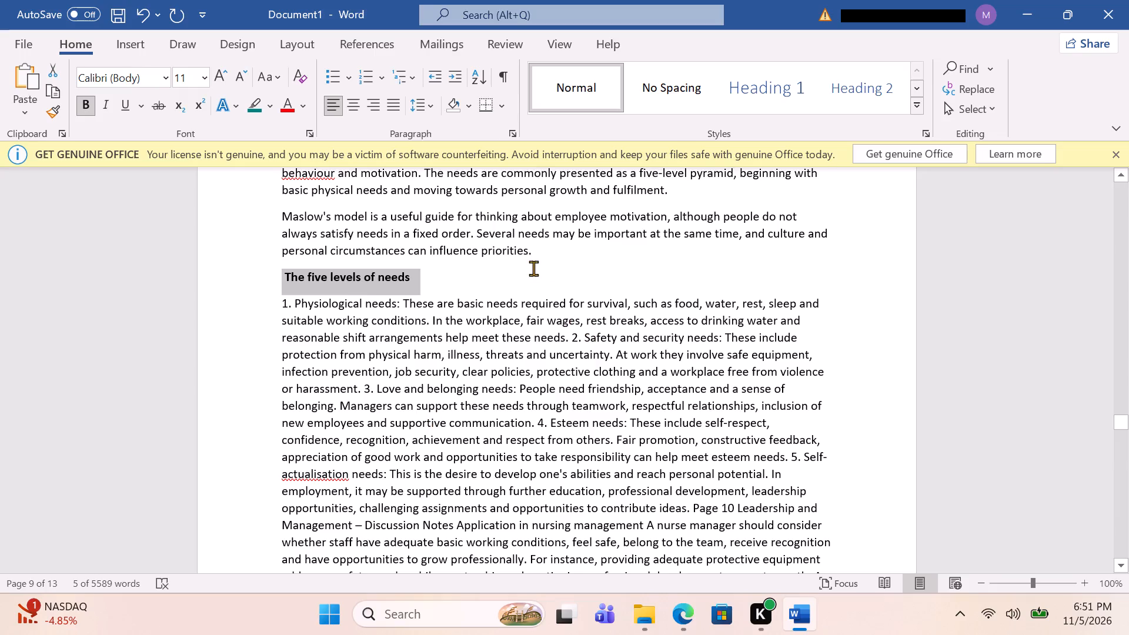
click(567, 337)
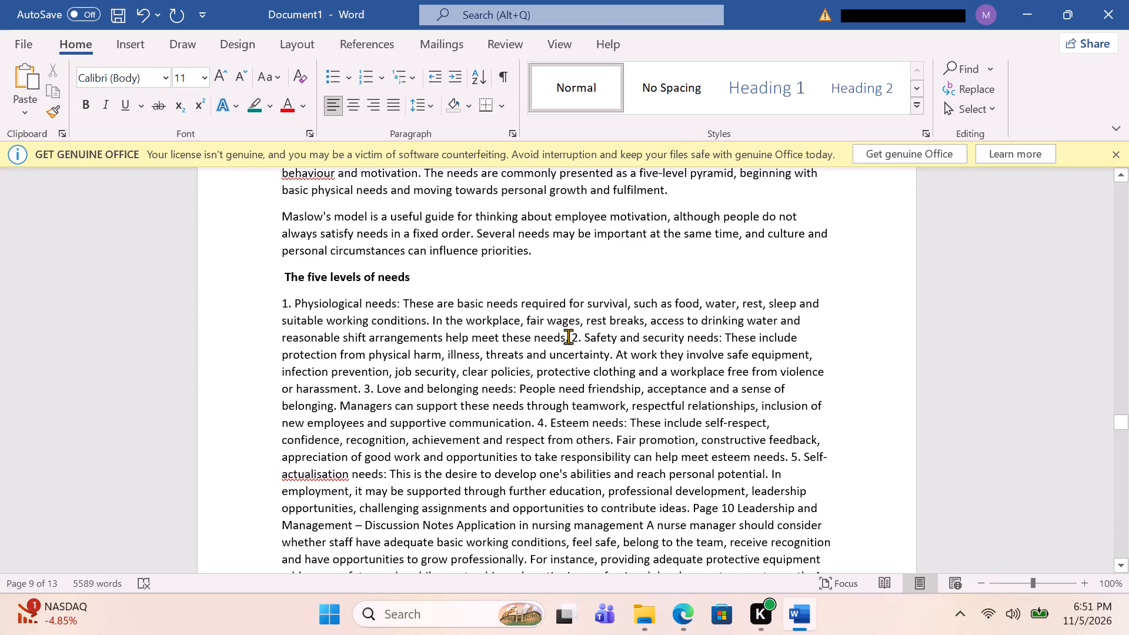
key(Return)
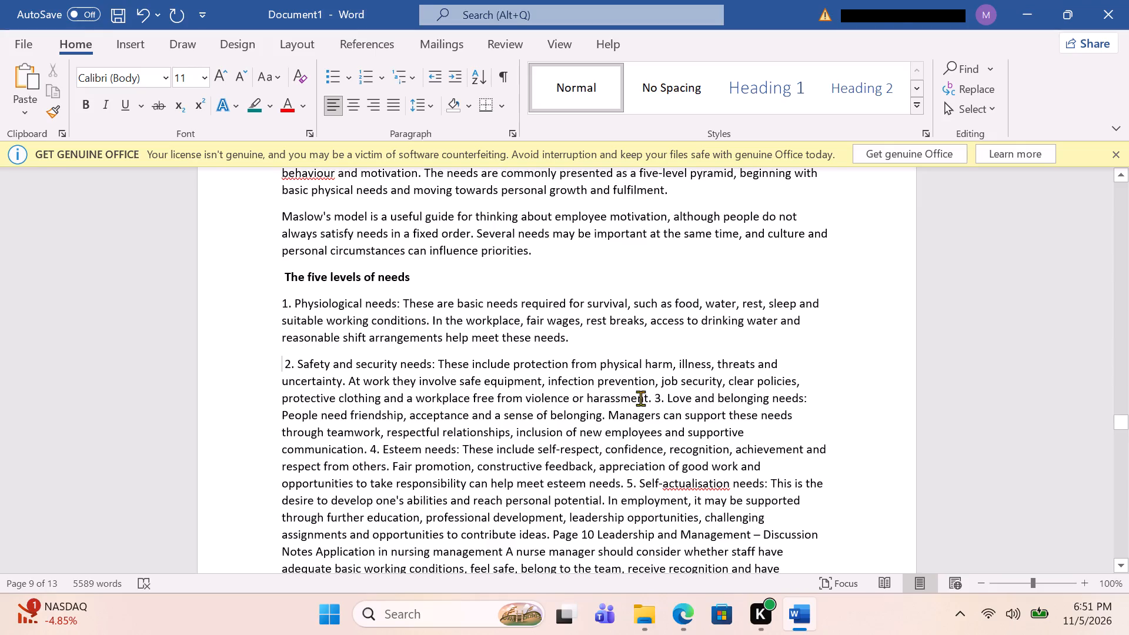
click(658, 404)
click(658, 402)
click(656, 399)
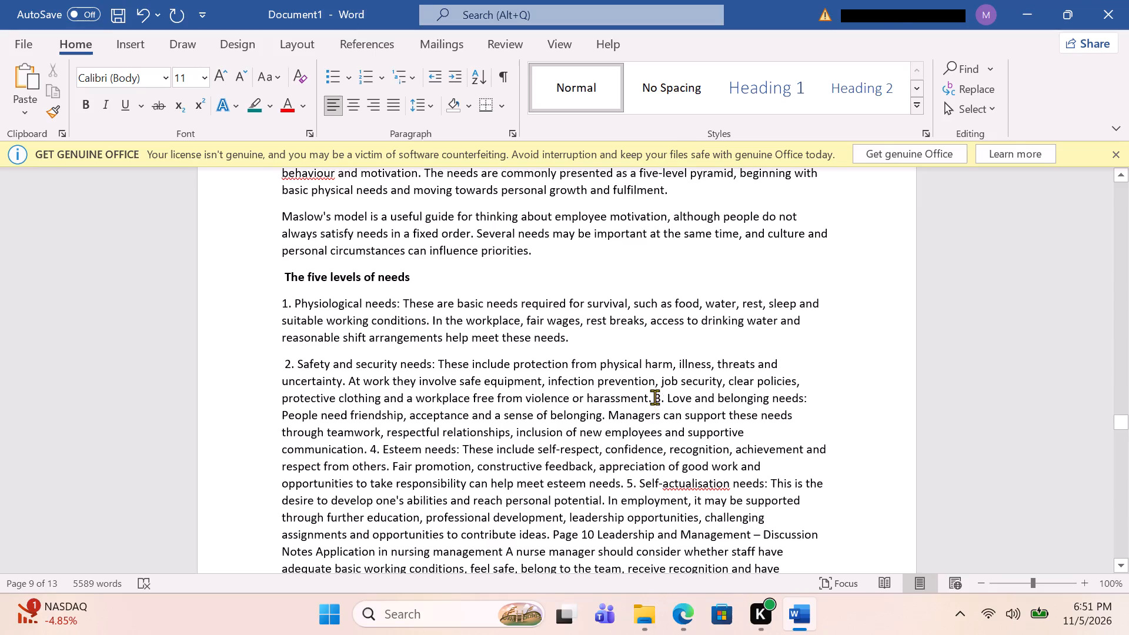
key(Return)
scroll(625, 413, down, 1)
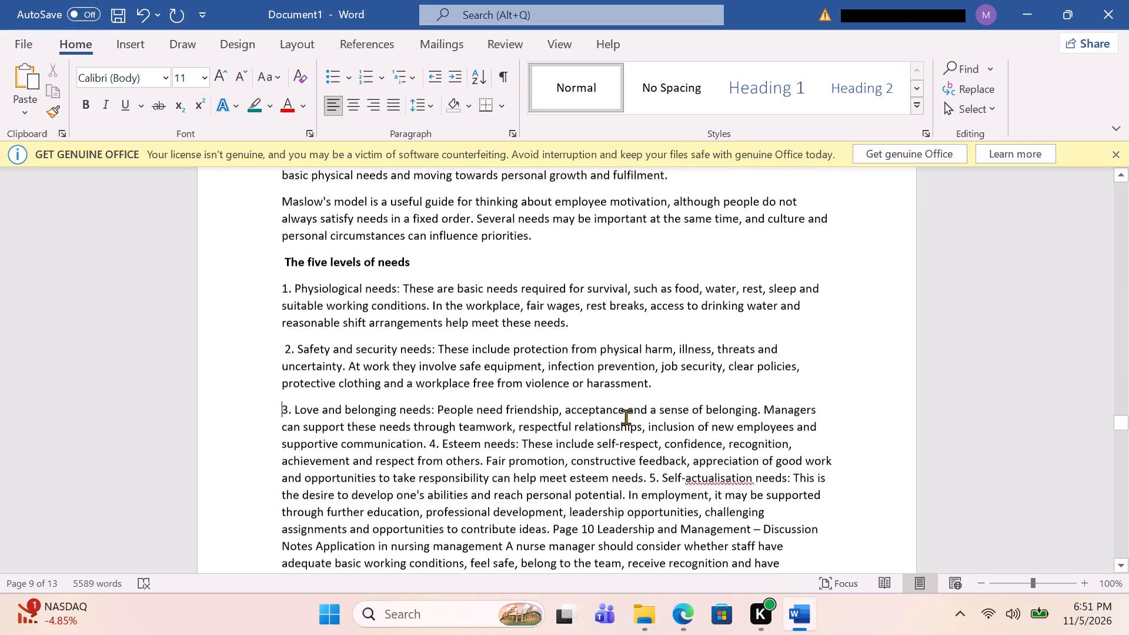
click(427, 417)
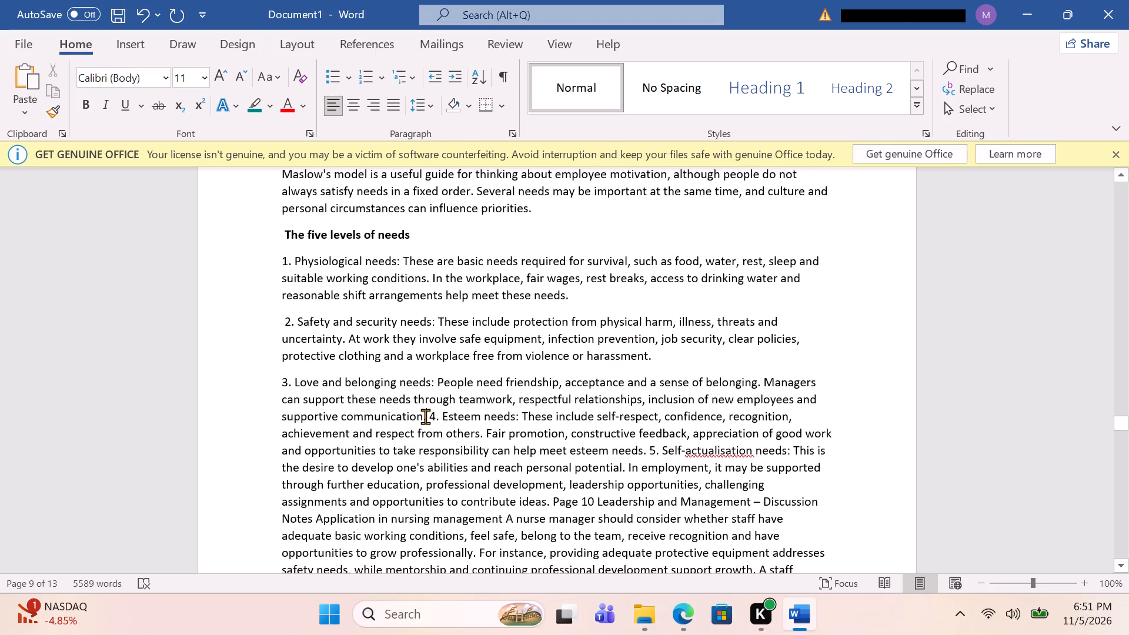
key(Return)
scroll(446, 426, down, 1)
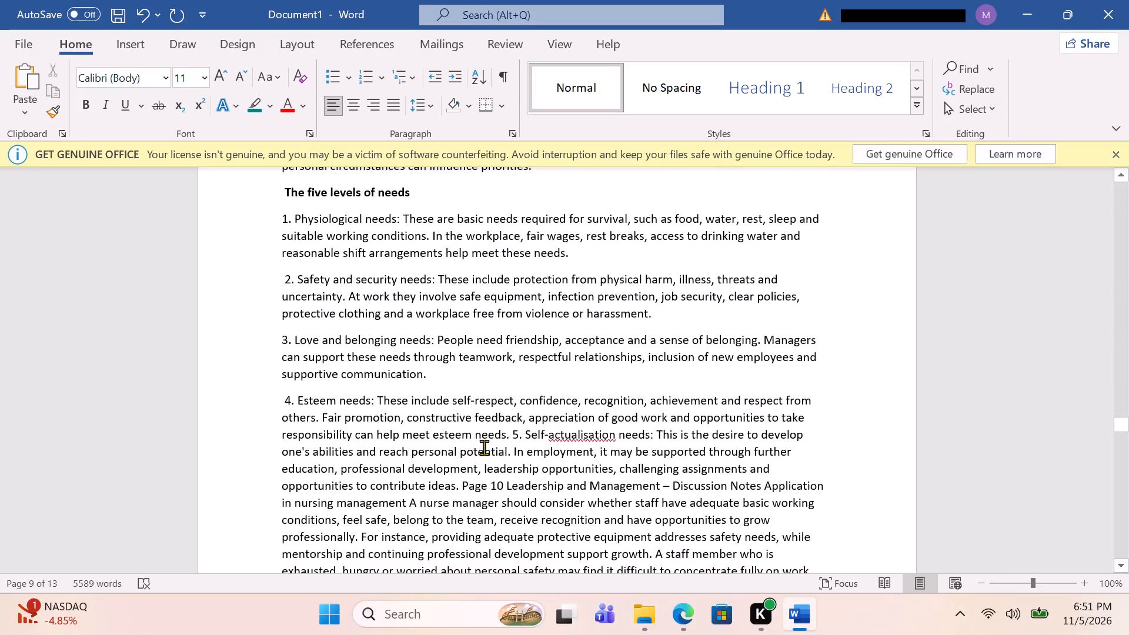
click(512, 439)
key(Return)
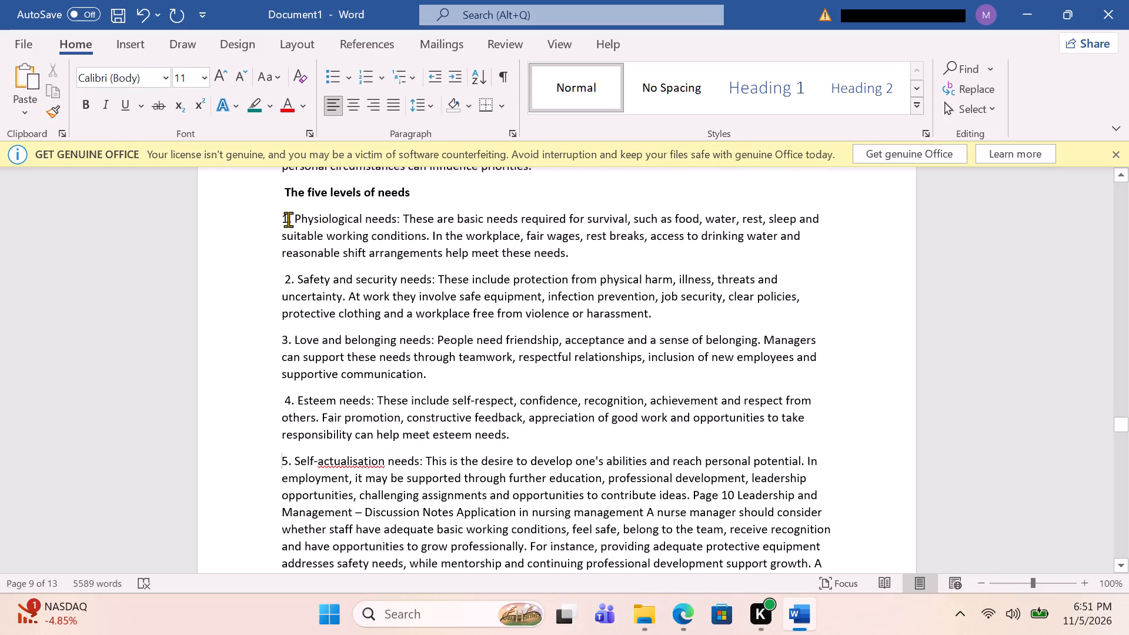
Bold the lead-in names of all five numbered needs, from "Physiological needs" through "Self-actualisation needs".
drag(284, 218, 370, 225)
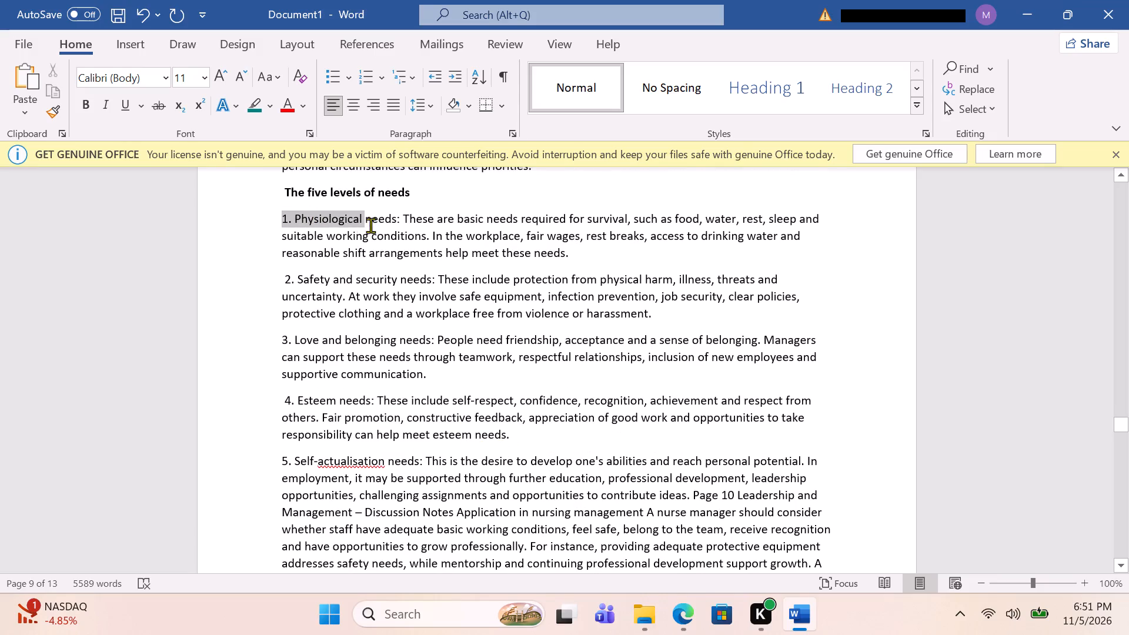
drag(370, 225, 399, 225)
click(413, 199)
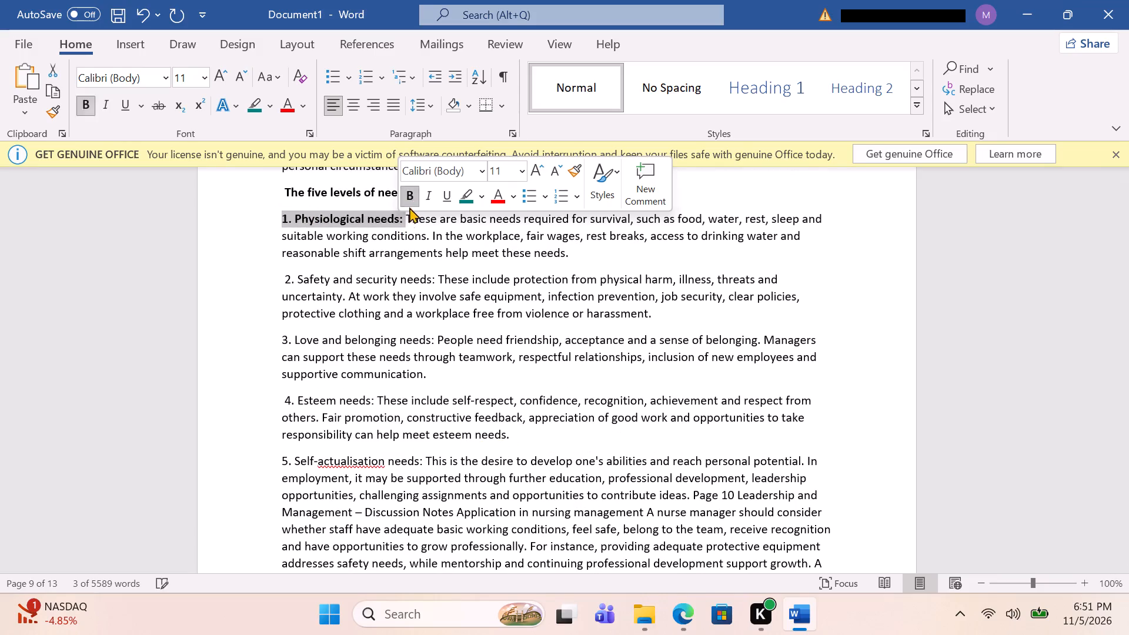
drag(293, 279, 410, 284)
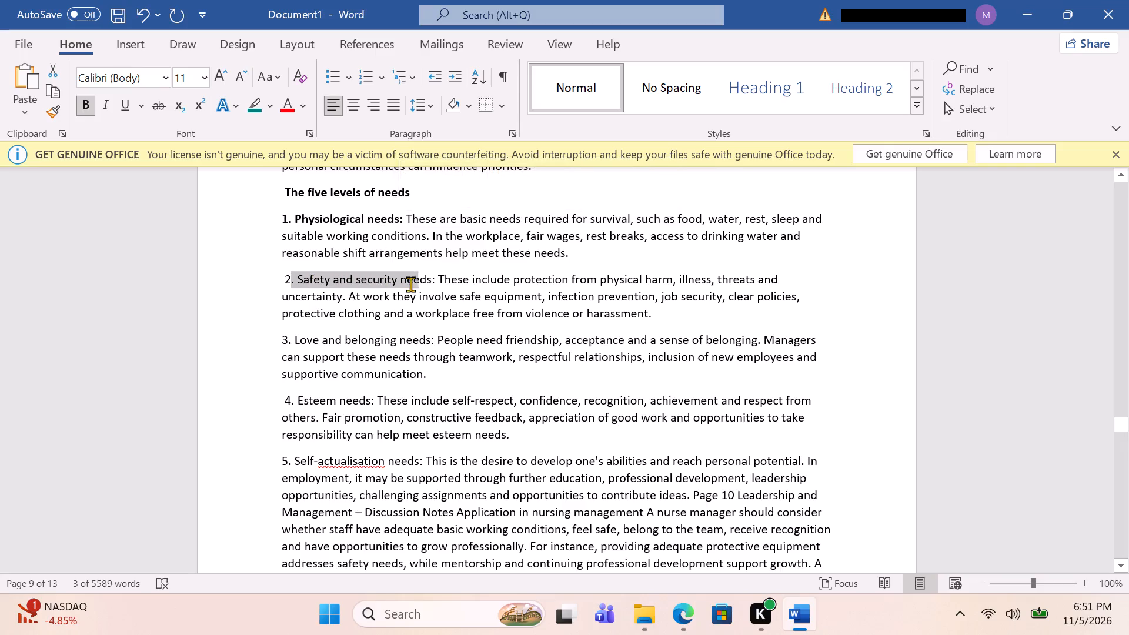
drag(410, 284, 416, 286)
click(419, 255)
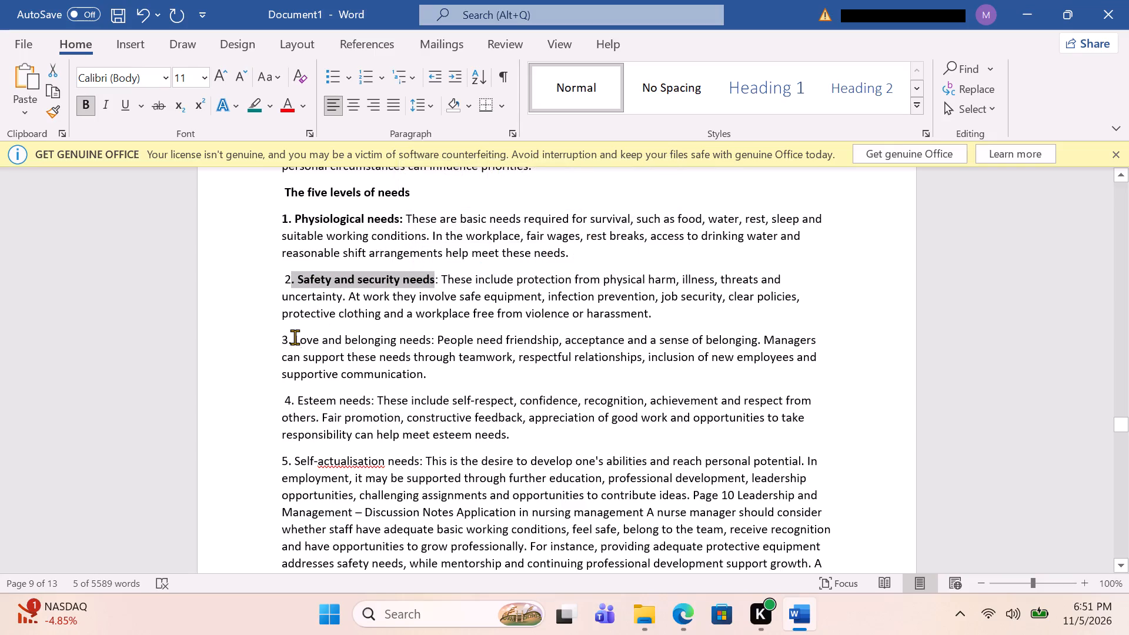
drag(292, 339, 429, 342)
click(437, 305)
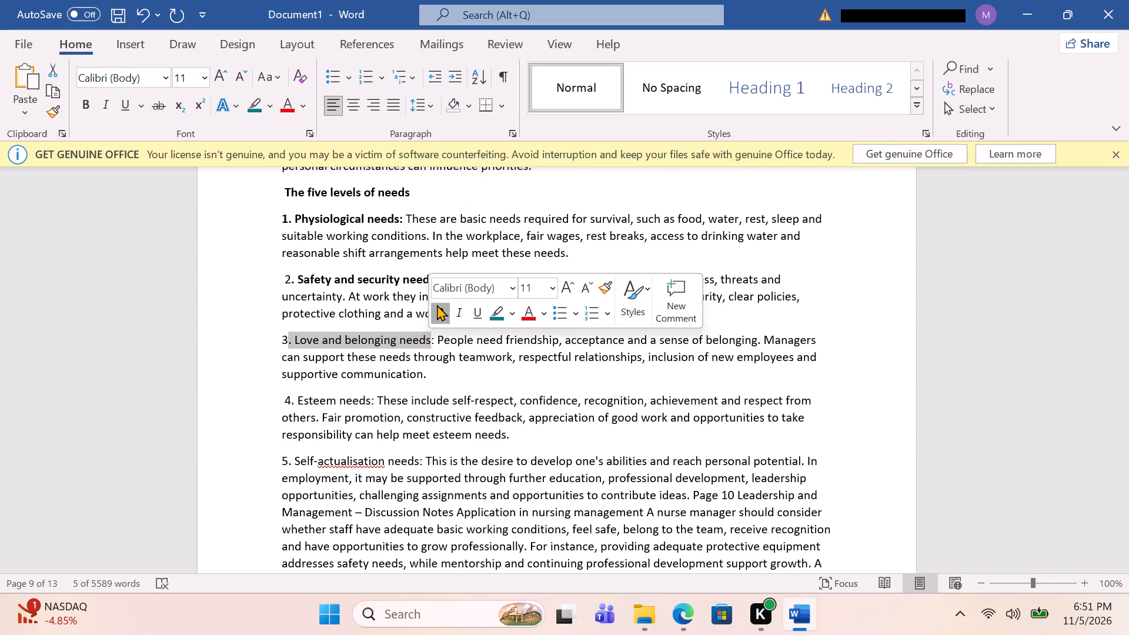
scroll(416, 325, down, 4)
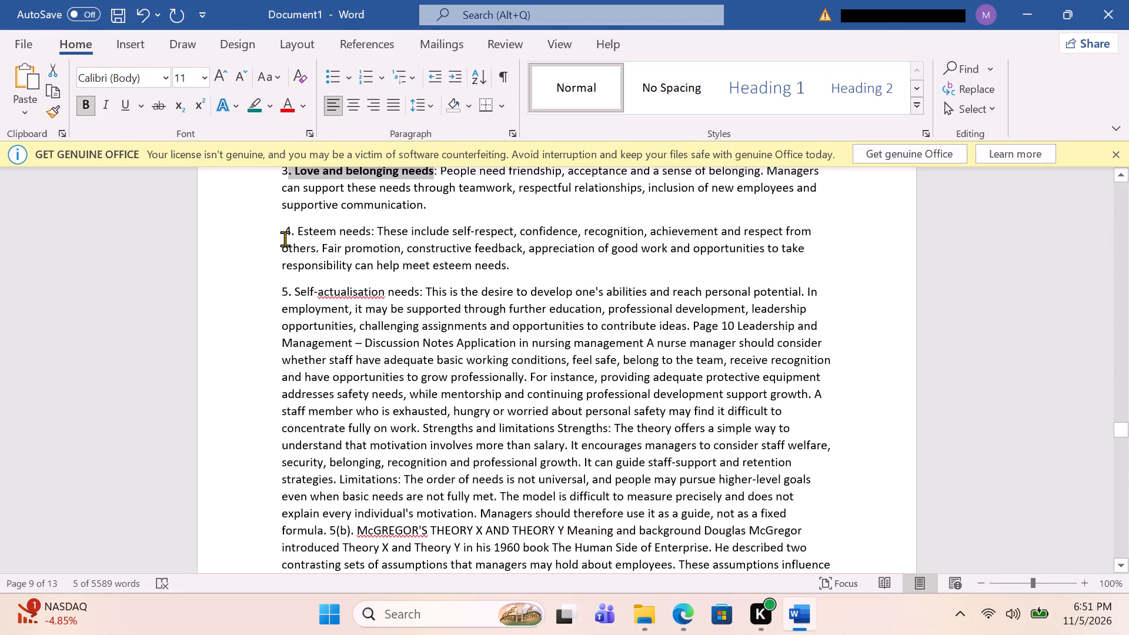
drag(292, 233, 365, 233)
click(374, 204)
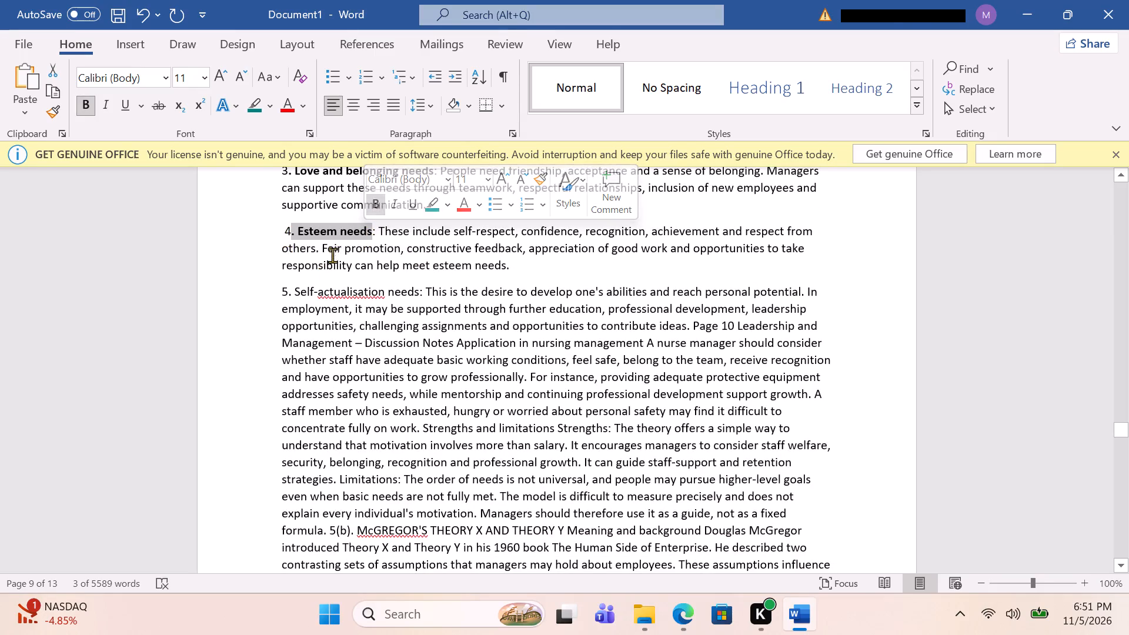
drag(291, 293, 412, 293)
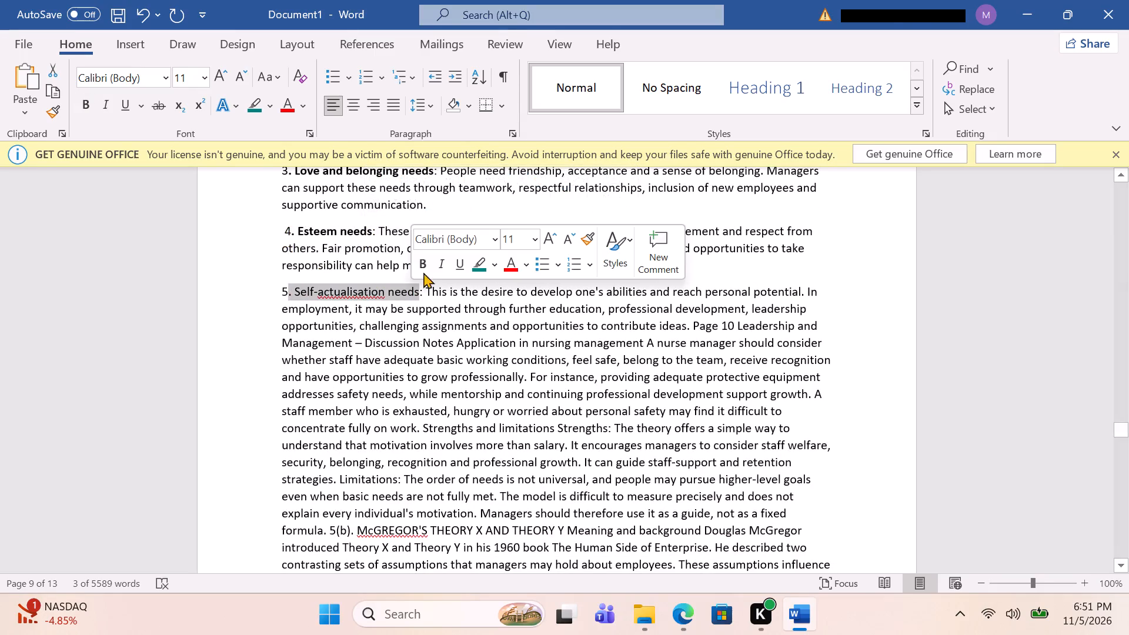
click(419, 265)
Break the paragraph after "opportunities to contribute ideas." and delete the leftover text "Page 10 Leadership and Management – Discussion Notes".
scroll(418, 267, down, 1)
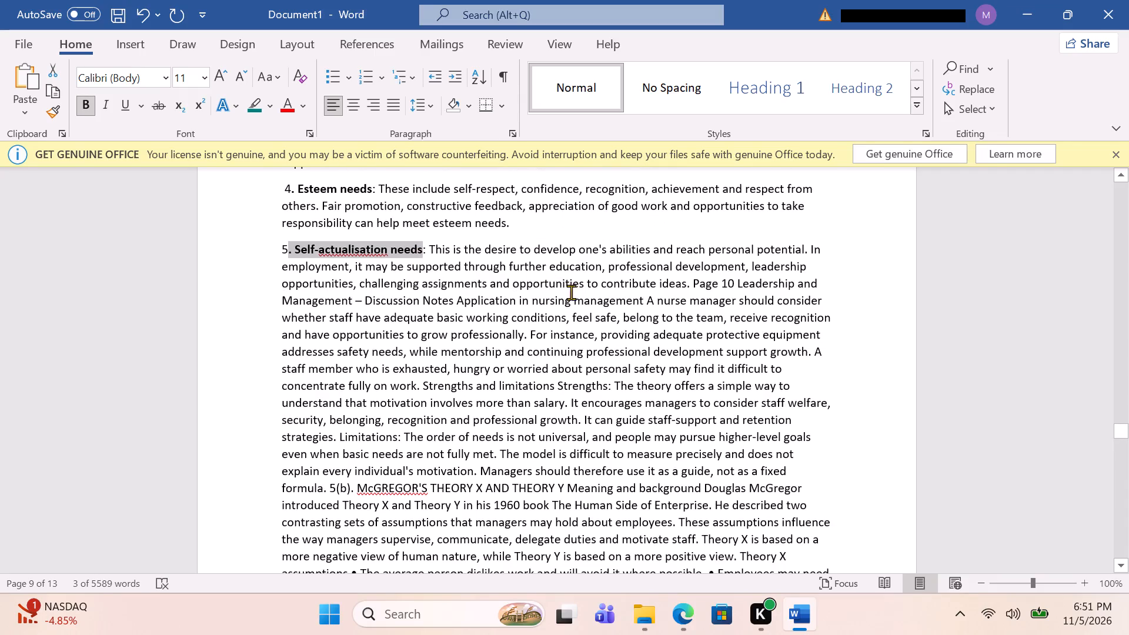
click(694, 284)
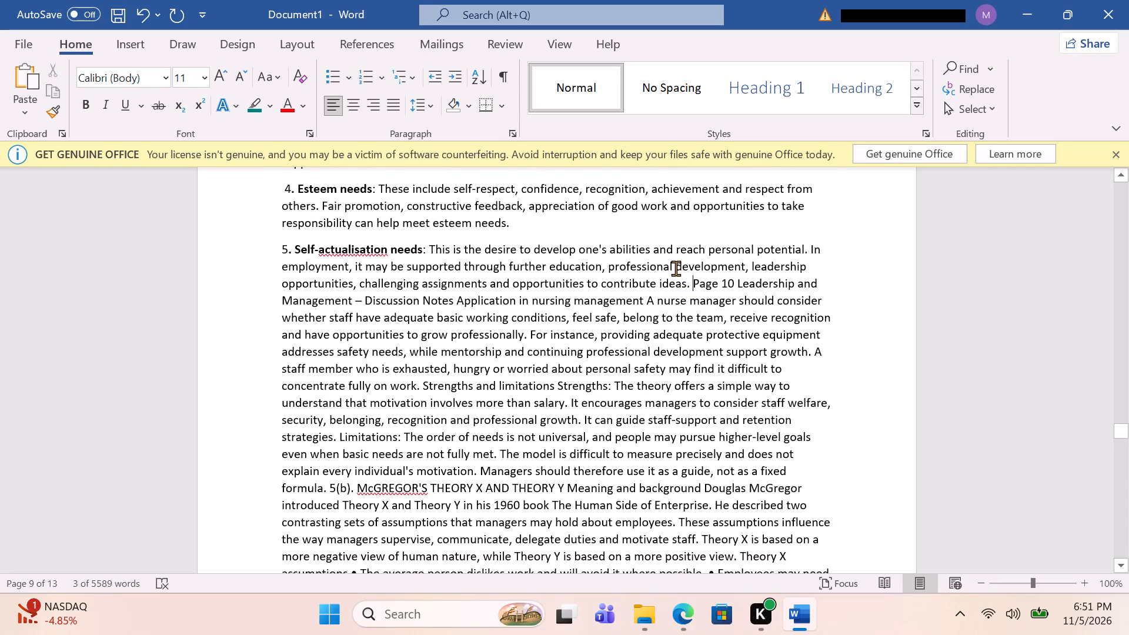
key(Return)
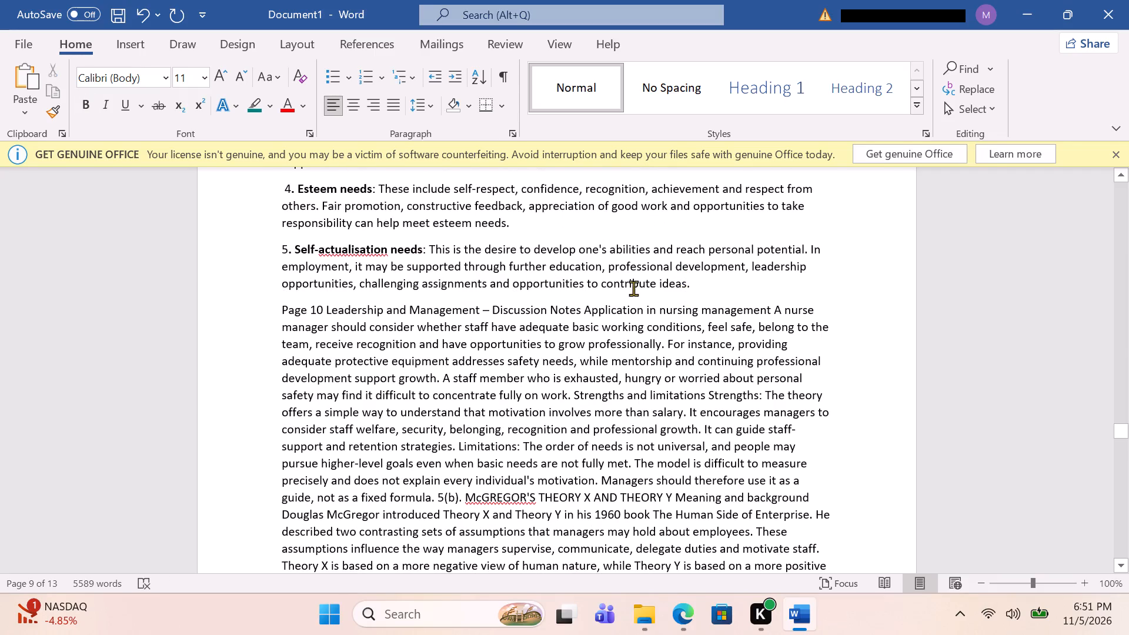
drag(278, 310, 593, 313)
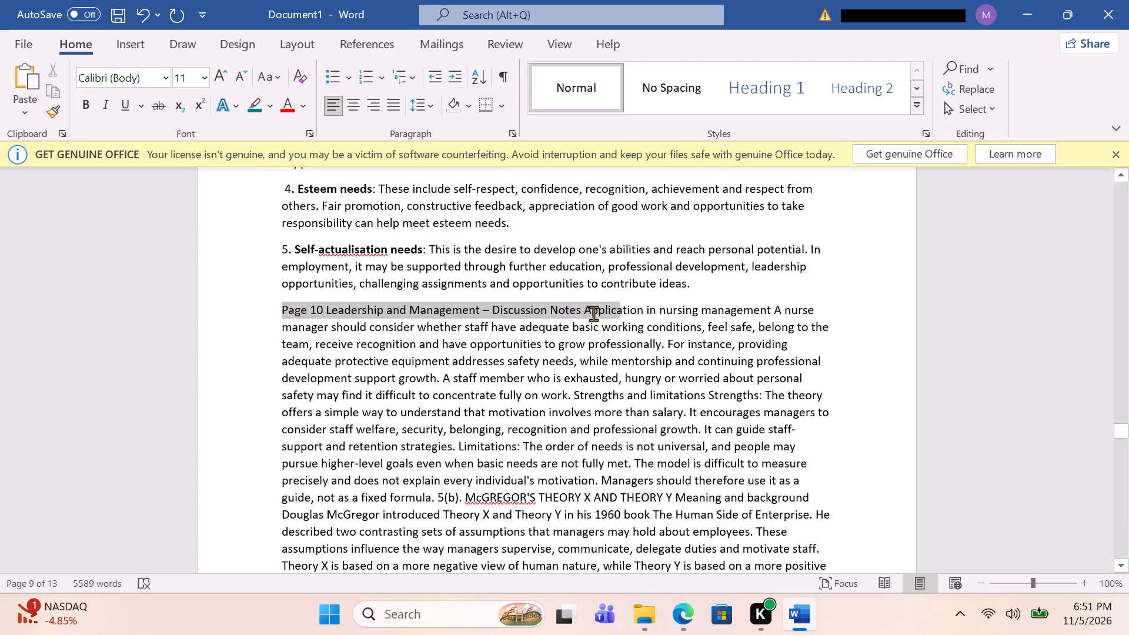
drag(593, 313, 580, 315)
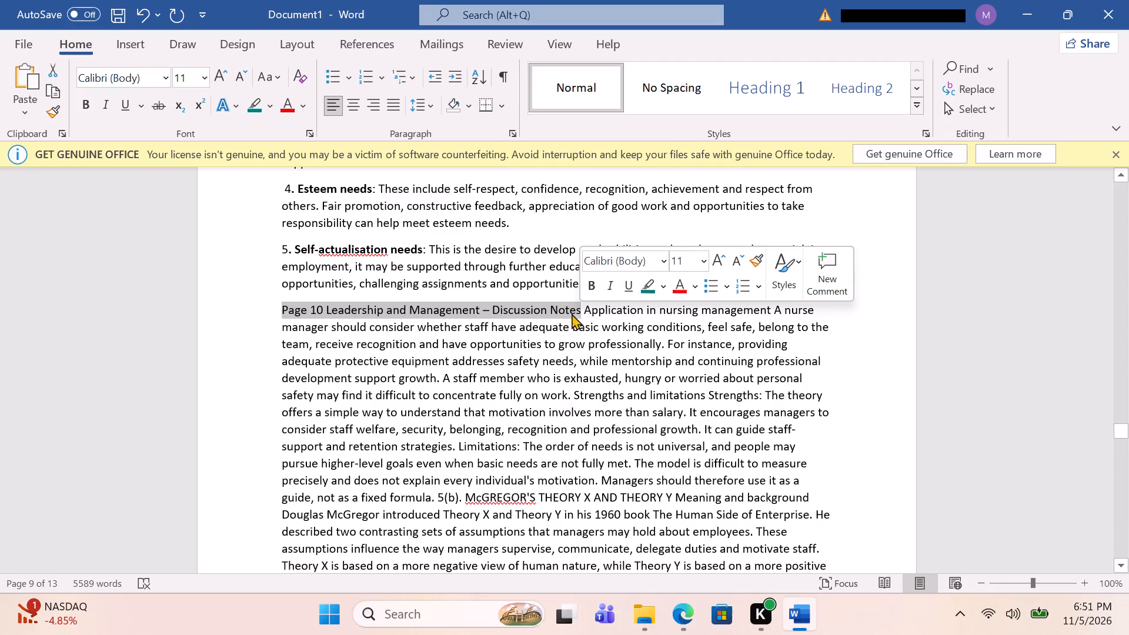
key(BackSpace)
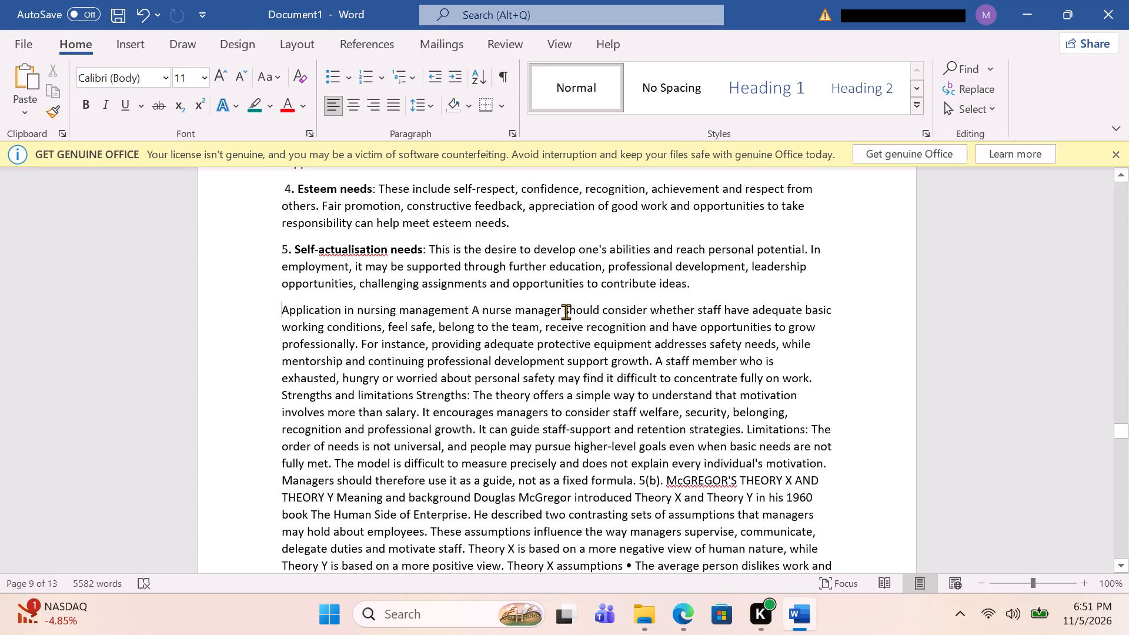
Put "Application in nursing management" on its own line above the nurse manager paragraph and highlight it teal.
click(469, 312)
key(Return)
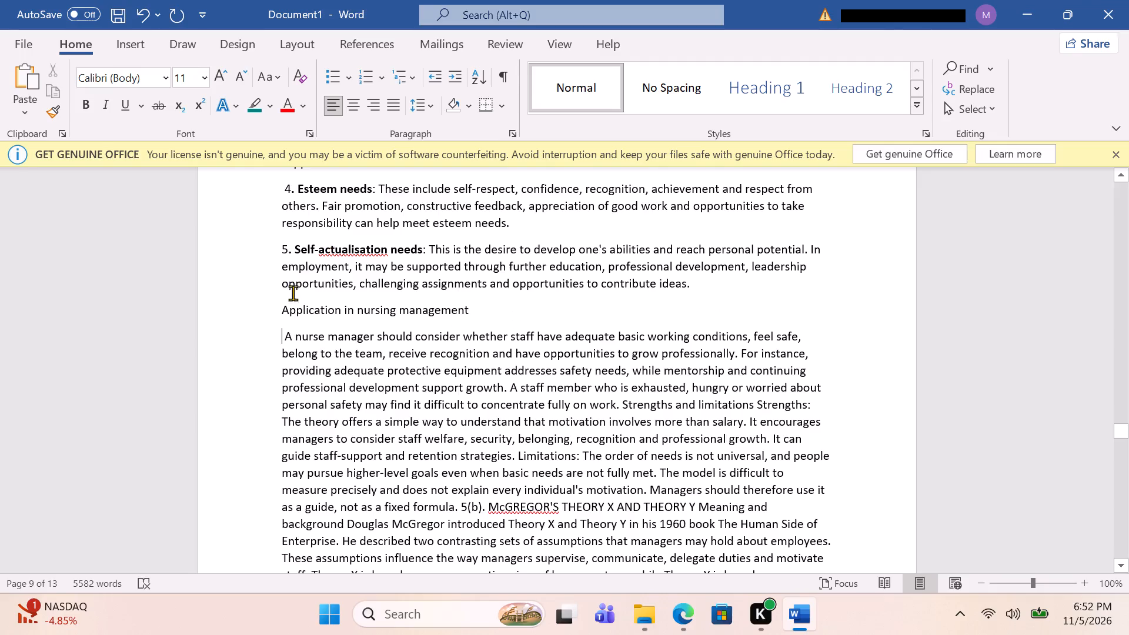
drag(278, 318, 463, 313)
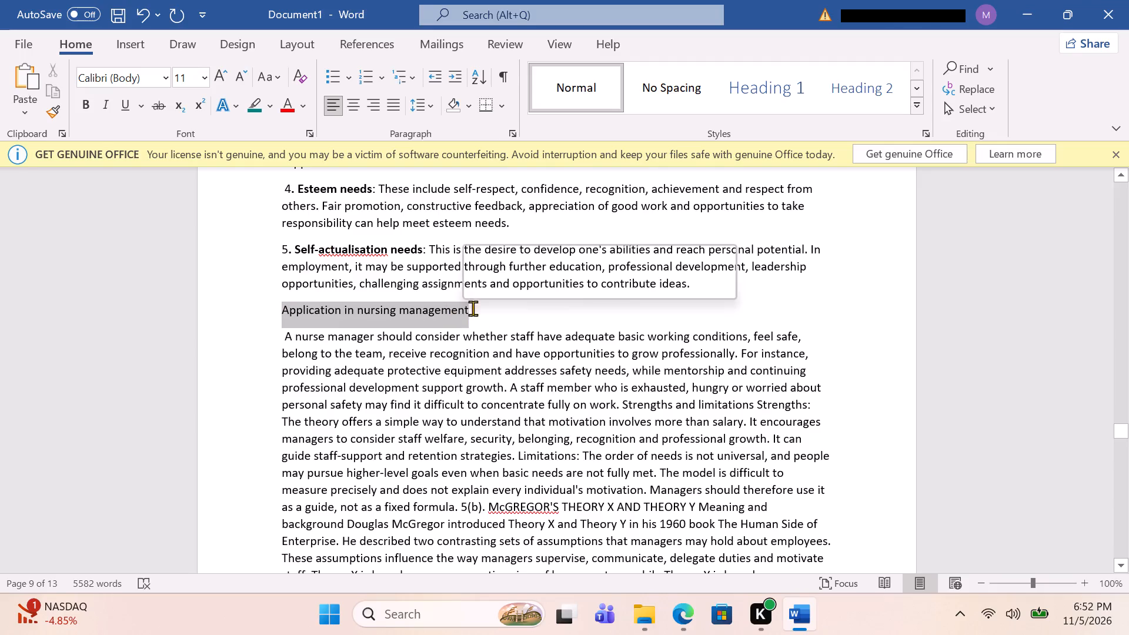
click(530, 282)
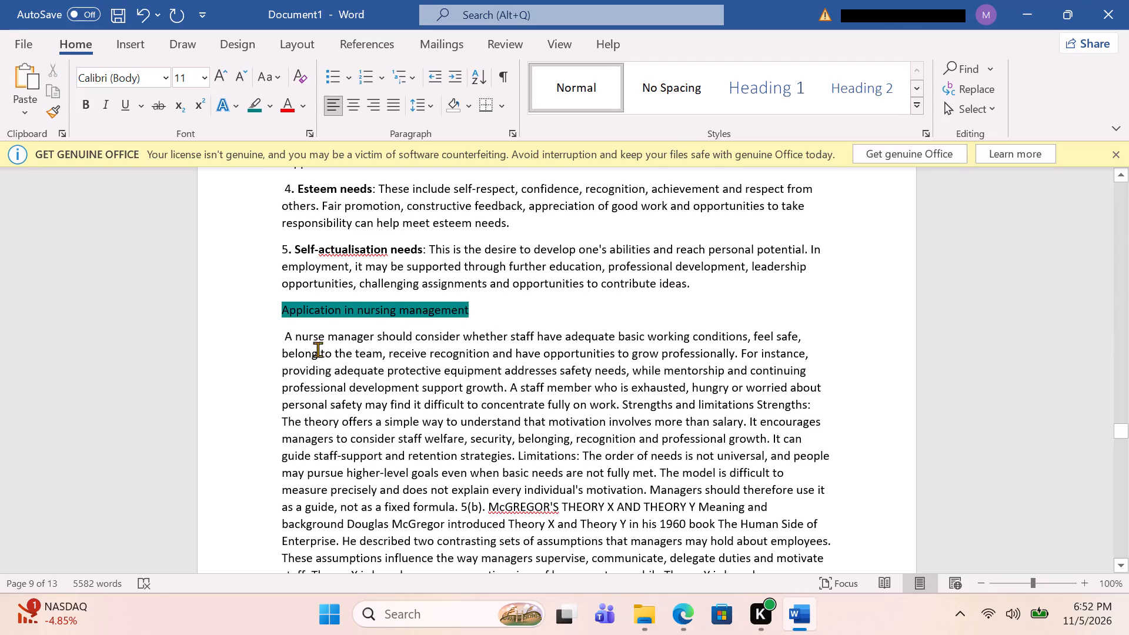
Put "Strengths and limitations Strengths:" on its own line after "concentrate fully on work." and bold its words.
scroll(287, 345, up, 1)
scroll(303, 347, down, 1)
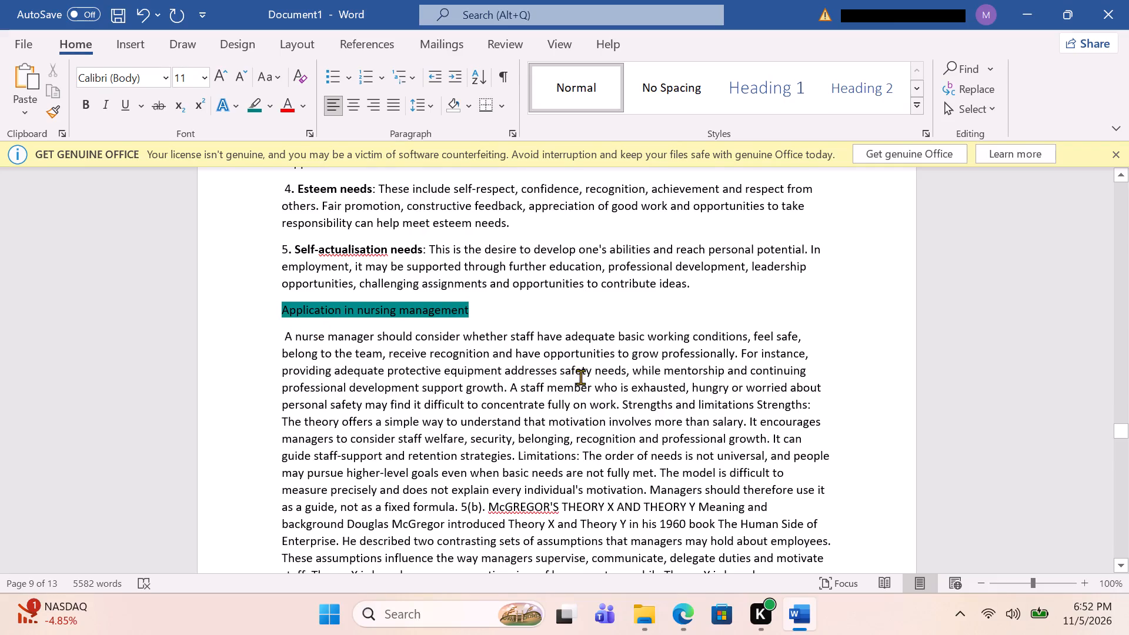
scroll(582, 377, down, 1)
click(614, 363)
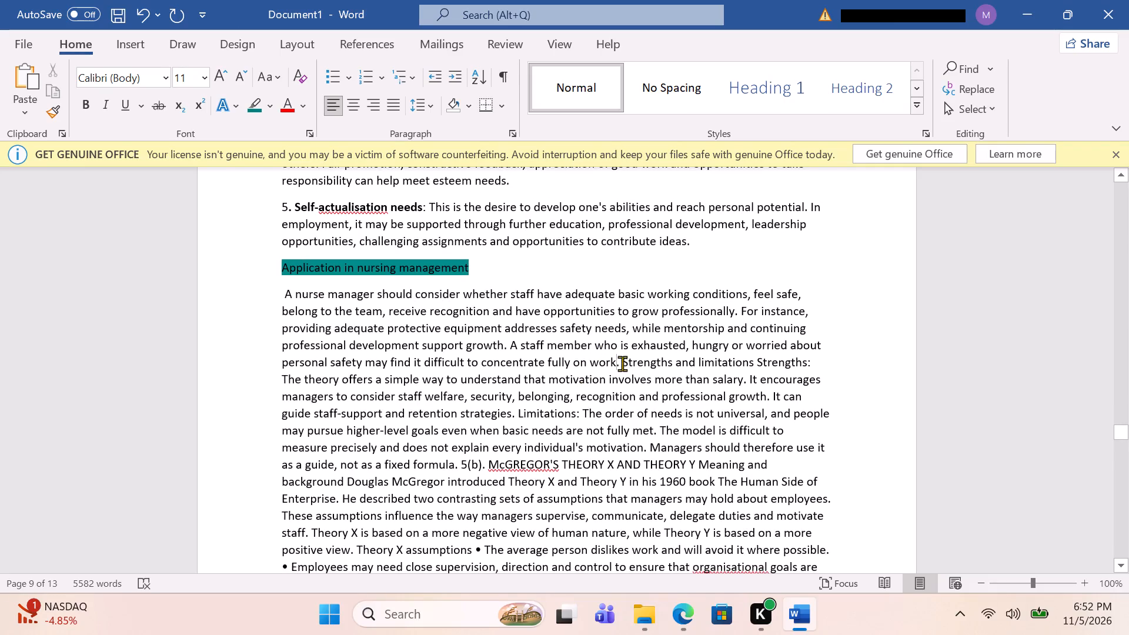
click(619, 363)
key(Return)
scroll(595, 340, down, 1)
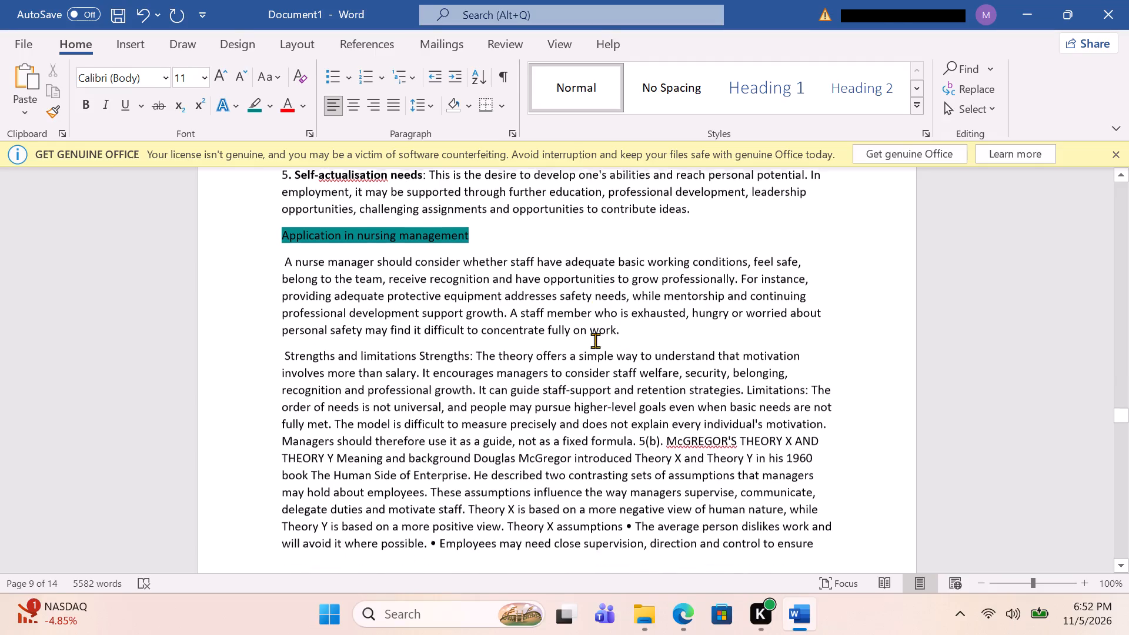
scroll(595, 341, down, 1)
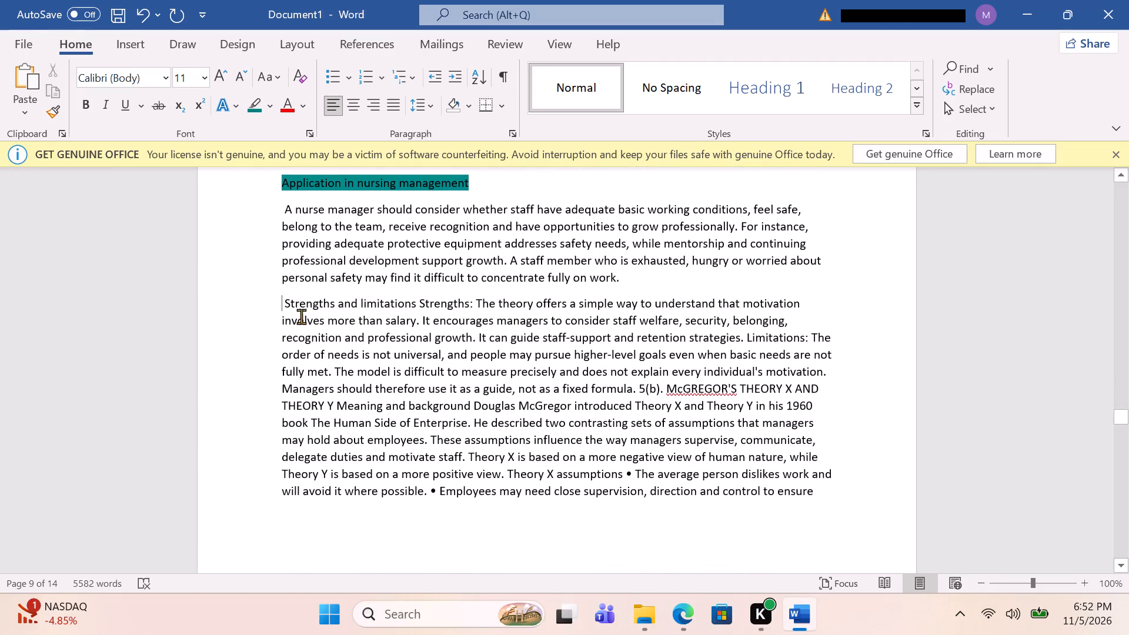
click(476, 306)
key(Return)
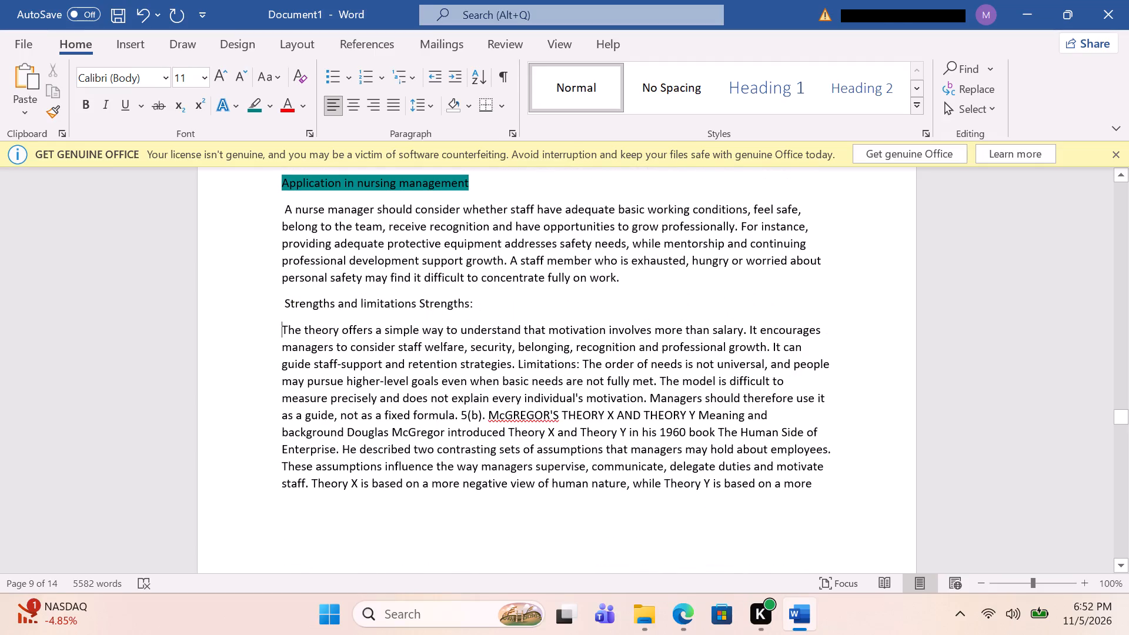
drag(283, 299, 436, 320)
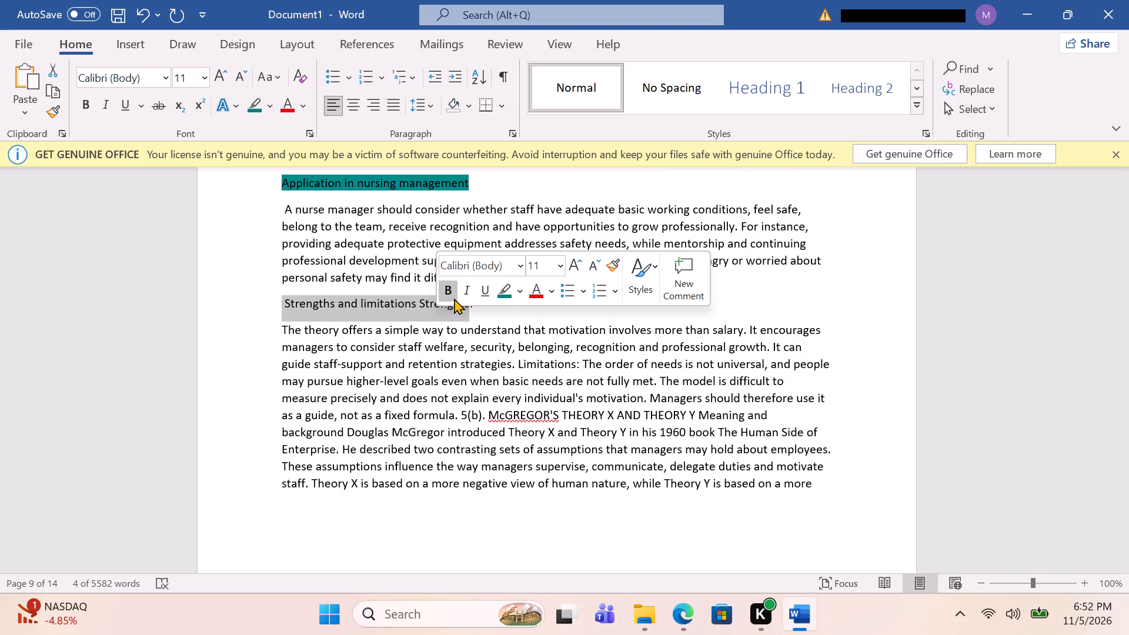
click(448, 294)
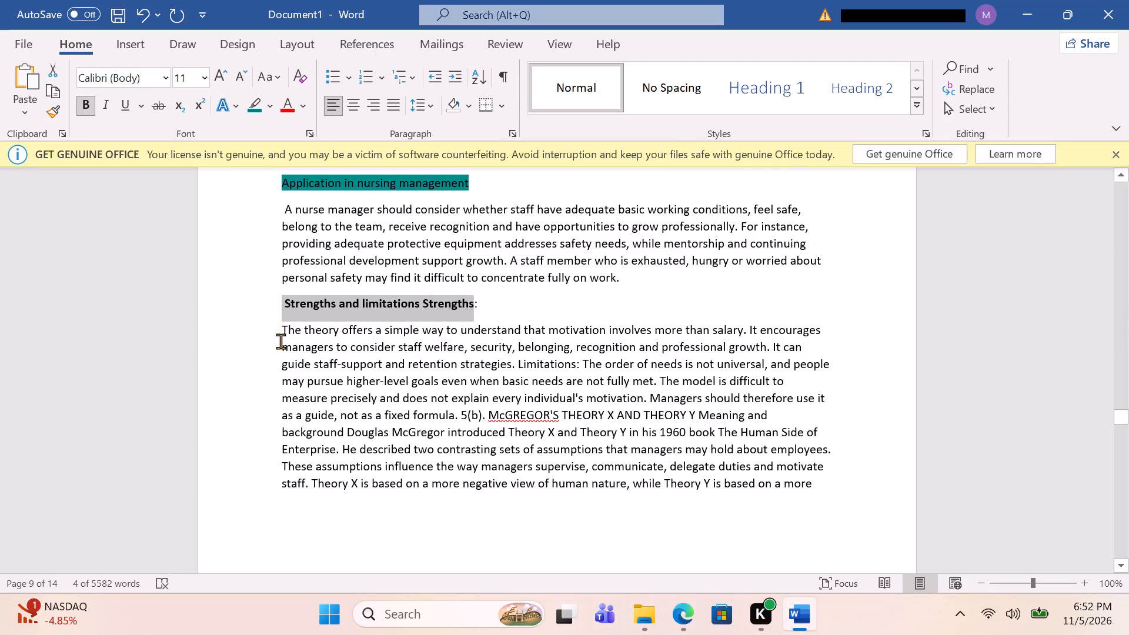
Move the second "Strengths:" from the "Strengths and limitations" line to the start of "The theory offers a simple way", making it read "Strength:".
click(427, 297)
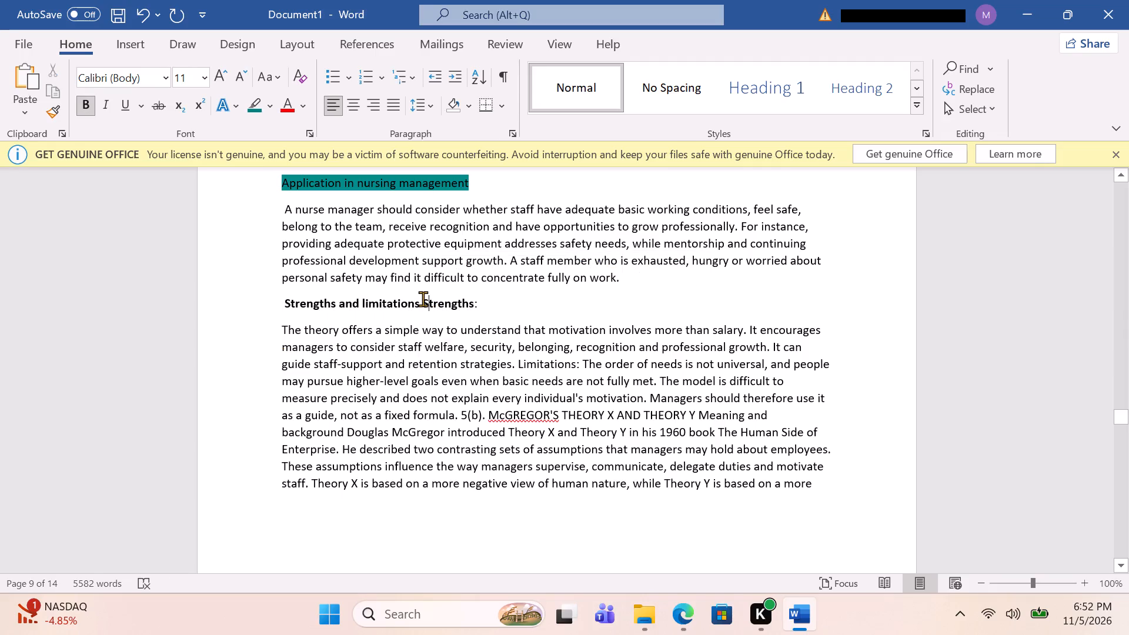
drag(423, 299, 467, 302)
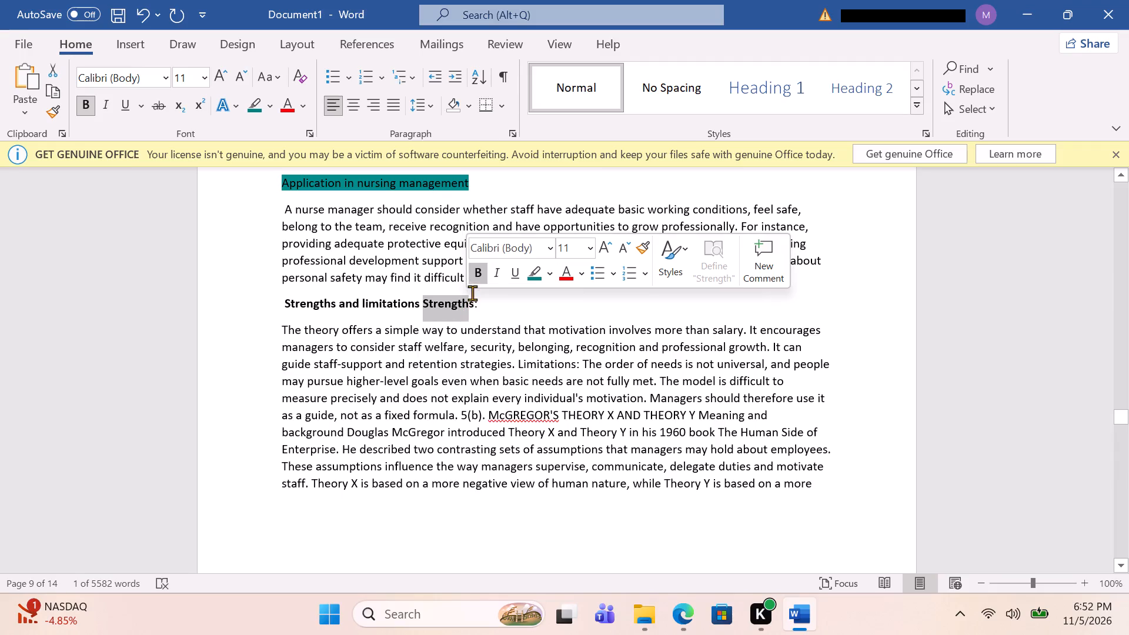
drag(466, 309, 475, 305)
click(475, 305)
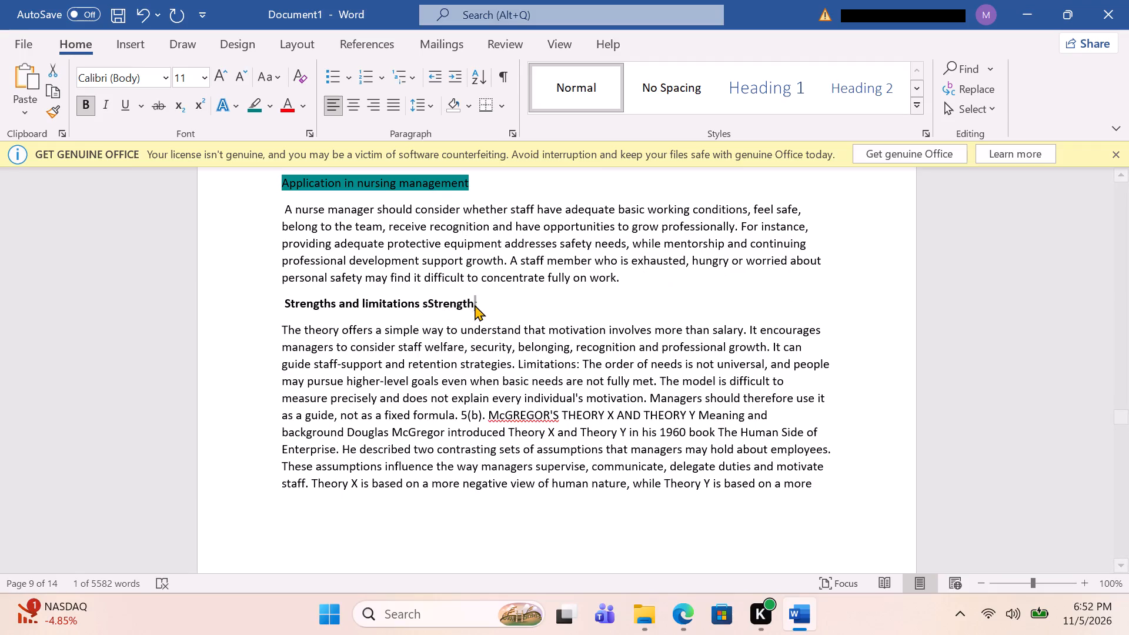
click(430, 304)
click(430, 304)
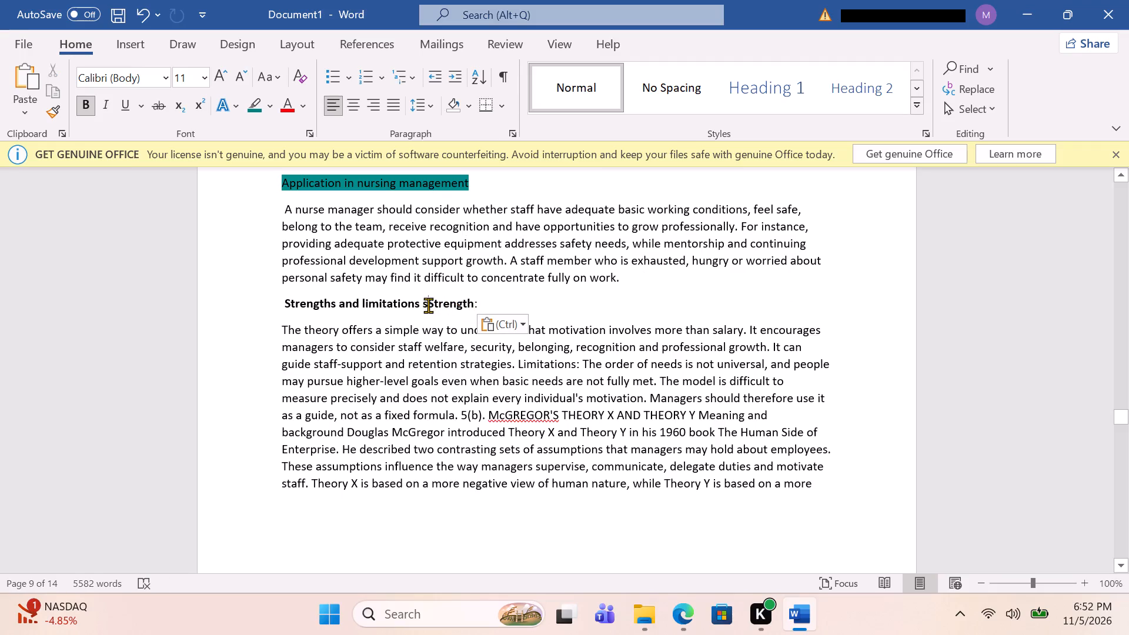
drag(423, 307, 479, 306)
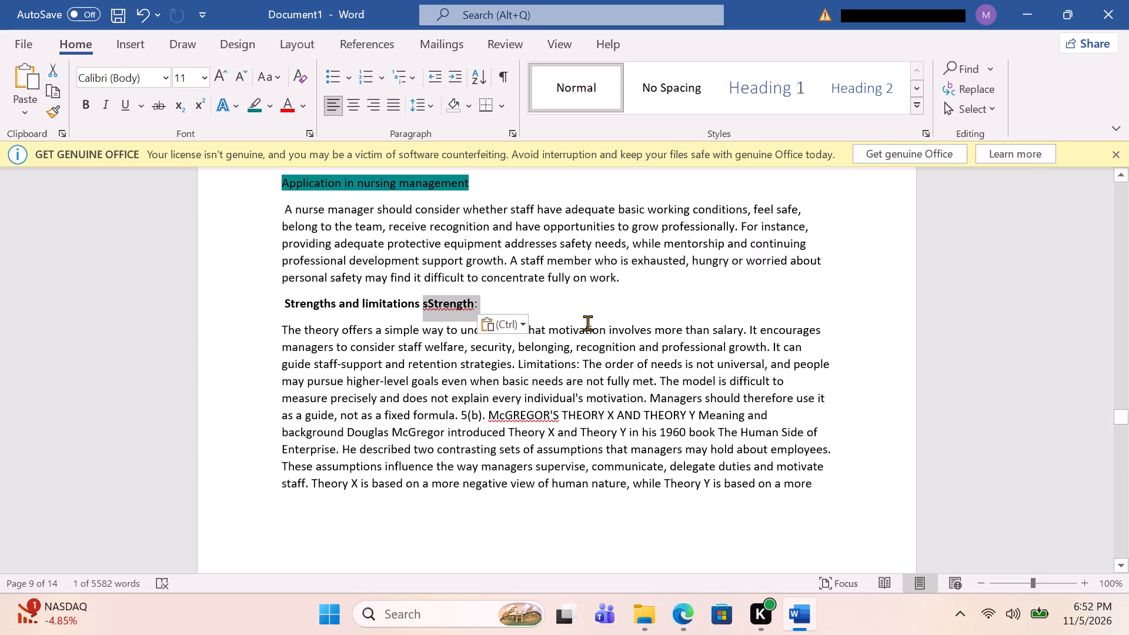
key(ctrl+c)
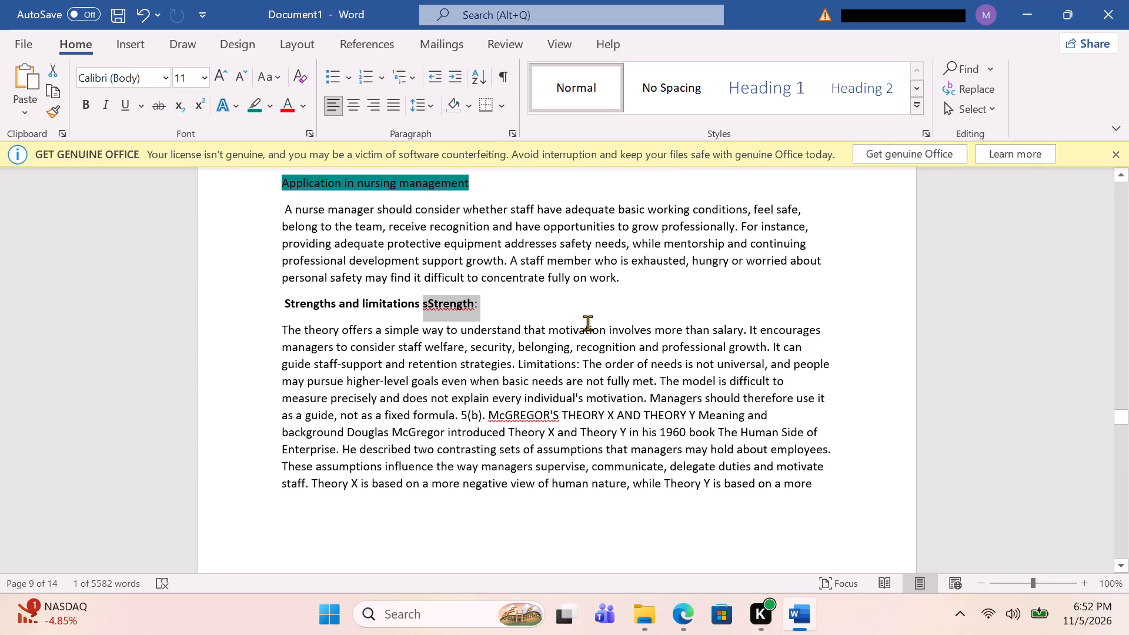
key(BackSpace)
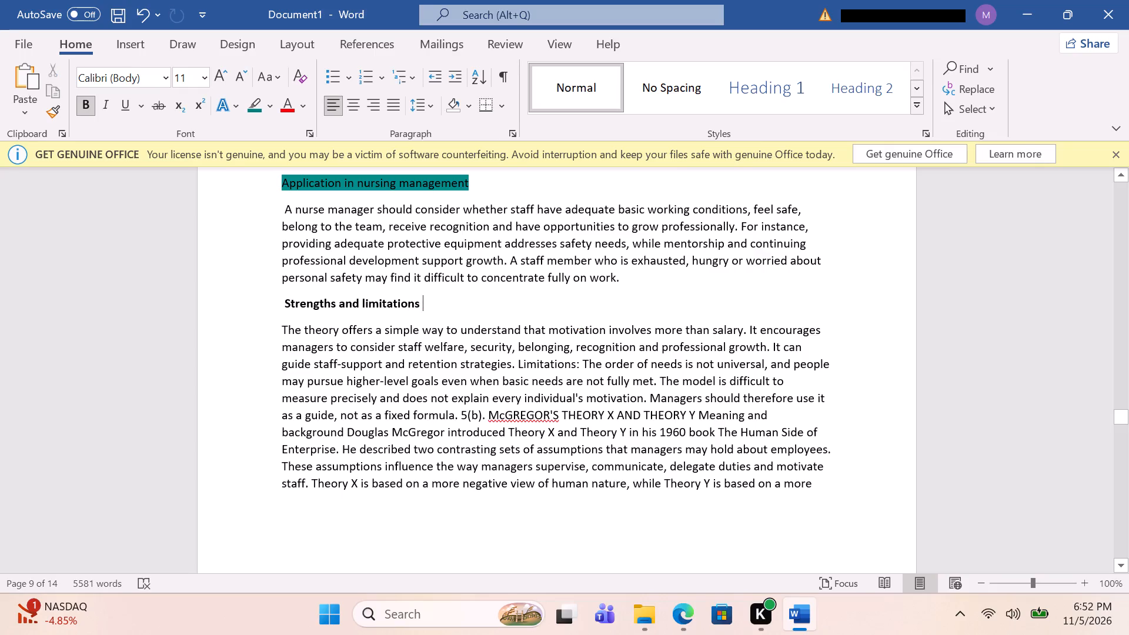
click(280, 333)
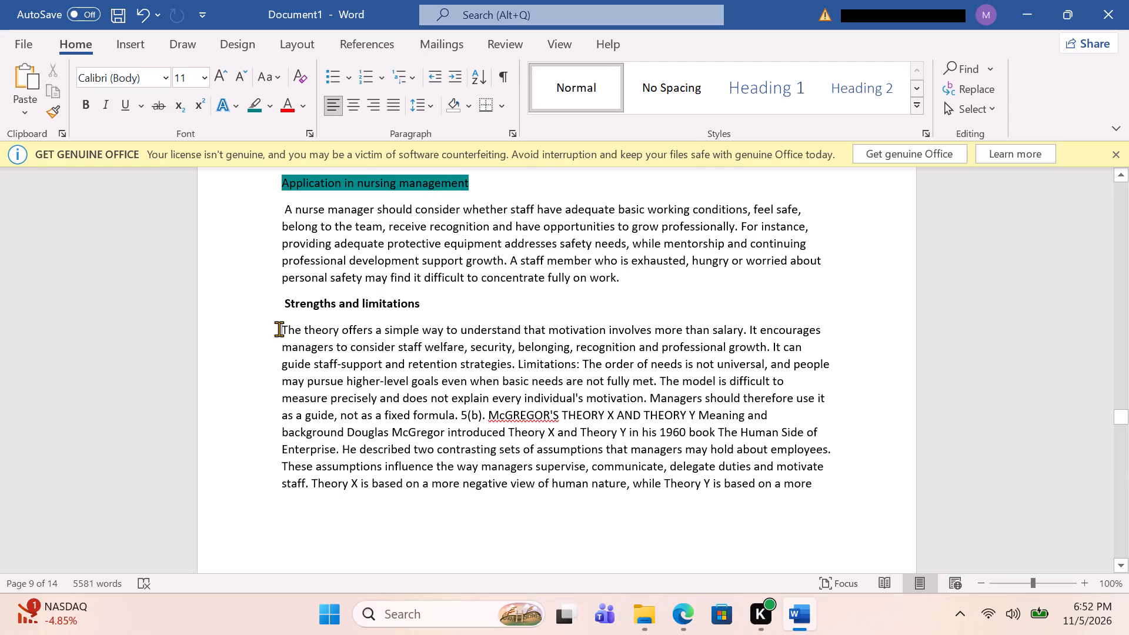
key(ctrl+v)
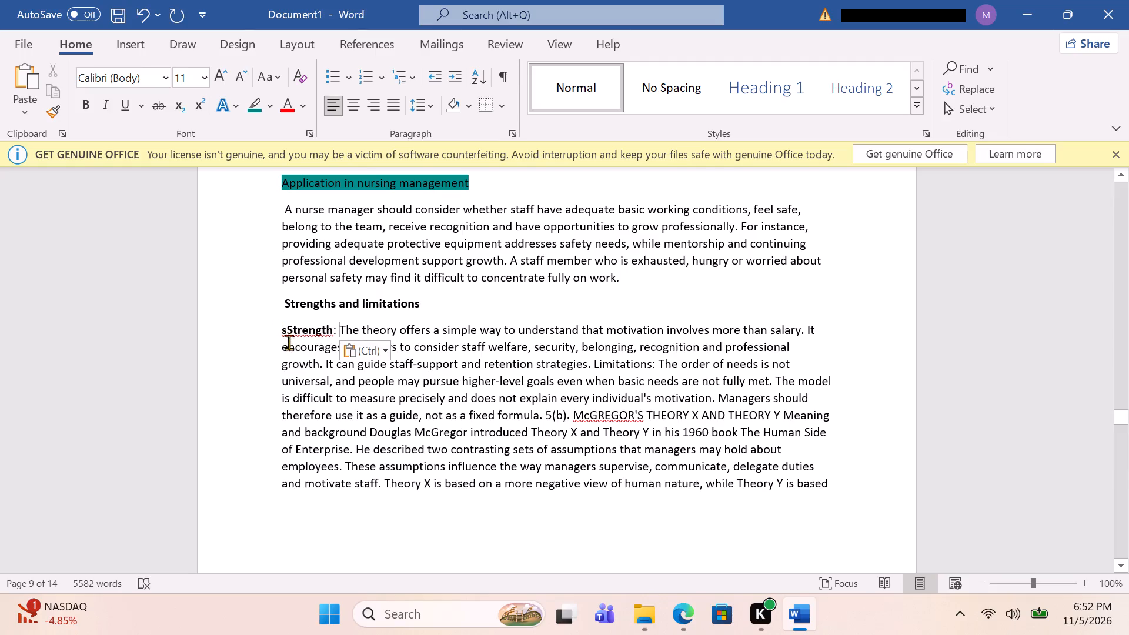
click(286, 330)
key(BackSpace)
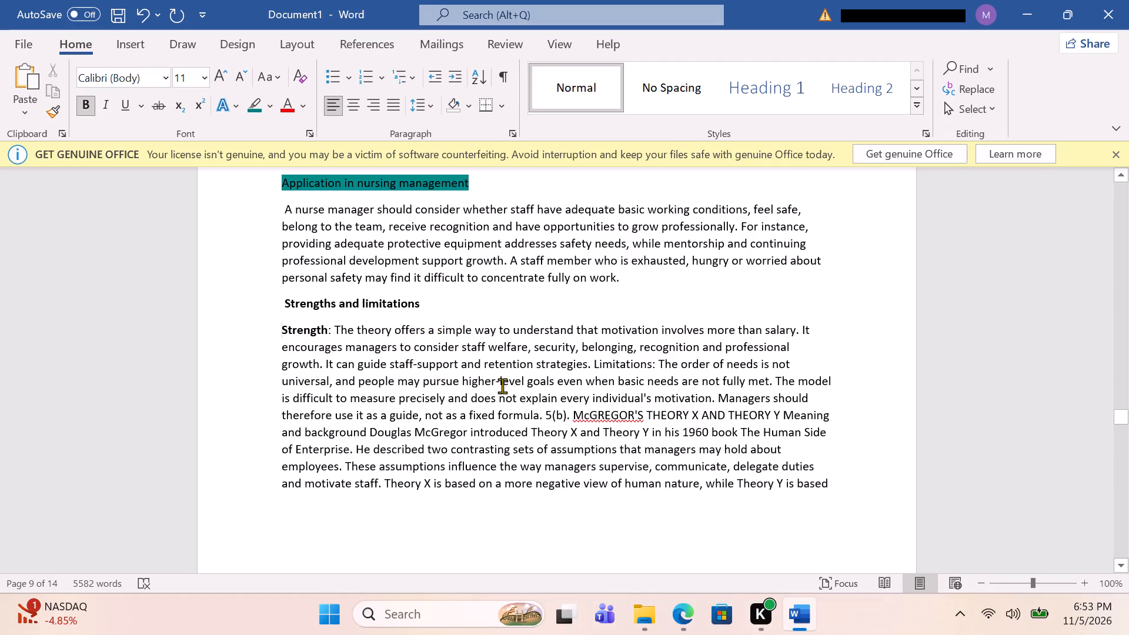
Start a new paragraph at "Limitations:" after "retention strategies." and bold that lead-in.
click(592, 368)
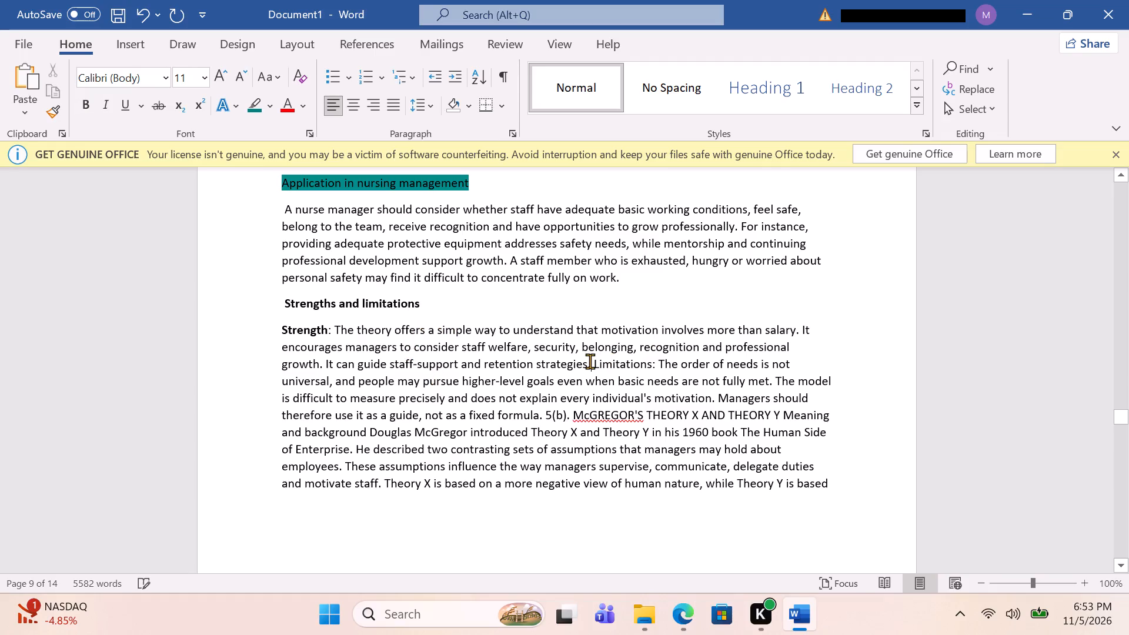
key(Return)
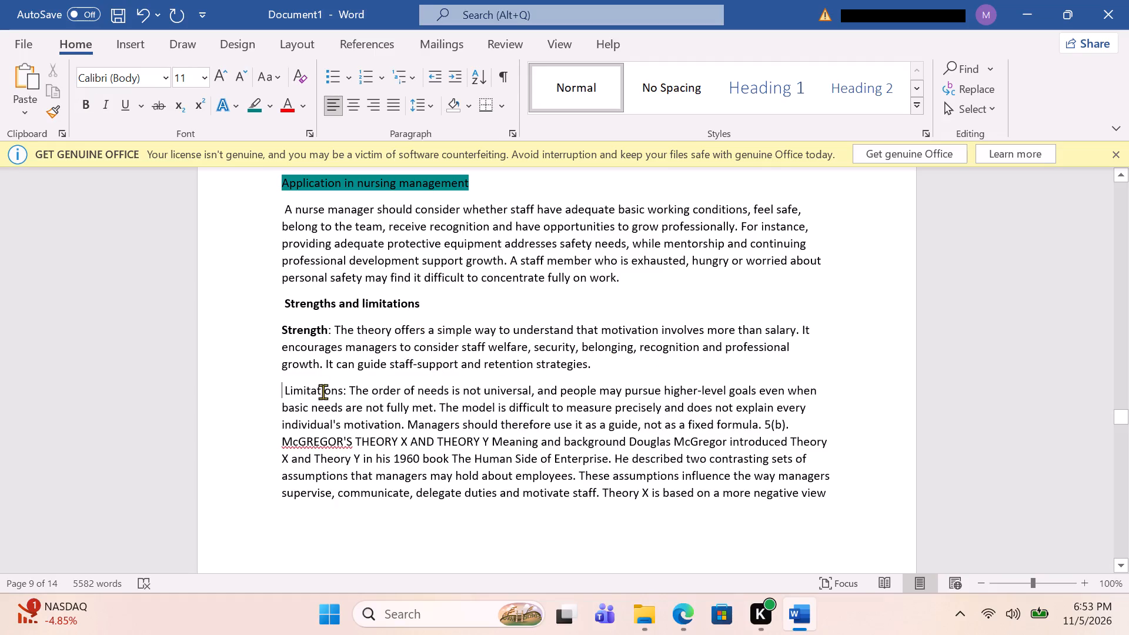
drag(284, 394, 350, 393)
click(356, 370)
Put "5(b). McGREGOR'S THEORY X AND THEORY Y" on its own line with a blank line above it, and highlight it teal.
scroll(358, 373, down, 1)
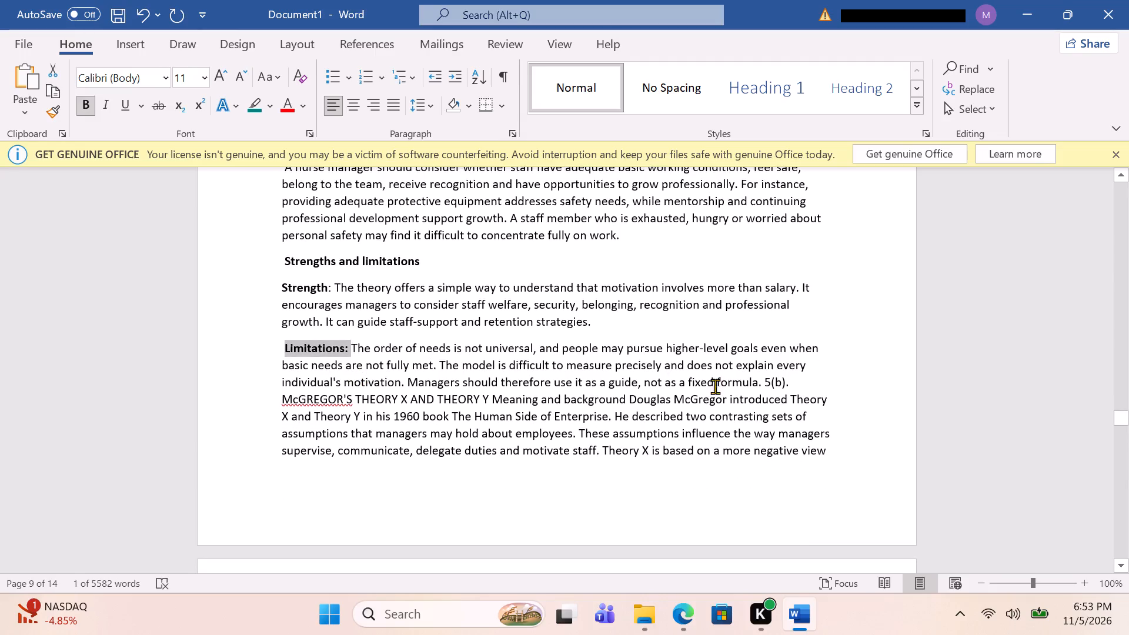
click(764, 386)
key(Return)
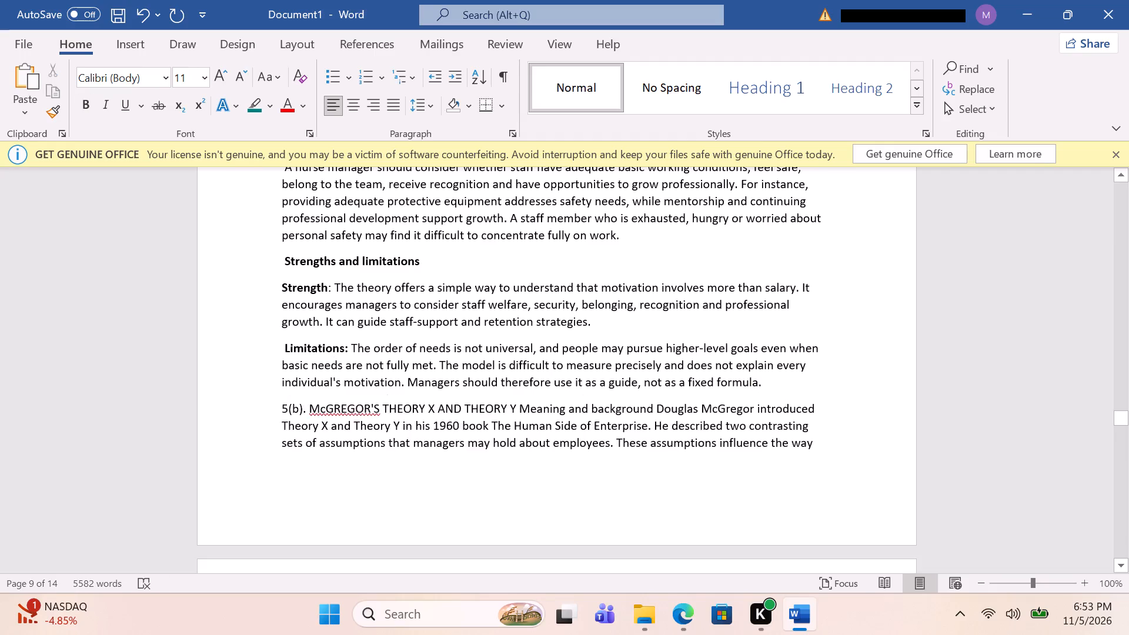
key(Return)
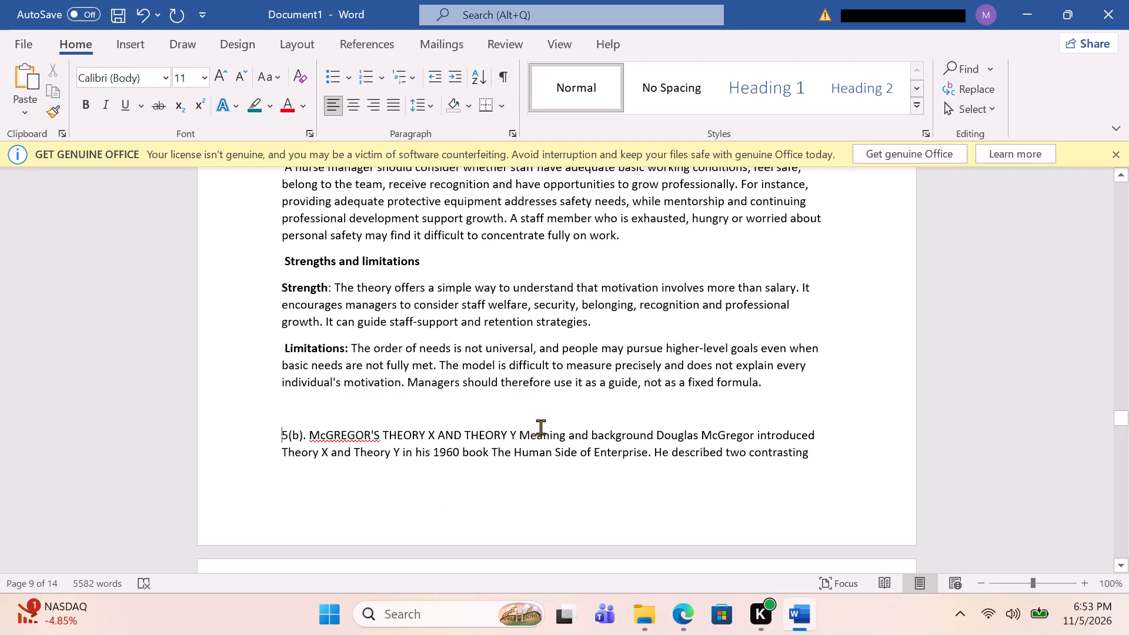
click(513, 438)
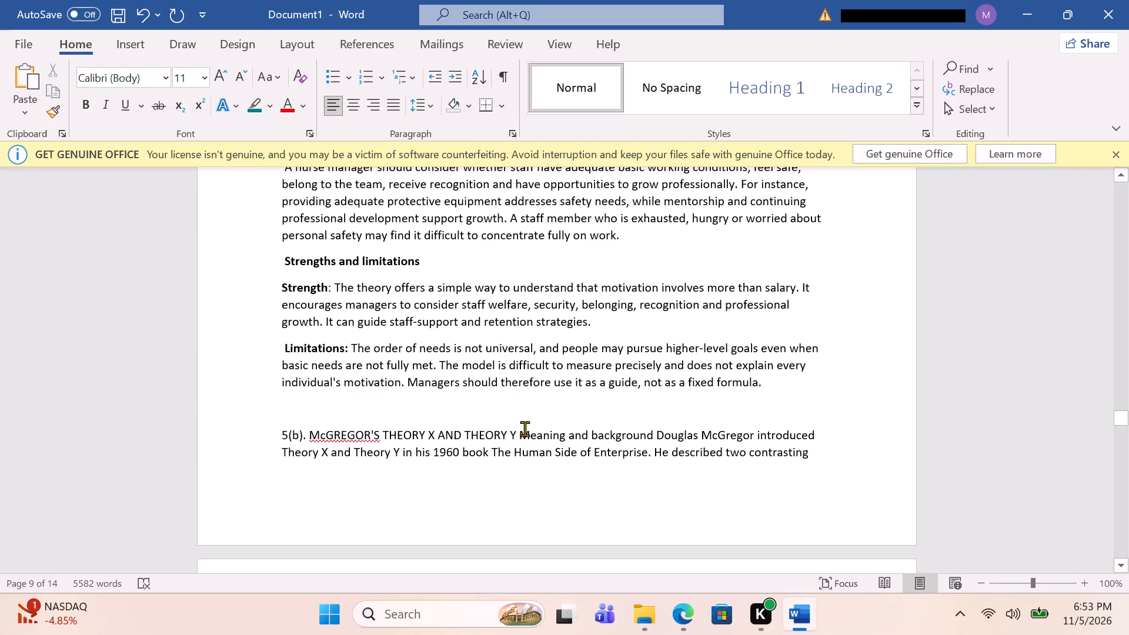
click(525, 428)
click(516, 429)
key(Return)
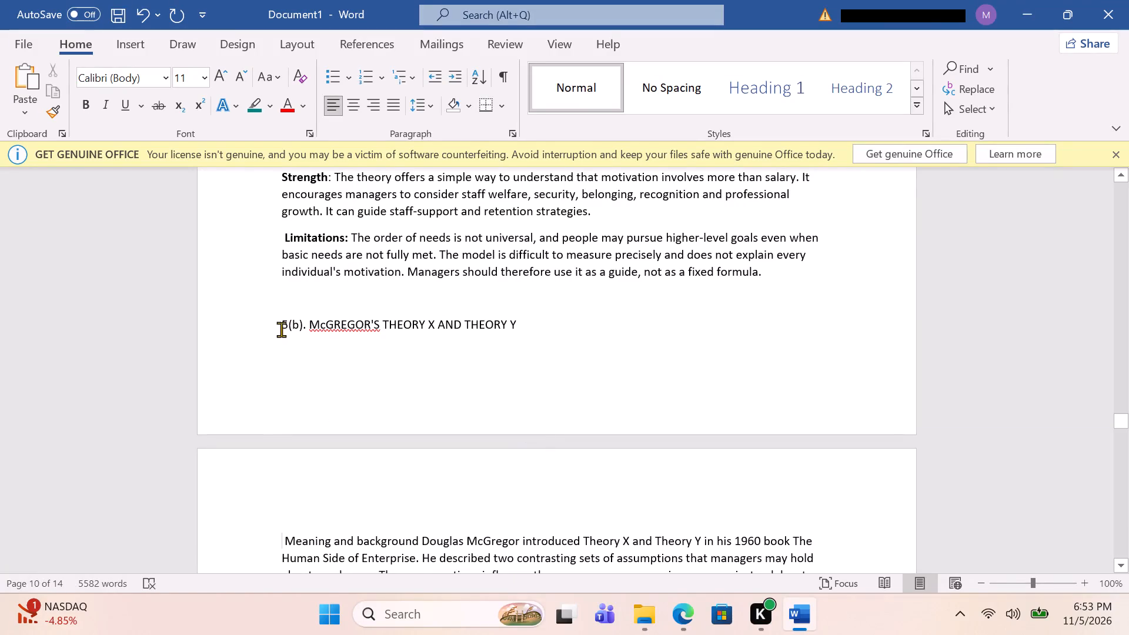
drag(280, 329, 525, 333)
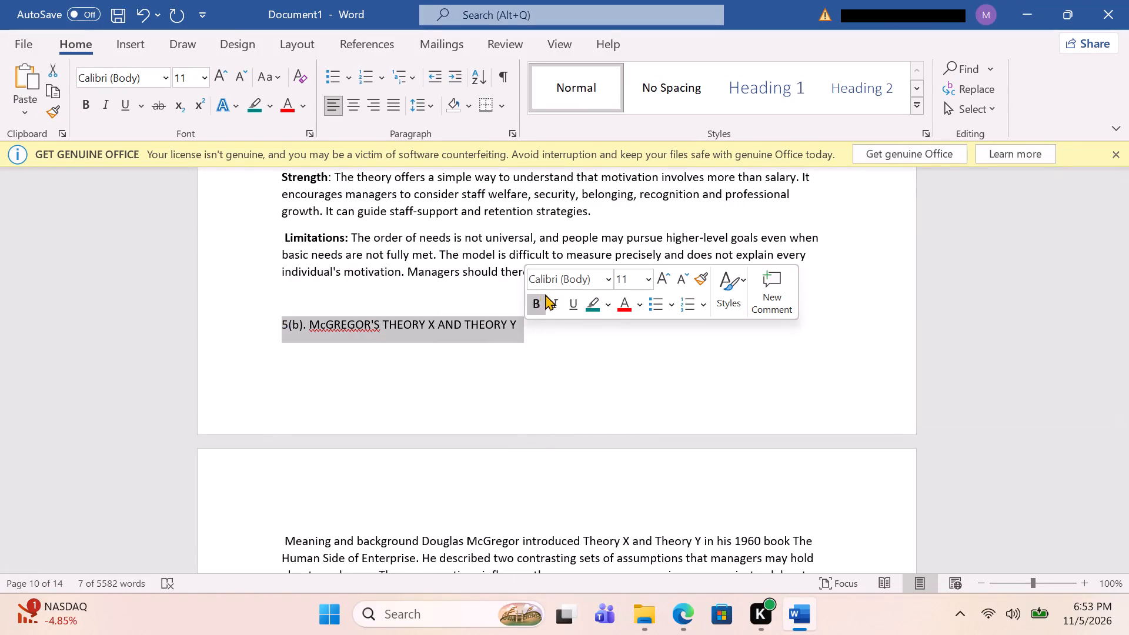
click(592, 309)
Put "Meaning and background Douglas" on its own line before "McGregor introduced Theory X and Theory Y" and make it bold.
scroll(465, 308, down, 5)
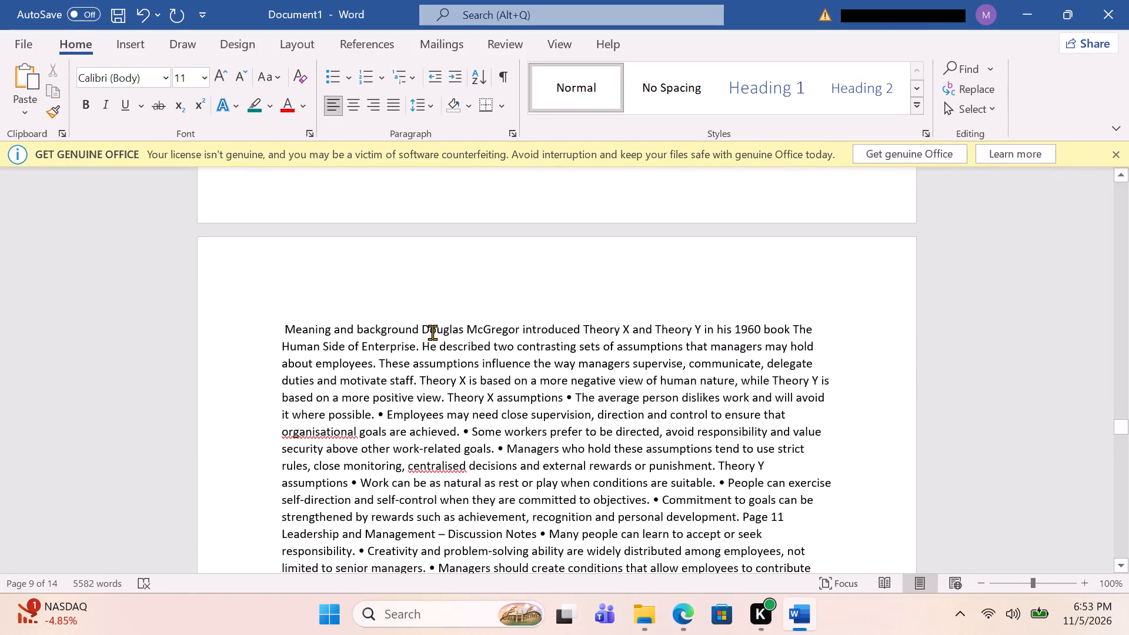
click(466, 327)
key(Return)
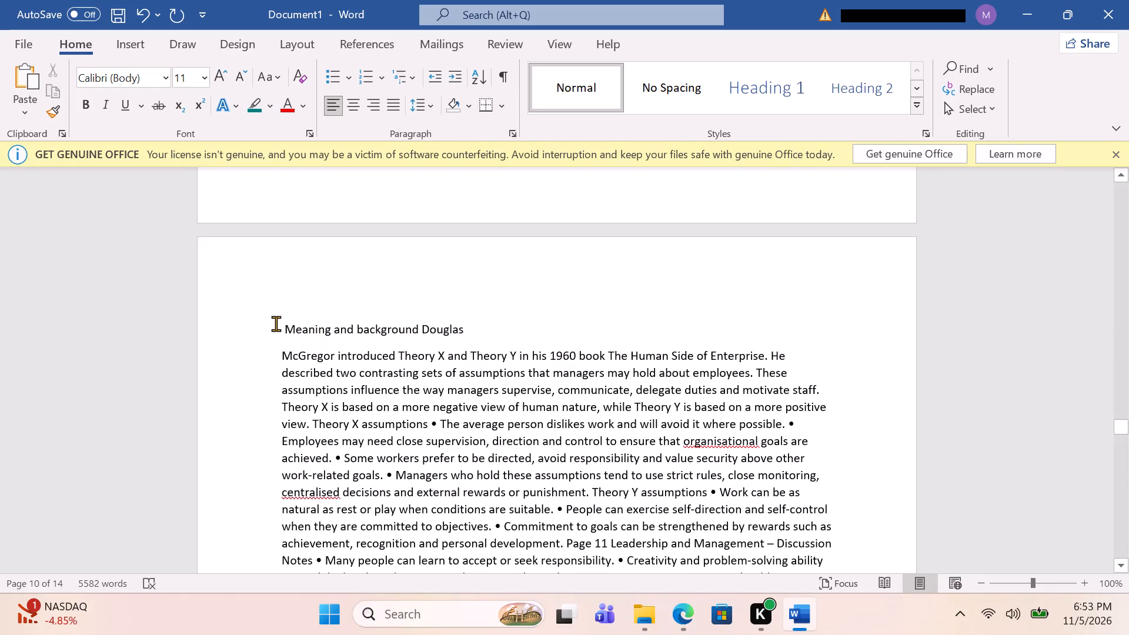
drag(276, 323, 492, 341)
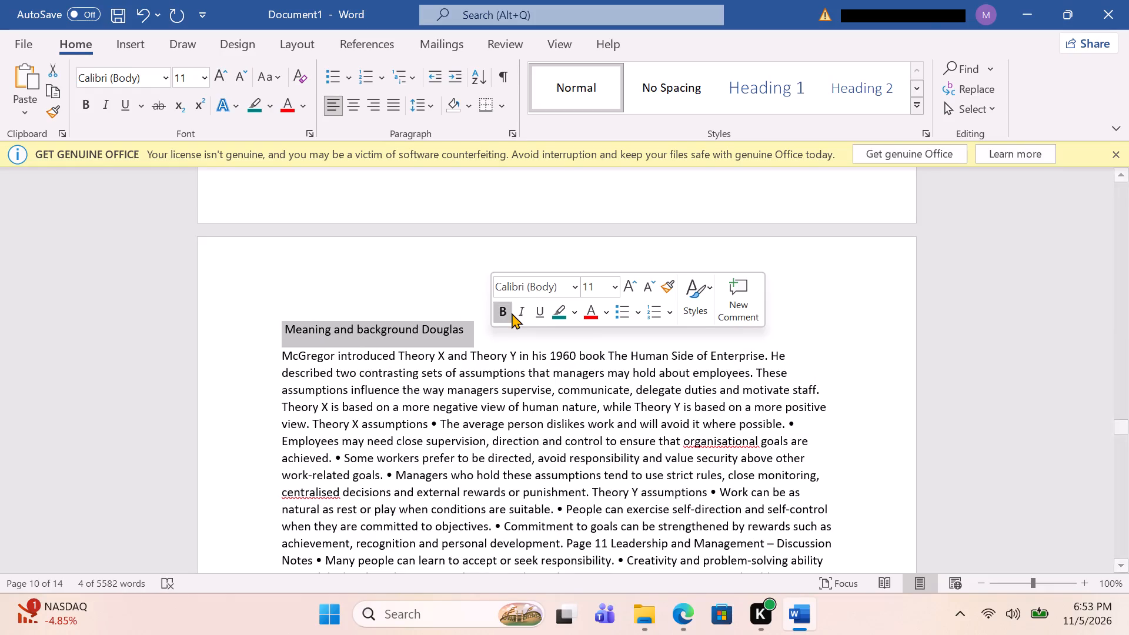
click(501, 313)
scroll(466, 337, down, 3)
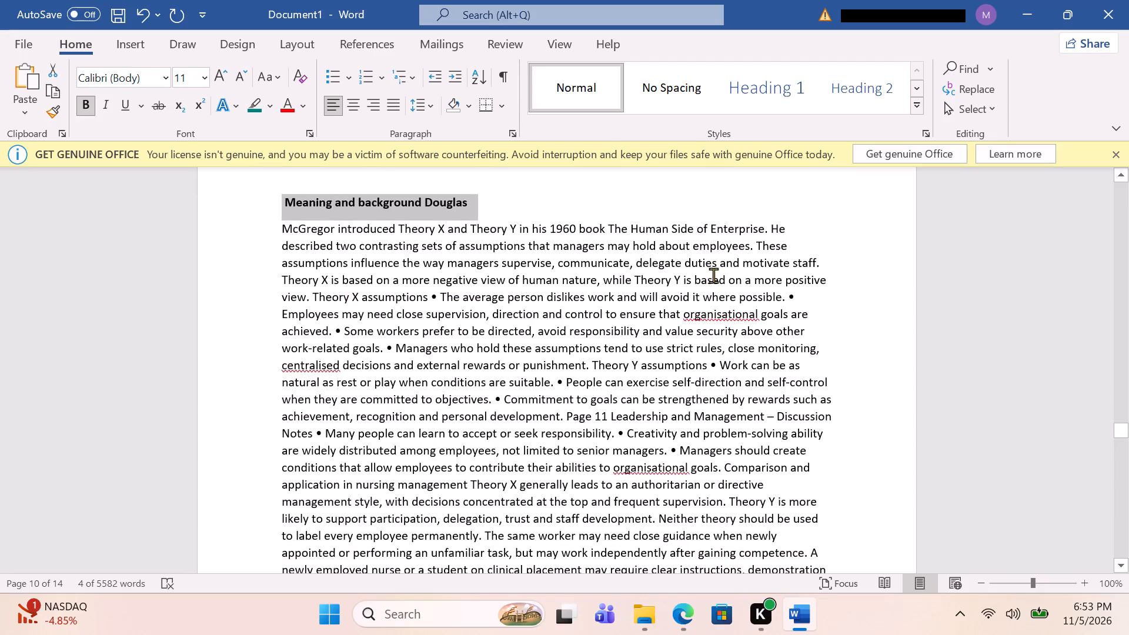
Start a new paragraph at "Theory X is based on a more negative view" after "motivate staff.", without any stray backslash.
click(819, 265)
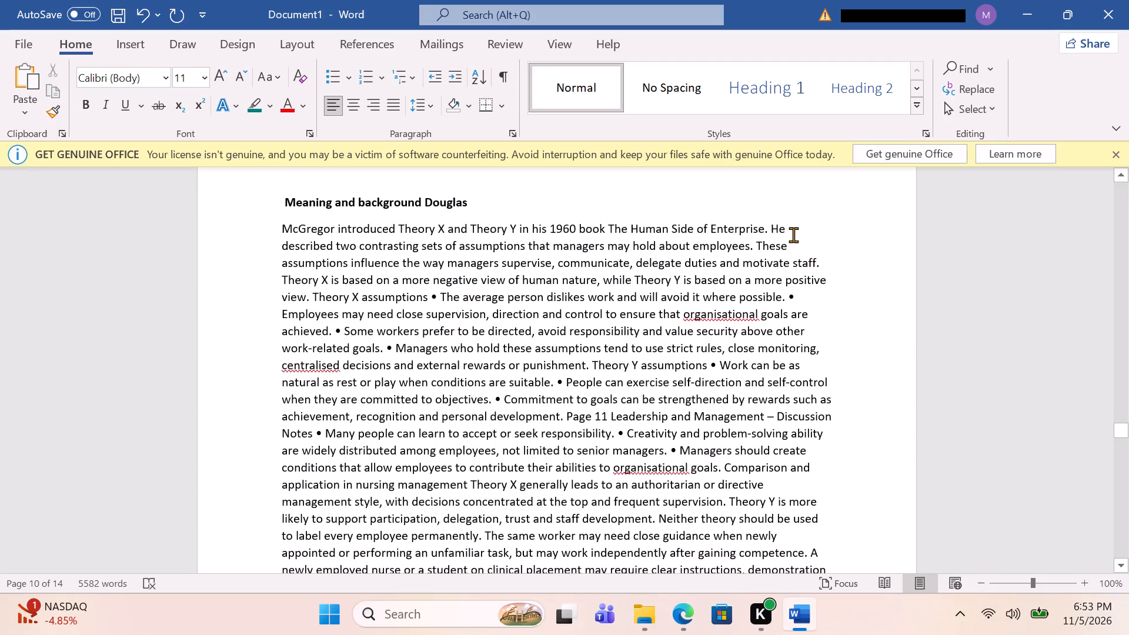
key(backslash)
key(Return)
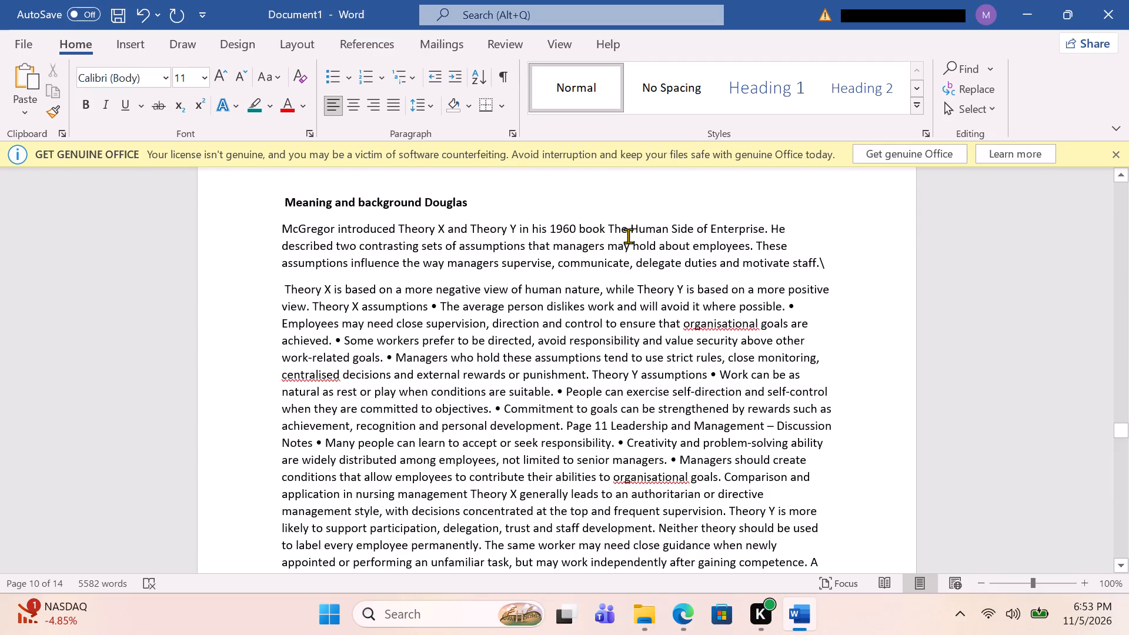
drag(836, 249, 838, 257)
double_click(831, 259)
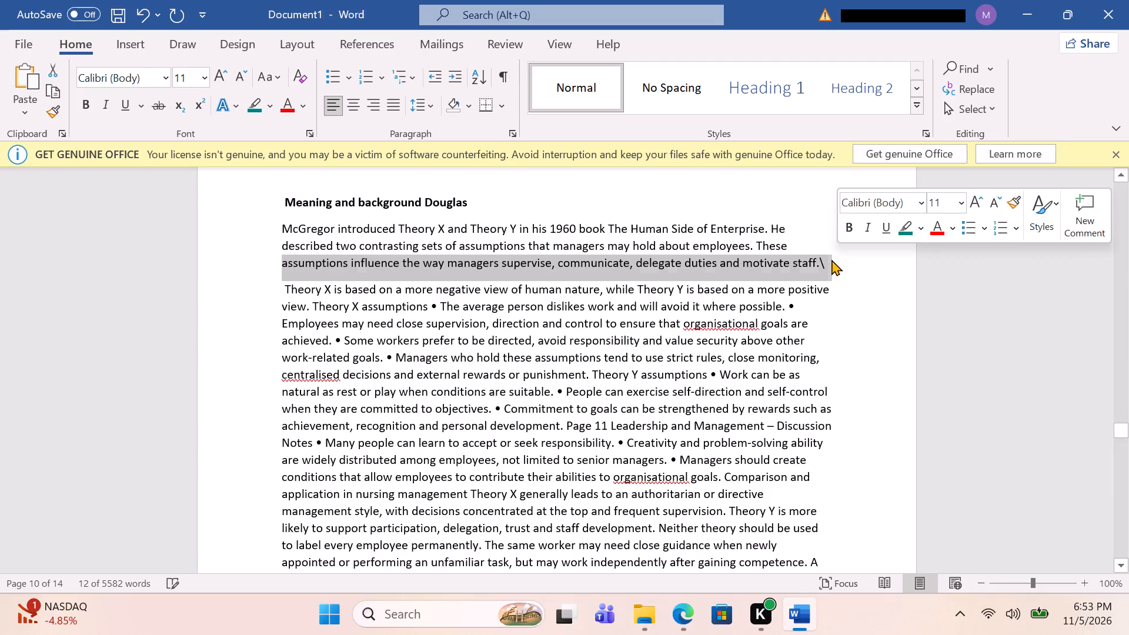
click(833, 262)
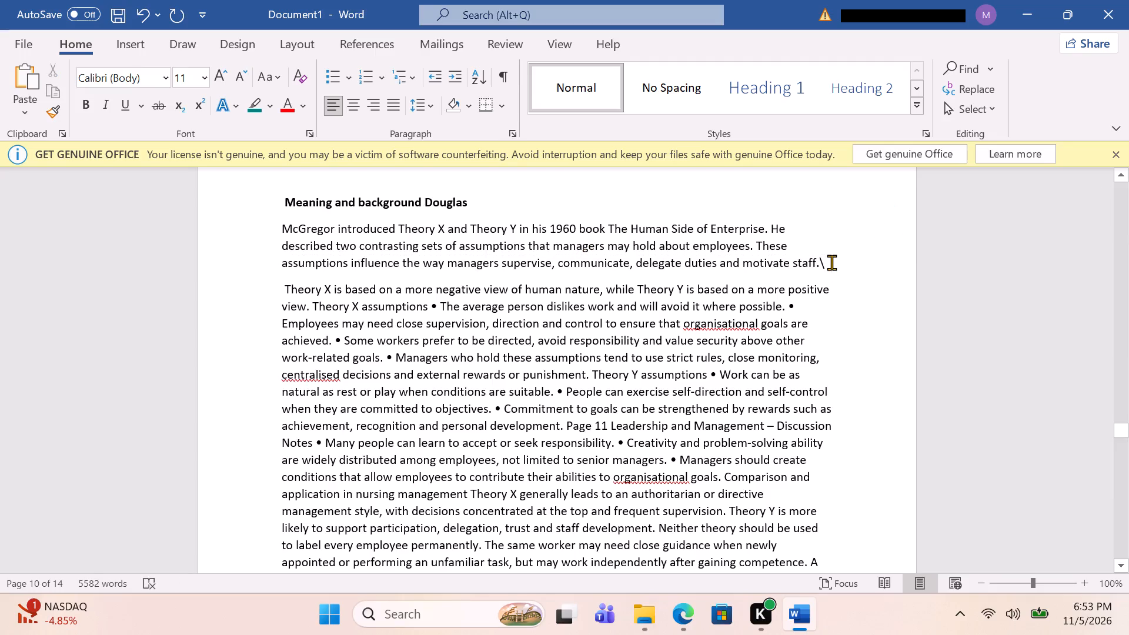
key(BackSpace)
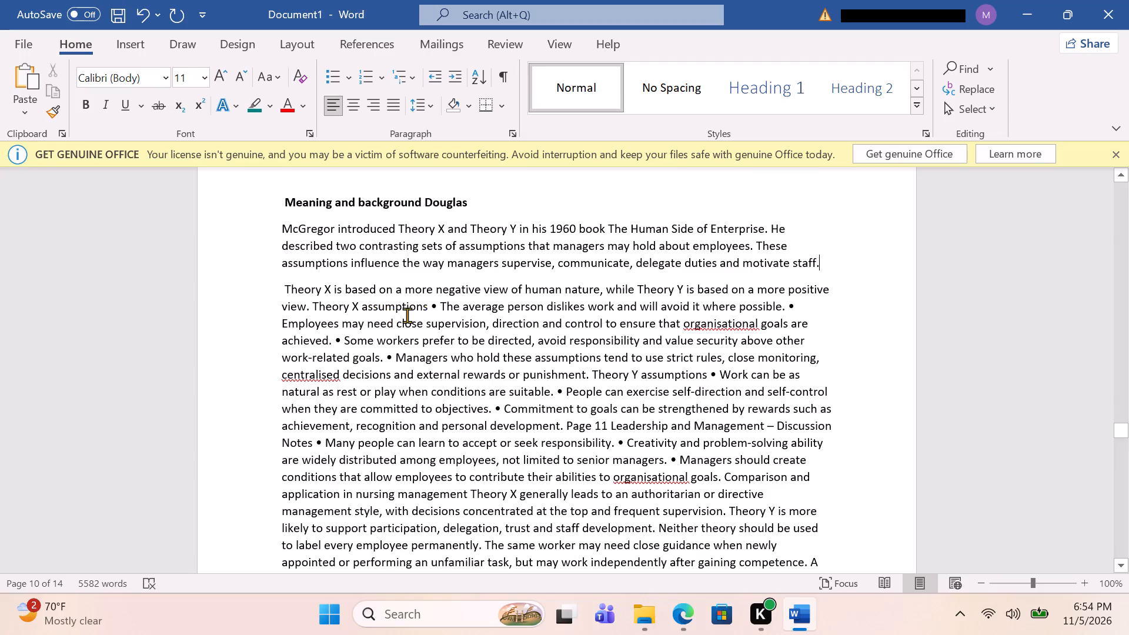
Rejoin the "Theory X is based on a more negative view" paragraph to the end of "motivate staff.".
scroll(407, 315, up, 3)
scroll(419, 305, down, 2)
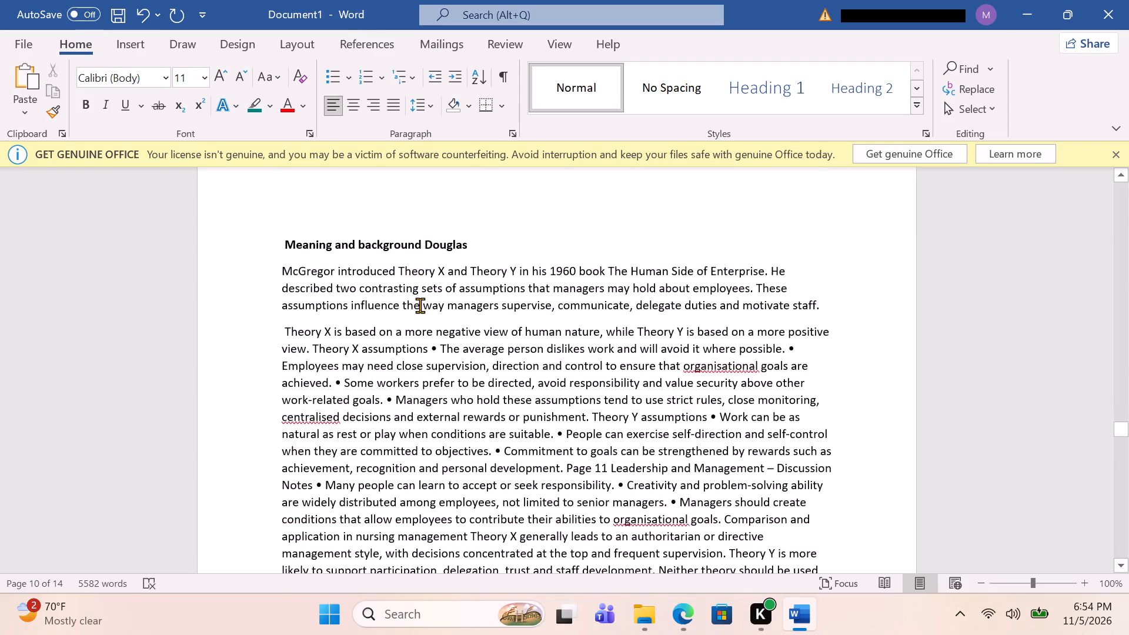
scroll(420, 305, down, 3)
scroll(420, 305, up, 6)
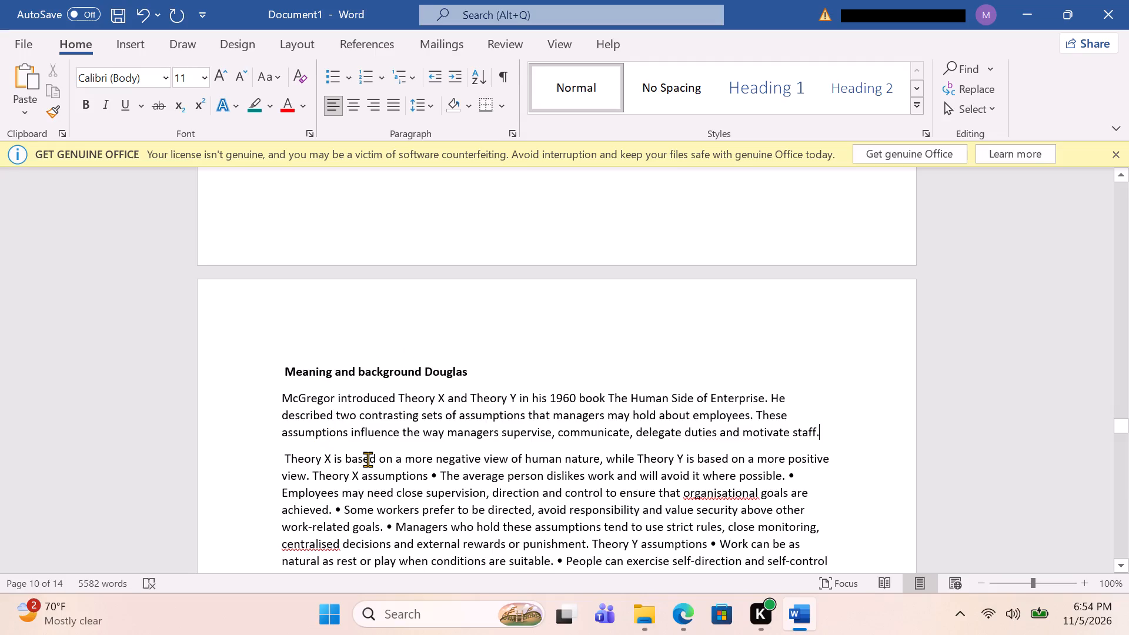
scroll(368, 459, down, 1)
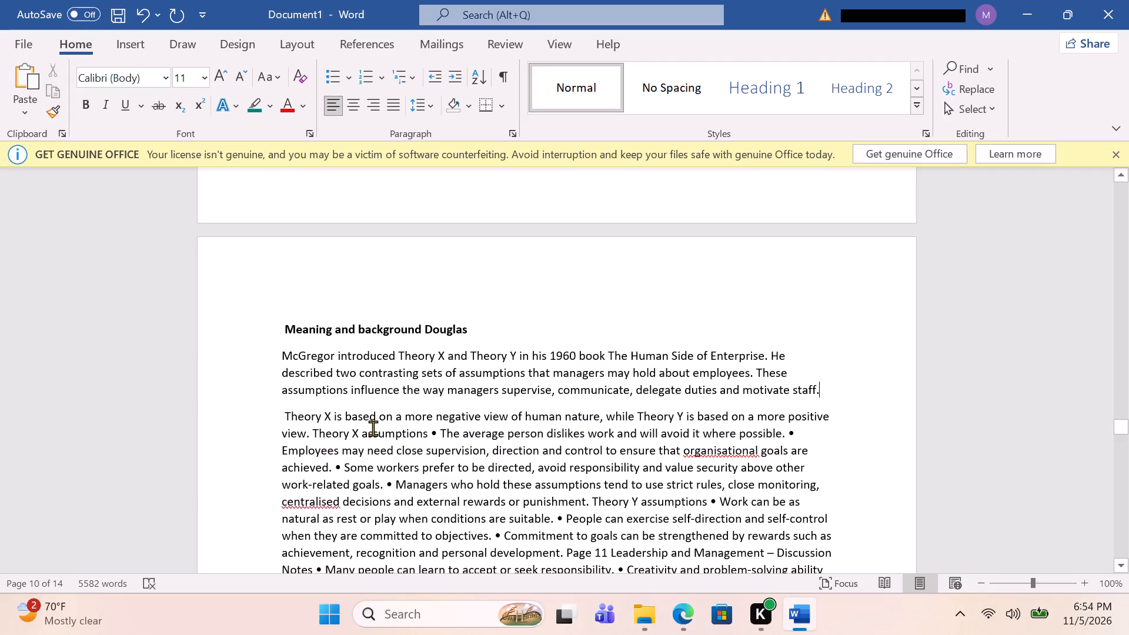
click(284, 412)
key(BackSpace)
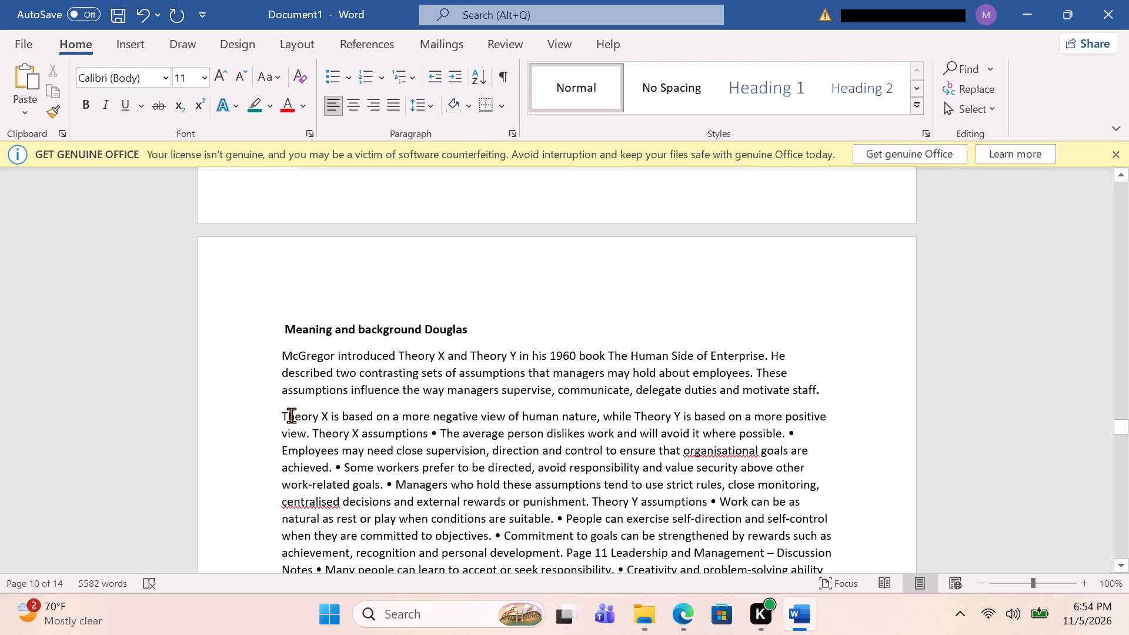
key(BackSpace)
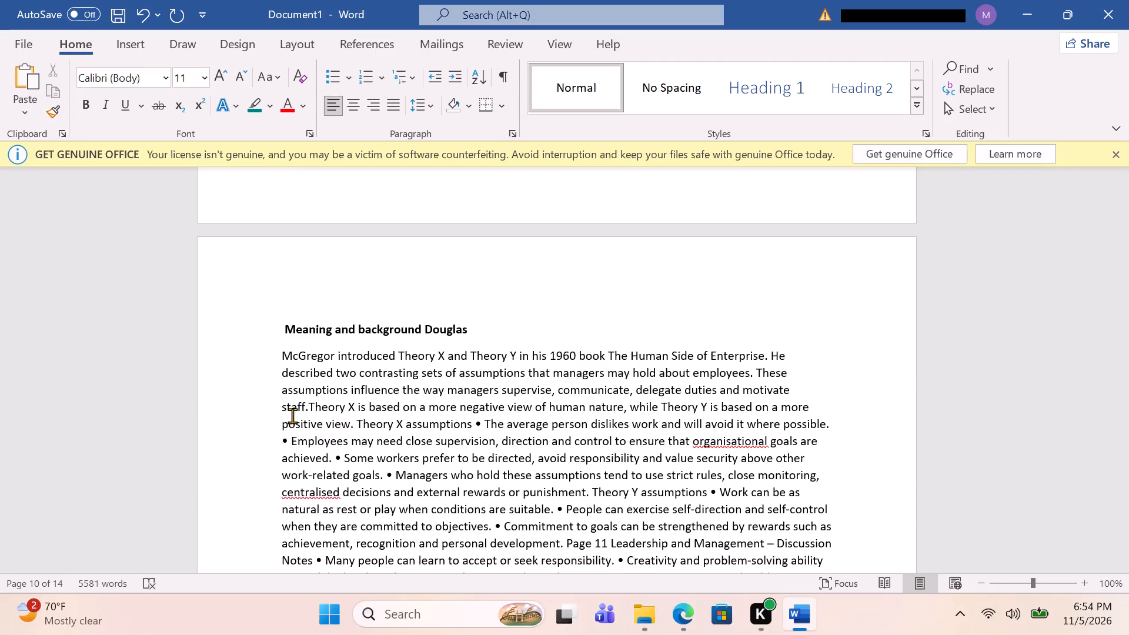
Put "Theory X assumptions" on its own line after "positive view." and highlight it teal.
click(353, 420)
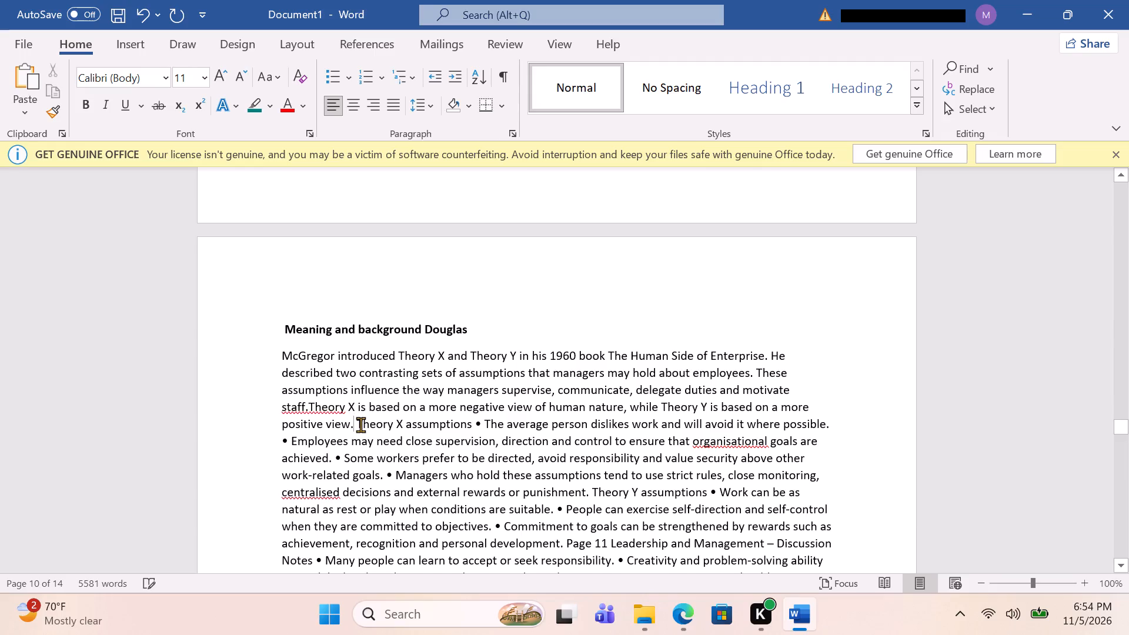
key(Return)
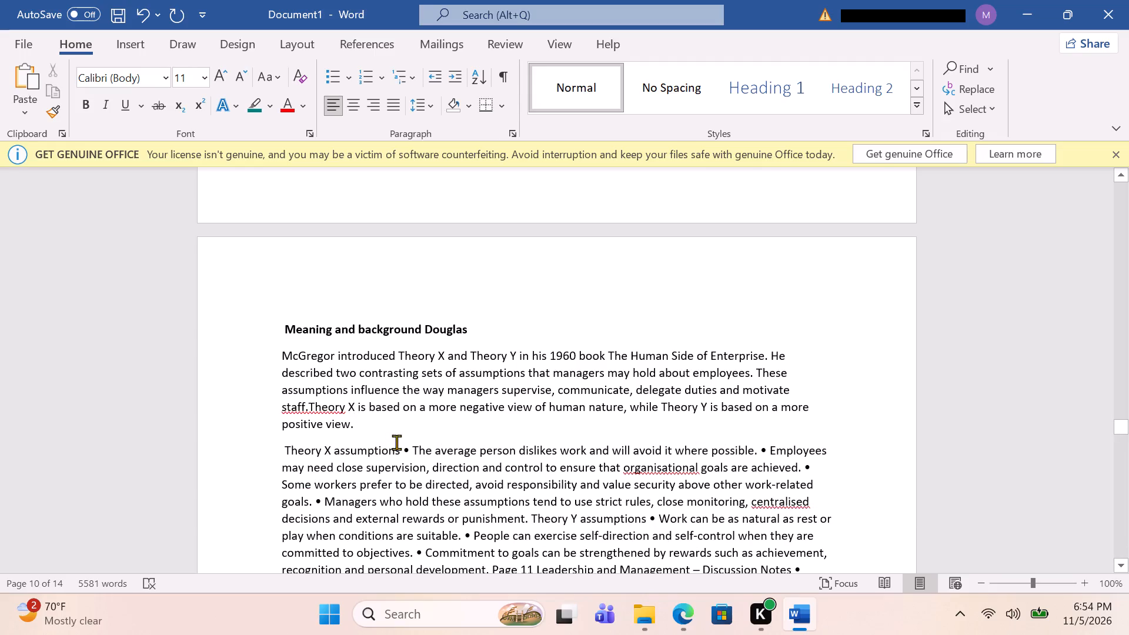
click(403, 452)
key(Return)
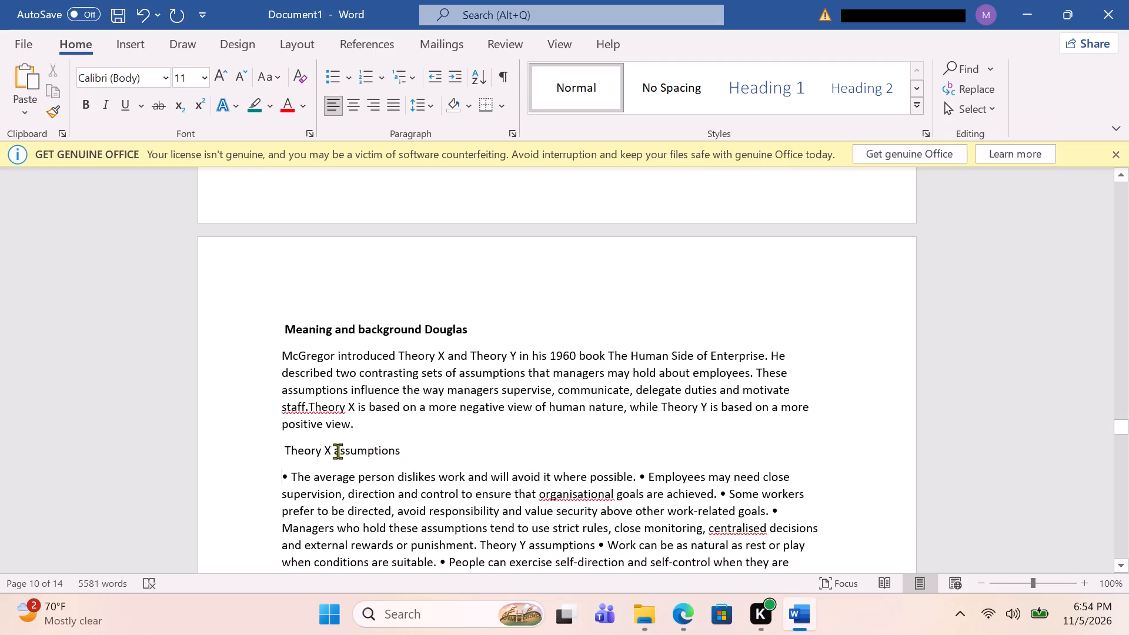
drag(285, 444, 437, 450)
click(500, 425)
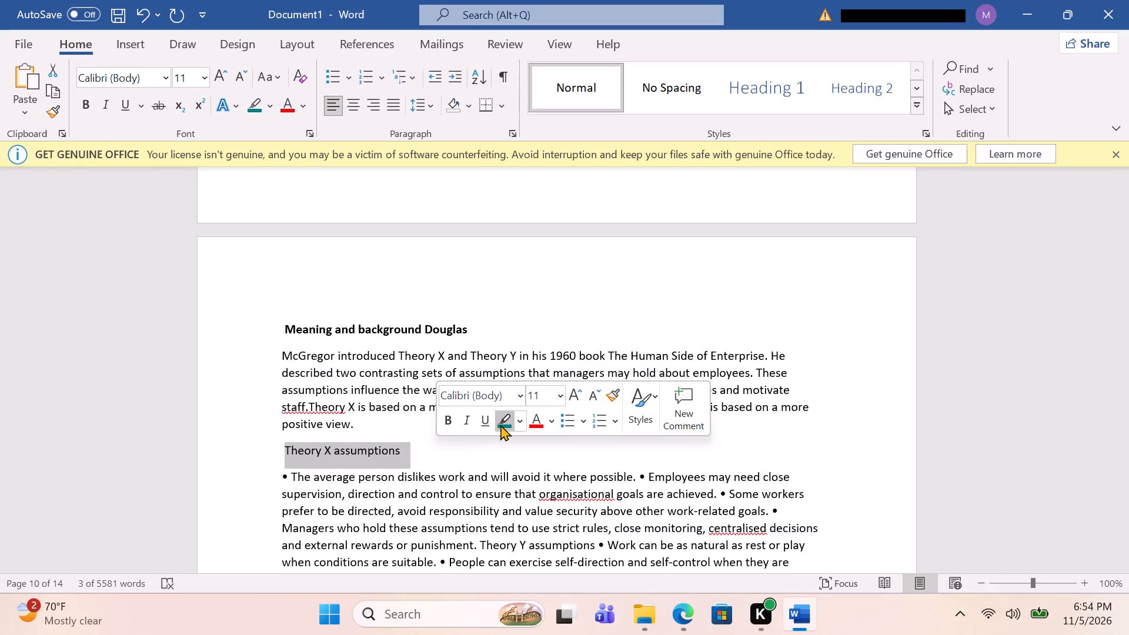
click(270, 462)
click(267, 475)
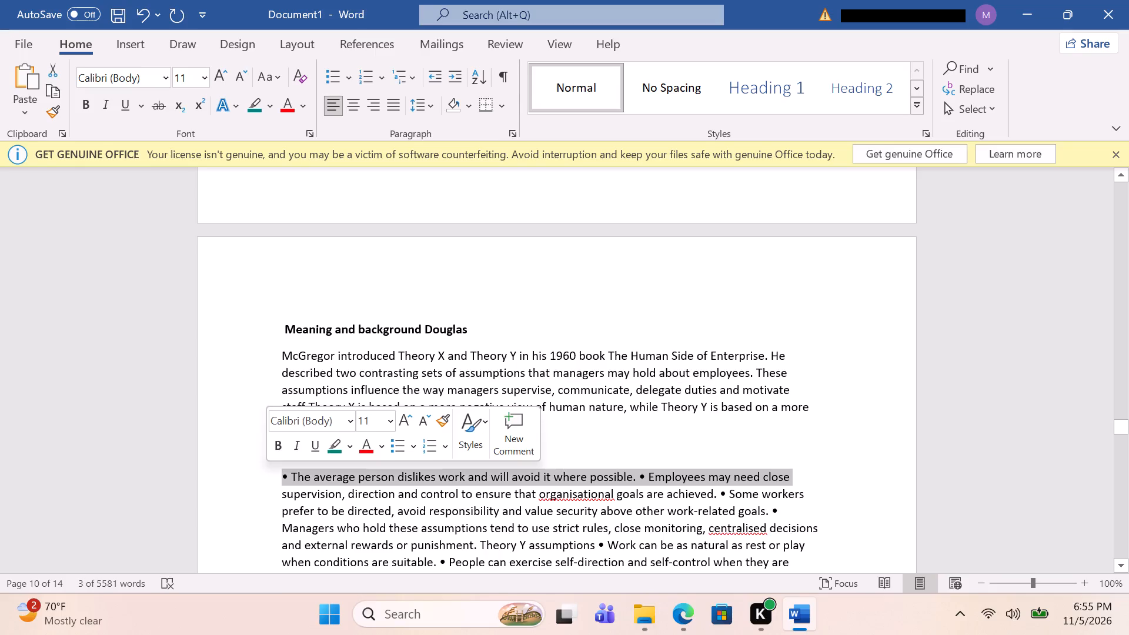
click(265, 482)
Start new lines at the Theory X bullets beginning "Employees may need", "Some workers prefer" and "Managers who hold".
scroll(275, 469, down, 4)
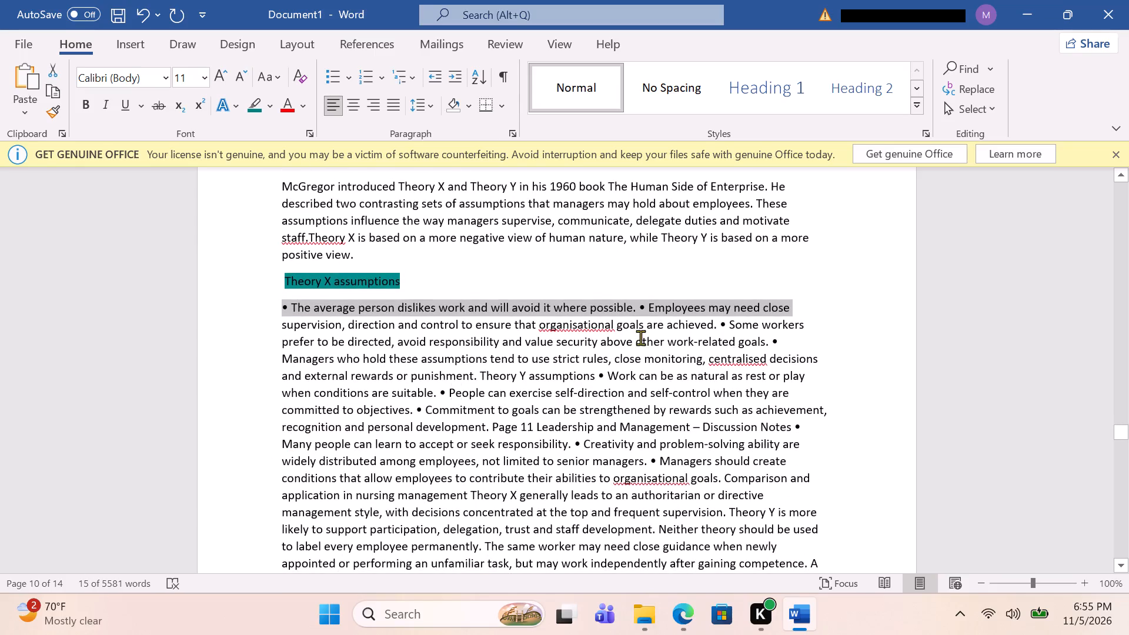
click(637, 304)
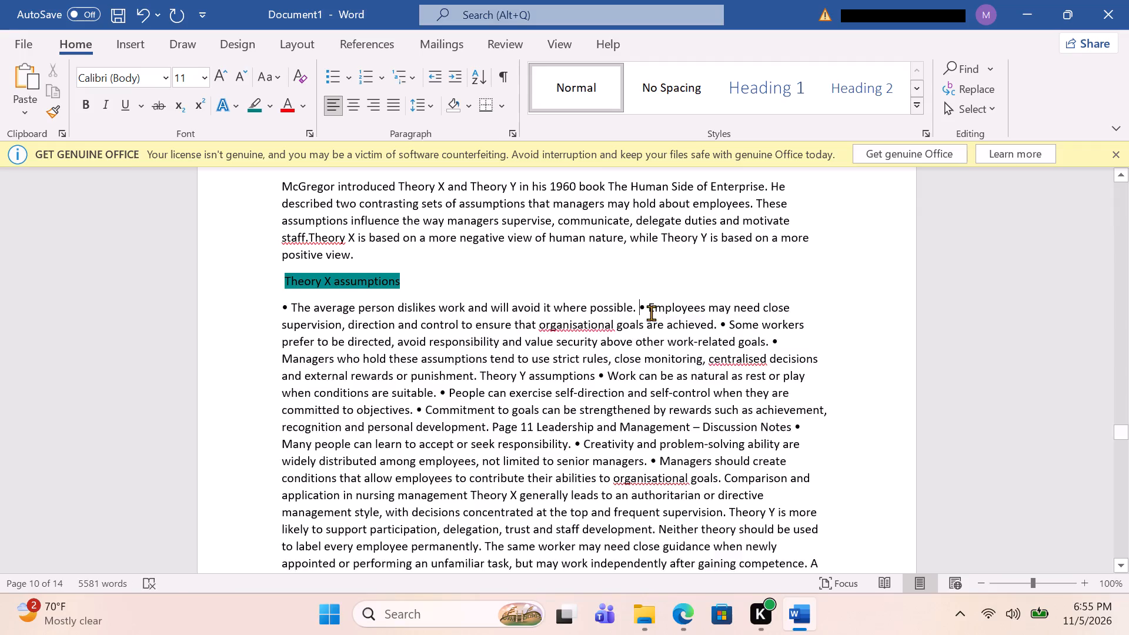
key(Return)
click(330, 349)
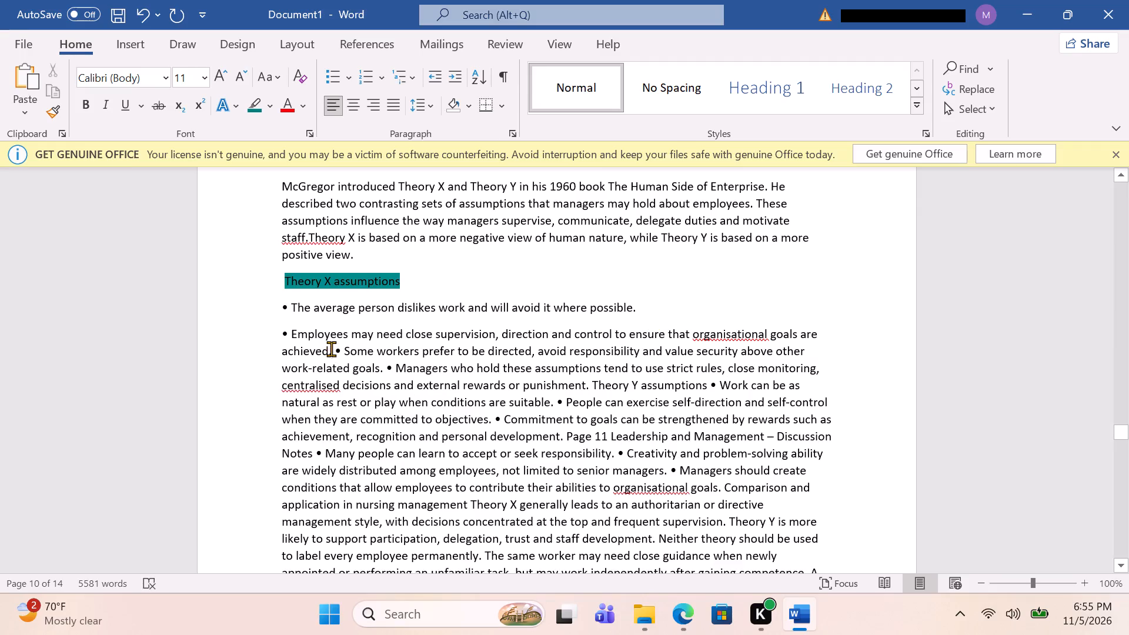
key(Return)
click(318, 392)
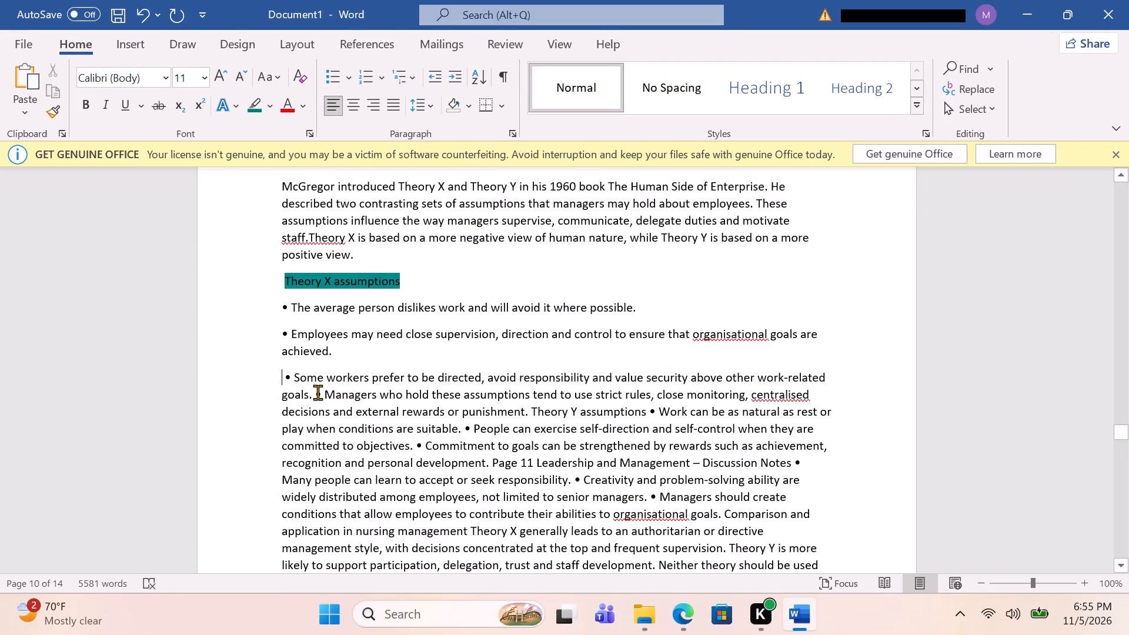
key(Return)
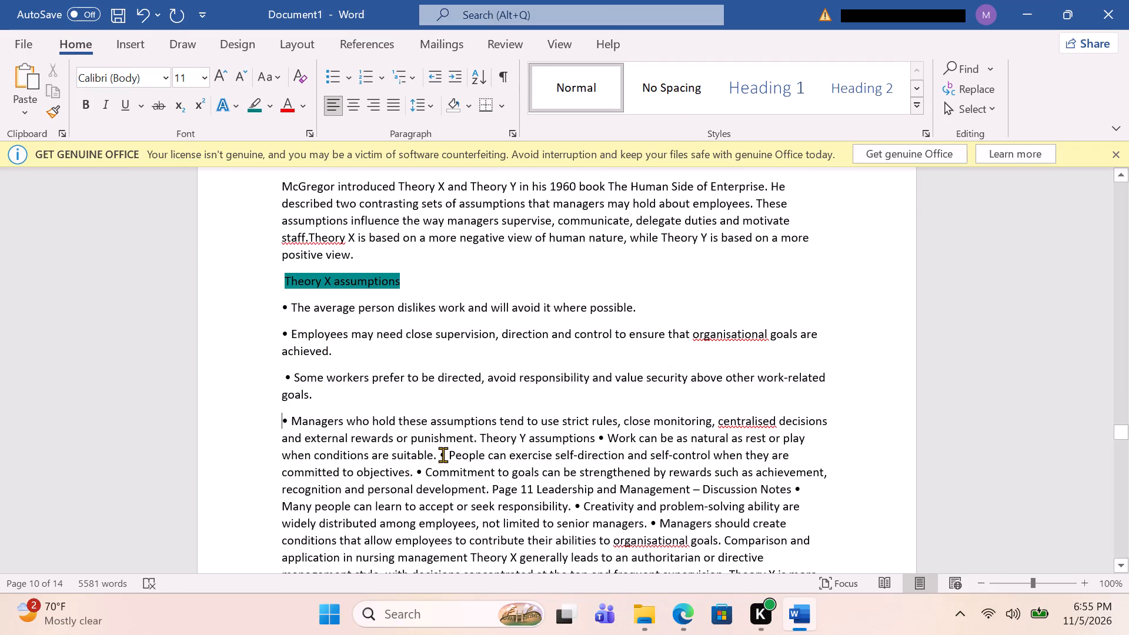
Start new lines at the Theory Y bullets beginning "People can exercise self-direction" and "Commitment to goals".
click(434, 456)
click(437, 455)
key(Return)
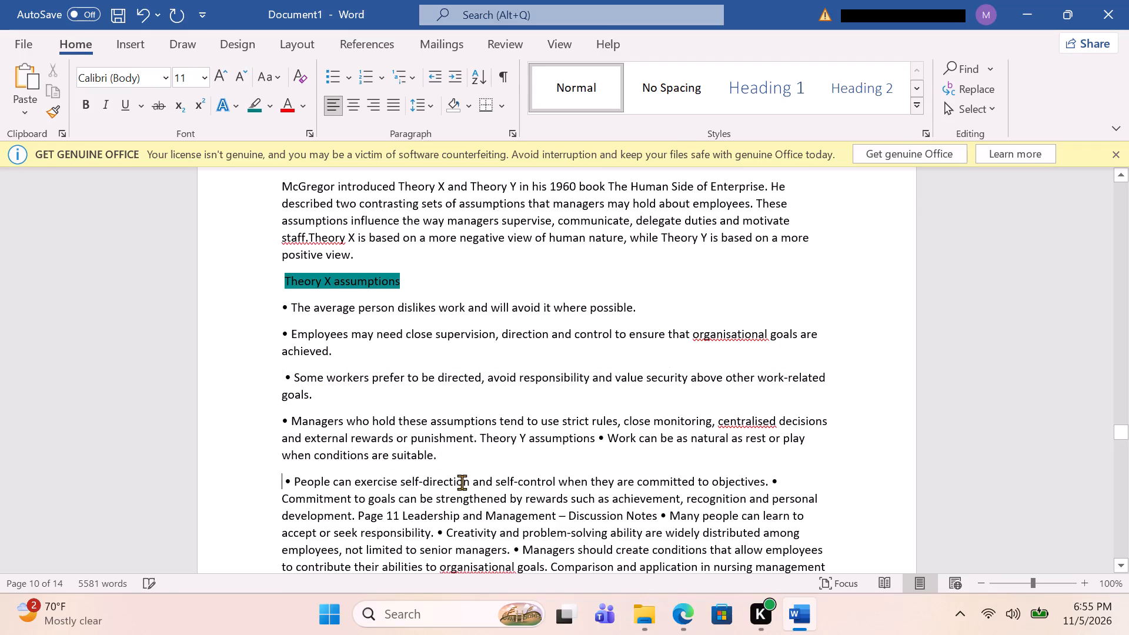
click(769, 481)
key(Return)
Put "Theory Y assumptions" on its own line between "rewards or punishment." and the "Work can be as natural" bullet, and highlight it teal.
scroll(548, 498, down, 1)
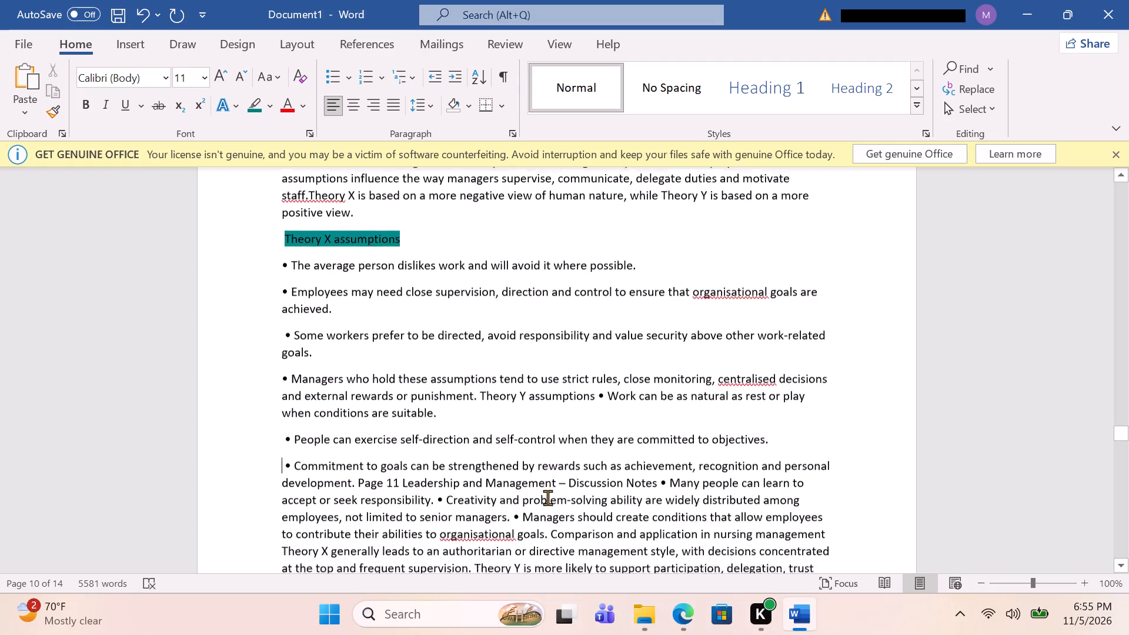
scroll(547, 497, down, 2)
click(597, 305)
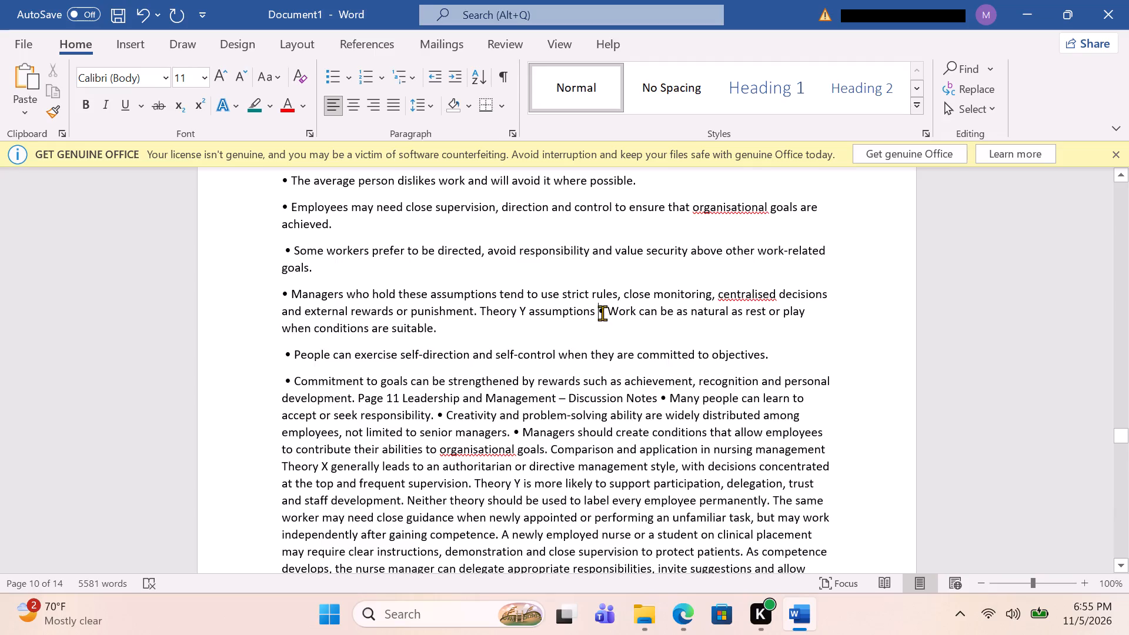
key(Return)
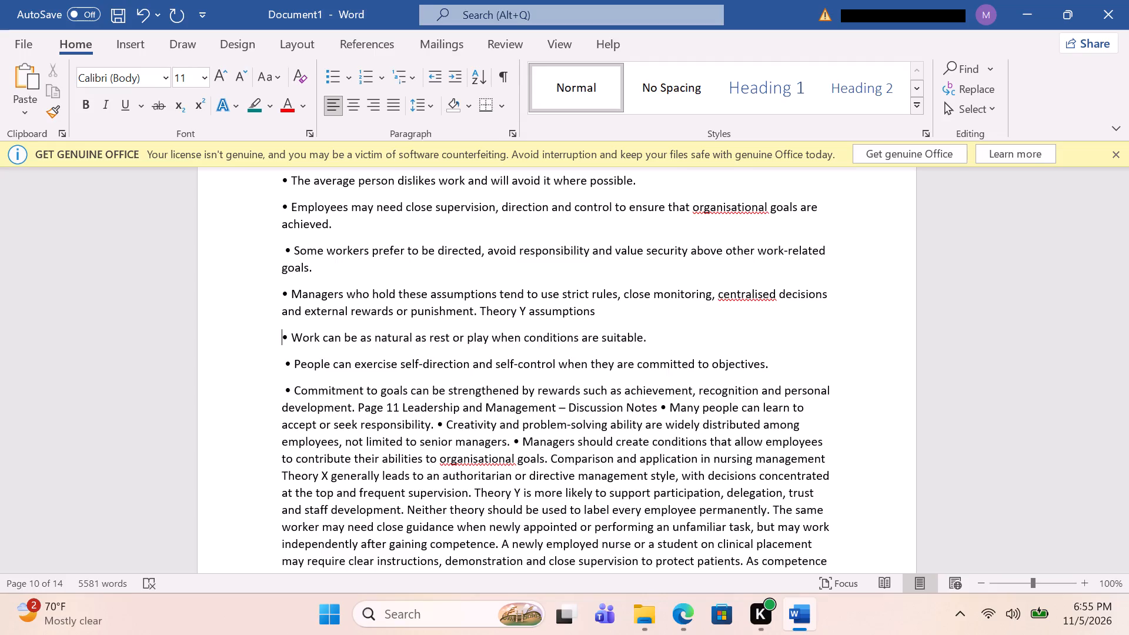
click(481, 309)
scroll(489, 305, up, 2)
scroll(488, 305, down, 1)
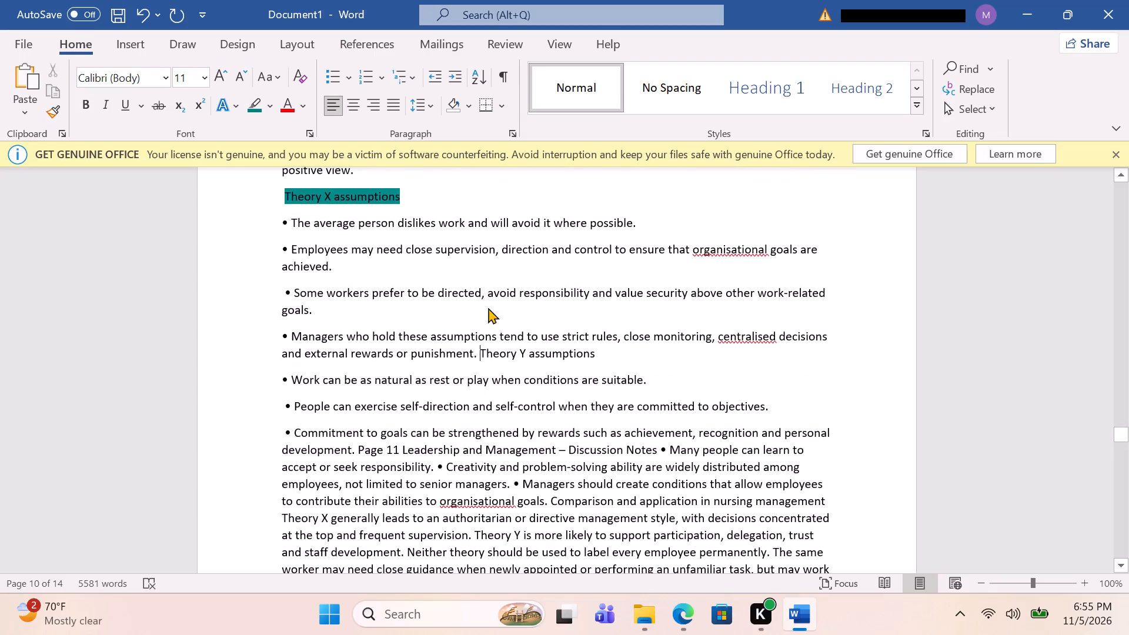
key(Return)
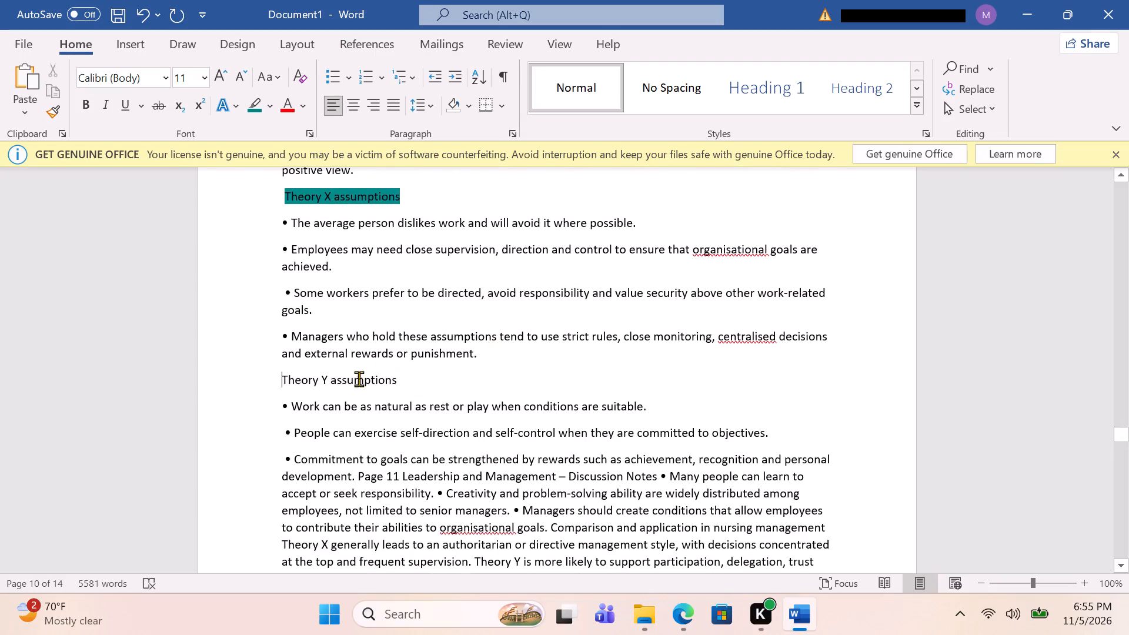
drag(272, 380, 417, 391)
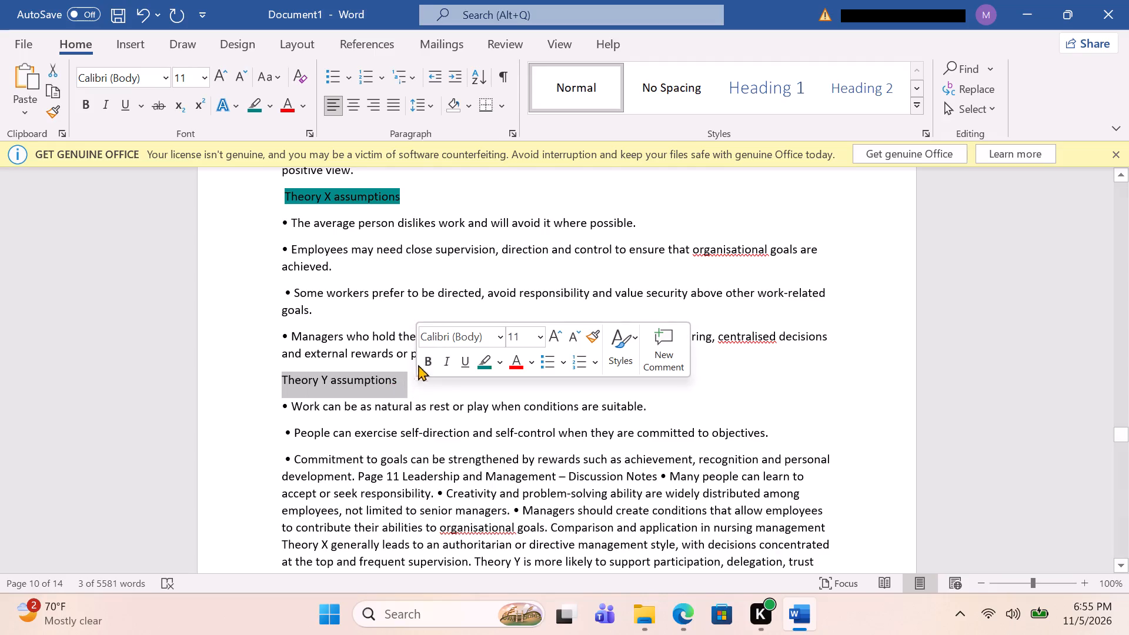
click(487, 357)
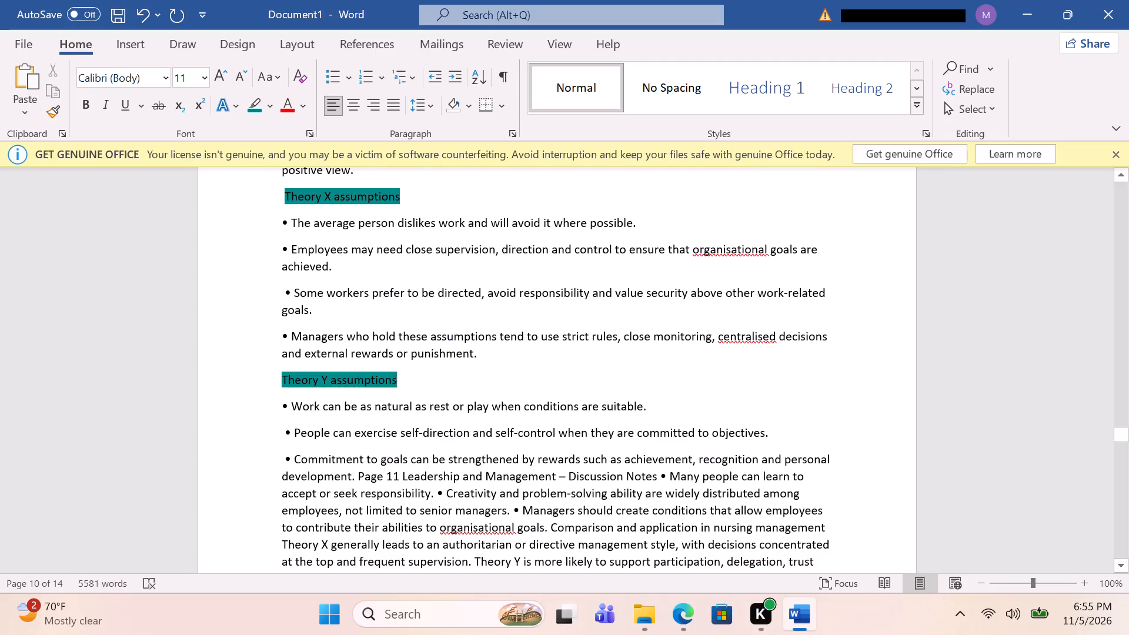
Delete the leftover "Page 11 Leadership and Management – Discussion Notes" text after "recognition and personal development".
scroll(271, 396, down, 3)
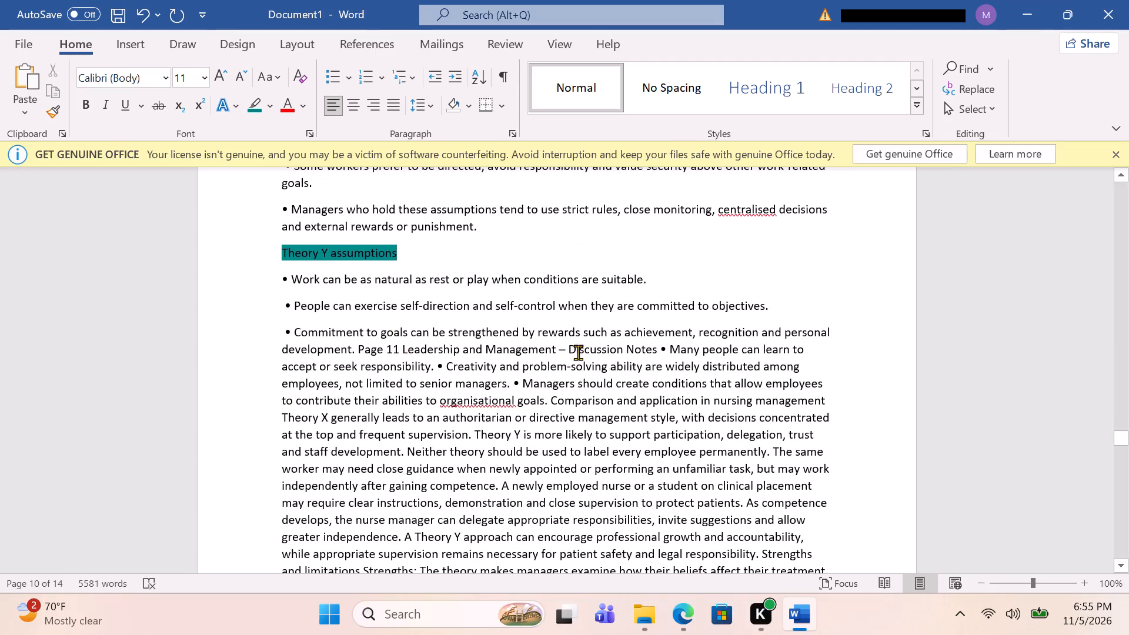
drag(353, 351, 427, 362)
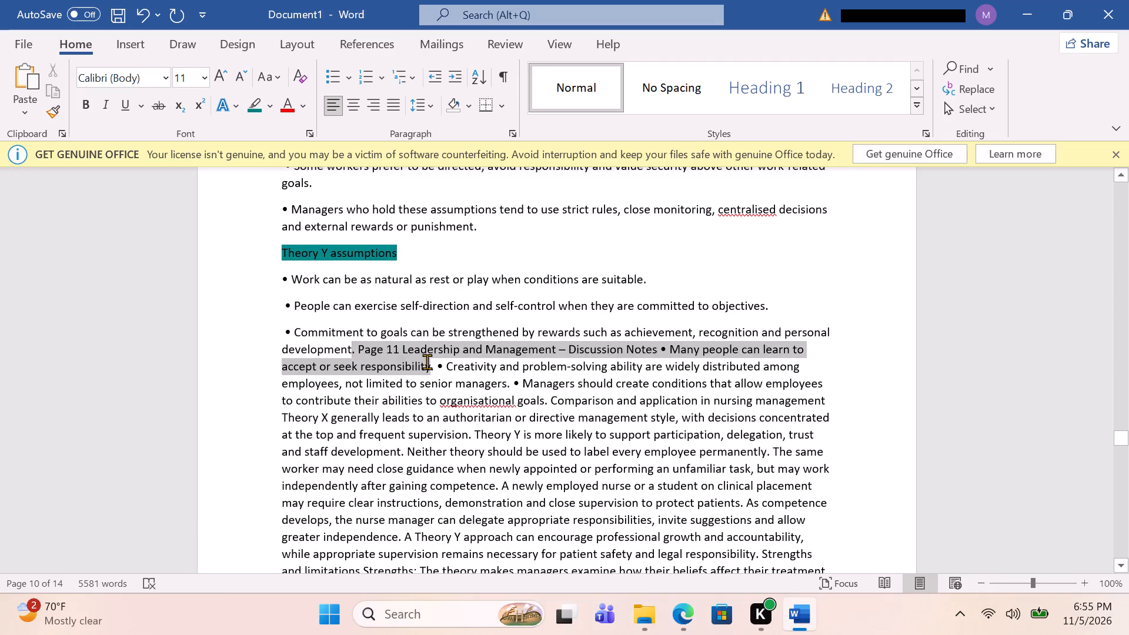
drag(427, 362, 655, 355)
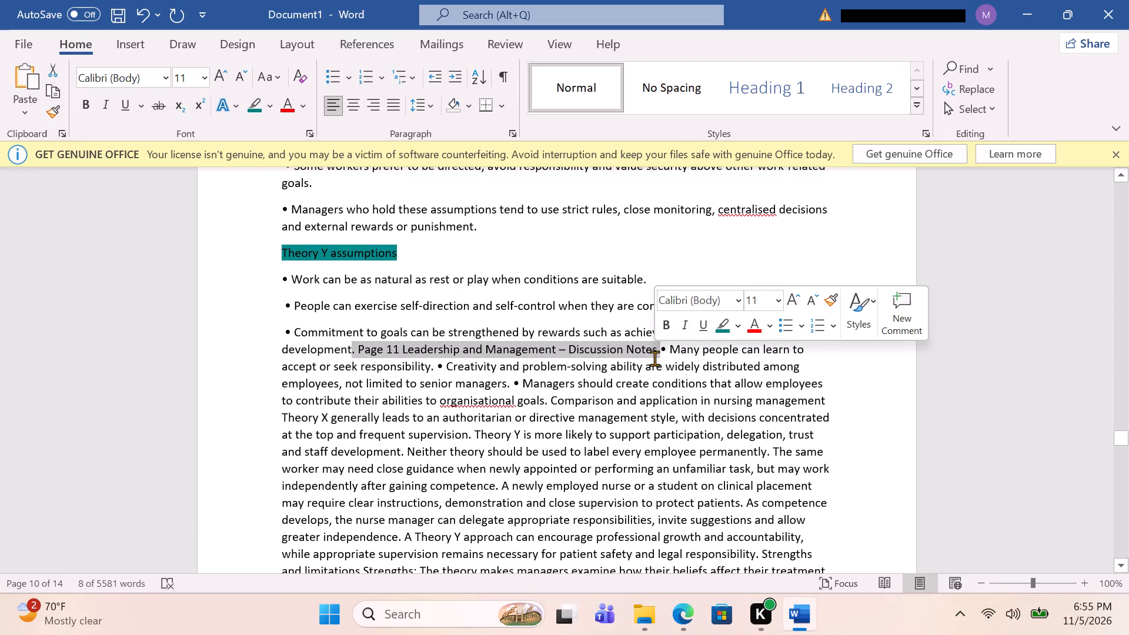
key(Delete)
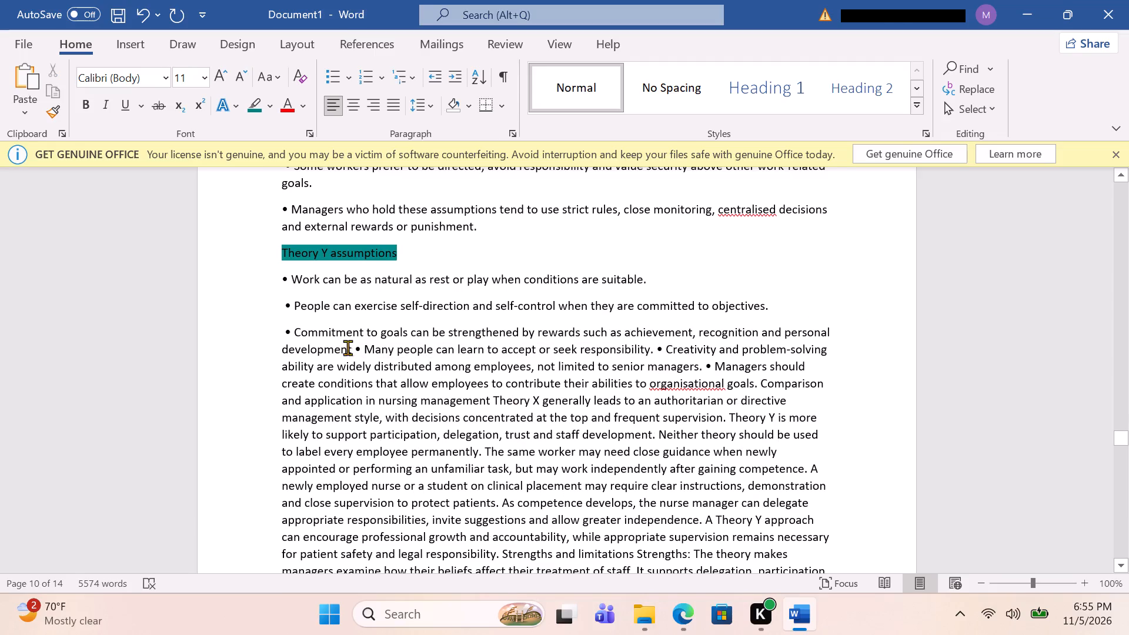
Start new lines at the Theory Y bullets beginning "Many people can learn", "Creativity and problem-solving" and "Managers should create conditions".
click(355, 351)
click(356, 343)
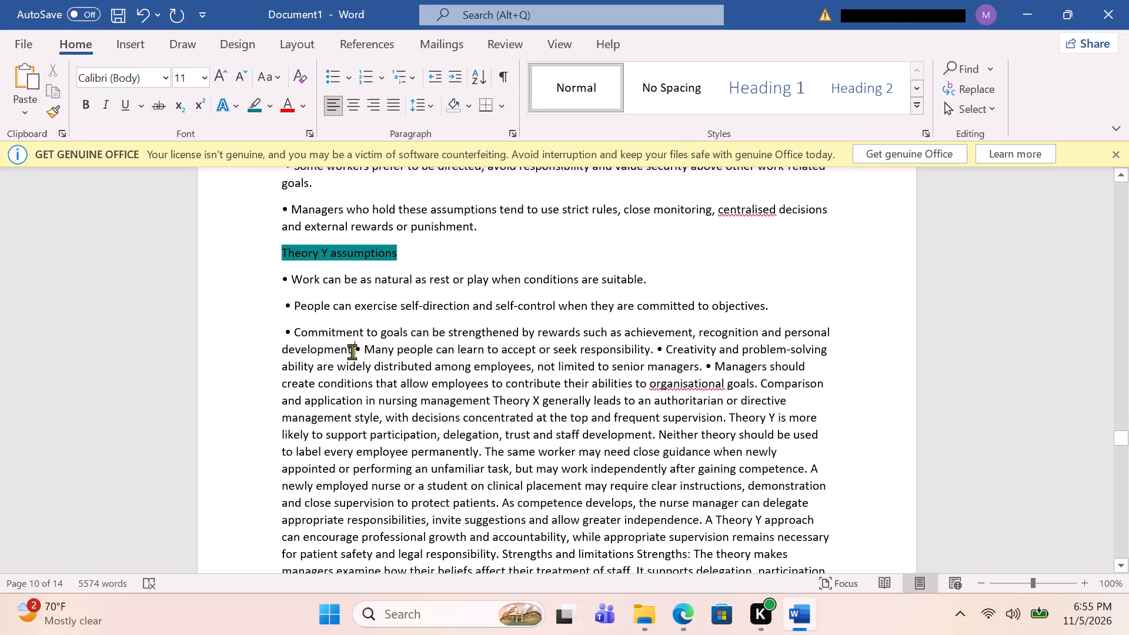
click(352, 352)
key(Return)
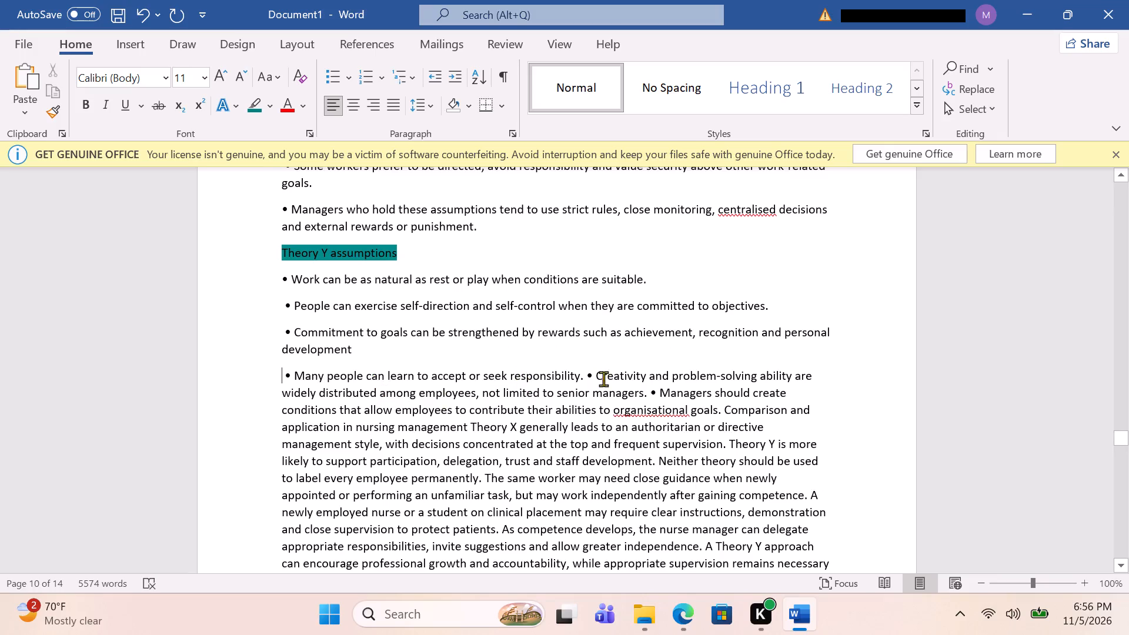
click(583, 376)
key(Return)
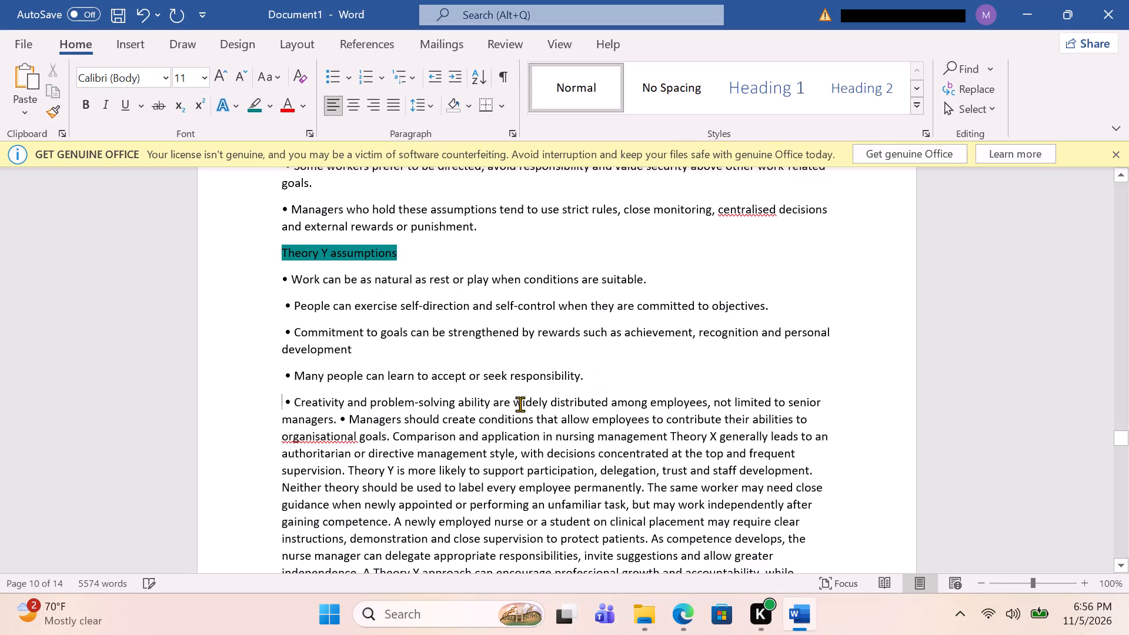
click(343, 419)
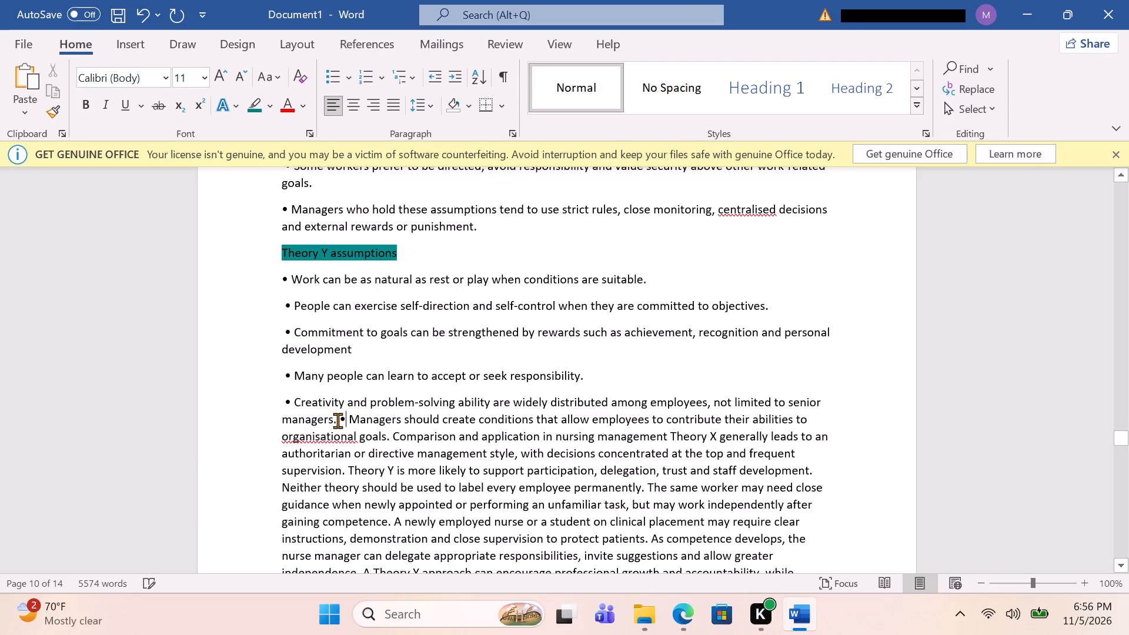
click(338, 420)
key(Return)
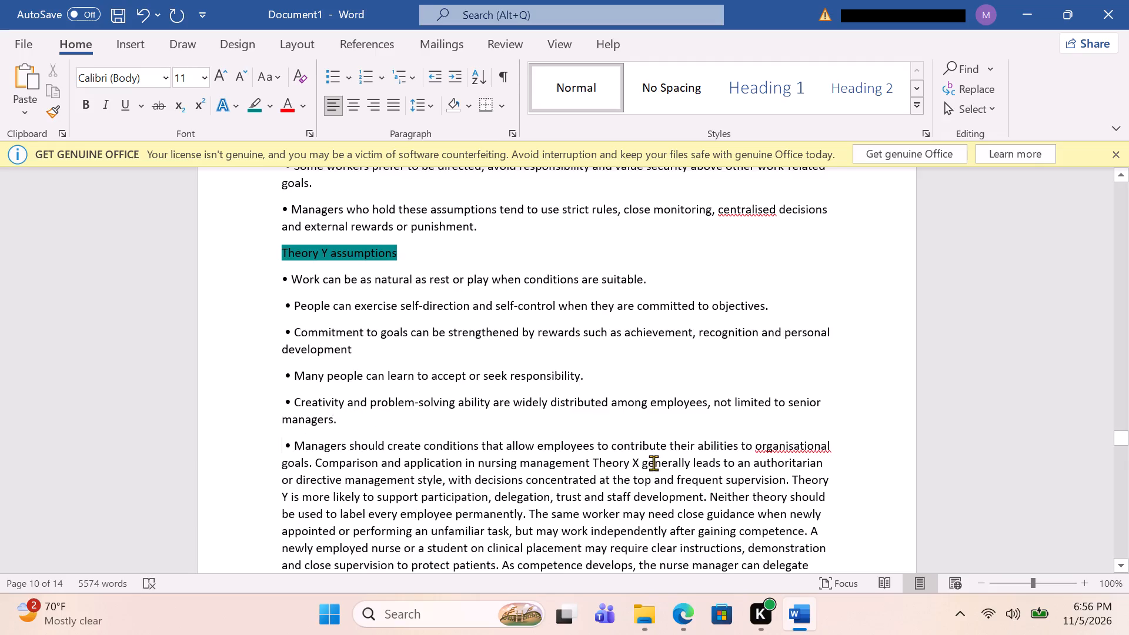
Put "Comparison and application in nursing management" on its own line, with a blank line above and "Theory X generally leads" below, and highlight it teal.
click(316, 460)
key(Return)
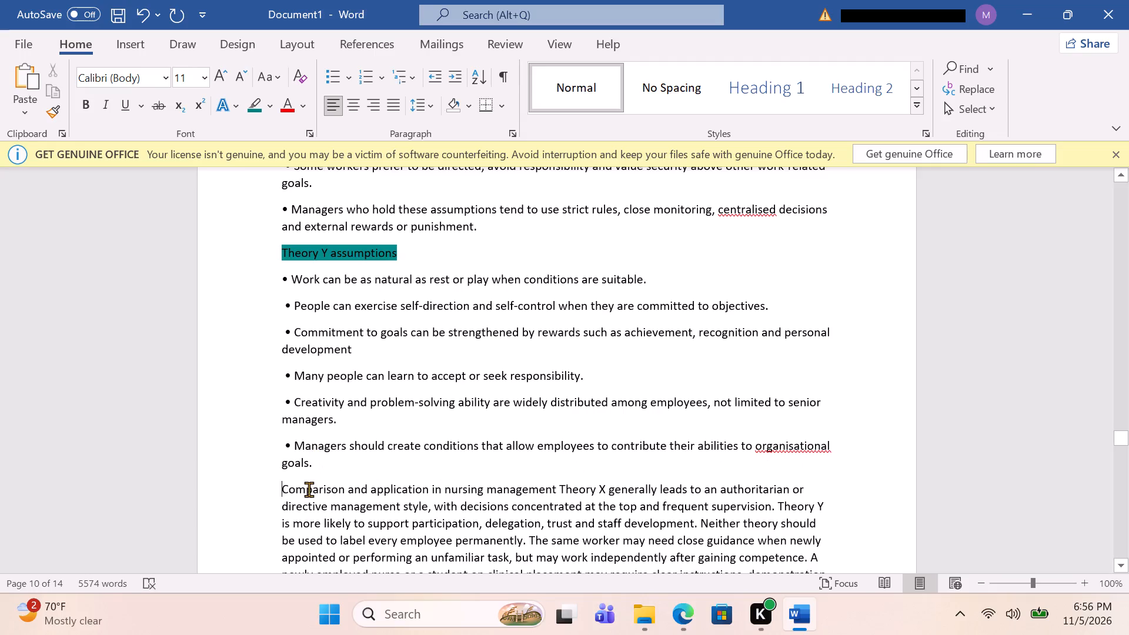
key(Return)
drag(280, 521, 441, 520)
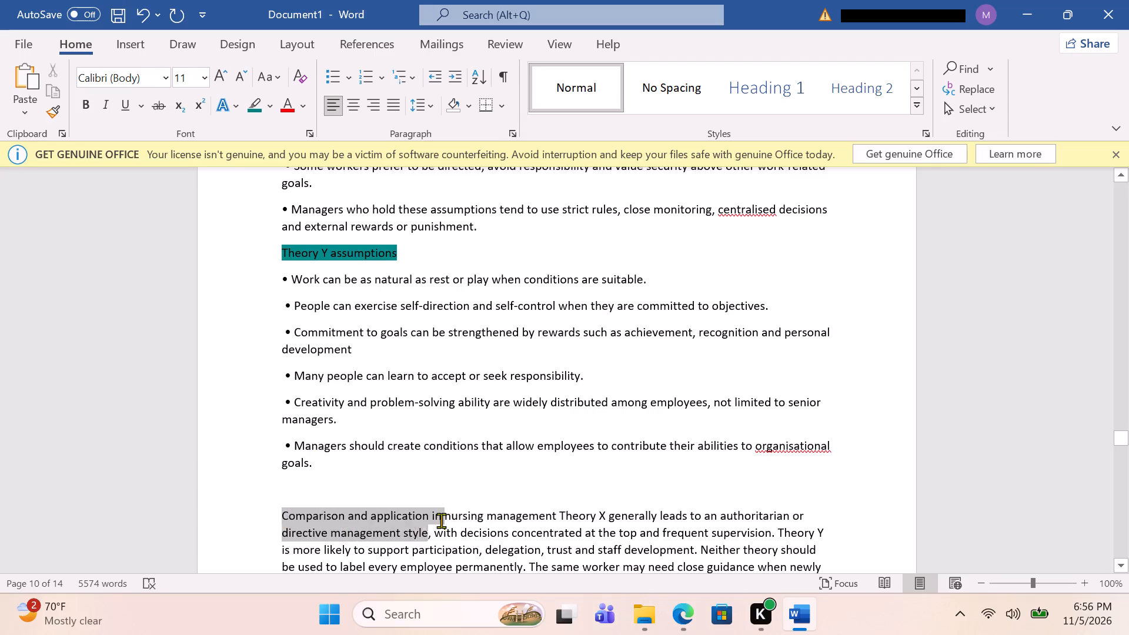
drag(441, 520, 680, 523)
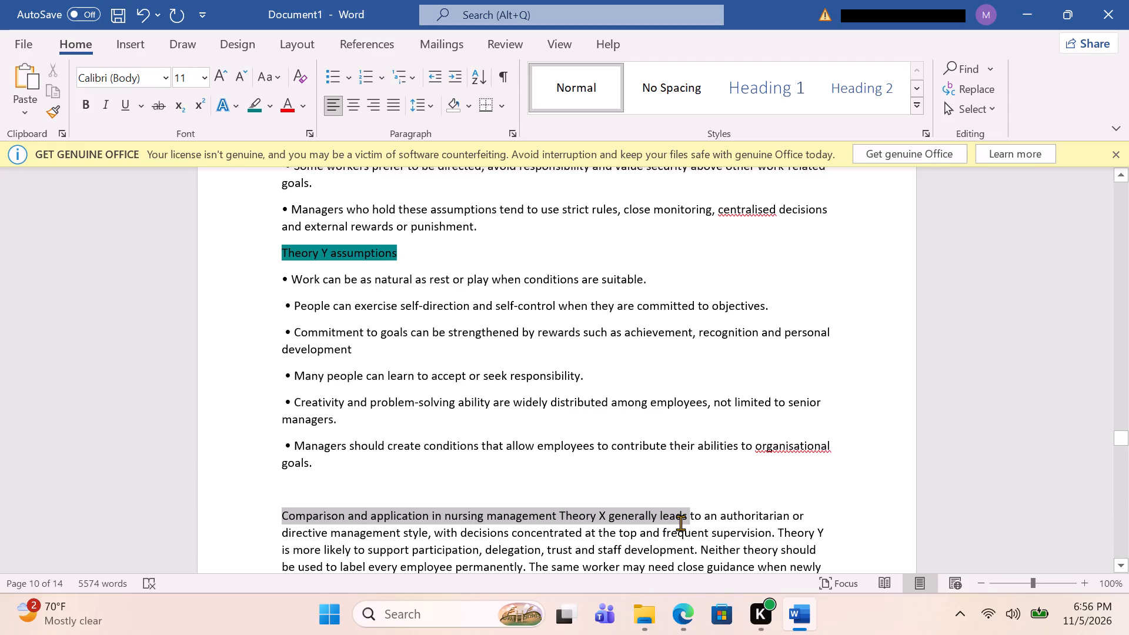
drag(680, 523, 677, 523)
drag(677, 523, 559, 523)
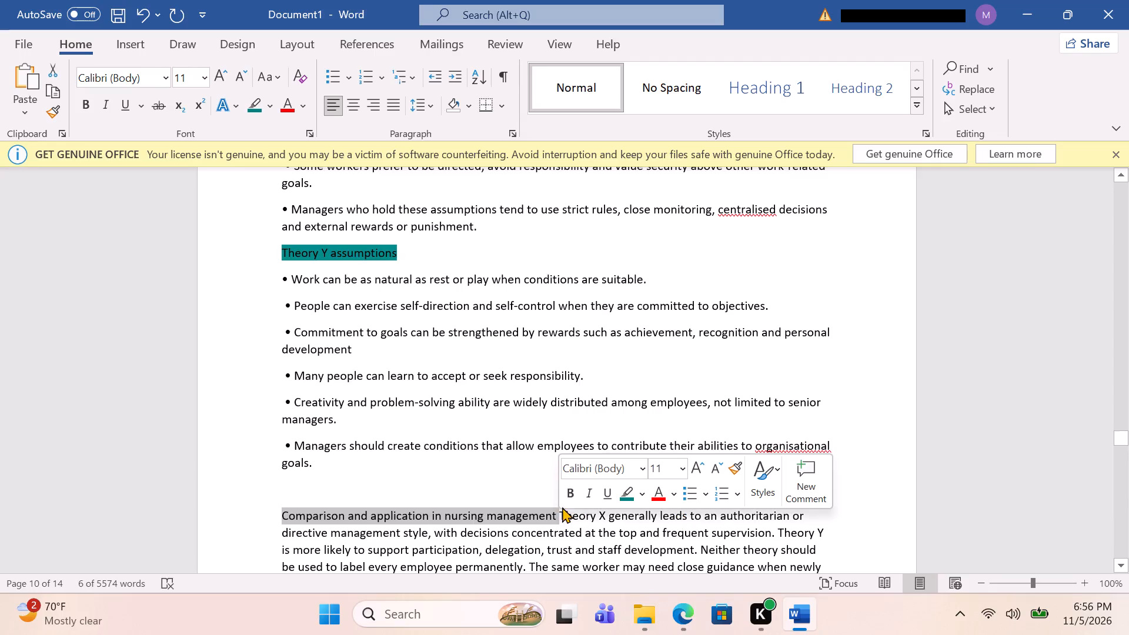
click(622, 499)
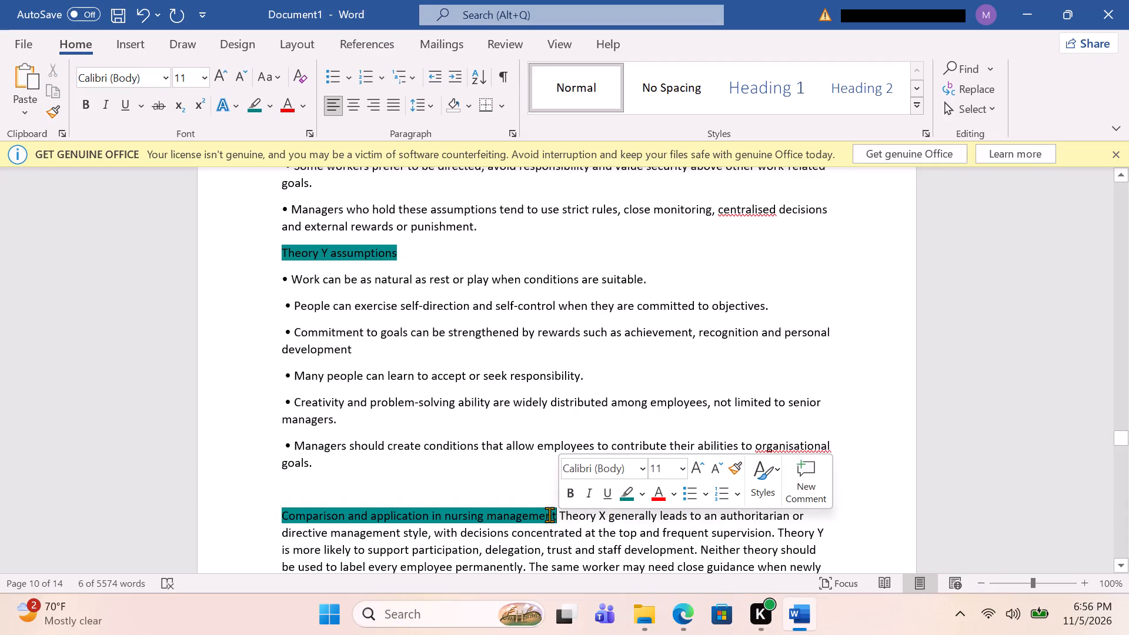
click(557, 515)
key(Return)
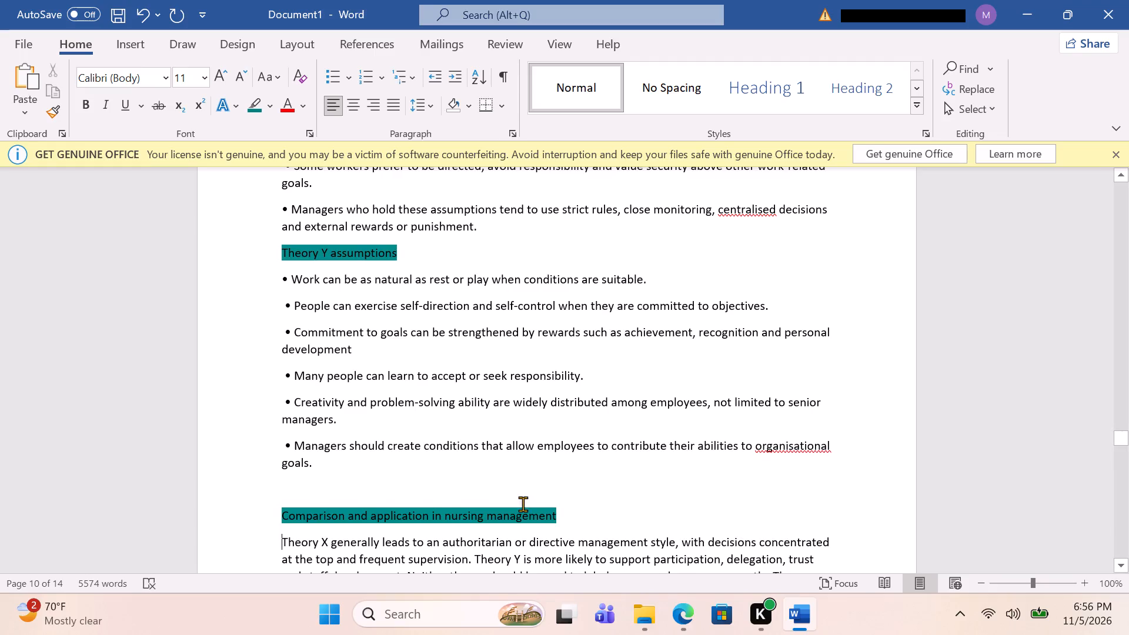
Start a new paragraph at "A newly employed nurse" after "independently after gaining competence.".
scroll(520, 507, down, 4)
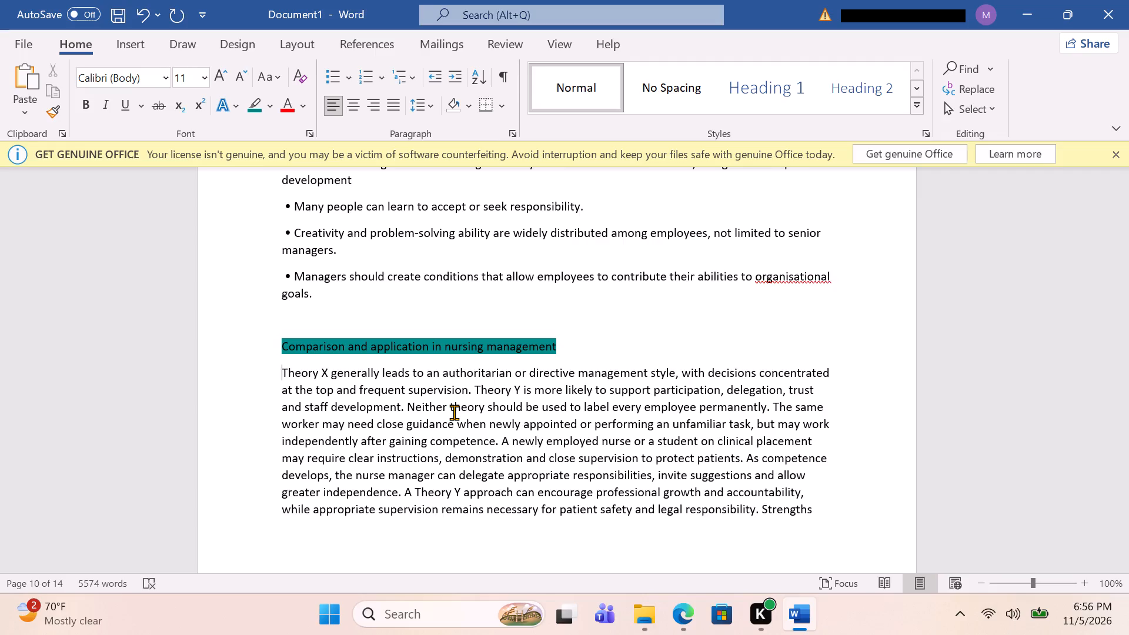
scroll(645, 452, down, 1)
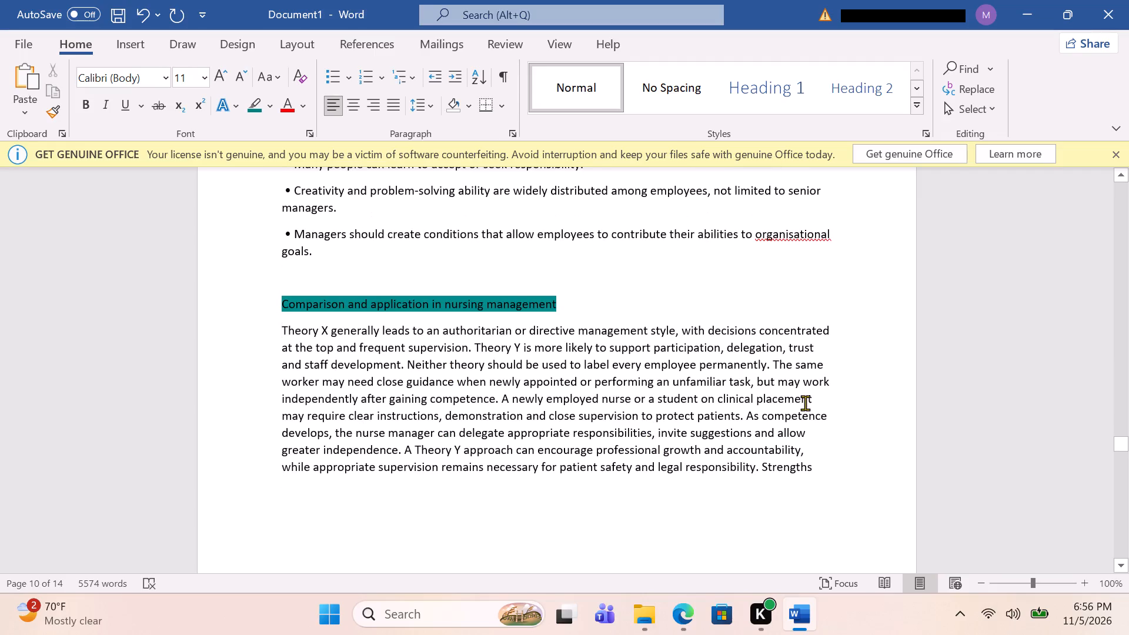
scroll(802, 403, down, 5)
scroll(727, 405, down, 2)
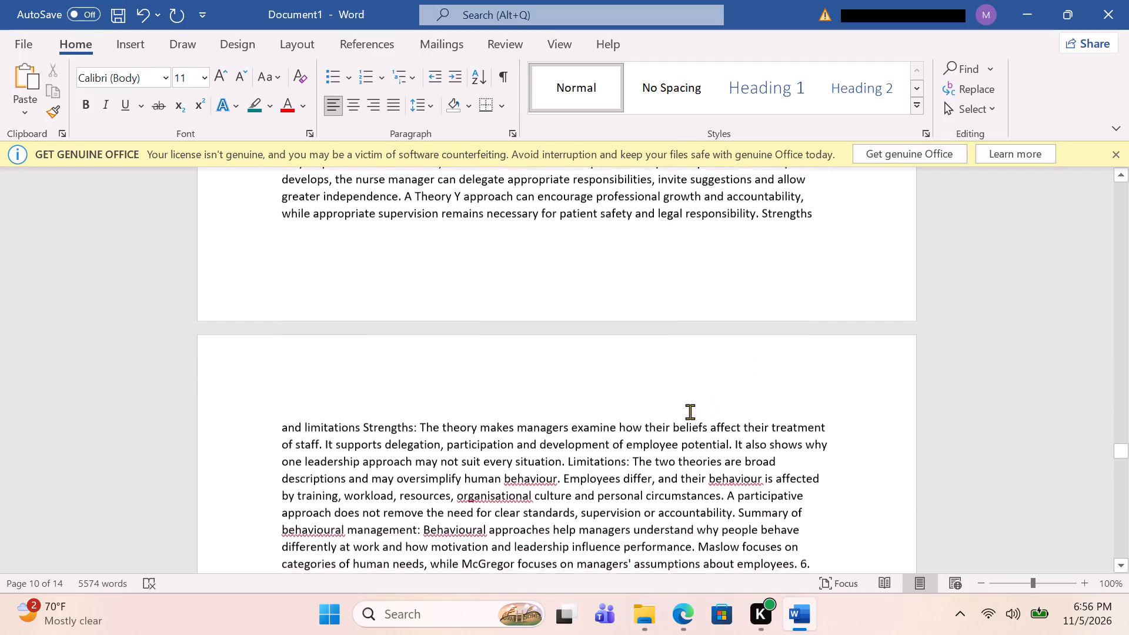
scroll(690, 412, down, 1)
scroll(631, 413, down, 2)
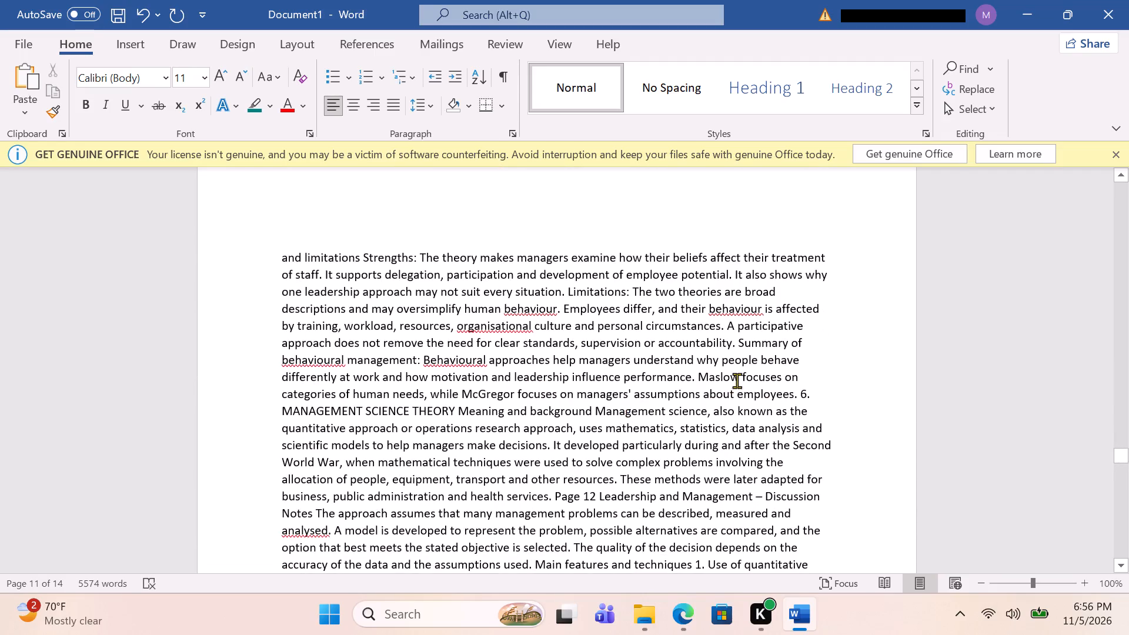
scroll(383, 380, down, 1)
scroll(360, 381, up, 3)
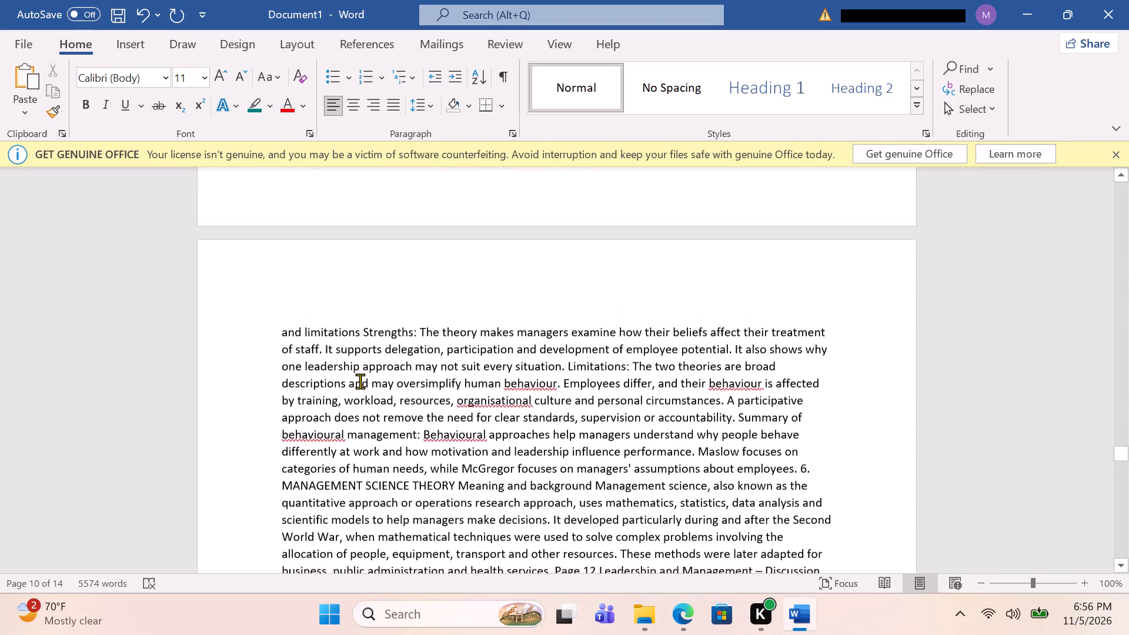
scroll(360, 381, up, 5)
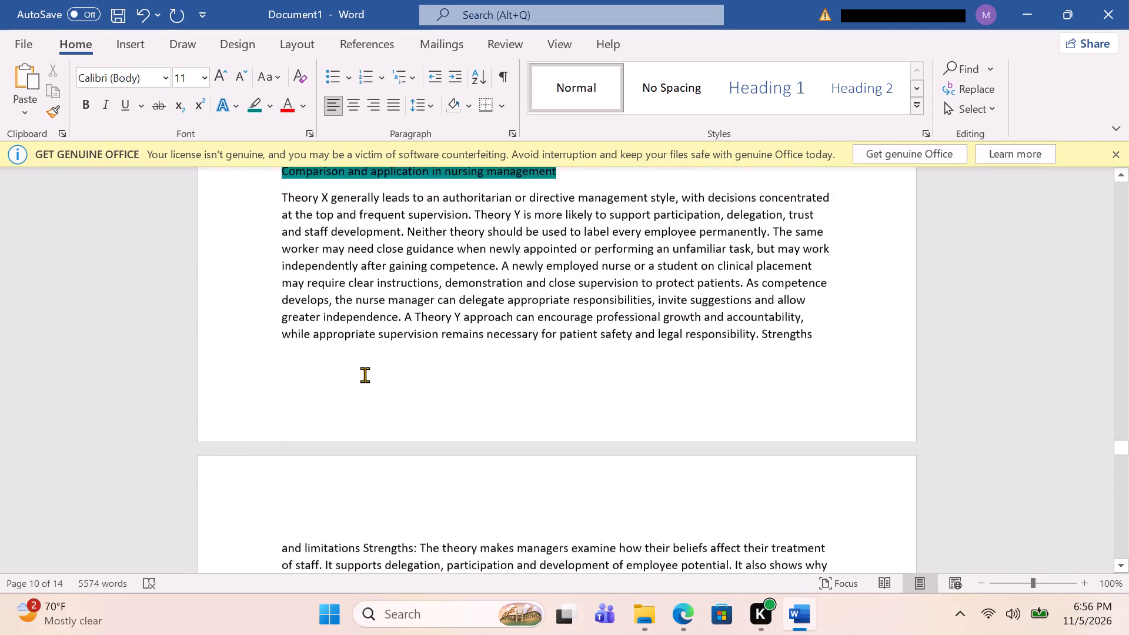
scroll(365, 375, up, 1)
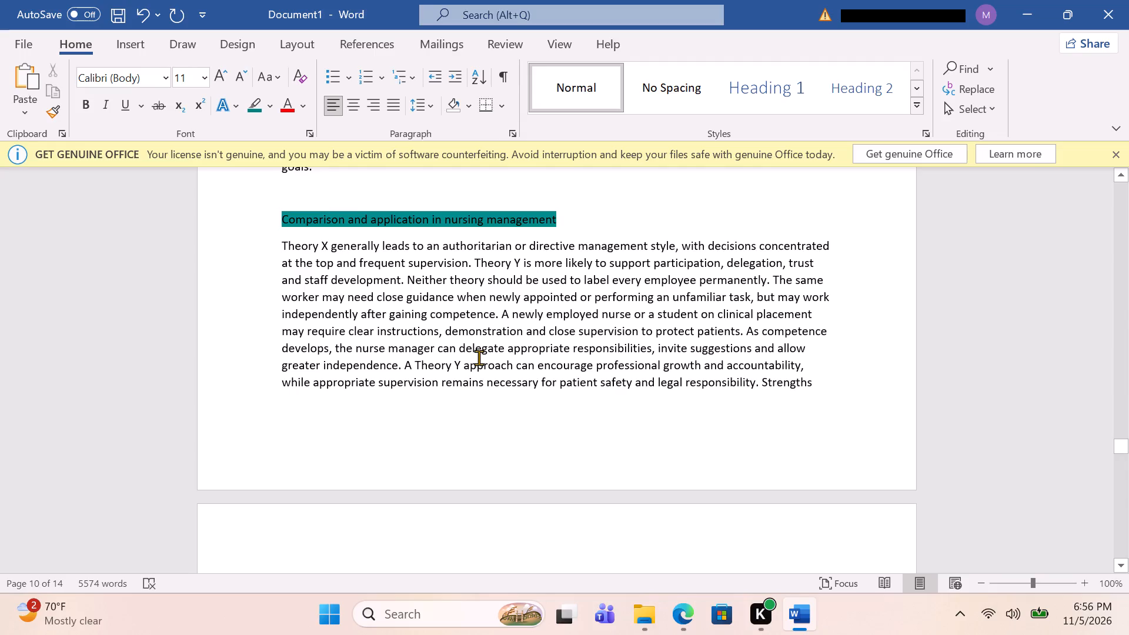
click(497, 320)
key(Return)
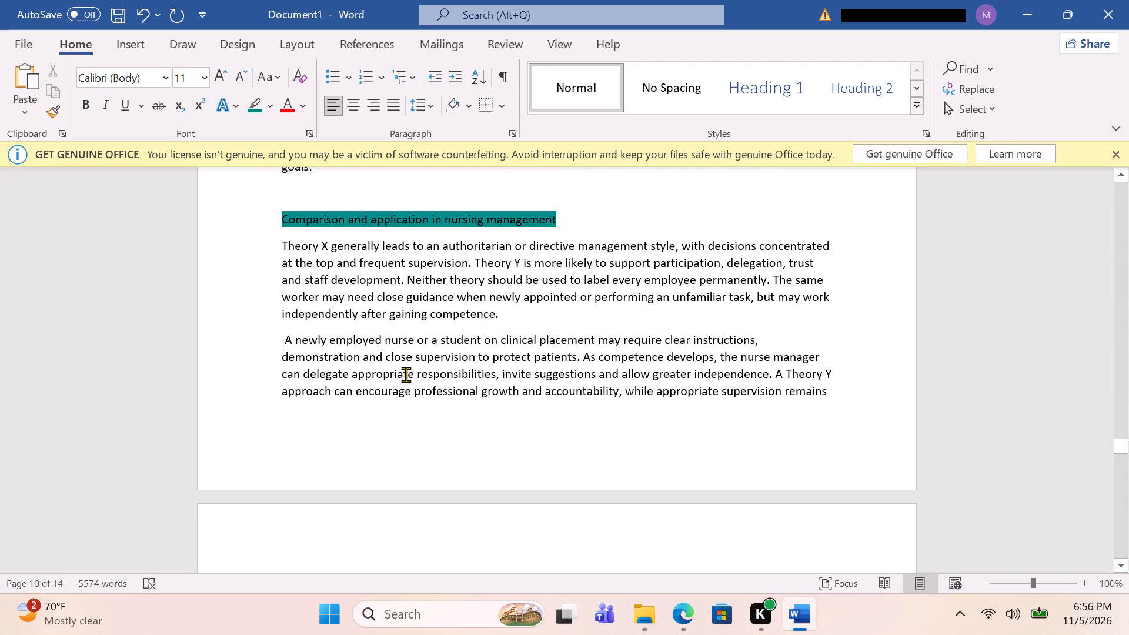
Put "Strengths and limitations" and "Strengths:" on separate lines after "legal responsibility.", and start a new paragraph at "The theory makes managers".
scroll(405, 374, down, 3)
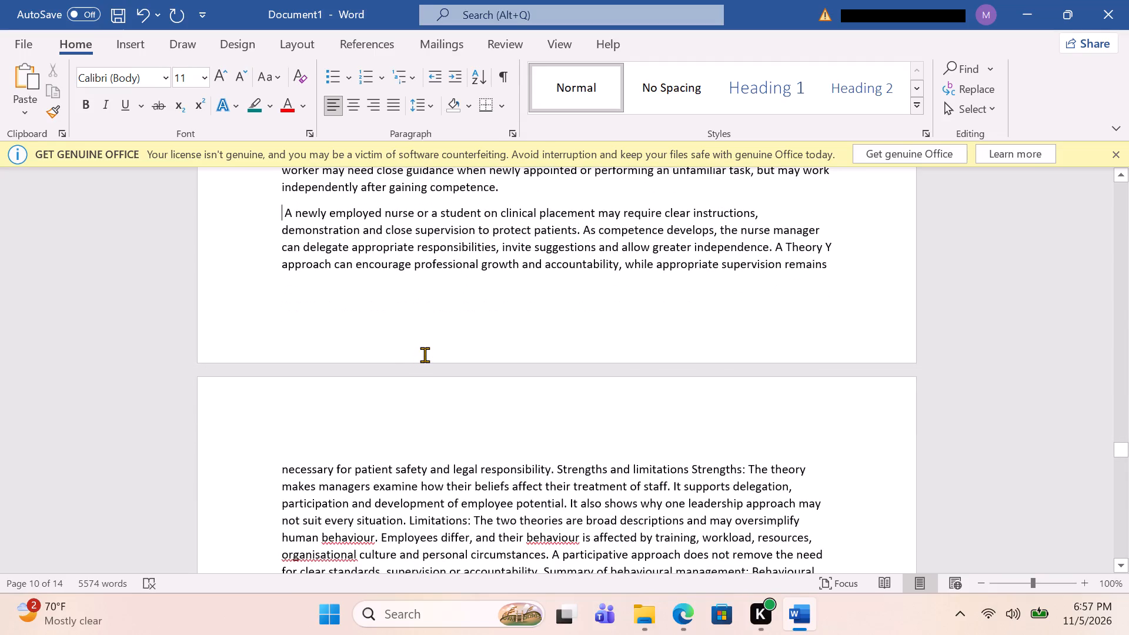
scroll(425, 355, down, 4)
scroll(425, 360, up, 5)
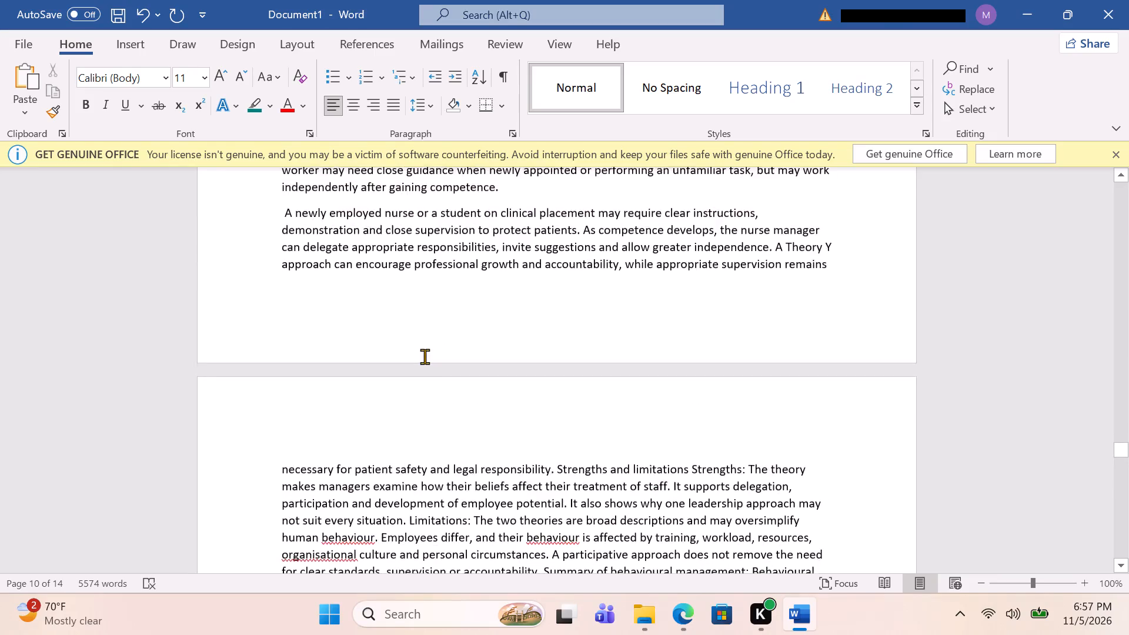
scroll(431, 355, up, 1)
scroll(435, 357, down, 2)
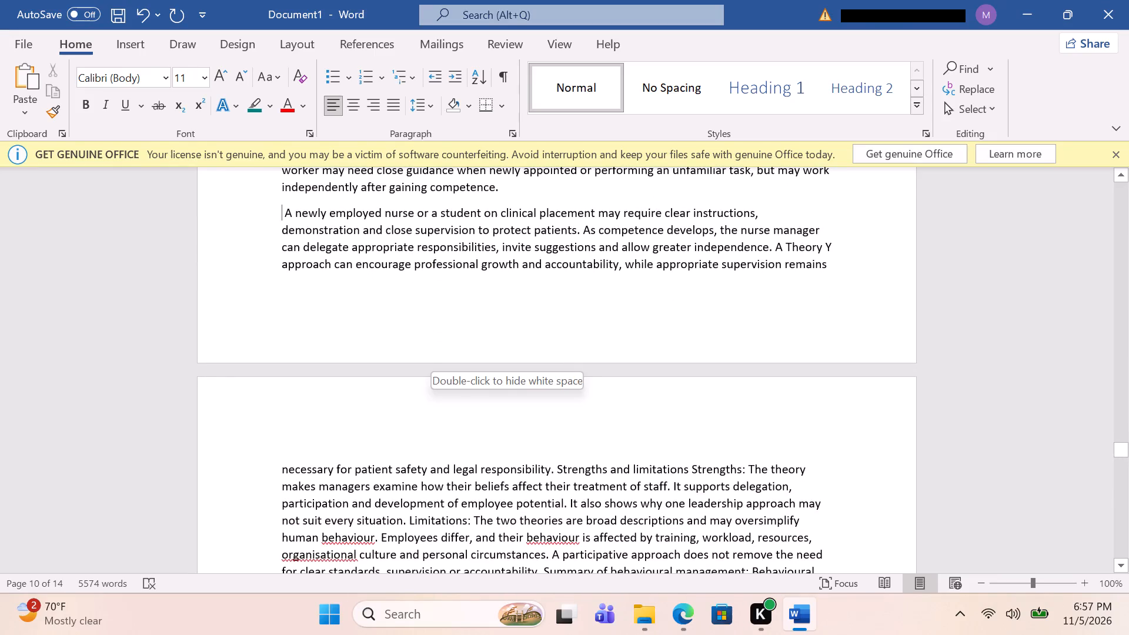
scroll(439, 368, down, 1)
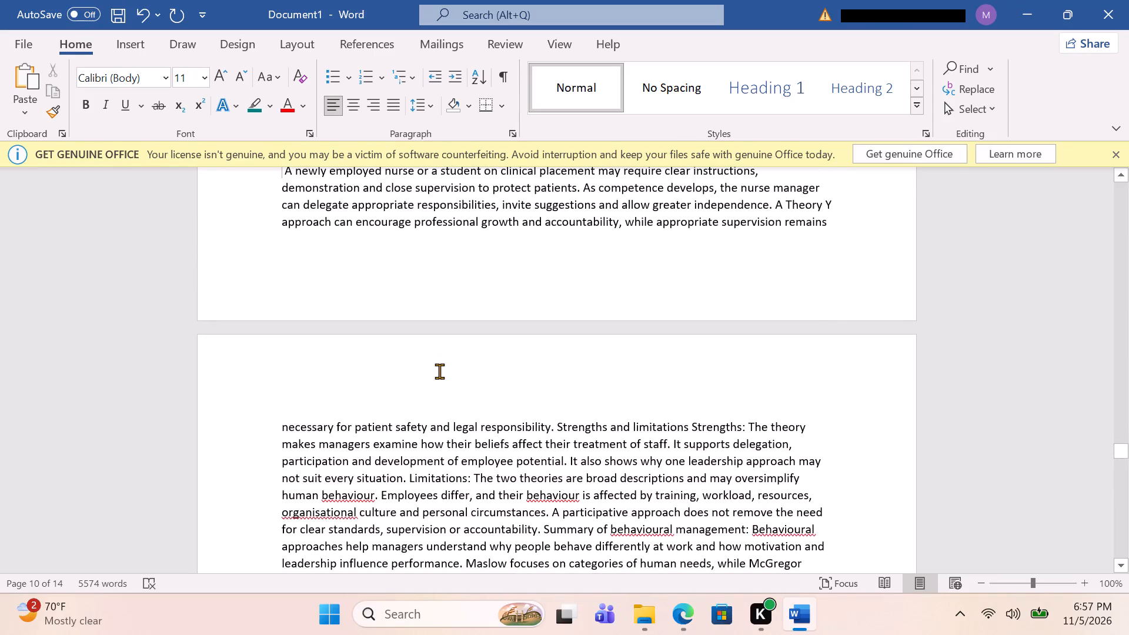
scroll(440, 372, up, 3)
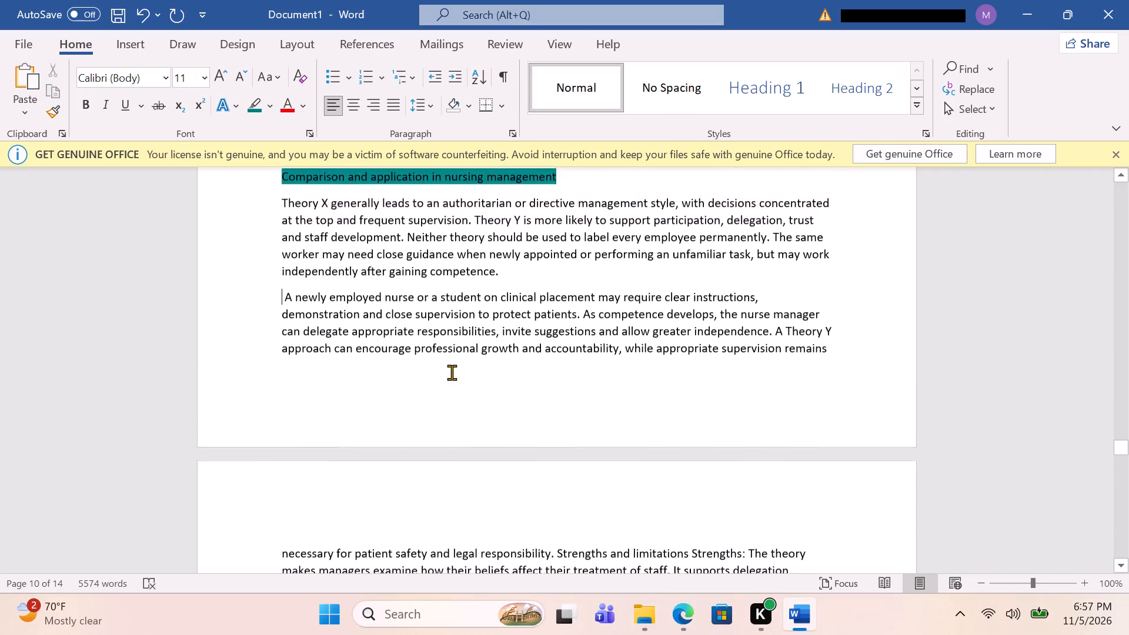
scroll(453, 373, up, 1)
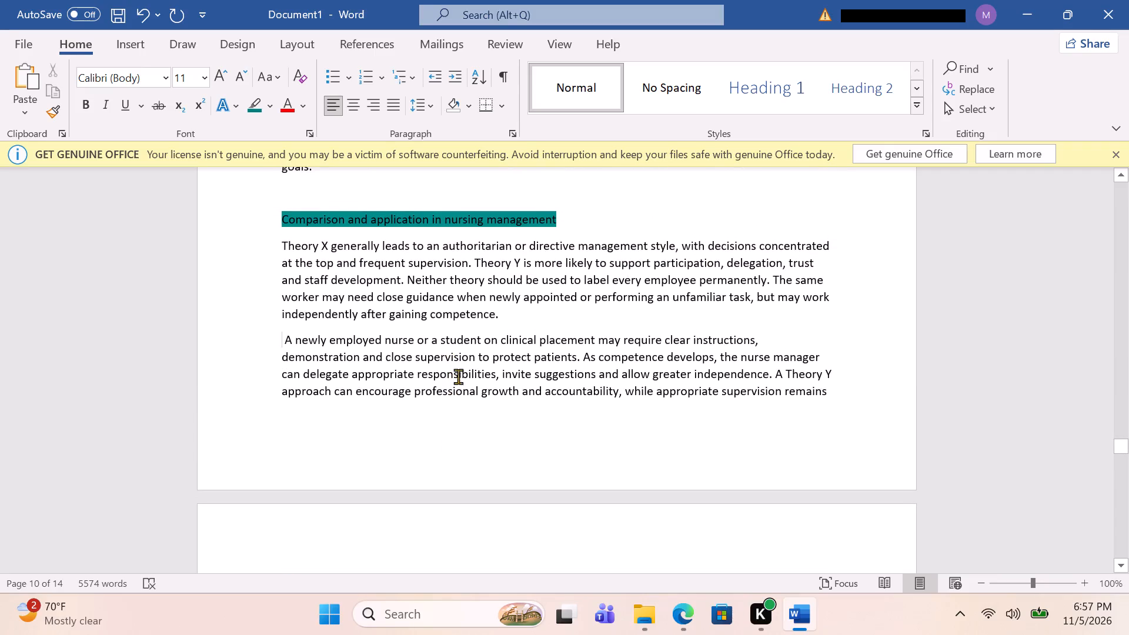
scroll(524, 379, down, 1)
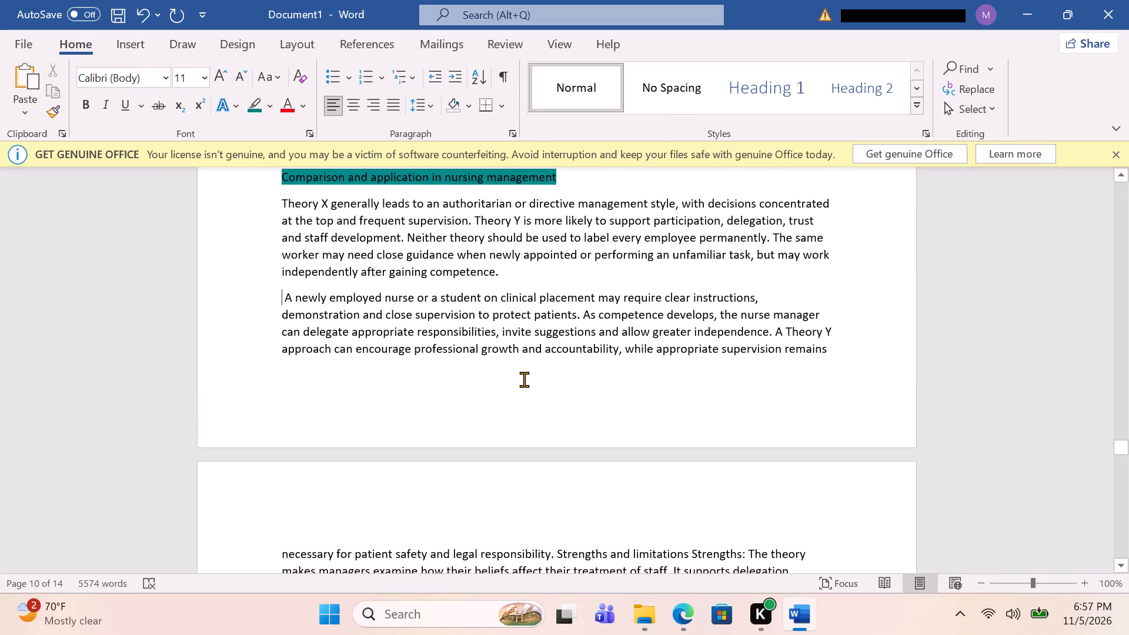
scroll(524, 379, down, 5)
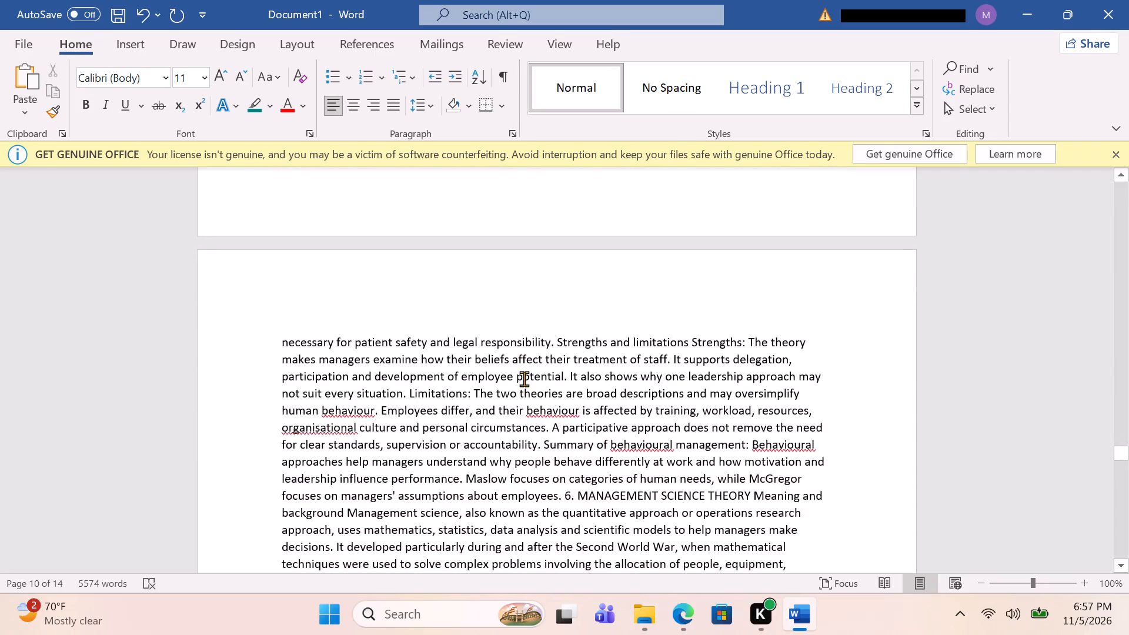
click(552, 343)
click(560, 345)
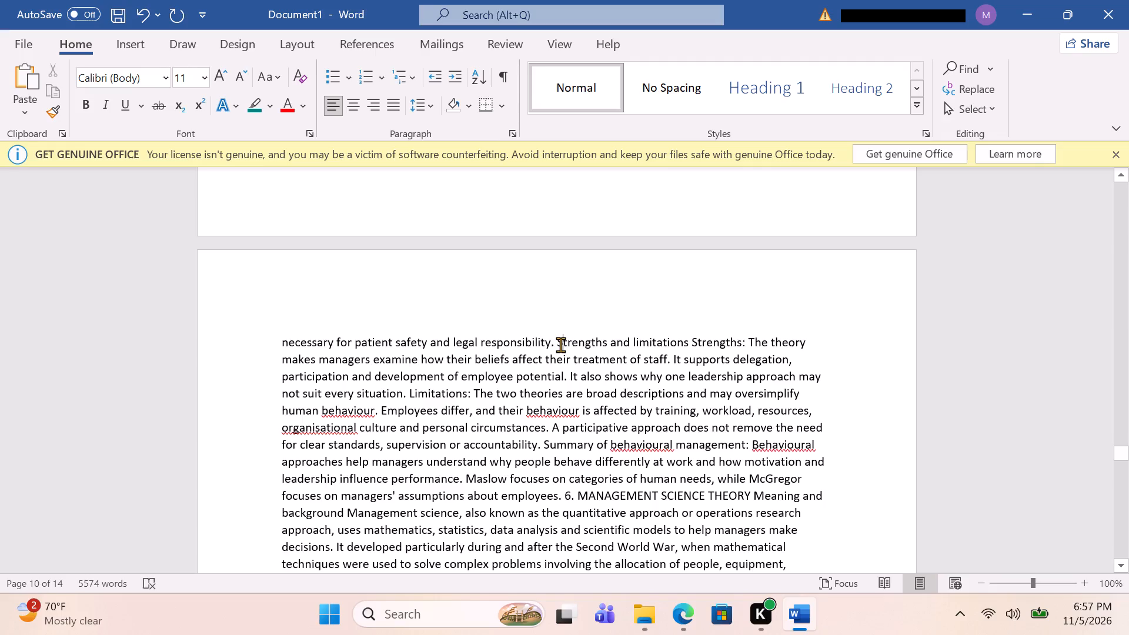
click(559, 343)
key(Return)
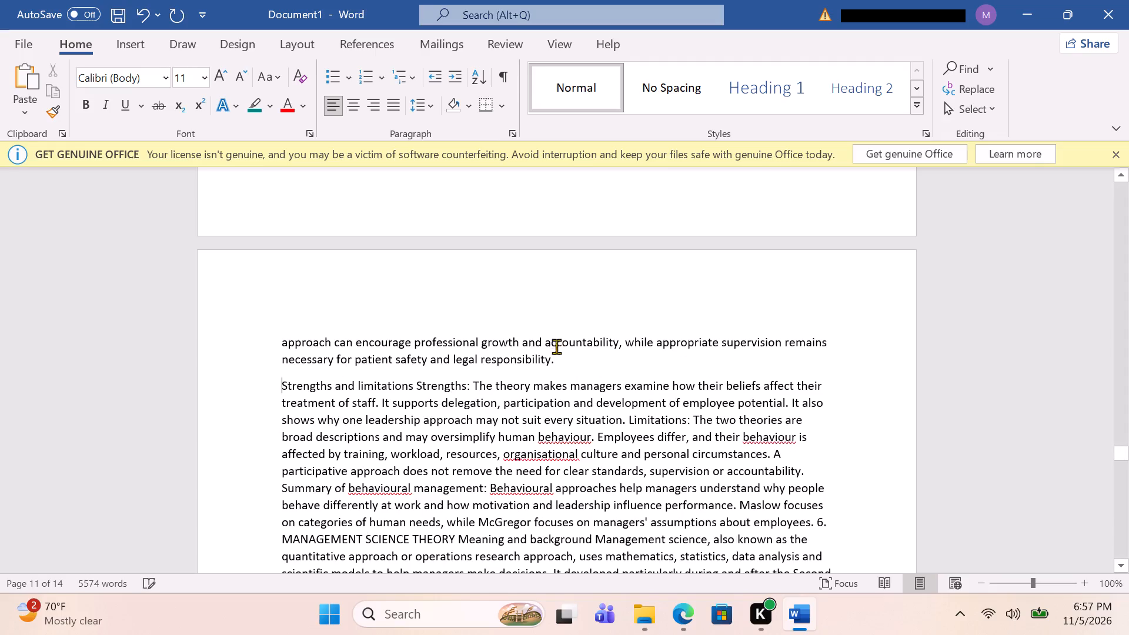
click(473, 385)
key(Return)
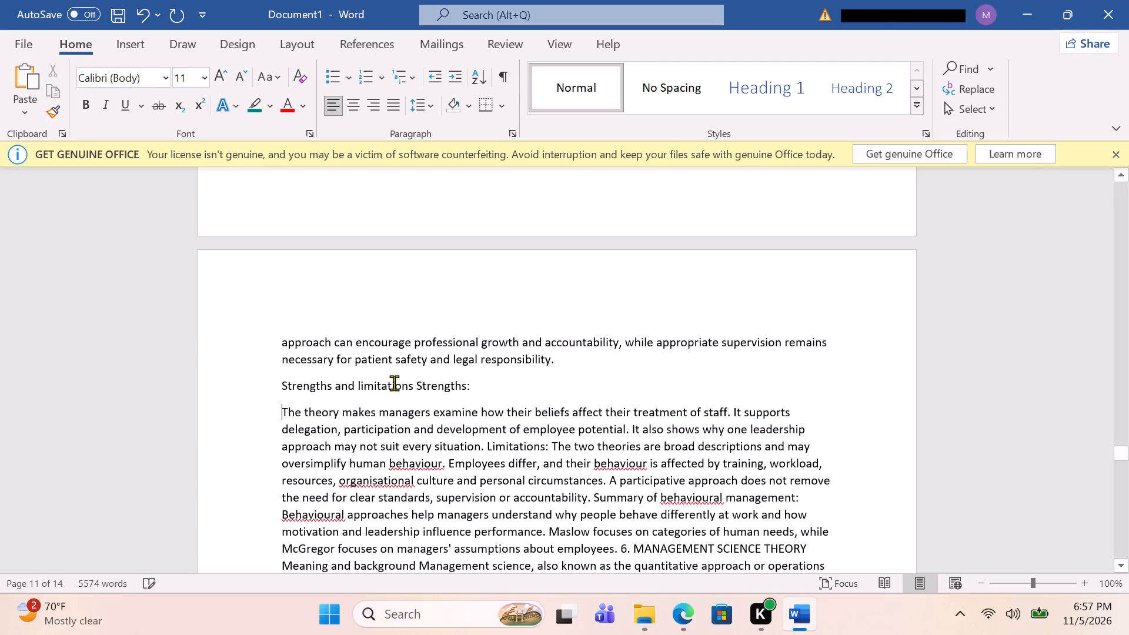
drag(278, 385, 285, 387)
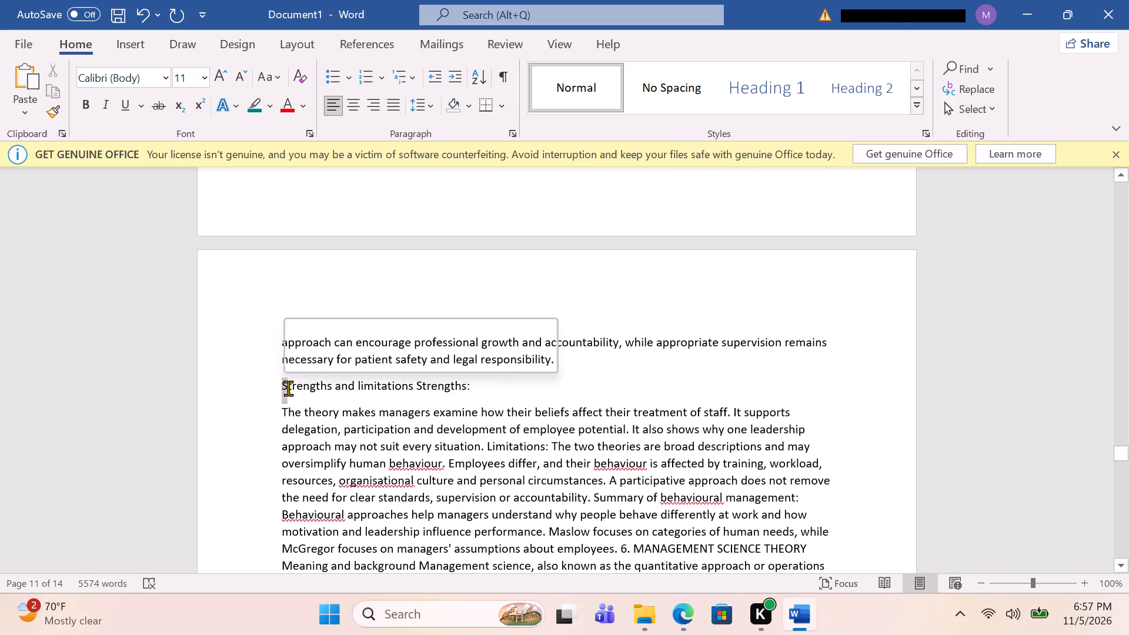
click(416, 384)
key(Return)
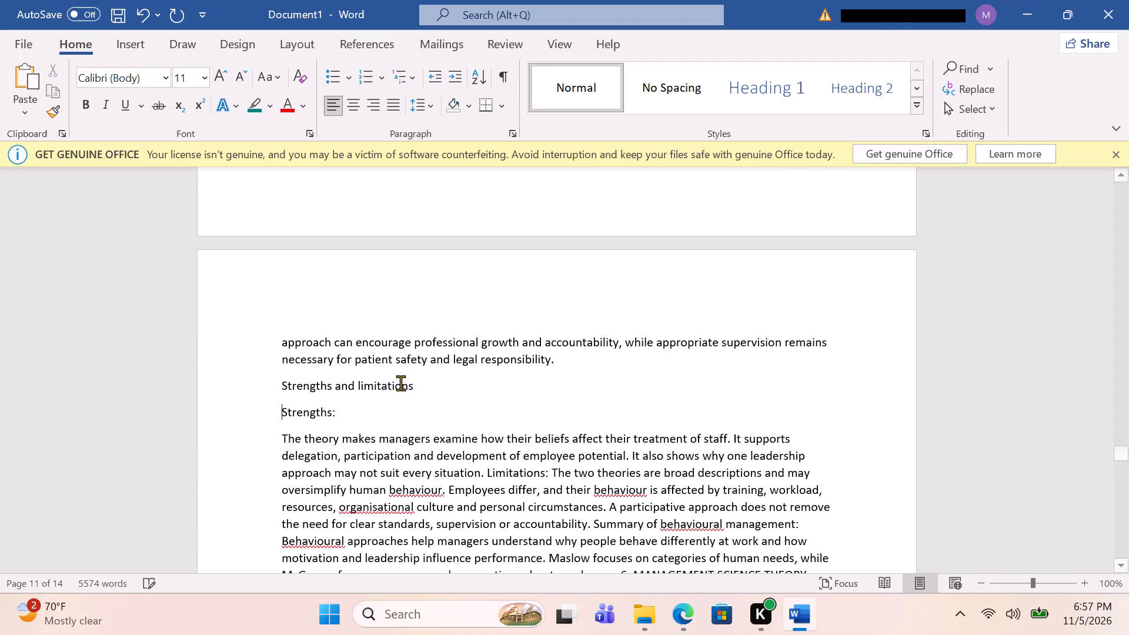
Highlight the heading "Strengths and limitations" in teal.
drag(286, 384, 398, 392)
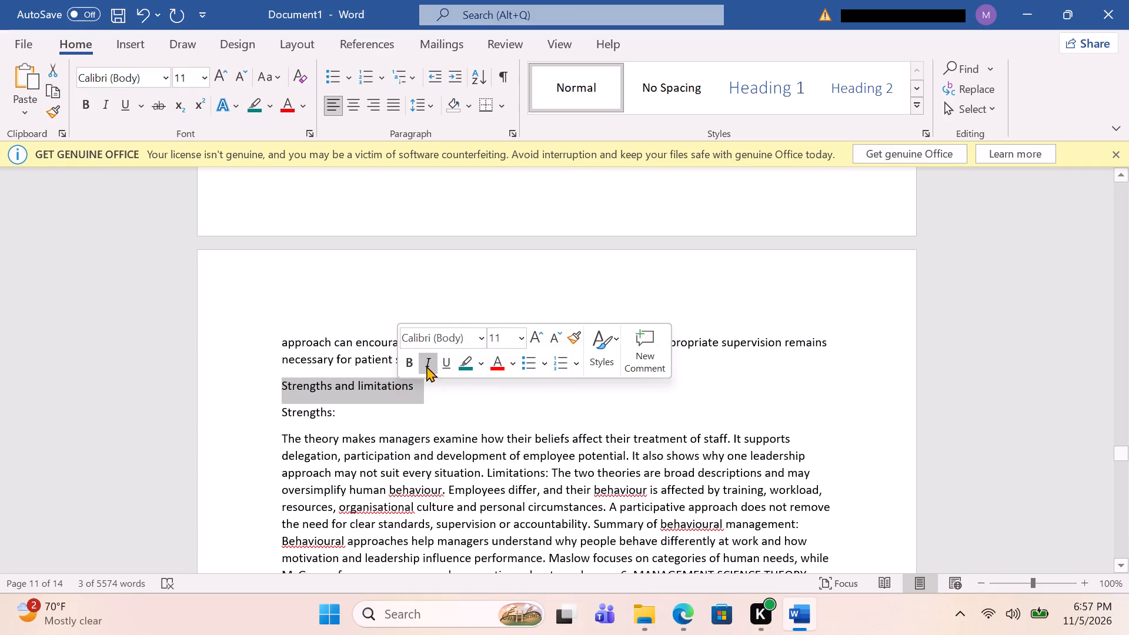
click(465, 364)
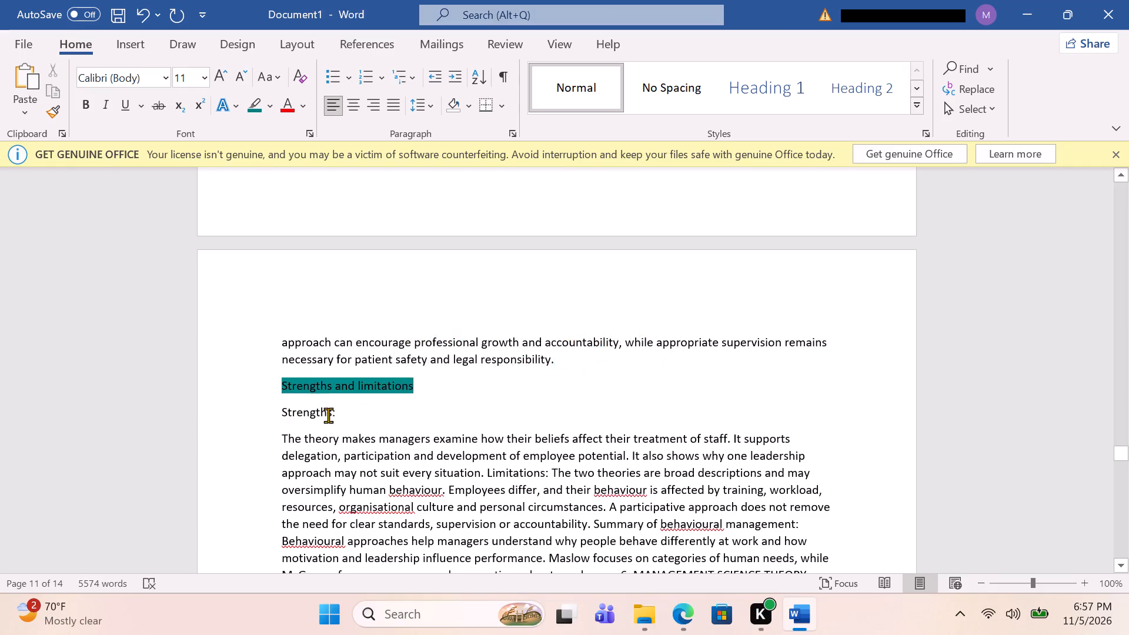
Join "Strengths:" with the paragraph beginning "The theory makes managers" on one line and bold the "Strengths:" lead-in.
click(280, 439)
key(Return)
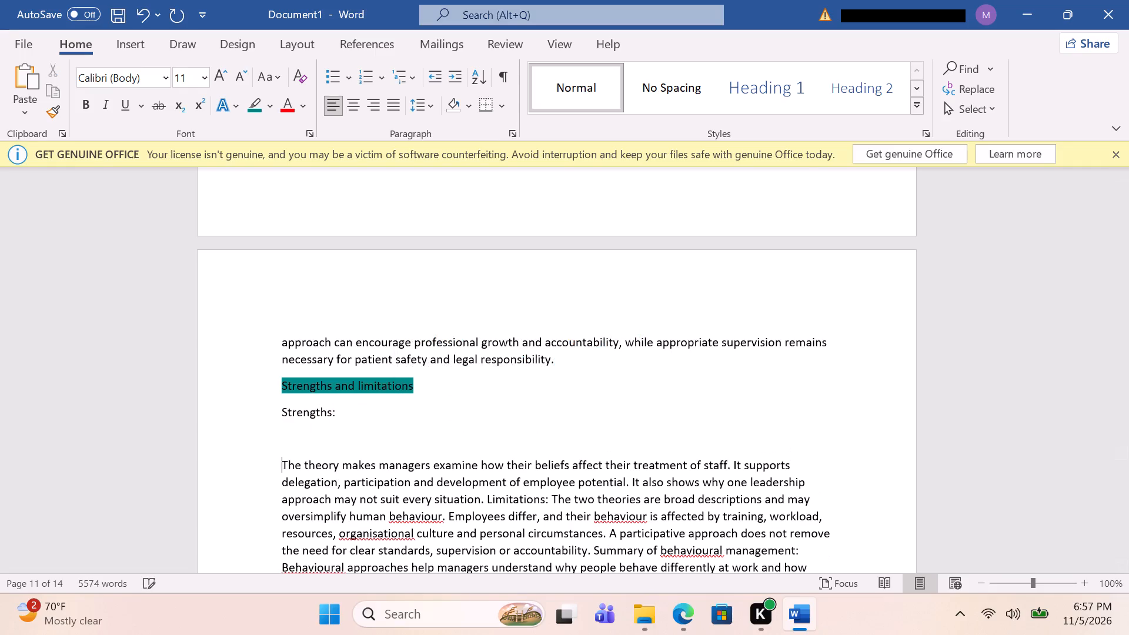
key(BackSpace)
key(BackSpace)
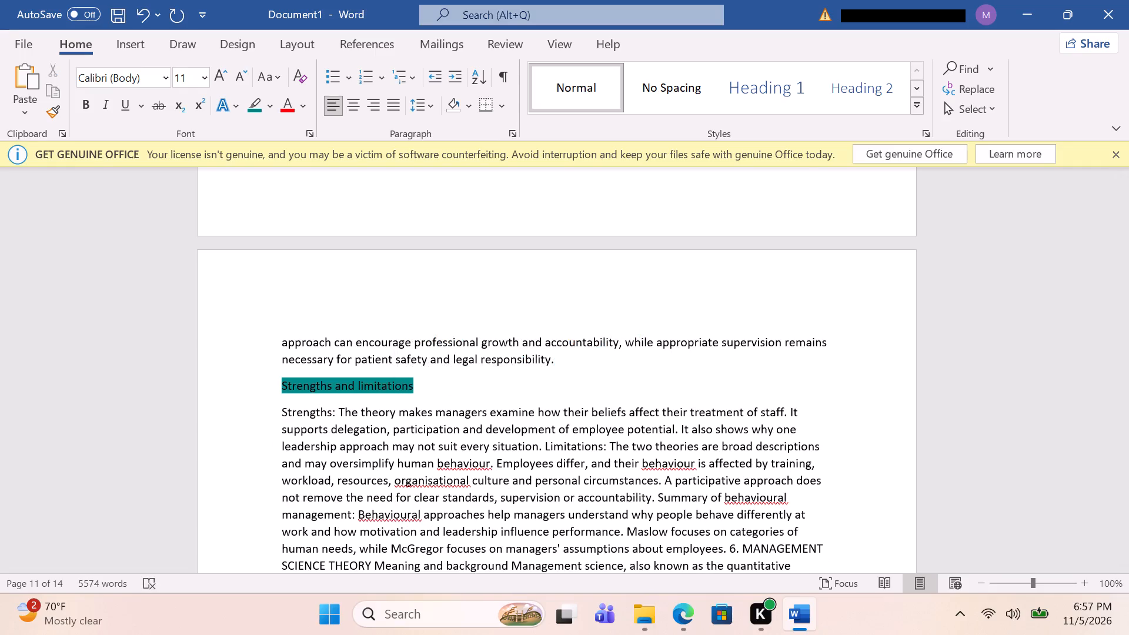
drag(337, 415, 286, 418)
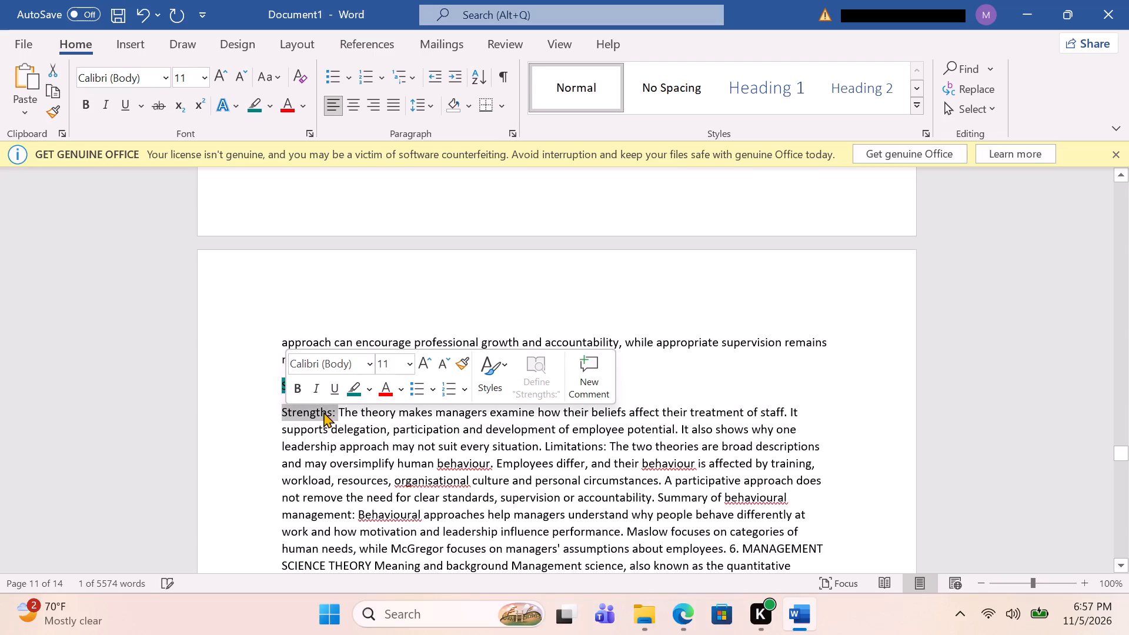
click(295, 392)
click(273, 412)
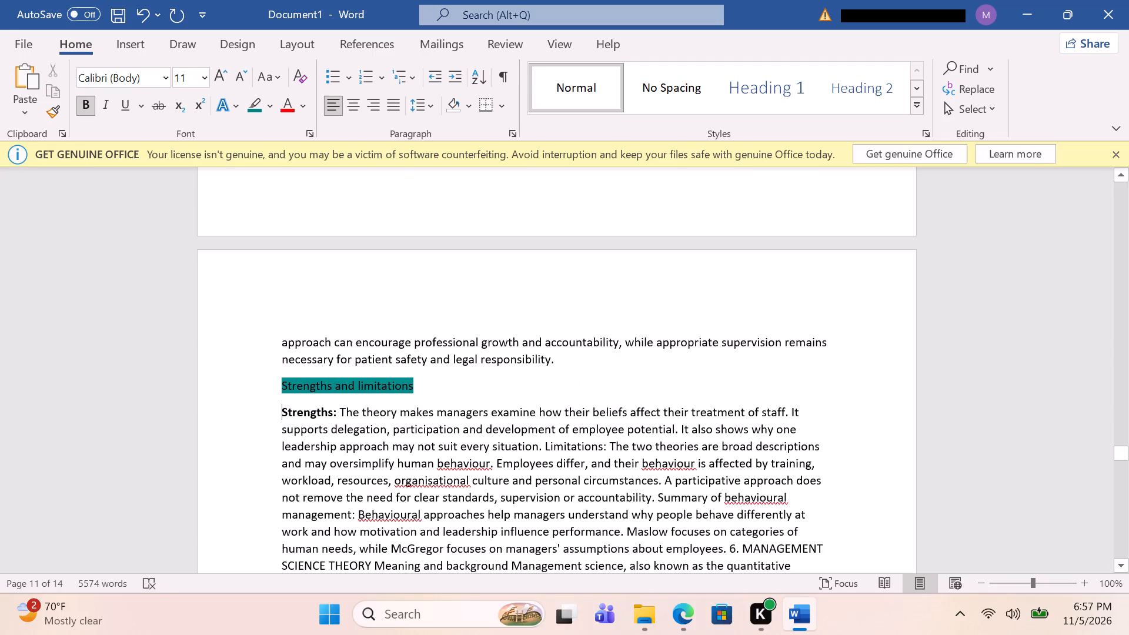
Start a new paragraph at "Limitations:" after "may not suit every situation." and bold the "Limitations:" lead-in.
scroll(338, 435, down, 1)
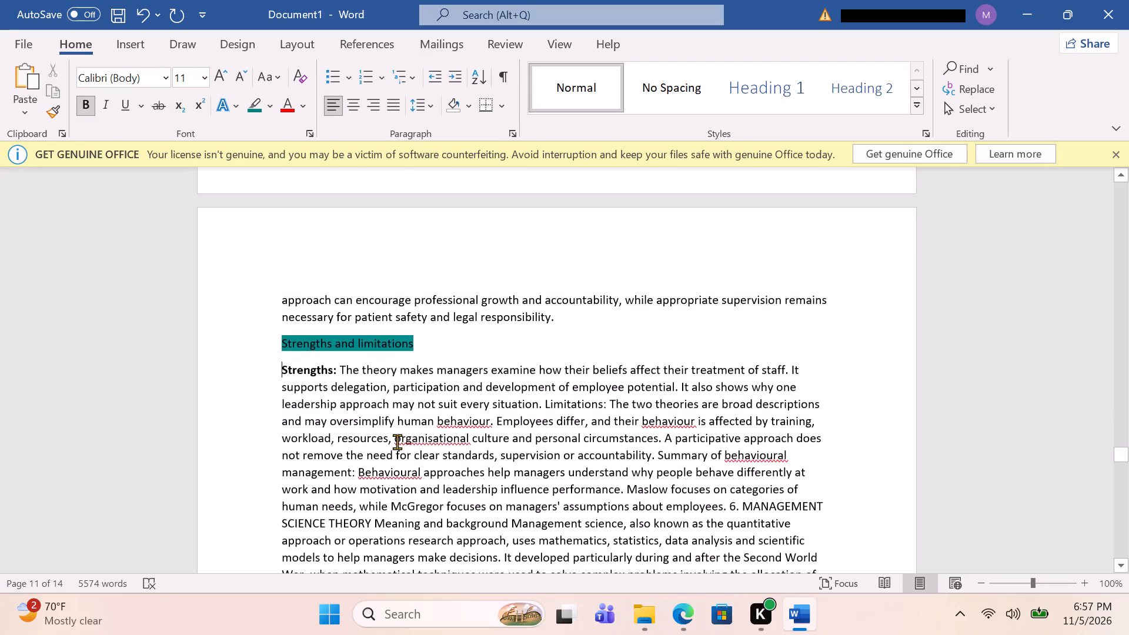
click(544, 405)
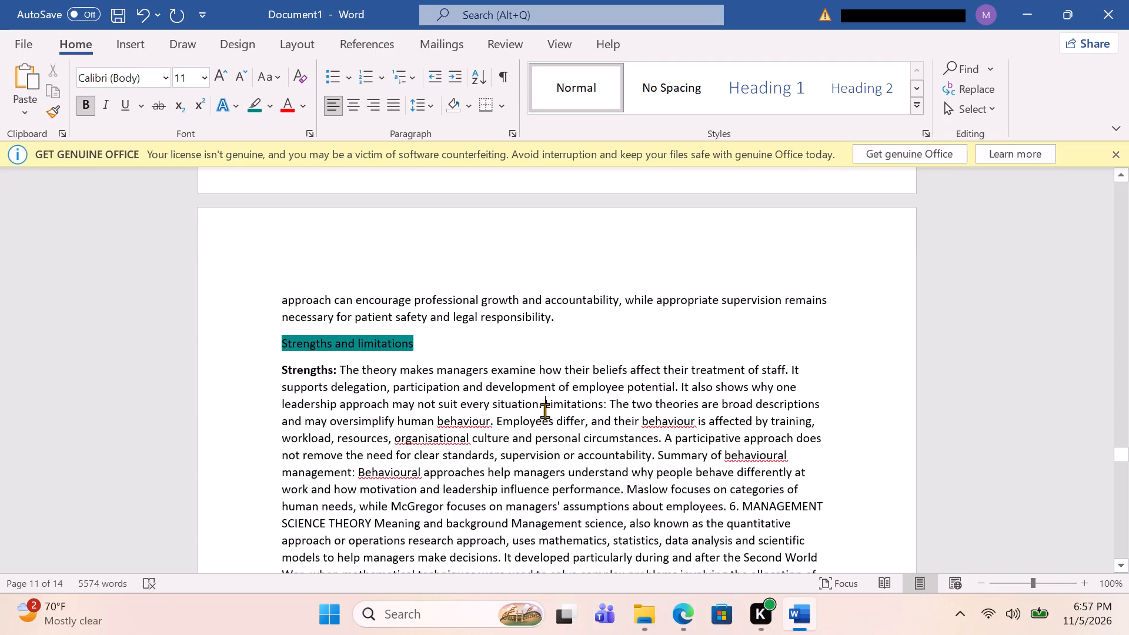
key(Return)
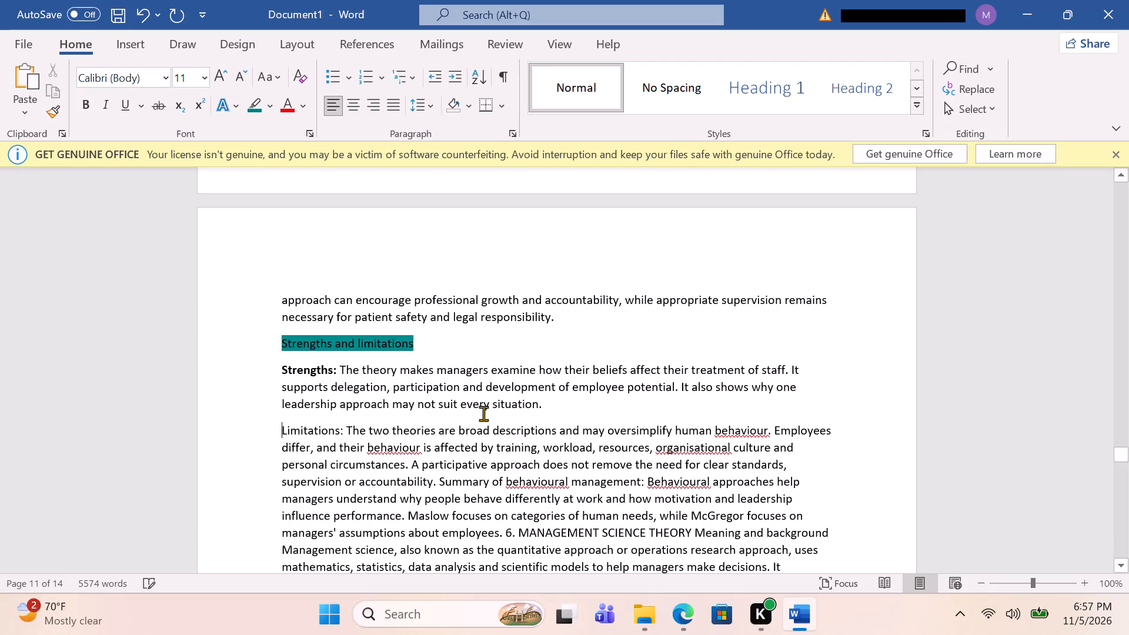
drag(277, 431, 334, 438)
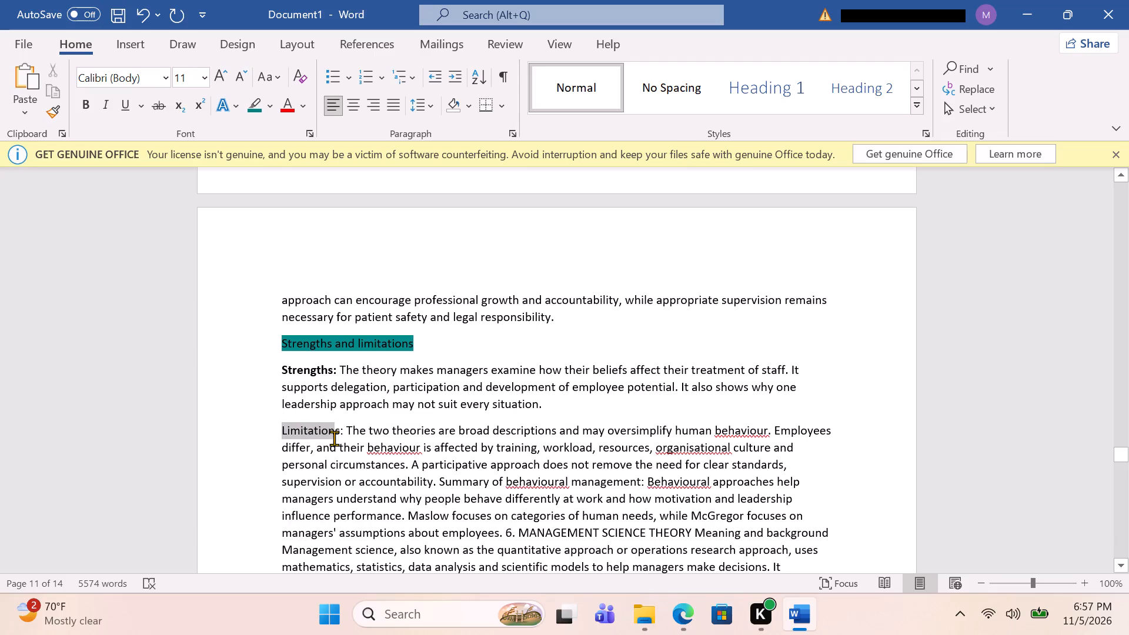
drag(334, 438, 344, 438)
click(349, 409)
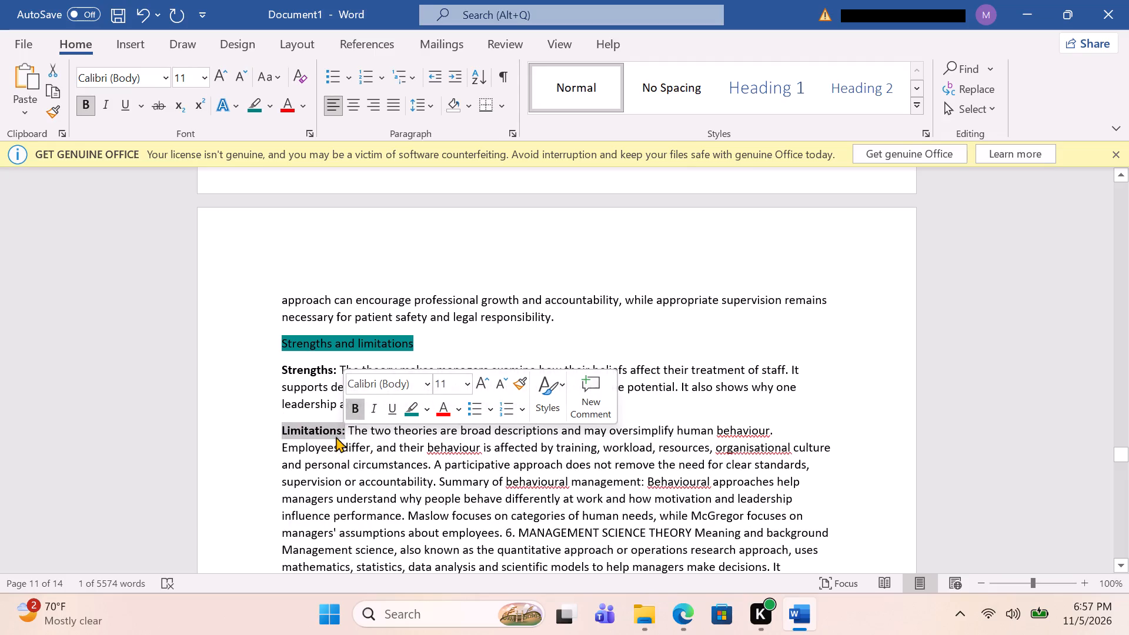
click(352, 420)
click(336, 433)
click(343, 434)
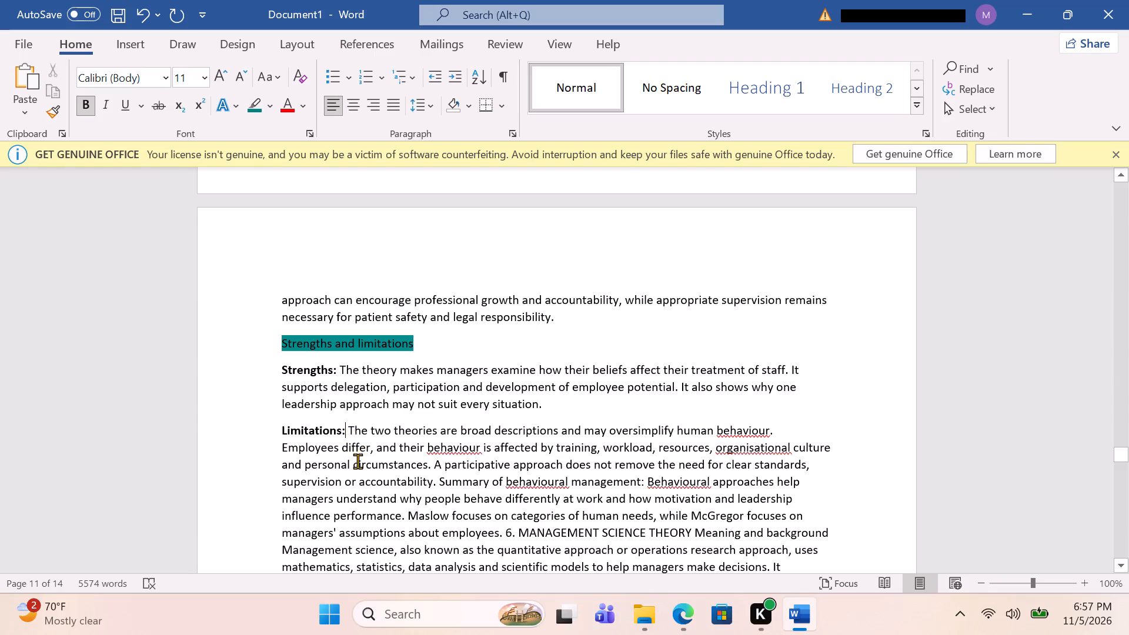
Start a new paragraph at "Summary of behavioural management" after "supervision or accountability." and bold that lead-in.
click(435, 483)
key(Return)
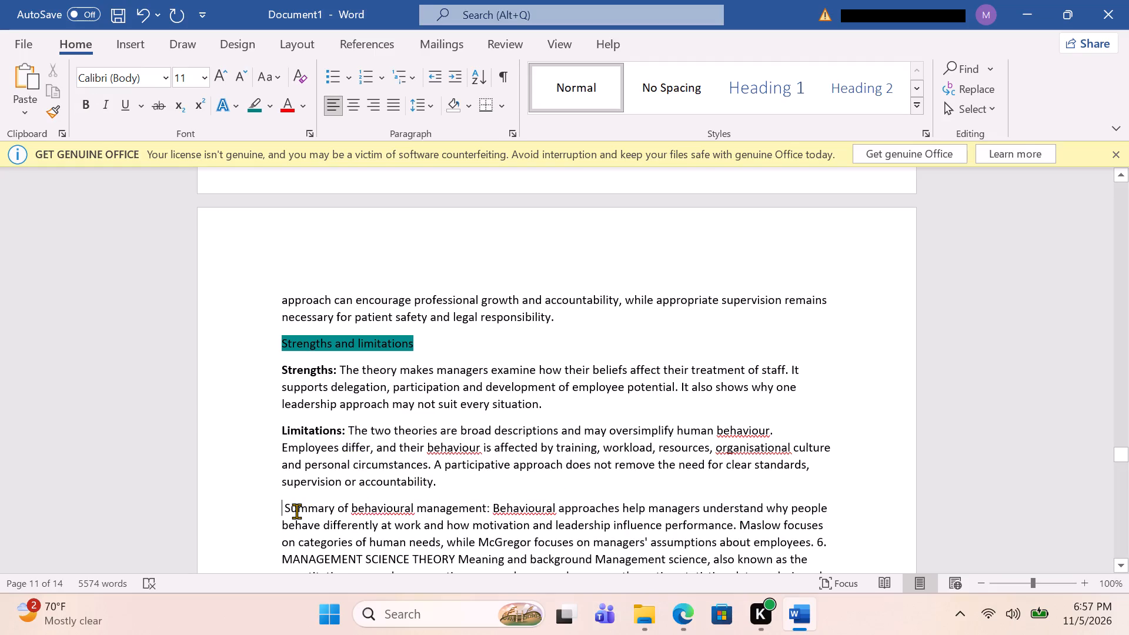
drag(293, 511, 475, 510)
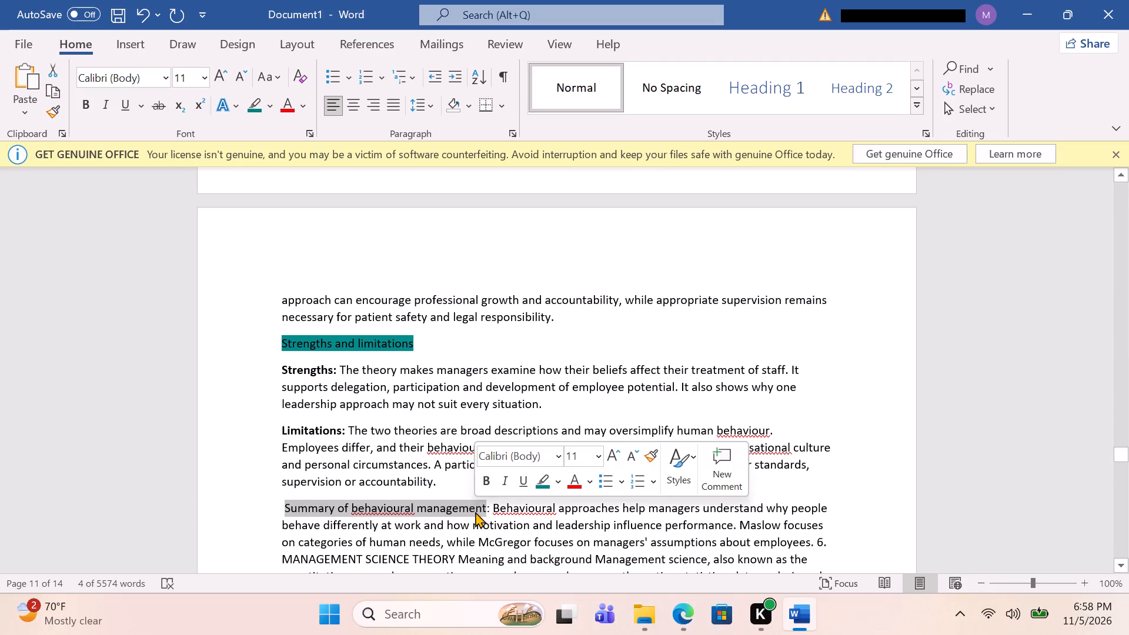
click(490, 484)
Put "6. MANAGEMENT SCIENCE THEORY" on its own line after "assumptions about employees.", with a blank line above it.
scroll(494, 520, down, 2)
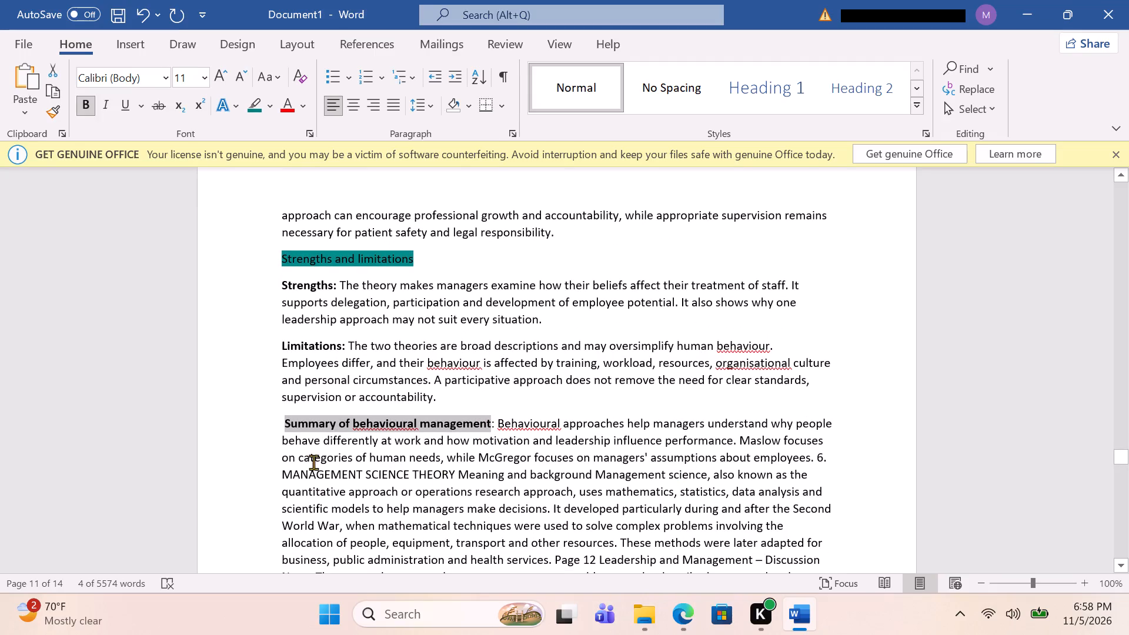
click(280, 476)
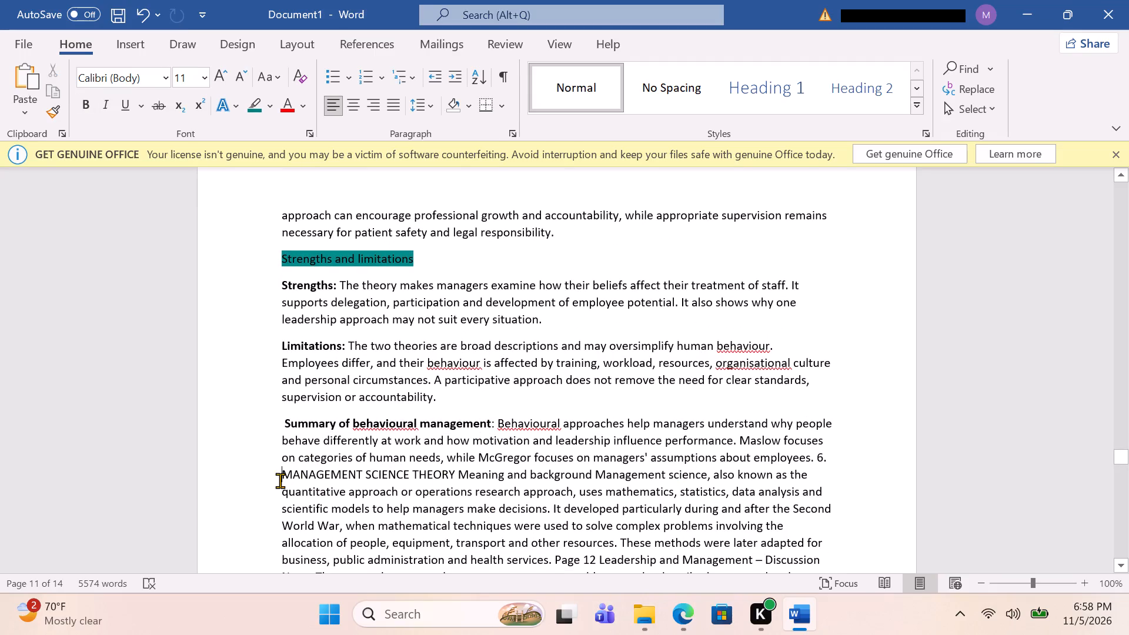
key(Return)
key(Return)
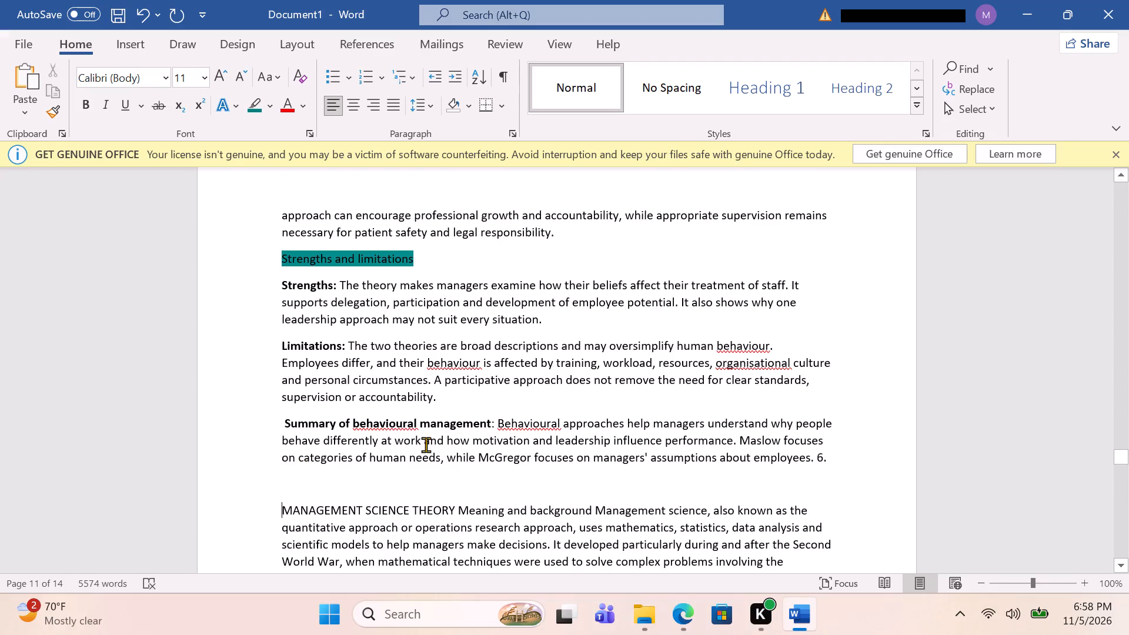
click(813, 462)
key(Return)
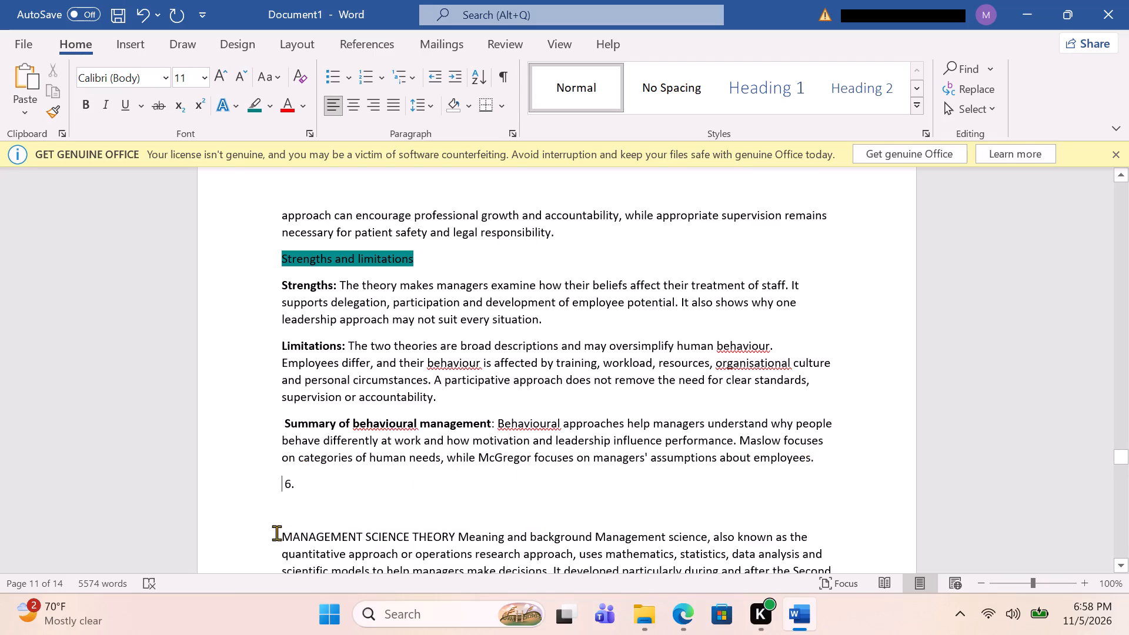
click(290, 530)
click(278, 539)
key(BackSpace)
key(BackSpace)
click(281, 489)
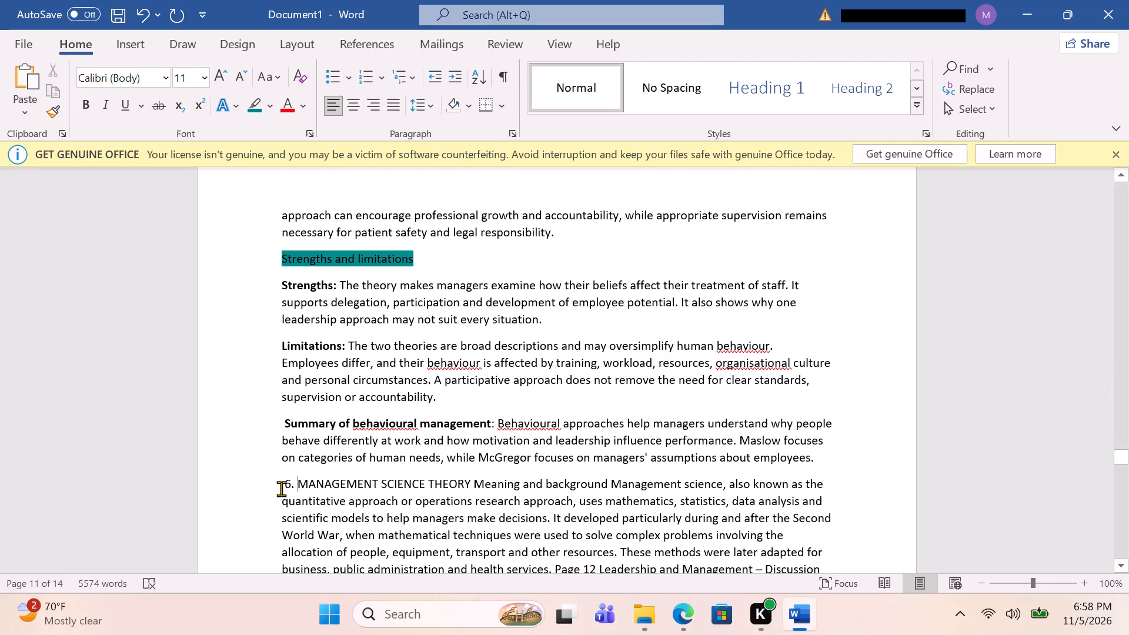
click(818, 460)
key(Return)
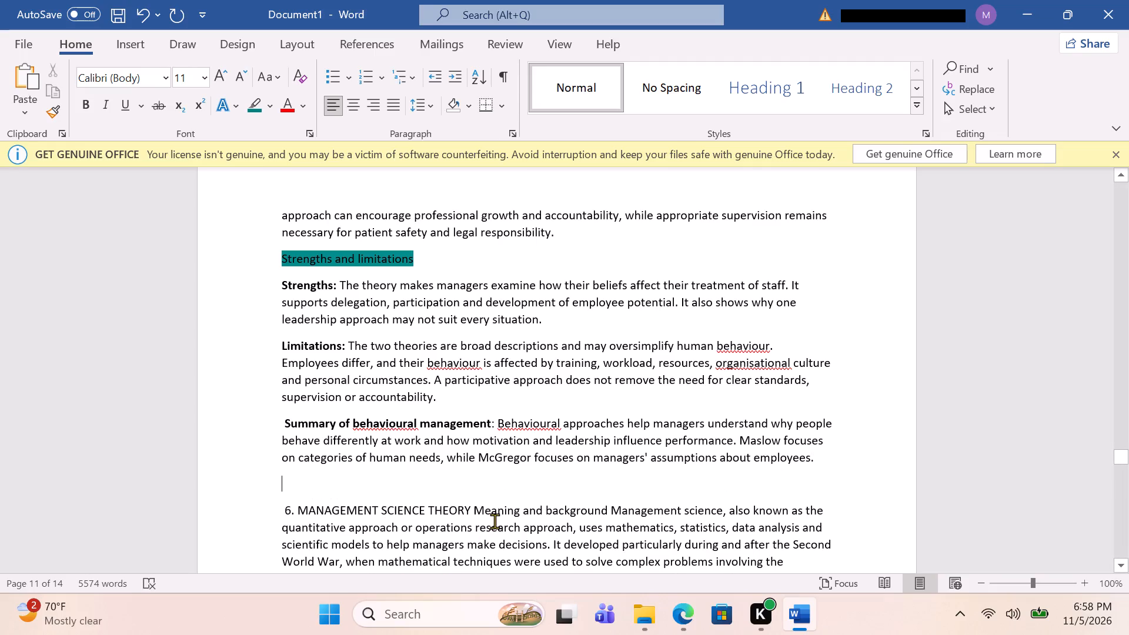
click(470, 510)
key(Return)
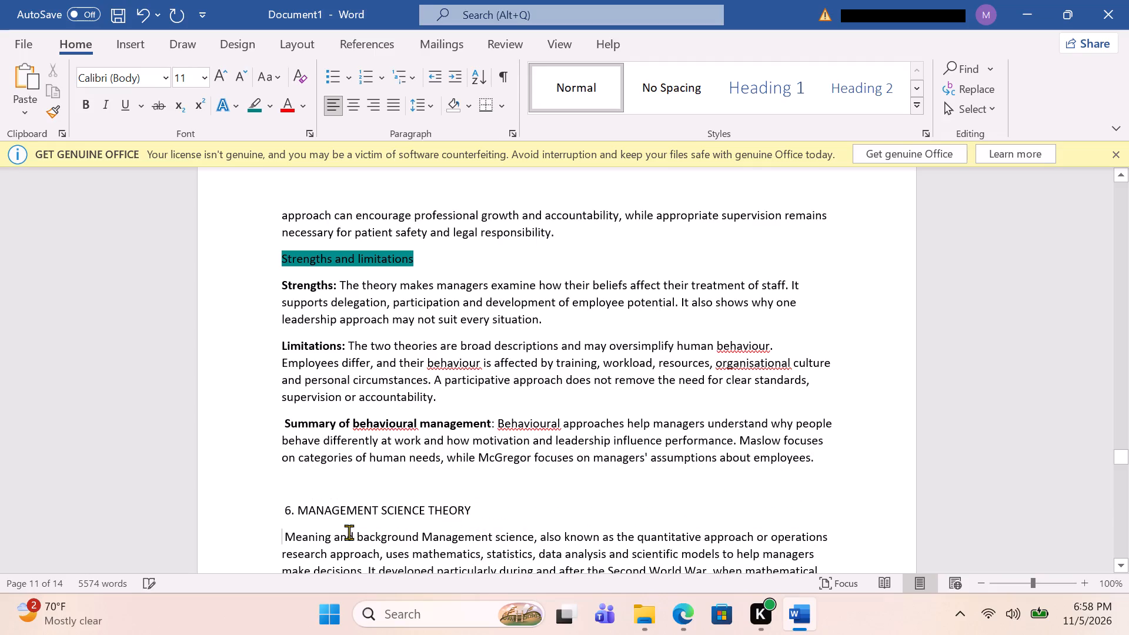
Put "Meaning and background" on its own line above "Management science, also known as" and make it bold.
click(419, 539)
key(Return)
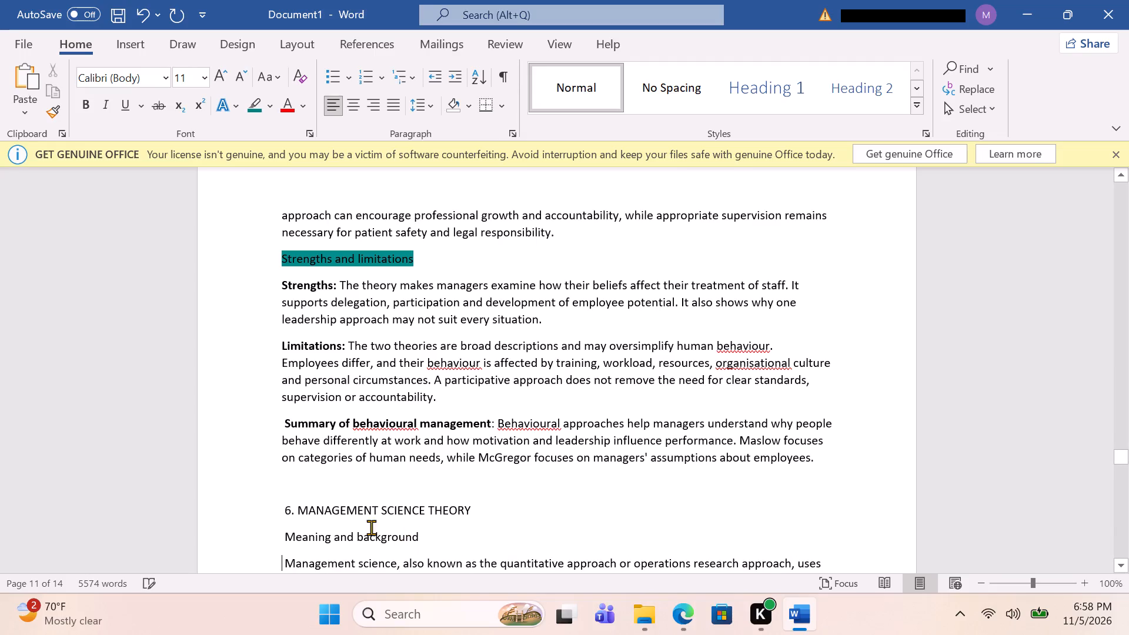
drag(285, 543, 431, 539)
click(439, 504)
Highlight the "MANAGEMENT SCIENCE THEORY" heading text after the number 6 in teal.
drag(290, 504, 285, 503)
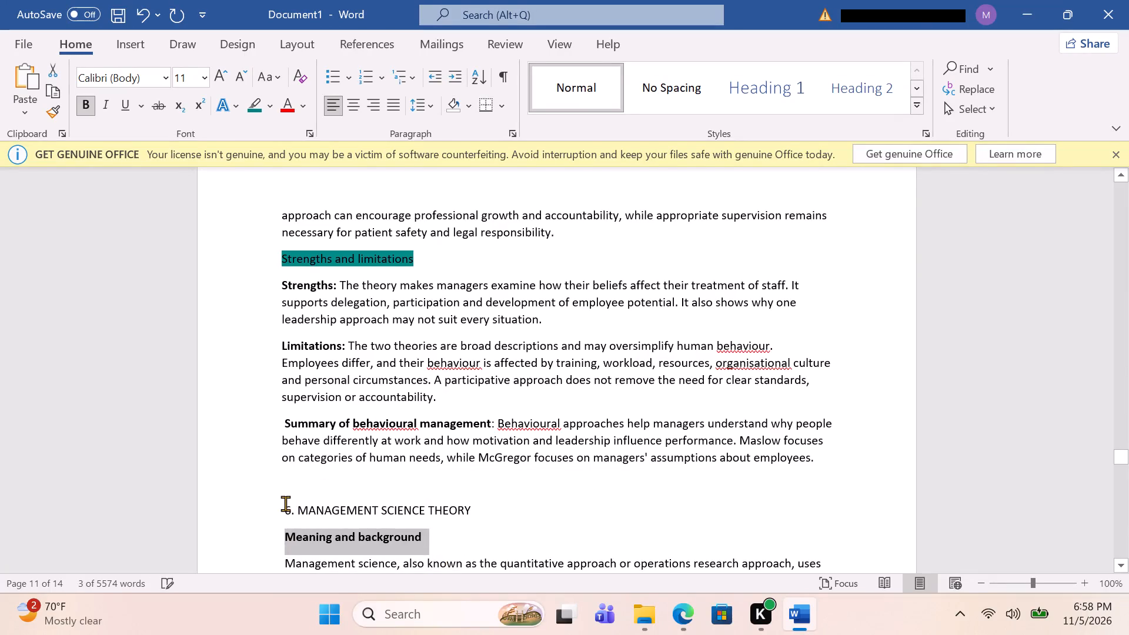
drag(285, 503, 475, 515)
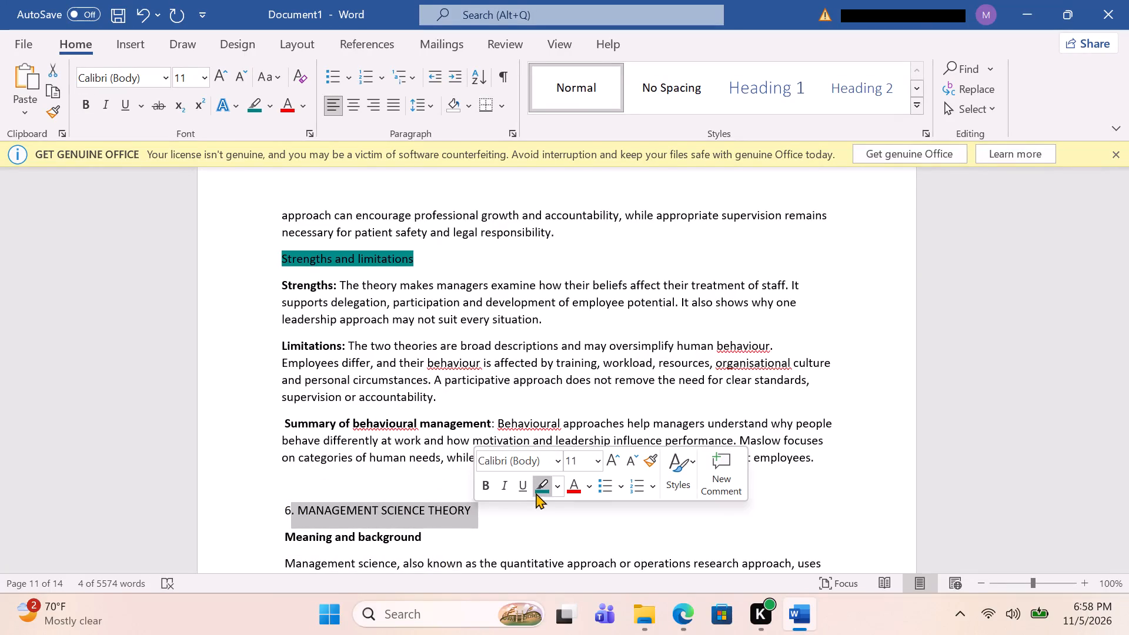
click(543, 496)
click(306, 483)
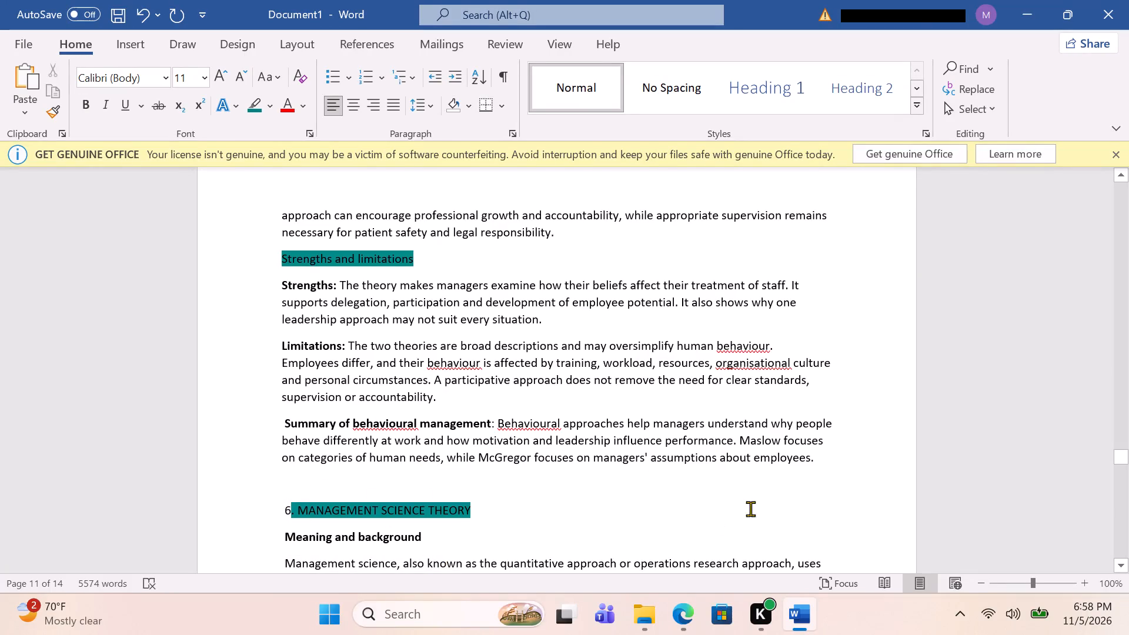
Start a new paragraph after "public administration and health services." and delete the leftover "Page 12 Leadership and Management – Discussion Notes" text.
scroll(491, 496, down, 6)
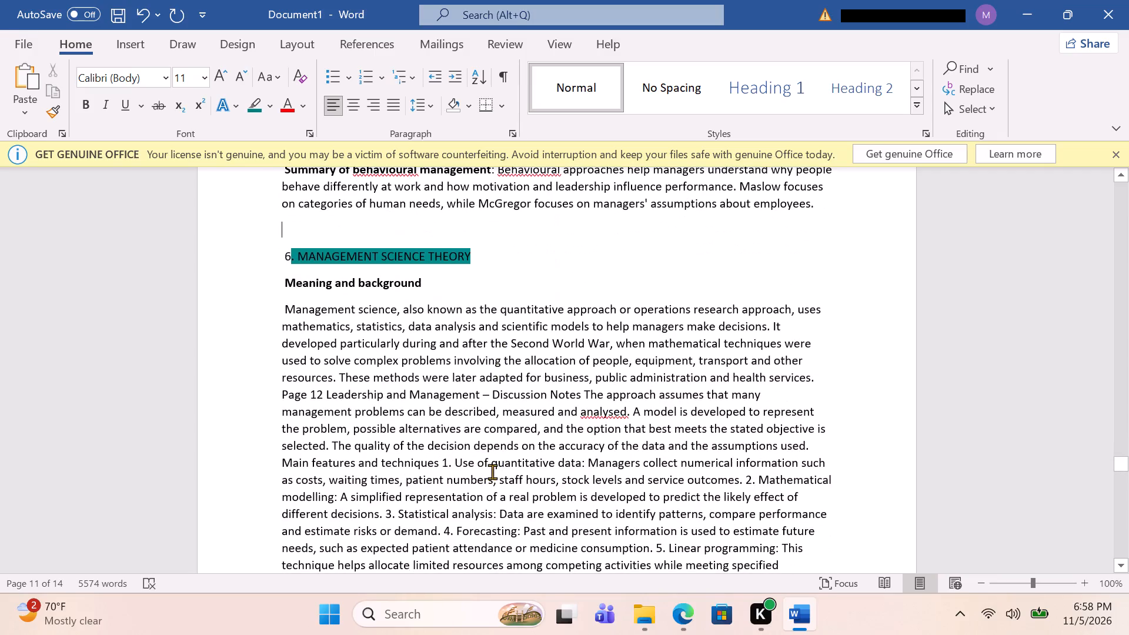
scroll(492, 472, up, 9)
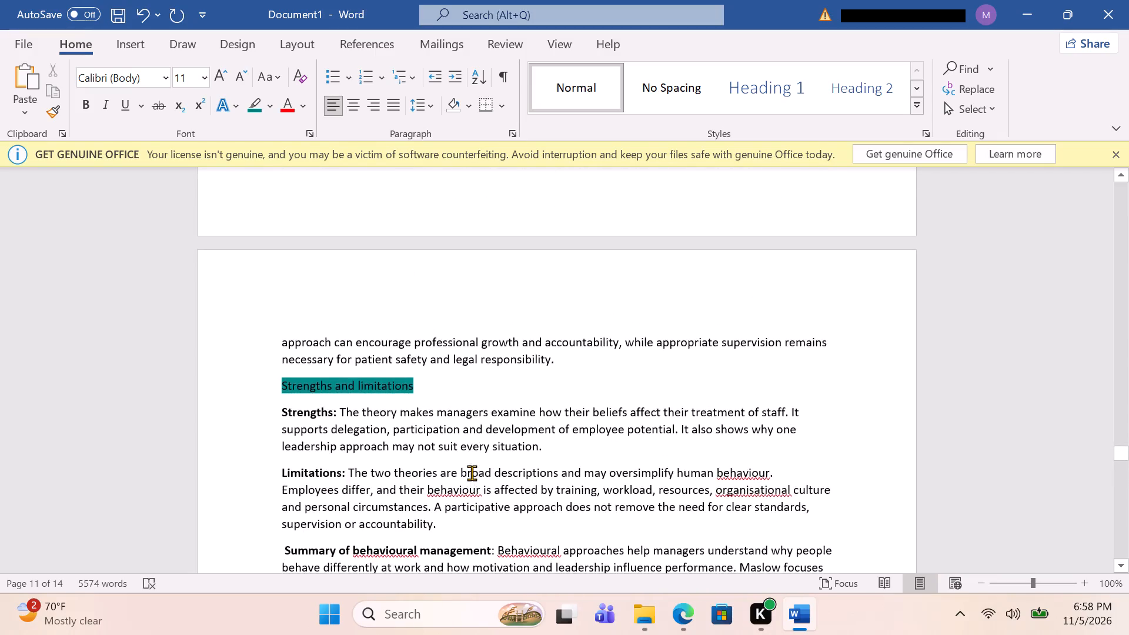
scroll(471, 482, up, 6)
scroll(471, 469, down, 9)
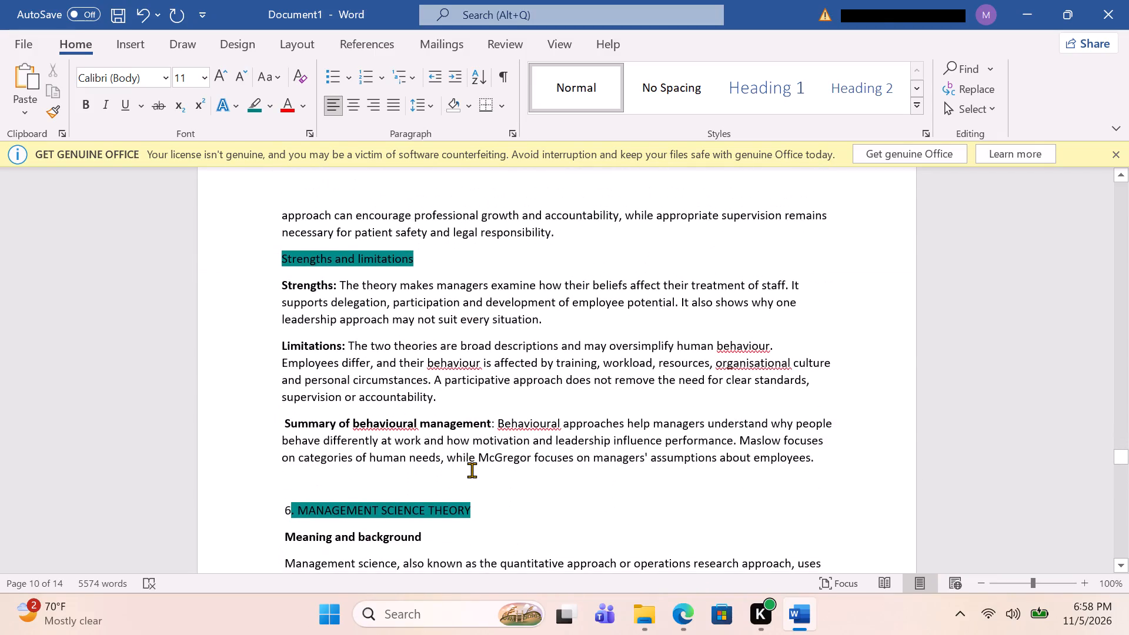
scroll(473, 470, down, 4)
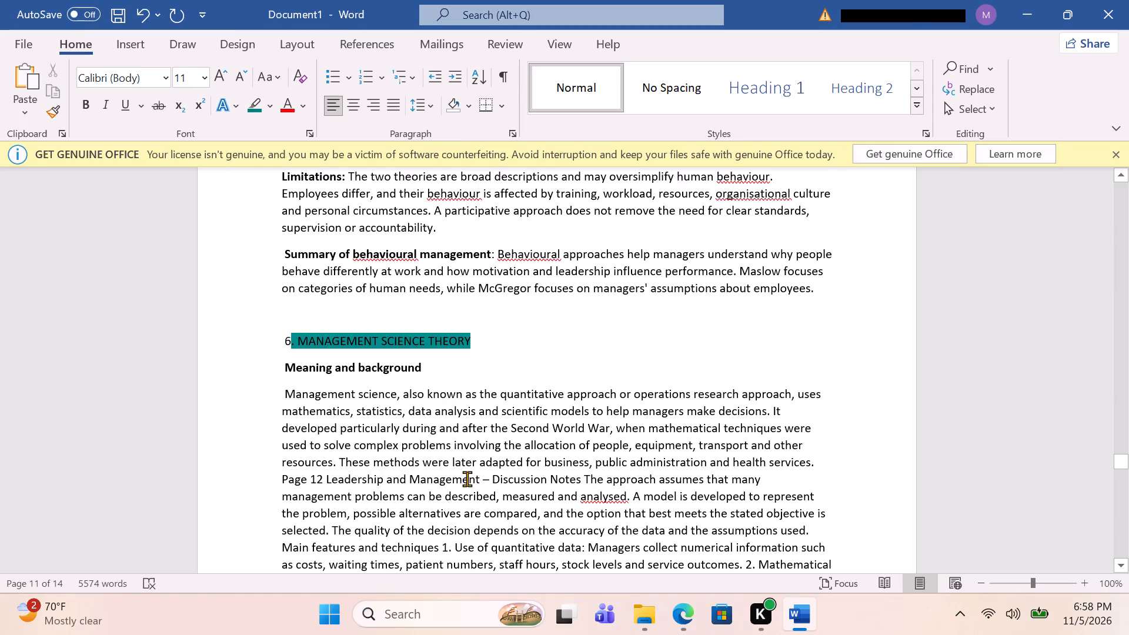
scroll(469, 481, down, 4)
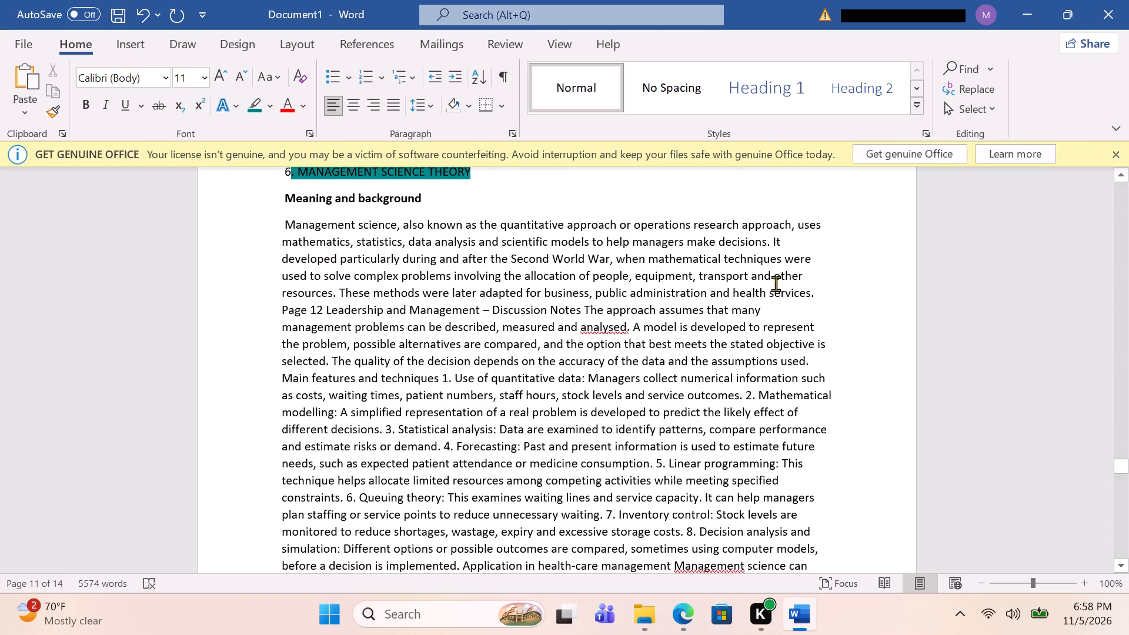
click(821, 297)
key(Return)
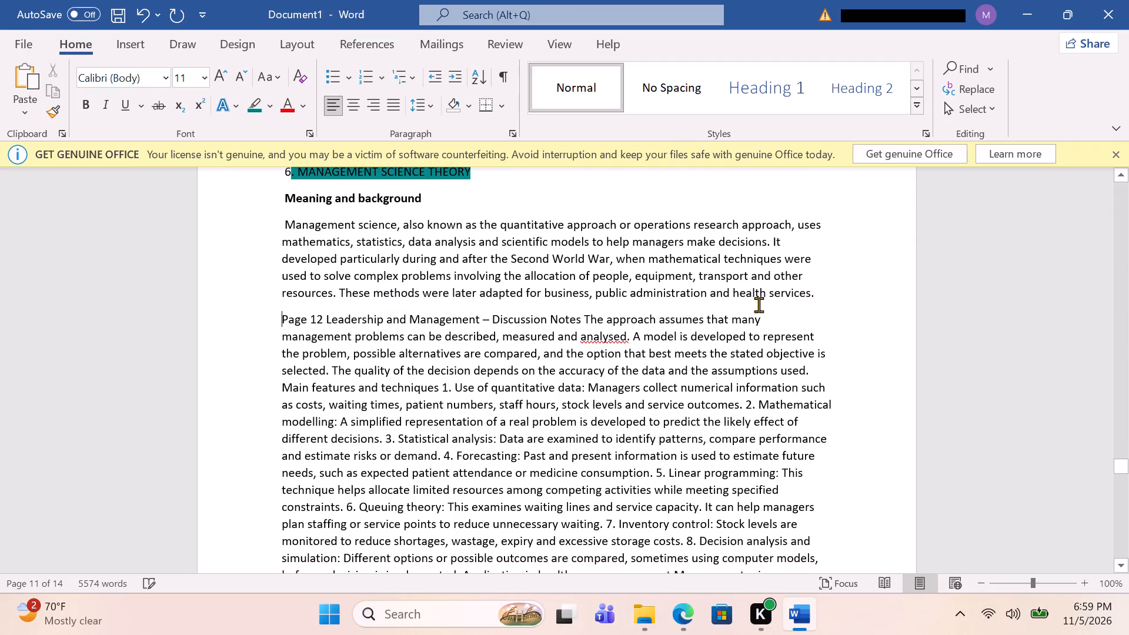
drag(275, 314, 550, 319)
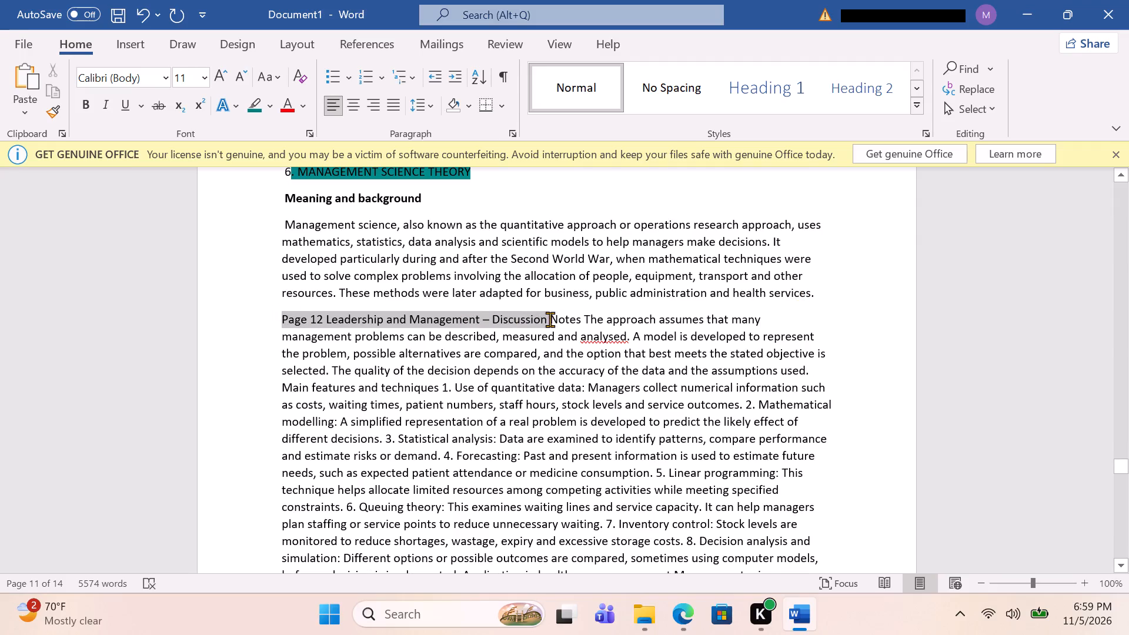
drag(550, 319, 583, 317)
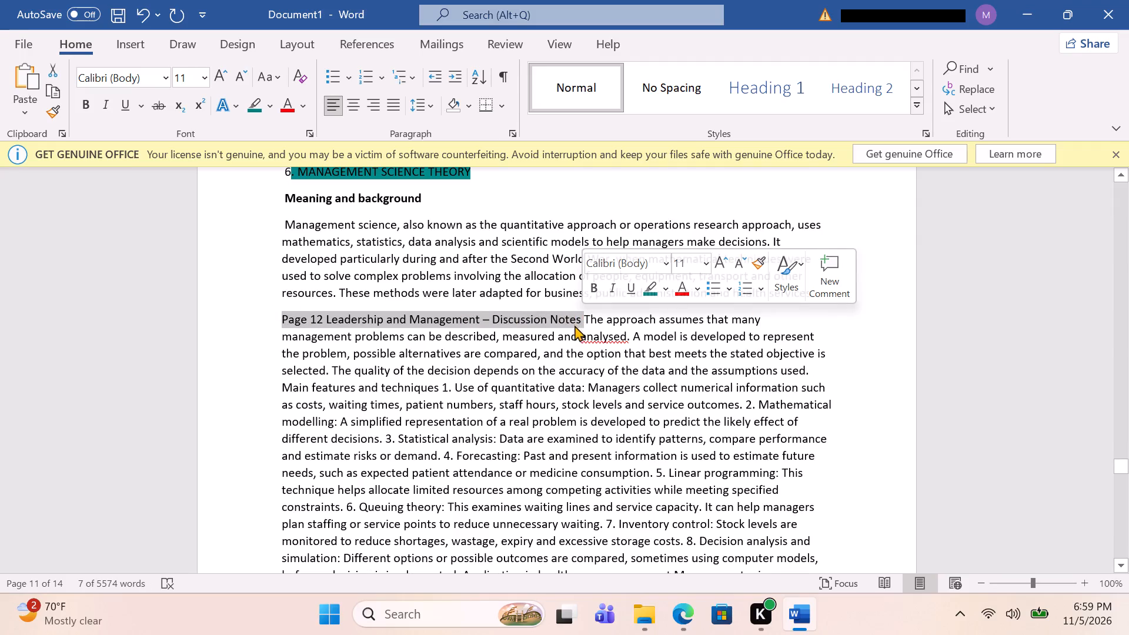
key(Delete)
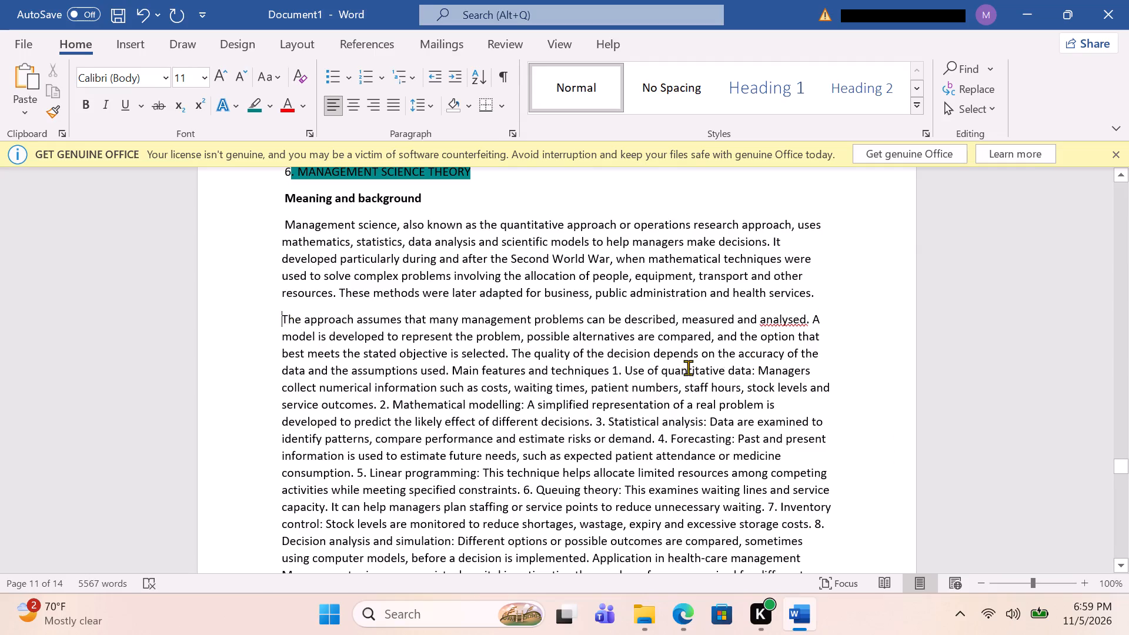
Put "Main features and techniques" on its own line after "the assumptions used." and make it bold.
click(440, 369)
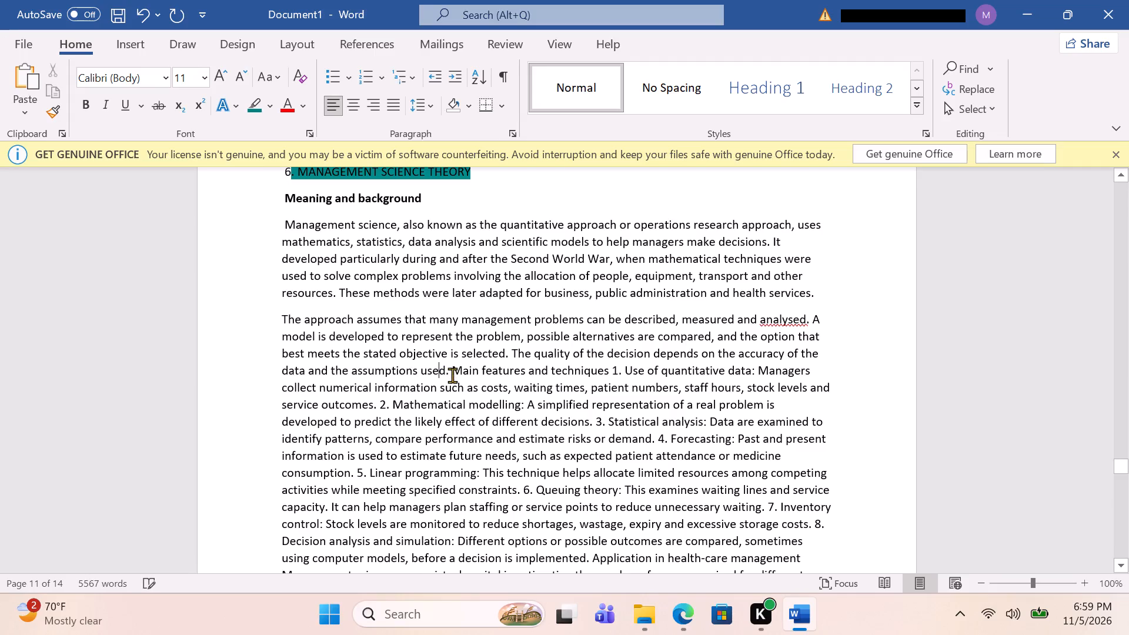
click(452, 375)
key(Return)
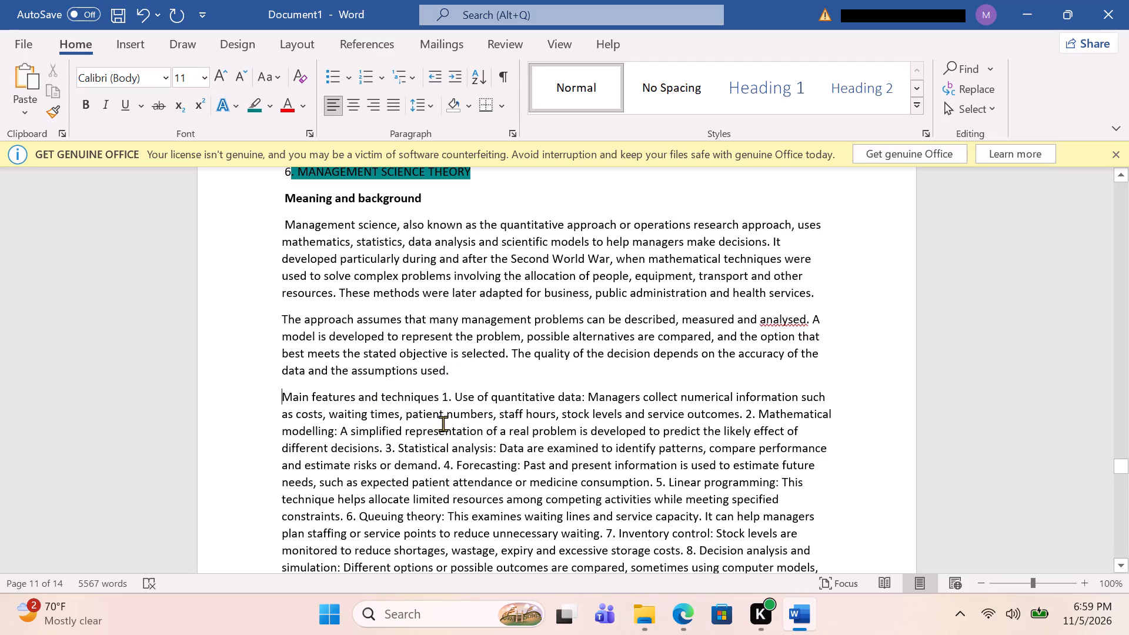
click(442, 399)
key(bracketright)
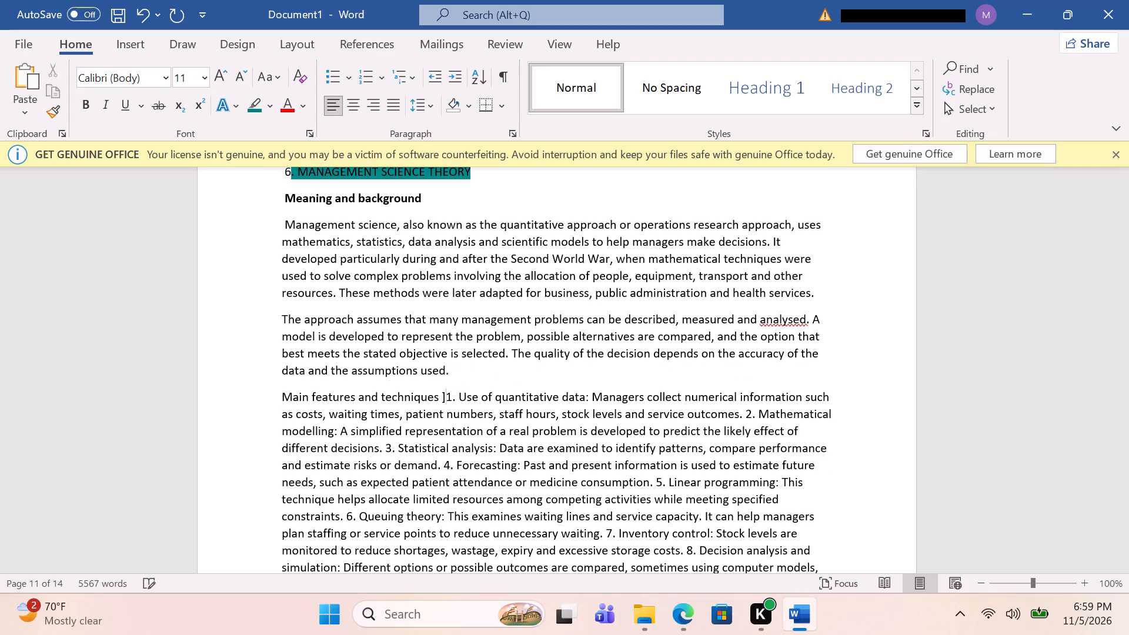
key(BackSpace)
key(Return)
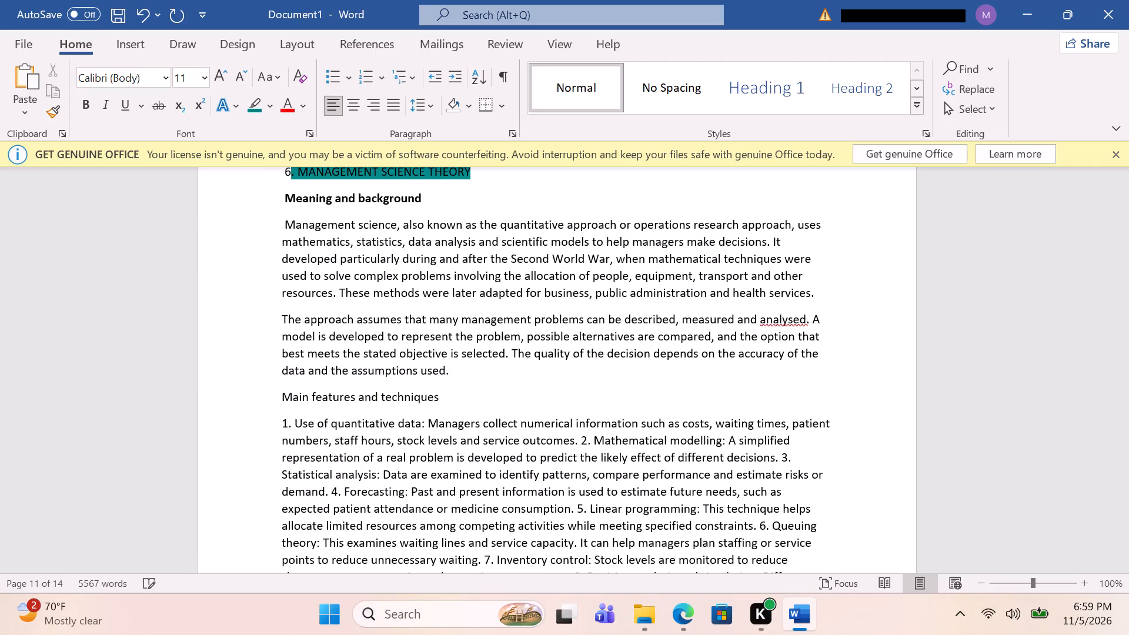
drag(284, 392, 432, 406)
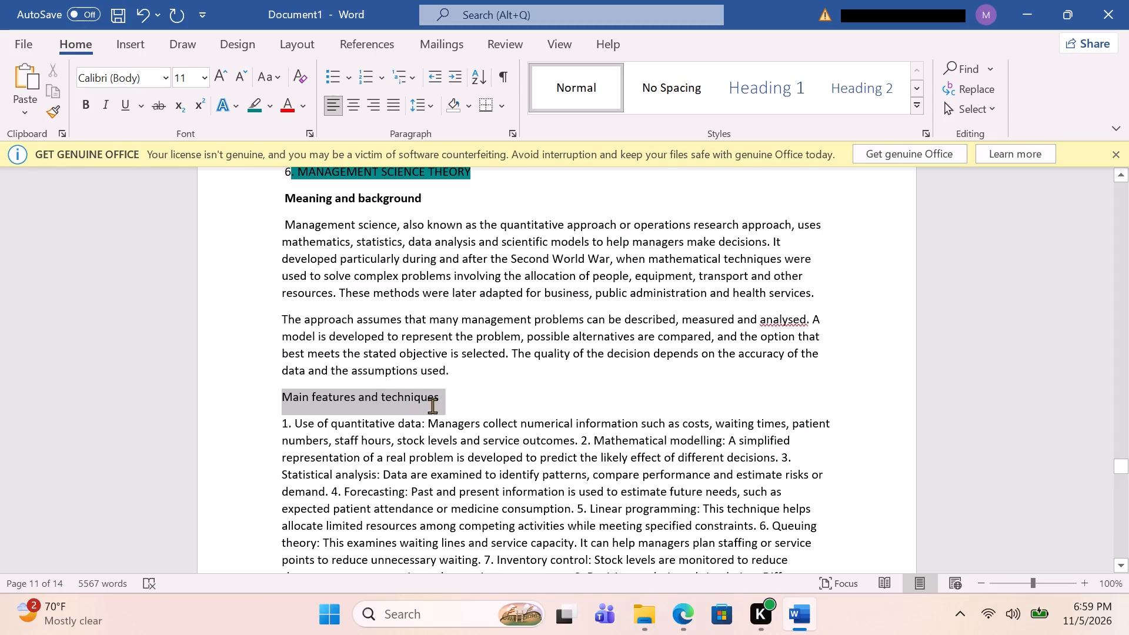
drag(432, 406, 433, 406)
click(445, 382)
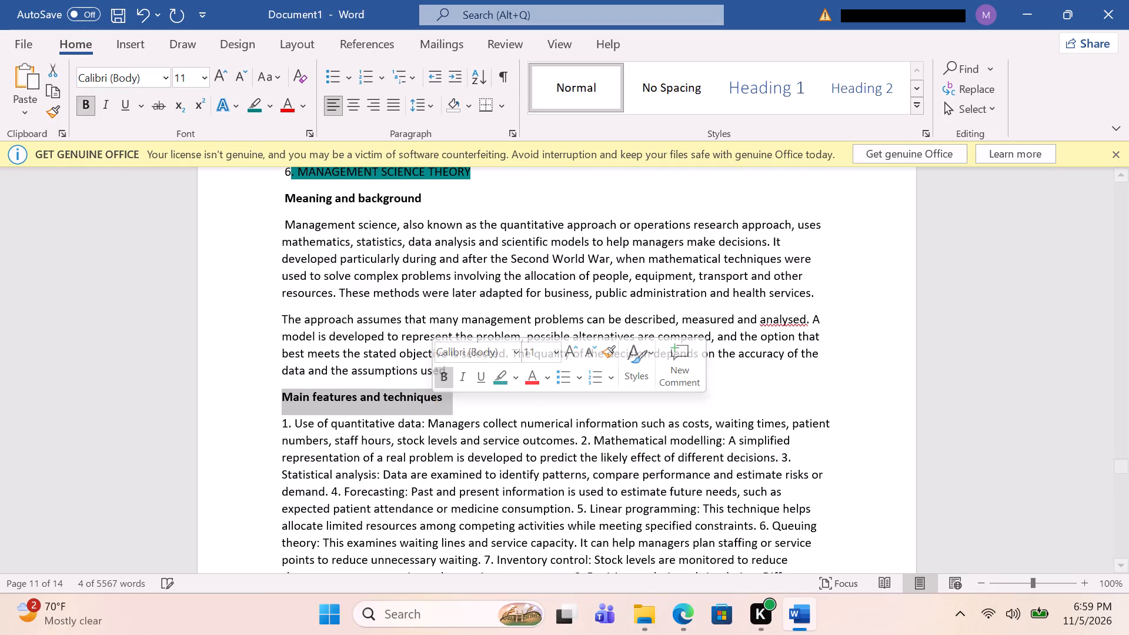
click(239, 395)
click(238, 430)
click(262, 473)
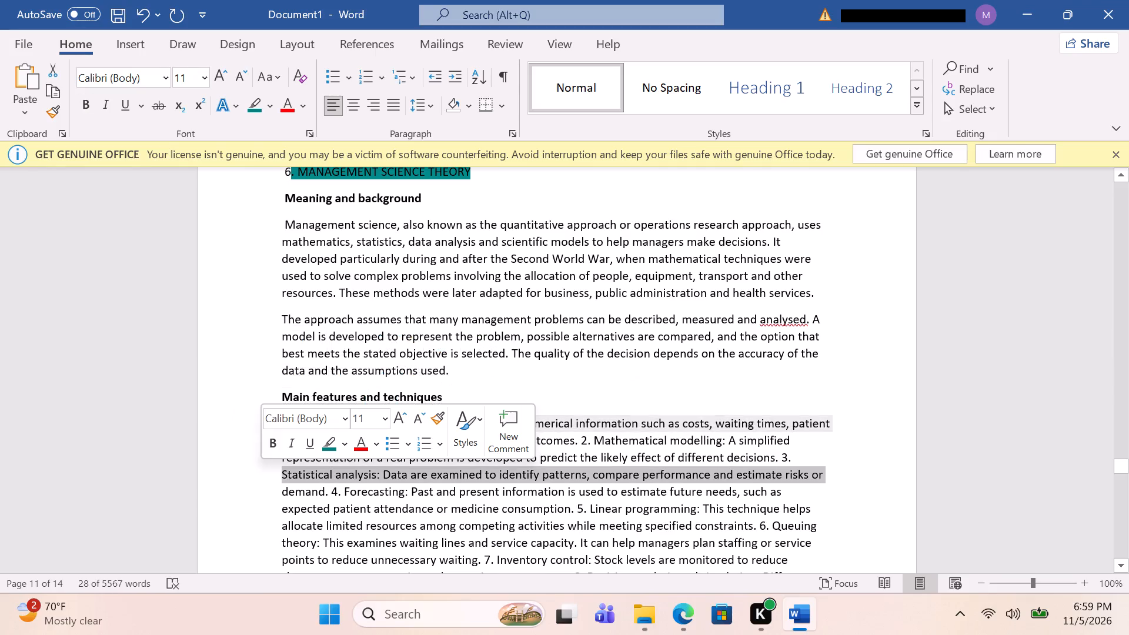
Start each of items 2 to 5, Mathematical modelling through Linear programming, on a new paragraph under "Main features and techniques".
click(582, 439)
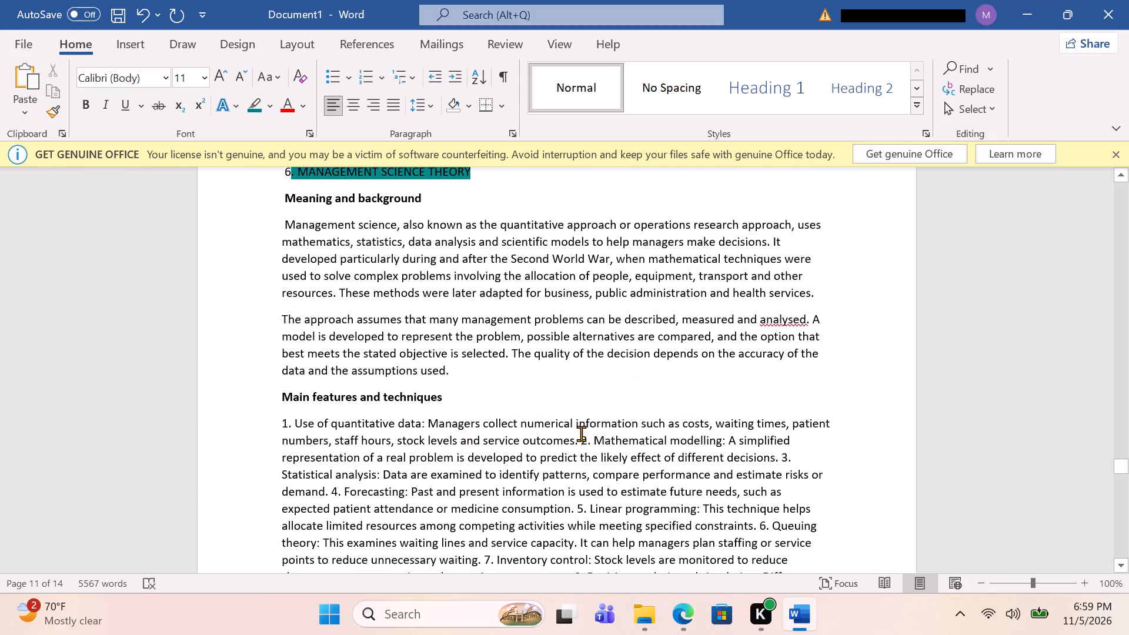
key(Return)
click(462, 482)
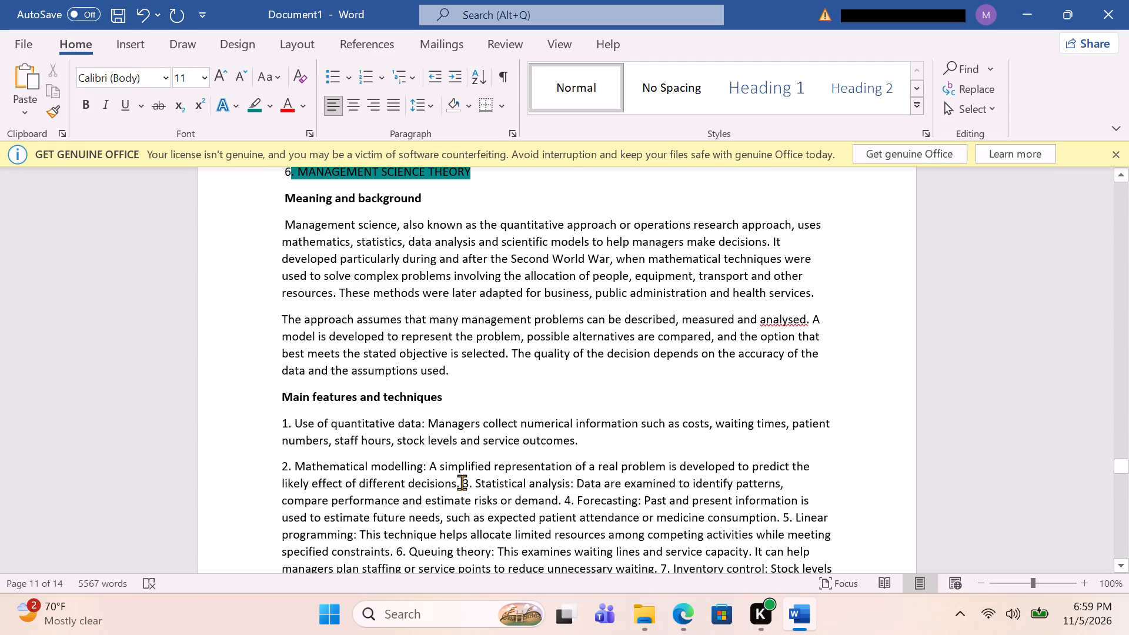
key(Return)
scroll(479, 503, down, 3)
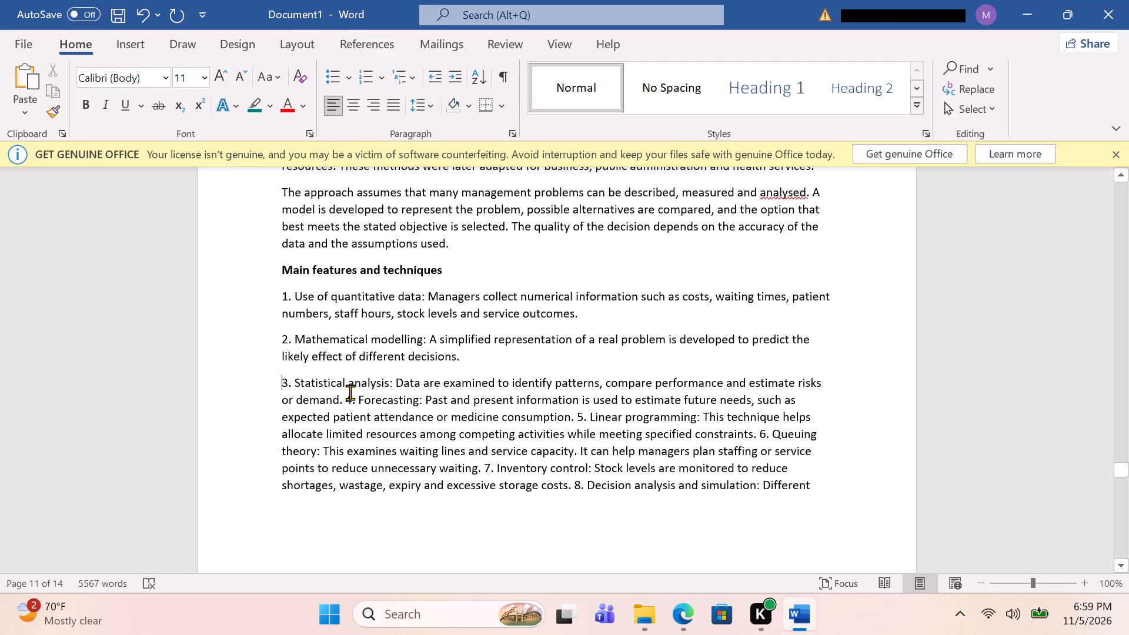
click(343, 397)
key(Return)
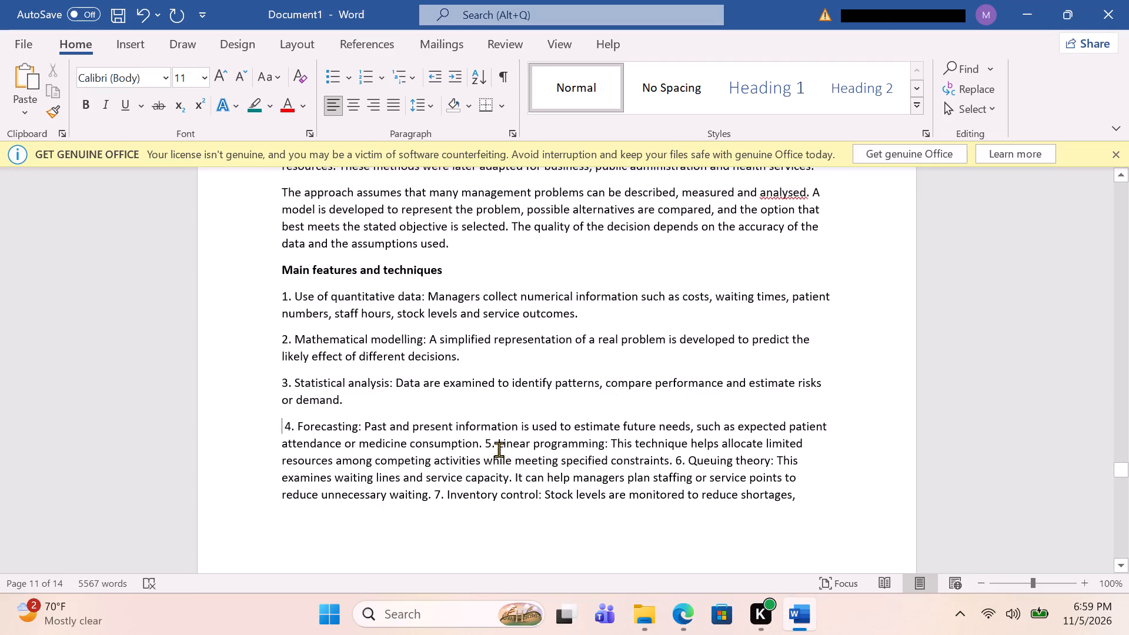
click(478, 442)
click(479, 443)
click(482, 444)
key(Return)
Start each of items 6 to 8, Queuing theory, Inventory control, and Decision analysis and simulation, on a new paragraph.
scroll(469, 460, down, 3)
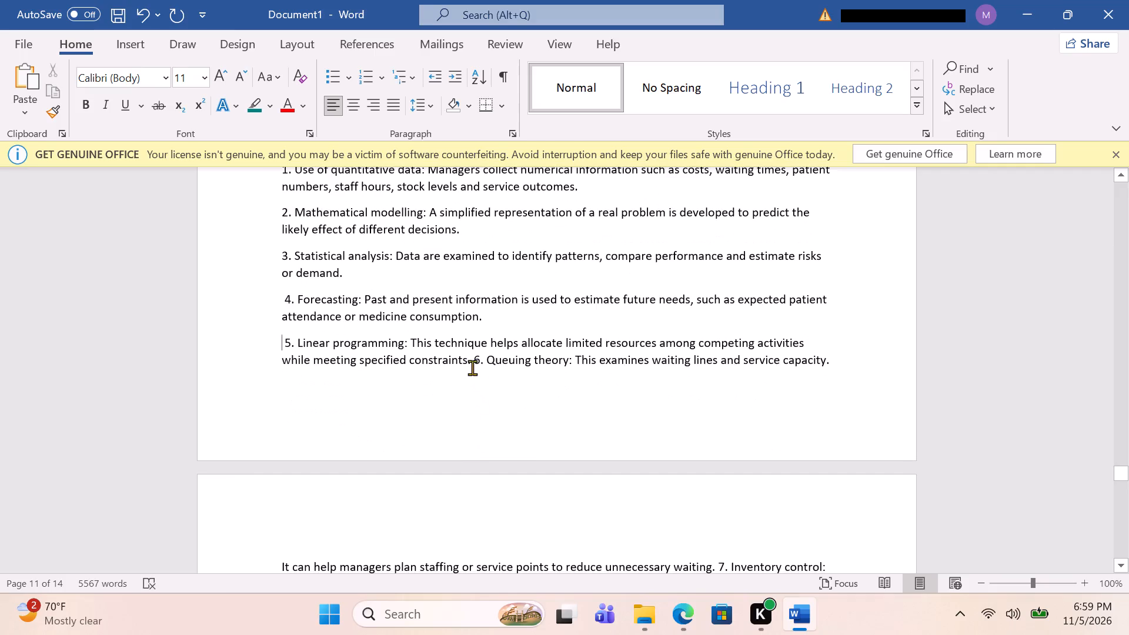
click(472, 365)
key(Return)
scroll(465, 372, down, 5)
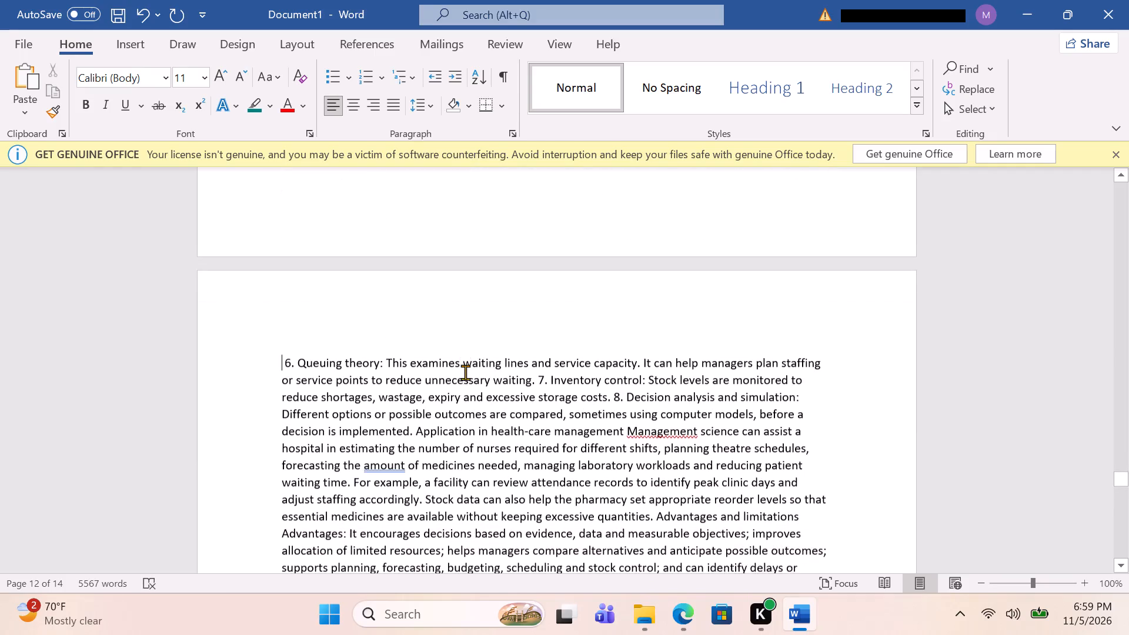
click(535, 373)
key(Return)
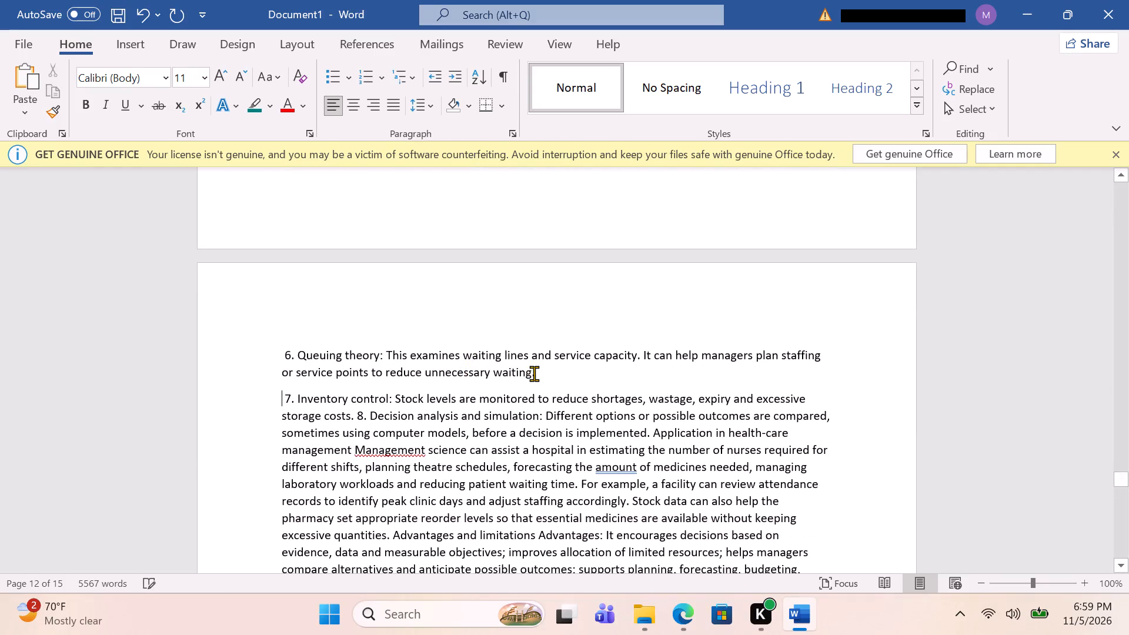
scroll(532, 373, down, 2)
click(355, 330)
key(Return)
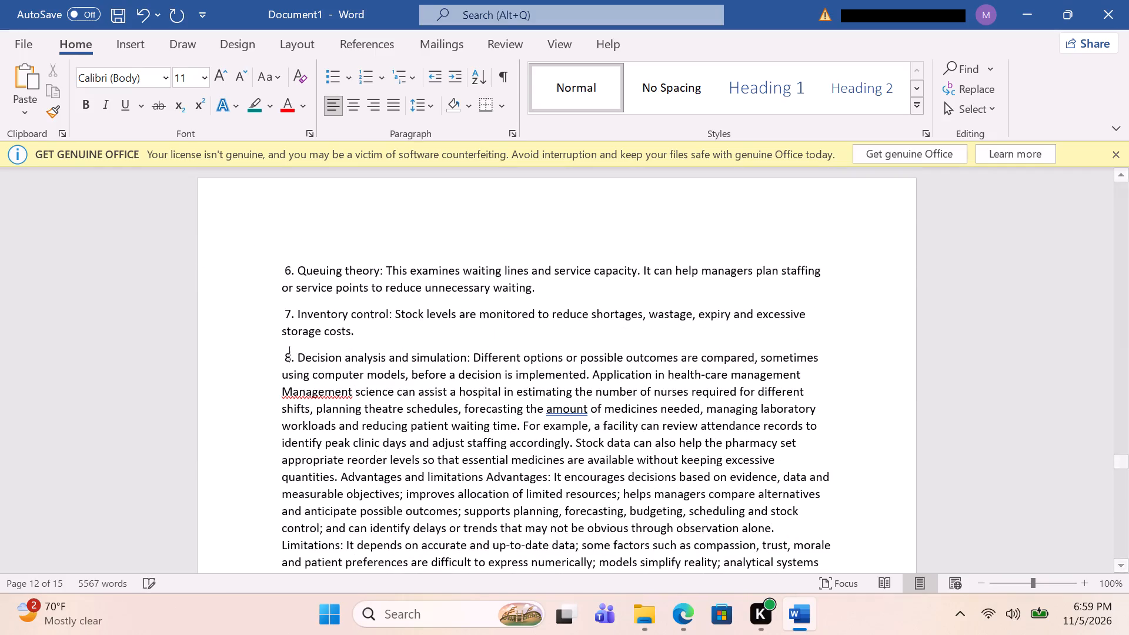
scroll(381, 360, down, 2)
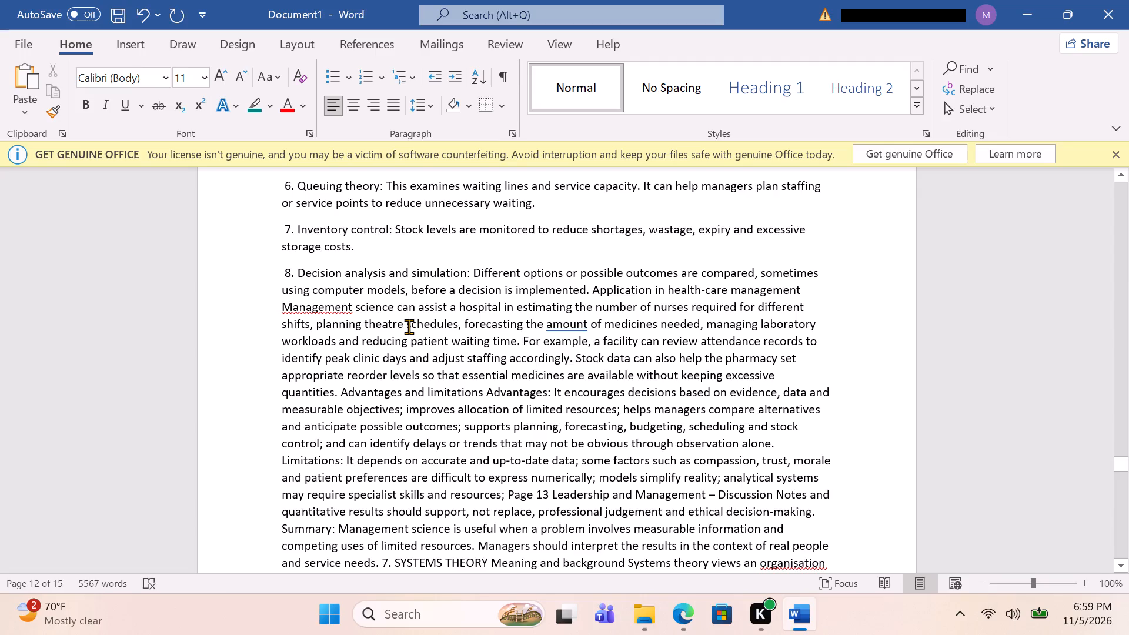
key(Return)
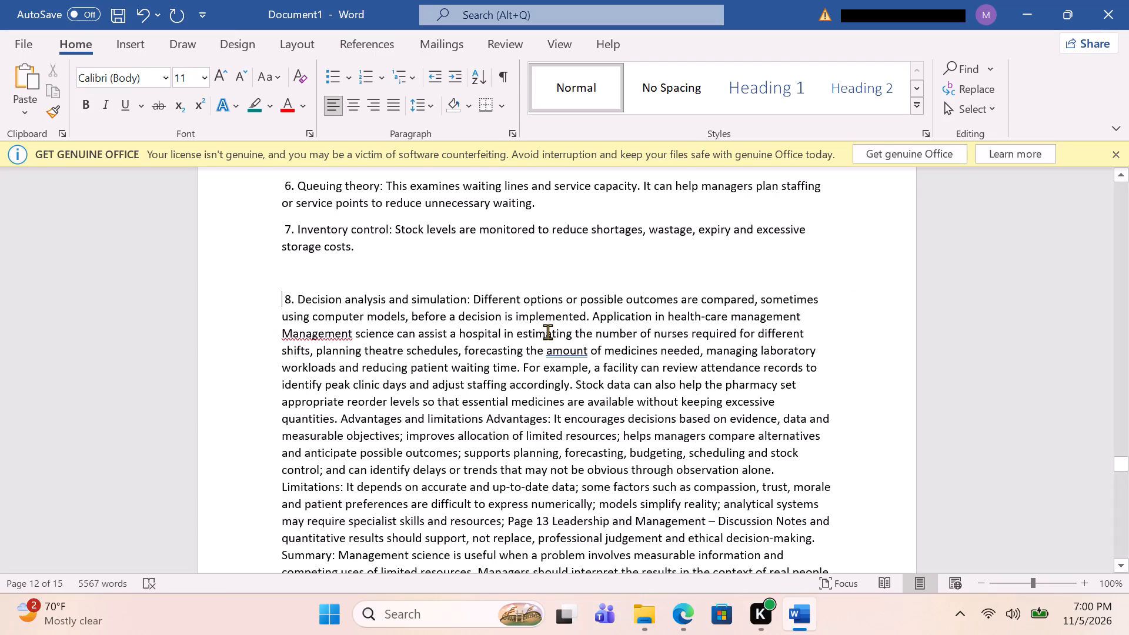
key(BackSpace)
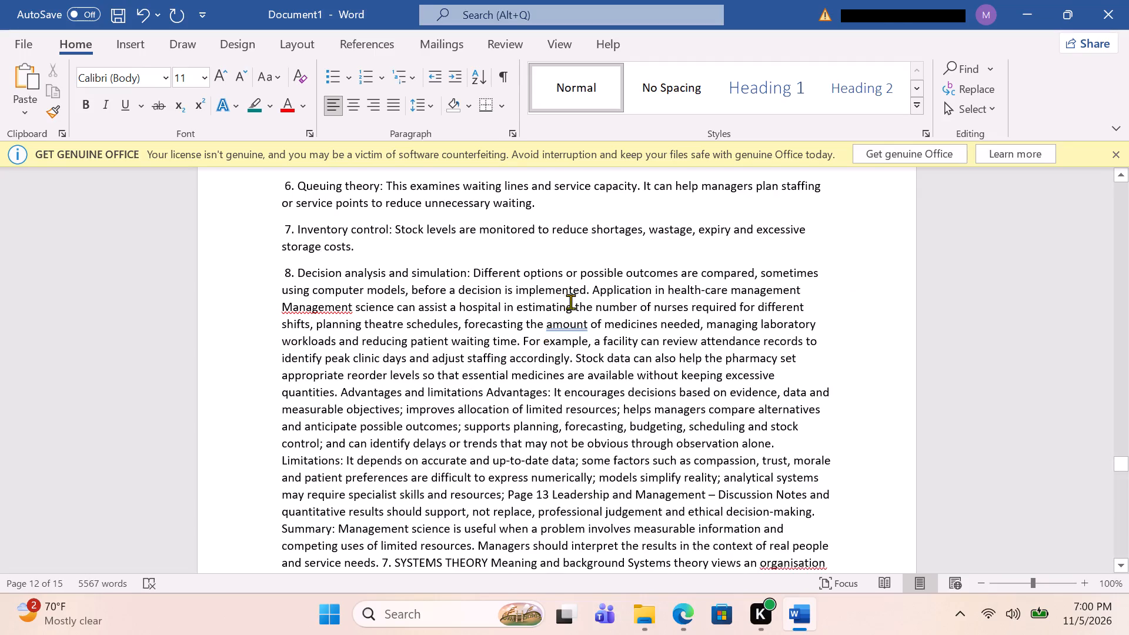
Put "Application in health-care management" on its own line after "before a decision is implemented." and make it bold.
click(596, 293)
key(Return)
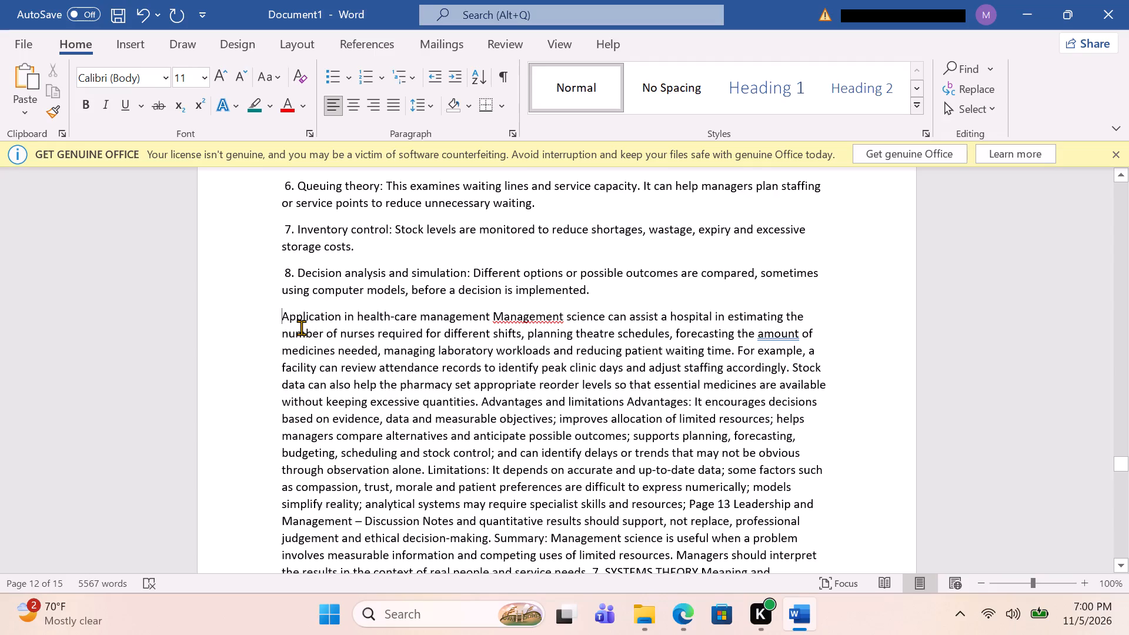
click(493, 318)
key(Return)
drag(282, 312, 538, 316)
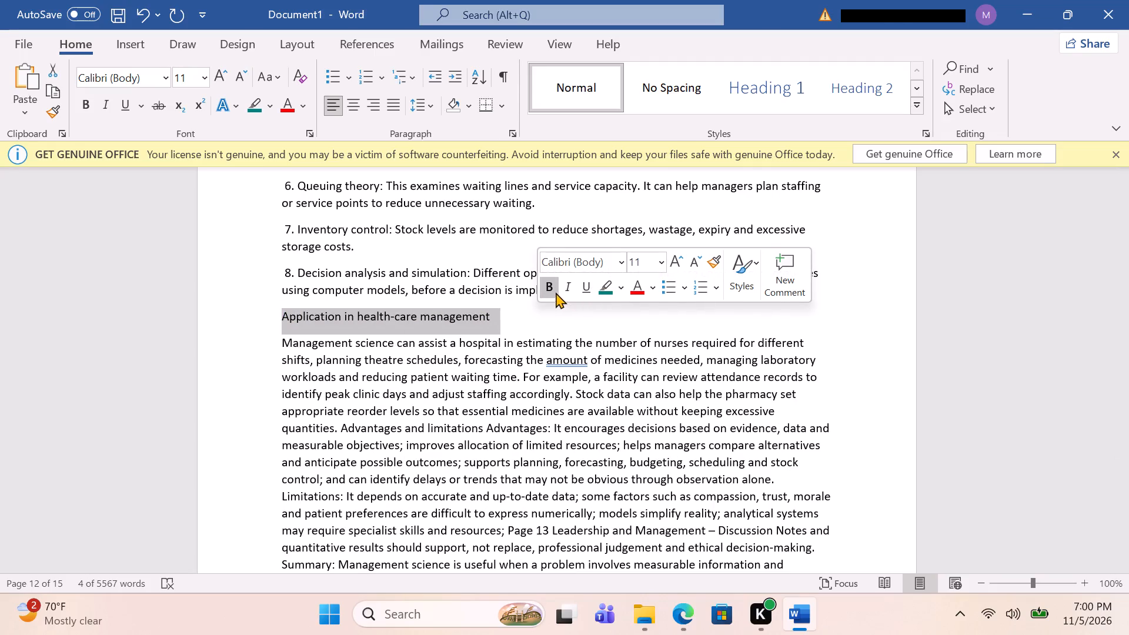
click(554, 290)
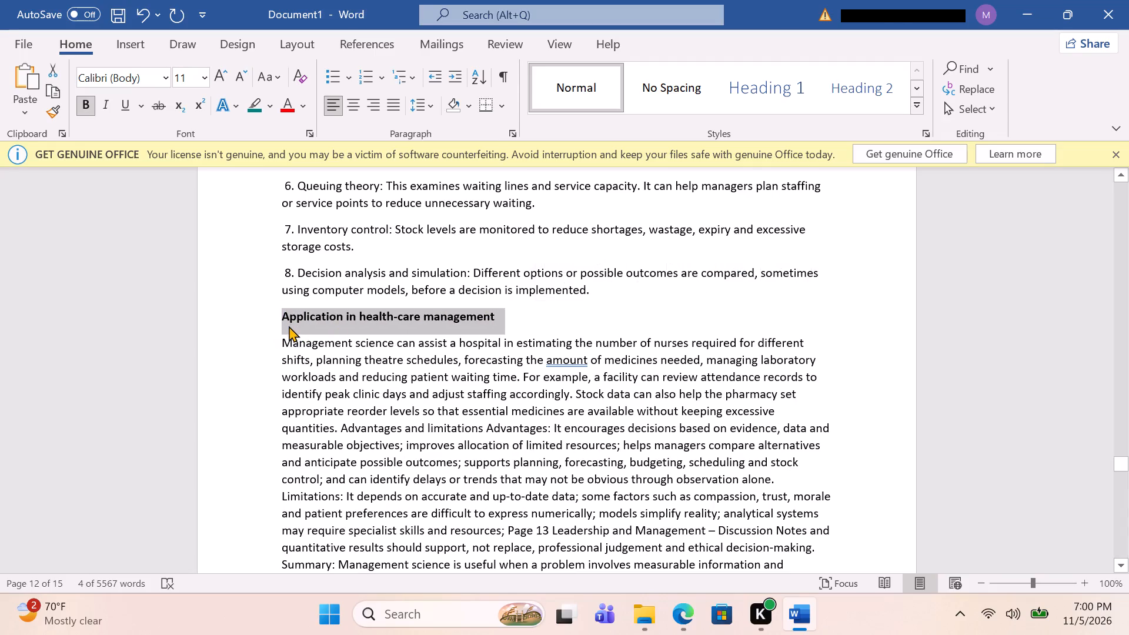
click(260, 343)
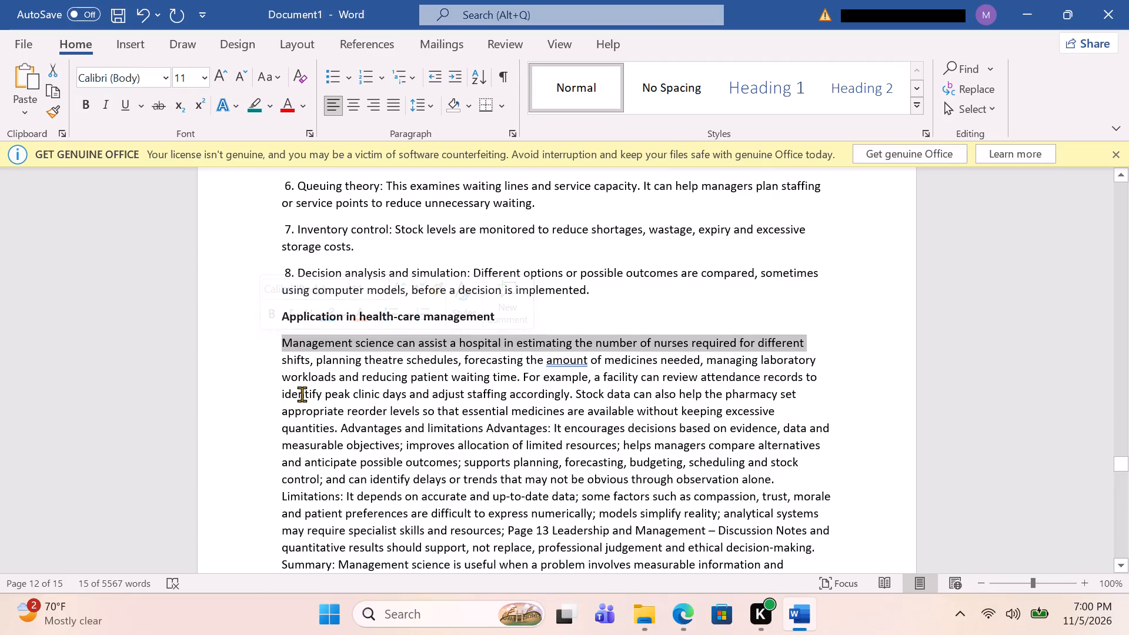
click(235, 429)
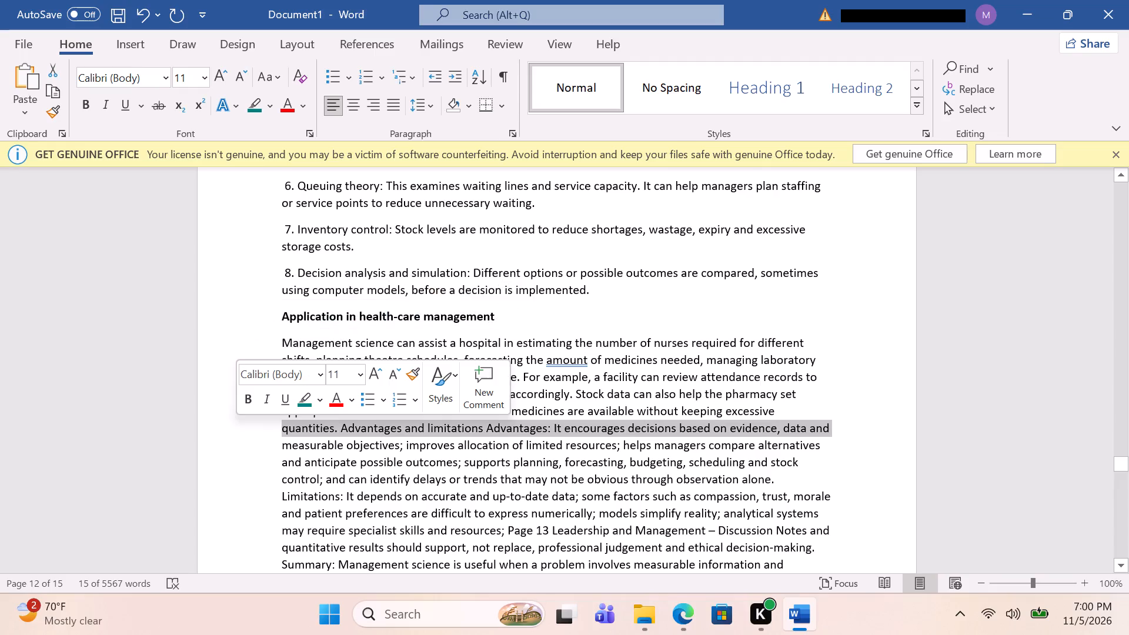
click(1024, 402)
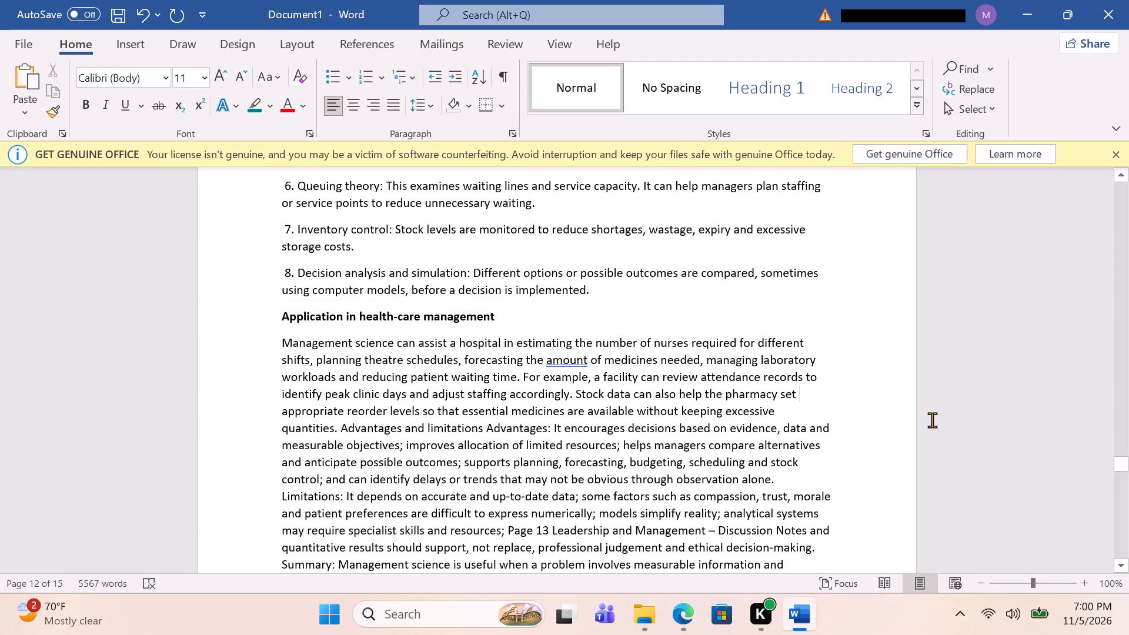
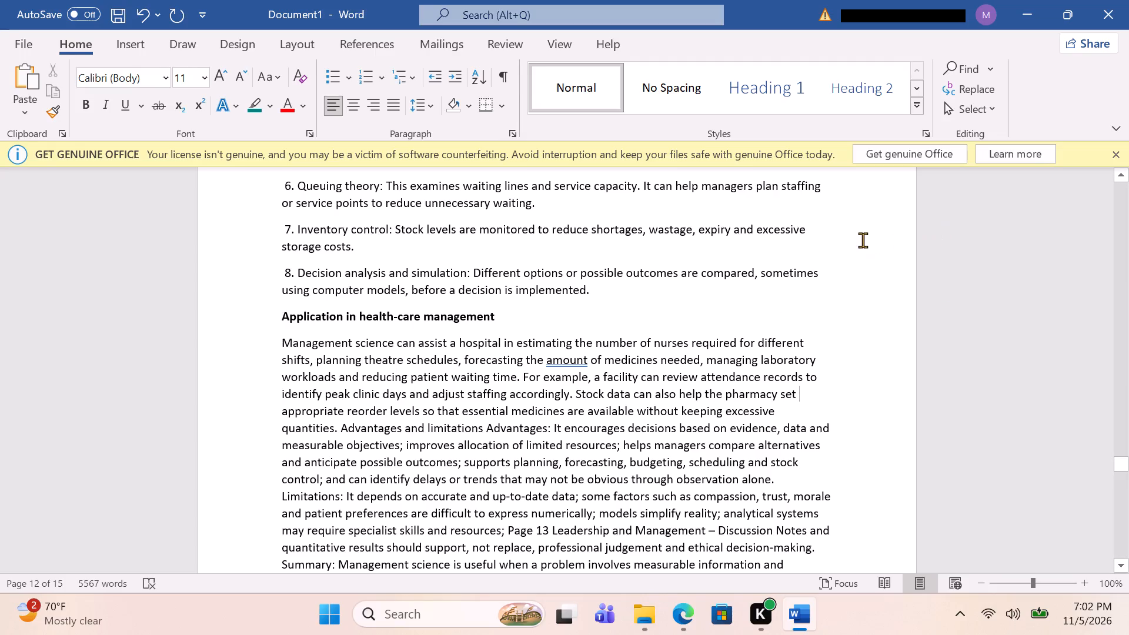
Separate "Advantages and limitations" onto its own line below the health-care management application paragraph and highlight it in teal.
click(336, 430)
key(Return)
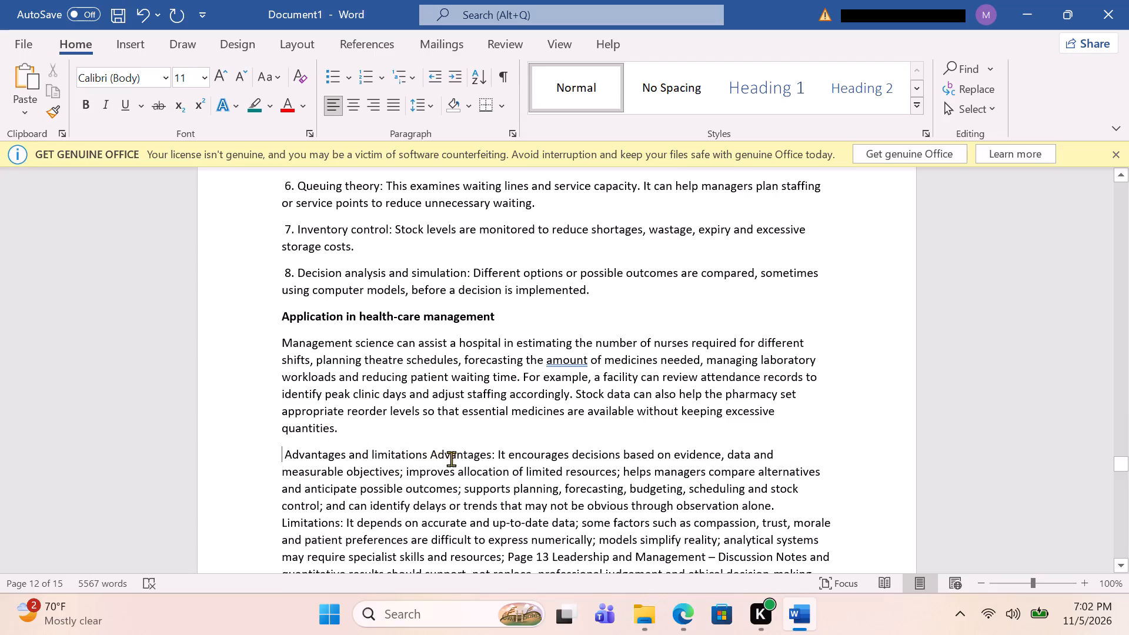
click(430, 455)
key(Return)
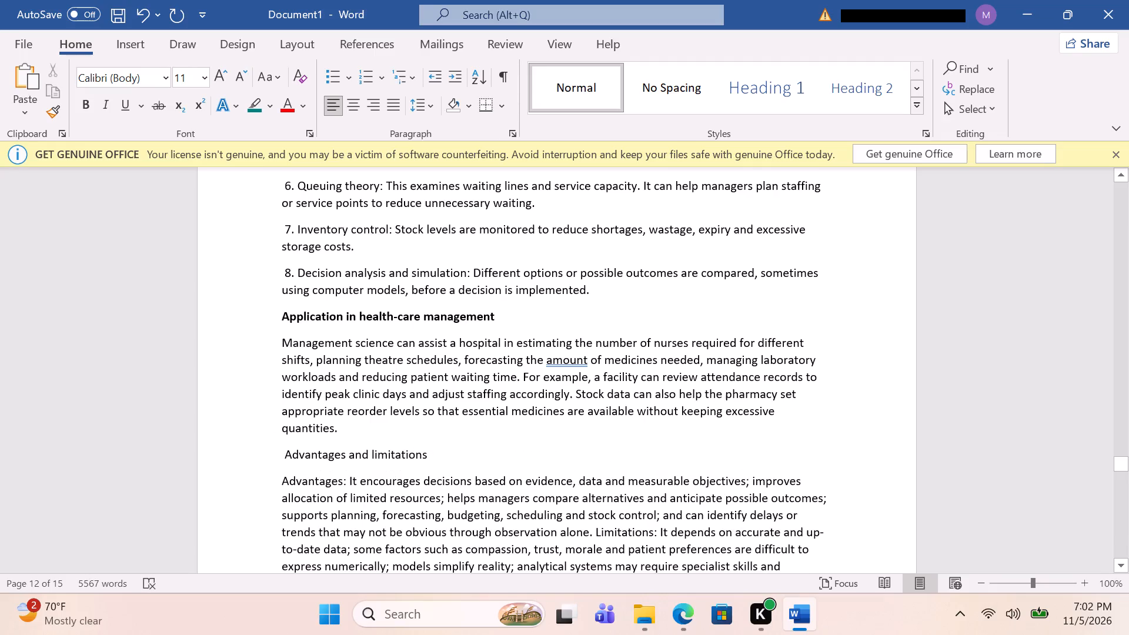
drag(282, 462, 451, 453)
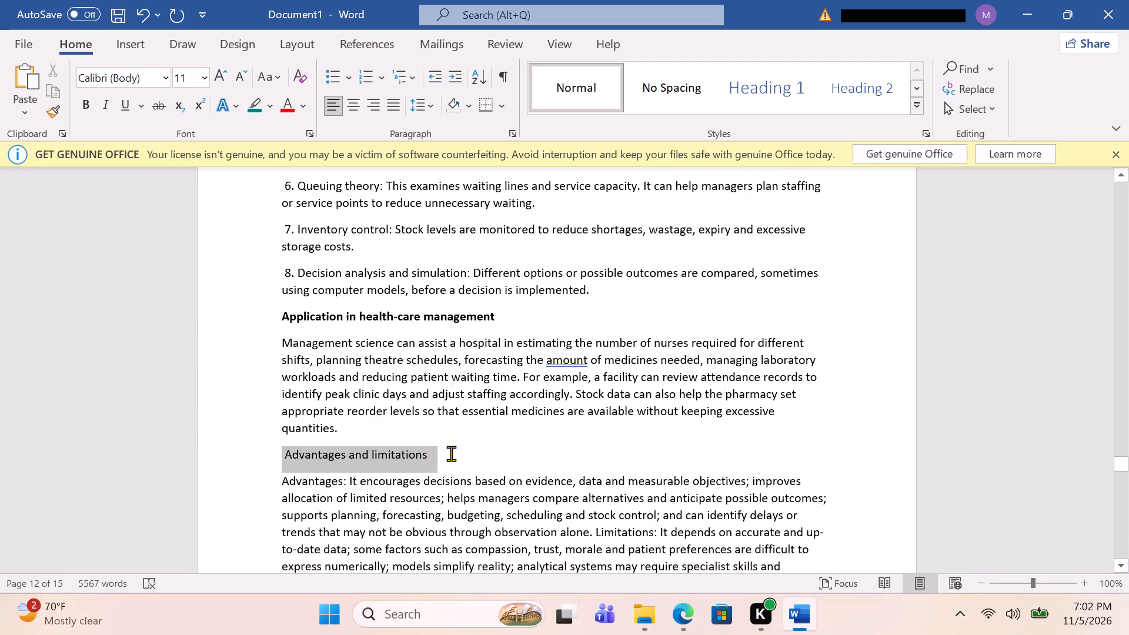
click(525, 437)
click(522, 429)
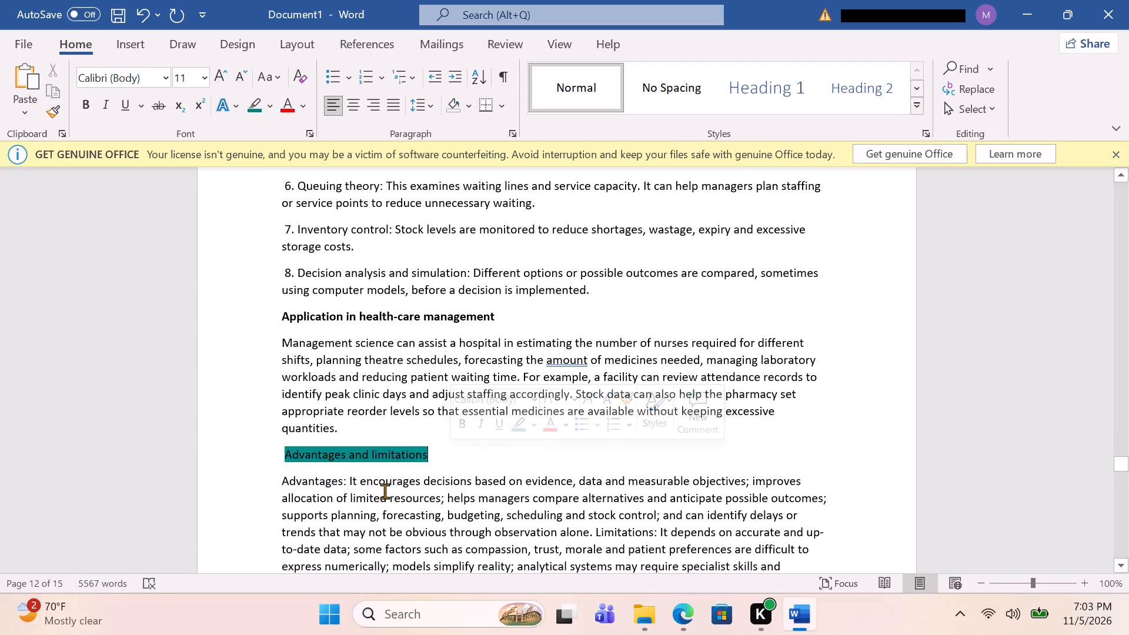
Bold the "Advantages:" label at the start of the paragraph under "Advantages and limitations".
drag(346, 482, 294, 479)
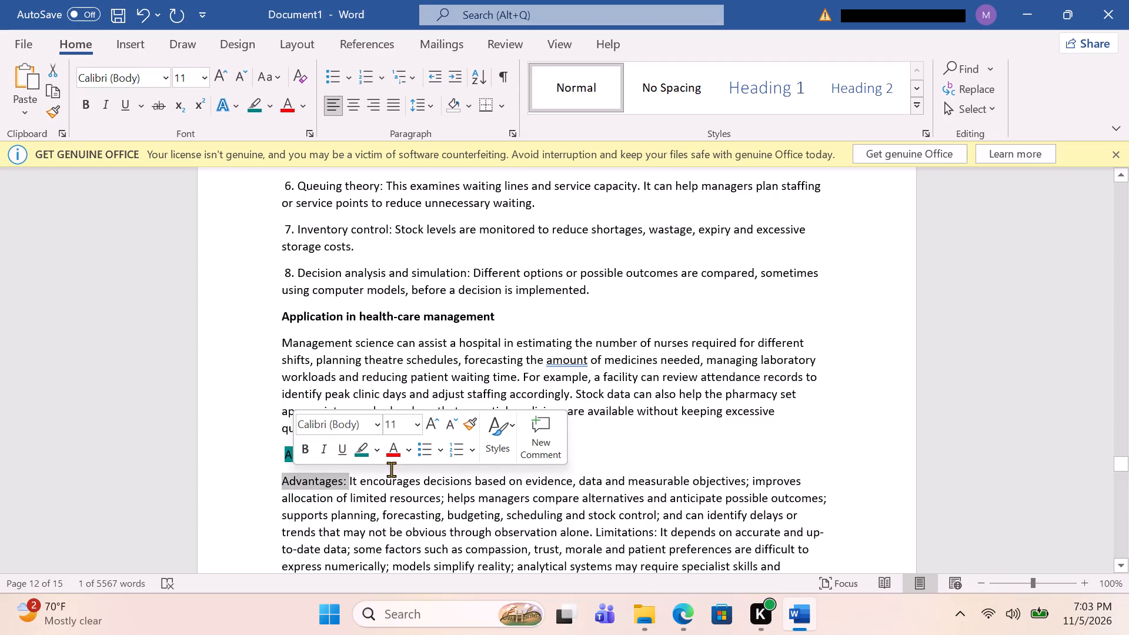
click(303, 450)
drag(263, 466, 261, 467)
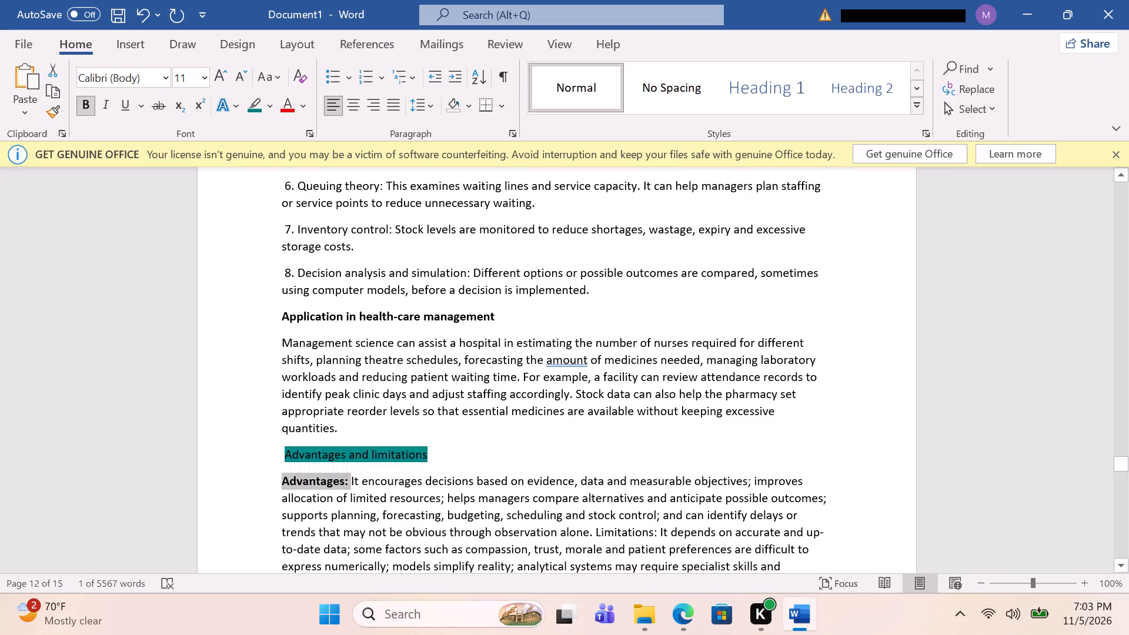
drag(261, 467, 239, 464)
click(255, 502)
click(248, 500)
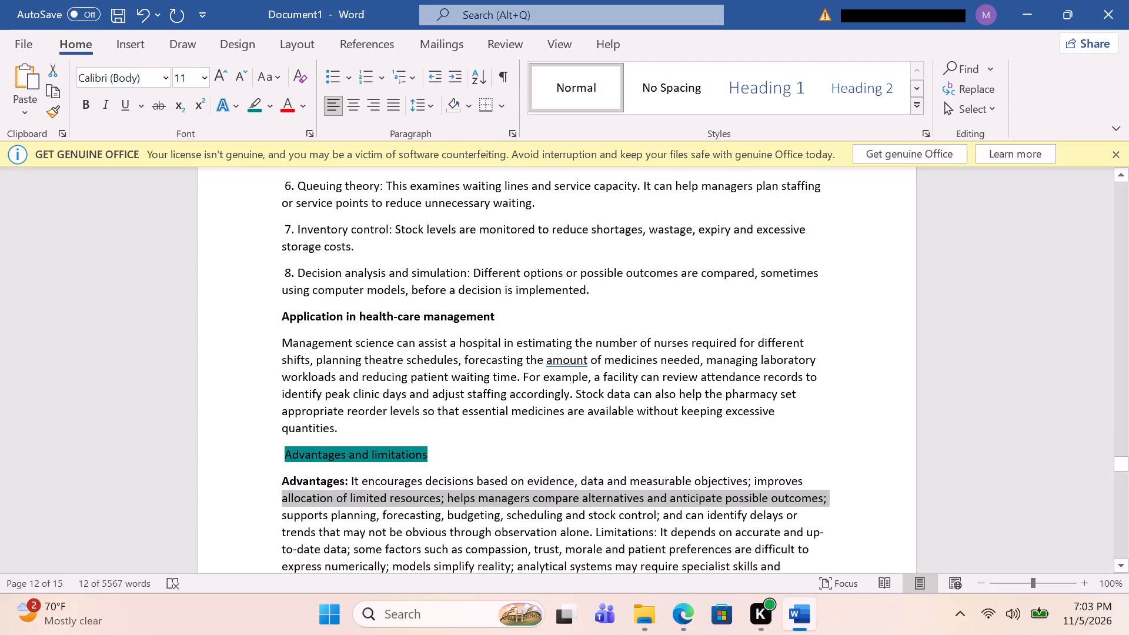
Start a new paragraph at "Limitations:" after the advantages text and make that label bold.
scroll(349, 492, down, 3)
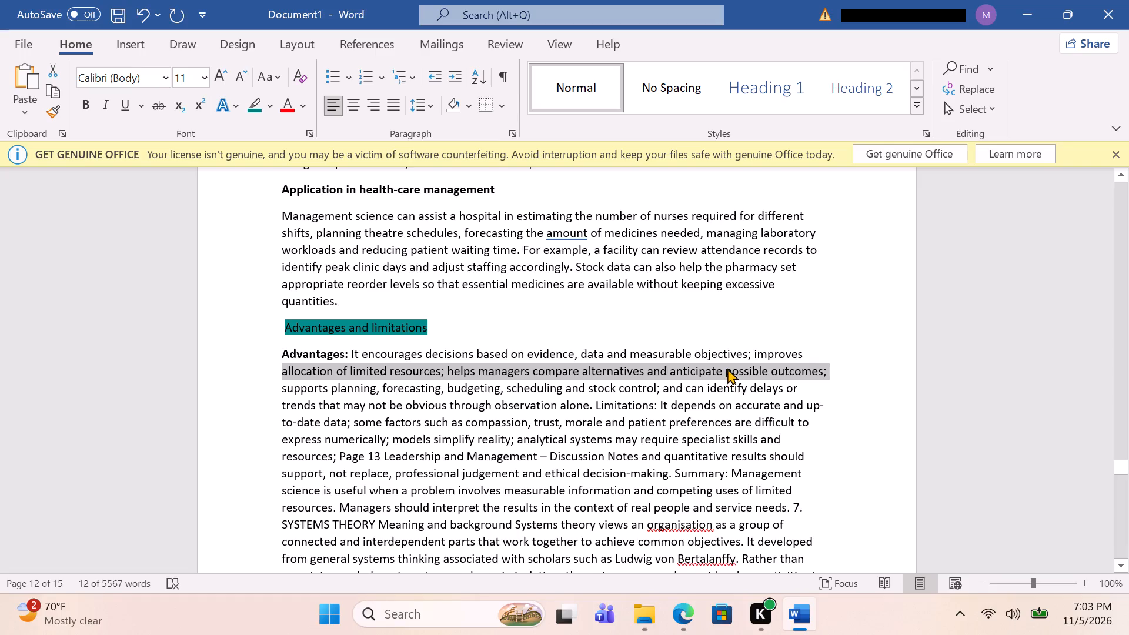
scroll(707, 376, down, 1)
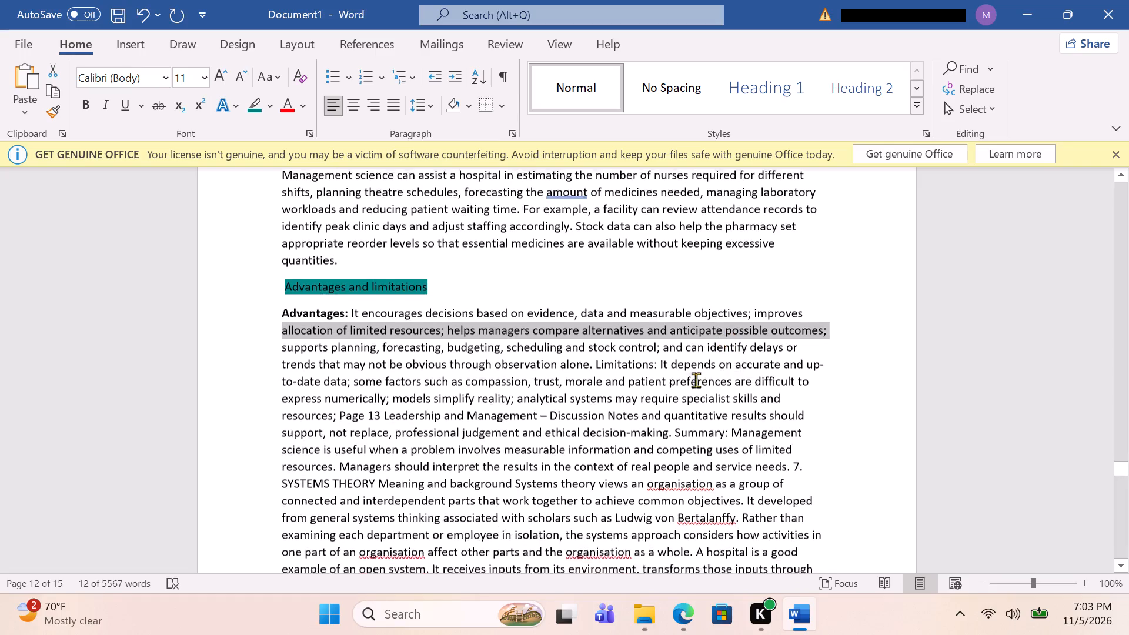
scroll(696, 380, down, 1)
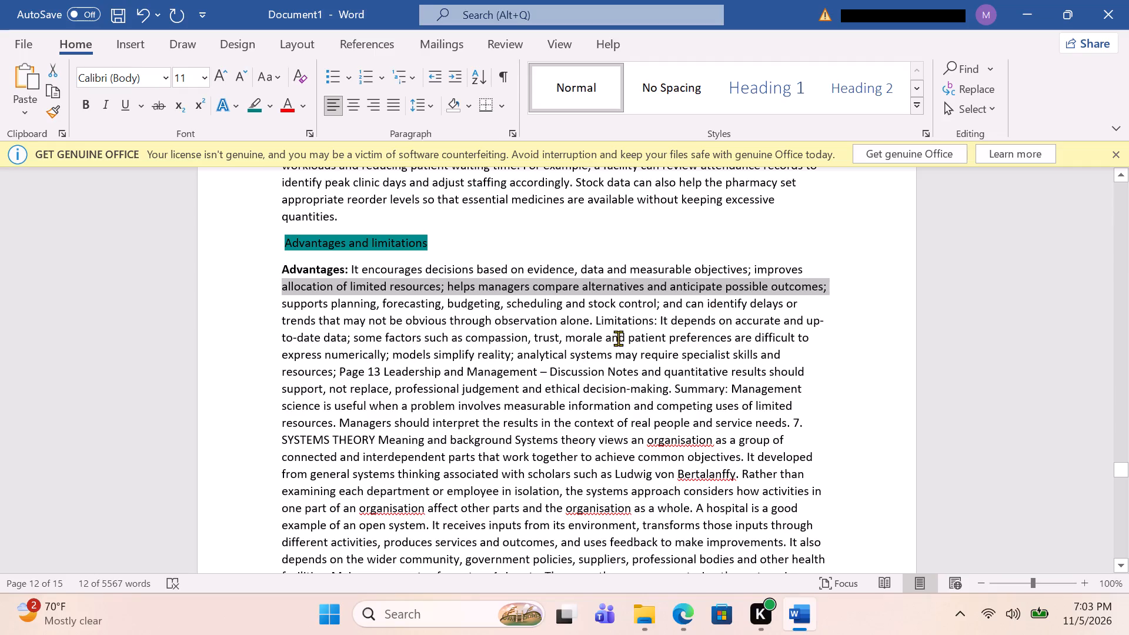
click(590, 319)
click(600, 319)
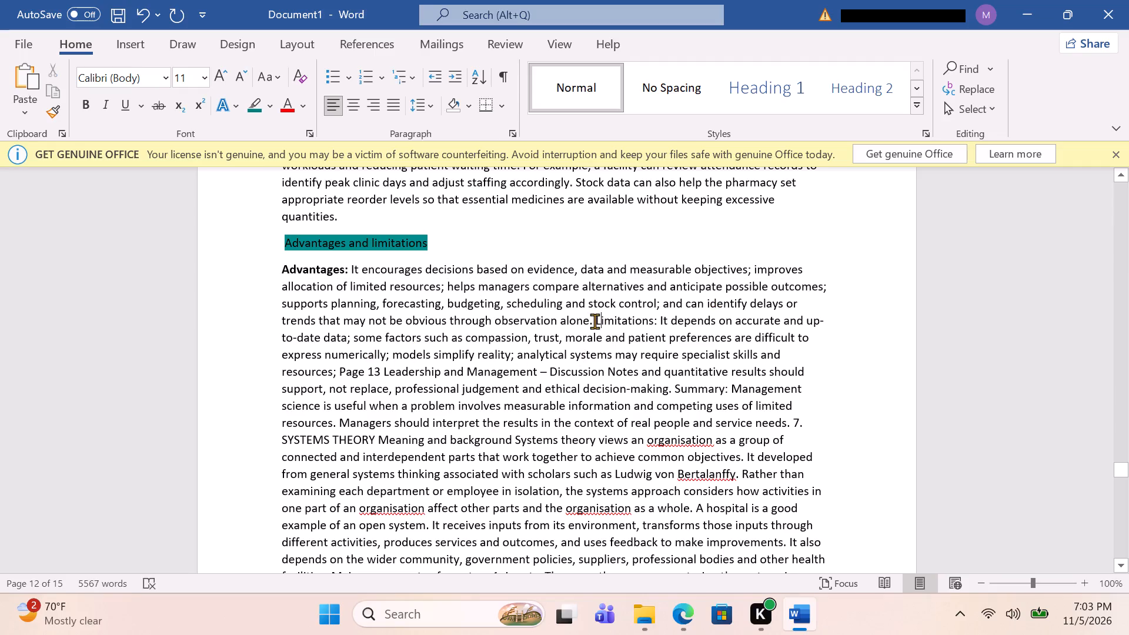
click(594, 321)
key(Return)
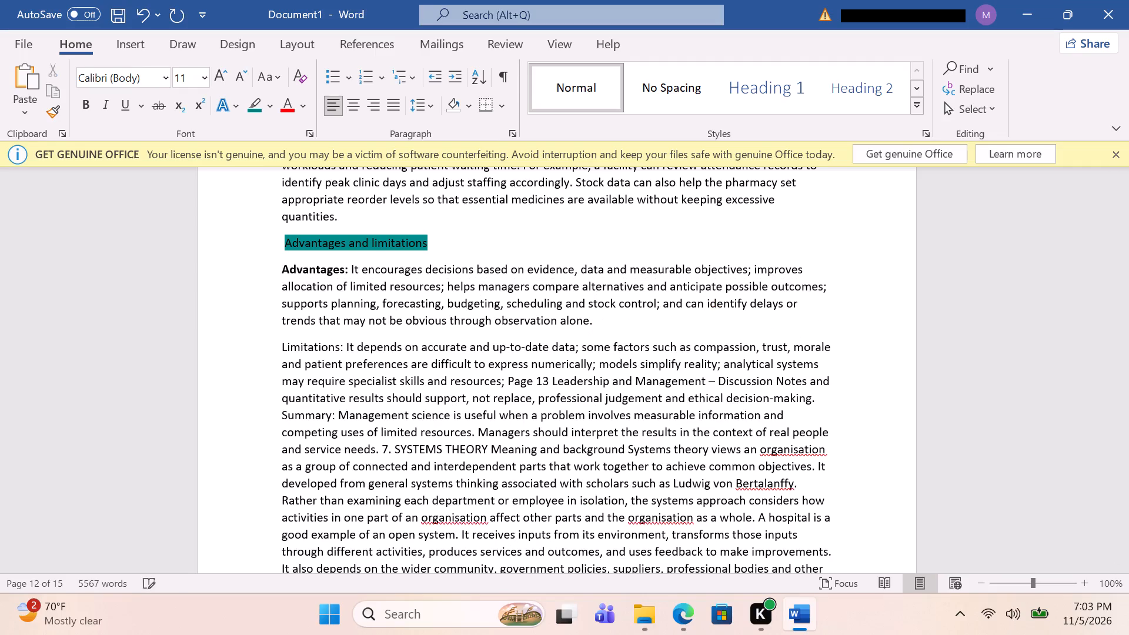
drag(345, 348, 325, 353)
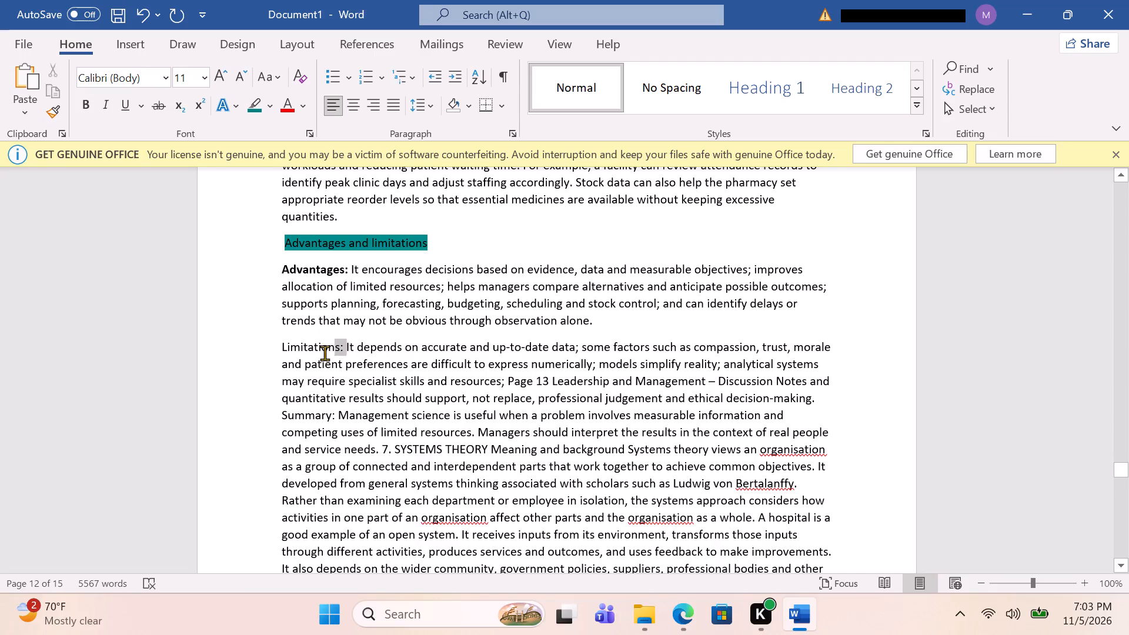
drag(325, 353, 300, 350)
click(316, 330)
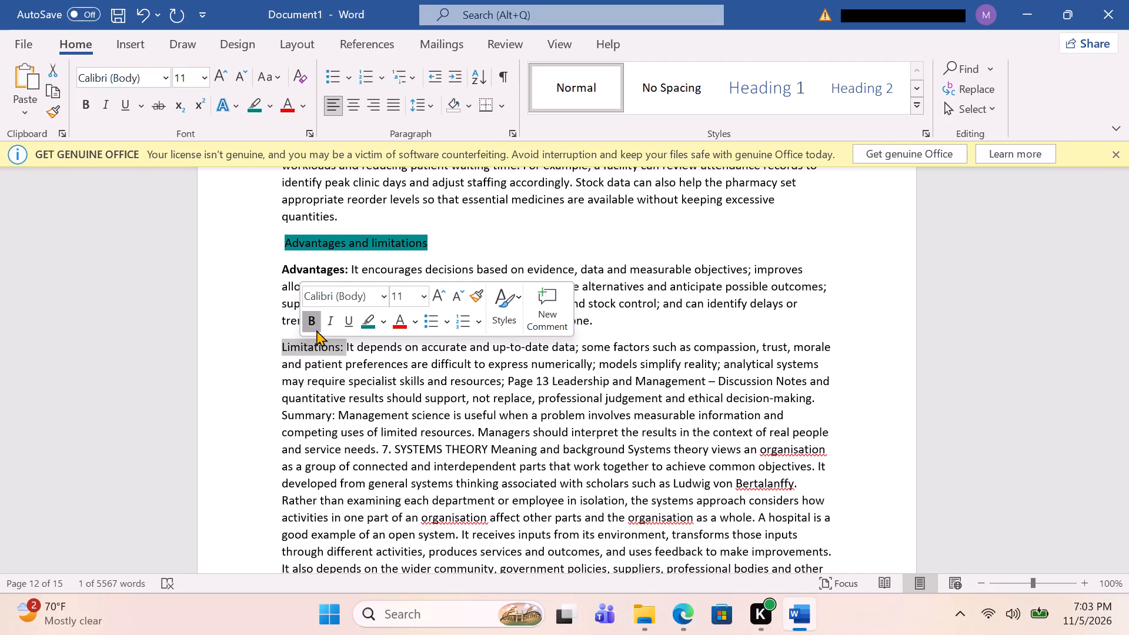
click(275, 356)
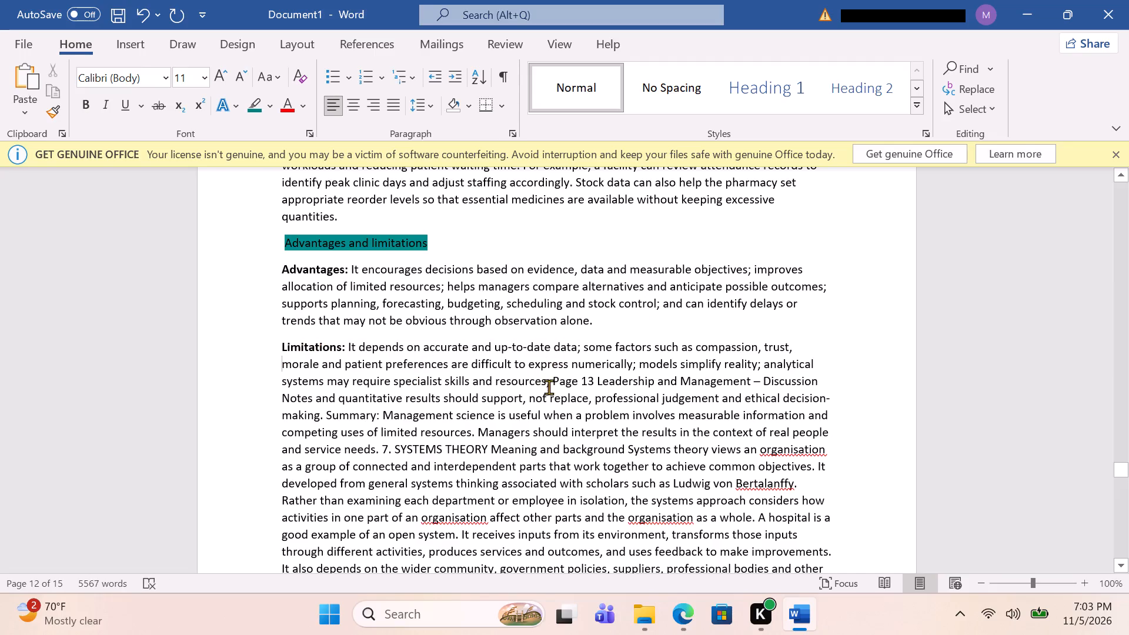
Delete the stray page header text "; Page 13 Leadership and Management – Discussion Notes" from the Limitations paragraph.
drag(550, 384, 798, 382)
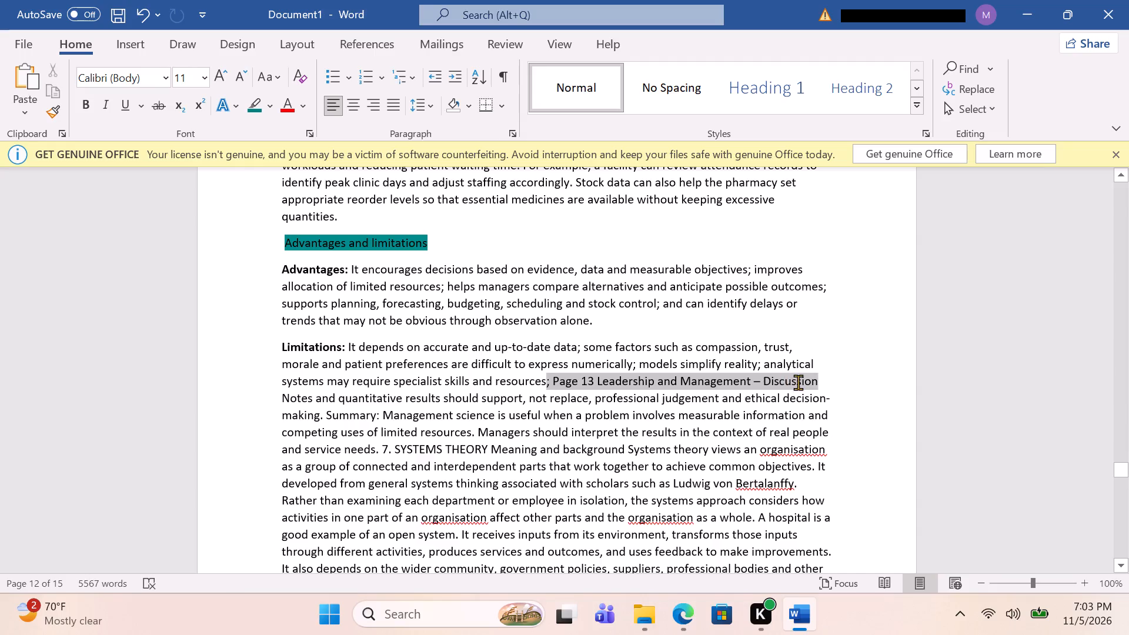
drag(798, 382, 801, 382)
click(816, 353)
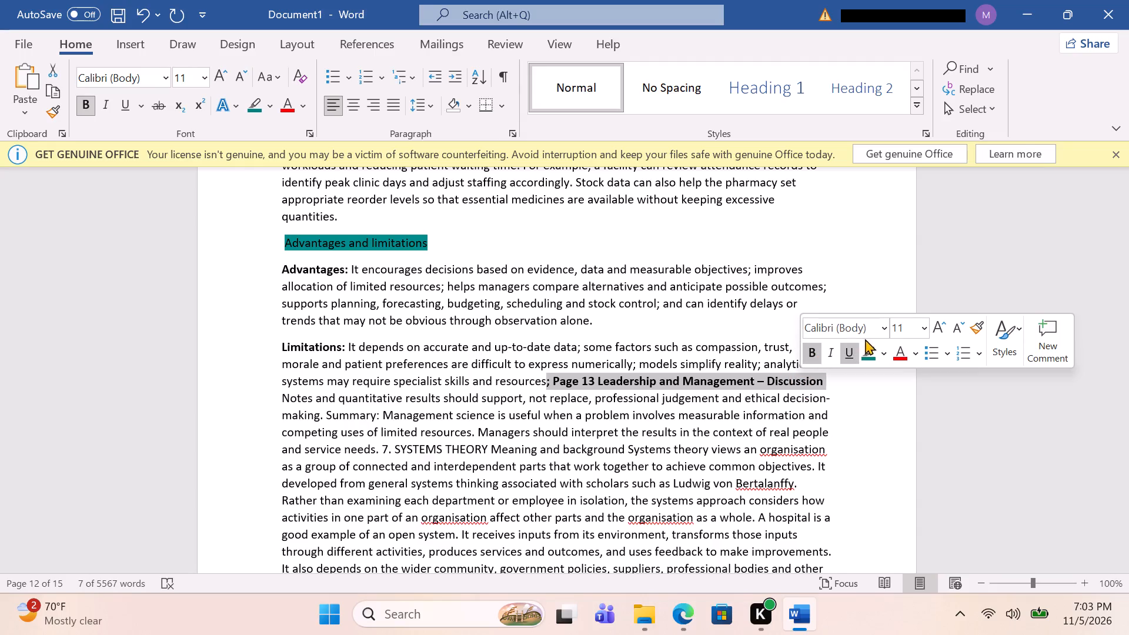
key(Delete)
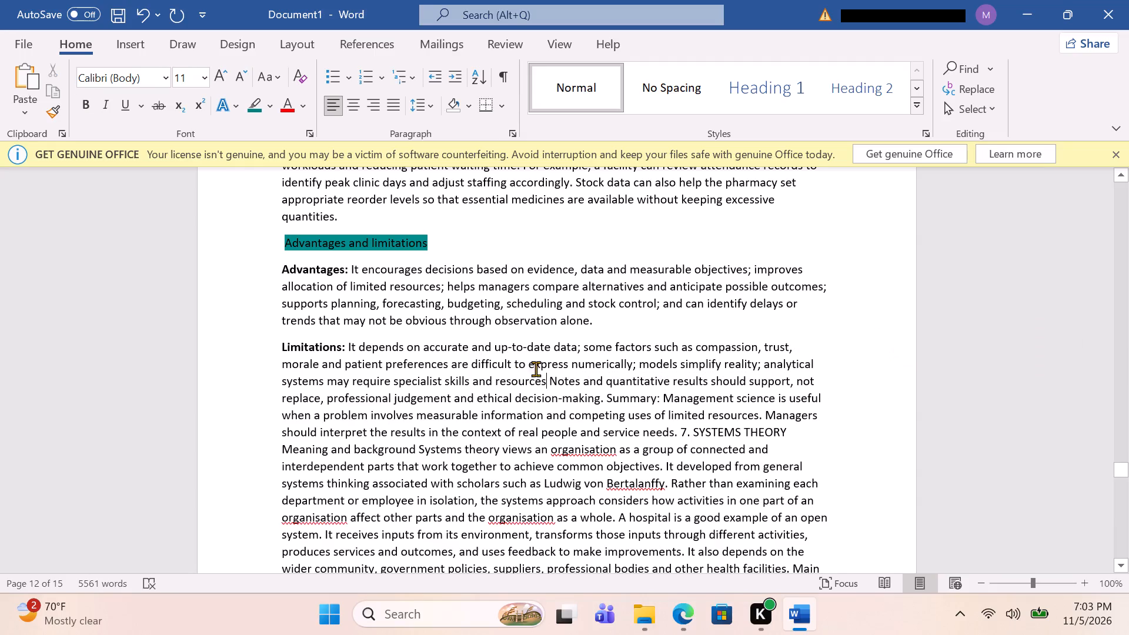
drag(553, 379, 581, 379)
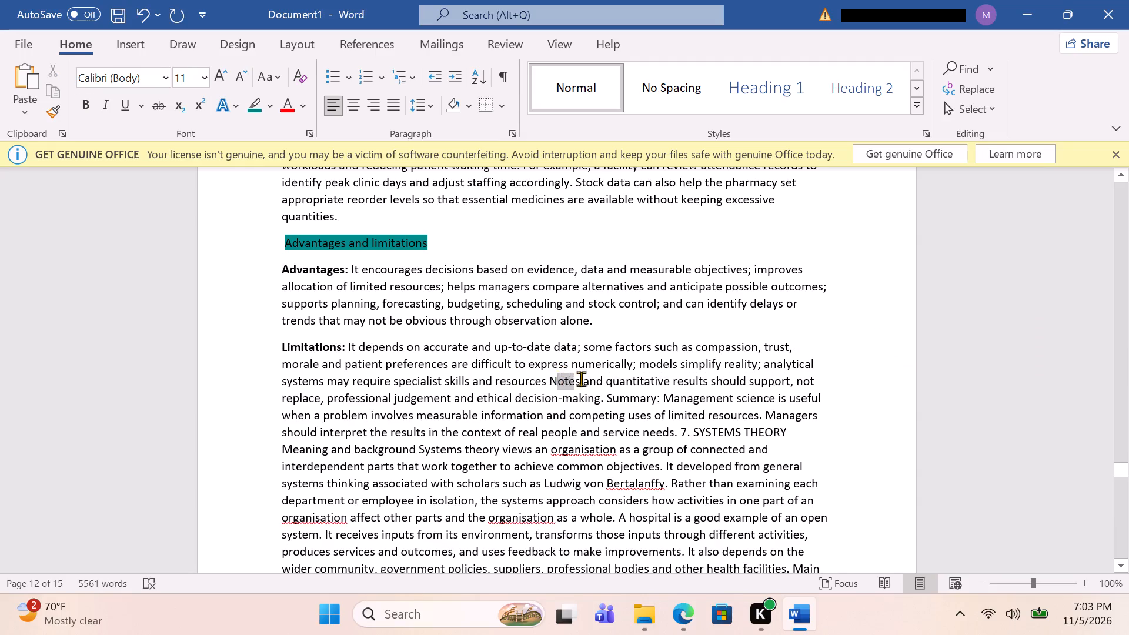
drag(581, 379, 577, 381)
drag(577, 381, 573, 382)
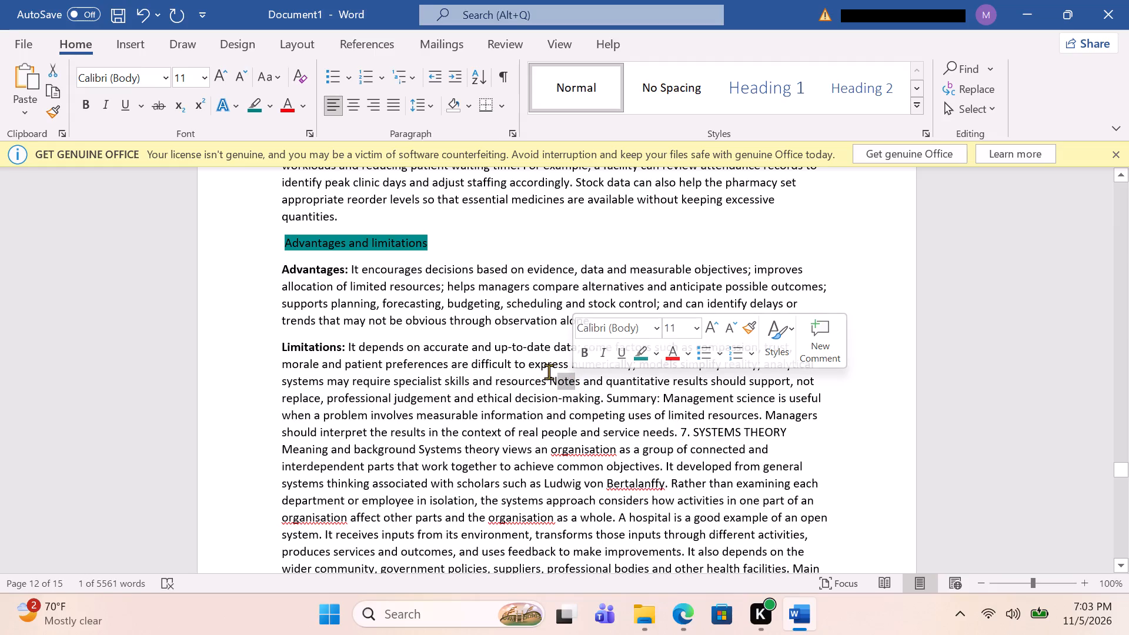
drag(540, 371, 543, 376)
click(549, 379)
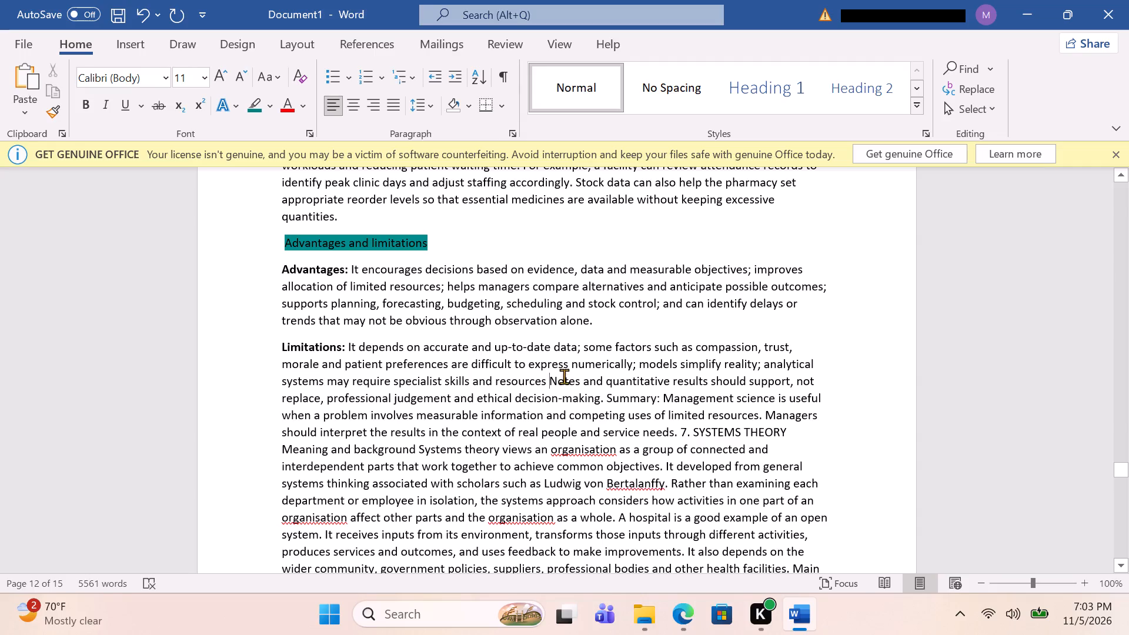
drag(556, 379, 577, 377)
drag(577, 377, 551, 382)
click(546, 383)
drag(550, 379, 583, 380)
key(Delete)
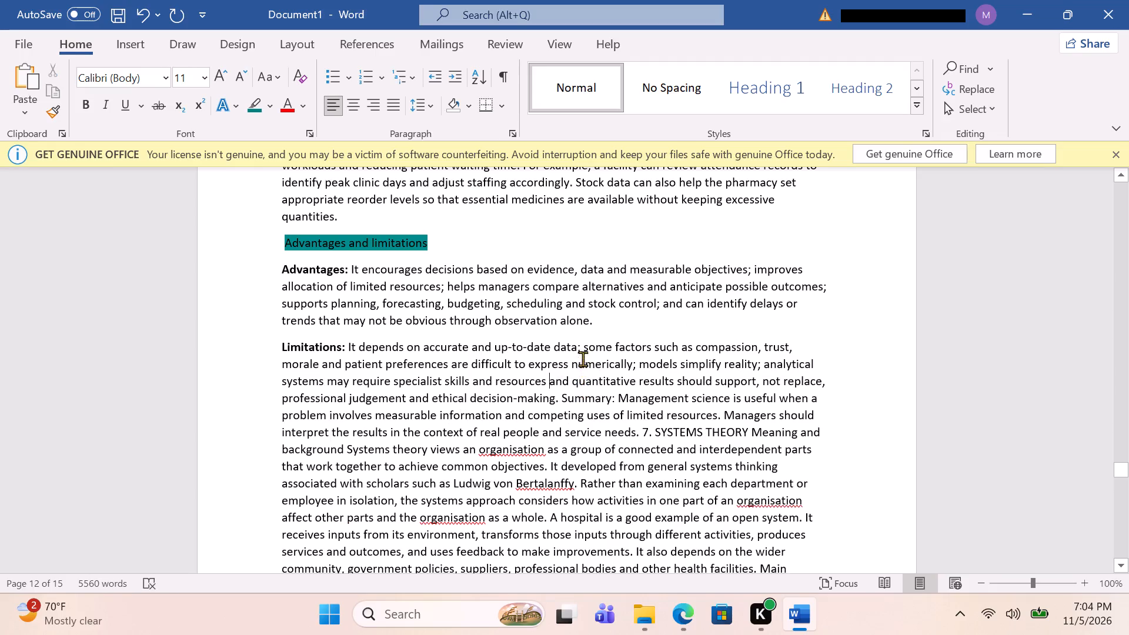
Put "7. SYSTEMS THEORY" on its own line, with one blank line above and two blank lines below it.
scroll(580, 373, down, 6)
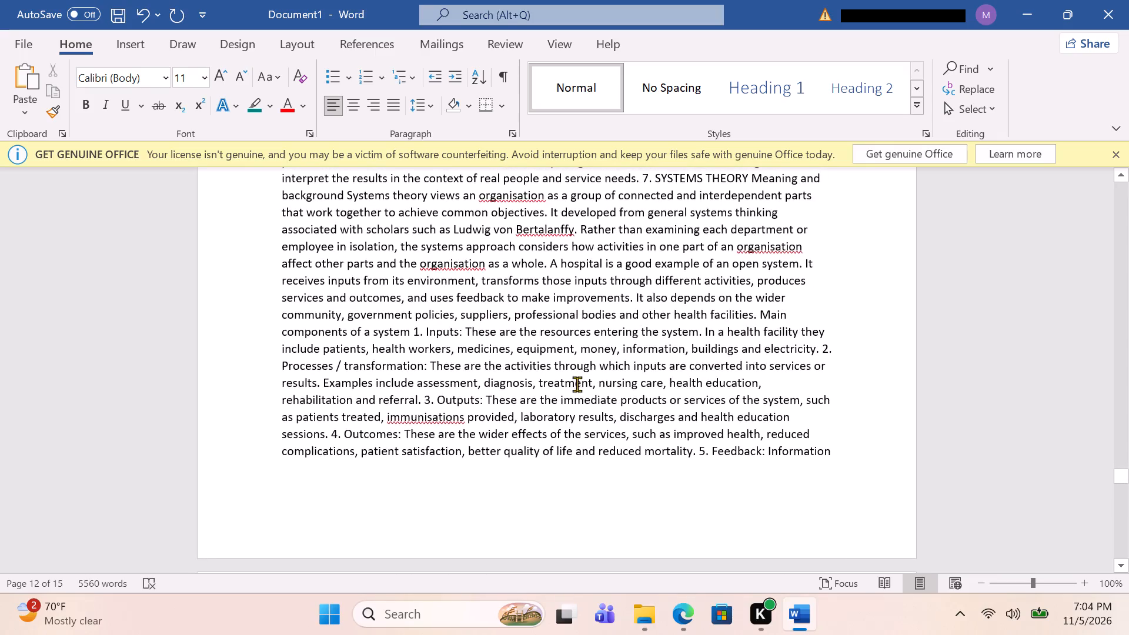
click(642, 179)
key(Return)
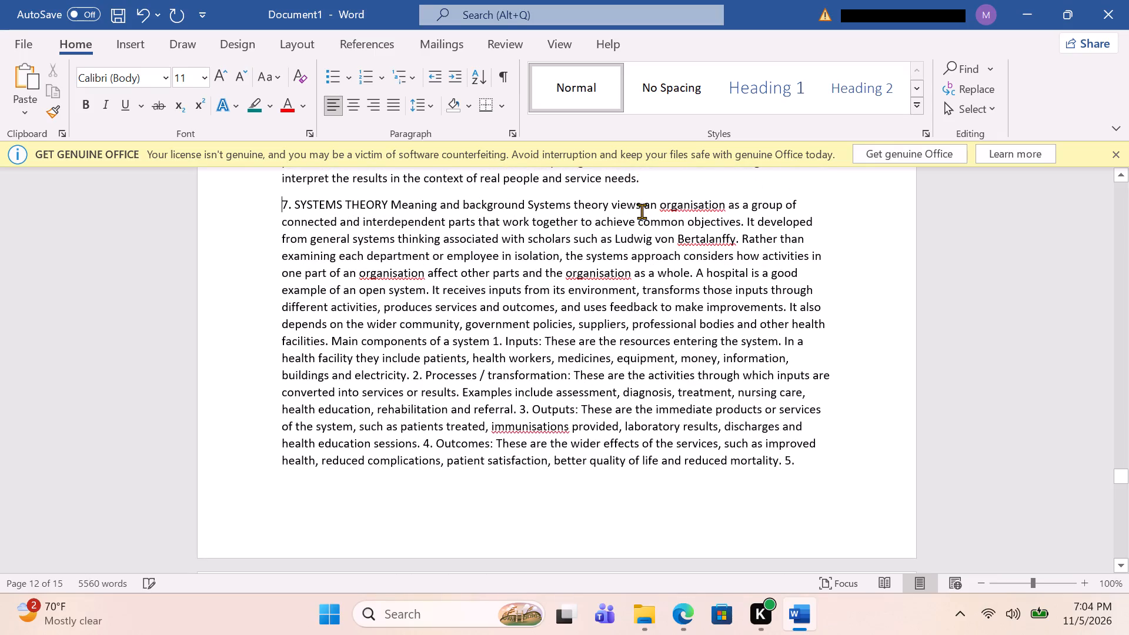
key(Return)
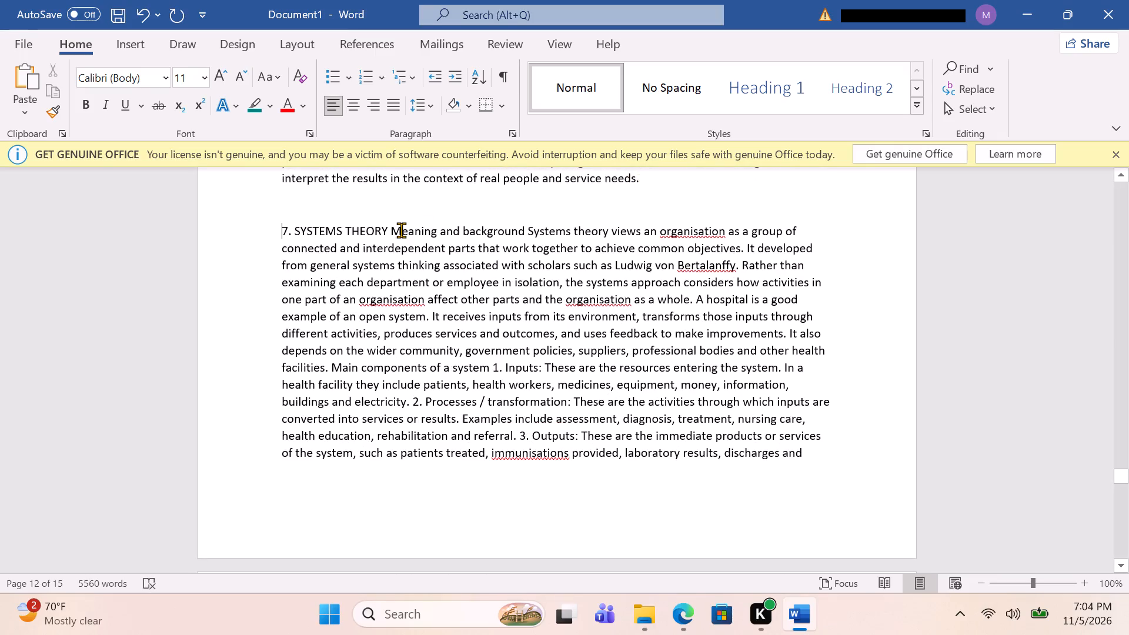
click(387, 228)
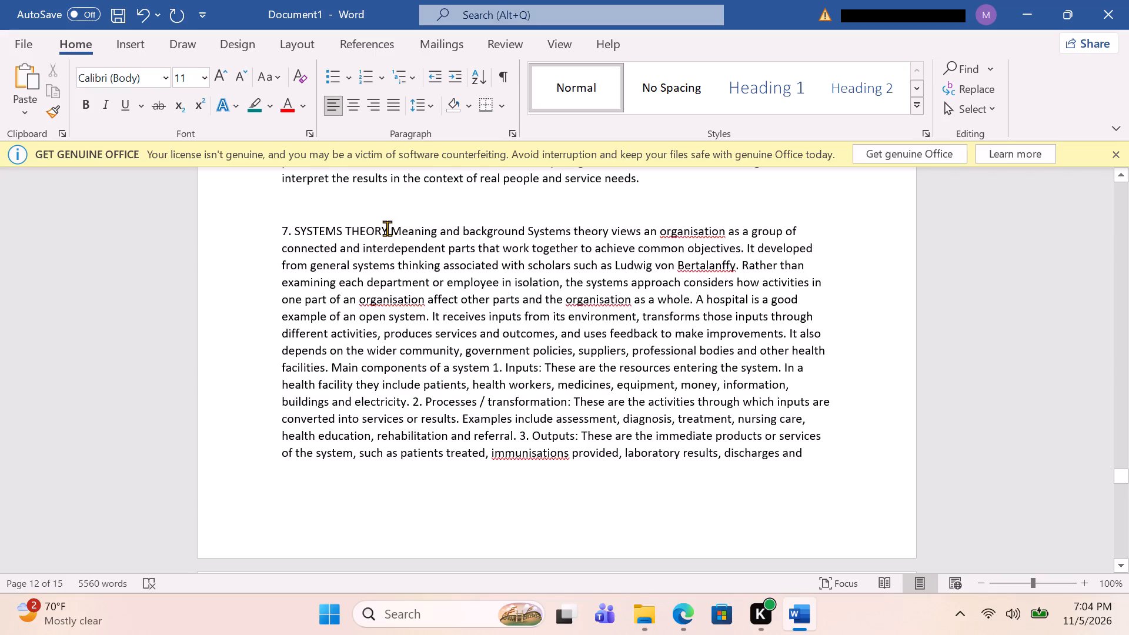
key(Return)
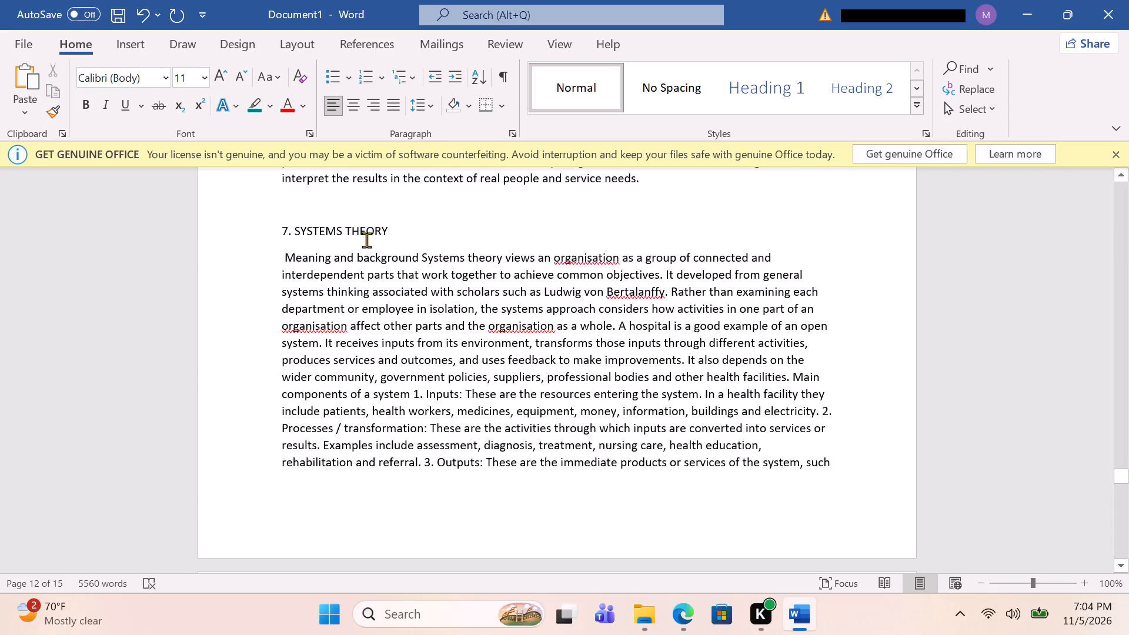
key(Return)
key(Return)
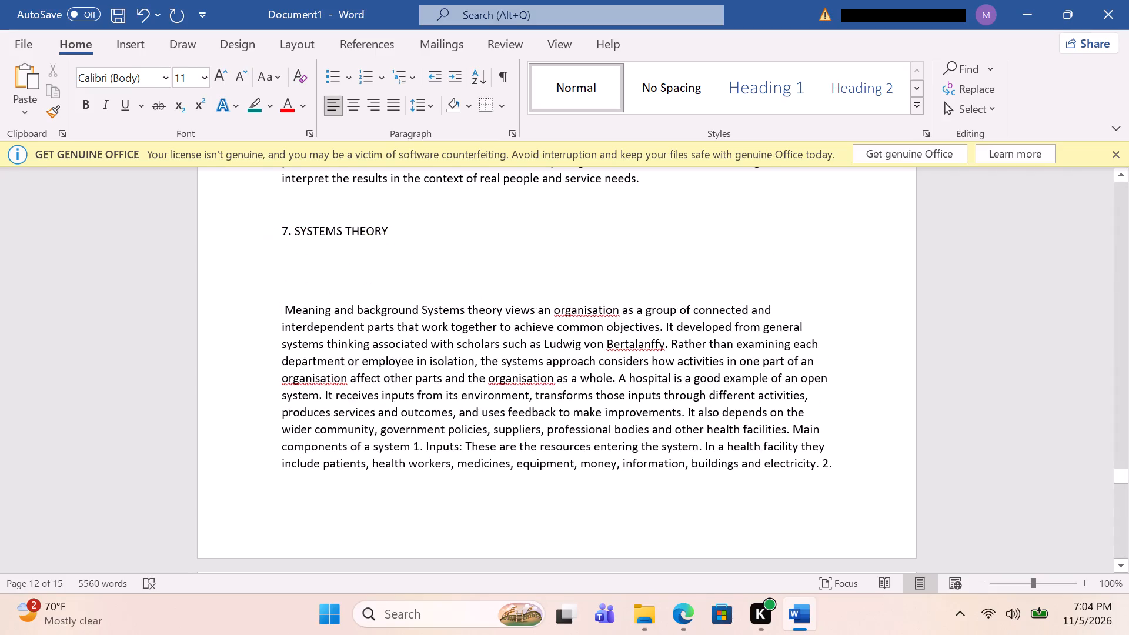
Format the "7. SYSTEMS THEORY" heading with red font colour and teal highlighting.
drag(268, 233, 346, 225)
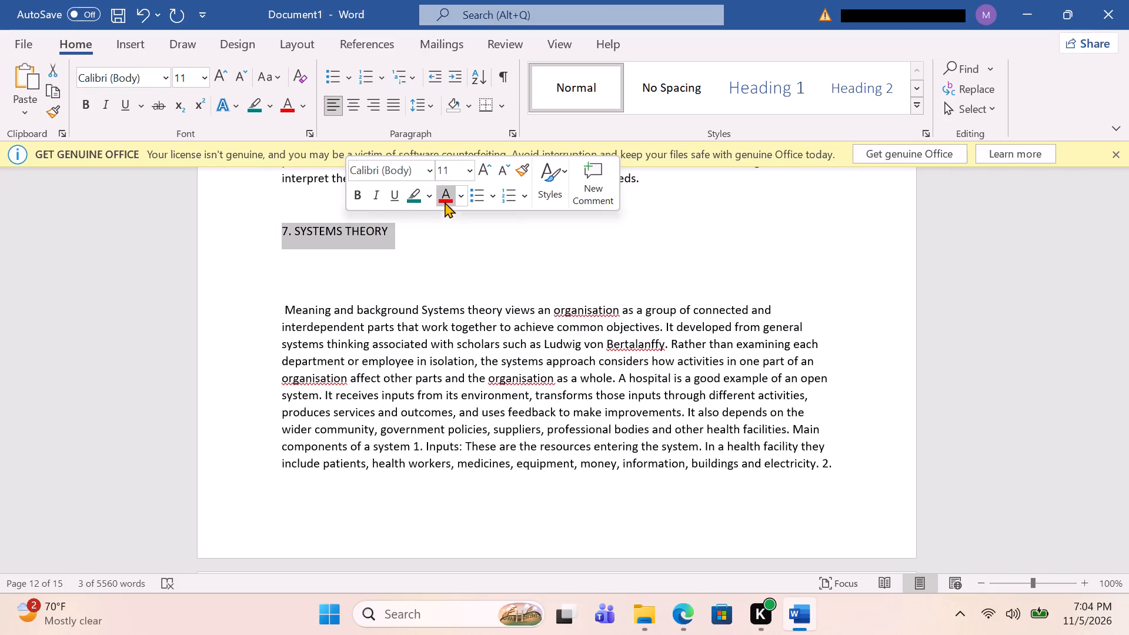
click(445, 200)
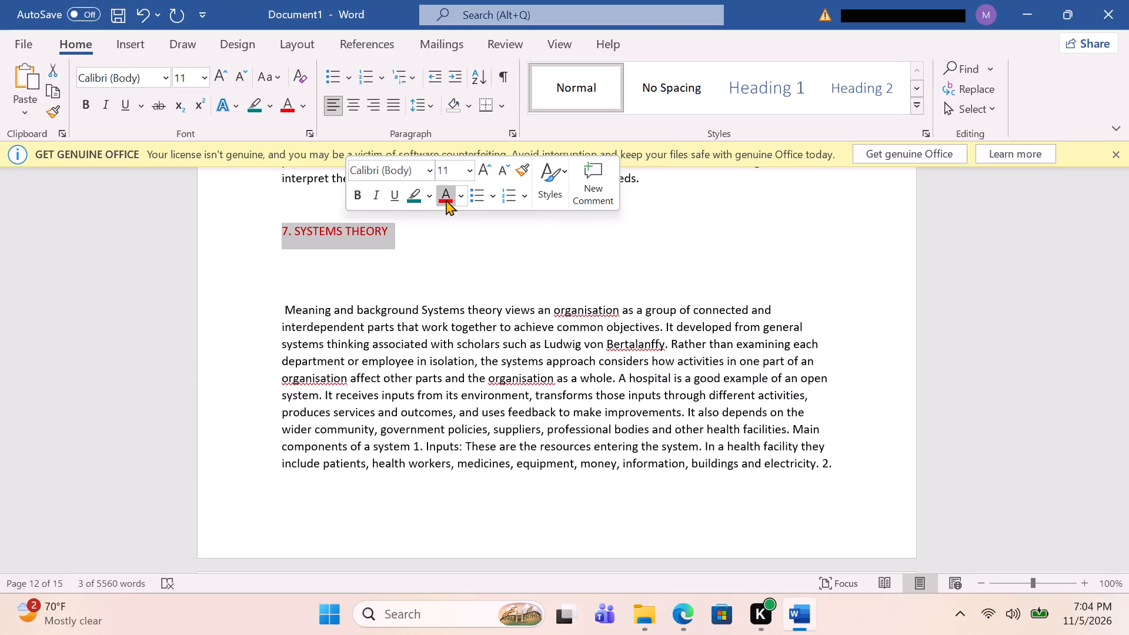
click(419, 202)
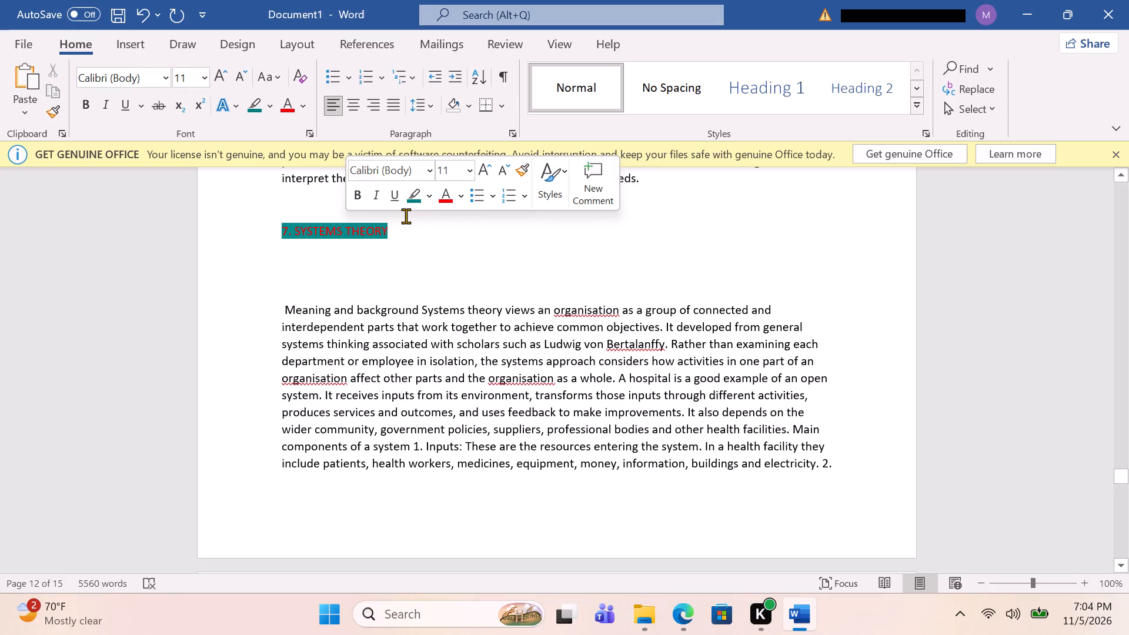
Choose black as the font colour for the "7. SYSTEMS THEORY" heading.
click(442, 203)
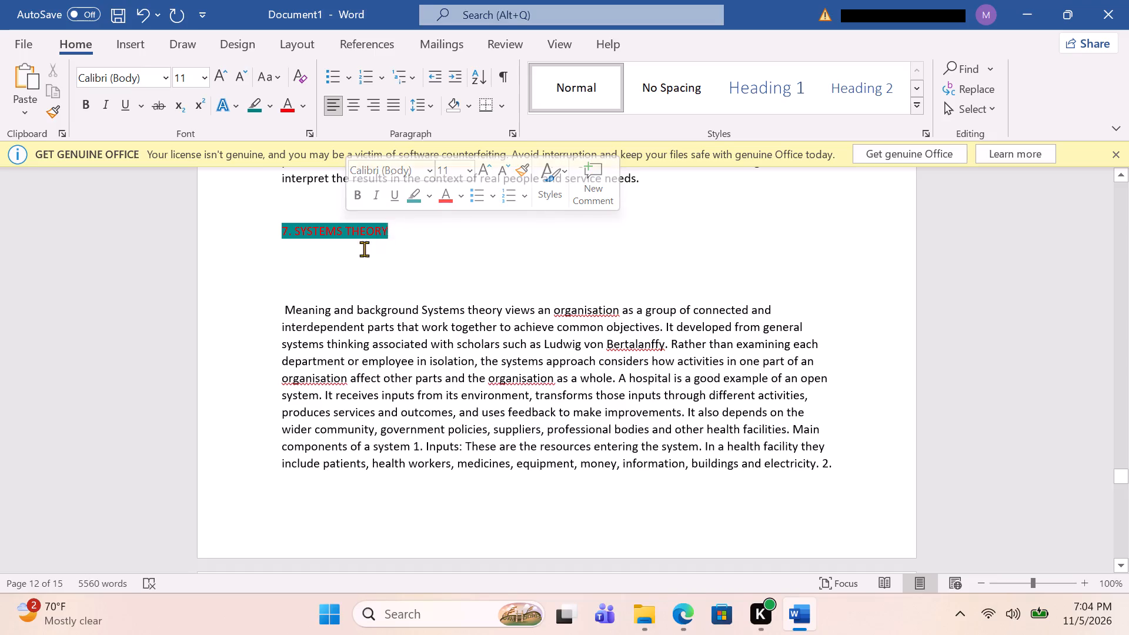
click(464, 200)
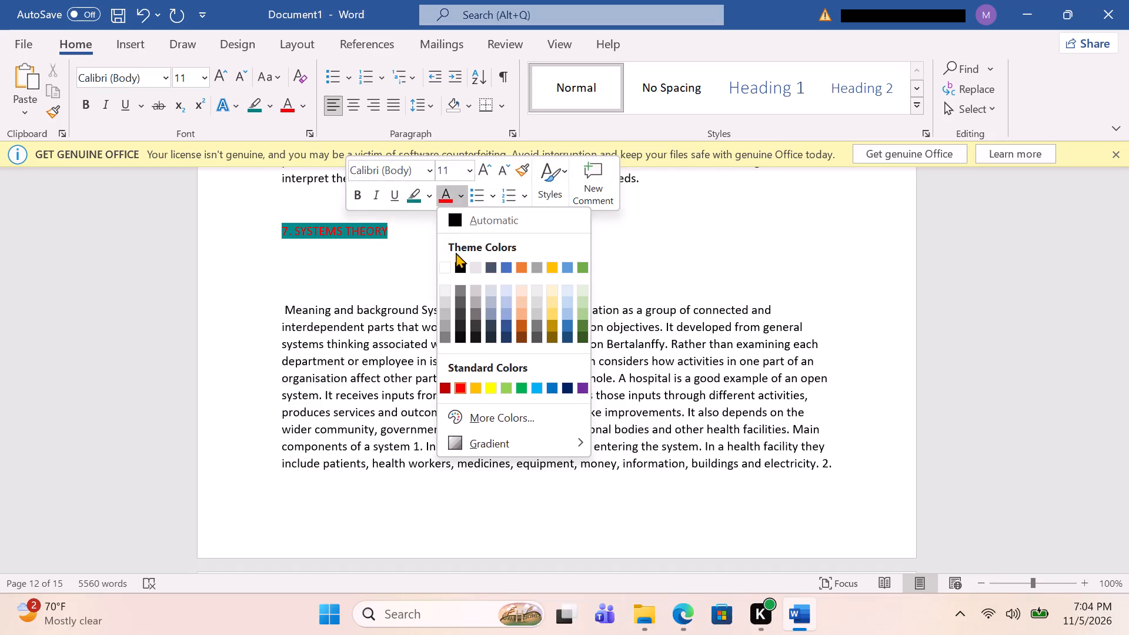
click(462, 263)
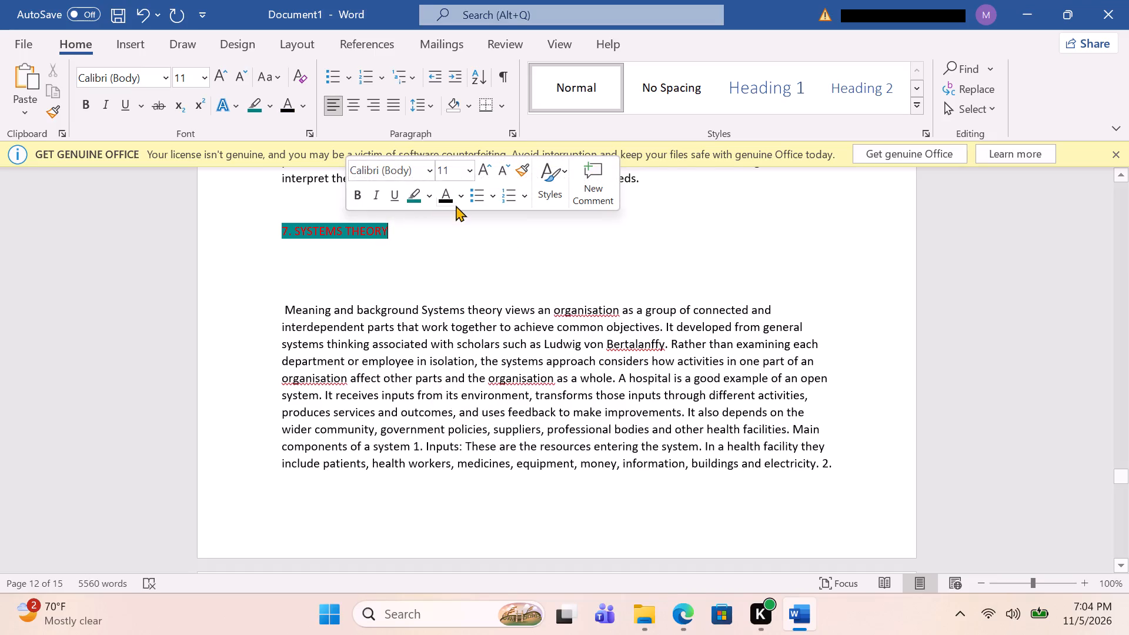
click(447, 202)
click(440, 195)
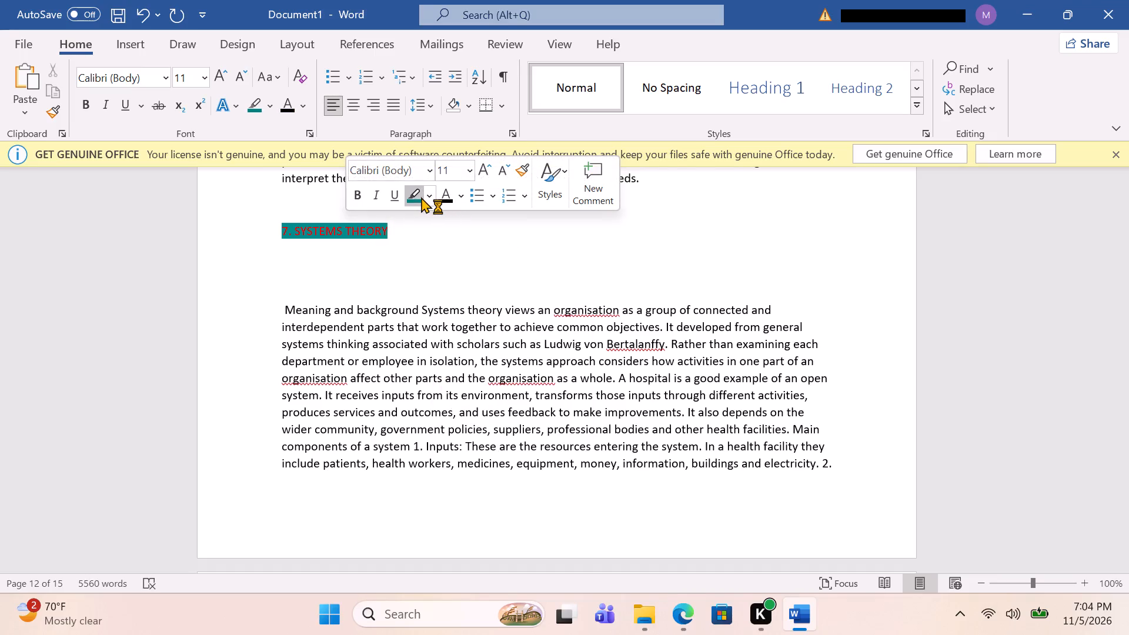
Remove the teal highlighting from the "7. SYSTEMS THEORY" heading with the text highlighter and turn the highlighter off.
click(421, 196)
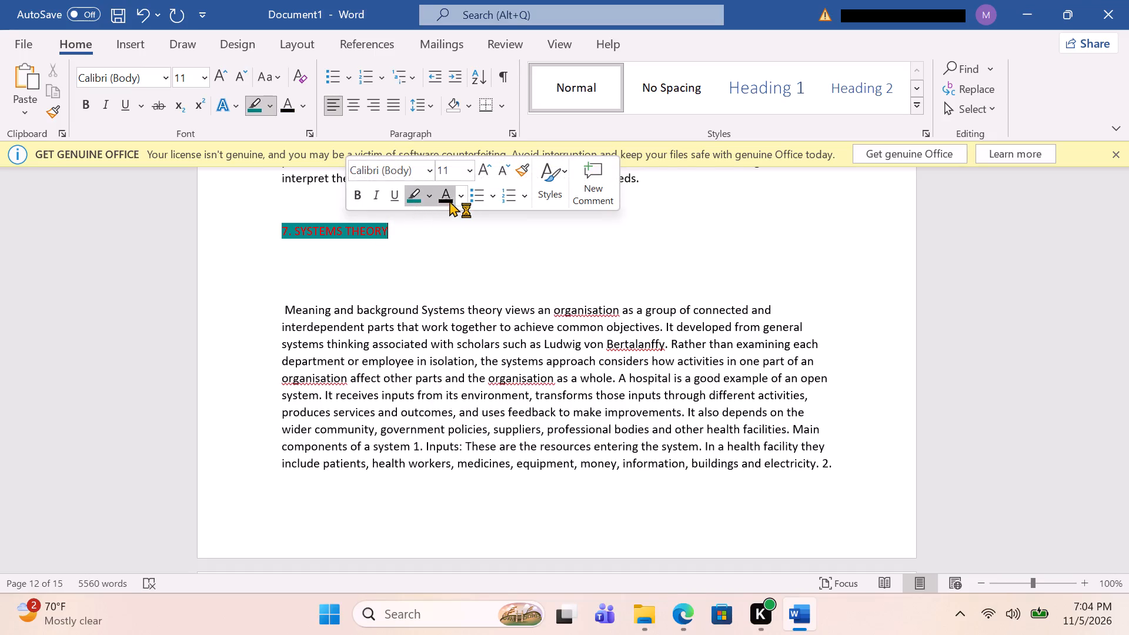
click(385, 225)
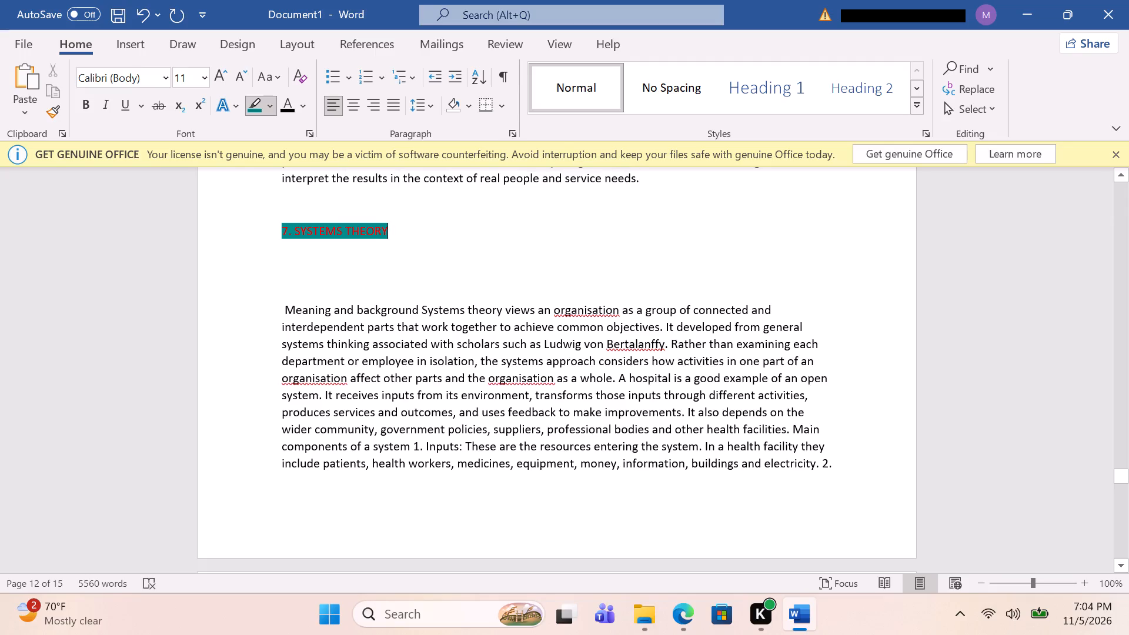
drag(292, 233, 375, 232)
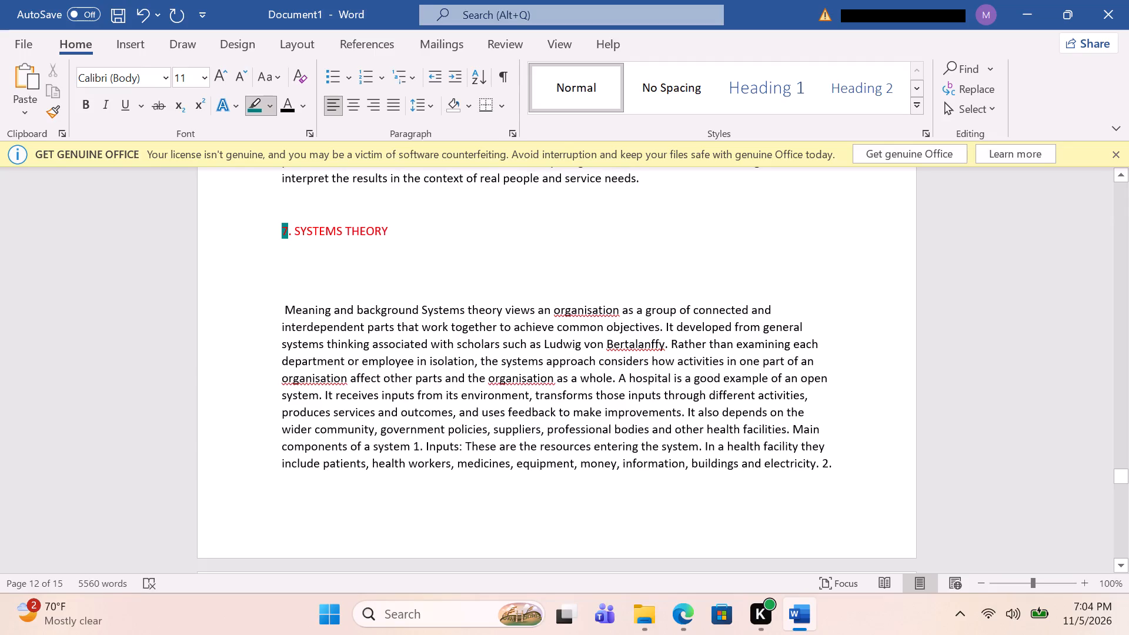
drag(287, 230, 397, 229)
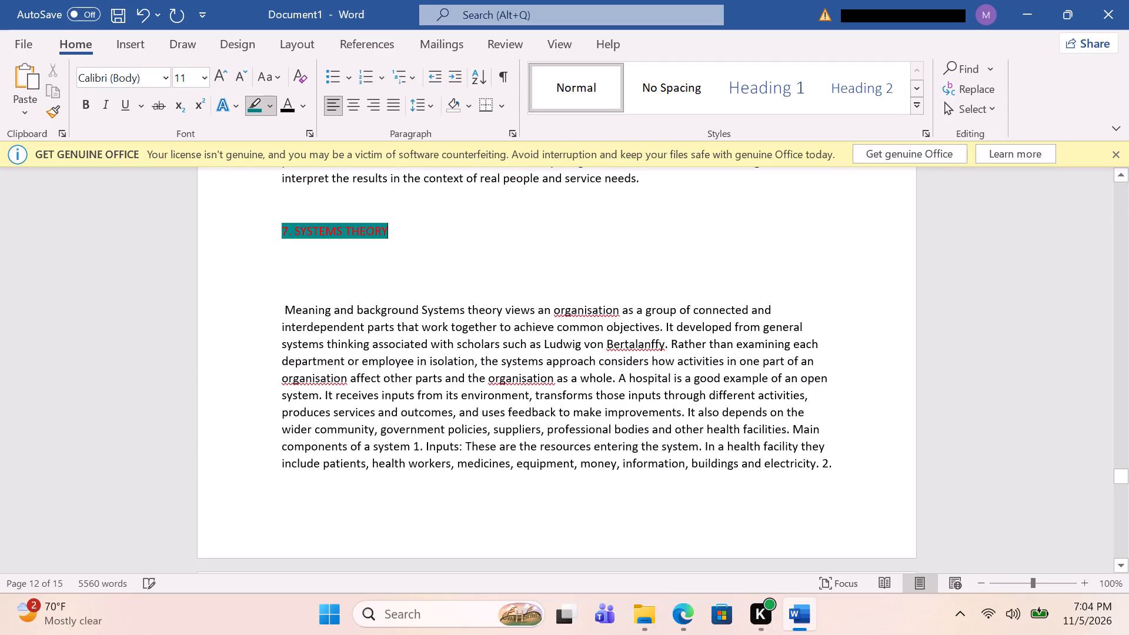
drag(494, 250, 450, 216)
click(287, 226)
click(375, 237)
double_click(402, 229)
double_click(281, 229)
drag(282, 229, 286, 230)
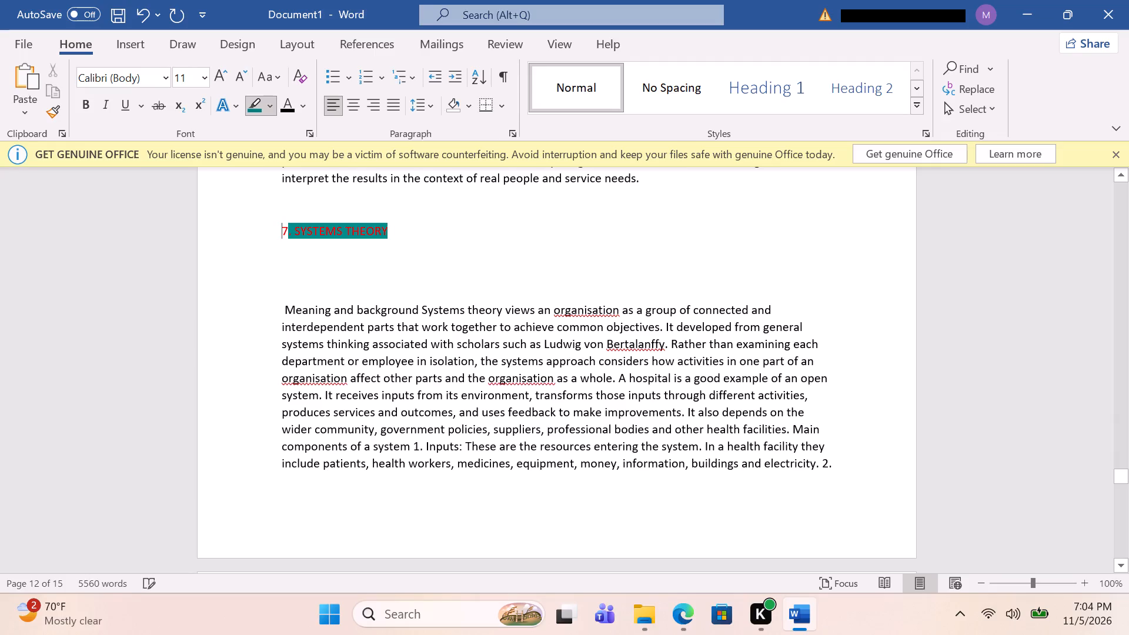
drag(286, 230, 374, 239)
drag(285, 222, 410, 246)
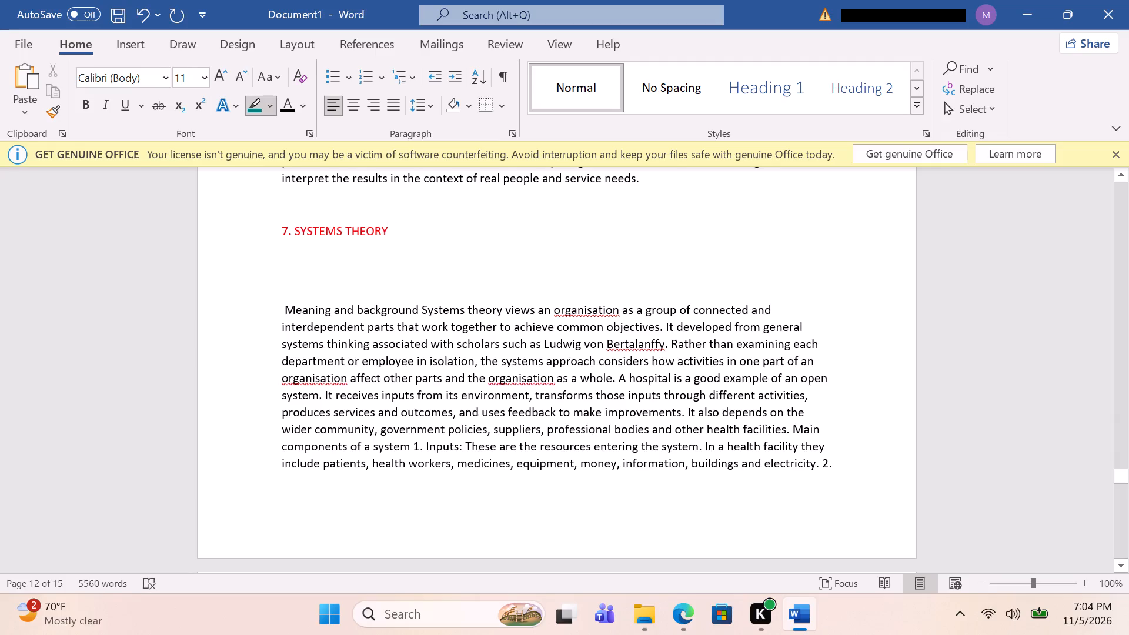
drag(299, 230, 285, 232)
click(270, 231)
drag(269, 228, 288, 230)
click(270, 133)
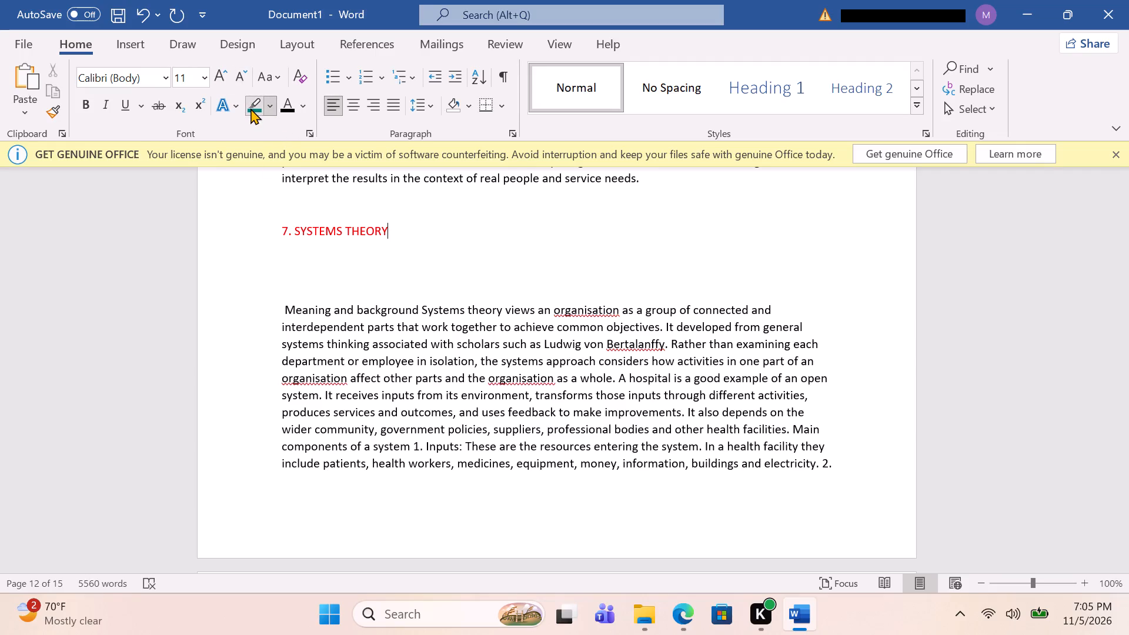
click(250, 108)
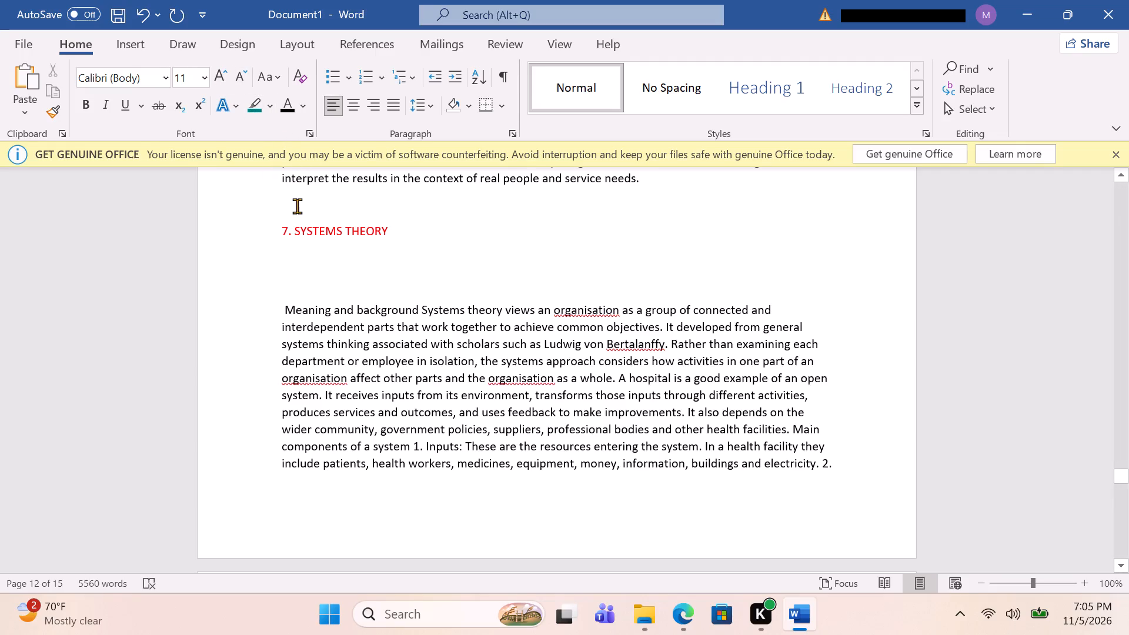
Format the "7. SYSTEMS THEORY" heading with black font colour and teal highlighting.
drag(282, 233, 359, 268)
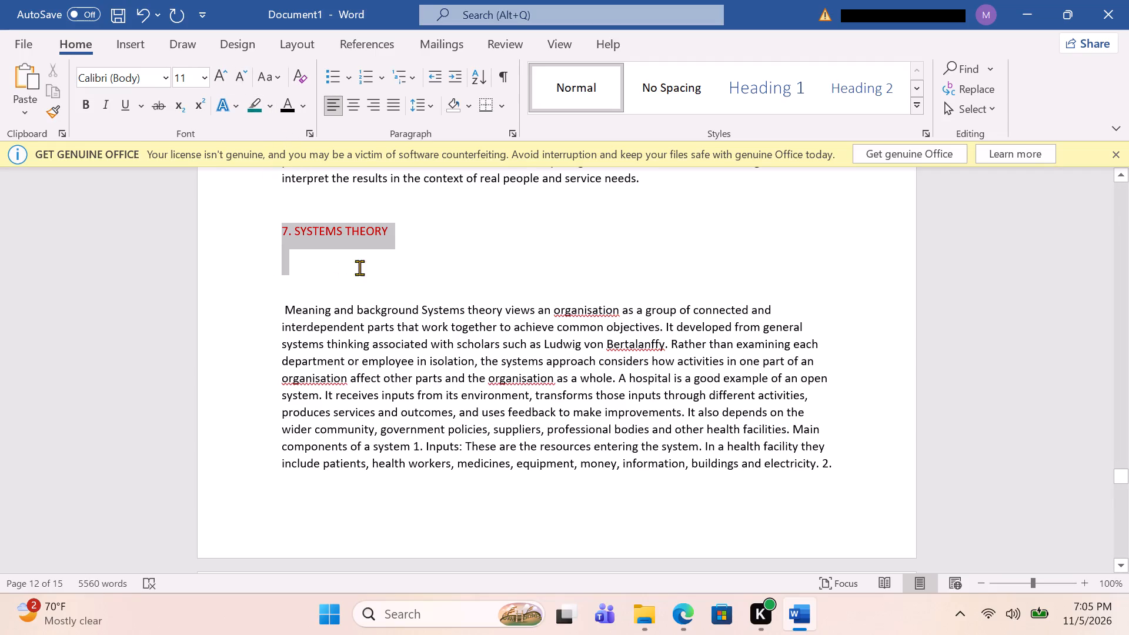
drag(359, 268, 382, 233)
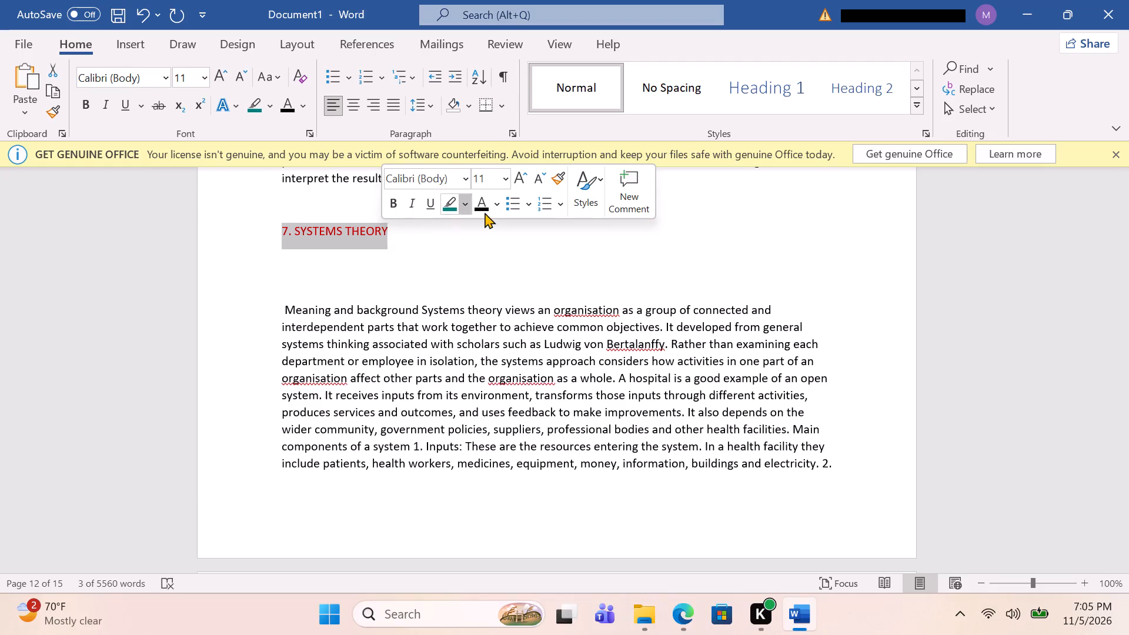
click(486, 207)
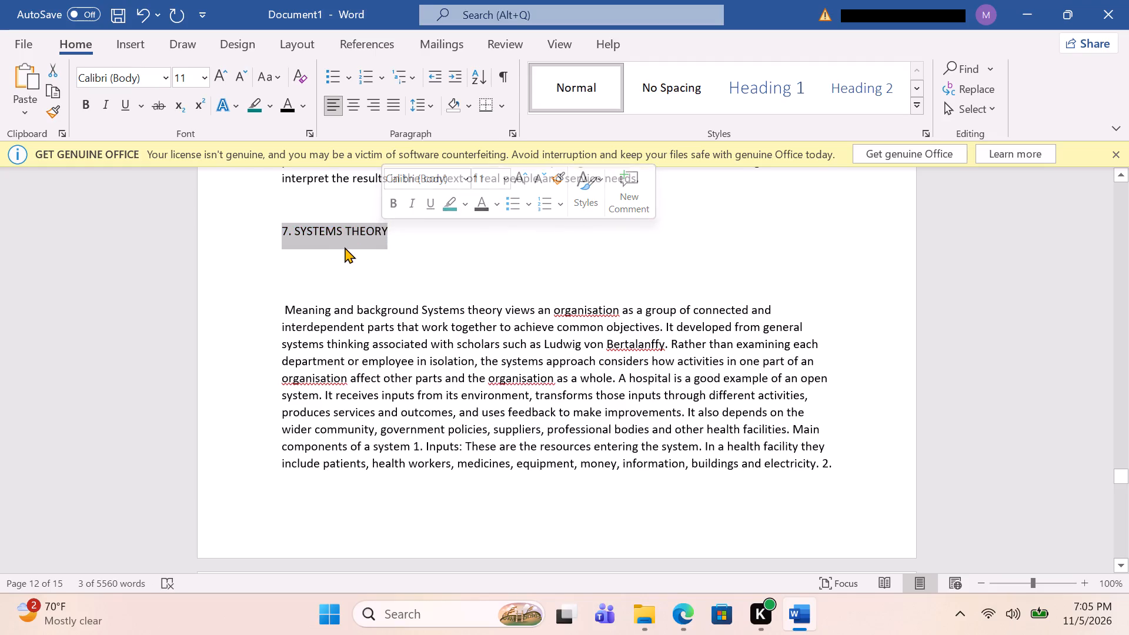
click(449, 208)
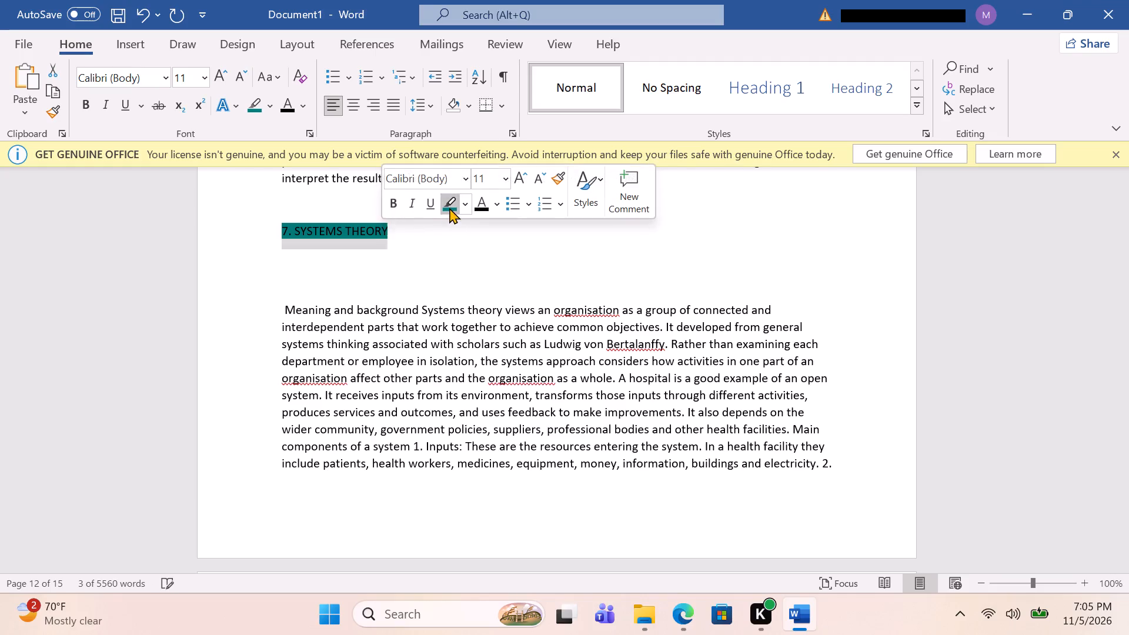
Put "Meaning and background" on its own line above the systems theory text and make it bold.
scroll(328, 279, down, 2)
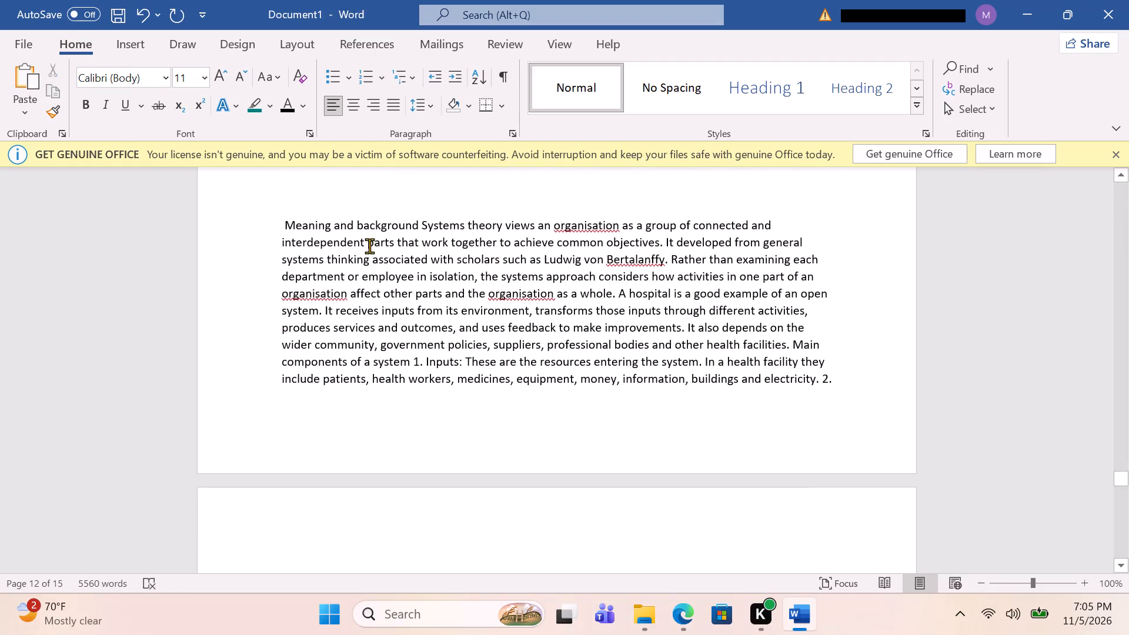
click(419, 229)
key(Return)
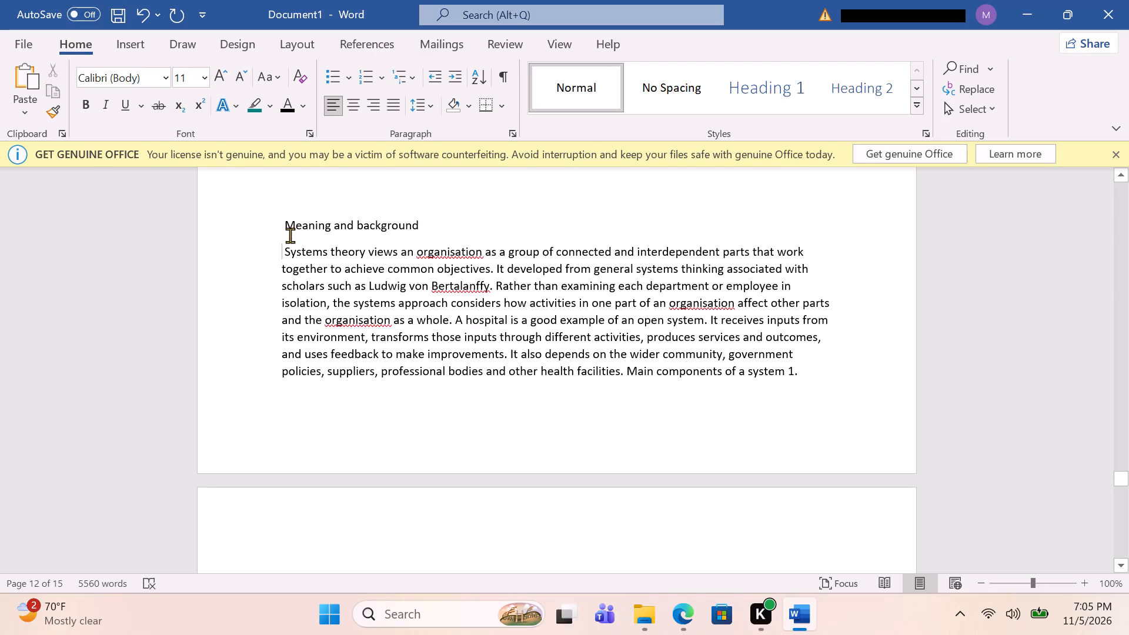
drag(263, 211, 393, 221)
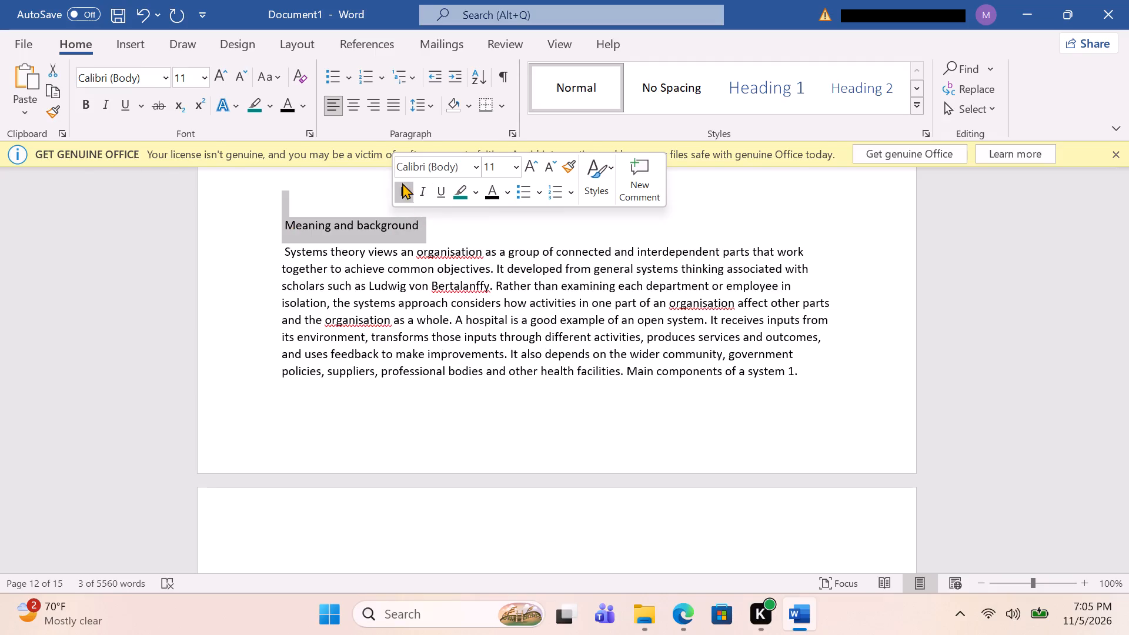
click(400, 191)
Start a new paragraph at "A hospital is a good example of an open system" in the systems theory text.
scroll(333, 254, down, 1)
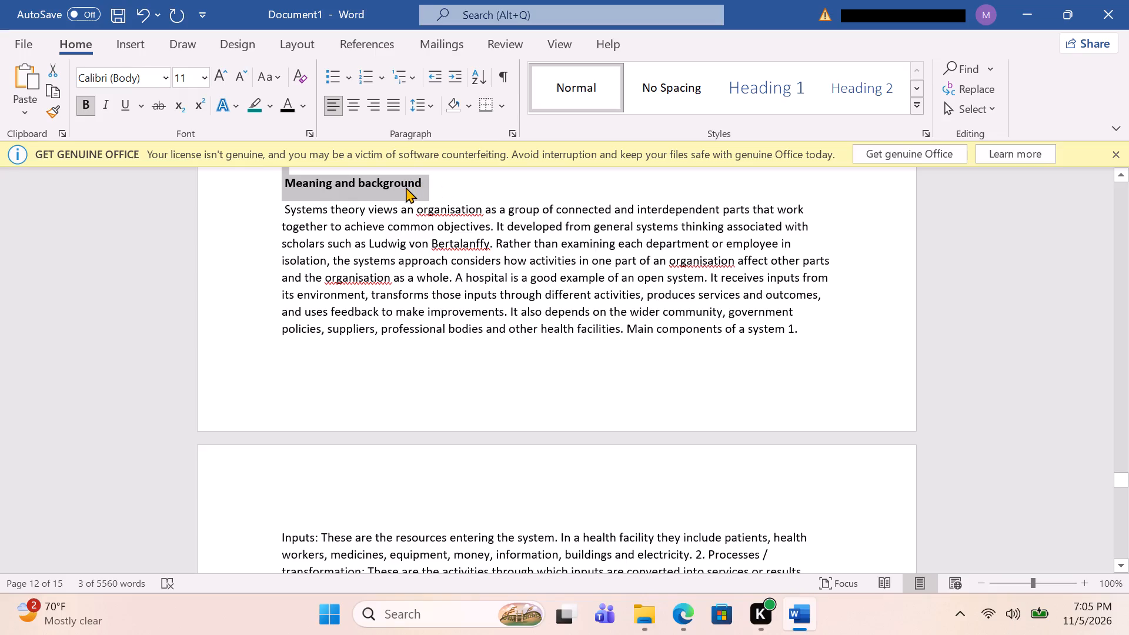
click(453, 282)
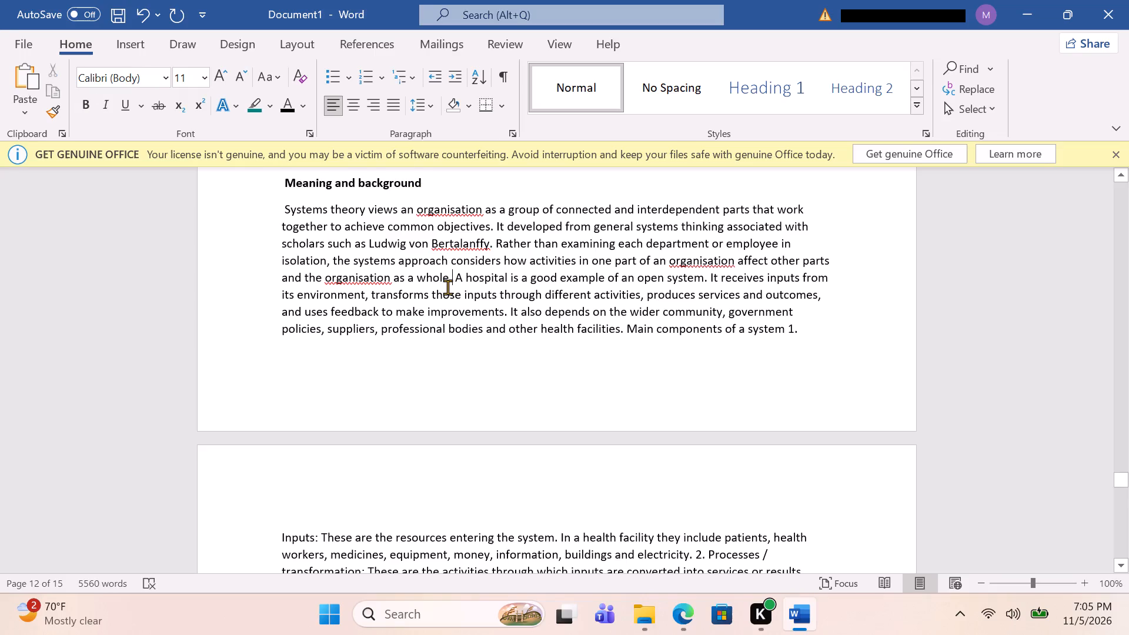
key(Return)
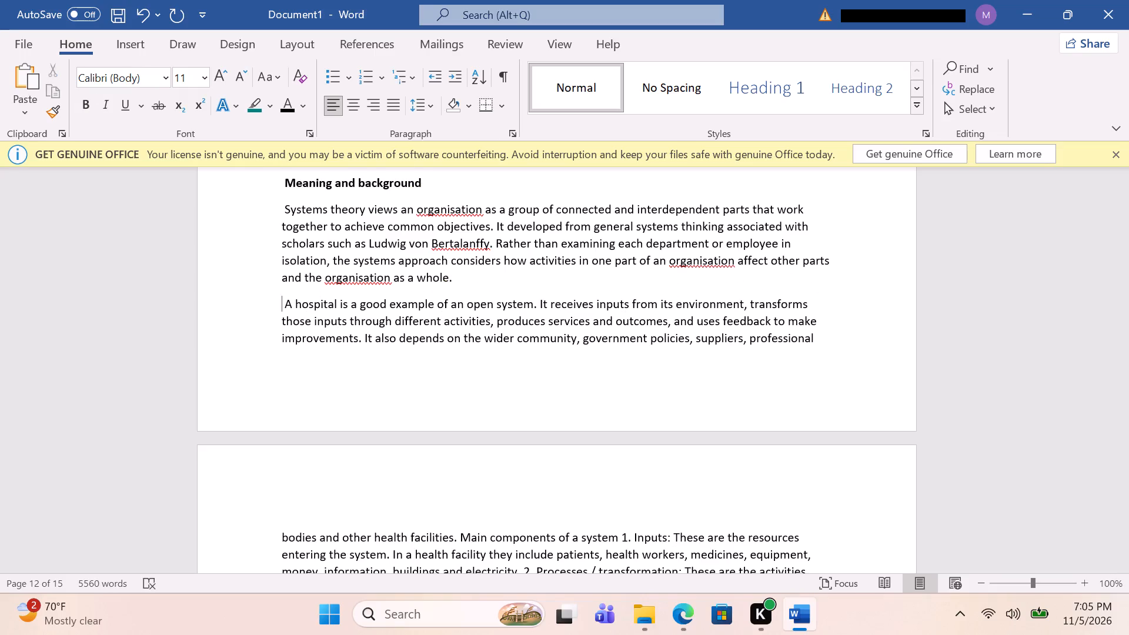
Put "Main components of a system" on its own line, between the hospital example paragraph and "1. Inputs:".
scroll(431, 316, down, 4)
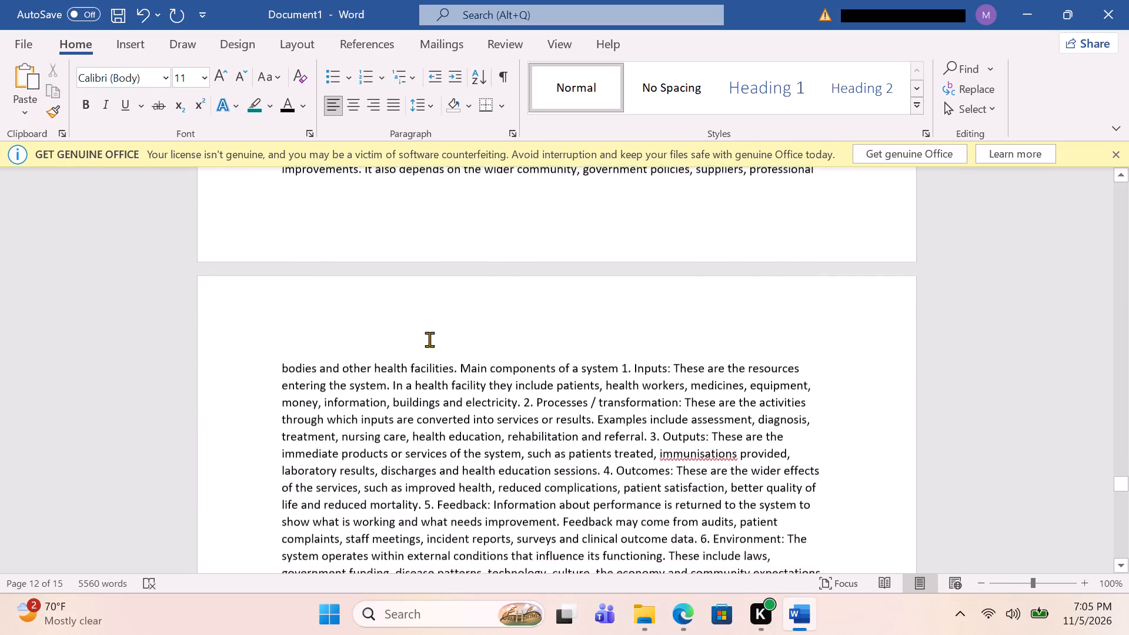
scroll(429, 339, down, 3)
scroll(416, 356, up, 7)
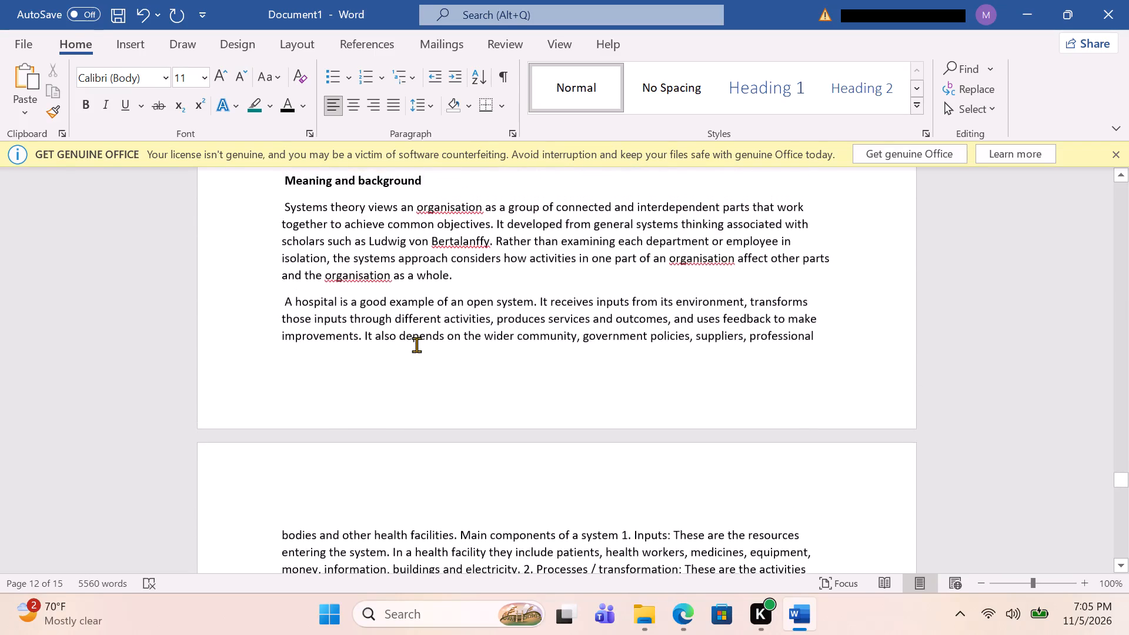
scroll(416, 348, down, 3)
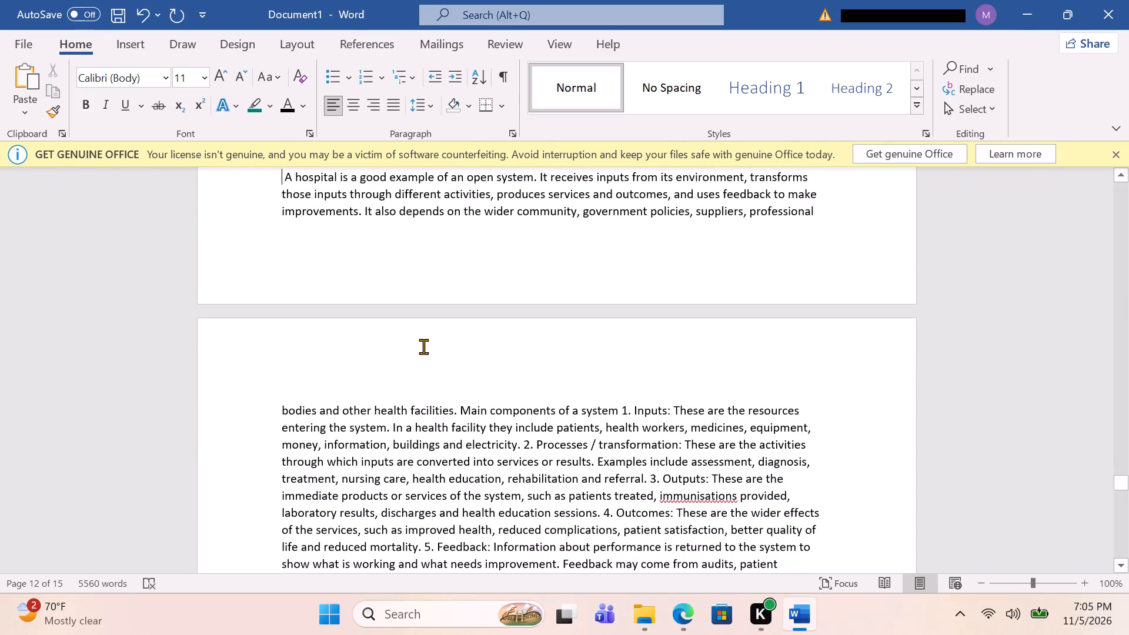
scroll(432, 338, up, 1)
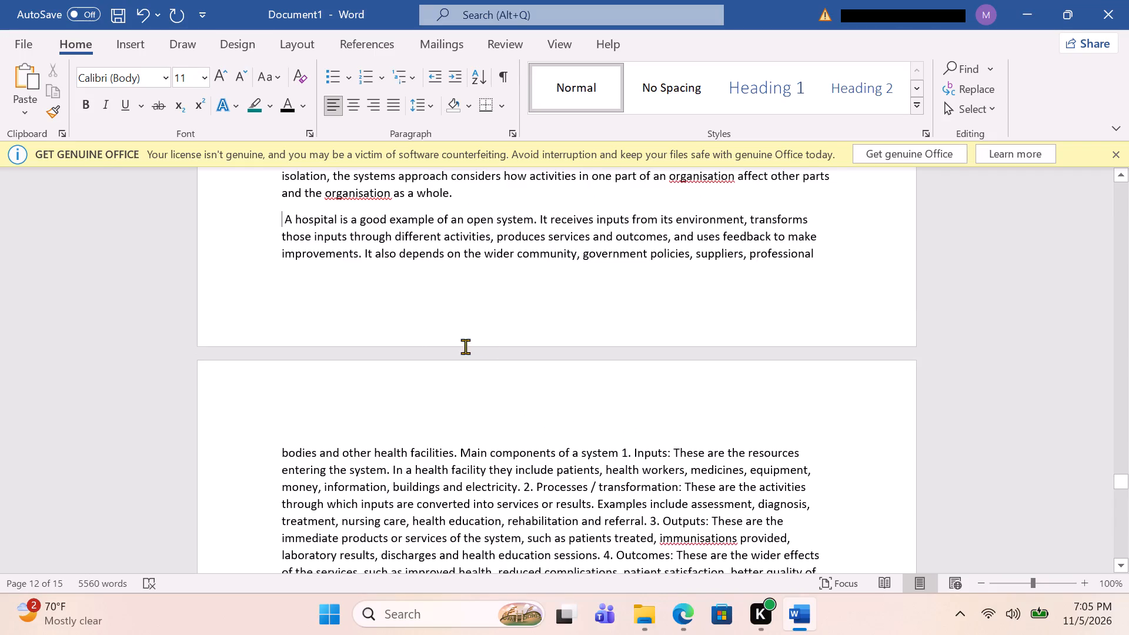
scroll(530, 353, up, 1)
scroll(536, 369, down, 3)
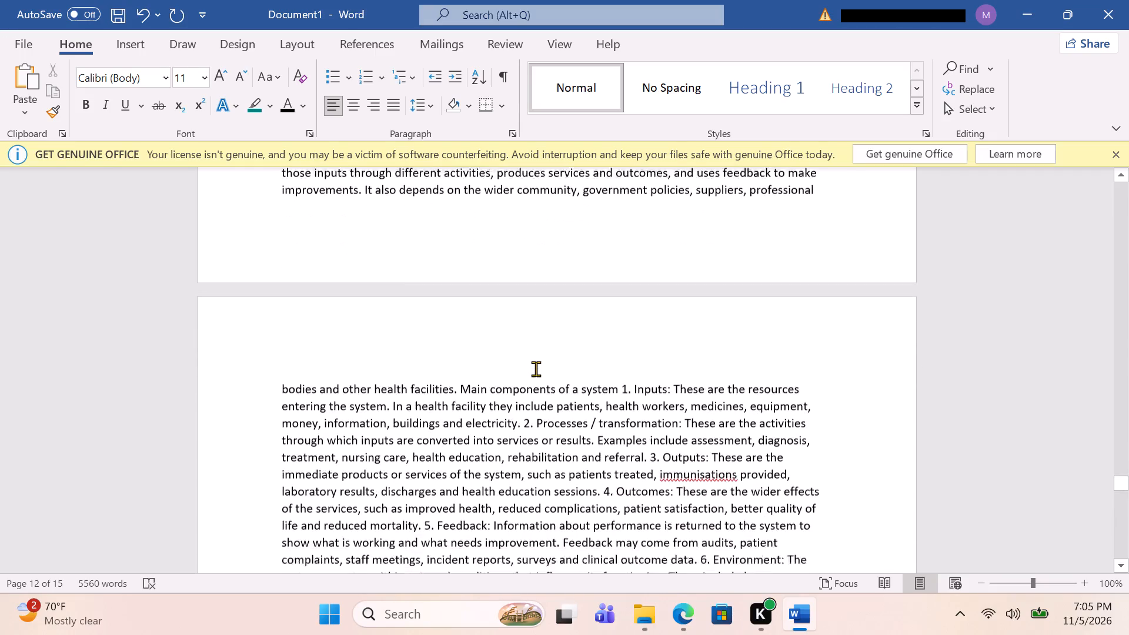
scroll(536, 369, down, 2)
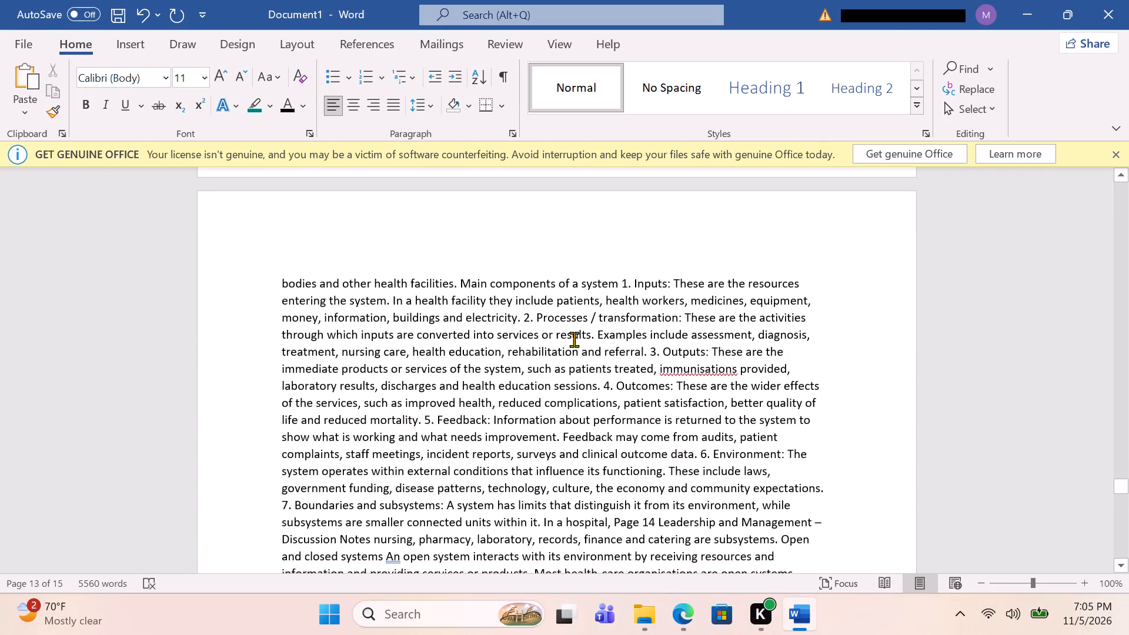
click(460, 285)
key(Return)
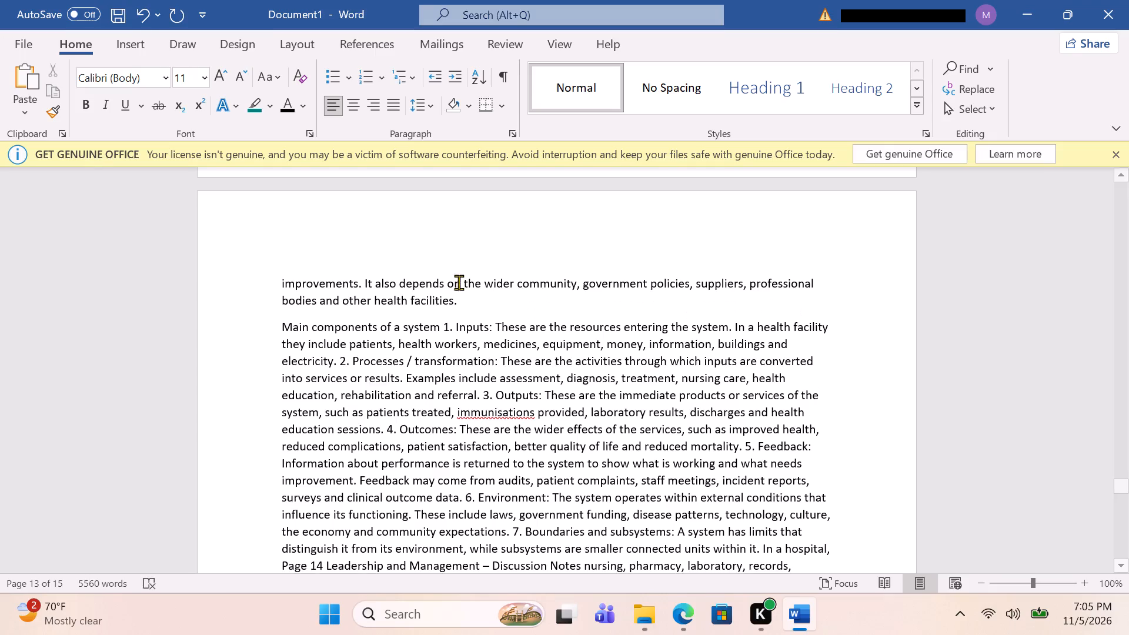
click(443, 328)
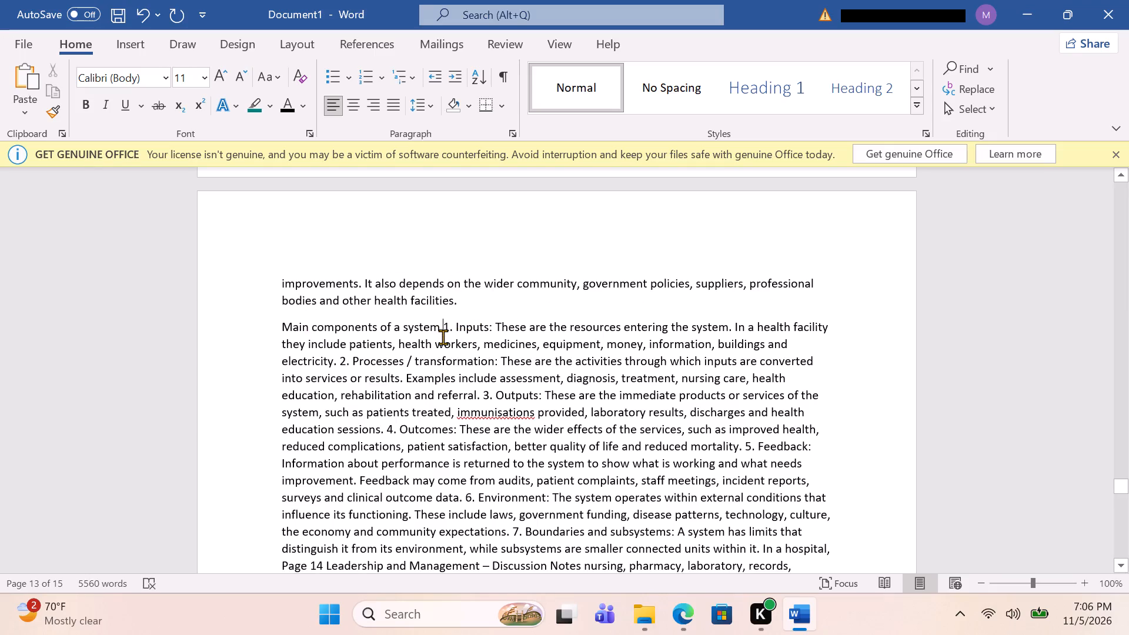
key(Return)
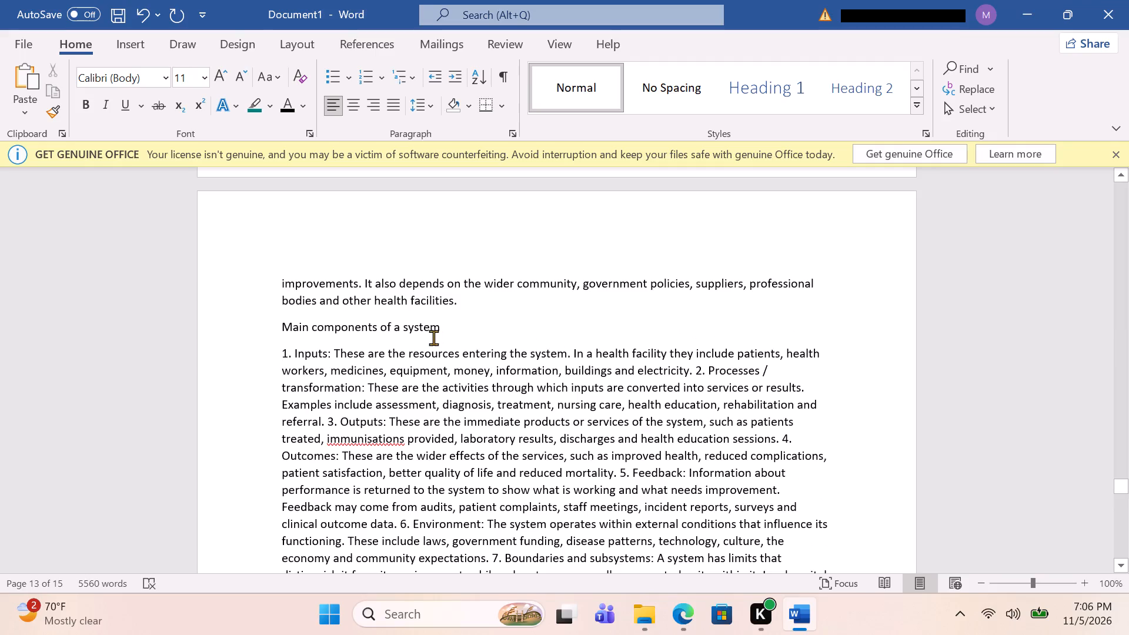
Make the "Main components of a system" line bold.
drag(280, 325, 460, 326)
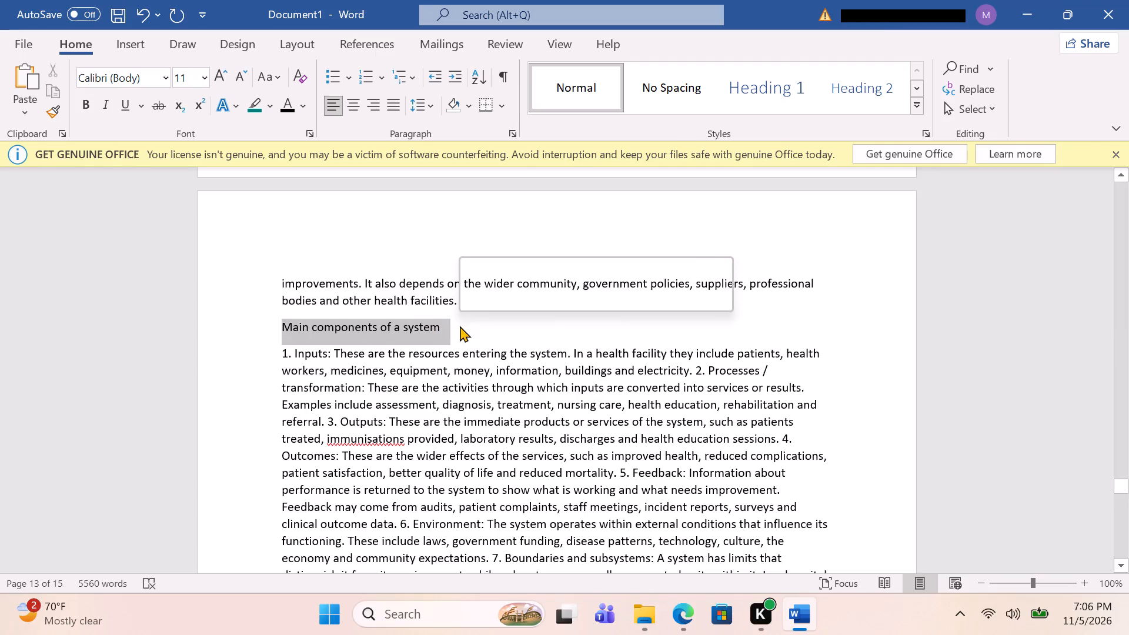
click(471, 303)
Start a new paragraph at each numbered system component from "2. Processes / transformation" to "7. Boundaries and subsystems".
scroll(477, 344, down, 3)
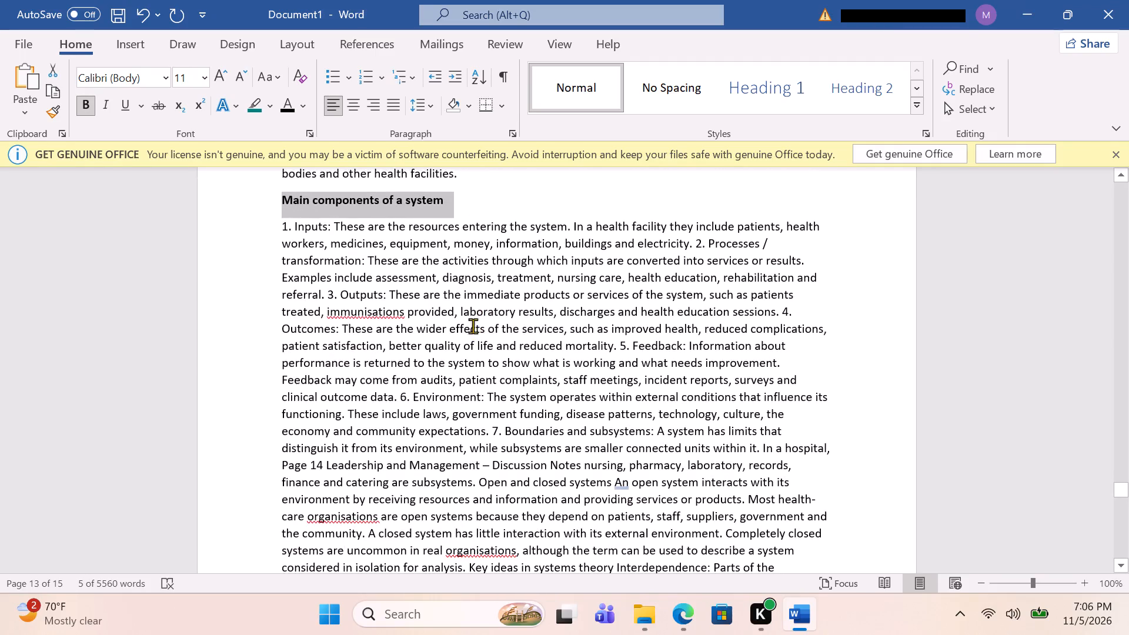
click(693, 240)
key(Return)
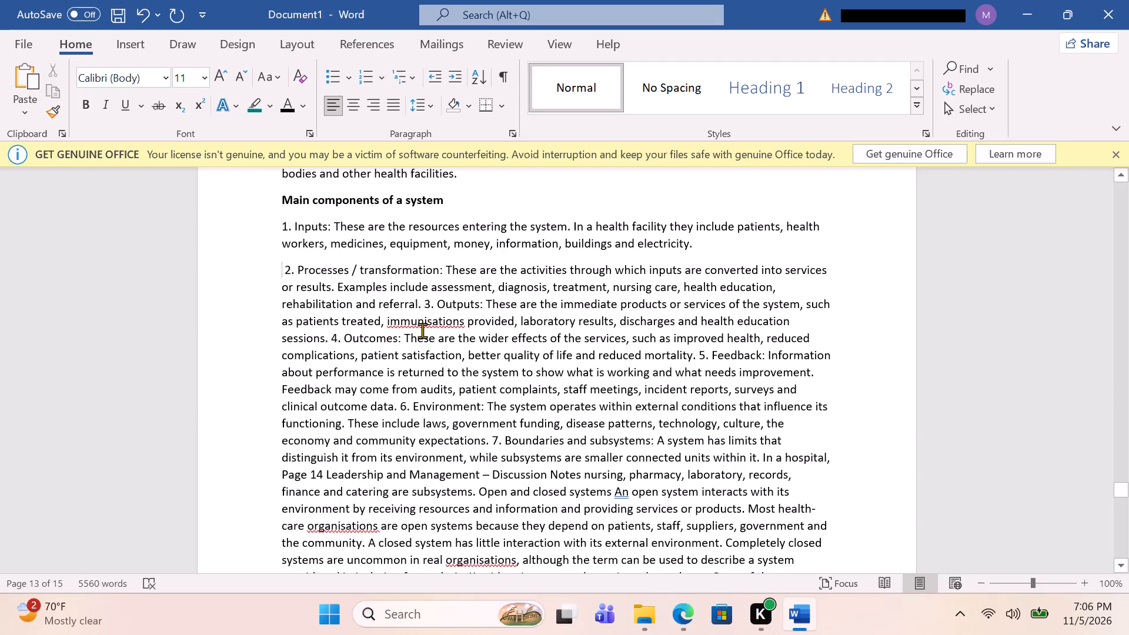
click(422, 307)
key(Return)
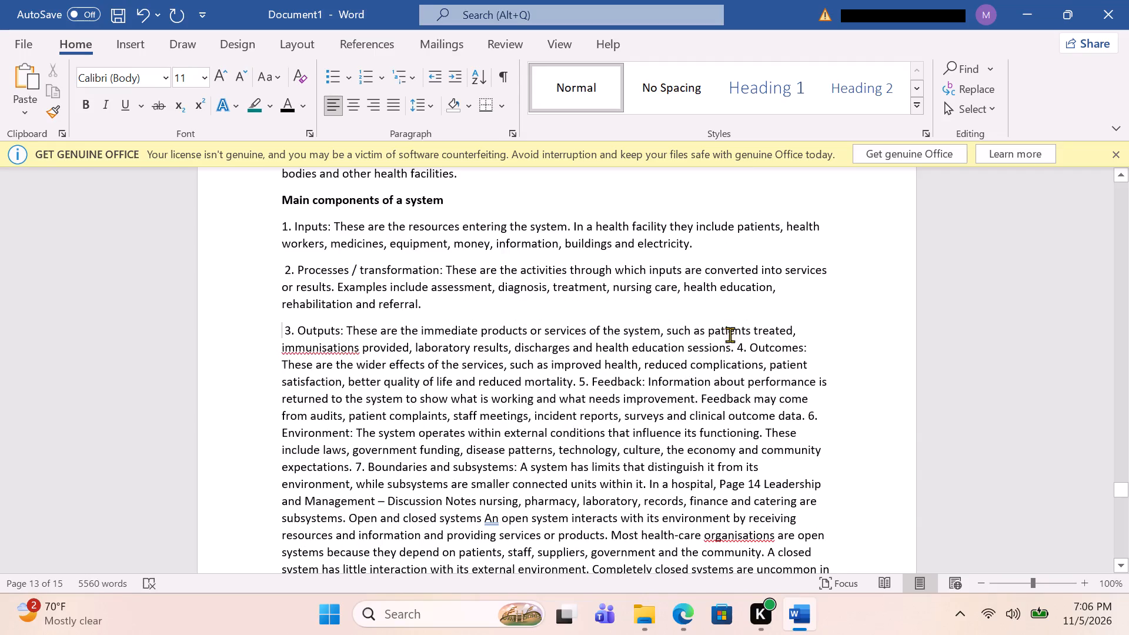
click(740, 348)
key(Return)
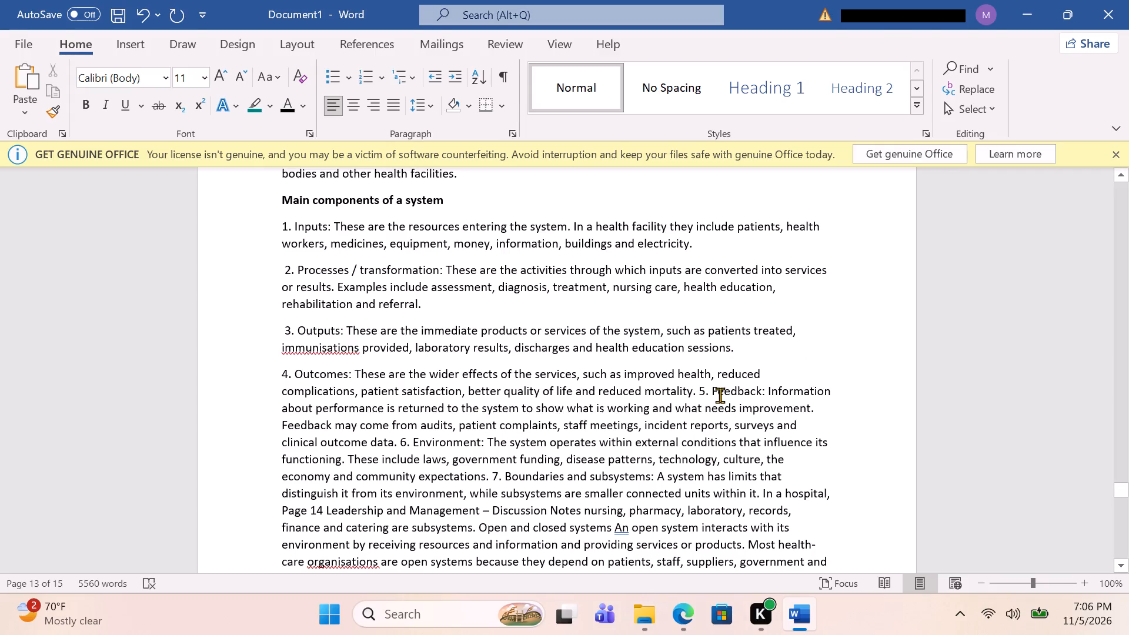
click(696, 392)
key(Return)
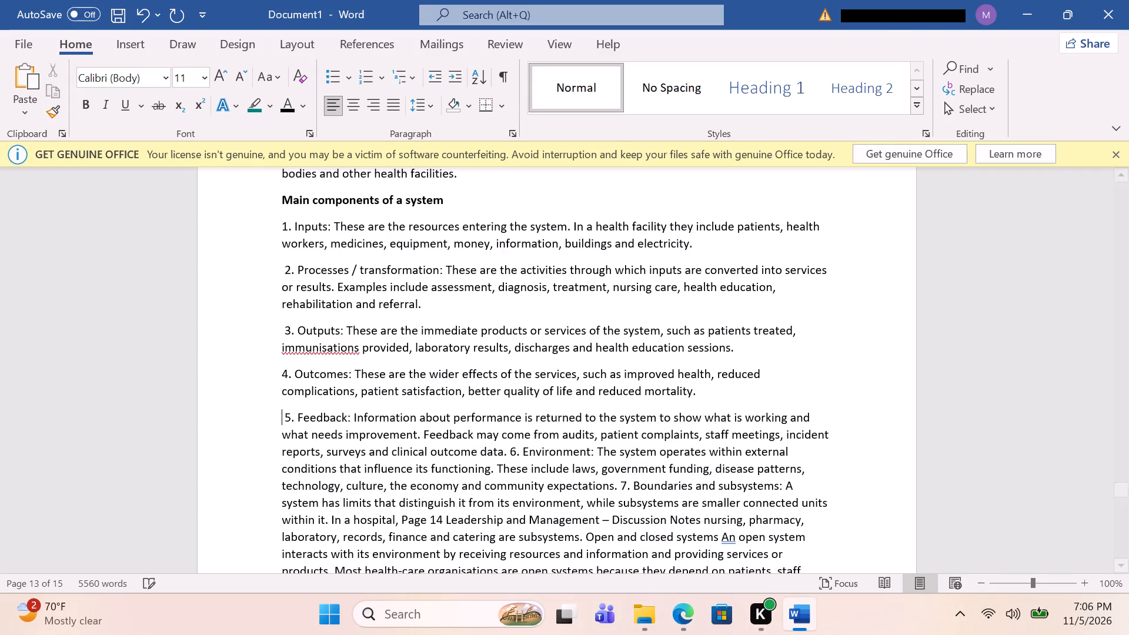
scroll(643, 388, down, 3)
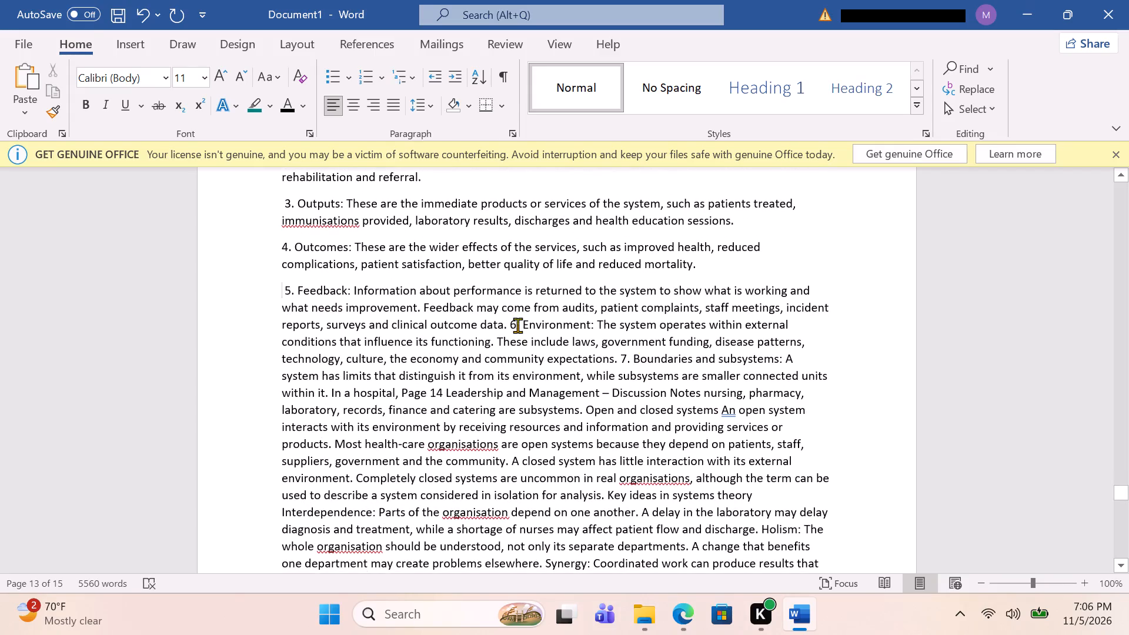
click(512, 325)
key(Return)
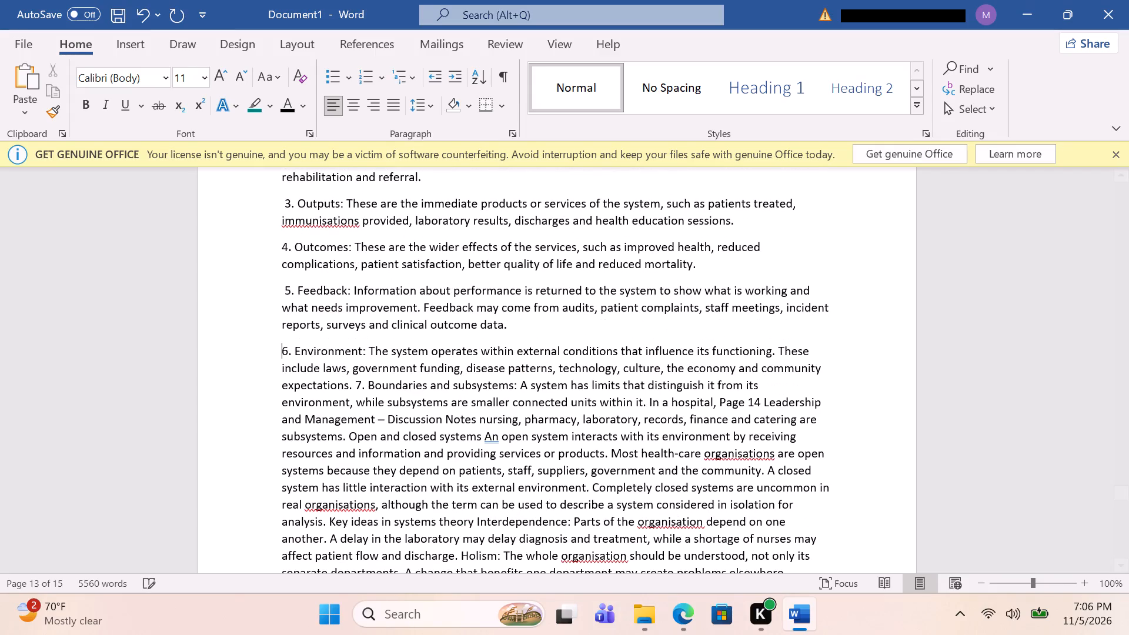
click(351, 385)
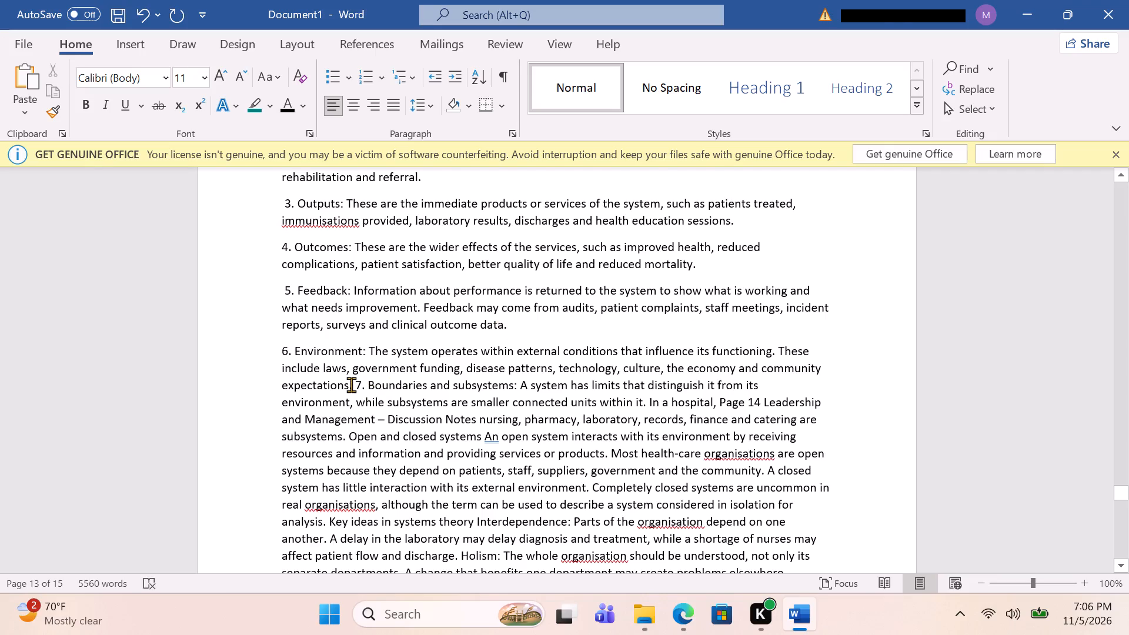
key(Return)
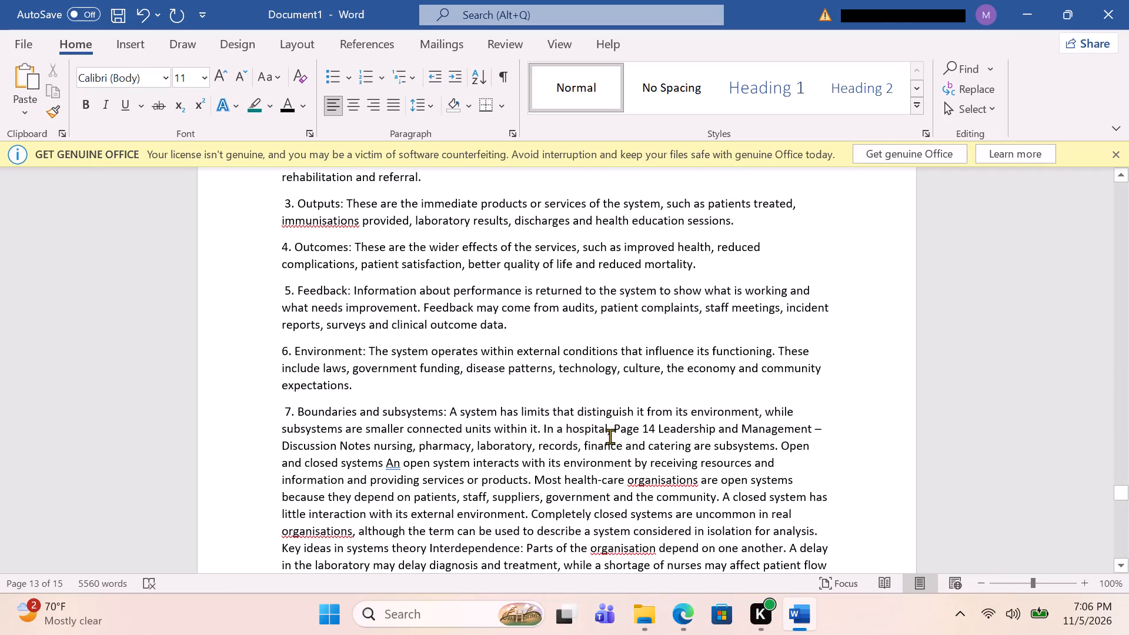
Delete the stray ", Page 14 Leadership and Management – Discussion Notes" text from the "7. Boundaries and subsystems" paragraph.
drag(609, 431, 749, 437)
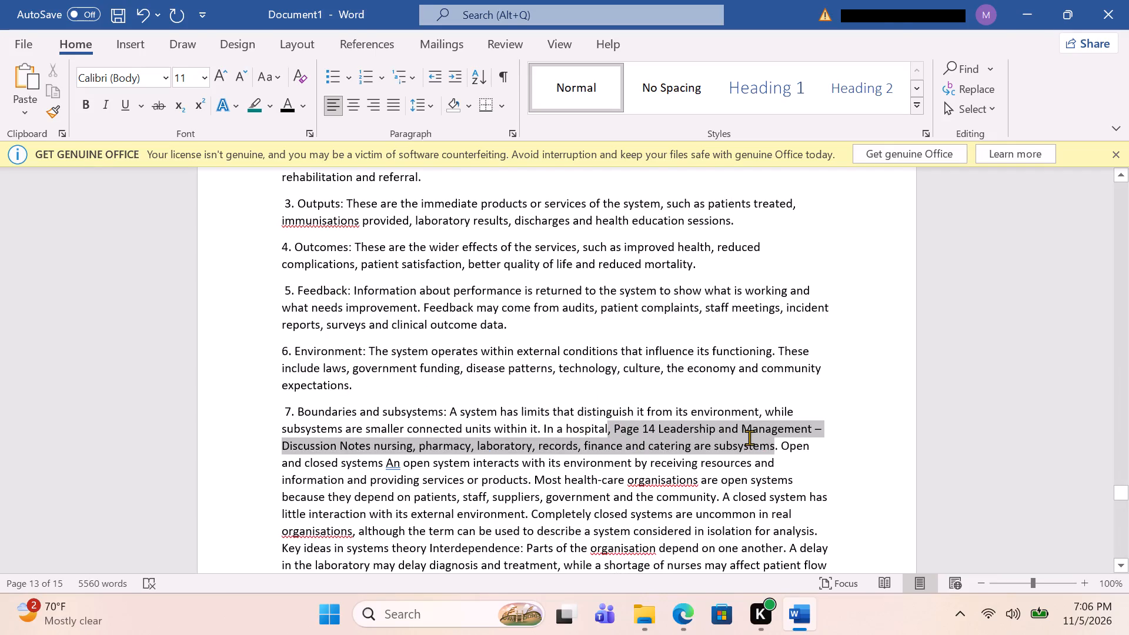
drag(749, 437, 786, 438)
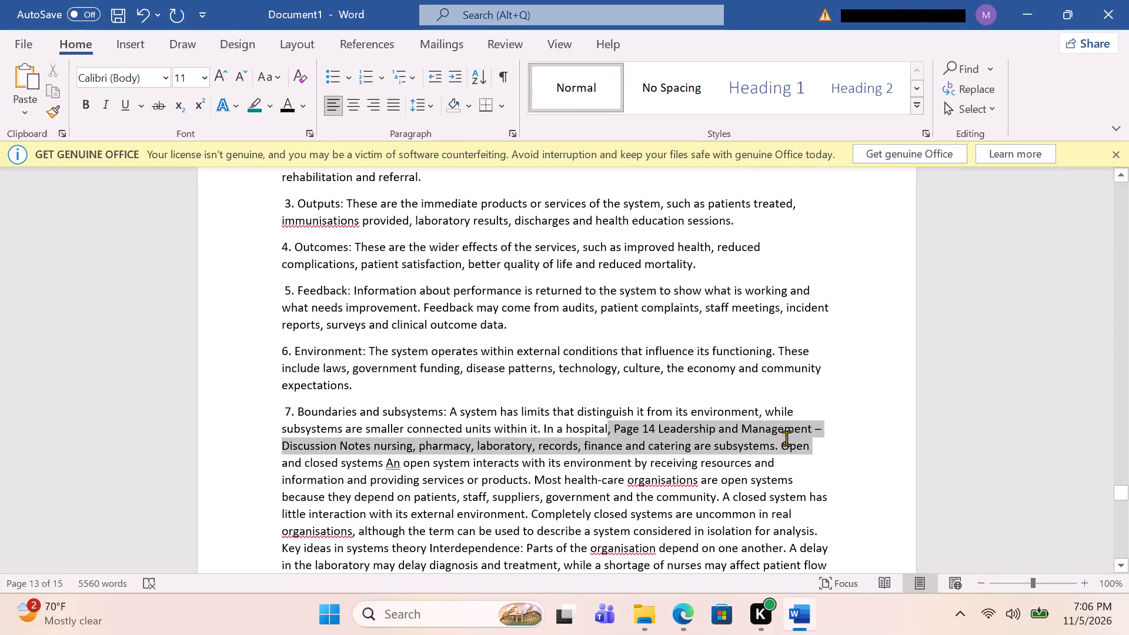
drag(786, 438, 517, 433)
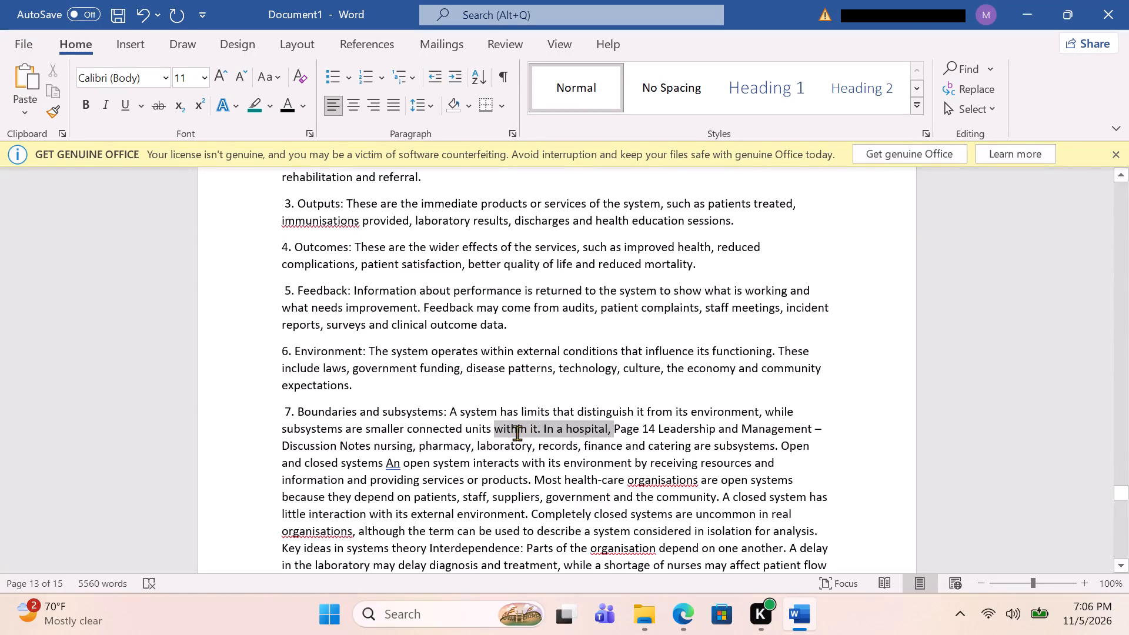
drag(517, 433, 409, 454)
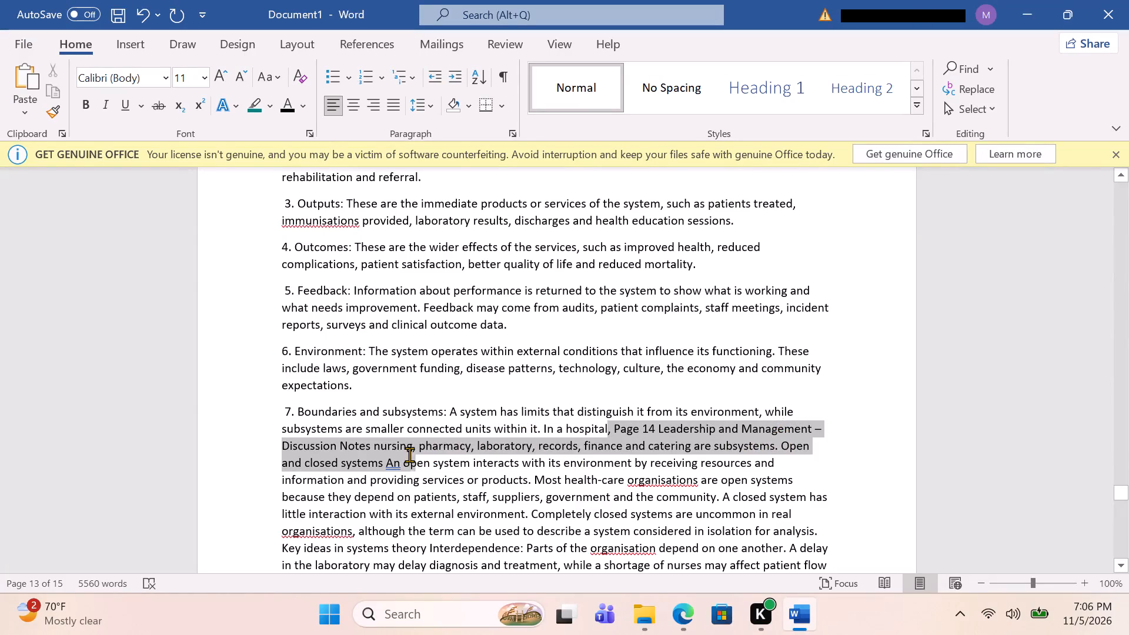
drag(409, 454, 369, 443)
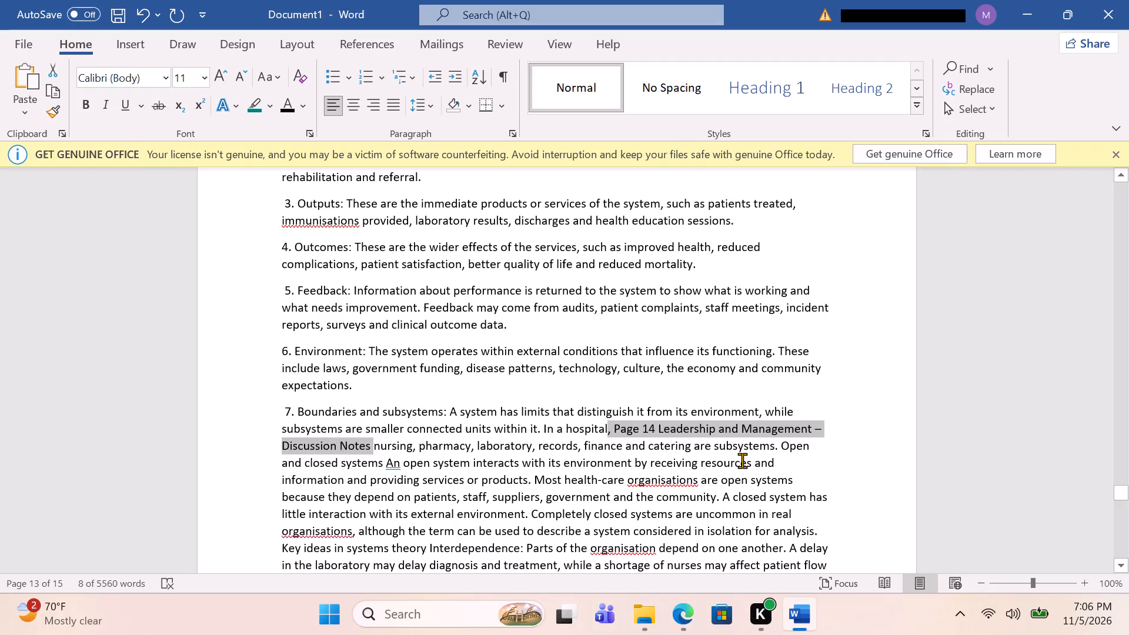
key(Delete)
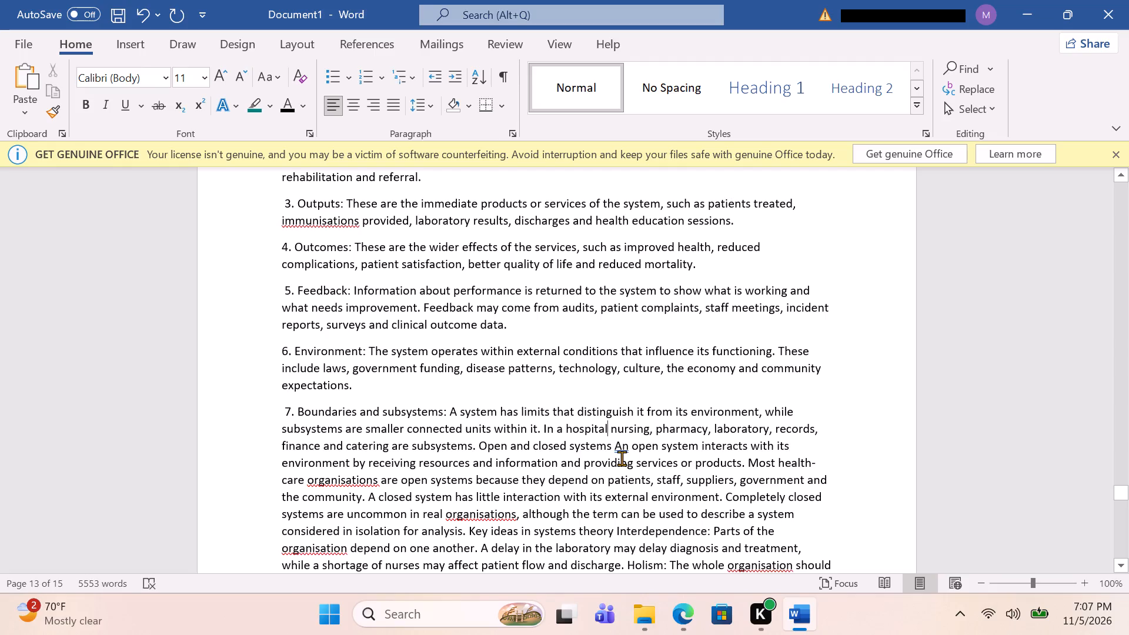
Put "Open and closed systems" on its own line after the boundaries and subsystems paragraph and highlight it teal.
click(477, 447)
key(Return)
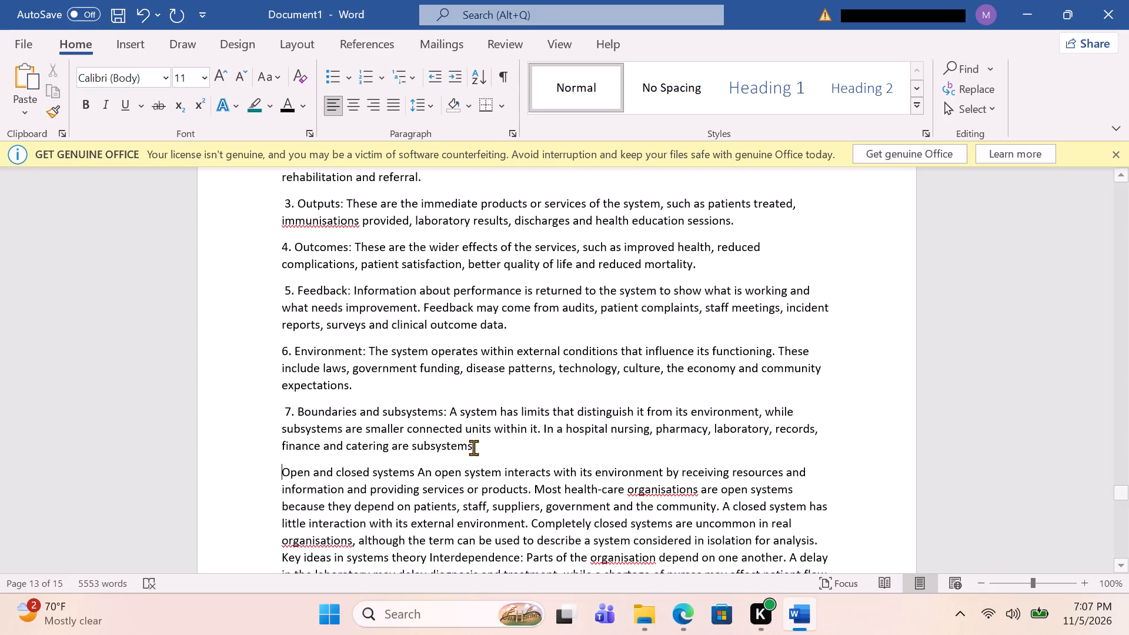
drag(284, 477, 398, 466)
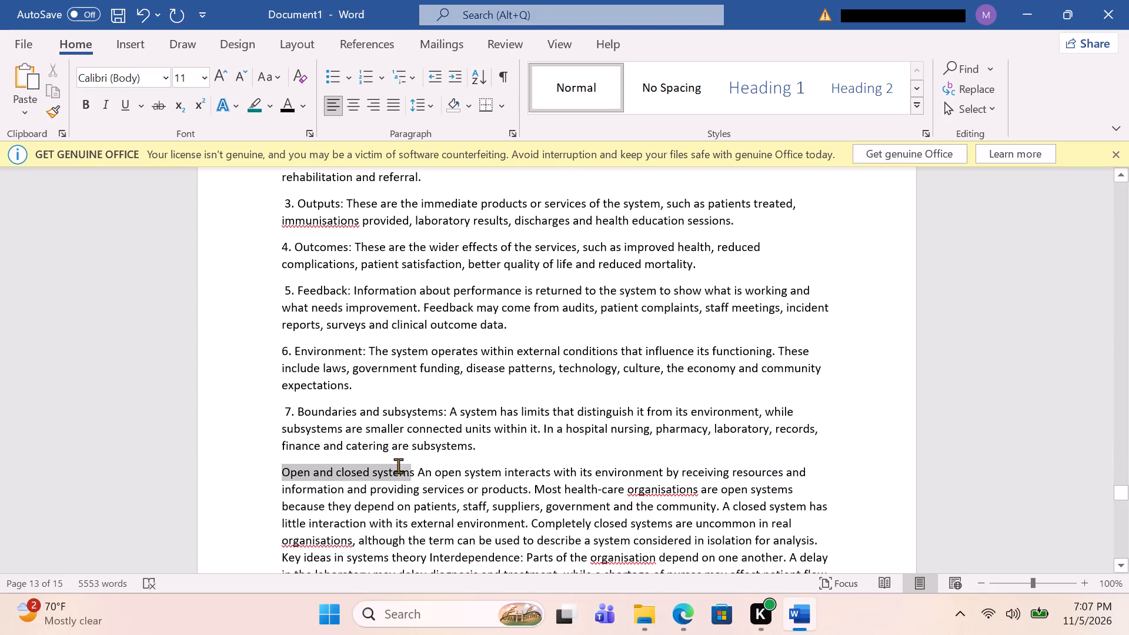
drag(398, 466, 467, 472)
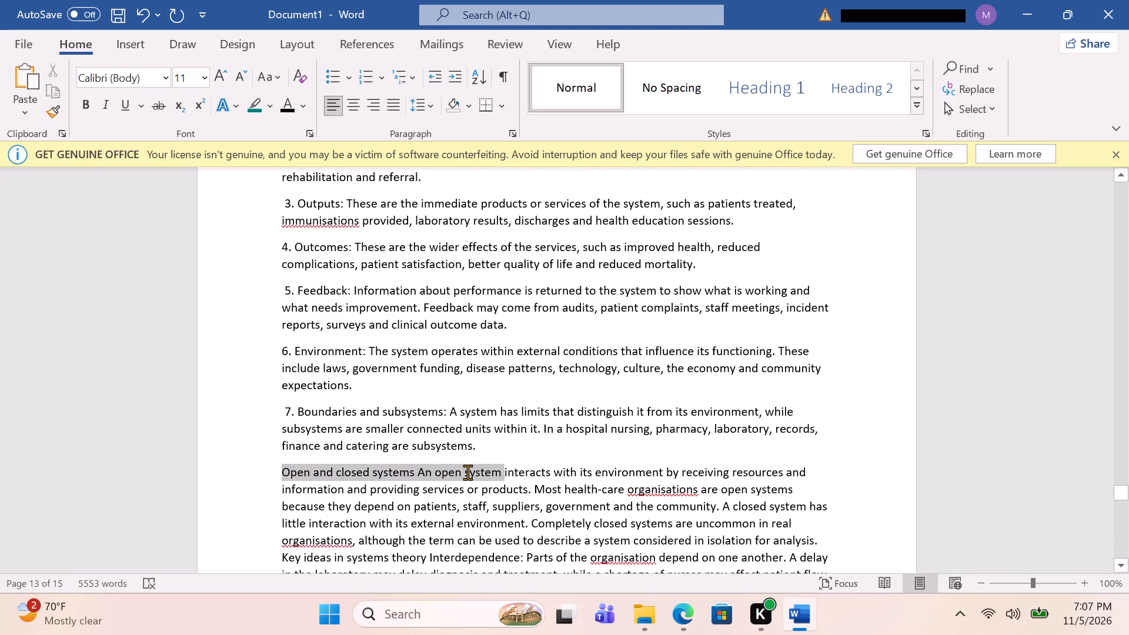
drag(467, 472, 468, 472)
drag(468, 472, 409, 480)
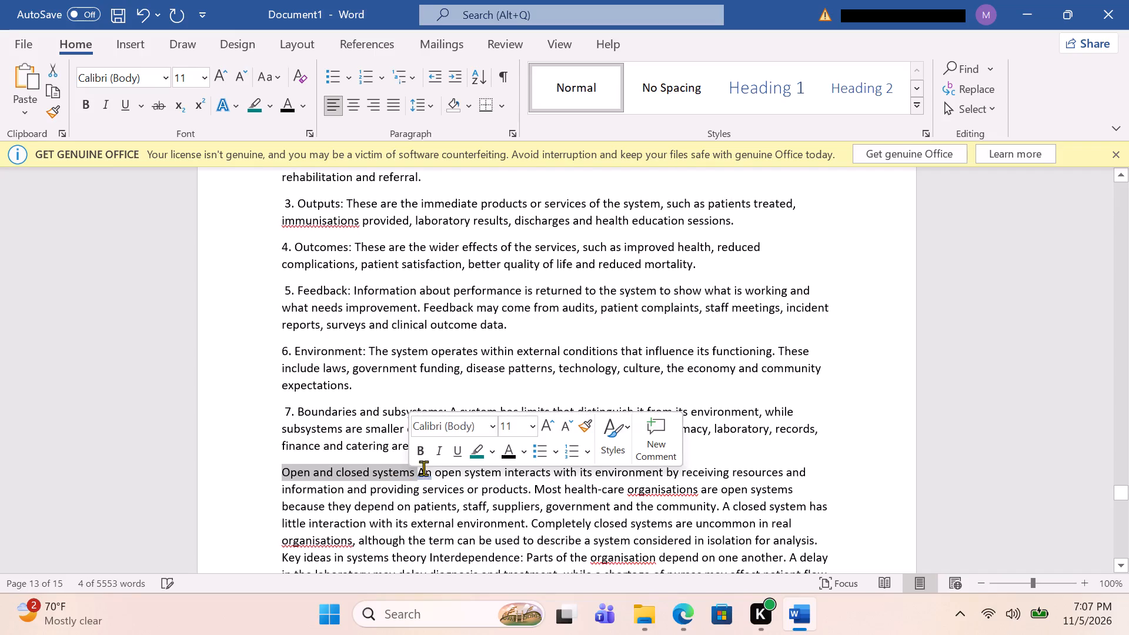
click(475, 452)
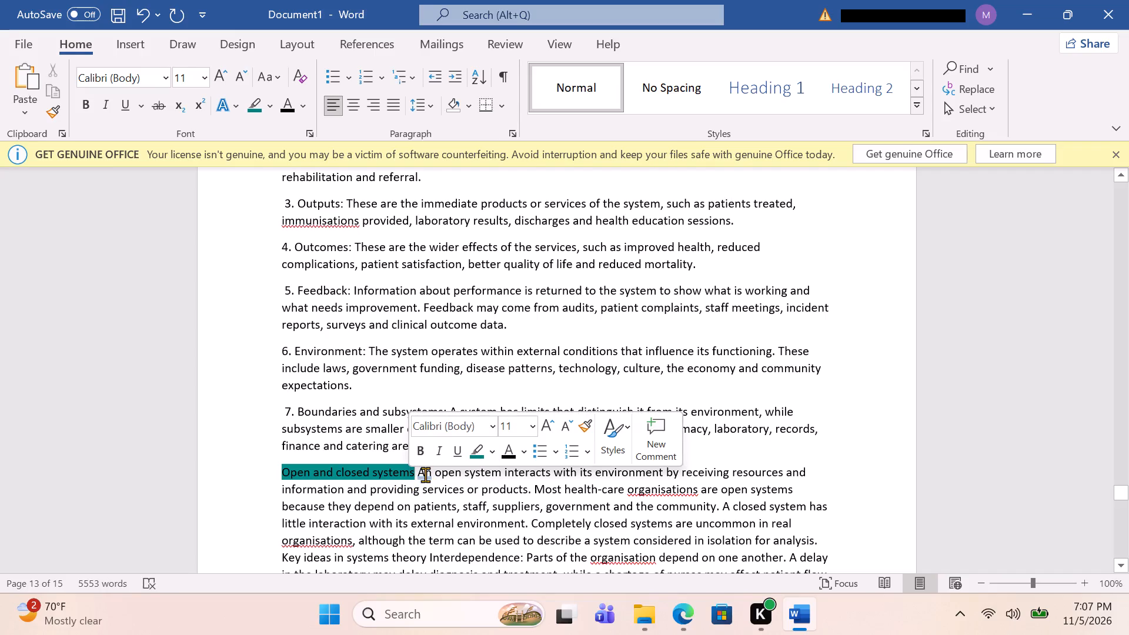
click(413, 478)
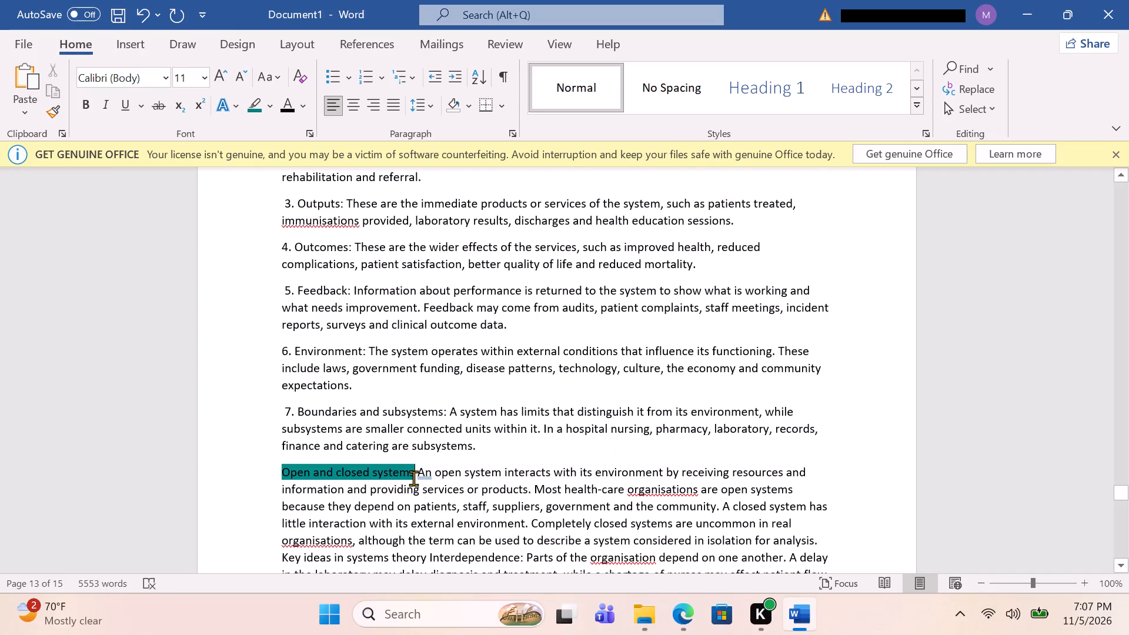
key(Return)
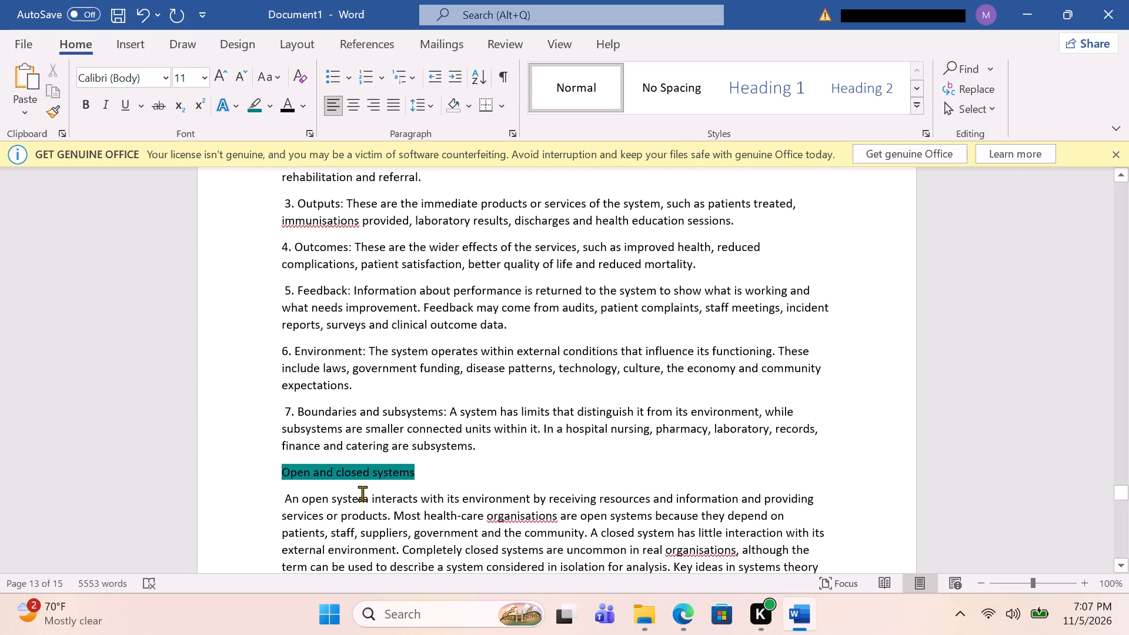
Make the "Boundaries and subsystems" label of component 7 bold.
scroll(359, 487, down, 2)
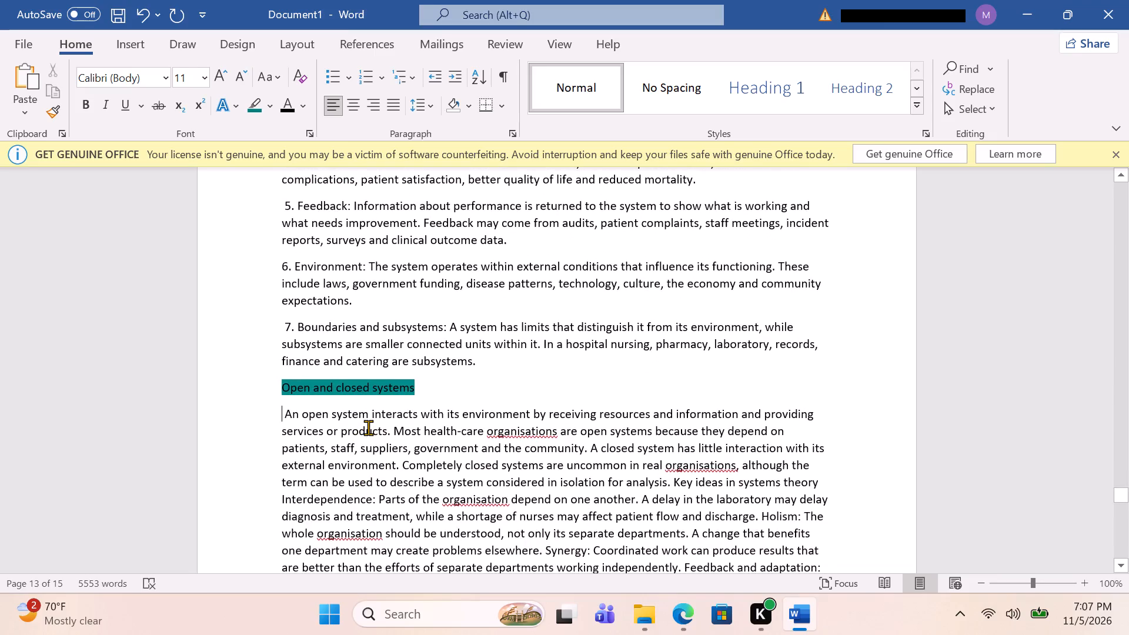
scroll(368, 432, down, 1)
scroll(368, 433, up, 4)
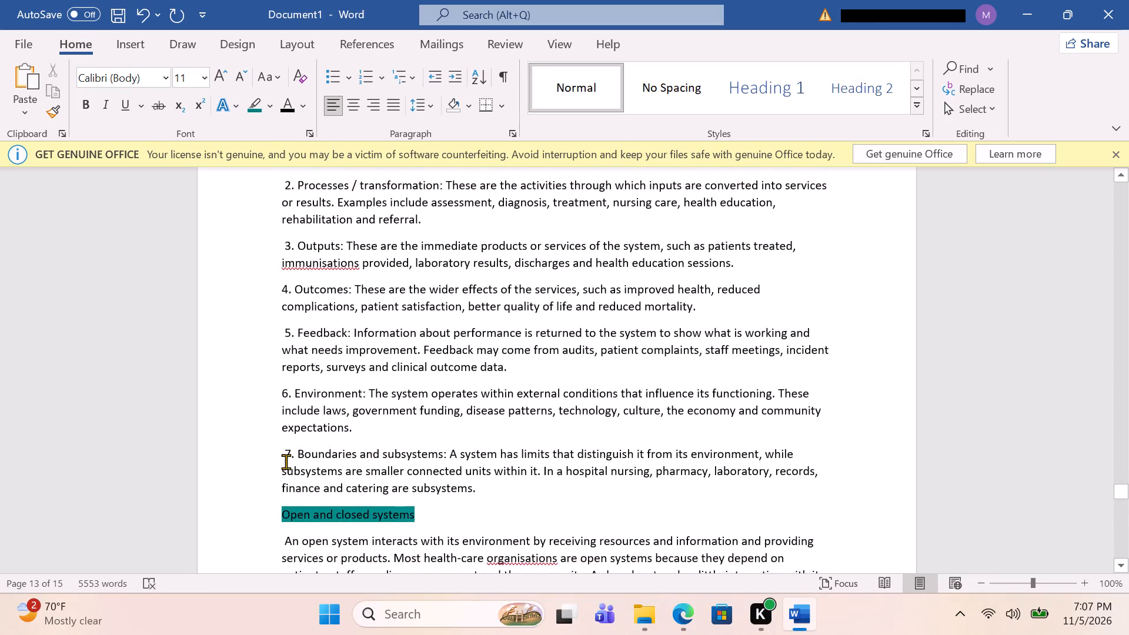
drag(289, 459, 432, 456)
click(439, 430)
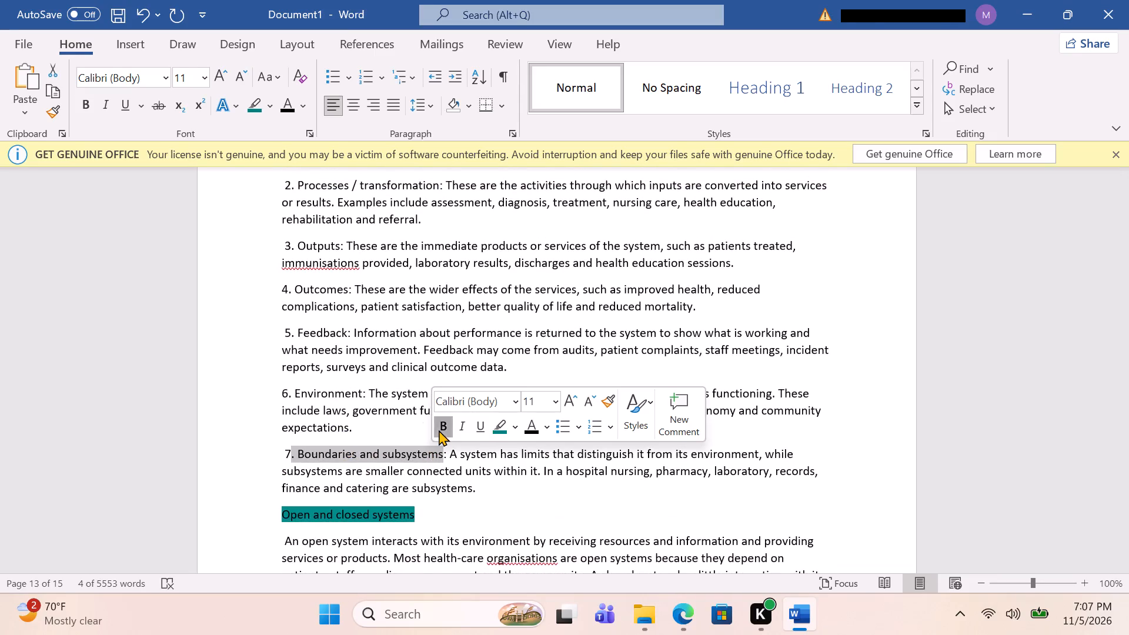
Make the "6. Environment" label bold, including its number.
drag(288, 404, 286, 401)
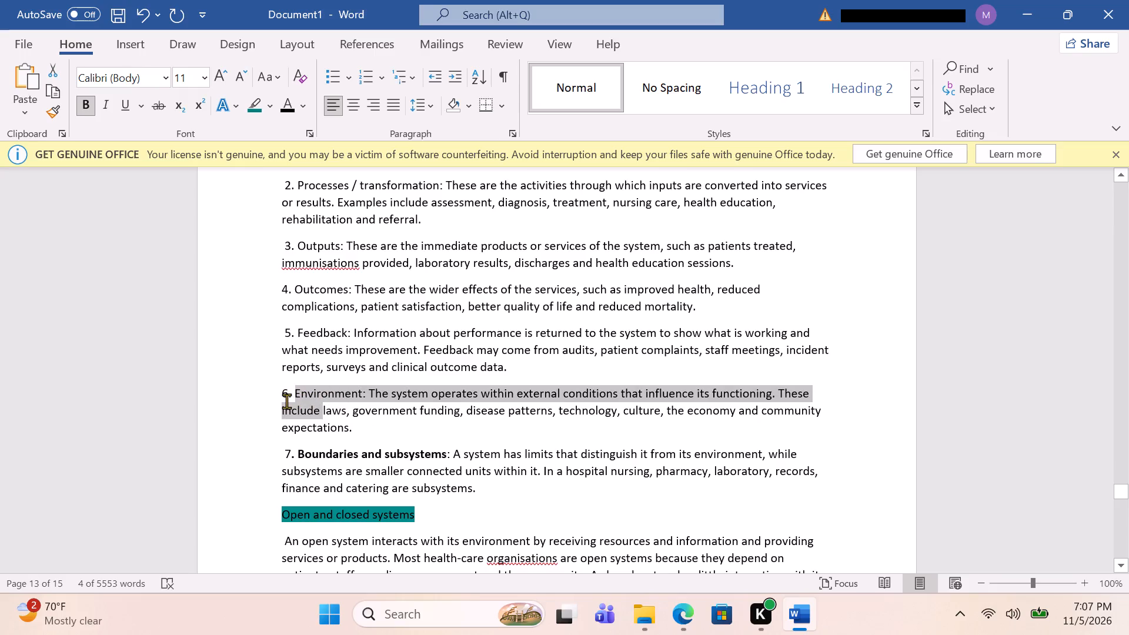
drag(286, 401, 280, 400)
click(259, 409)
click(241, 422)
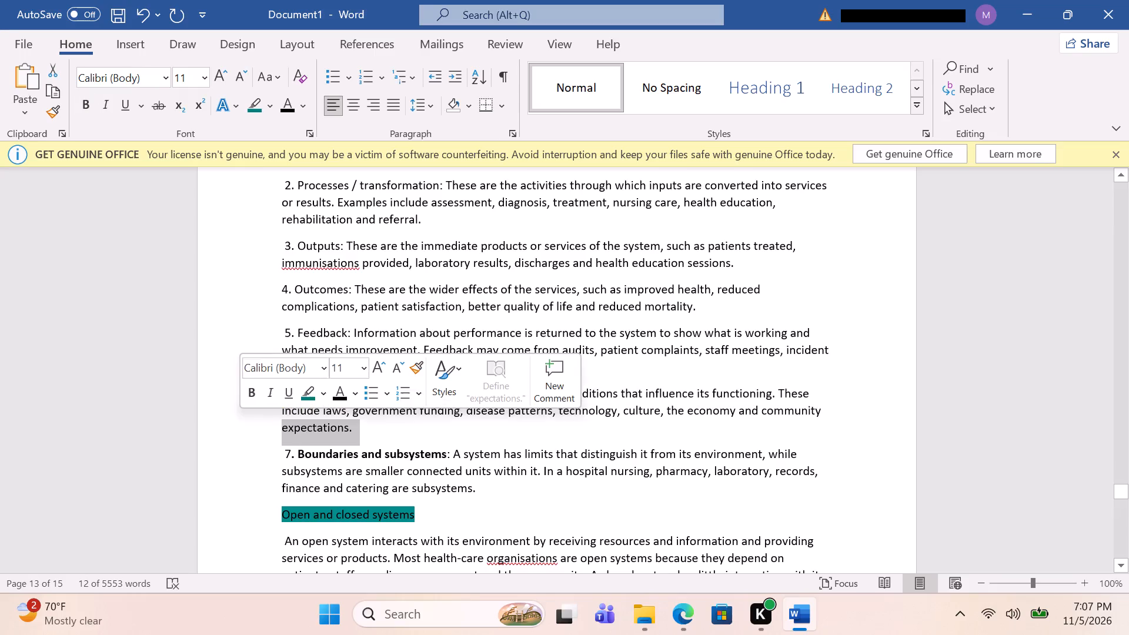
click(205, 396)
click(151, 413)
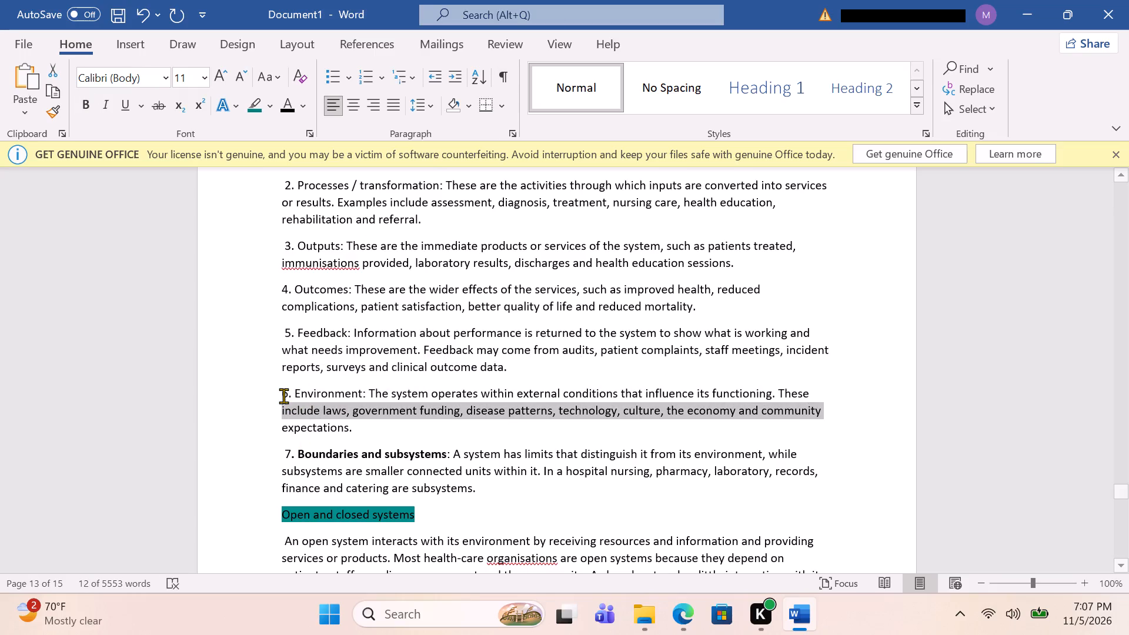
drag(283, 396, 333, 393)
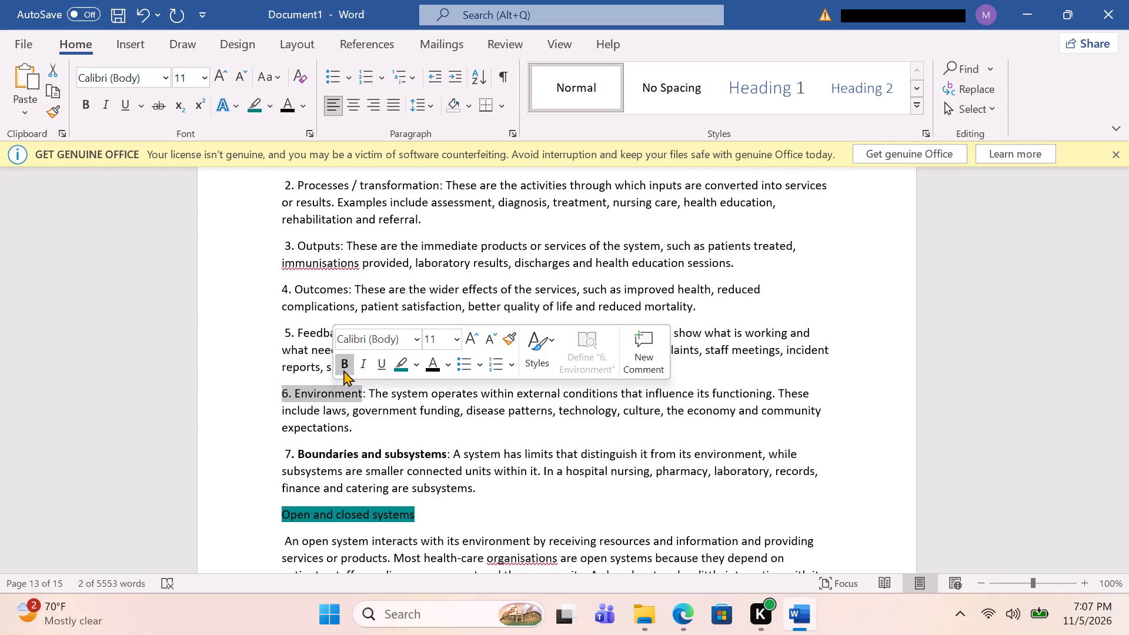
click(343, 367)
Make the labels of components 5 up to 1 bold: Feedback, Outcomes, Outputs, Processes / transformation and Inputs.
drag(286, 337, 333, 335)
click(350, 309)
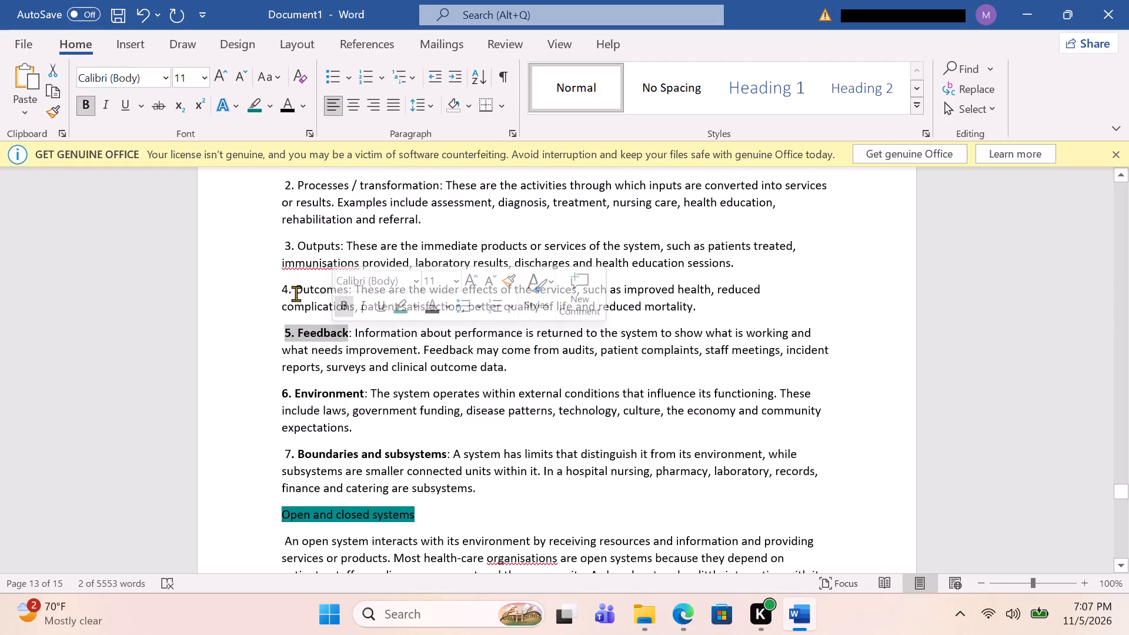
scroll(292, 293, up, 2)
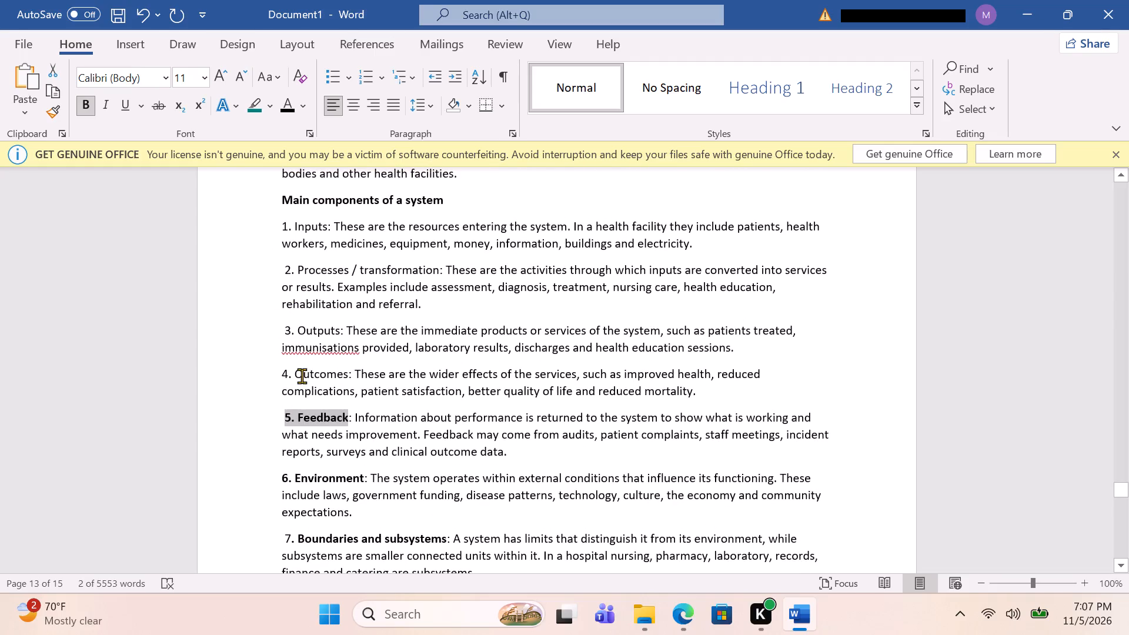
drag(285, 373, 342, 372)
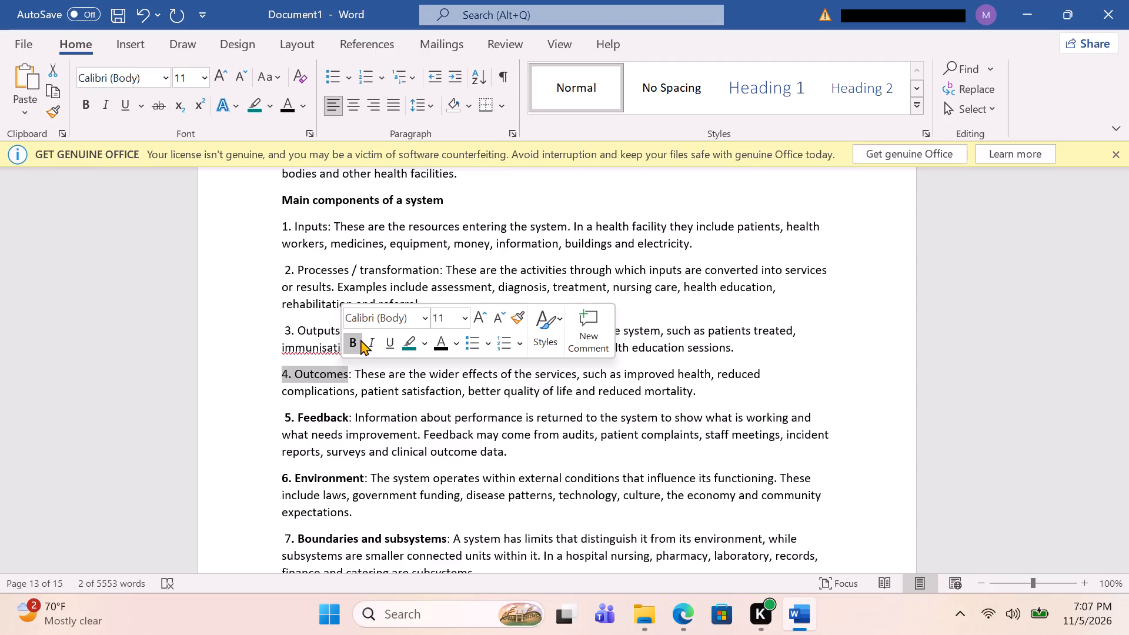
click(353, 338)
drag(289, 329, 328, 329)
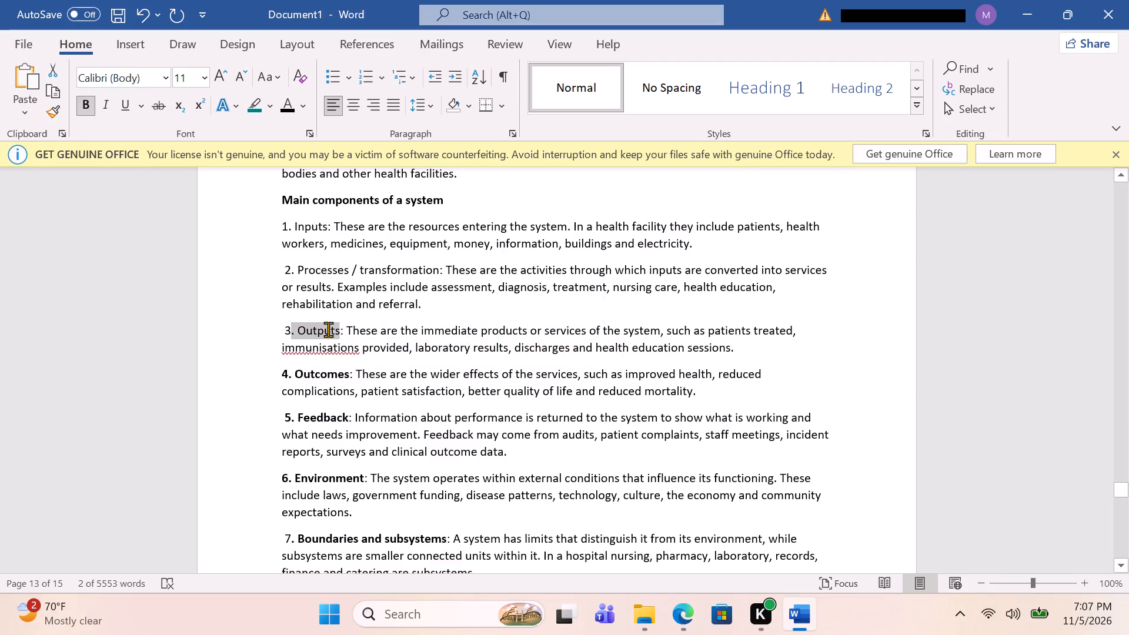
click(338, 302)
drag(296, 275, 326, 277)
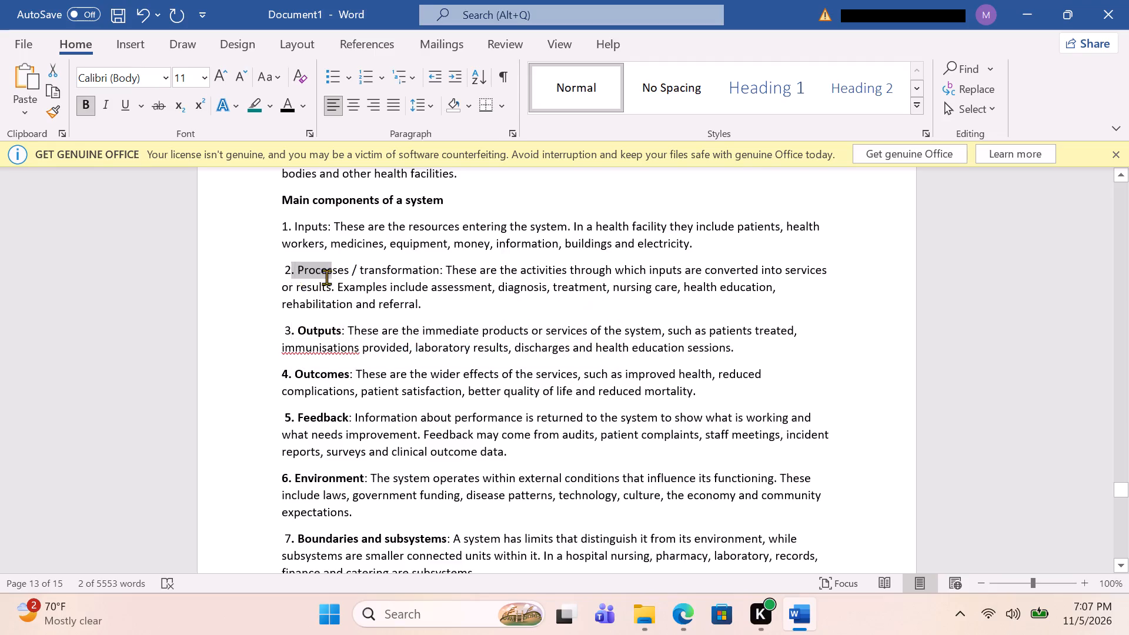
drag(326, 277, 416, 269)
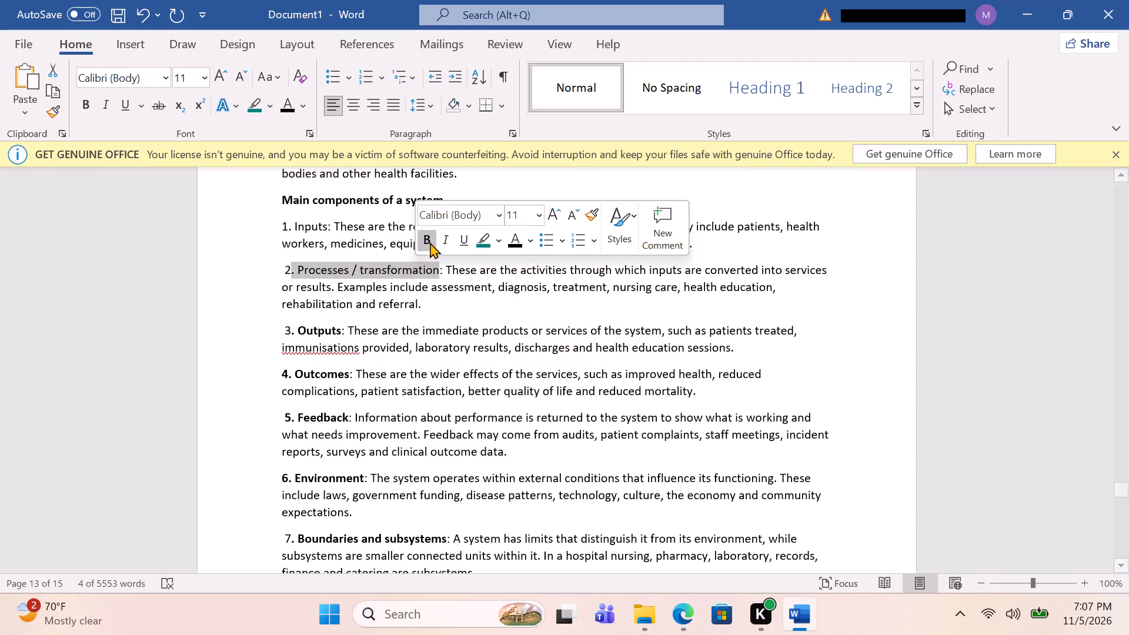
click(430, 241)
drag(283, 232, 325, 232)
click(332, 205)
Make "open system" bold in the first sentence under the "Open and closed systems" heading.
scroll(331, 262, down, 3)
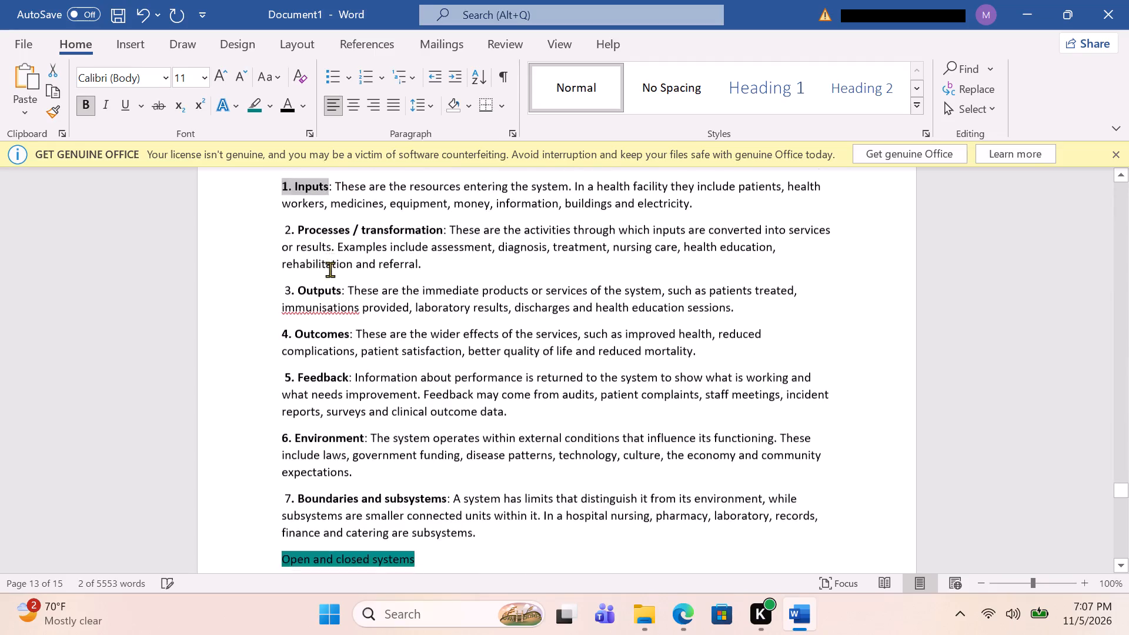
scroll(330, 269, down, 7)
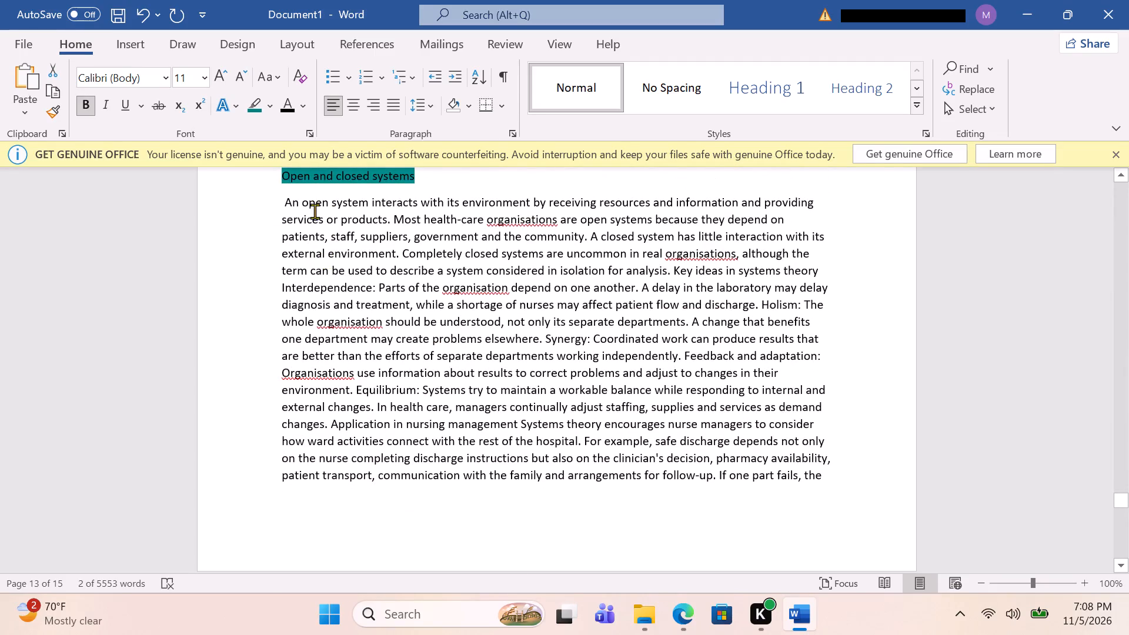
drag(302, 205, 355, 200)
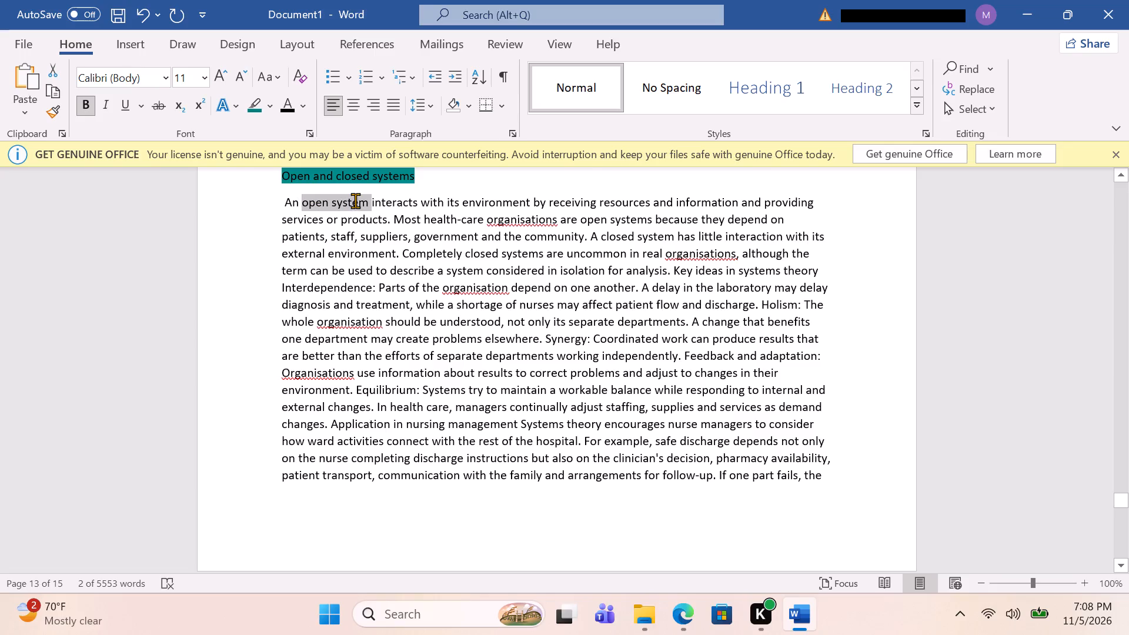
drag(355, 200, 359, 200)
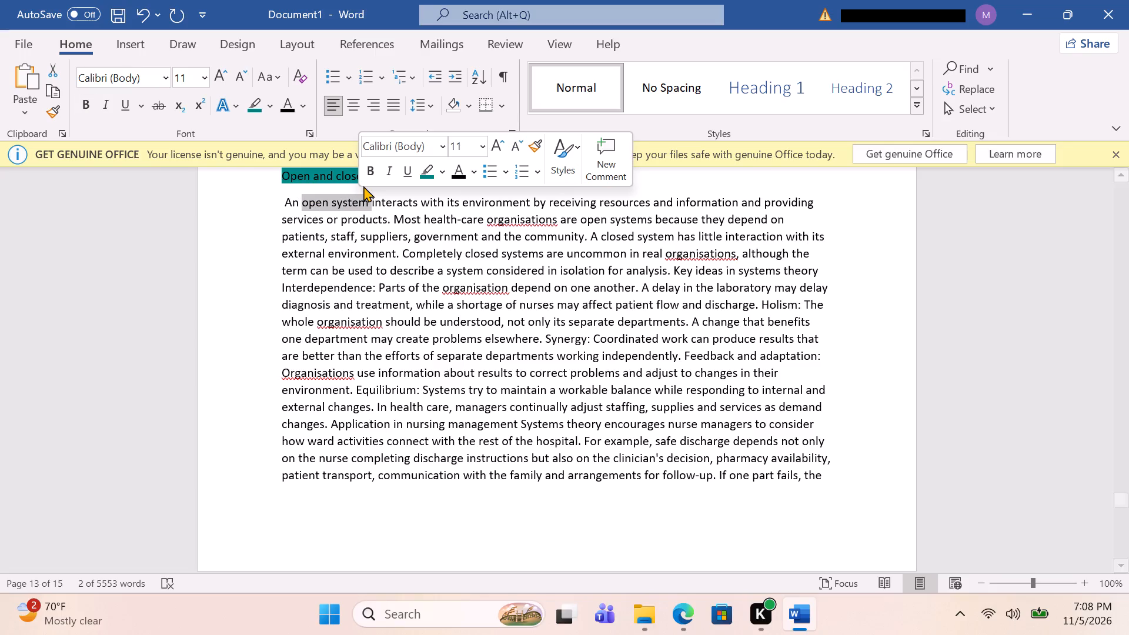
click(369, 178)
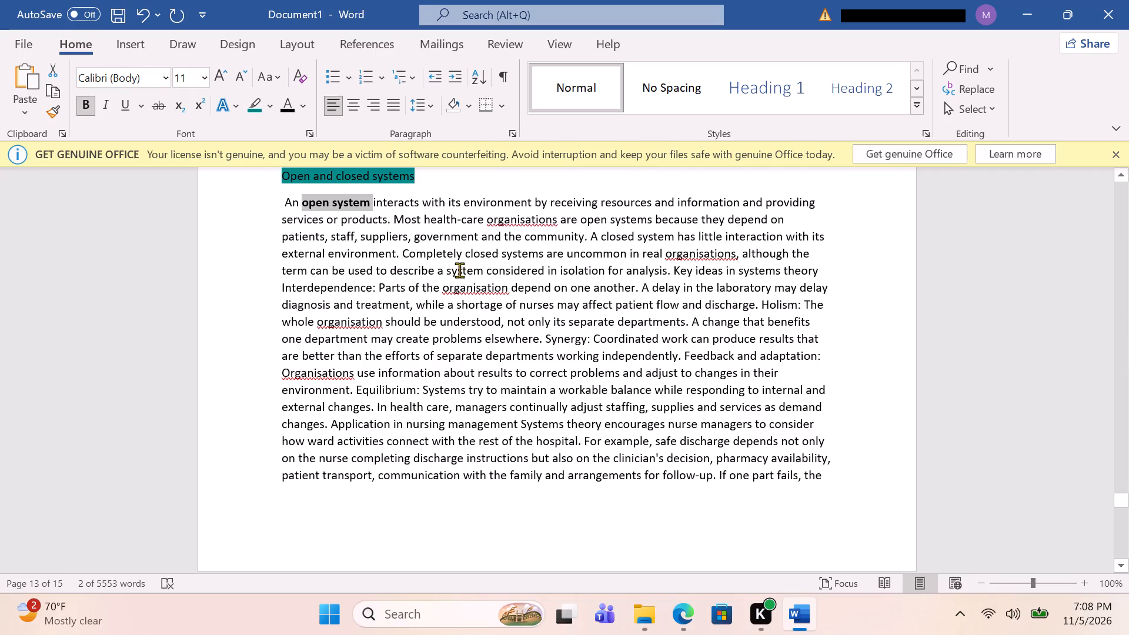
Start a new paragraph at "A closed system", keeping the full stop after "the community".
click(586, 239)
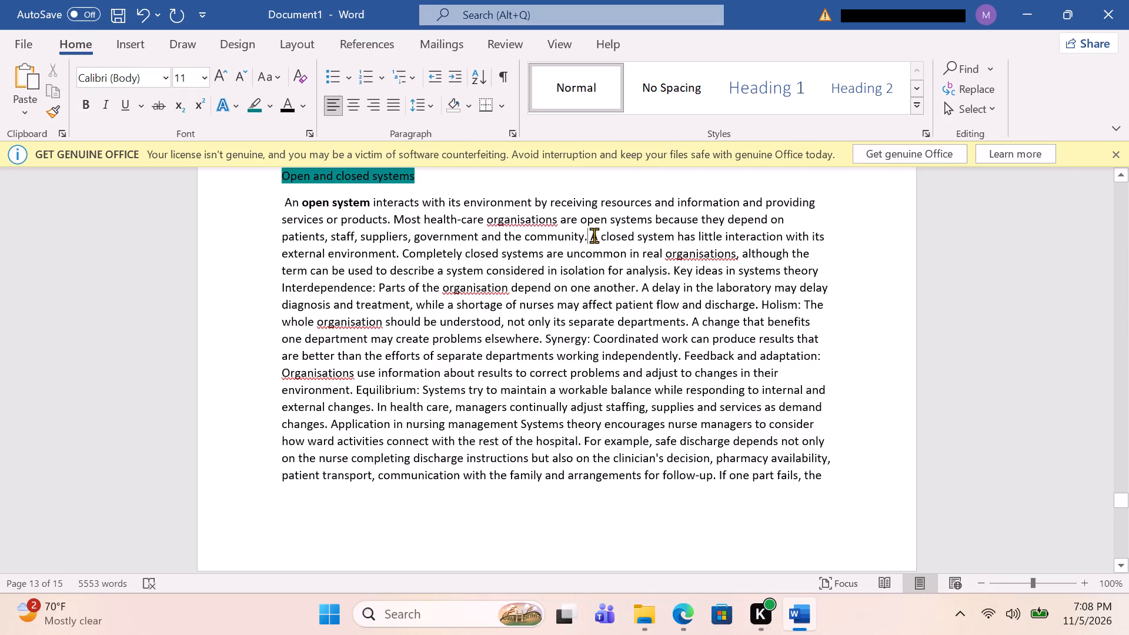
key(BackSpace)
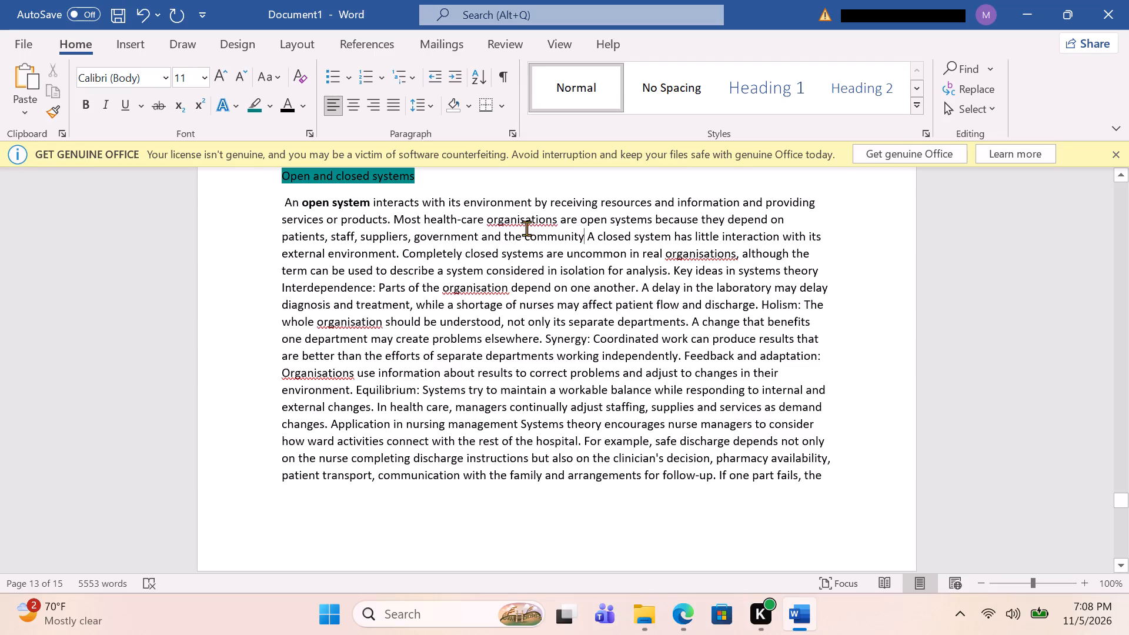
key(period)
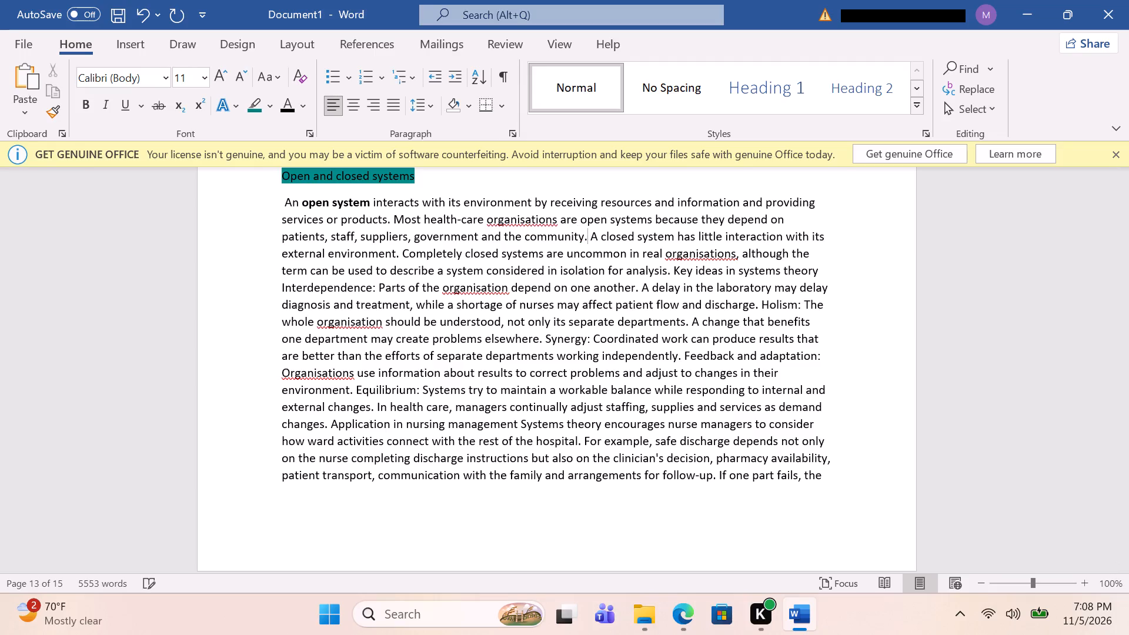
key(Return)
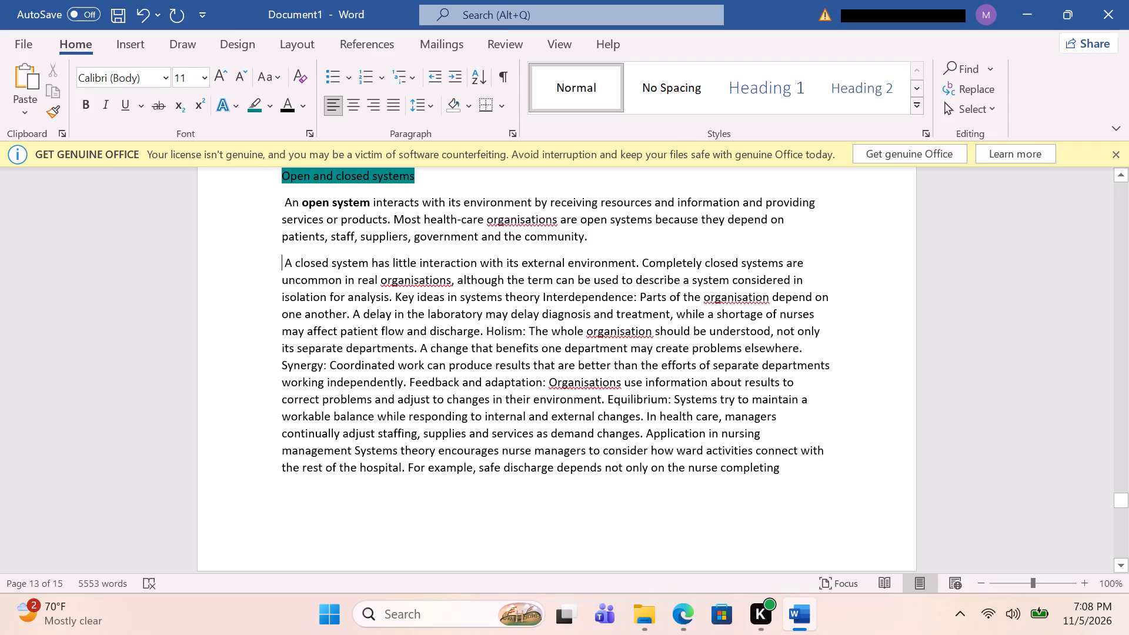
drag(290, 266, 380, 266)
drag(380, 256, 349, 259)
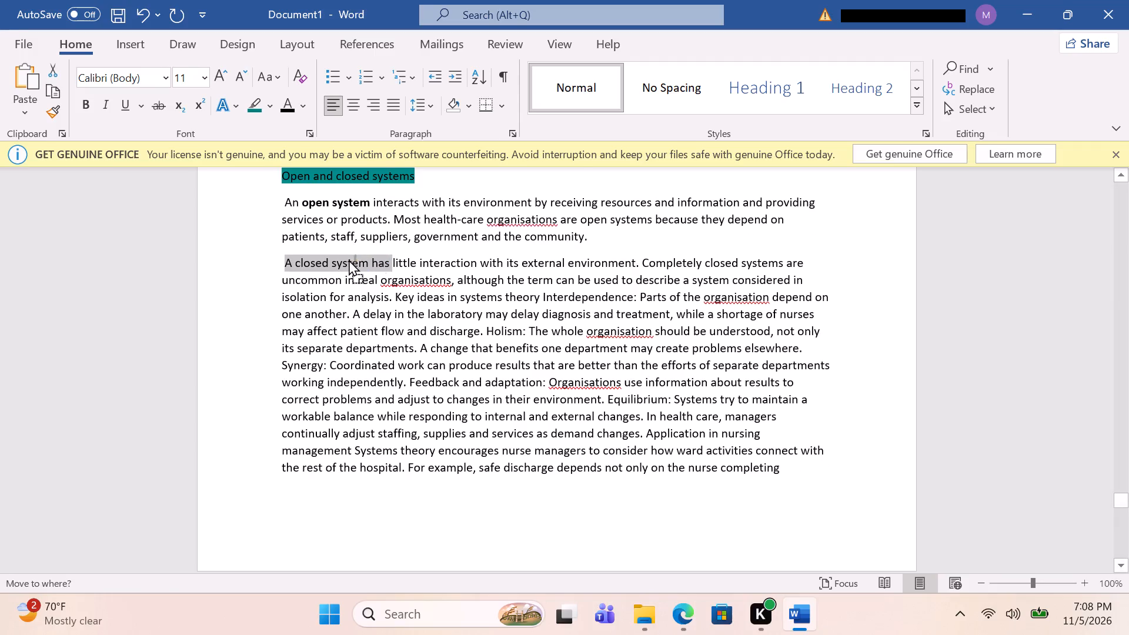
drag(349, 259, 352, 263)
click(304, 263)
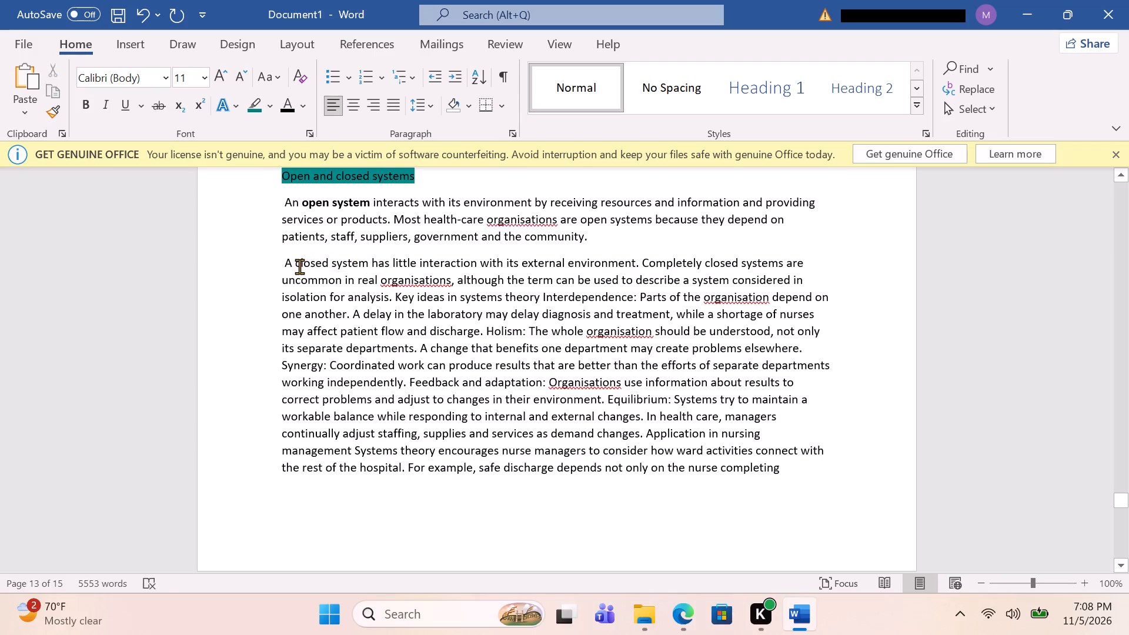
Make "closed system has" bold at the start of the closed system paragraph.
drag(295, 266, 371, 266)
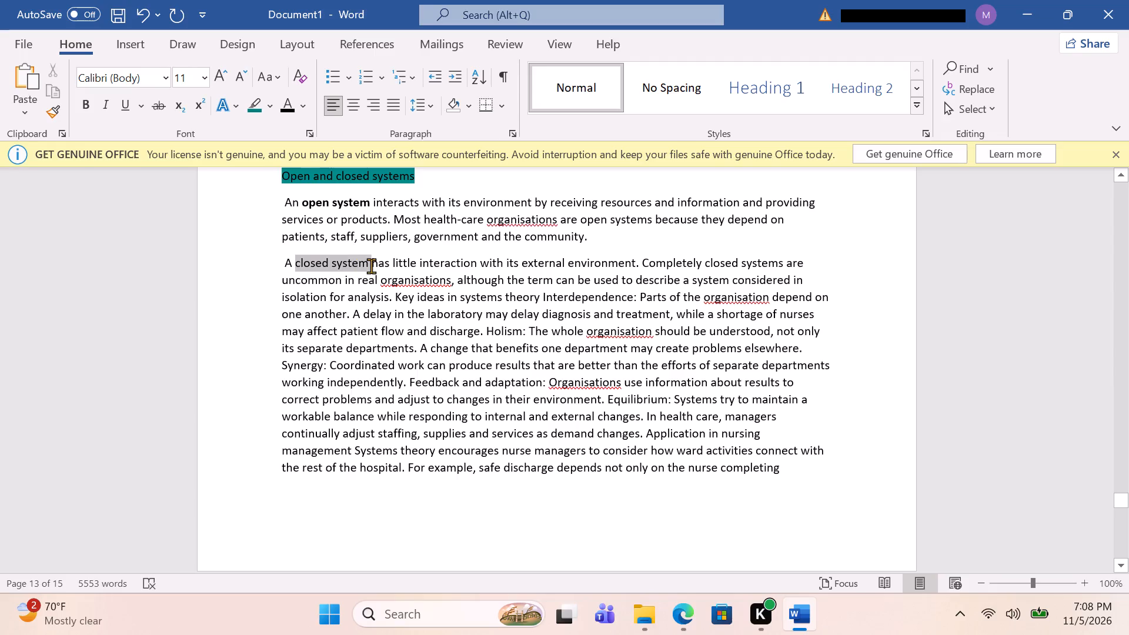
drag(371, 266, 378, 266)
click(387, 238)
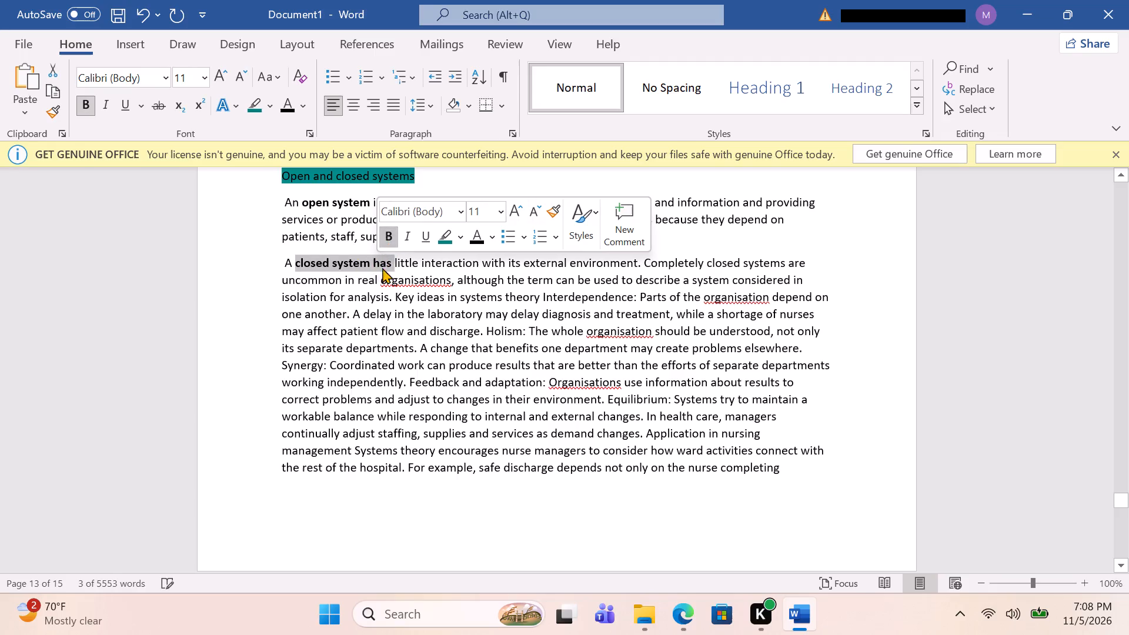
Put "Key ideas in systems theory Interdependence:" on its own line after the closed system paragraph and make it bold.
scroll(380, 283, down, 2)
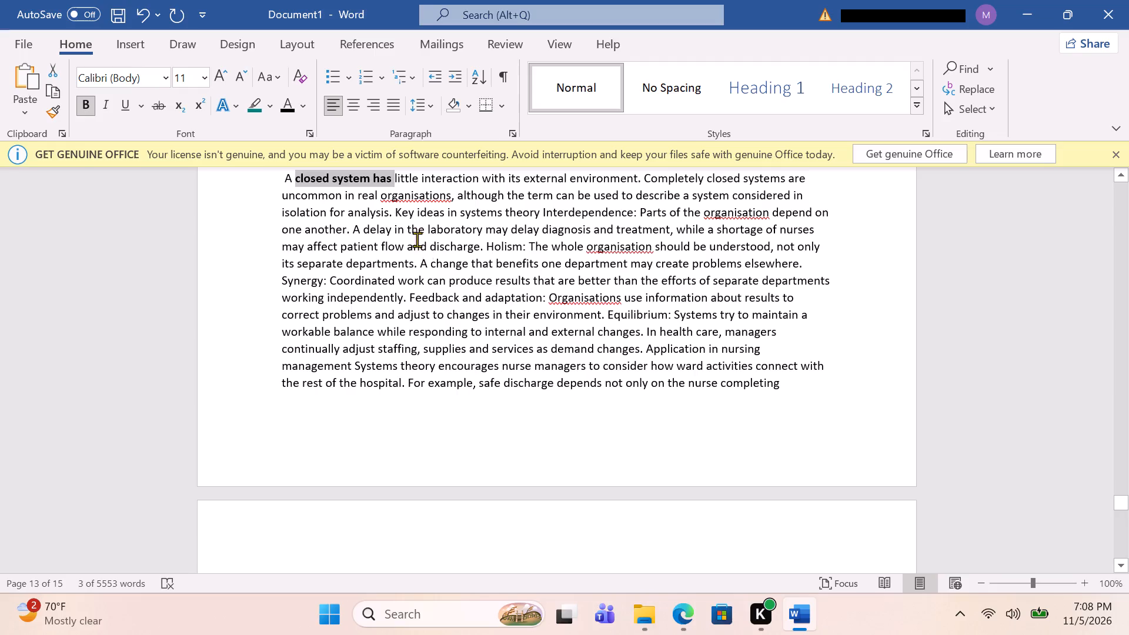
click(393, 213)
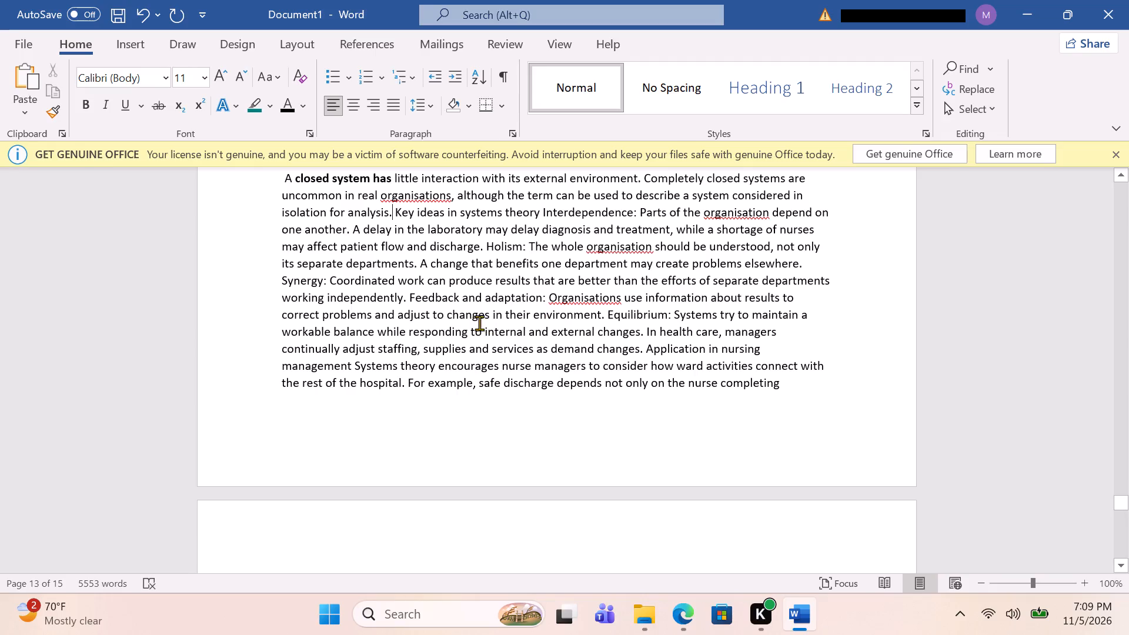
key(Return)
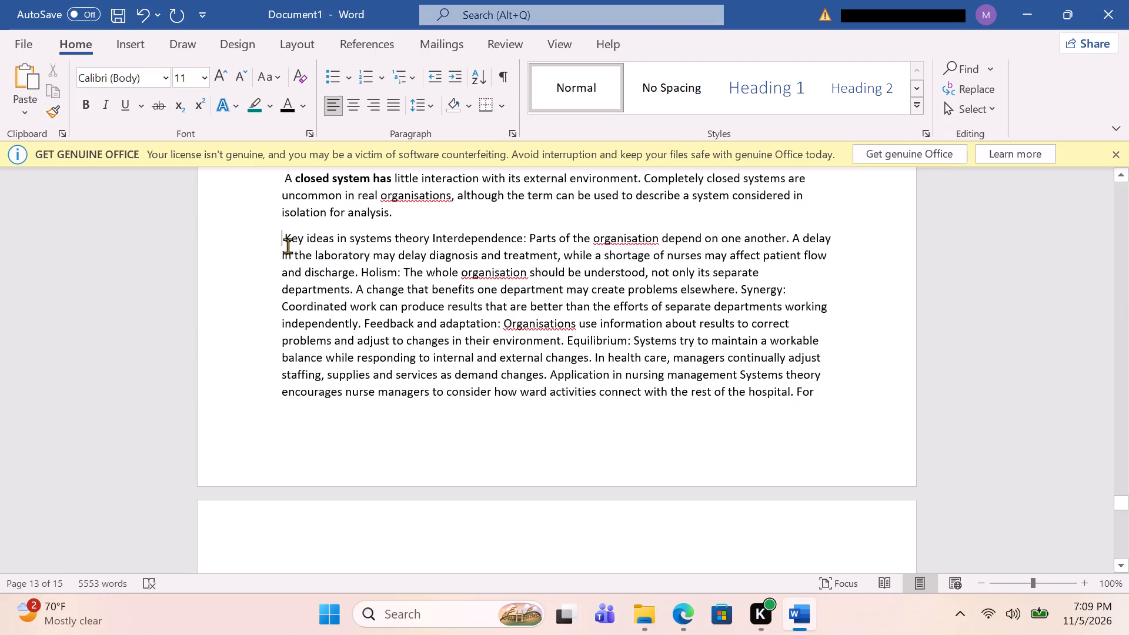
drag(288, 246, 531, 234)
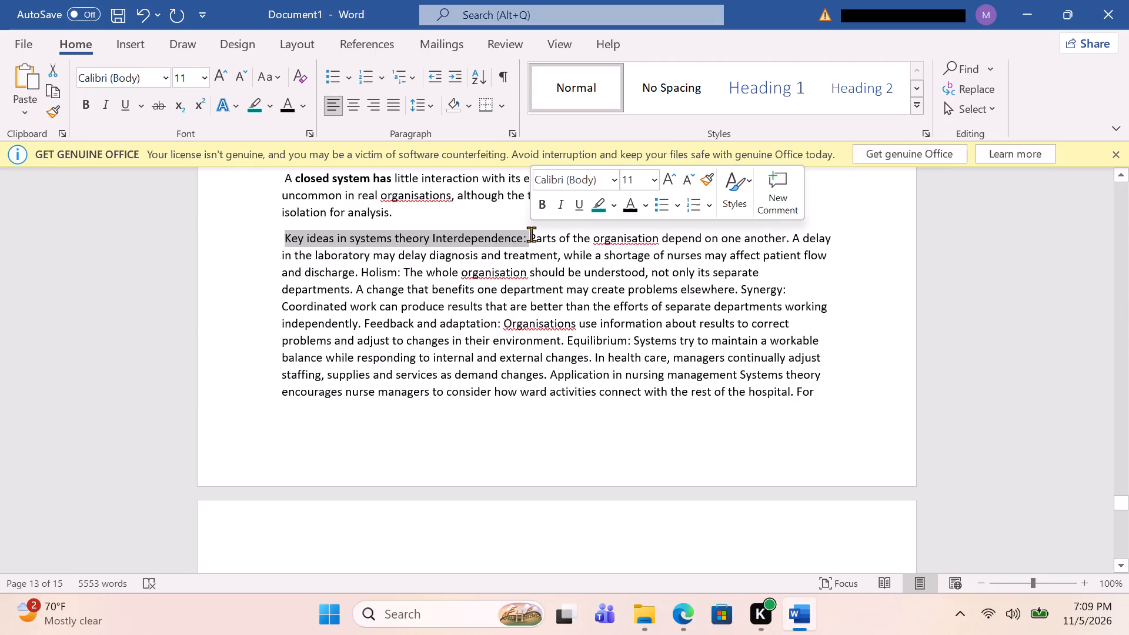
click(546, 200)
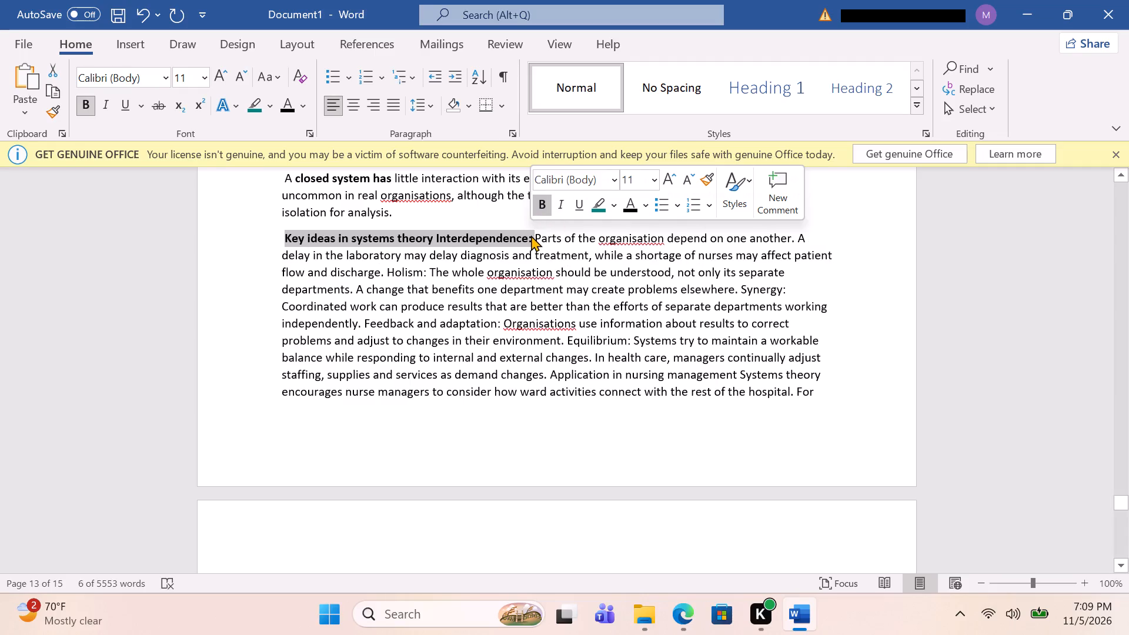
click(531, 235)
key(Return)
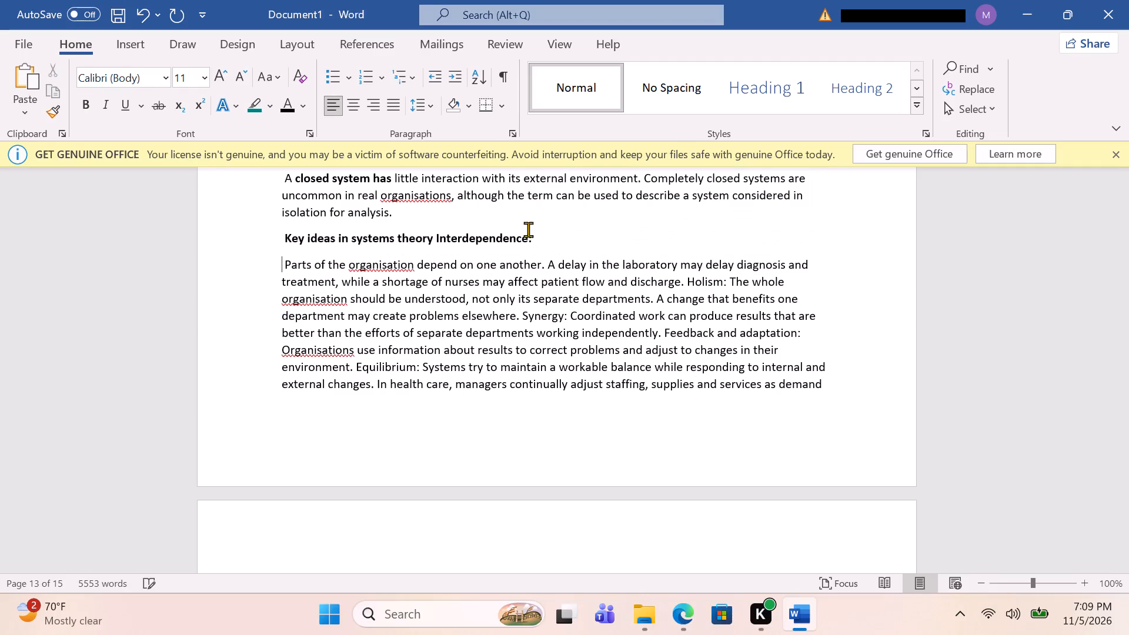
Underline the bold "Key ideas in systems theory Interdependence" line.
drag(287, 238, 519, 238)
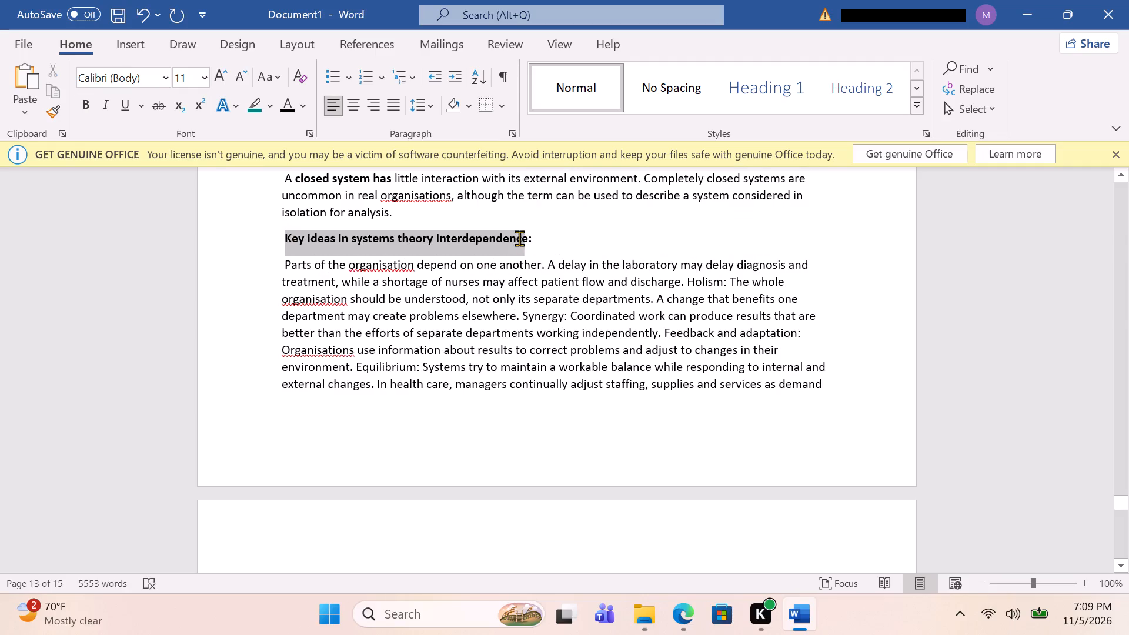
drag(519, 238, 526, 237)
click(569, 212)
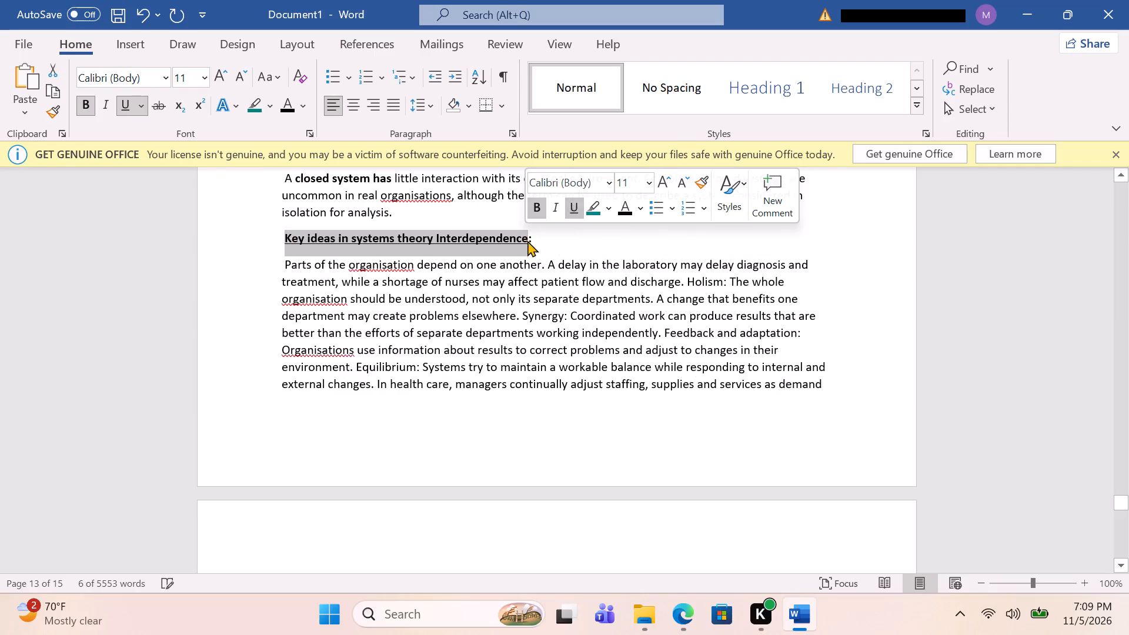
click(529, 243)
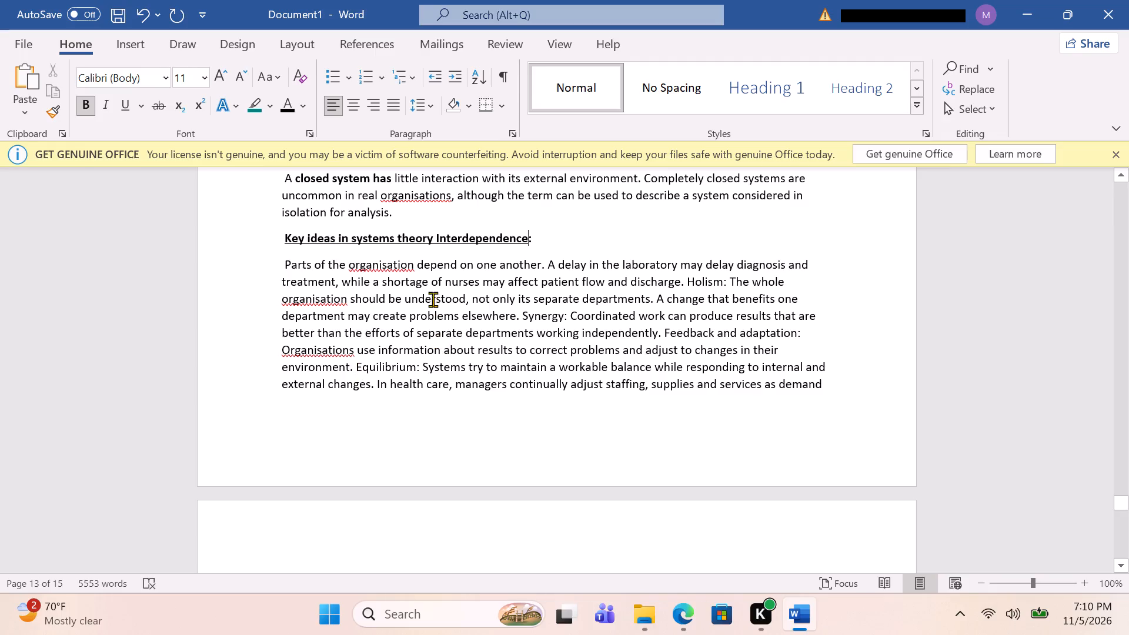
Move "Interdependence:" onto a new line below "Key ideas in systems theory" and join the "Parts of the organisation" text to it.
click(435, 237)
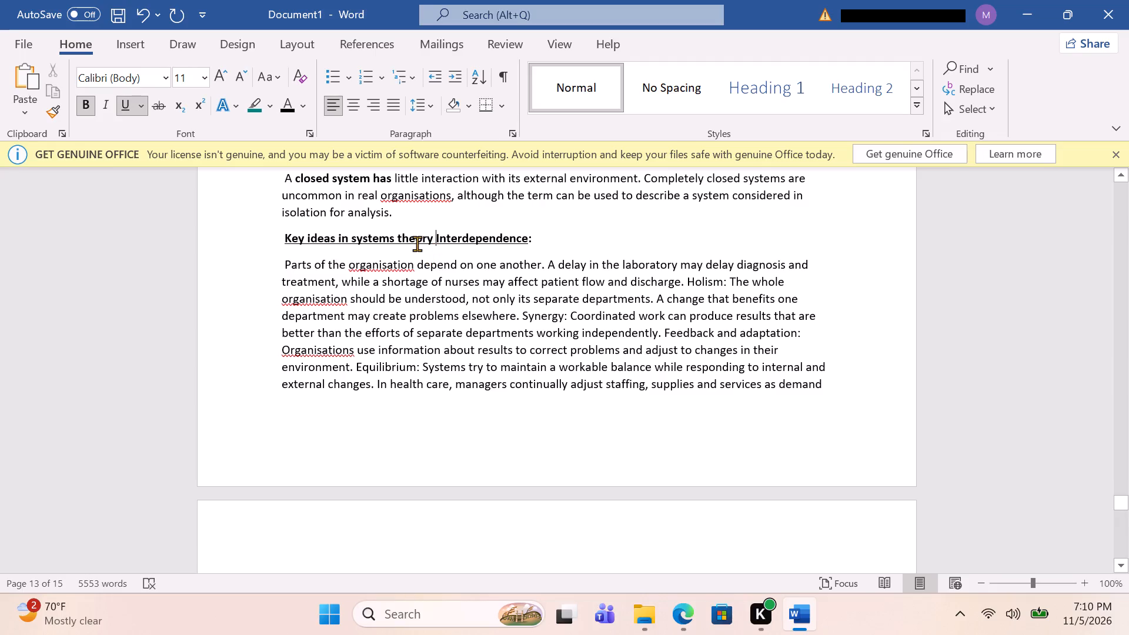
key(Return)
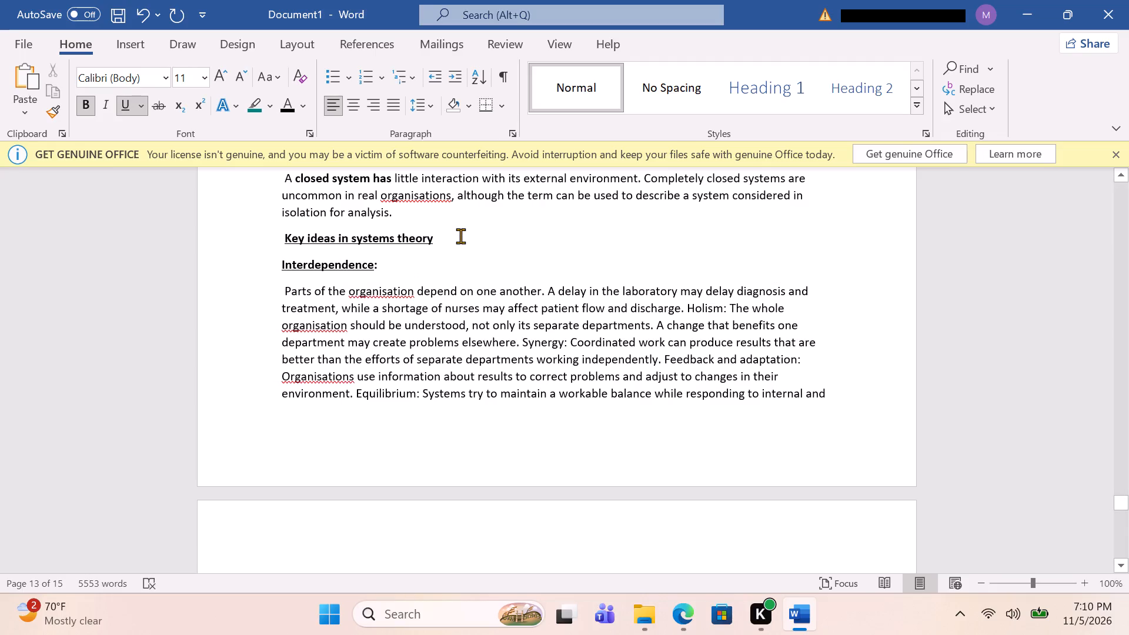
click(282, 283)
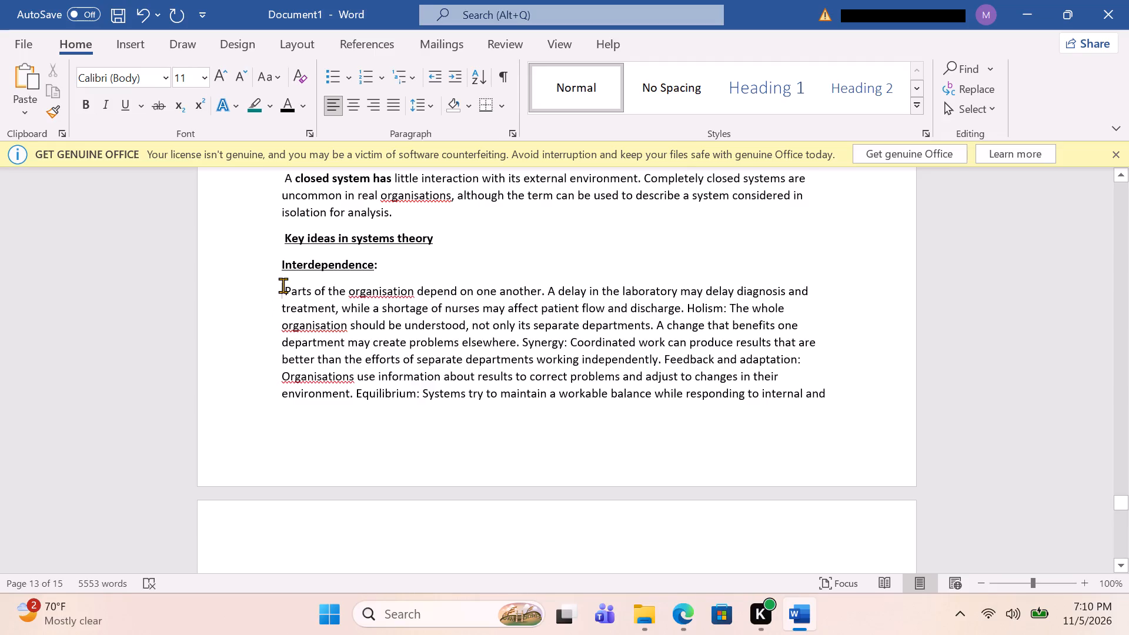
key(BackSpace)
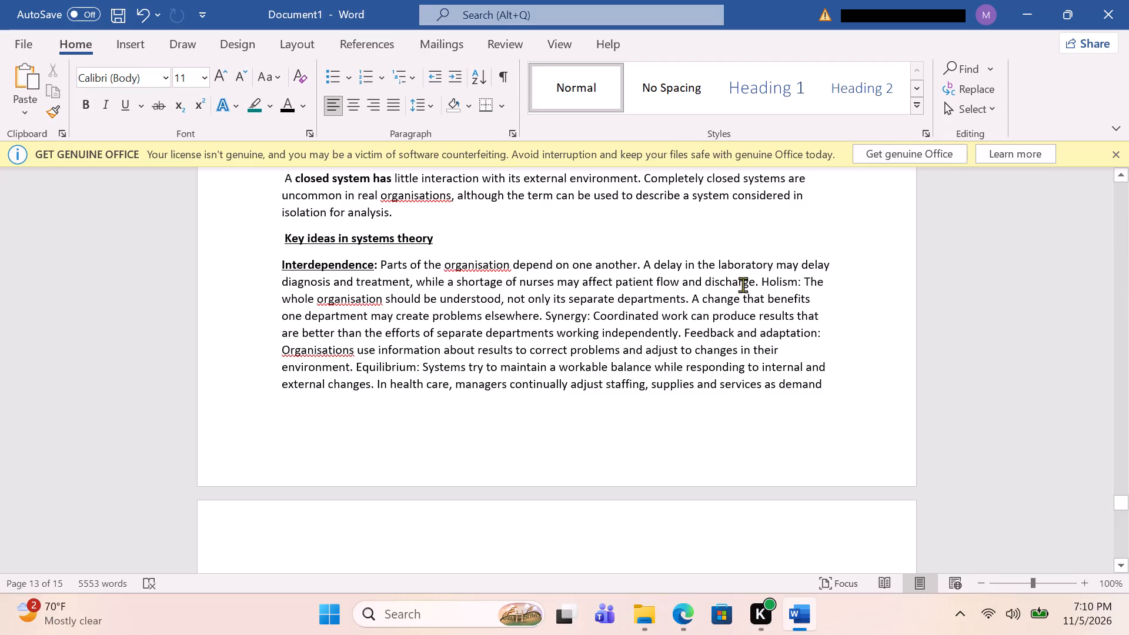
Start a new paragraph at "Holism:" after the interdependence text.
click(762, 285)
key(Return)
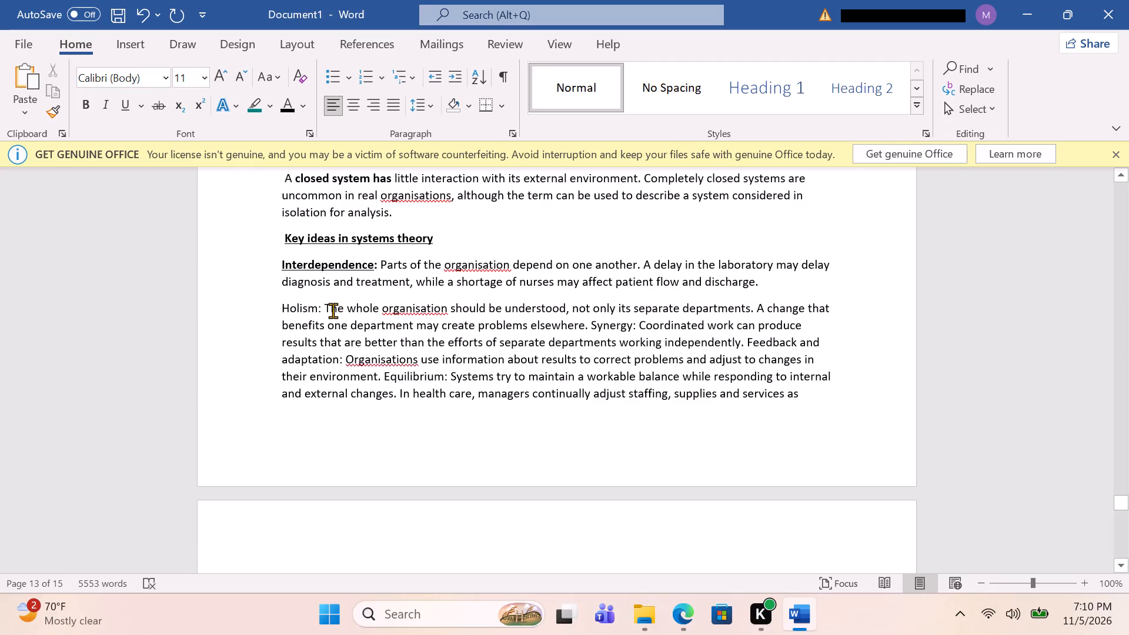
Make the label "Holism" bold at the start of its paragraph, leaving out the colon.
drag(323, 310, 303, 317)
drag(294, 319, 292, 320)
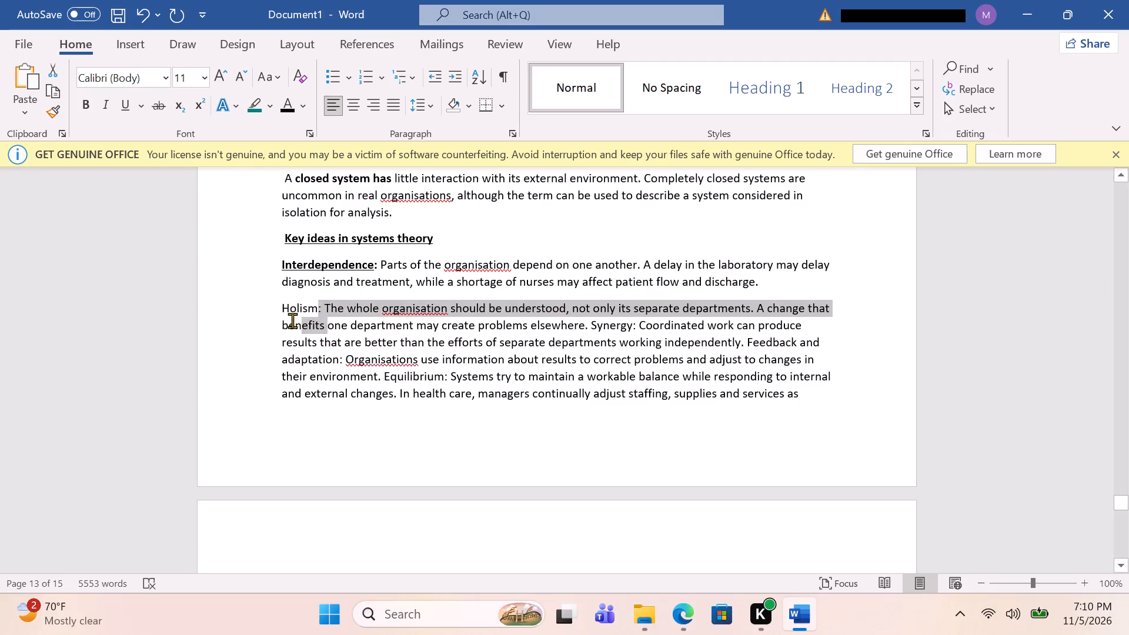
drag(292, 320, 299, 311)
drag(298, 312, 280, 317)
click(290, 314)
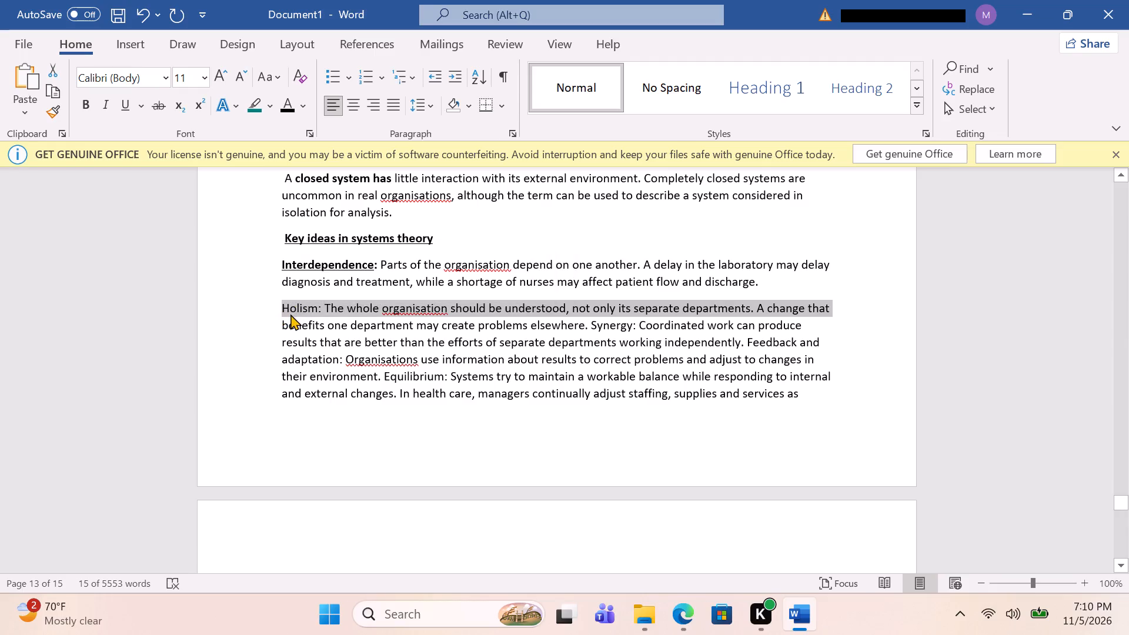
drag(280, 315, 319, 308)
click(332, 276)
Start a new paragraph at "Synergy:" after the Holism text and make the label "Synergy:" bold.
scroll(333, 312, down, 1)
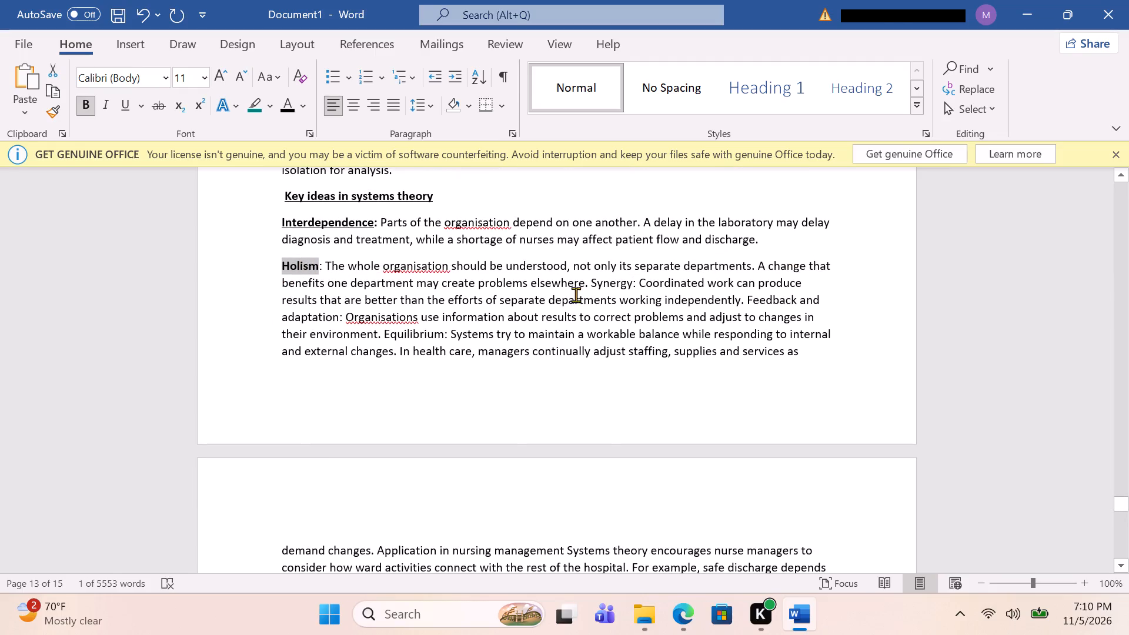
click(589, 289)
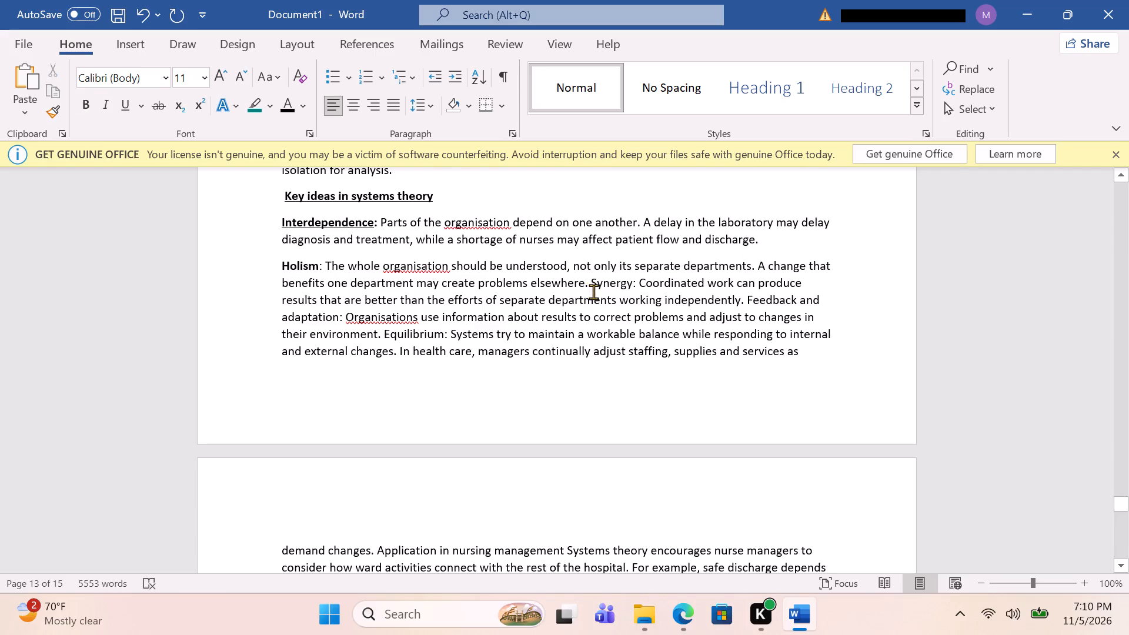
key(Return)
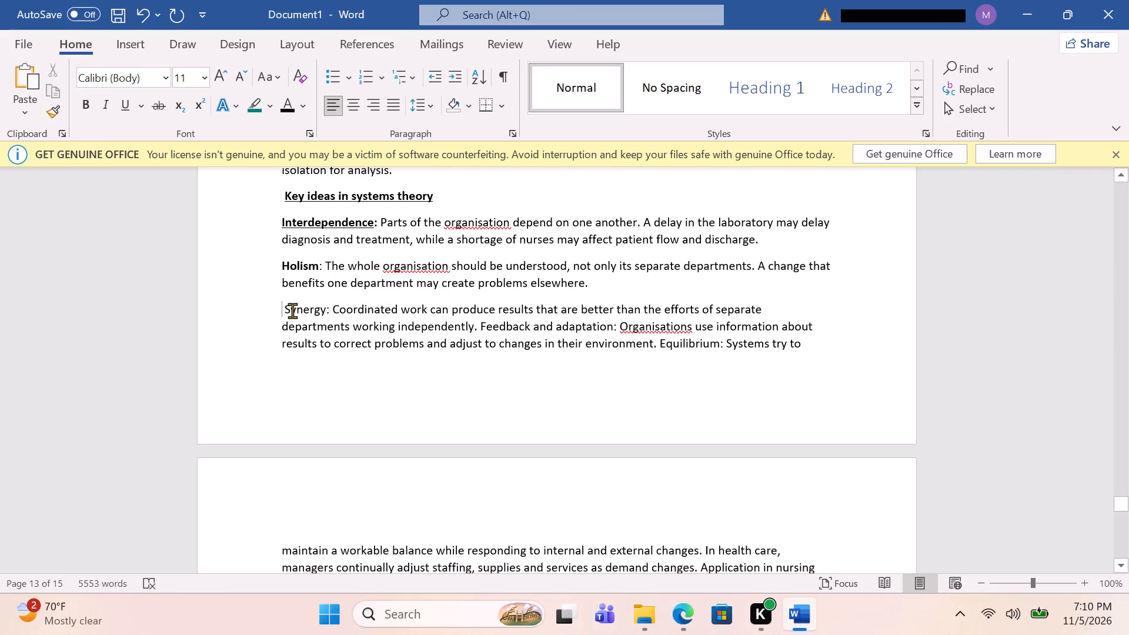
drag(279, 309, 329, 309)
click(342, 285)
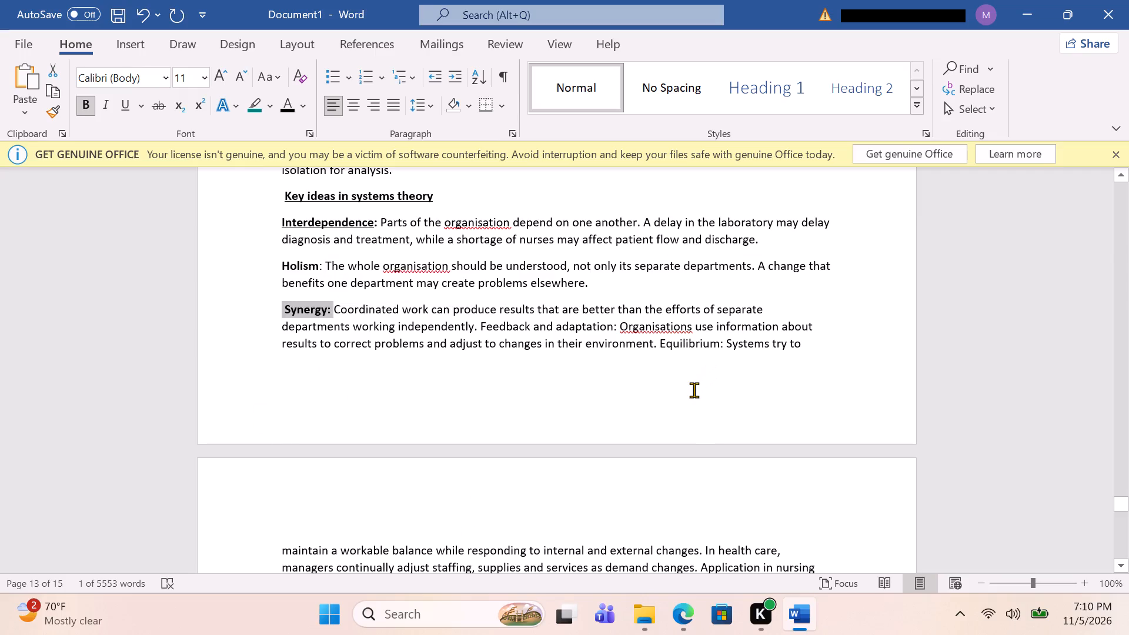
Start a new paragraph at "Feedback and adaptation:" after the Synergy text and make the words "Feedback and adaptation" bold.
click(480, 325)
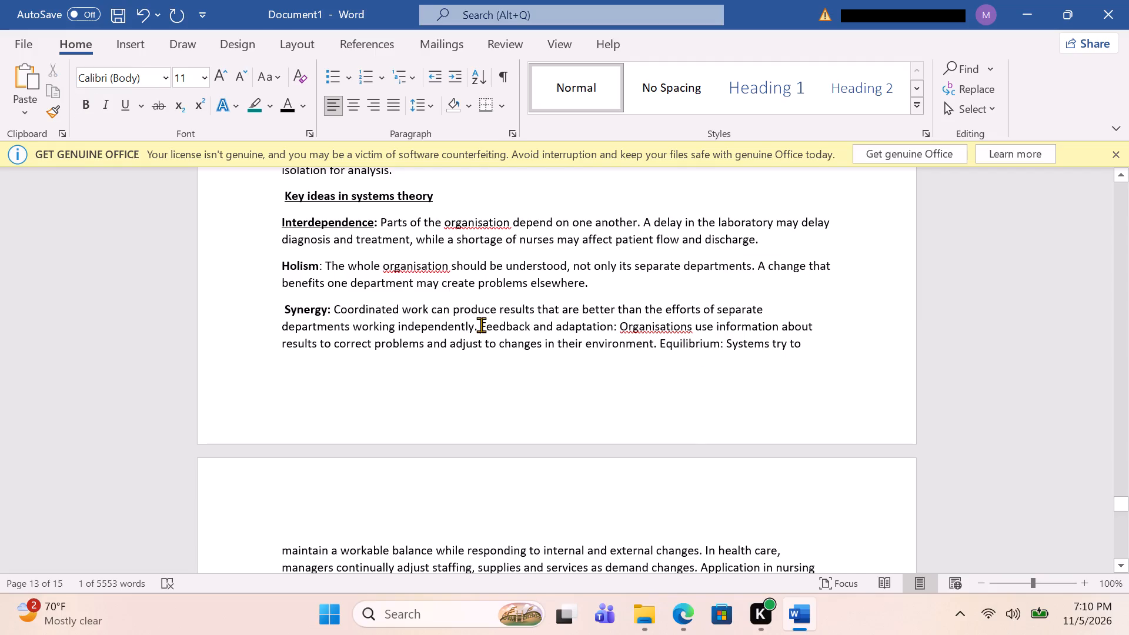
key(Return)
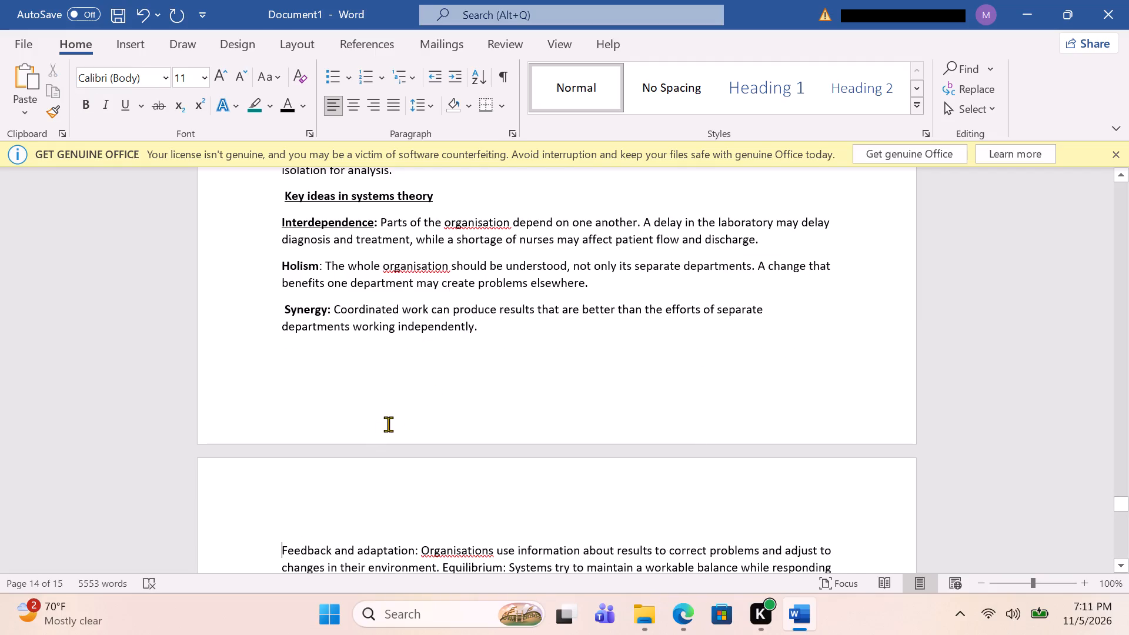
scroll(389, 424, down, 3)
drag(282, 420, 403, 405)
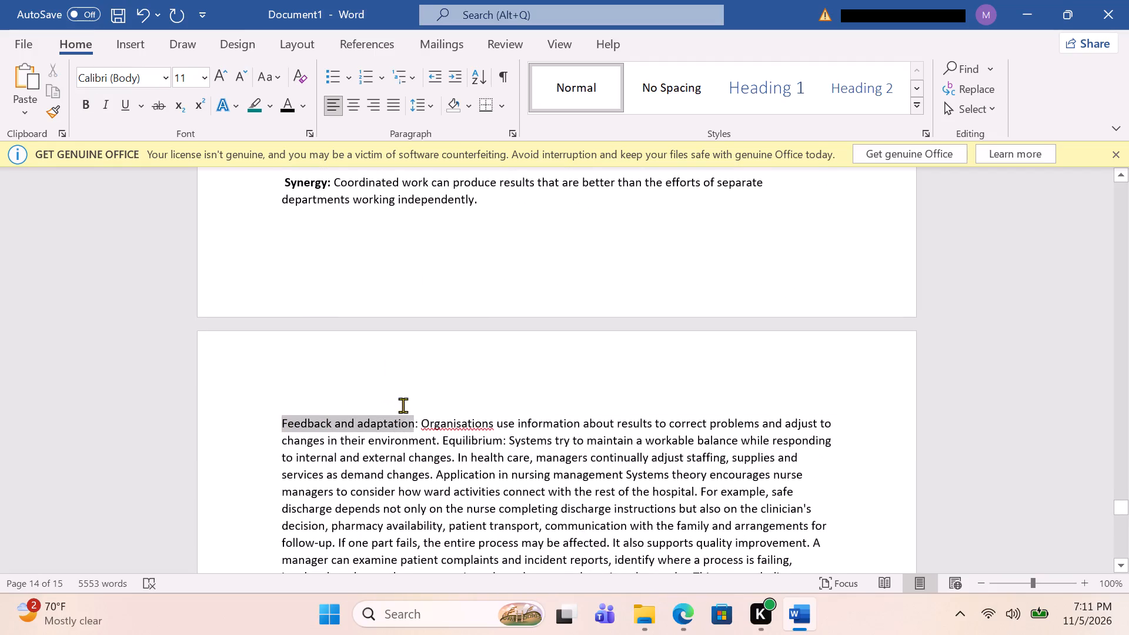
drag(403, 405, 415, 413)
click(423, 382)
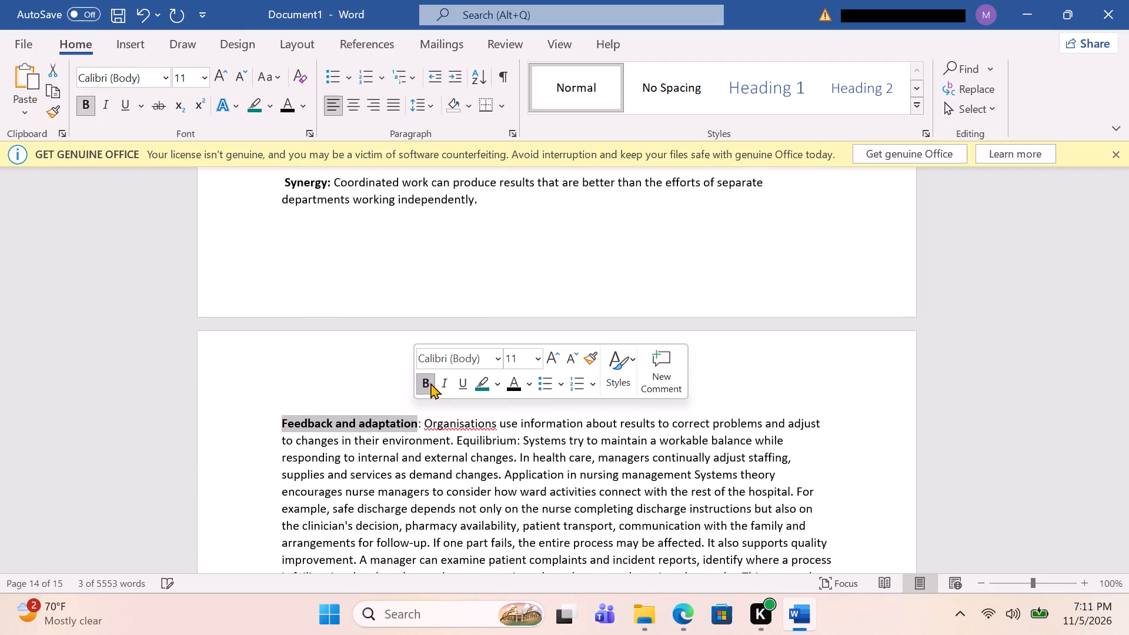
Start a new paragraph at "Equilibrium:" after the feedback and adaptation text and make the label "Equilibrium:" bold.
scroll(430, 384, down, 3)
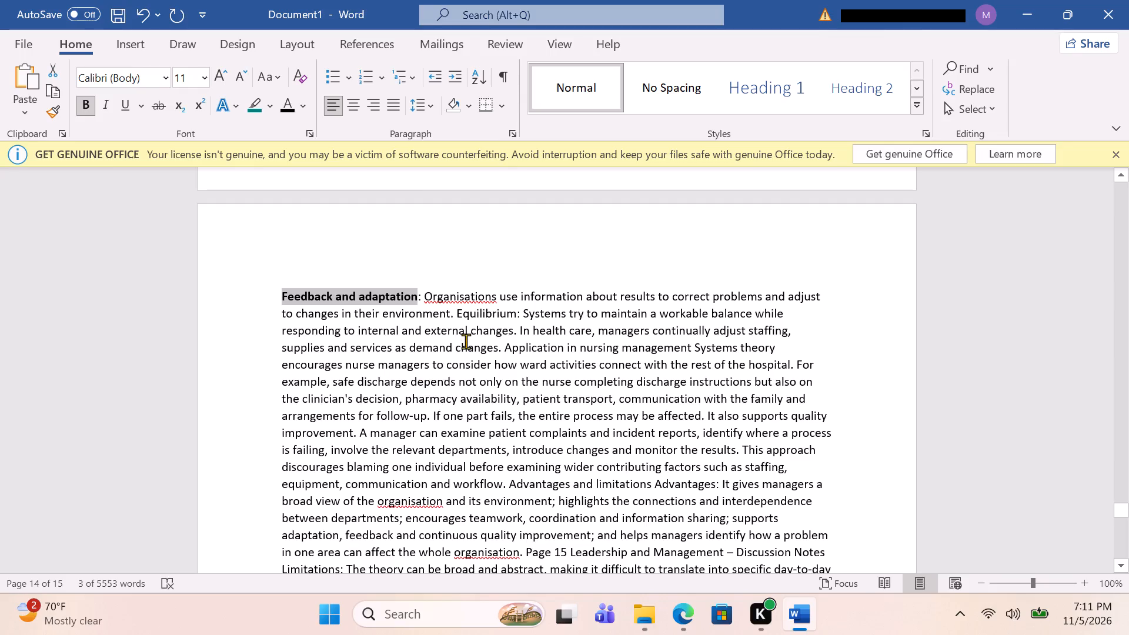
click(449, 321)
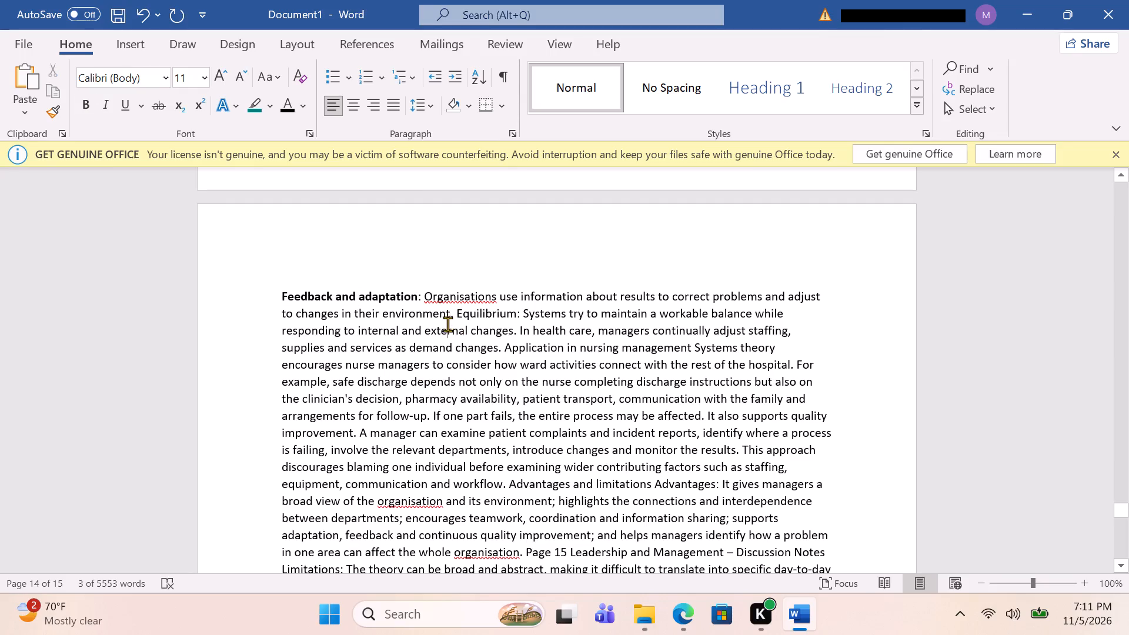
click(458, 317)
key(Return)
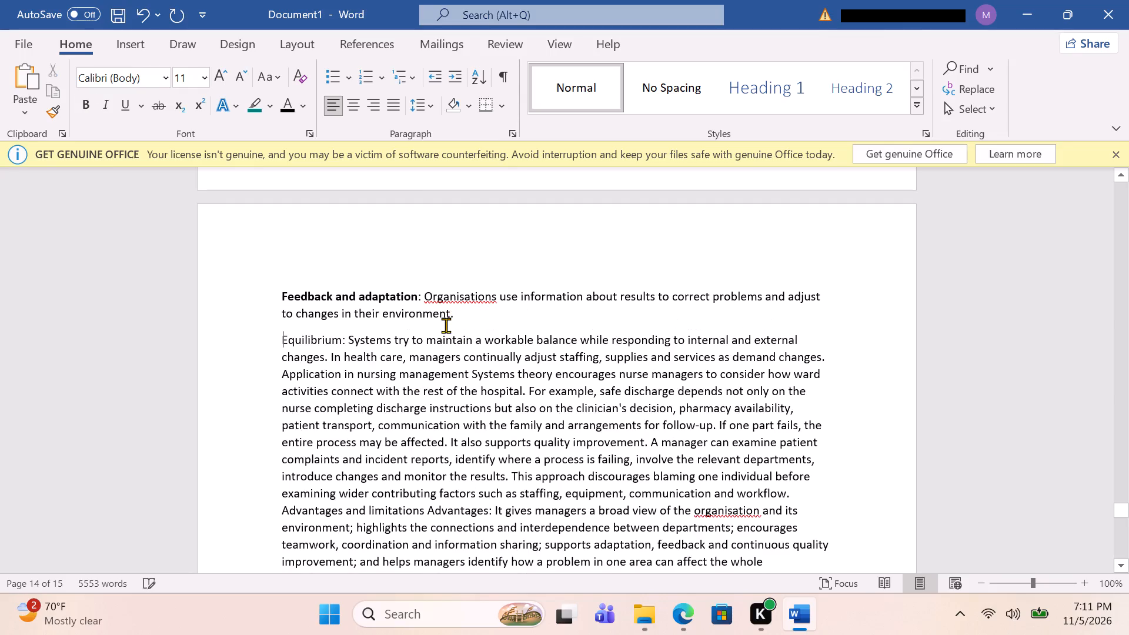
drag(276, 335, 339, 335)
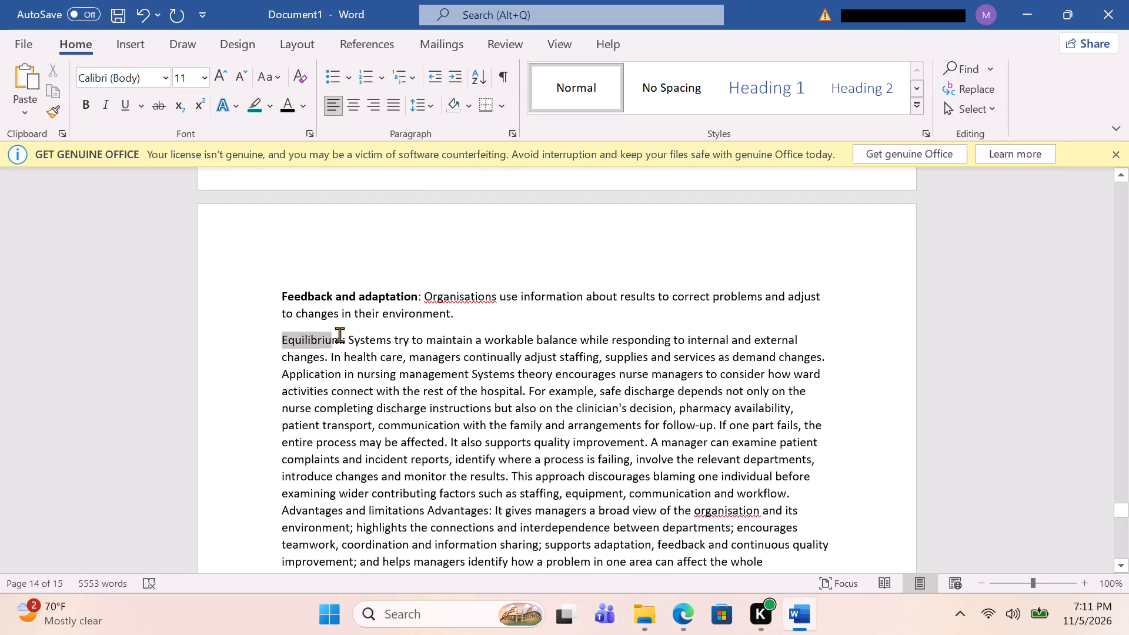
drag(339, 335, 347, 335)
click(364, 308)
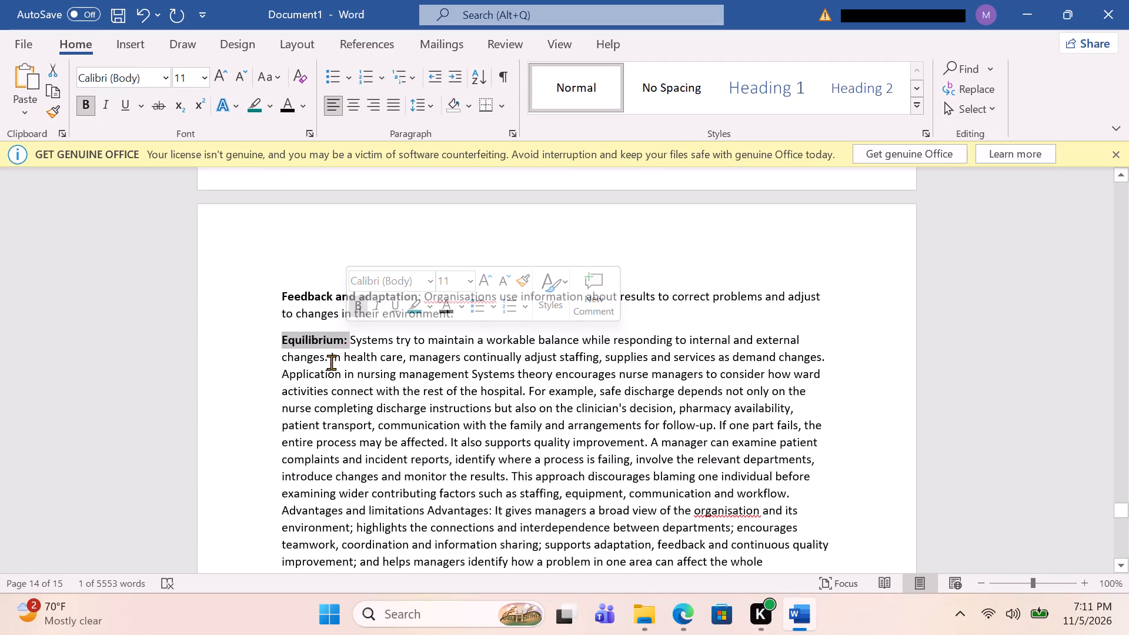
scroll(307, 375, down, 2)
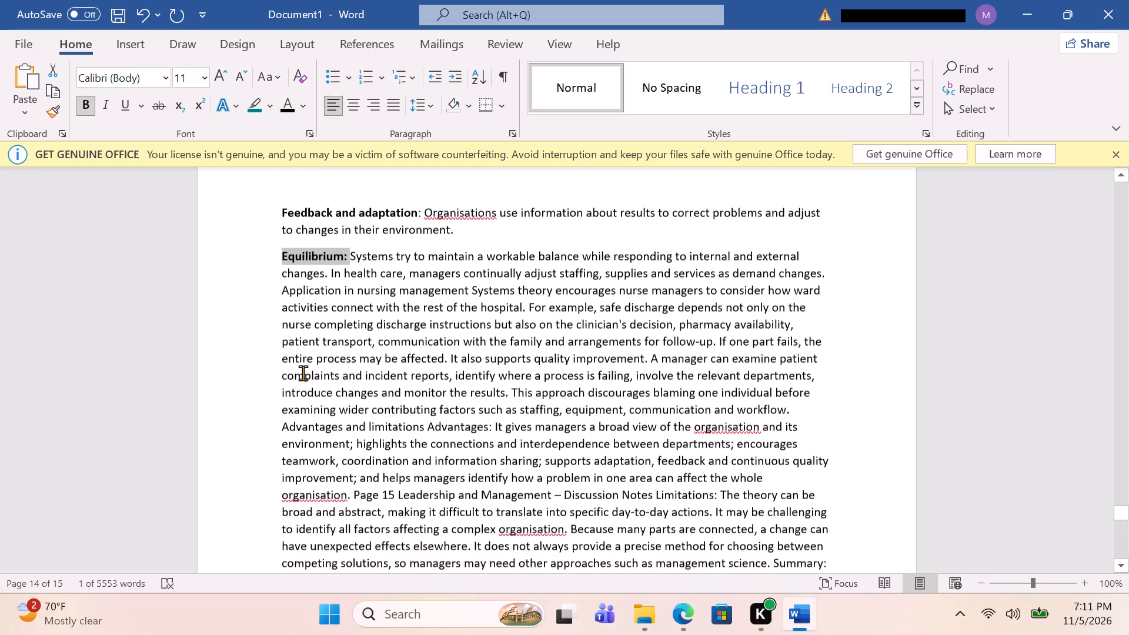
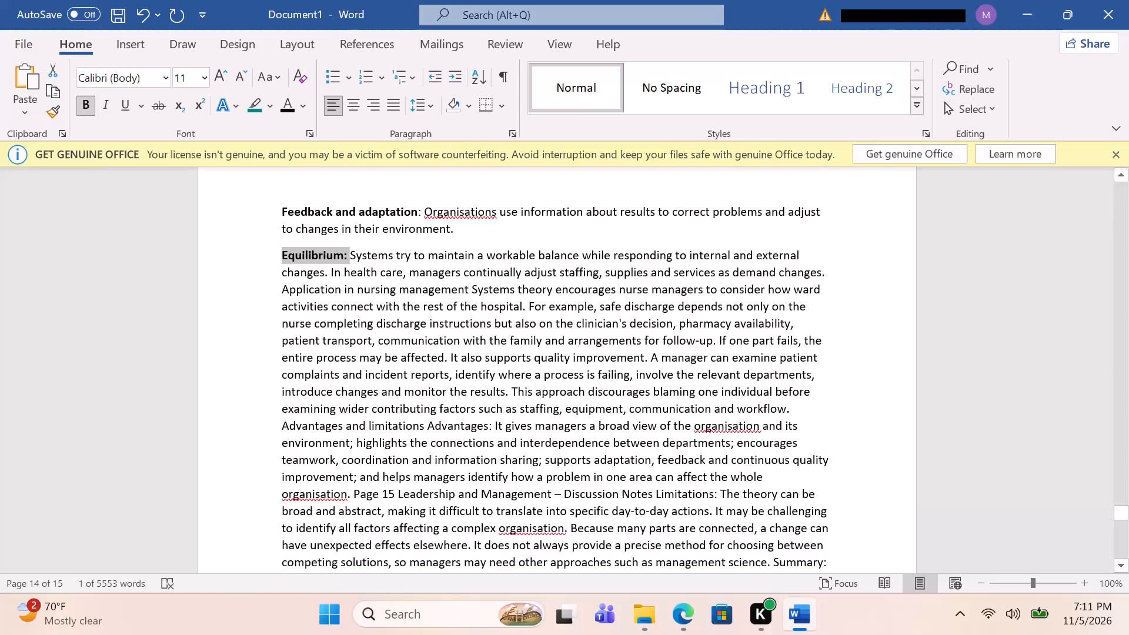
Put "Application in nursing management" on its own line after the Equilibrium text and highlight this heading in teal.
click(279, 290)
key(Return)
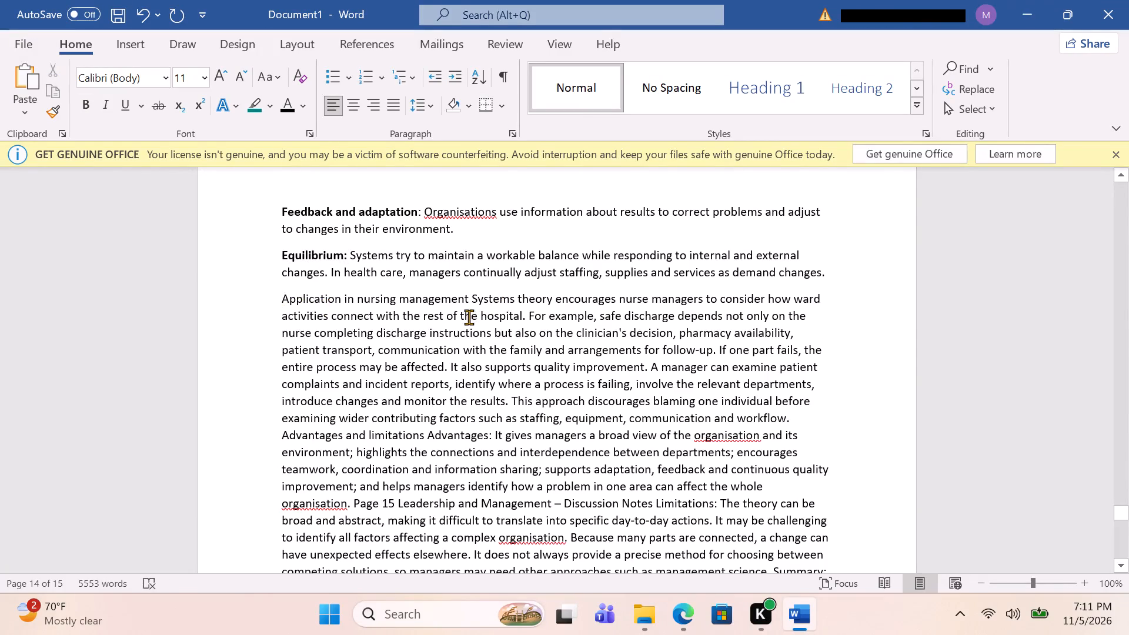
click(477, 296)
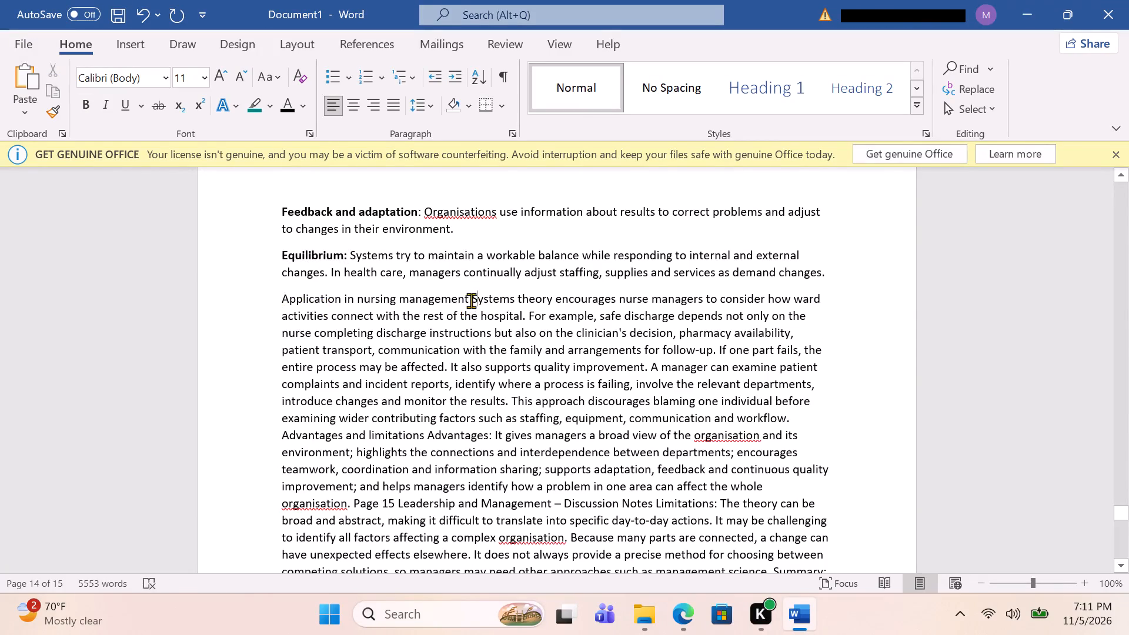
click(471, 300)
key(Return)
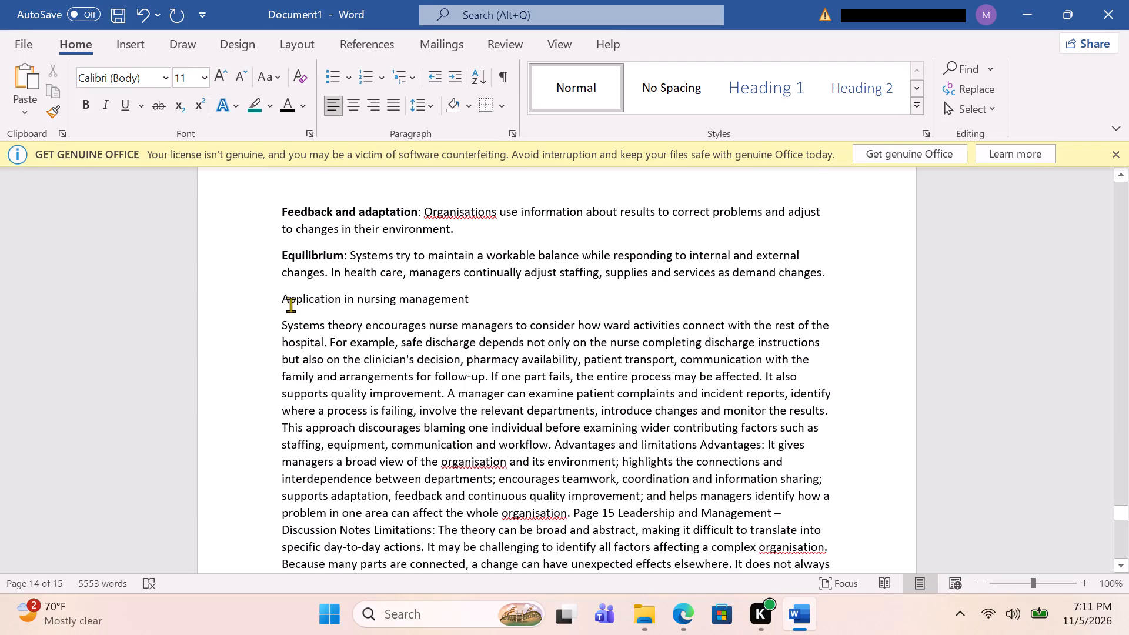
drag(290, 304, 457, 296)
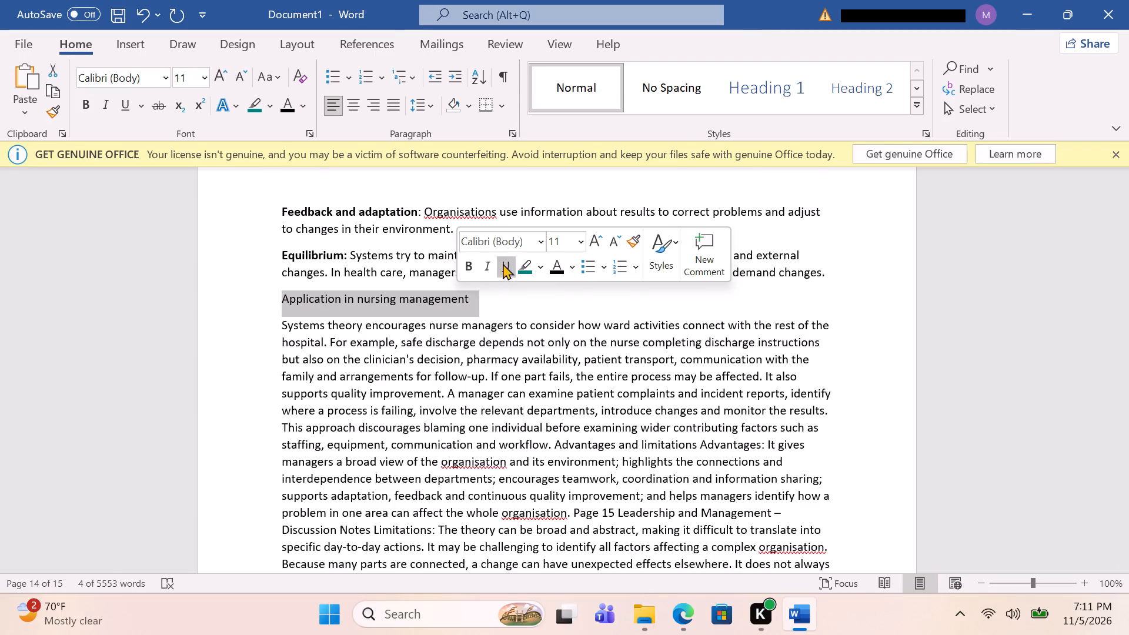
click(557, 269)
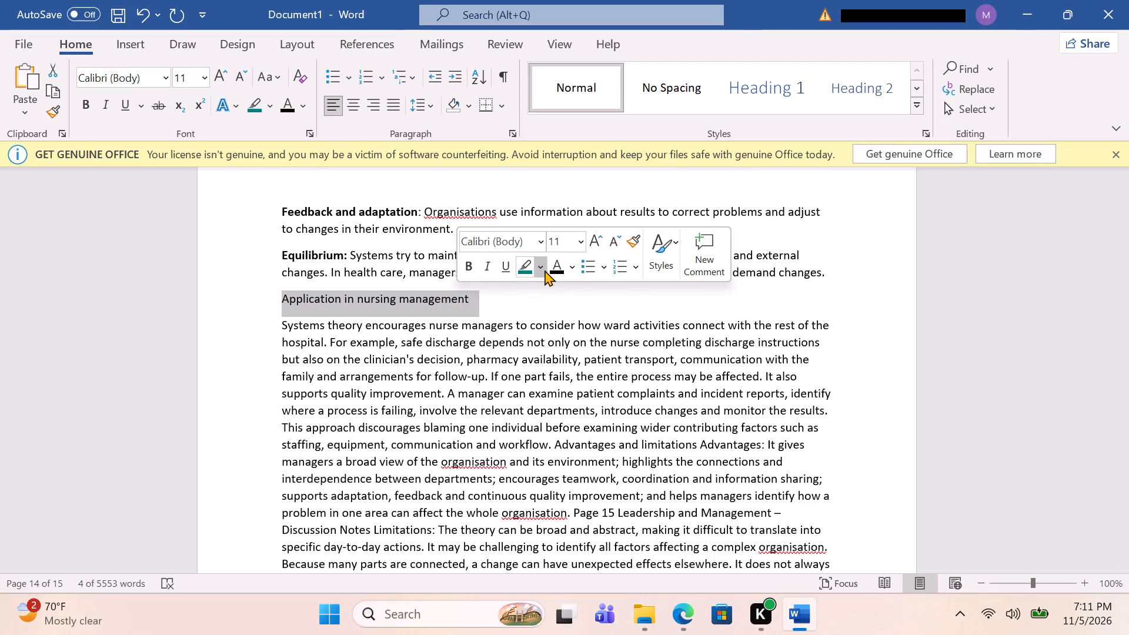
click(543, 270)
click(530, 270)
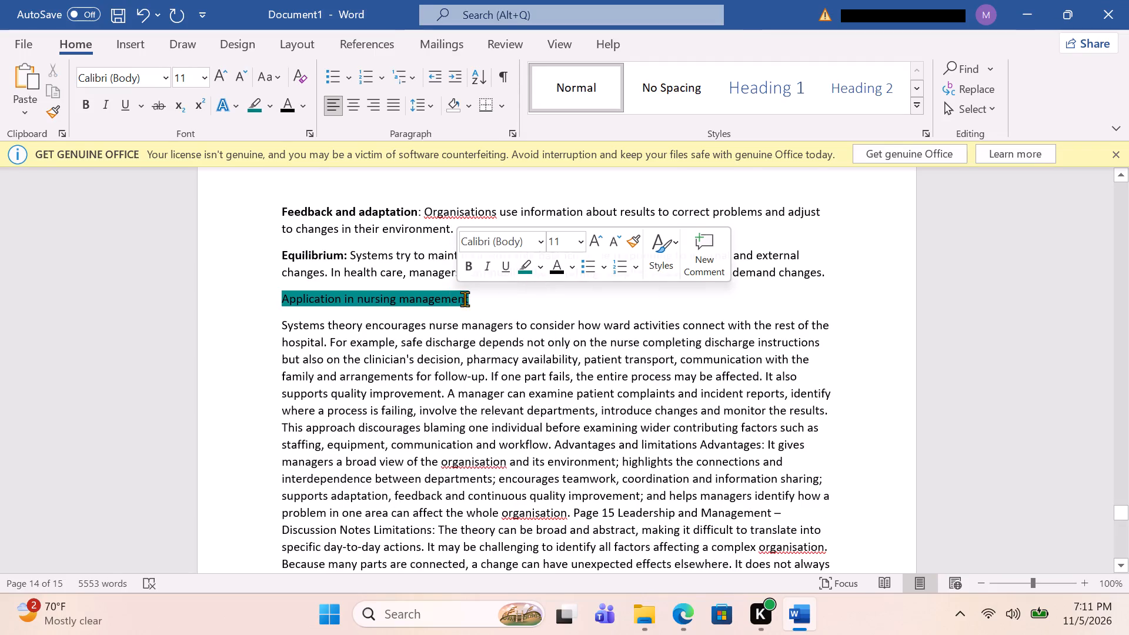
Remove the underline from the label "Interdependence" under "Key ideas in systems theory", keeping it bold.
scroll(425, 303, down, 2)
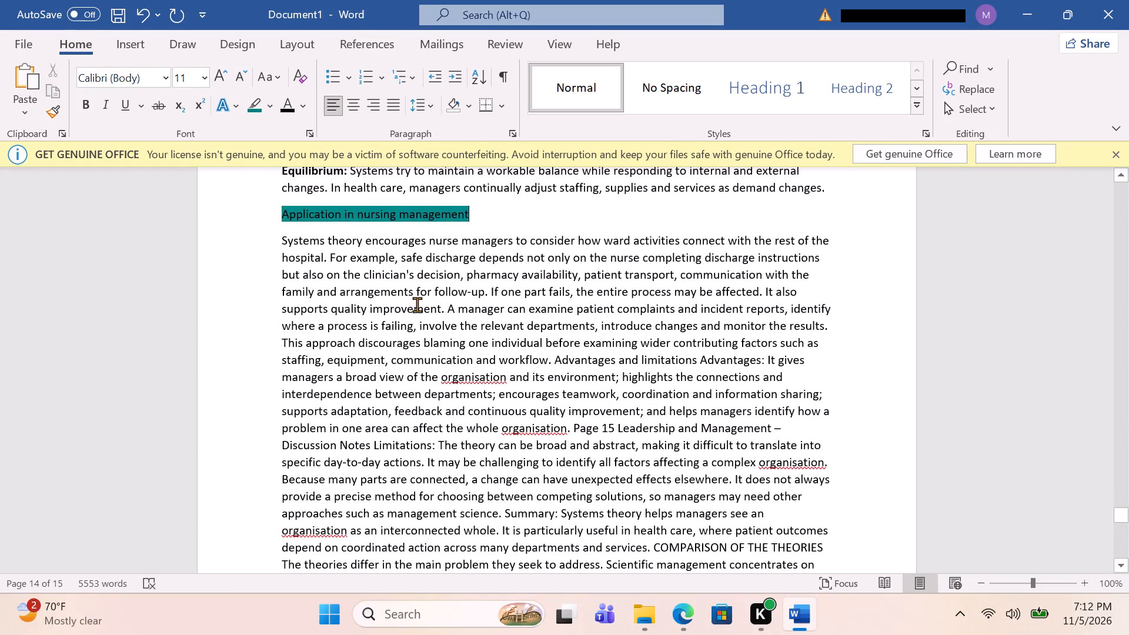
scroll(402, 238, up, 4)
scroll(400, 422, up, 4)
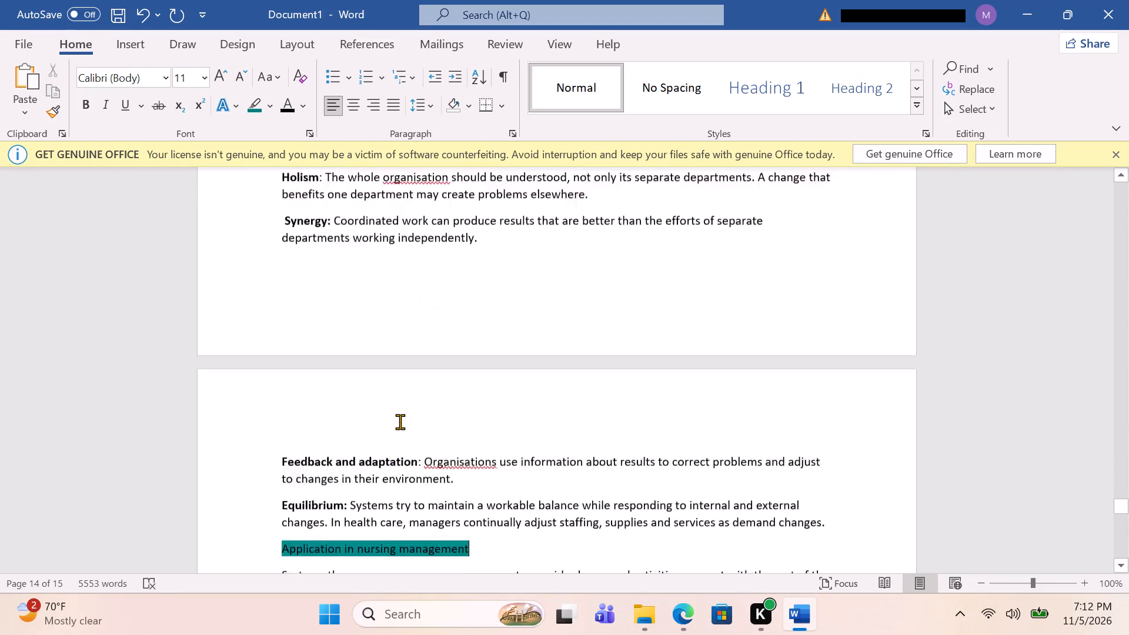
scroll(400, 422, up, 9)
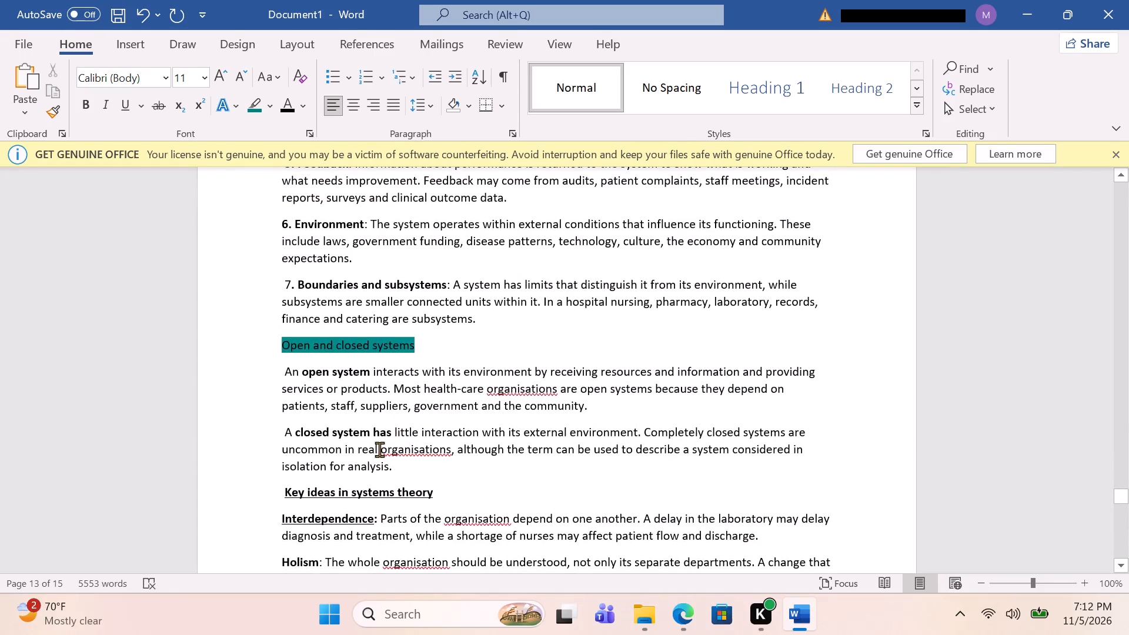
drag(280, 515, 332, 524)
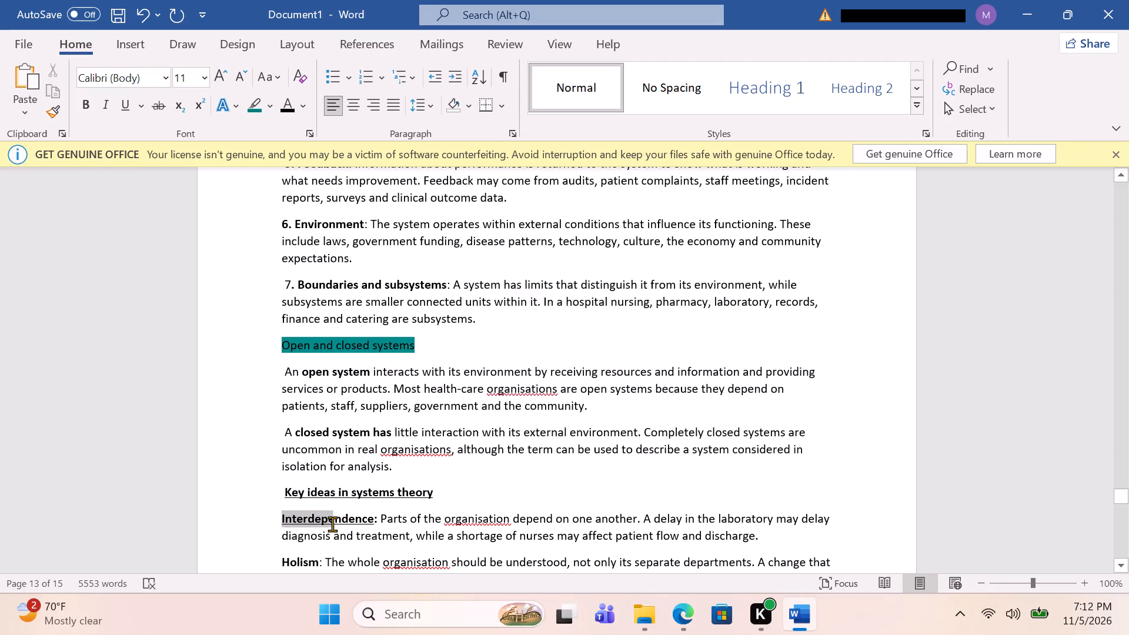
drag(332, 524, 371, 526)
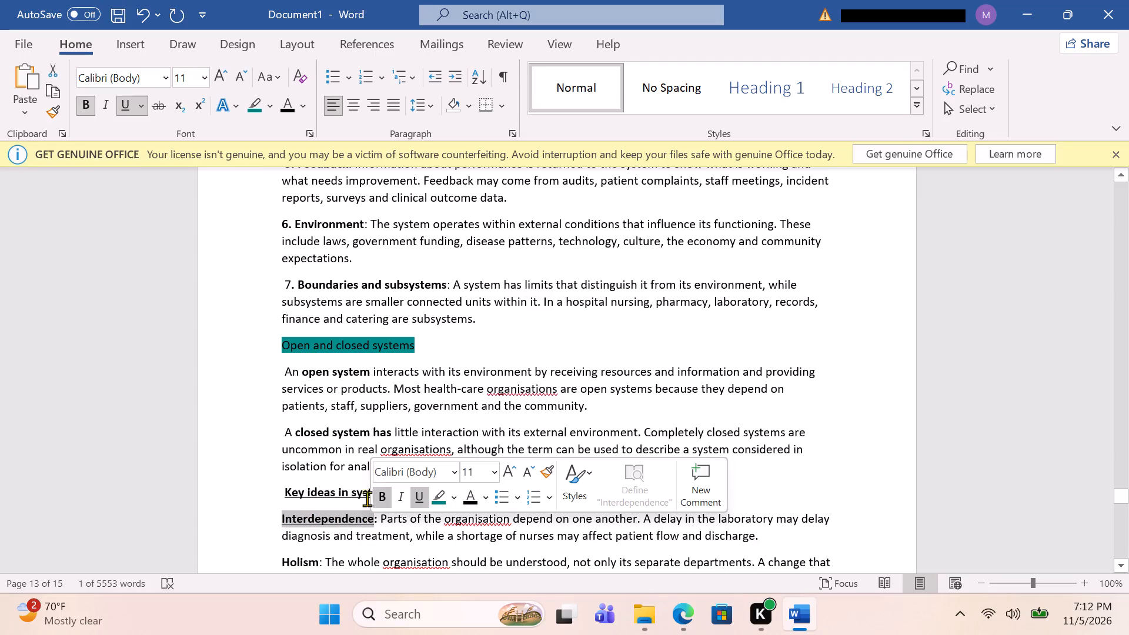
click(421, 489)
Return to the unformatted systems theory text below the "Application in nursing management" heading.
scroll(290, 515, down, 3)
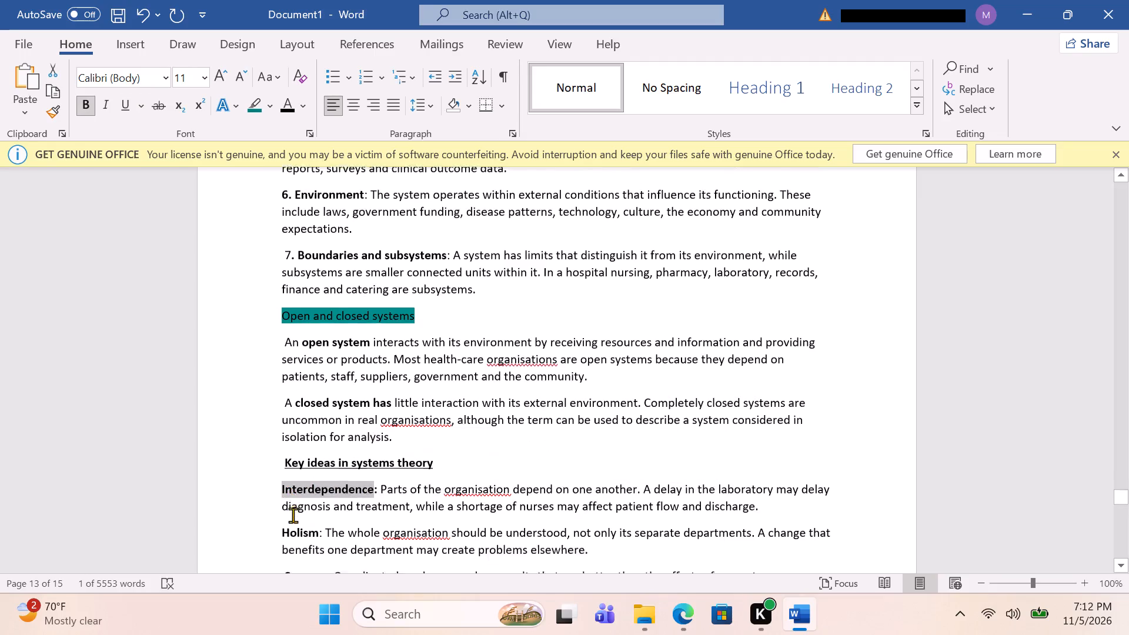
scroll(293, 515, down, 3)
scroll(282, 578, down, 5)
scroll(392, 506, down, 5)
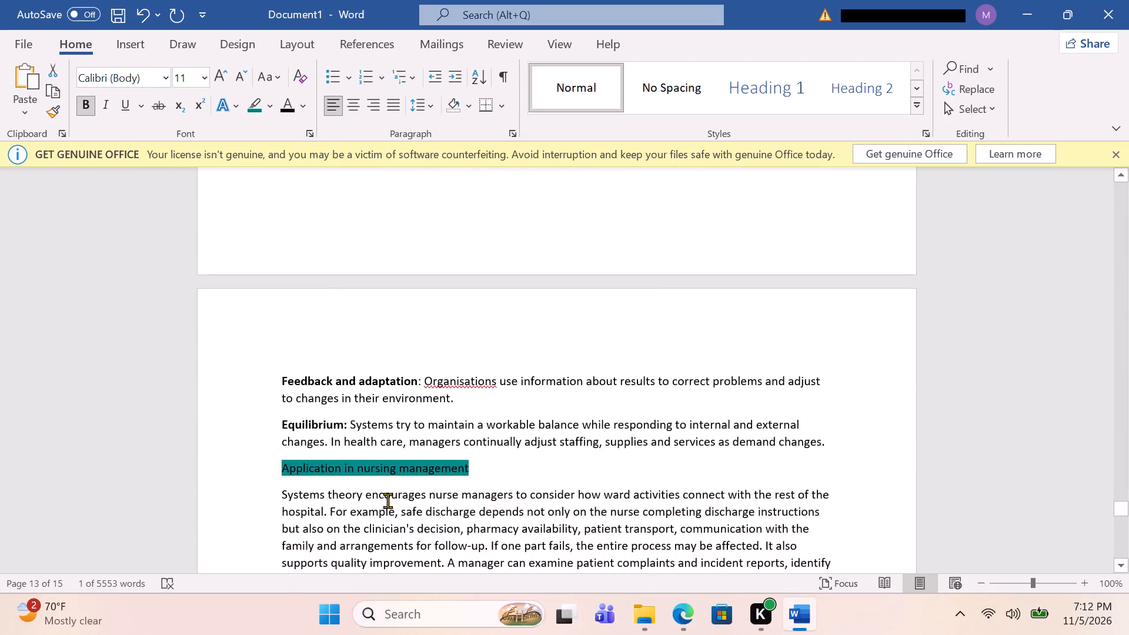
scroll(389, 500, down, 3)
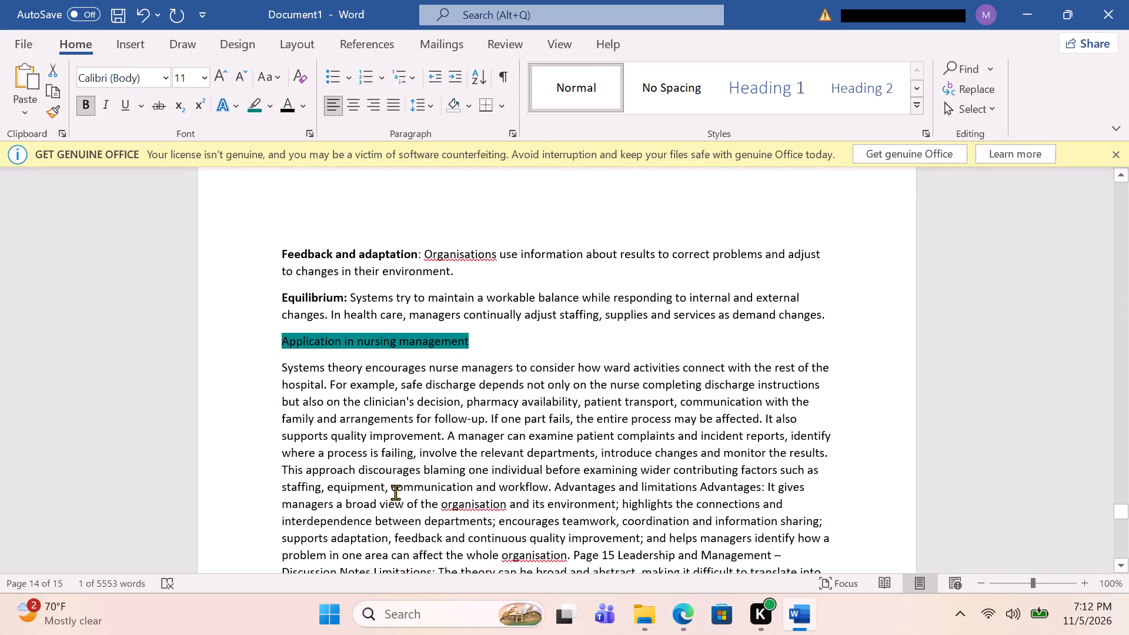
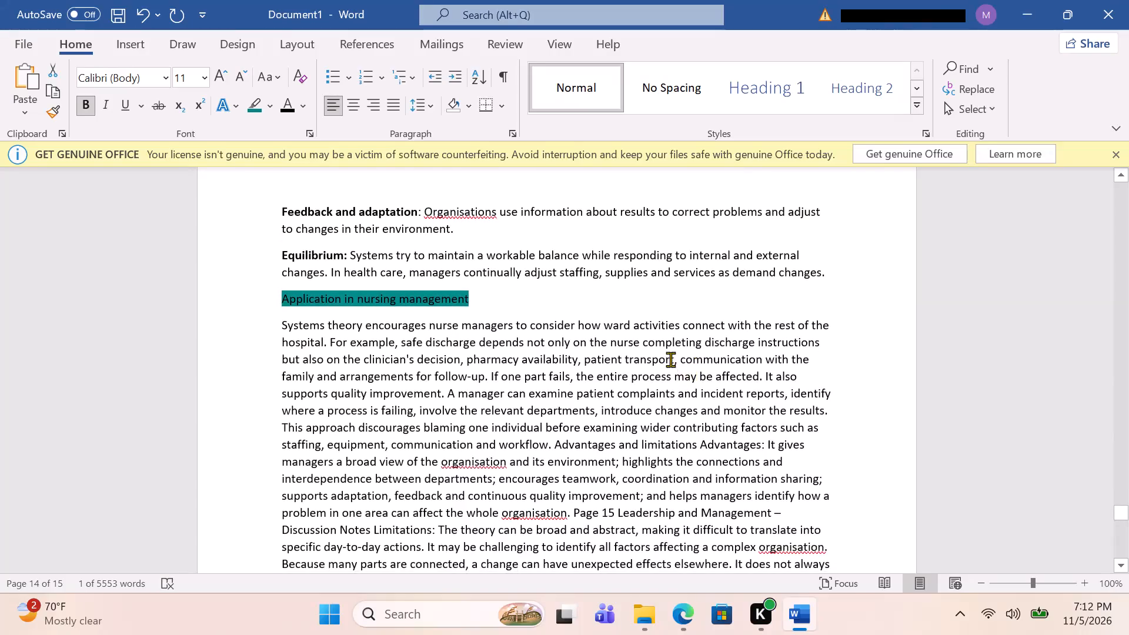
Start a new paragraph before "It also supports quality improvement" in the text under "Application in nursing management".
scroll(667, 358, down, 1)
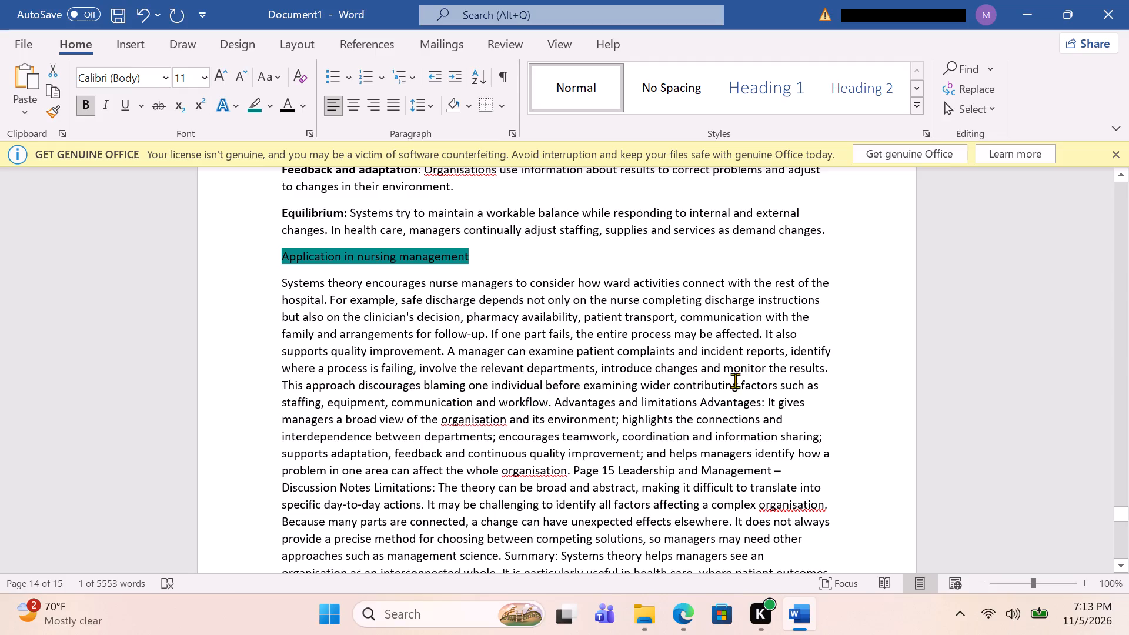
click(557, 397)
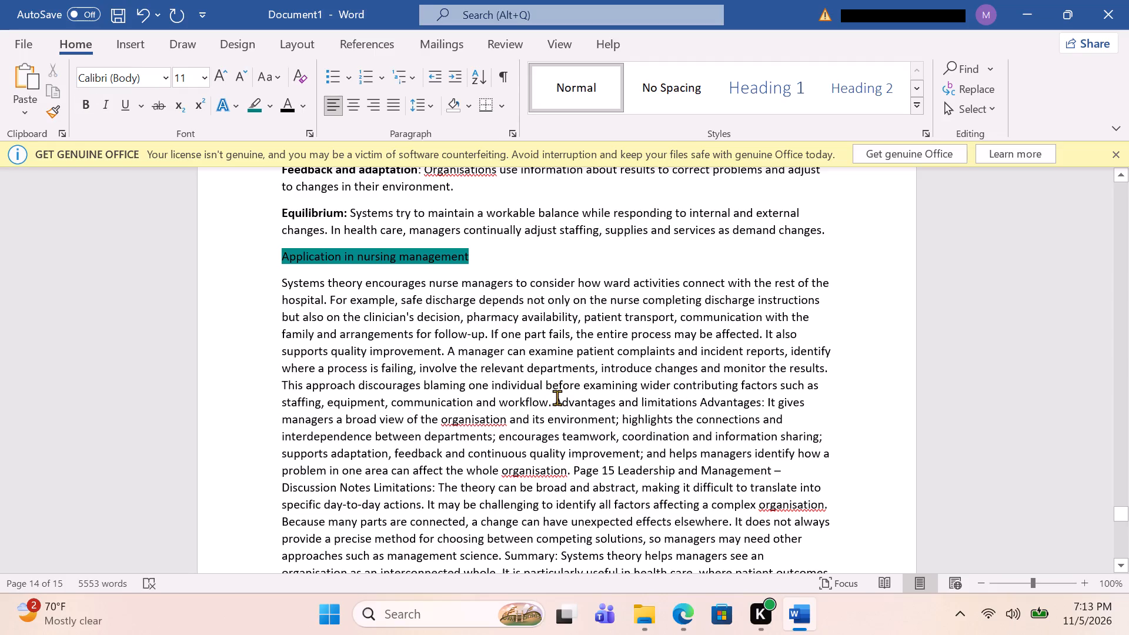
click(763, 332)
key(Return)
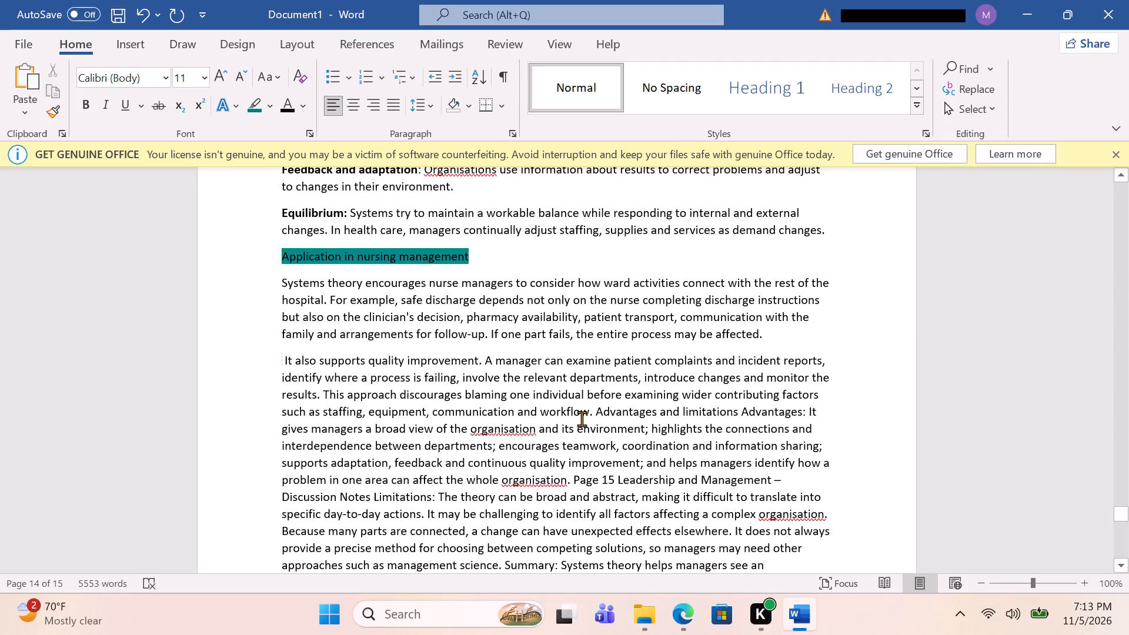
Put "Advantages and limitations" on its own line after the sentence ending in "communication and workflow" and make it bold.
click(596, 412)
key(Return)
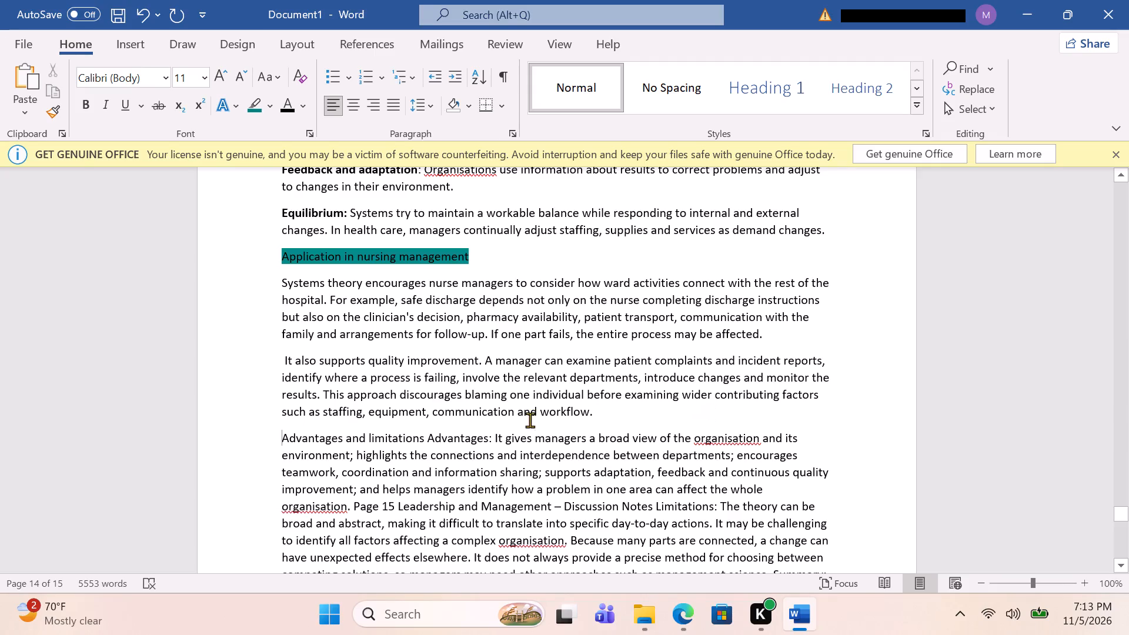
click(423, 445)
key(Return)
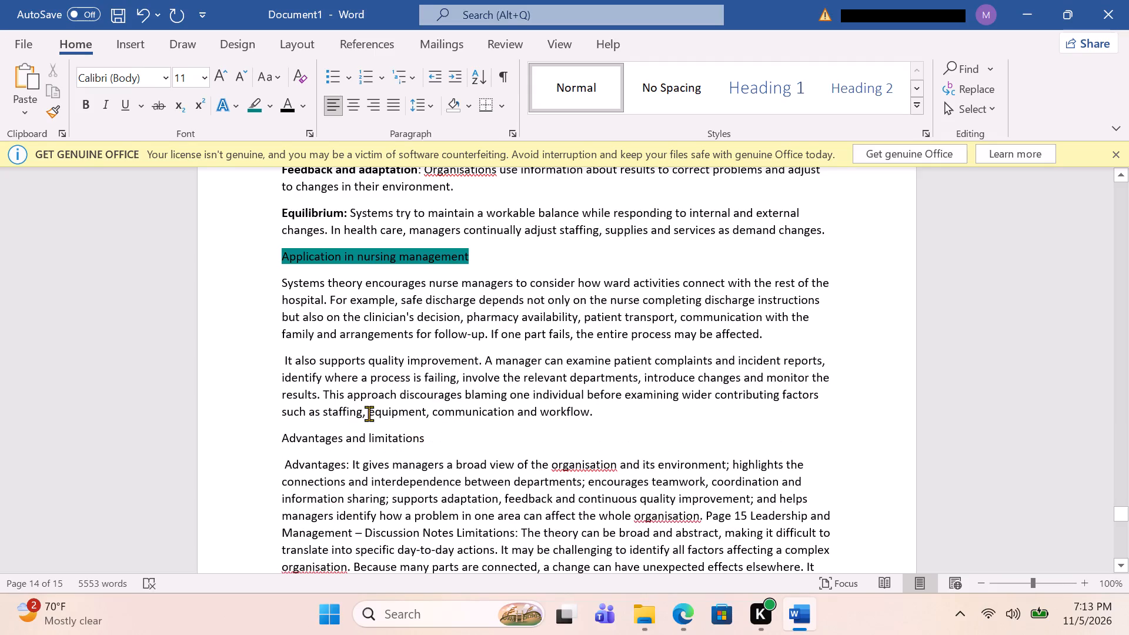
drag(278, 432, 420, 440)
click(432, 420)
click(418, 453)
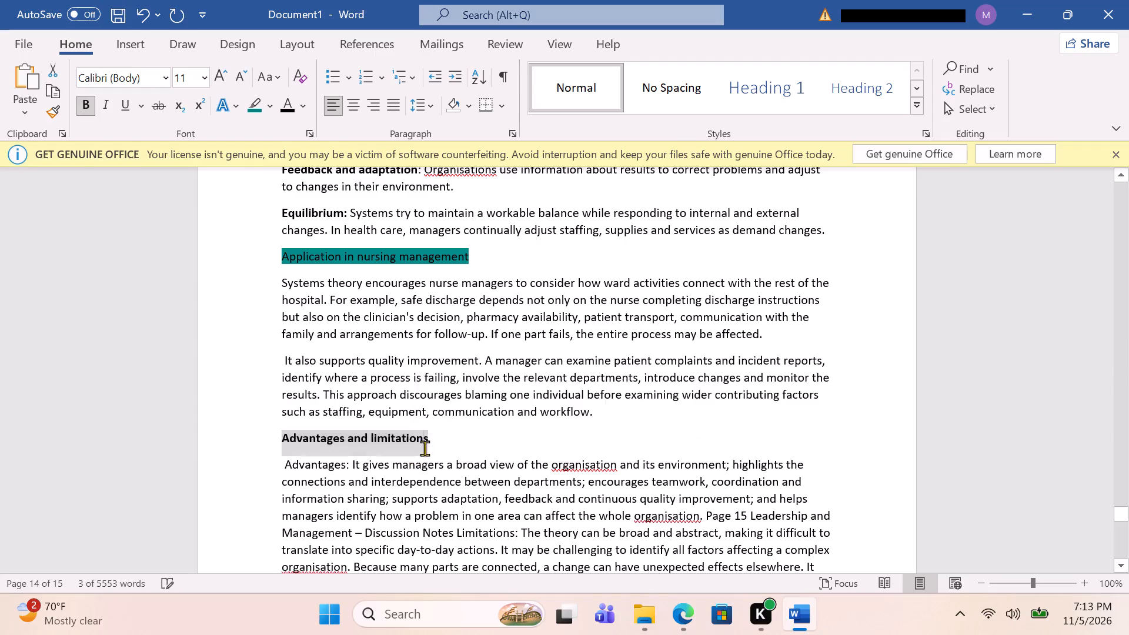
Make the label "Advantages" bold at the start of the paragraph below "Advantages and limitations".
drag(291, 464, 326, 464)
click(288, 462)
drag(279, 462, 342, 462)
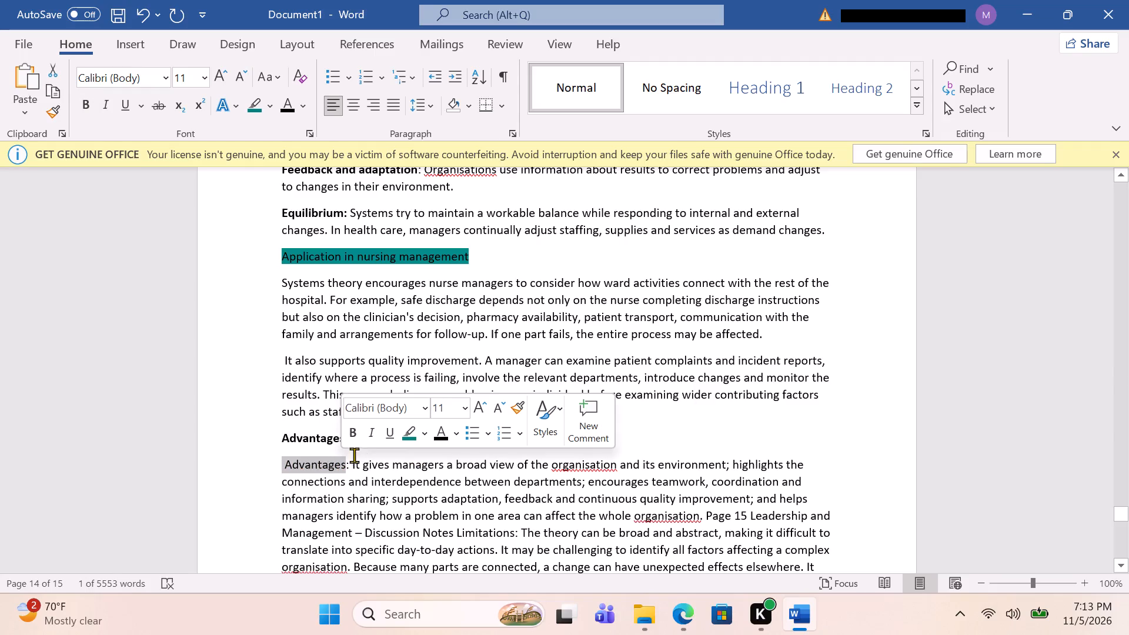
click(356, 441)
Split the text after the Advantages paragraph and delete the stray header "Page 15 Leadership and Management – Discussion Notes" before "Limitations:".
scroll(327, 446, down, 4)
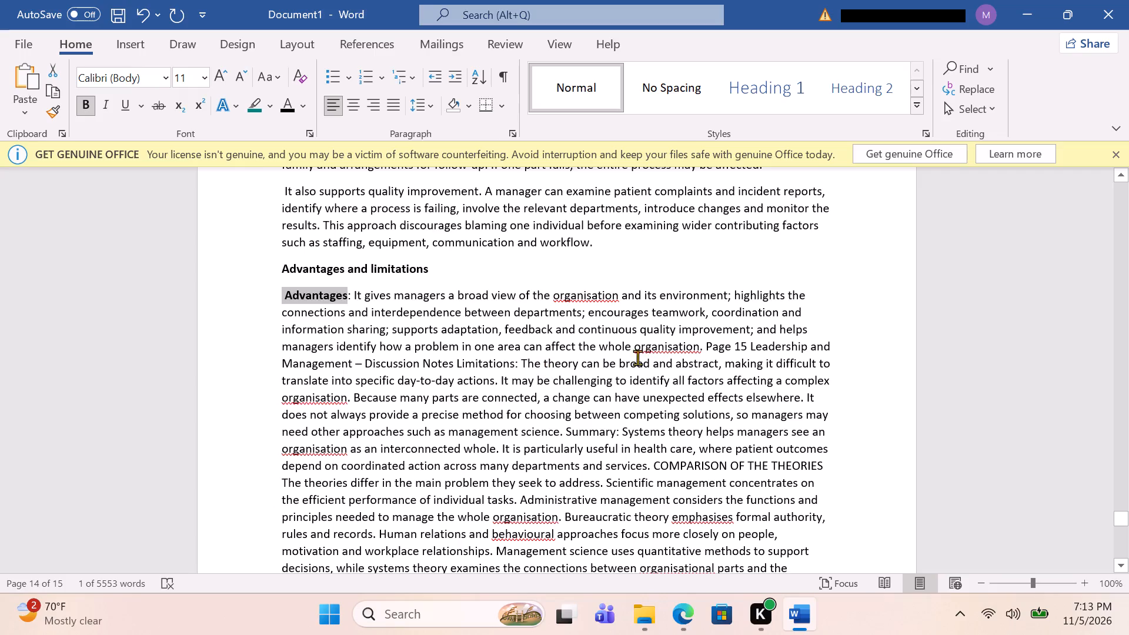
click(705, 354)
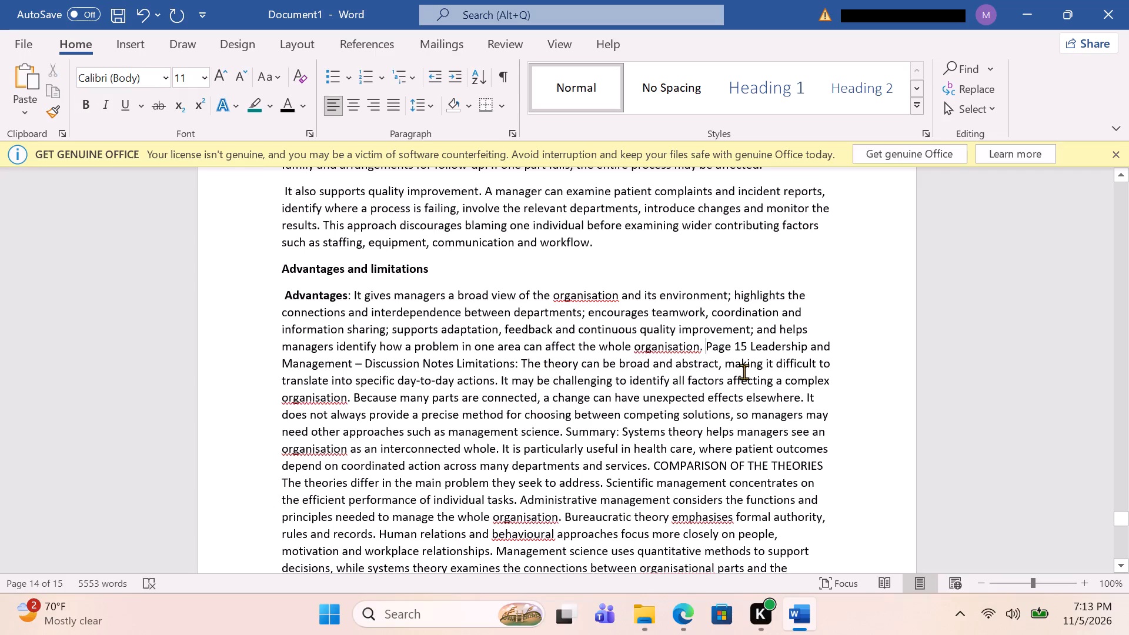
key(Return)
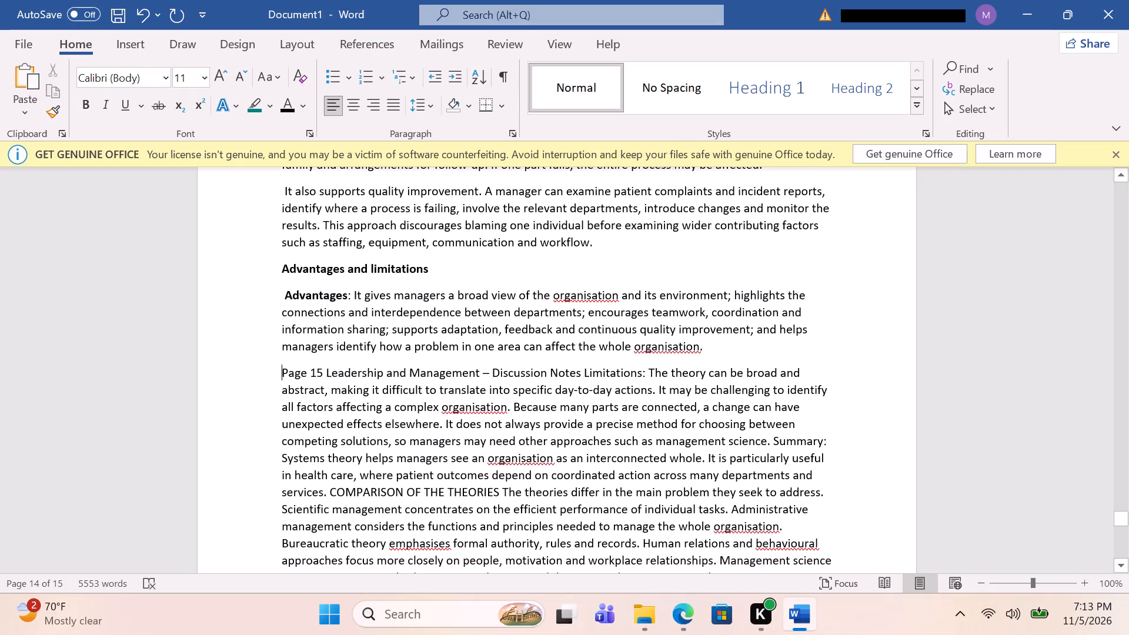
drag(284, 369, 589, 385)
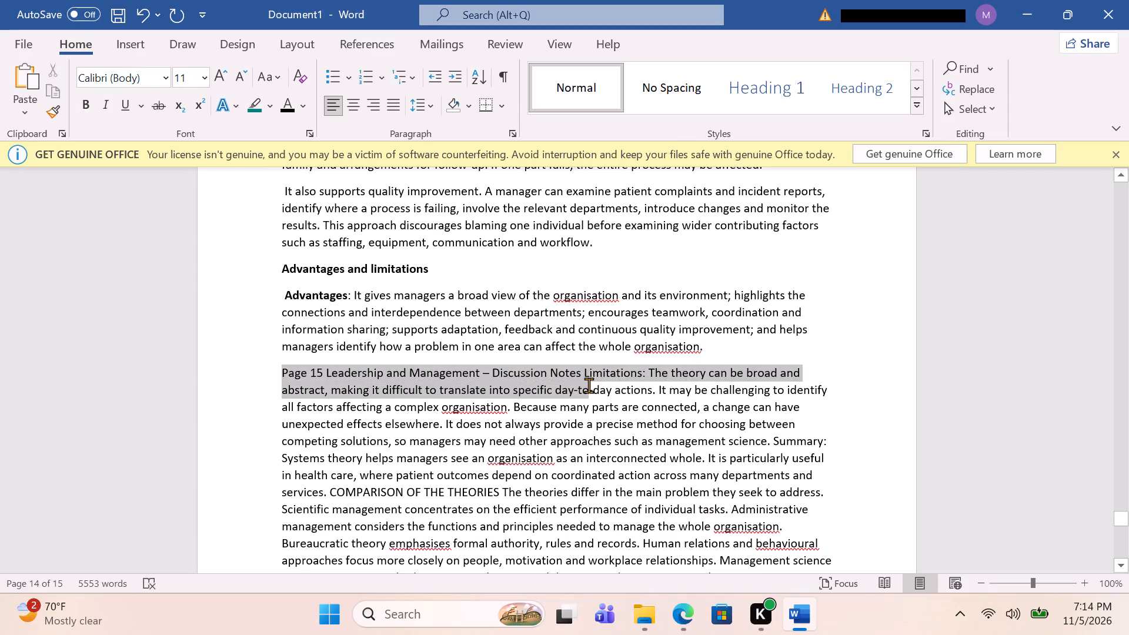
drag(589, 385, 583, 373)
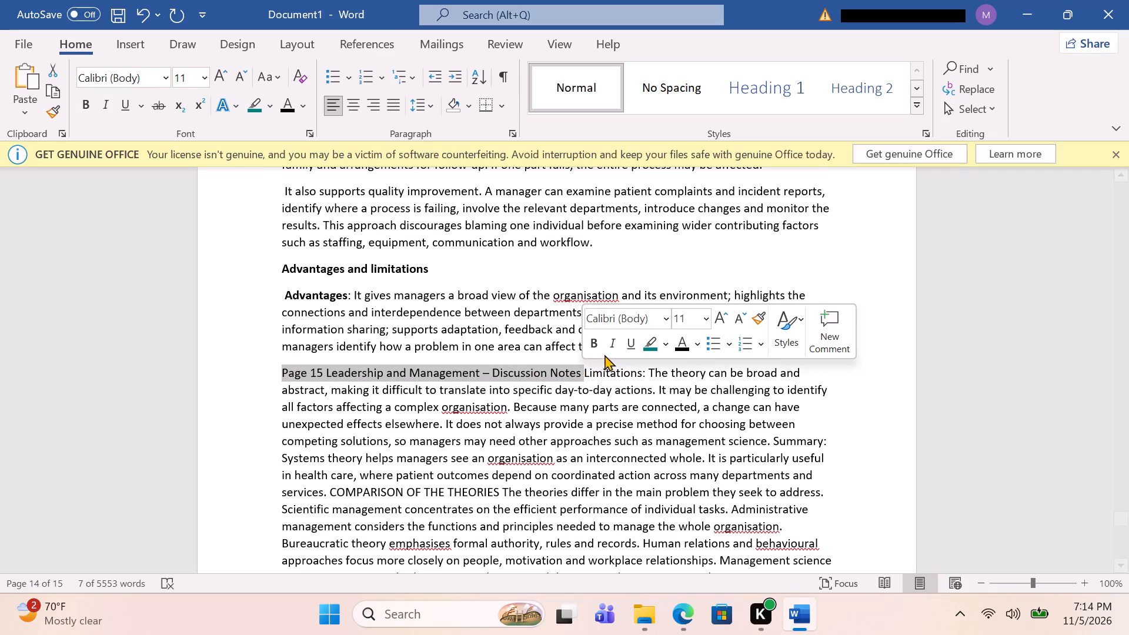
key(Delete)
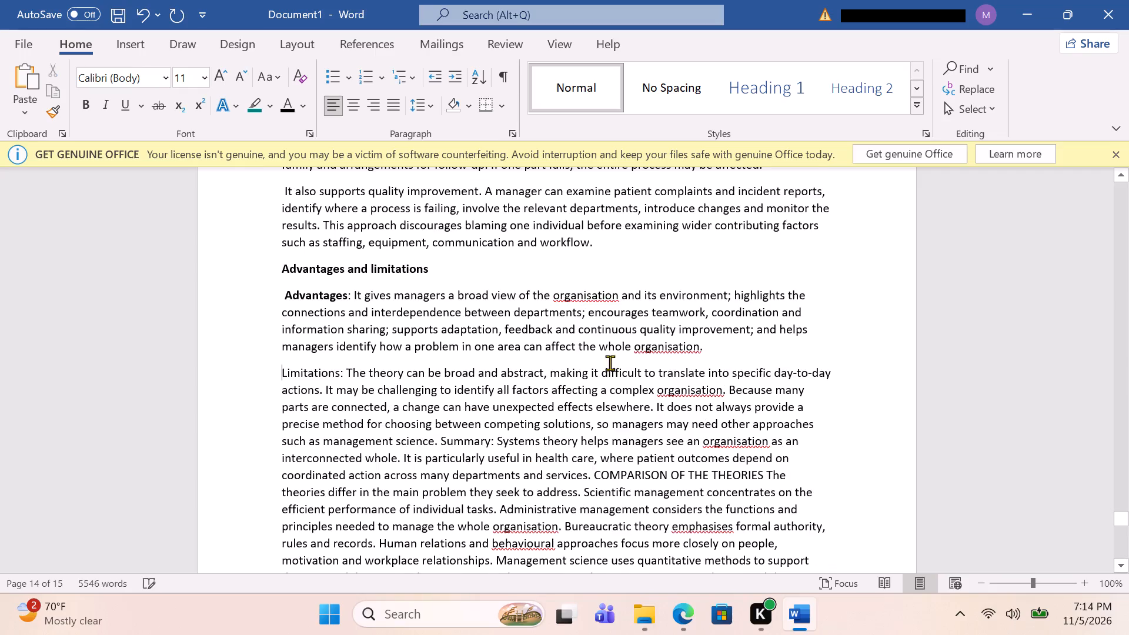
Make the label "Limitations:" bold in the systems theory section.
drag(275, 369, 342, 373)
click(353, 349)
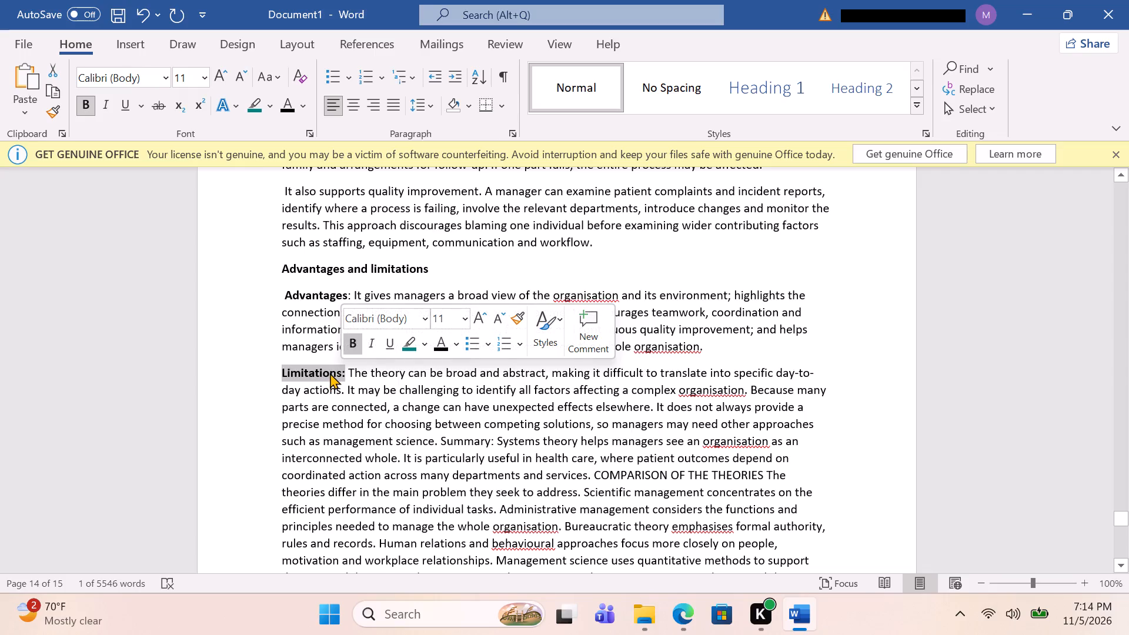
Start a new paragraph at "Summary:" after the Limitations text and make this label bold.
scroll(300, 406, down, 2)
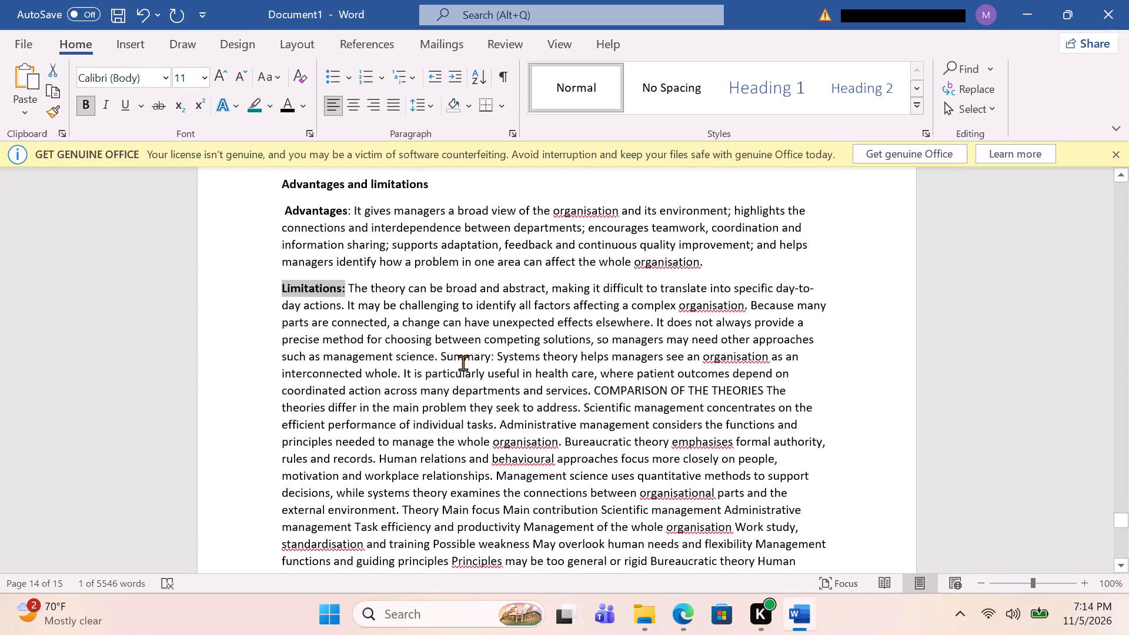
click(440, 360)
key(Return)
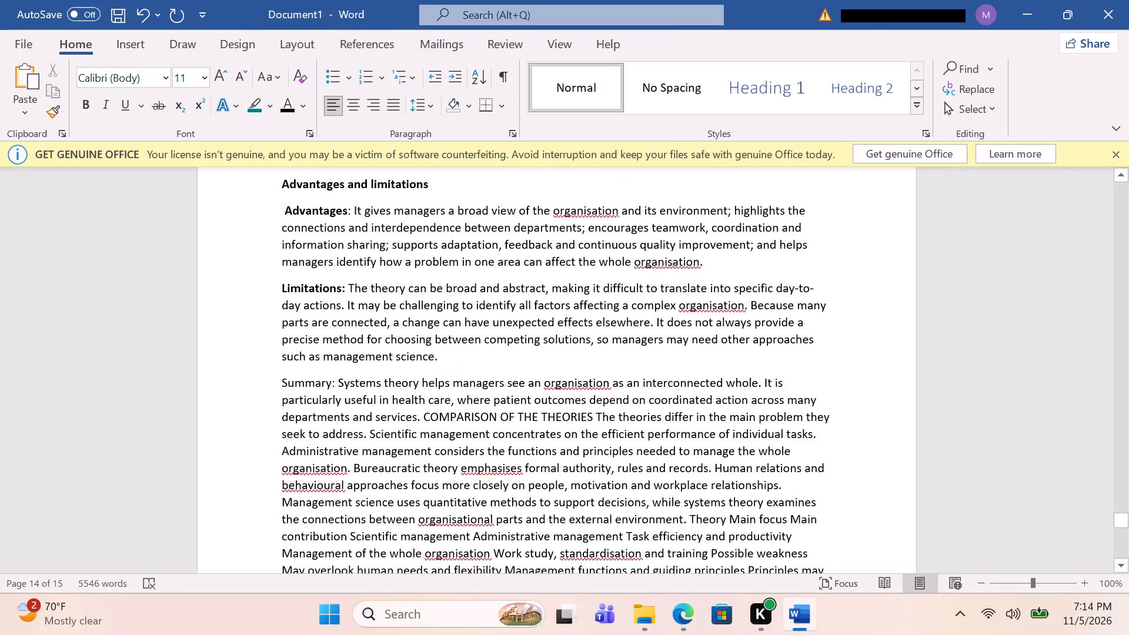
drag(279, 380, 338, 379)
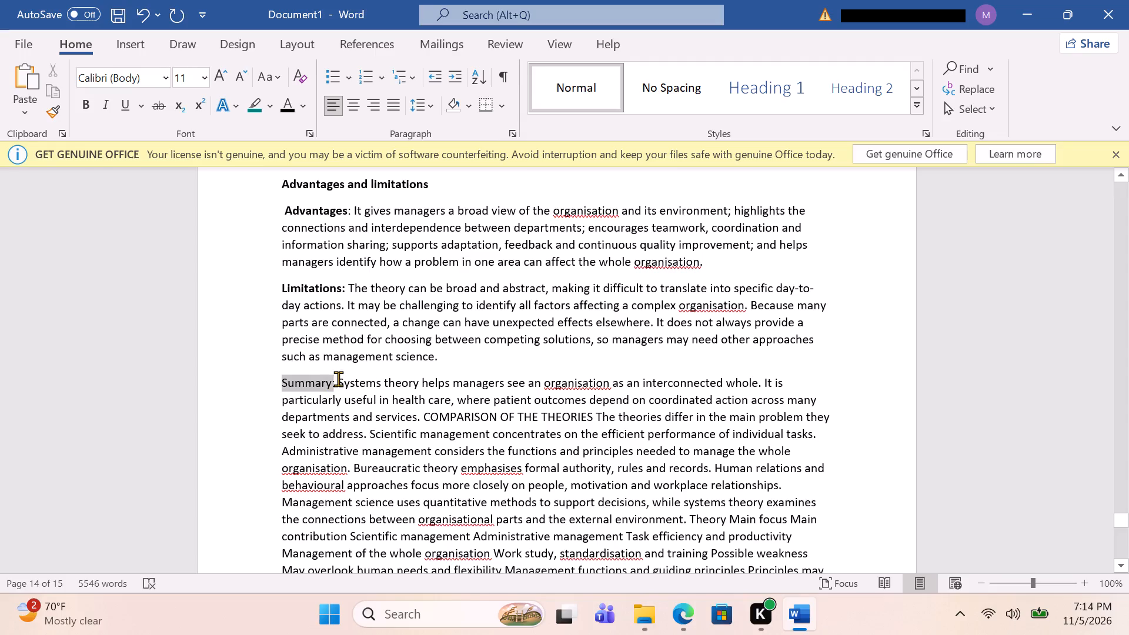
drag(338, 379, 339, 379)
click(348, 353)
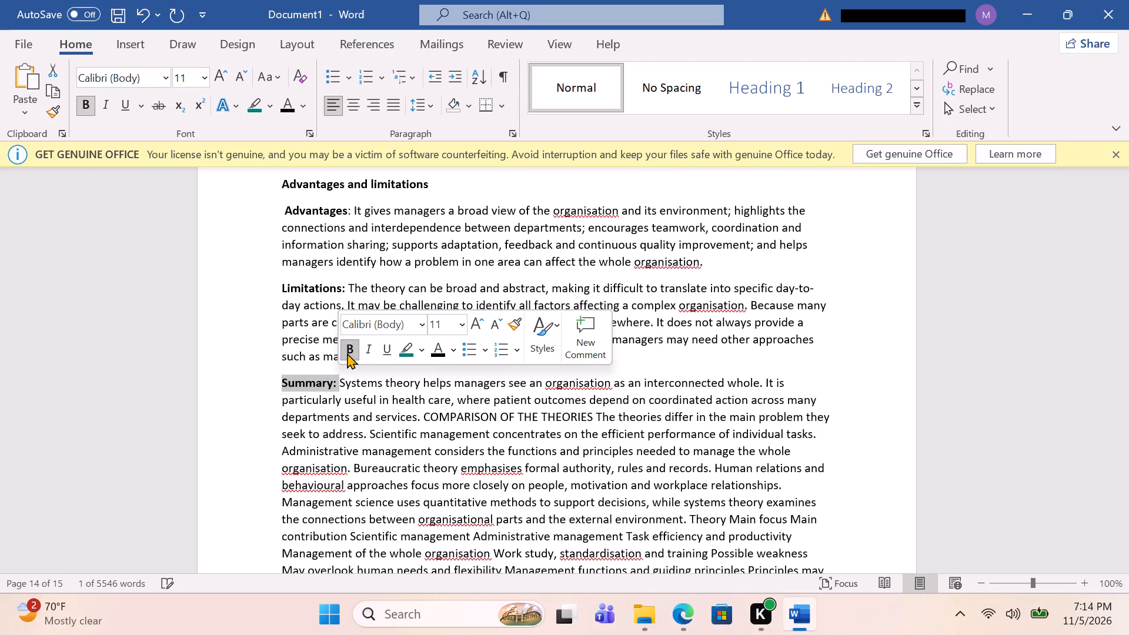
Look through the remaining unformatted text from "COMPARISON OF THE THEORIES" through the nursing relevance, conclusion and references sections.
scroll(336, 370, down, 2)
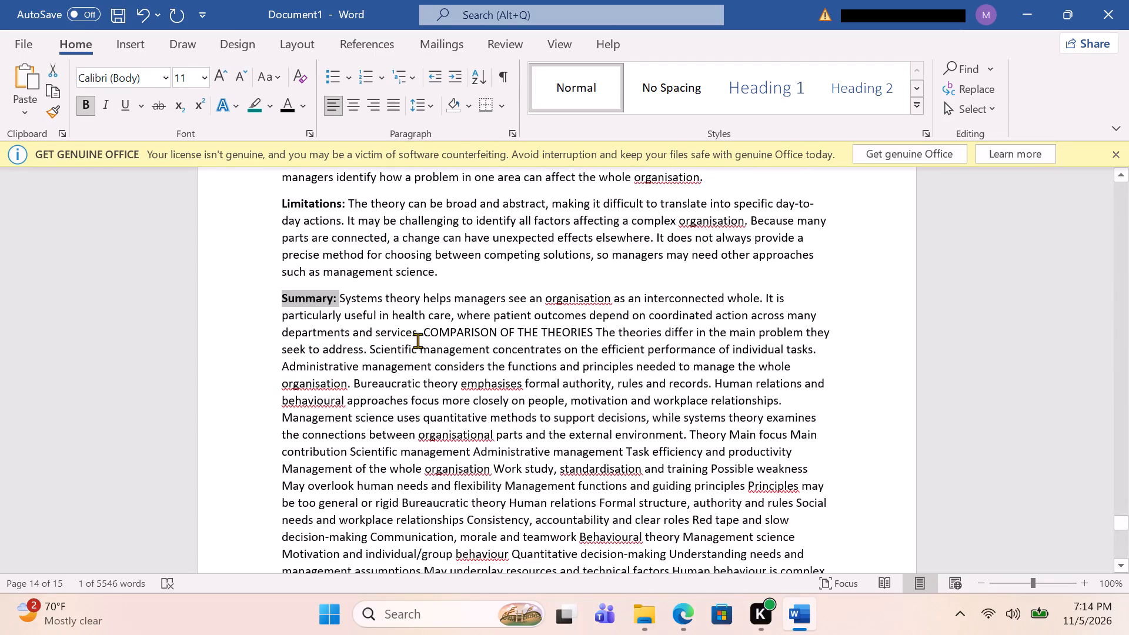
click(422, 337)
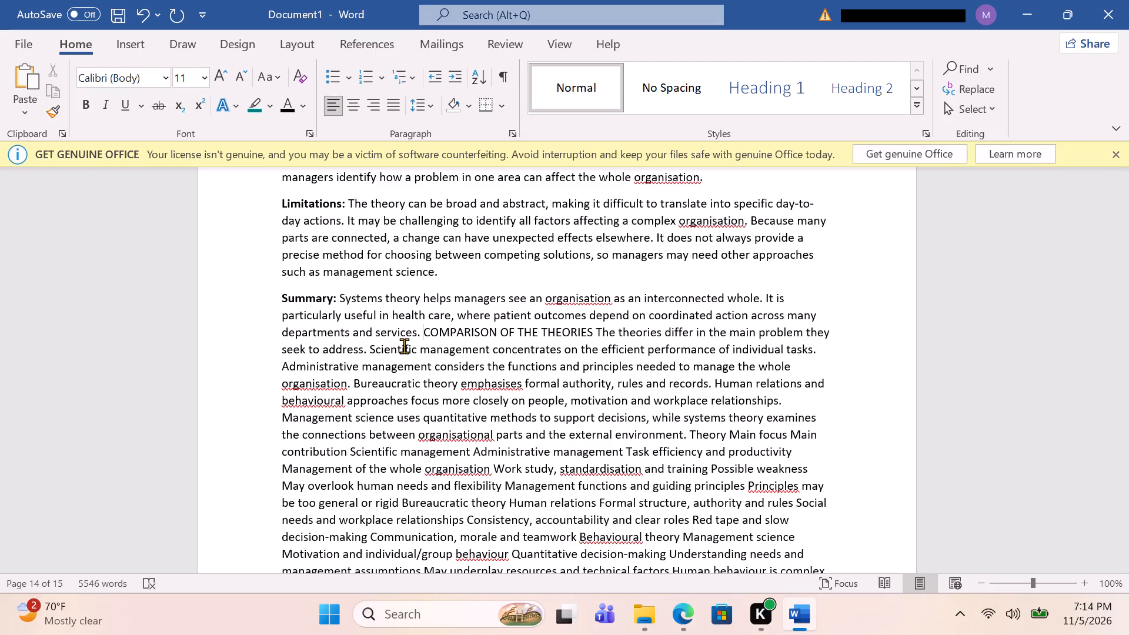
scroll(404, 346, down, 2)
scroll(400, 226, down, 2)
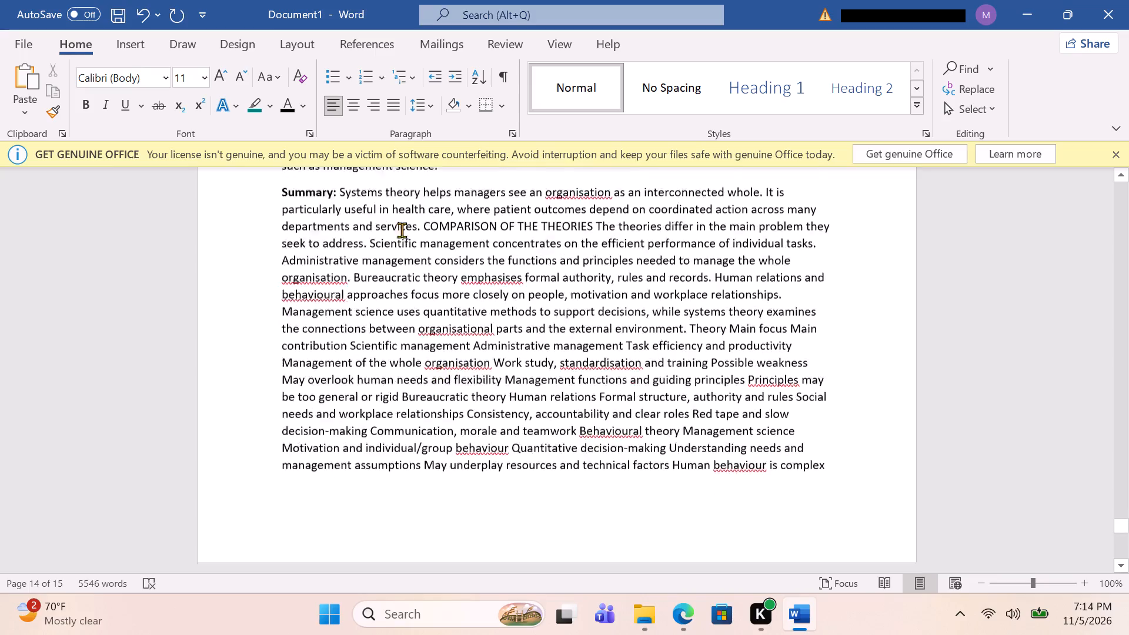
scroll(402, 230, down, 6)
scroll(406, 303, down, 10)
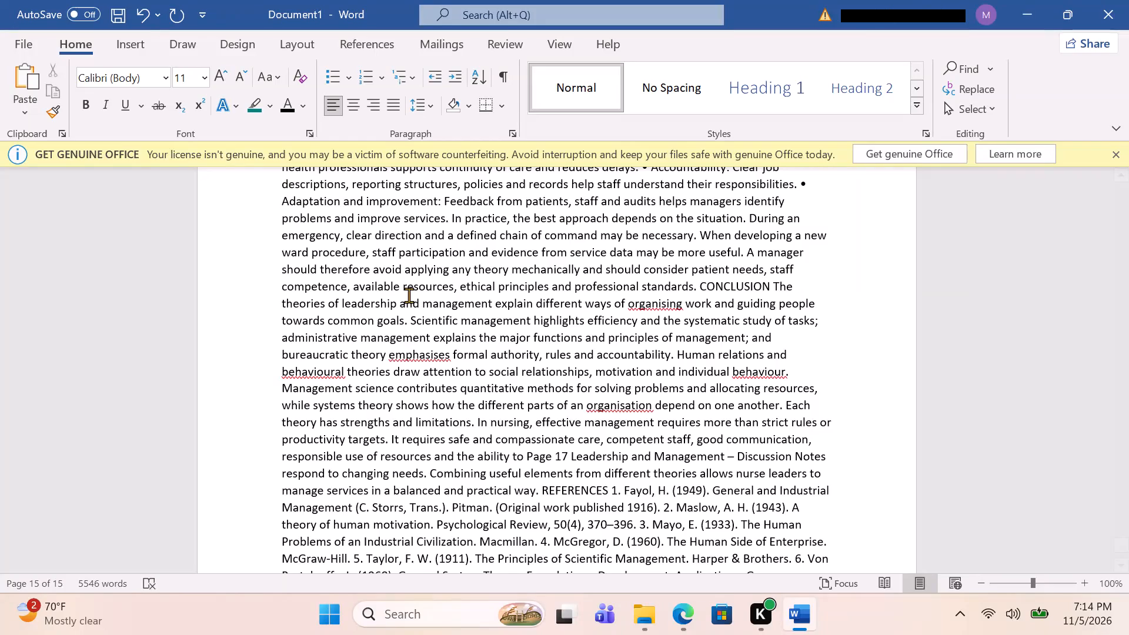
scroll(486, 263, up, 9)
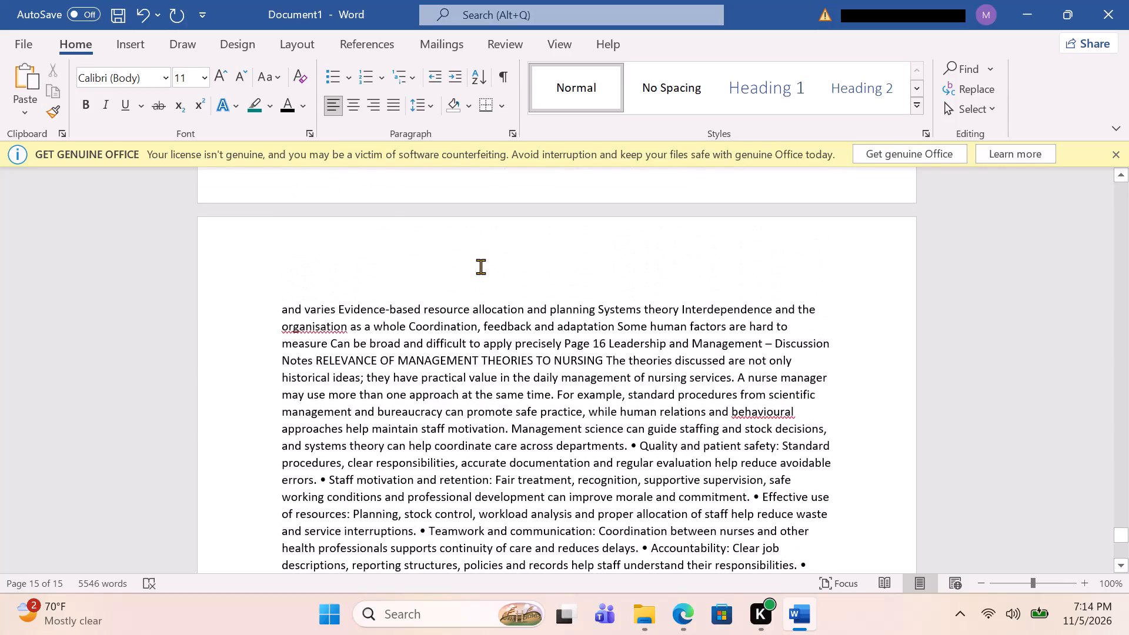
scroll(333, 382, up, 1)
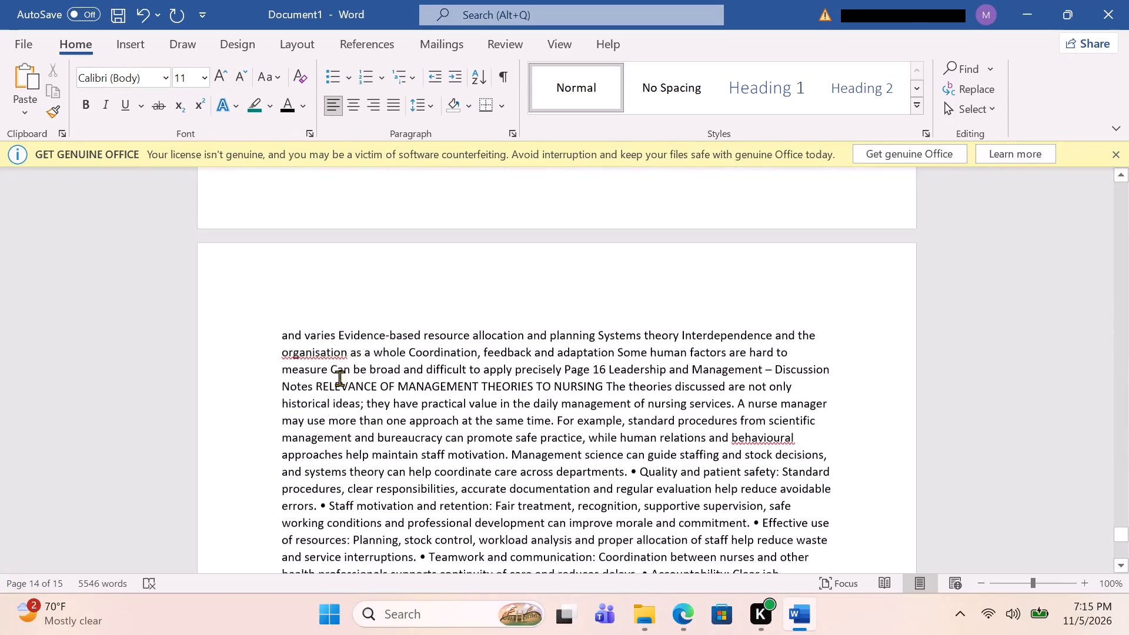
scroll(355, 369, up, 5)
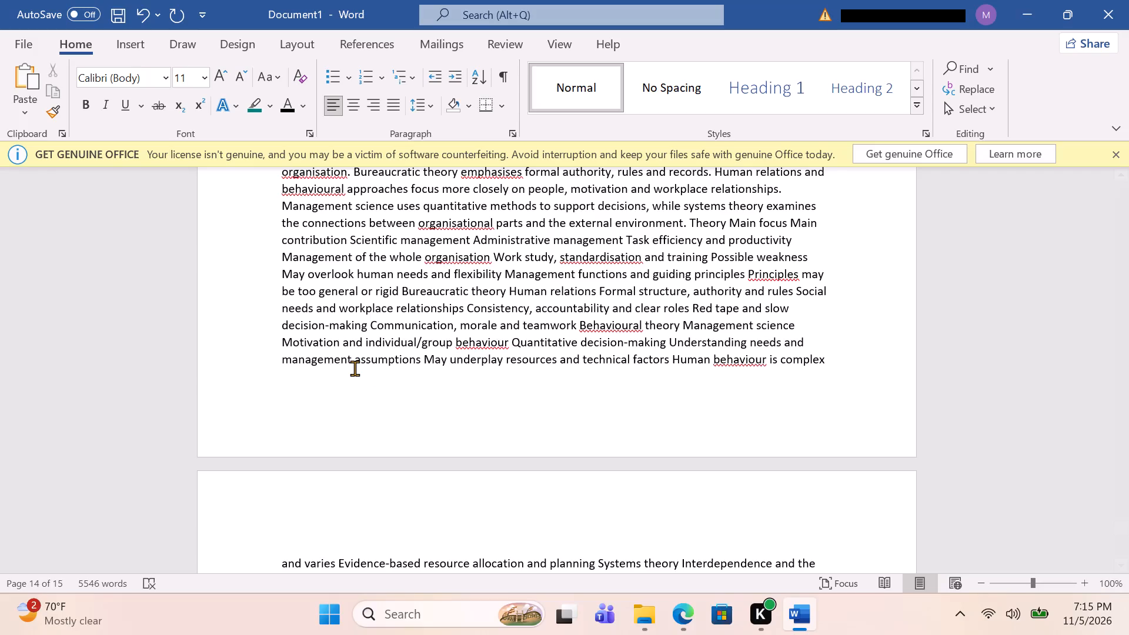
scroll(510, 457, down, 2)
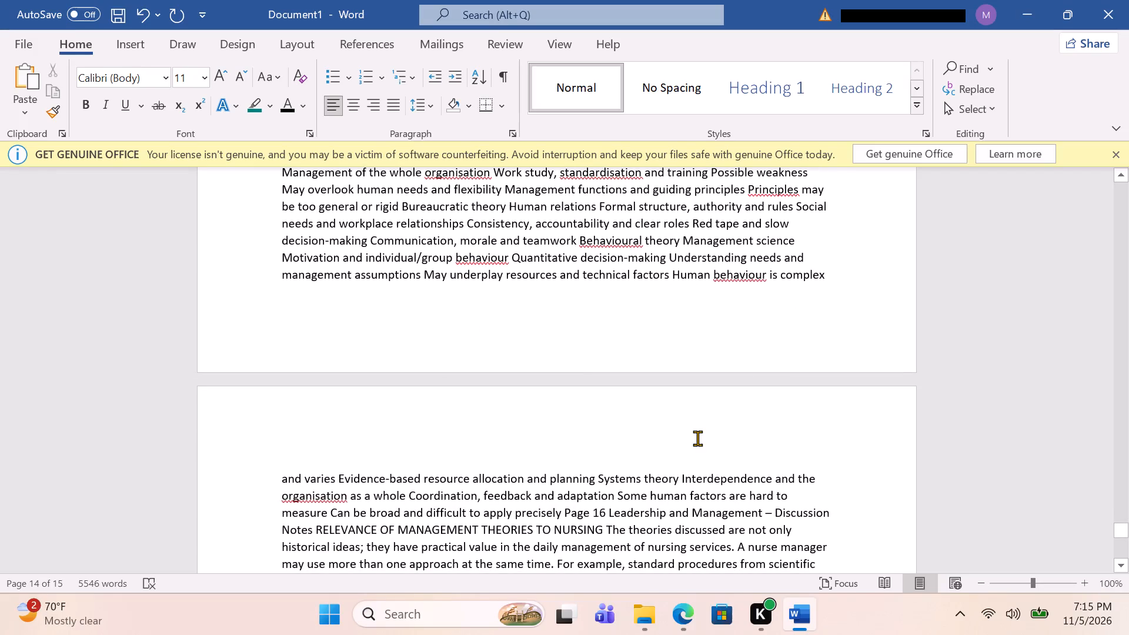
scroll(539, 471, down, 1)
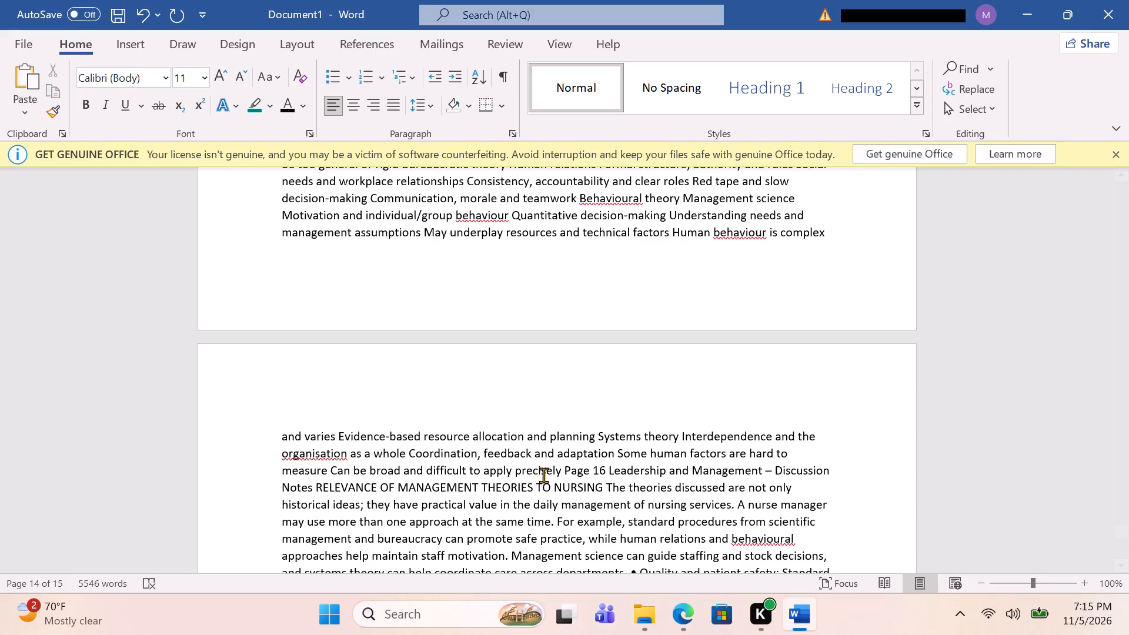
scroll(543, 482, down, 6)
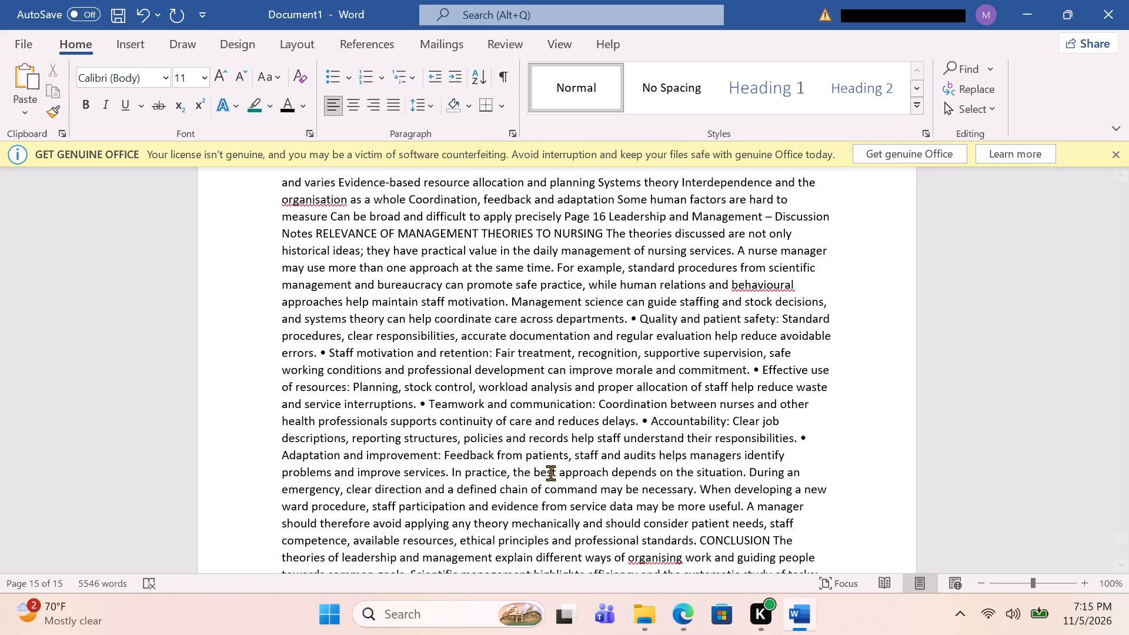
scroll(530, 449, up, 4)
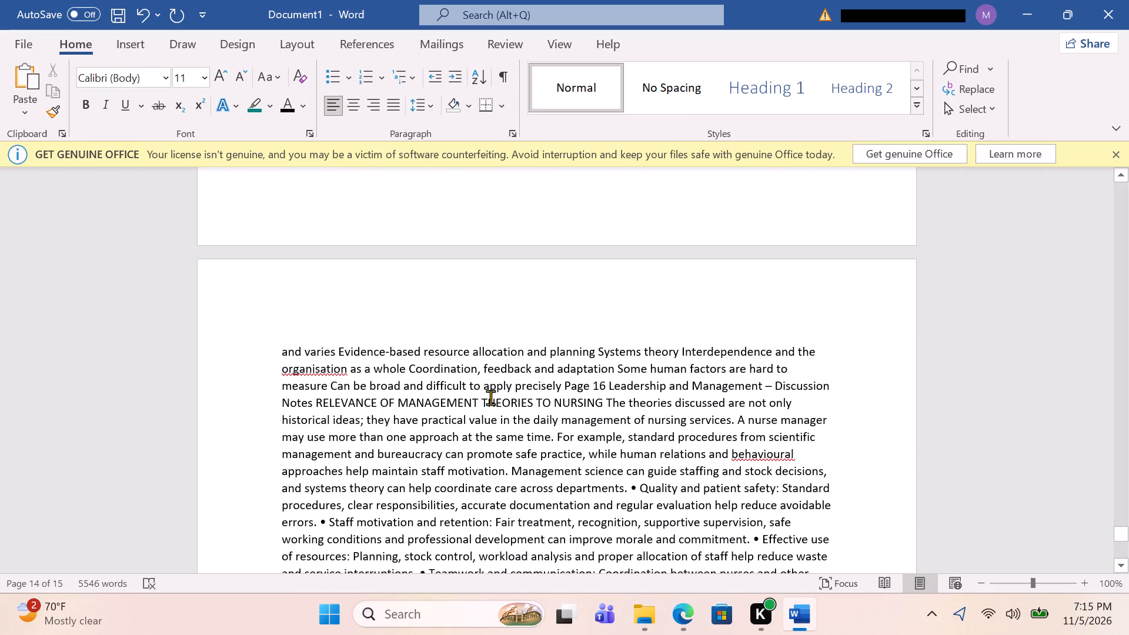
scroll(489, 392, up, 17)
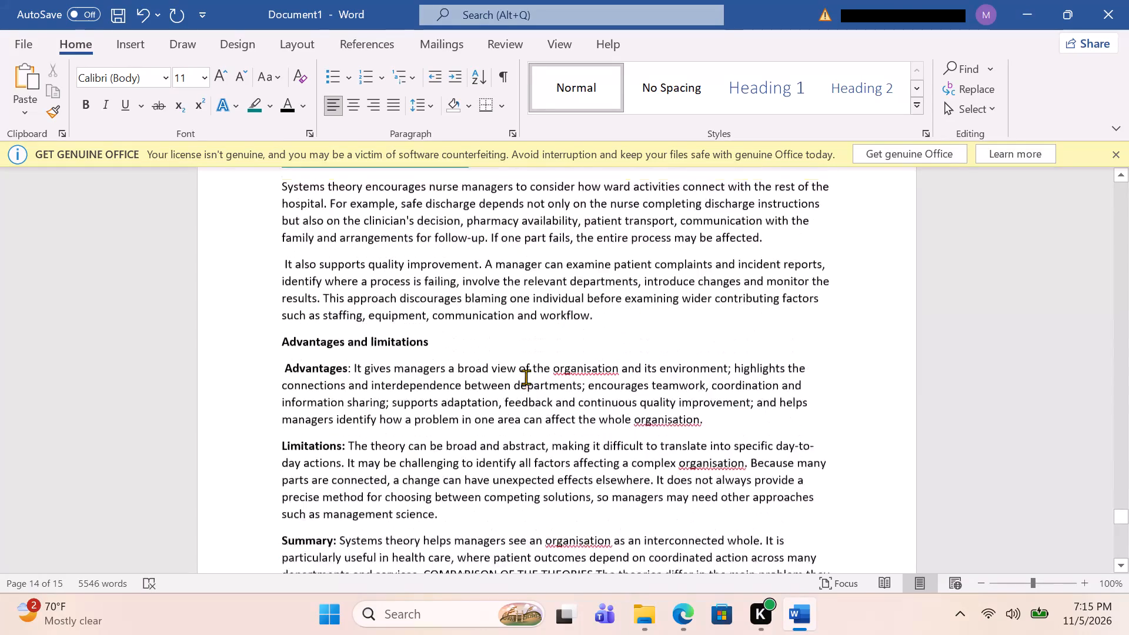
scroll(526, 377, up, 2)
scroll(518, 373, down, 19)
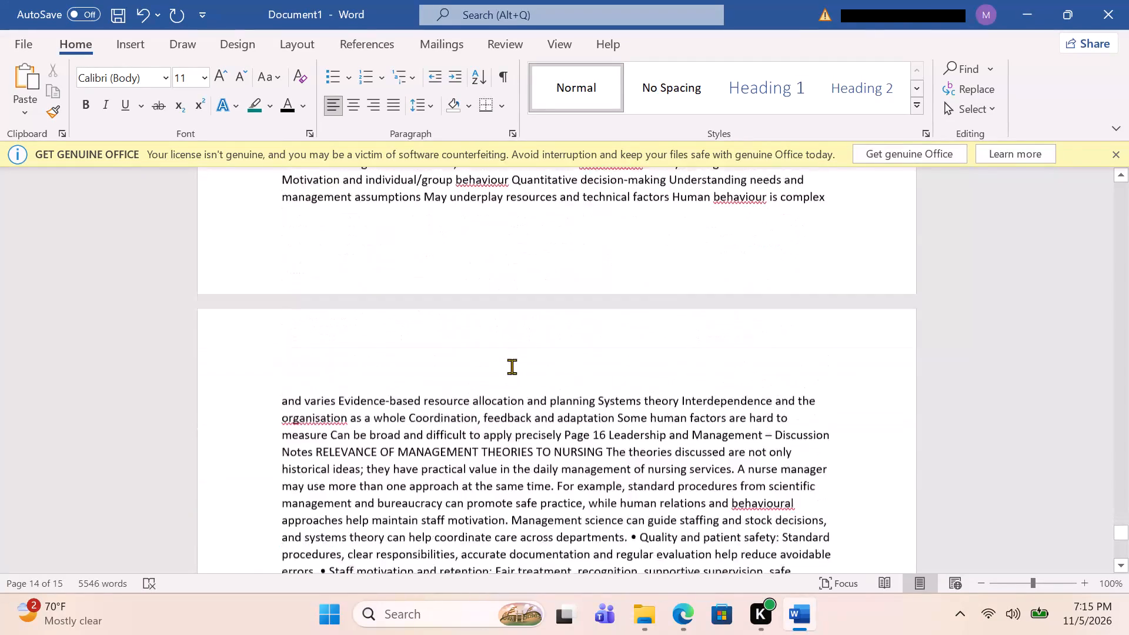
scroll(512, 366, up, 10)
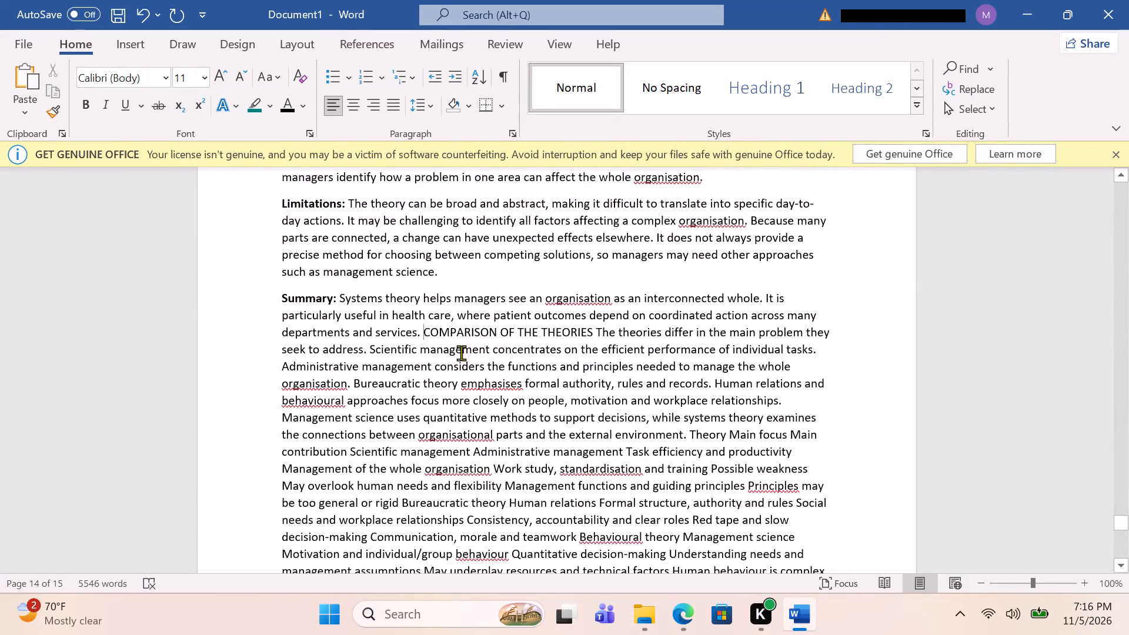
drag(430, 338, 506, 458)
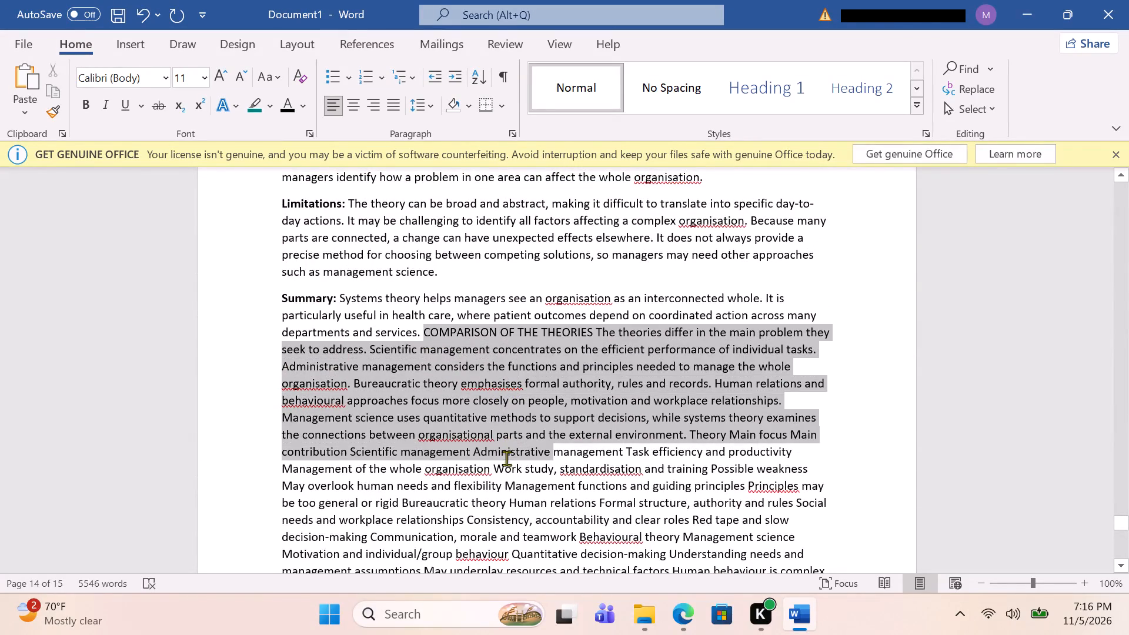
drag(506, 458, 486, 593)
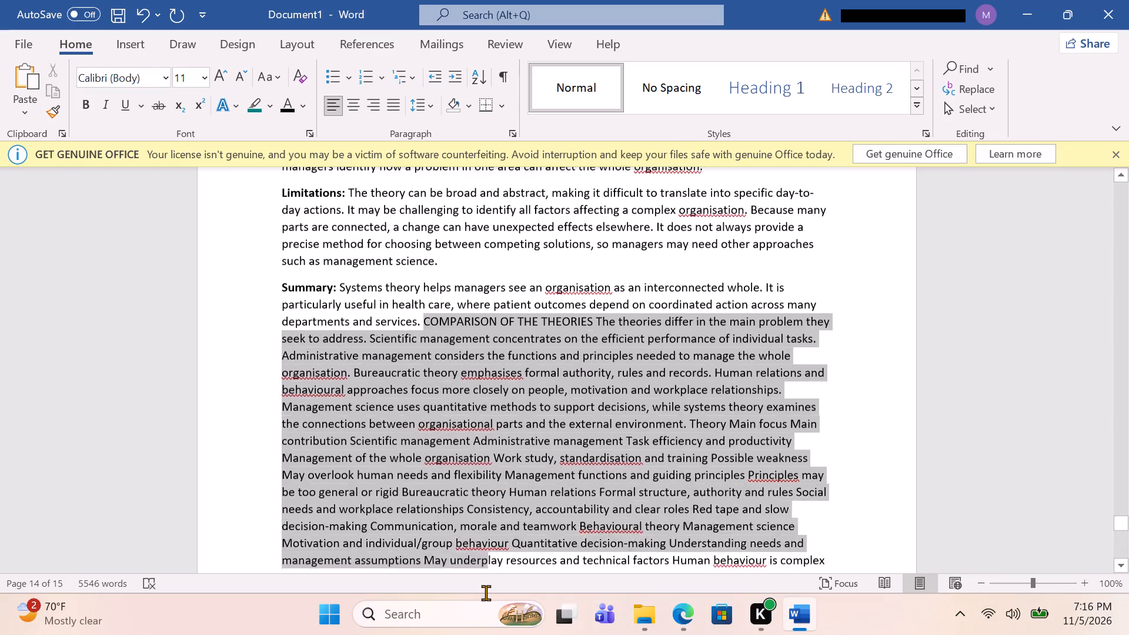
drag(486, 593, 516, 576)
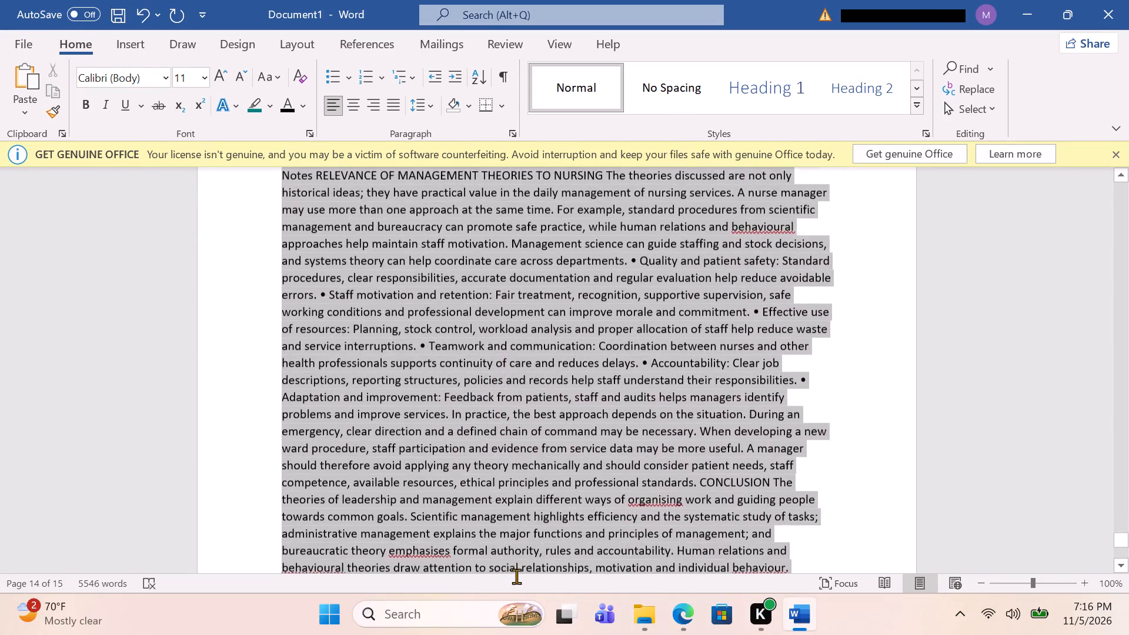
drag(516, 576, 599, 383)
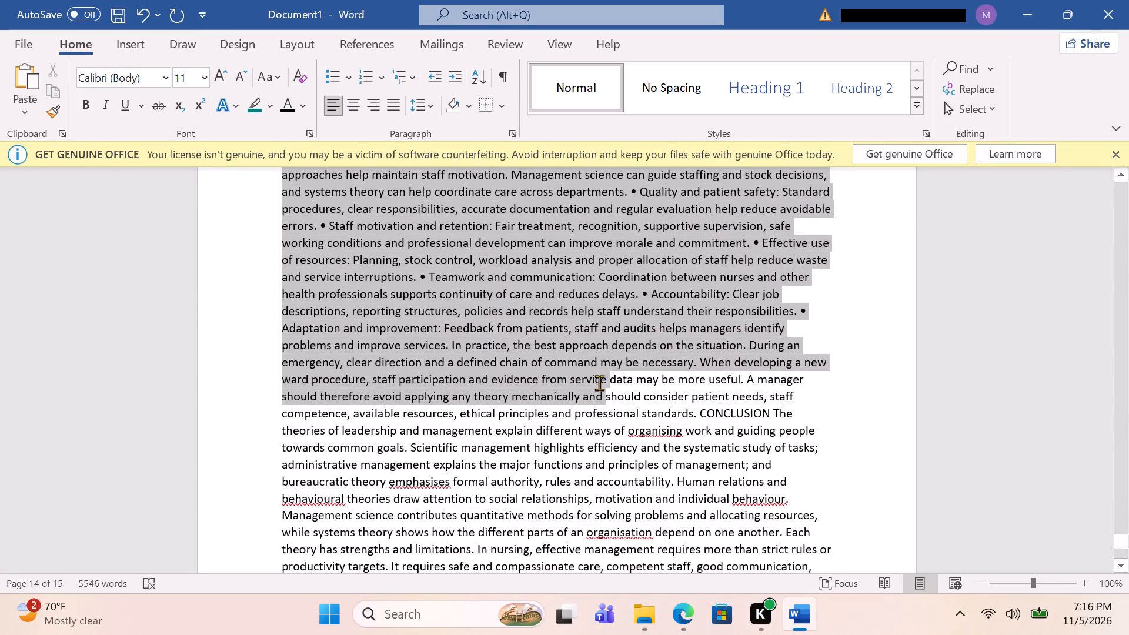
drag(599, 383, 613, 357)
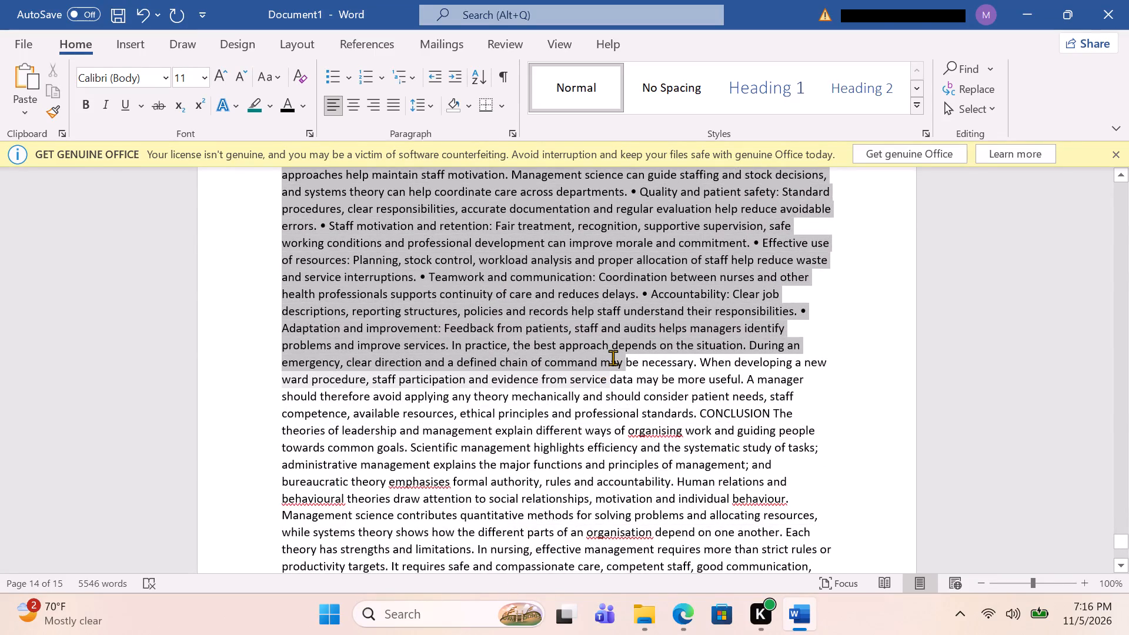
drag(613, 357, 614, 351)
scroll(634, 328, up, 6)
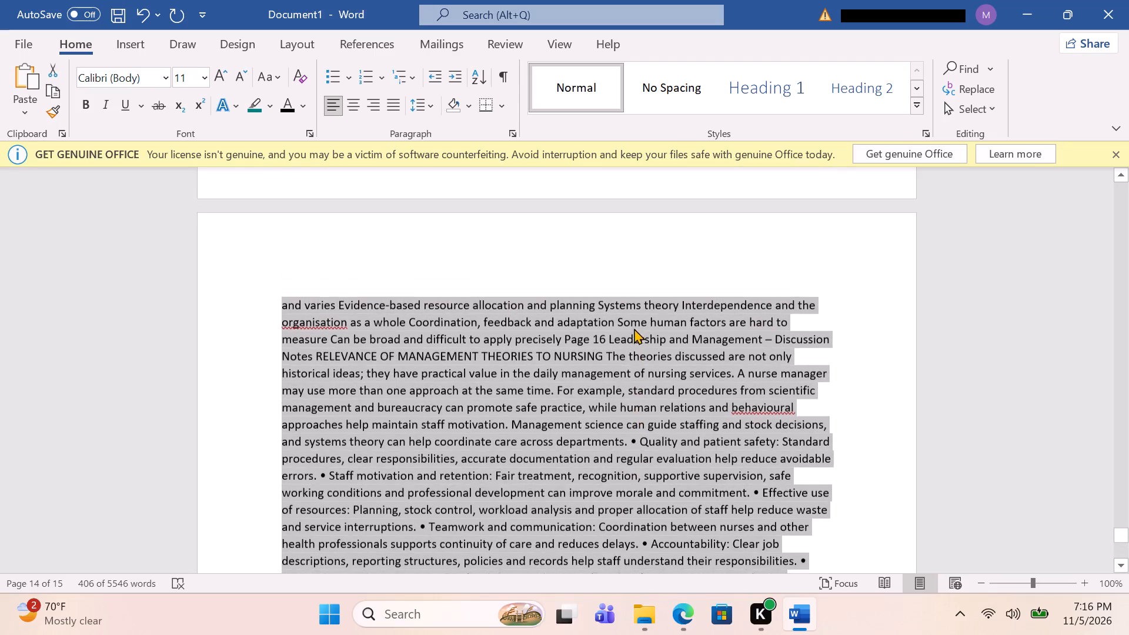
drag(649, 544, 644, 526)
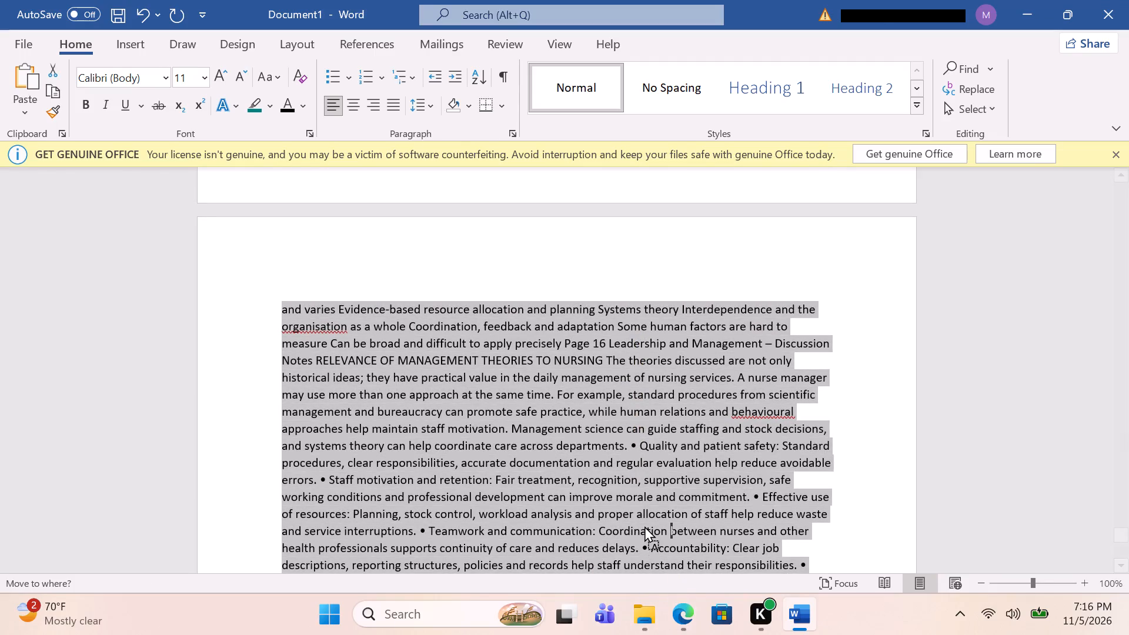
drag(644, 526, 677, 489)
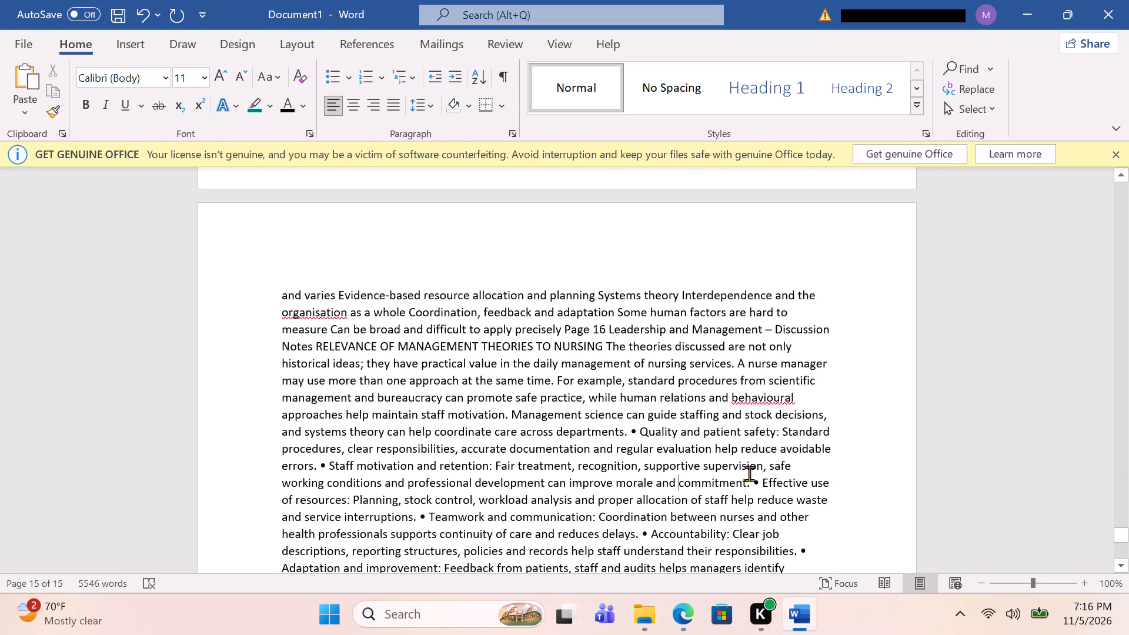
Delete the text from "COMPARISON OF THE THEORIES" through the stray header "Page 16 Leadership and Management – Discussion Notes".
drag(314, 351, 302, 343)
drag(302, 343, 128, 108)
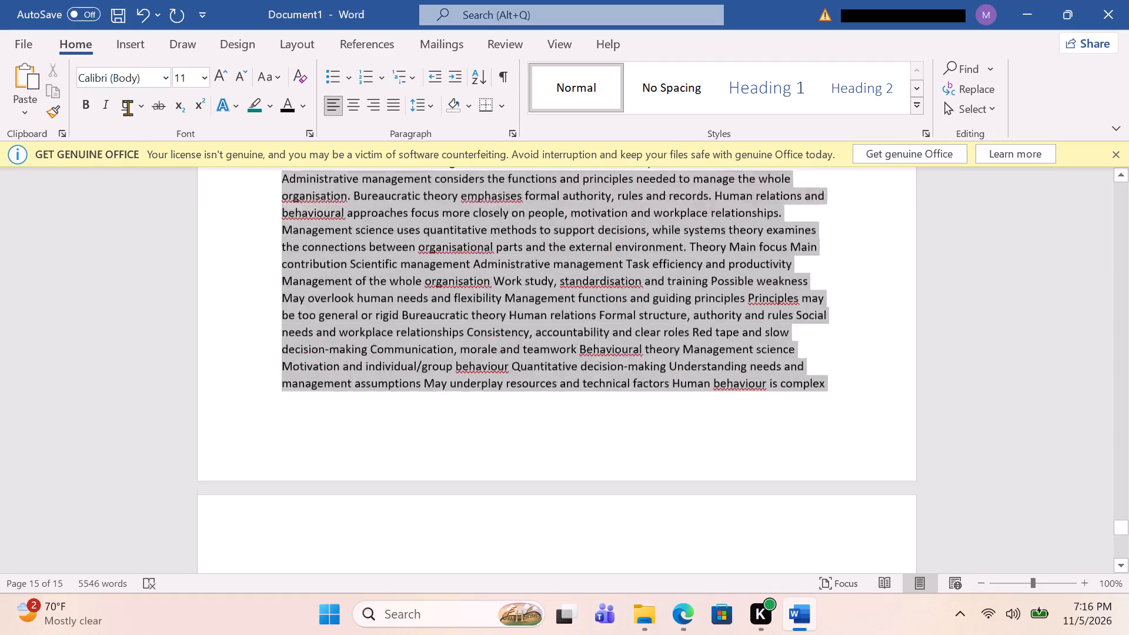
drag(128, 108, 258, 598)
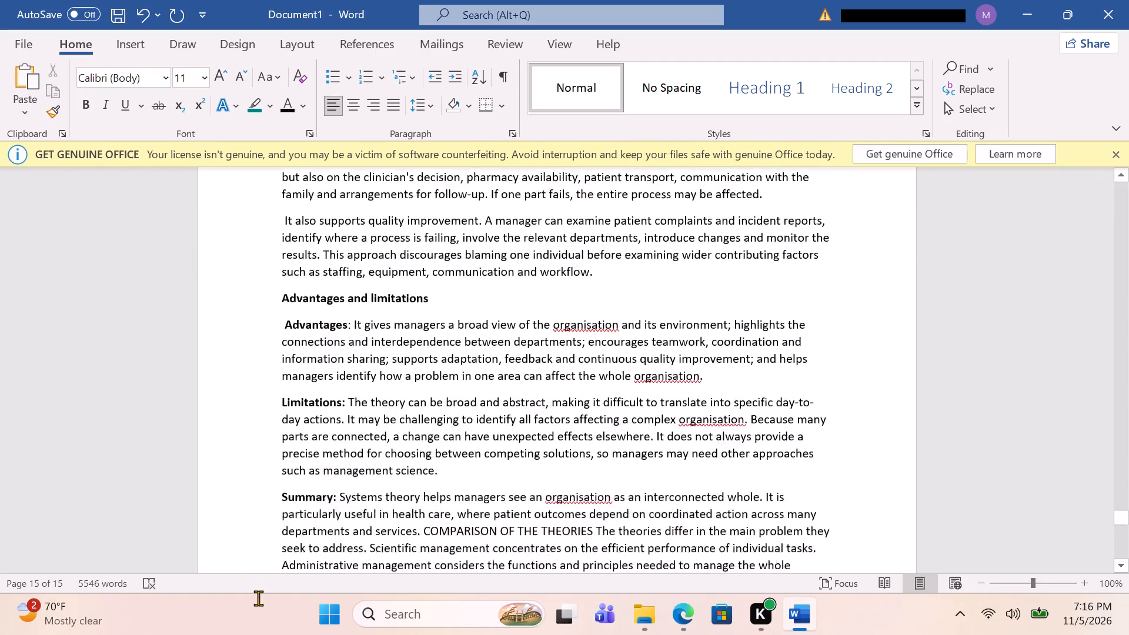
drag(258, 598, 333, 385)
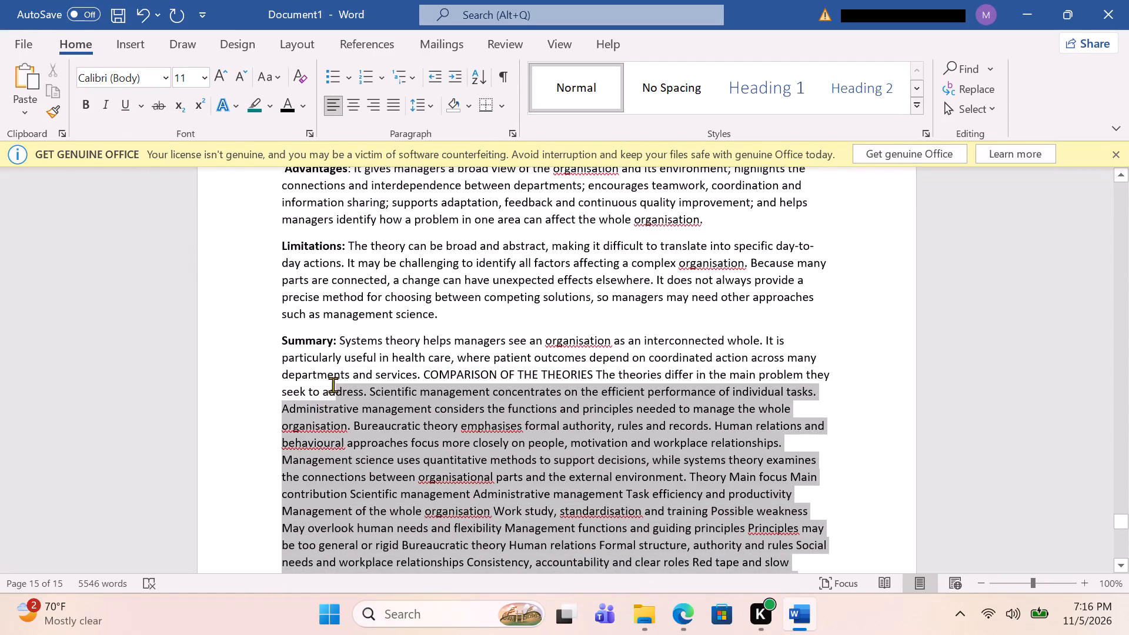
drag(333, 385, 422, 377)
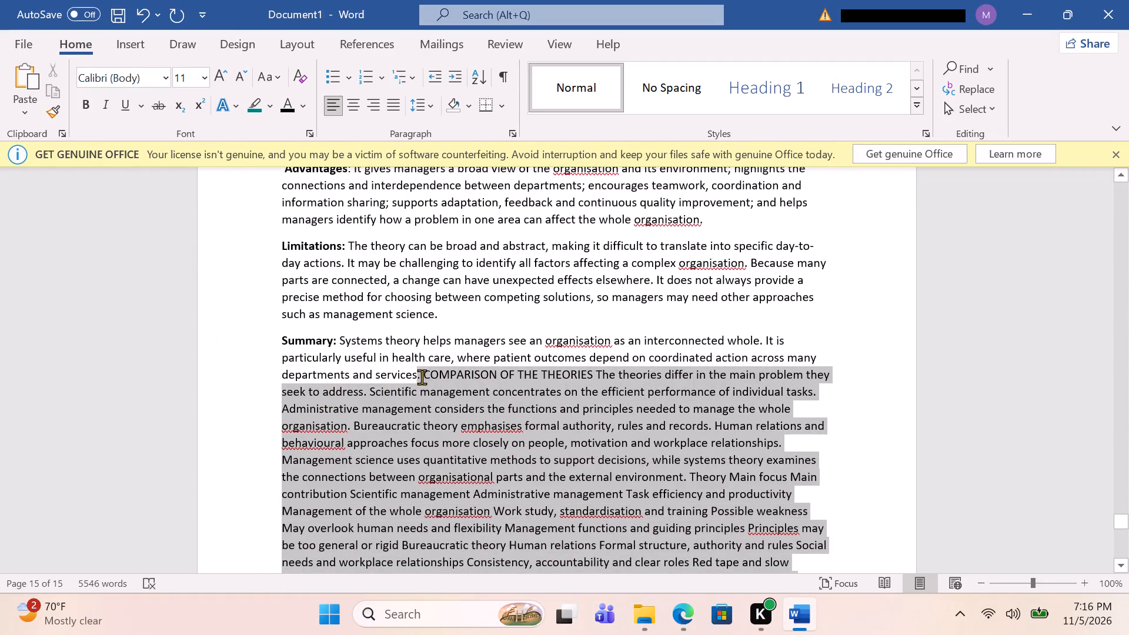
drag(422, 377, 425, 373)
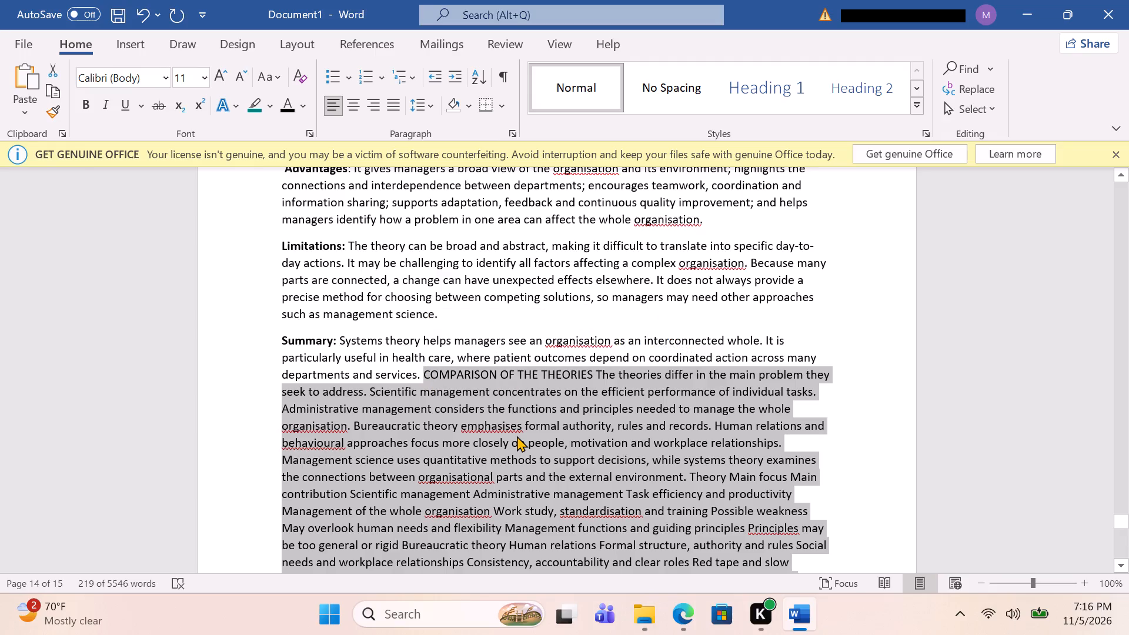
key(Delete)
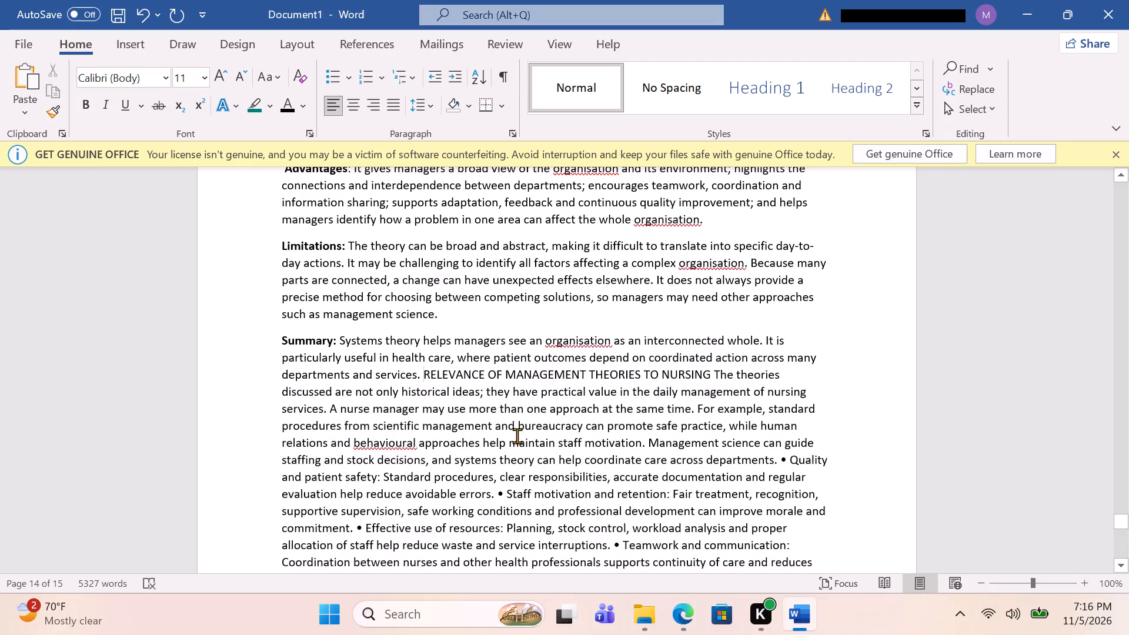
Set "RELEVANCE OF MANAGEMENT THEORIES TO NURSING" on its own line after the Summary paragraph and make this heading bold.
click(422, 376)
key(Return)
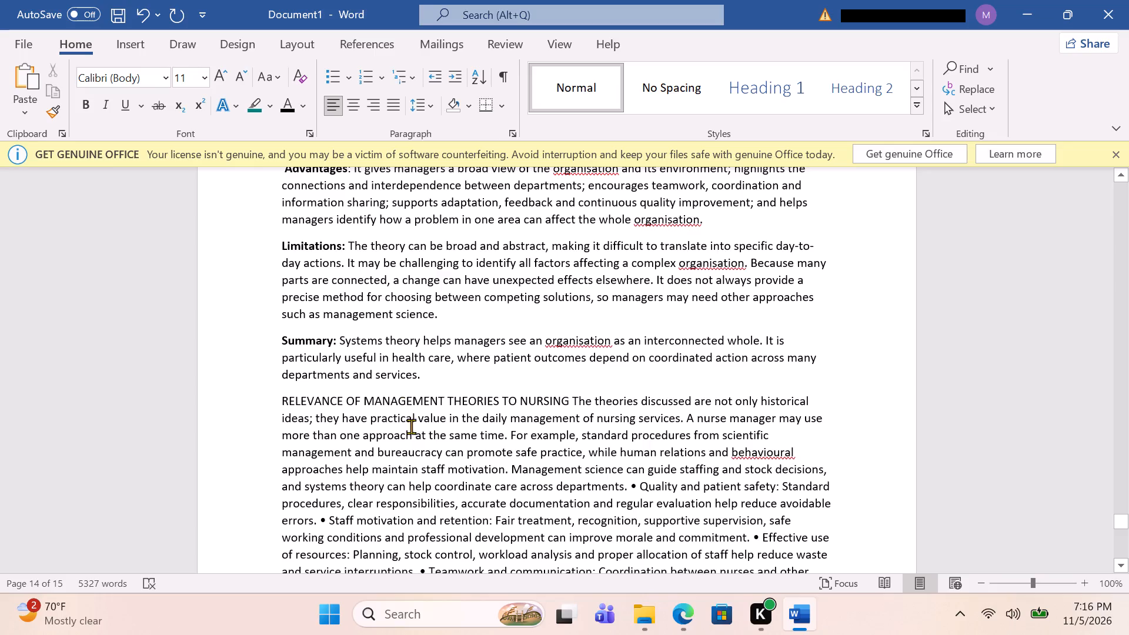
click(580, 397)
click(576, 400)
click(566, 398)
key(Return)
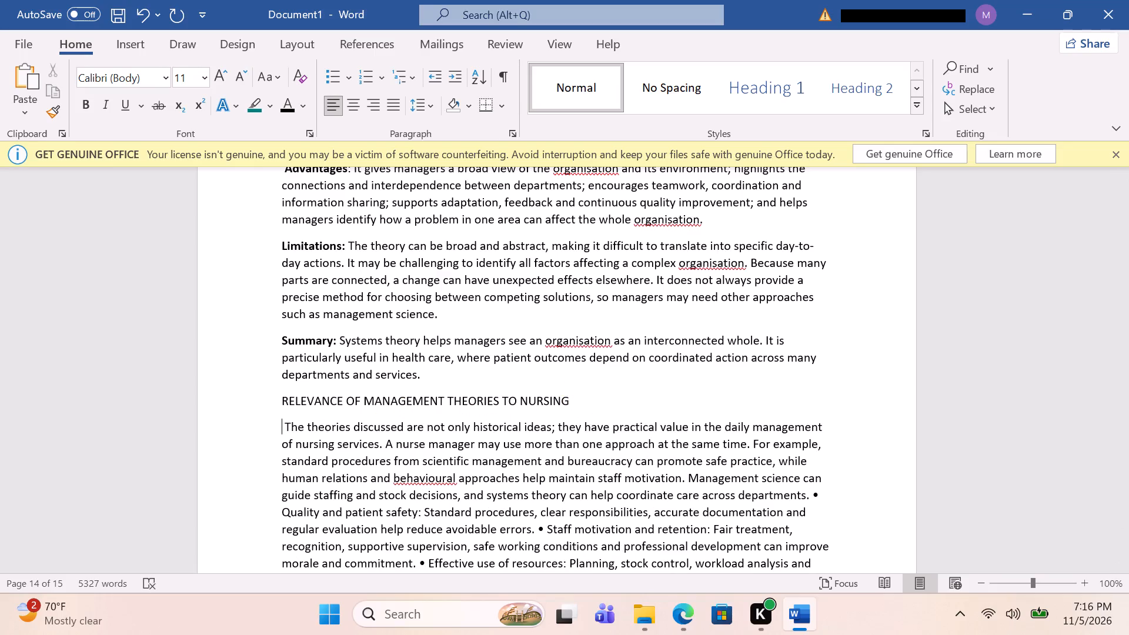
drag(276, 393, 317, 398)
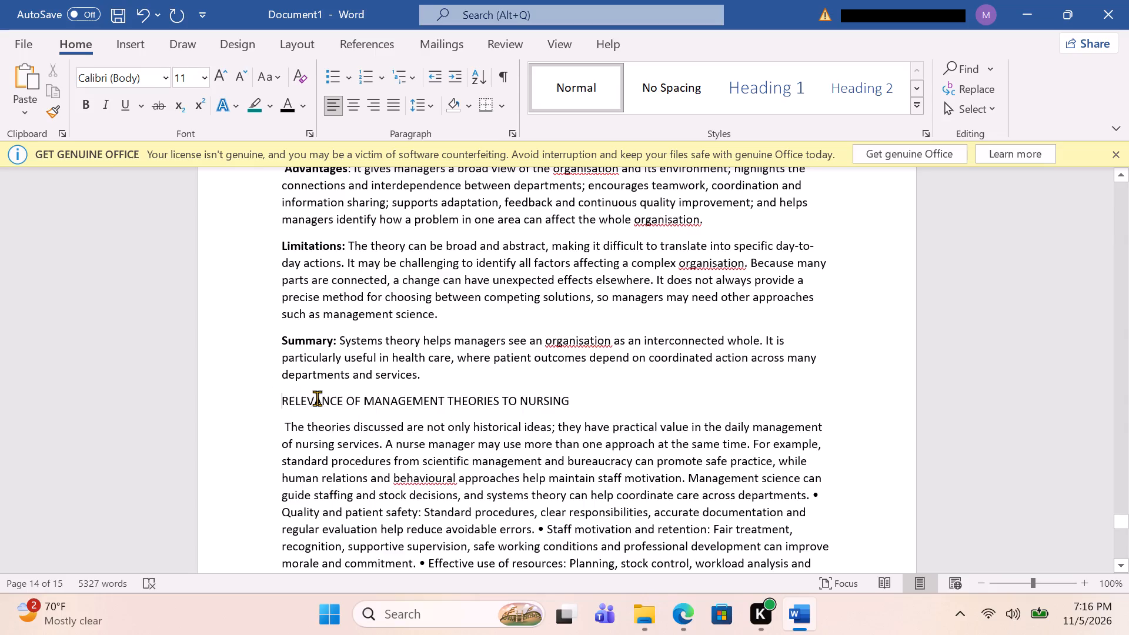
drag(317, 398, 549, 413)
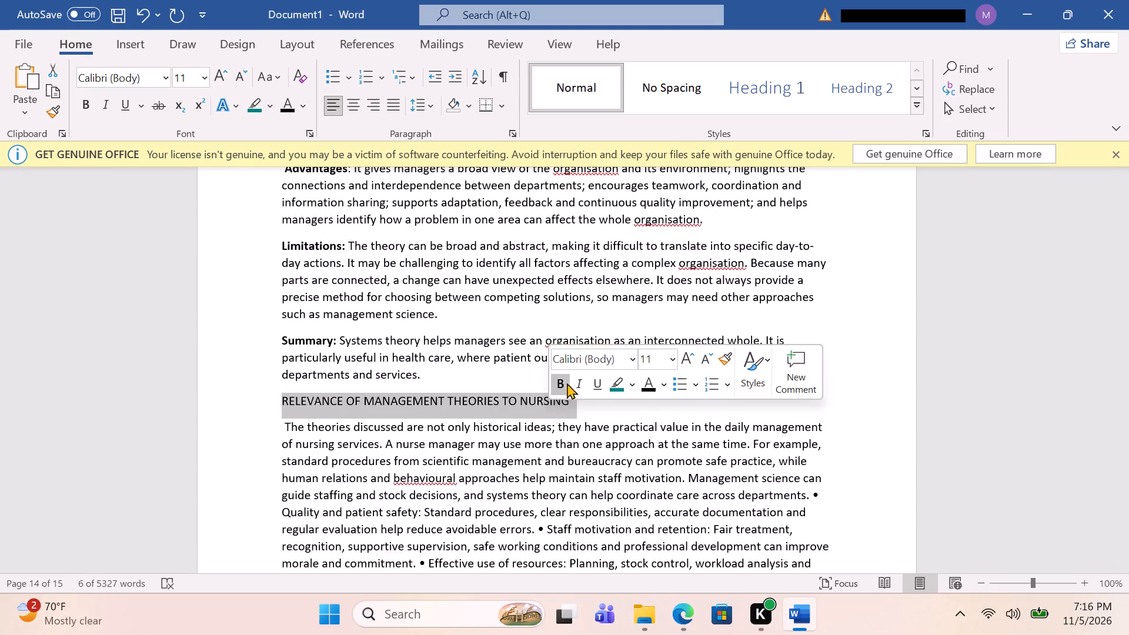
click(560, 383)
Insert two blank lines between the Summary paragraph and the heading "RELEVANCE OF MANAGEMENT THEORIES TO NURSING".
scroll(470, 407, down, 2)
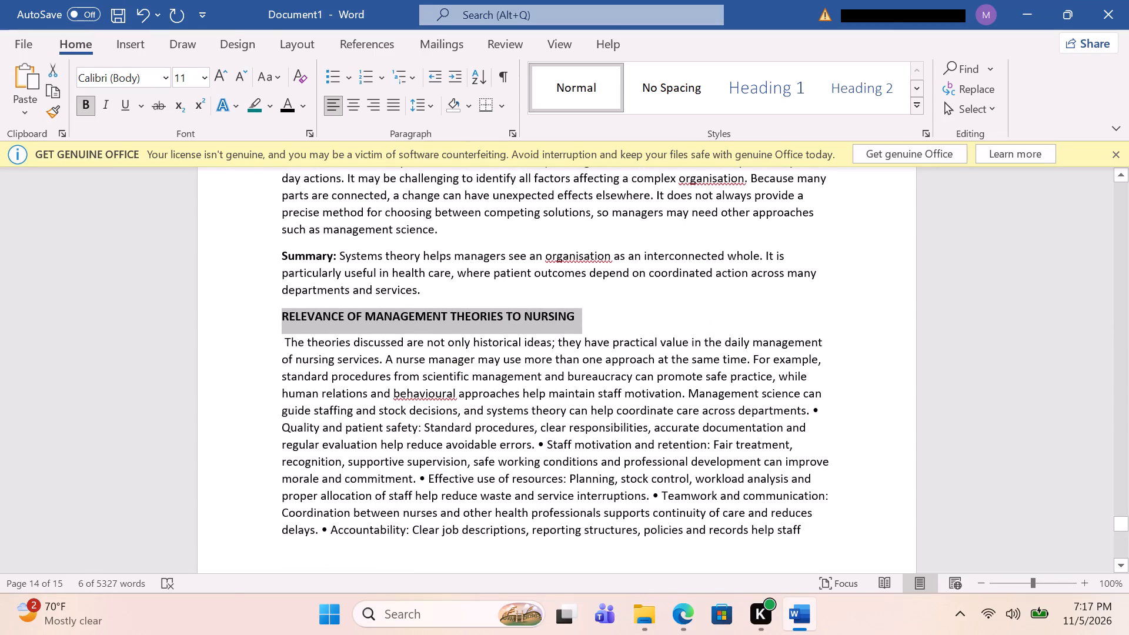
click(276, 303)
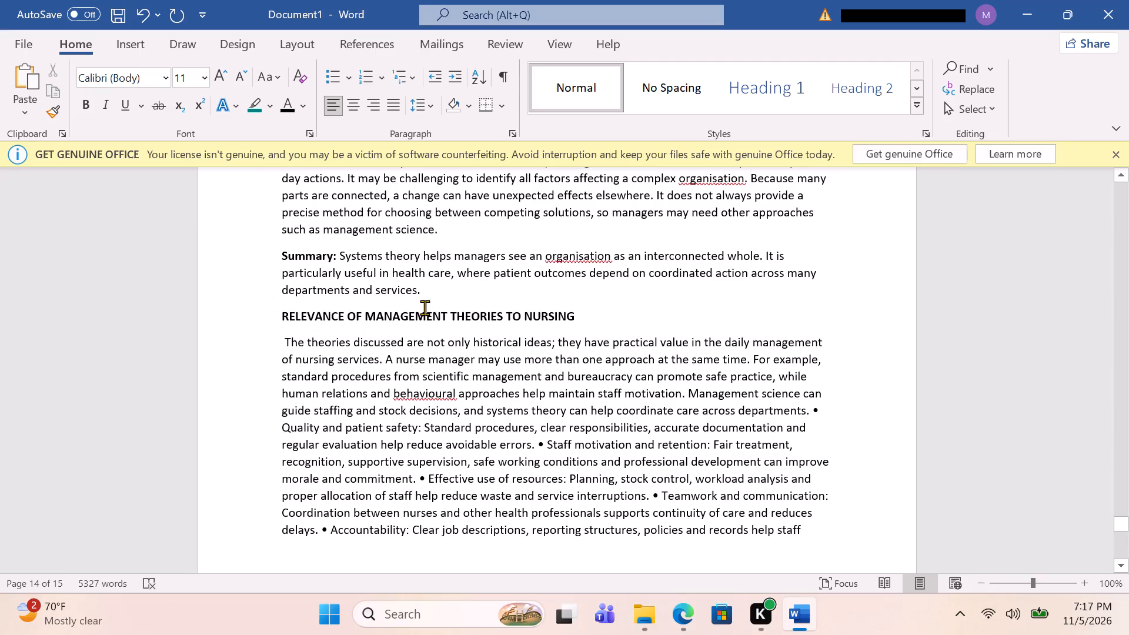
click(425, 308)
key(Return)
key(Return)
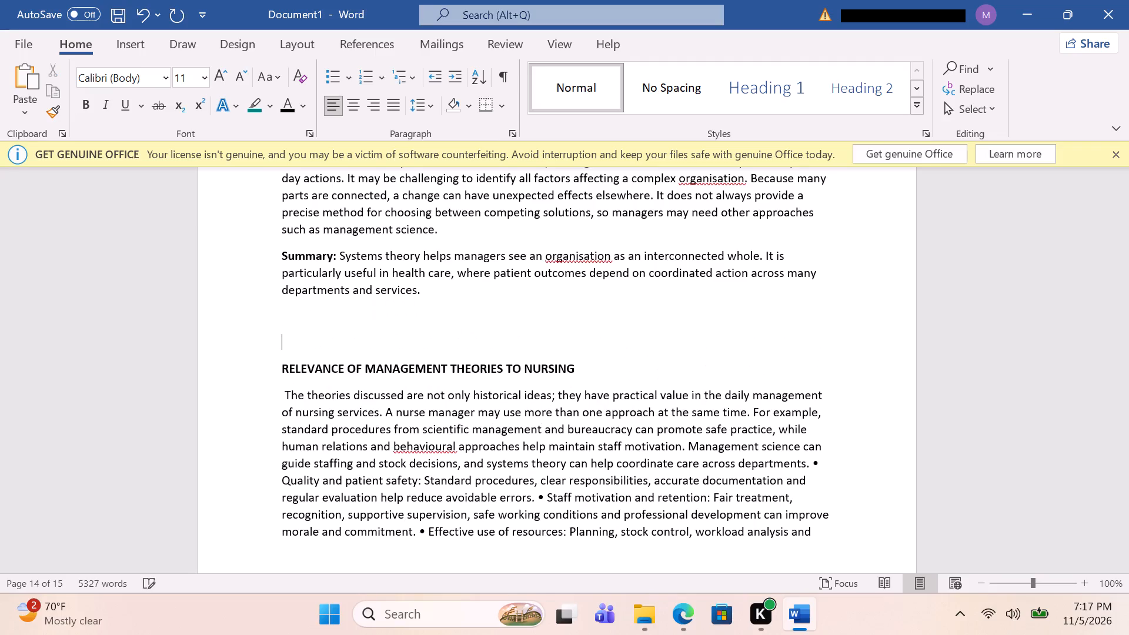
Start new paragraphs at the bullets "Quality and patient safety" and "Staff motivation and retention" in the nursing relevance section.
scroll(453, 452, down, 3)
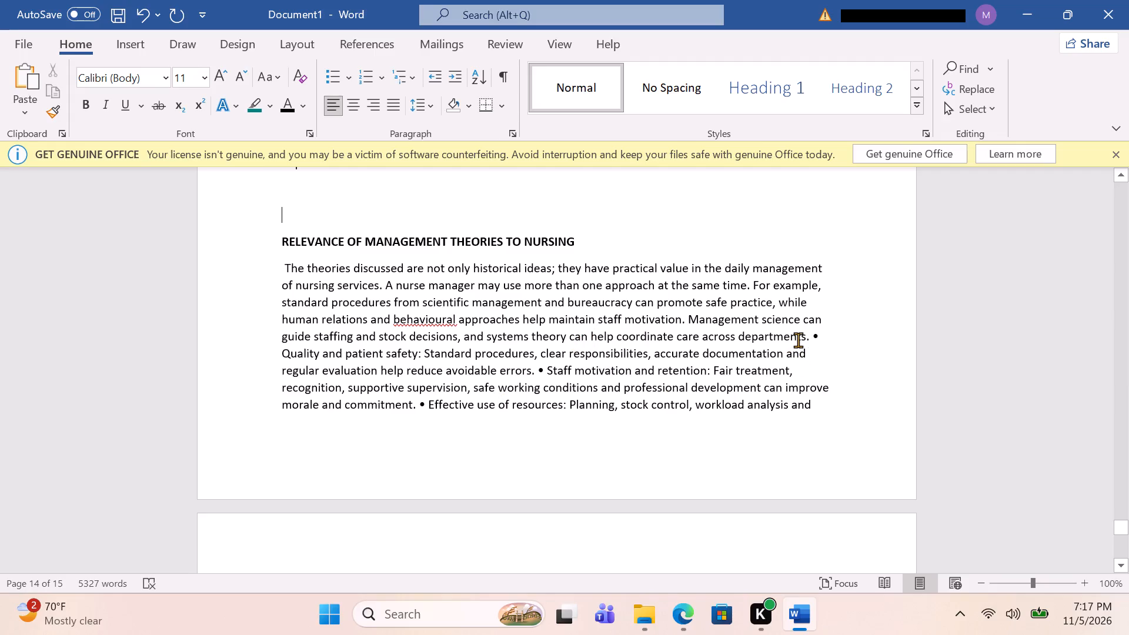
click(814, 334)
key(Return)
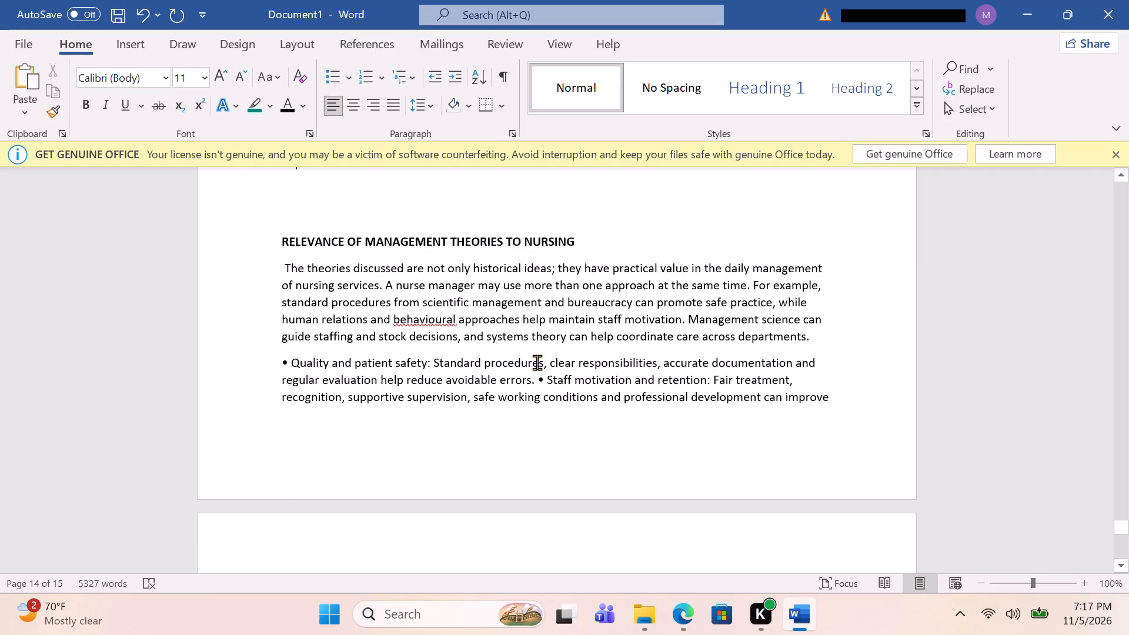
click(537, 383)
key(Return)
Start new paragraphs at the bullets "Effective use of resources", "Teamwork and communication" and "Accountability".
scroll(372, 386, down, 2)
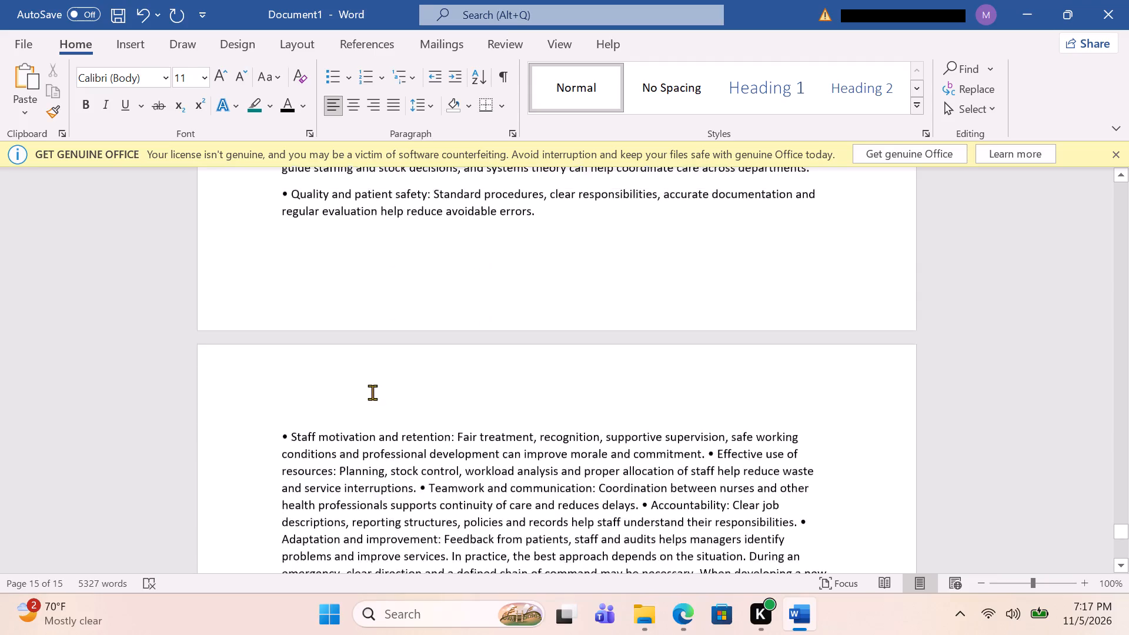
scroll(372, 392, down, 2)
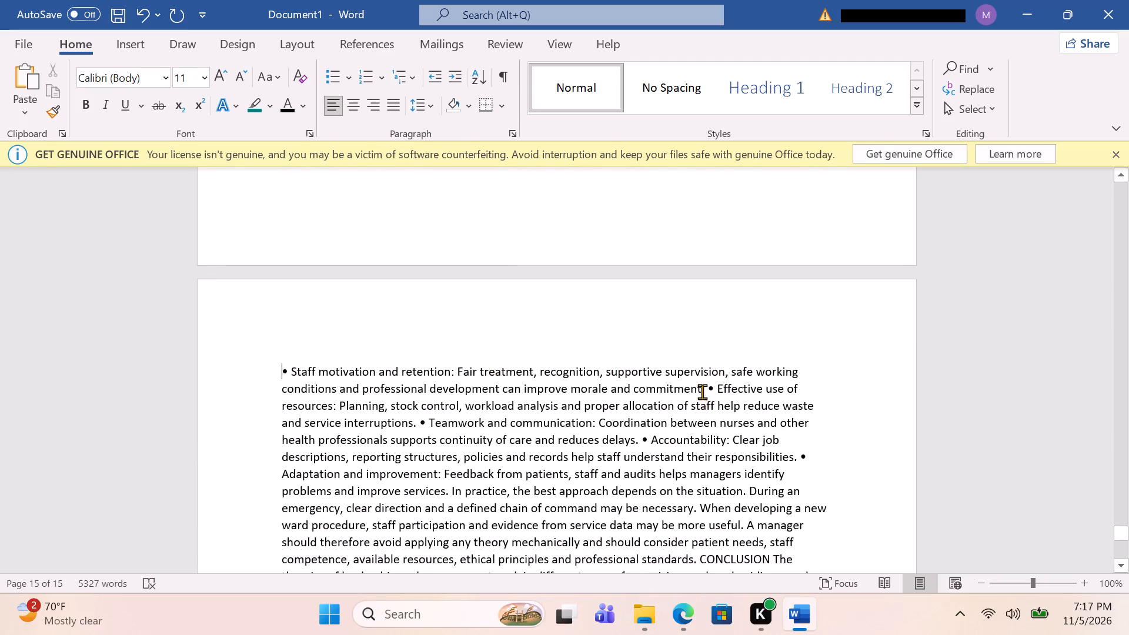
click(702, 390)
click(710, 389)
key(Return)
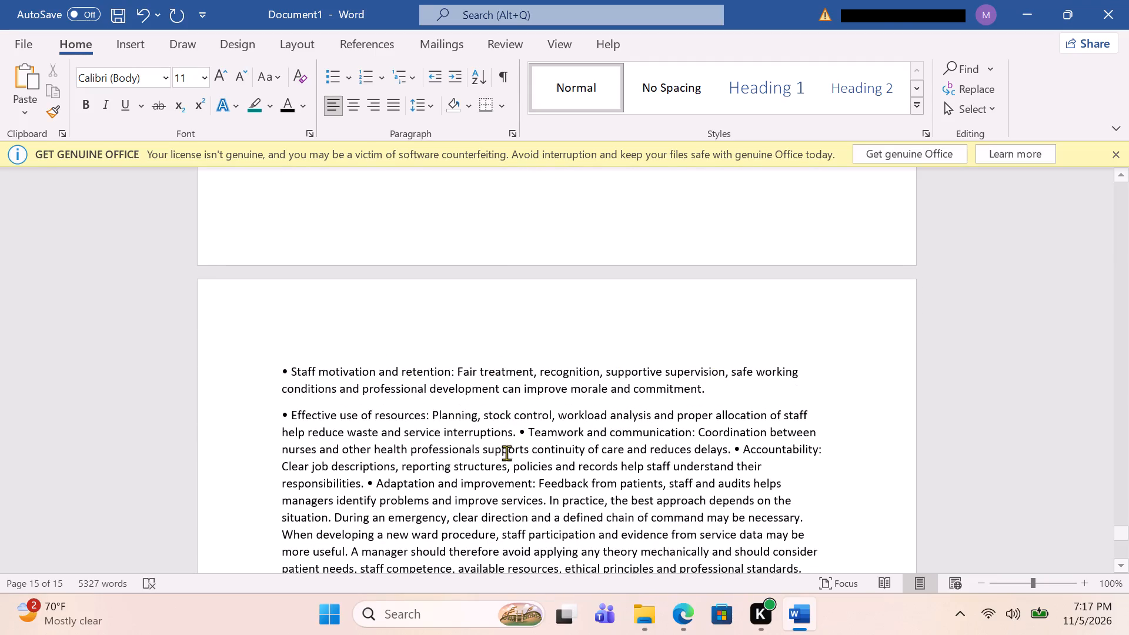
click(518, 433)
key(Return)
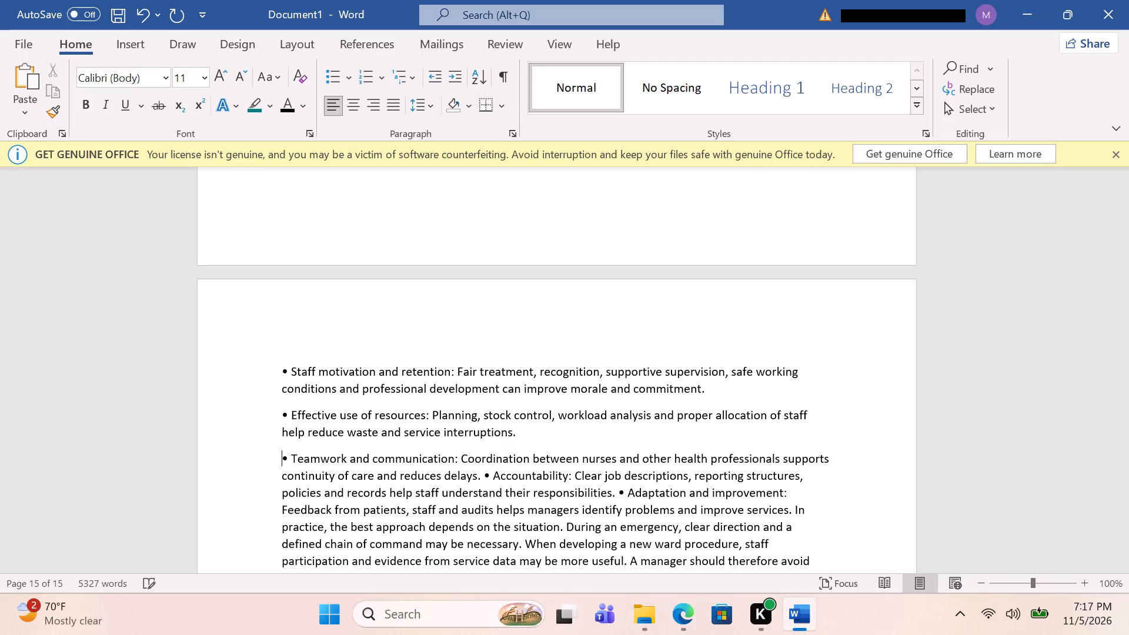
click(479, 472)
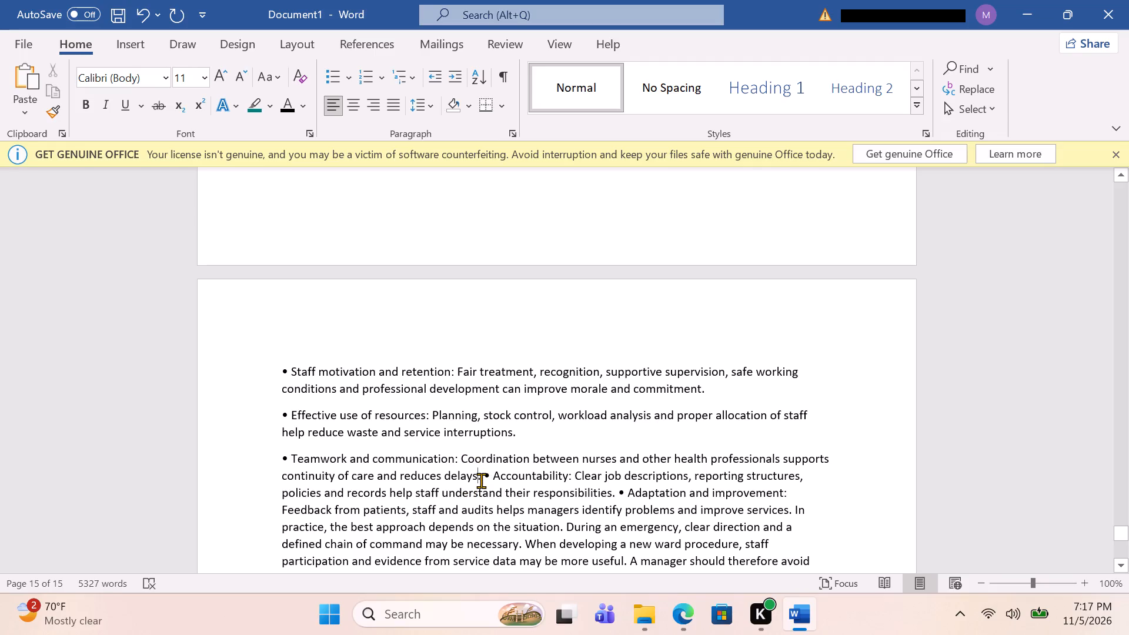
click(480, 480)
key(Return)
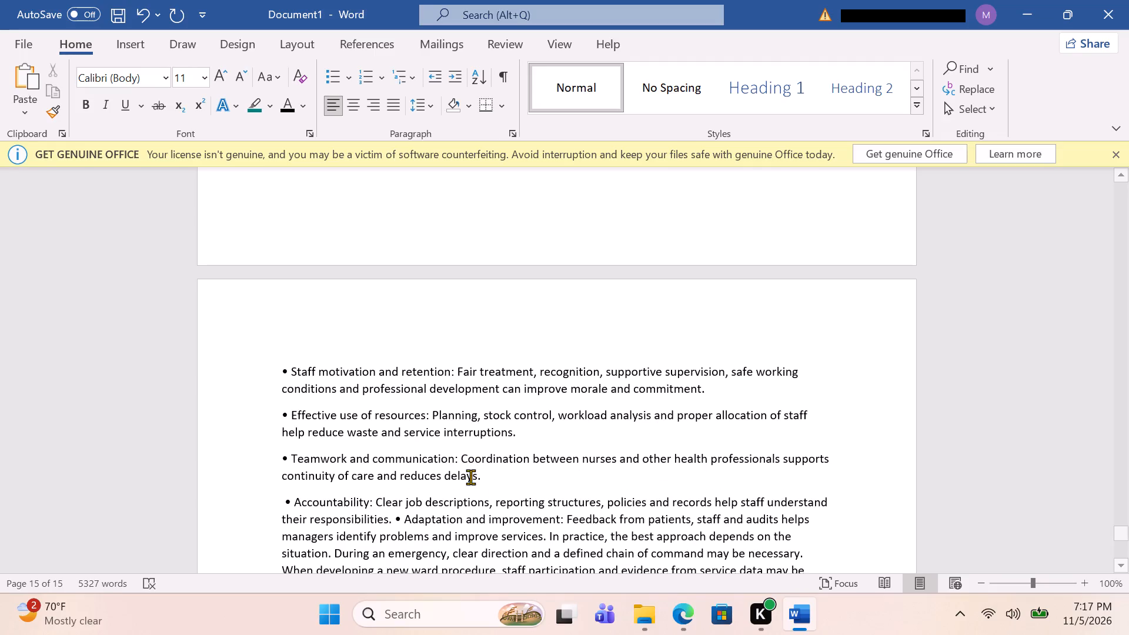
Start new paragraphs at the bullet "Adaptation and improvement" and at "In practice, the best approach depends on the situation".
scroll(482, 507, down, 1)
click(391, 478)
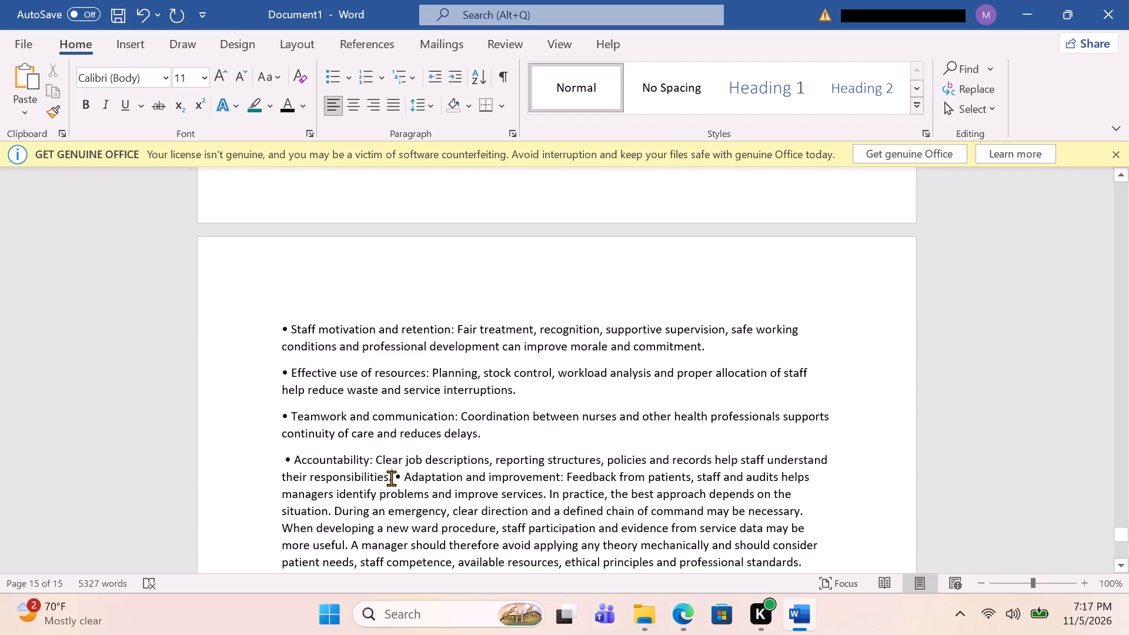
key(Return)
scroll(365, 487, down, 3)
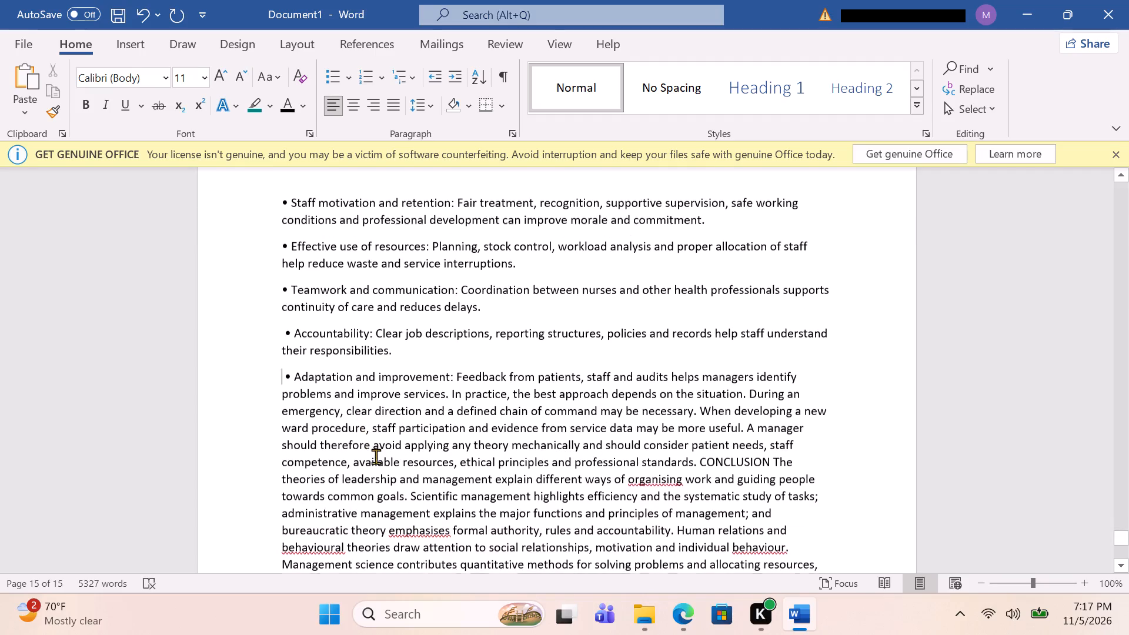
scroll(352, 441, down, 1)
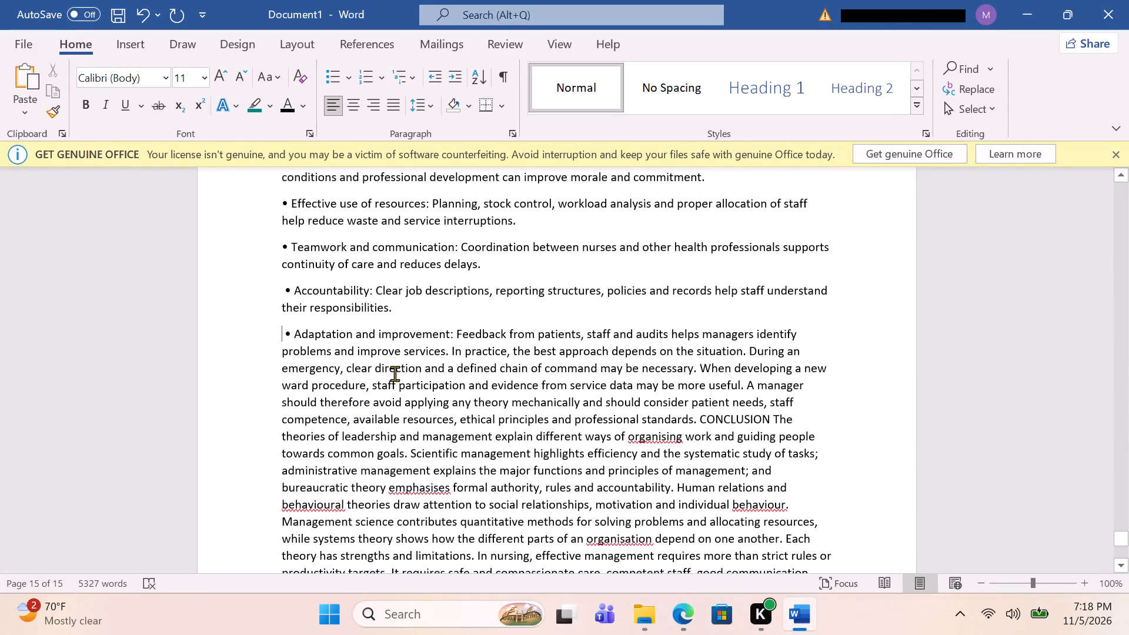
click(453, 352)
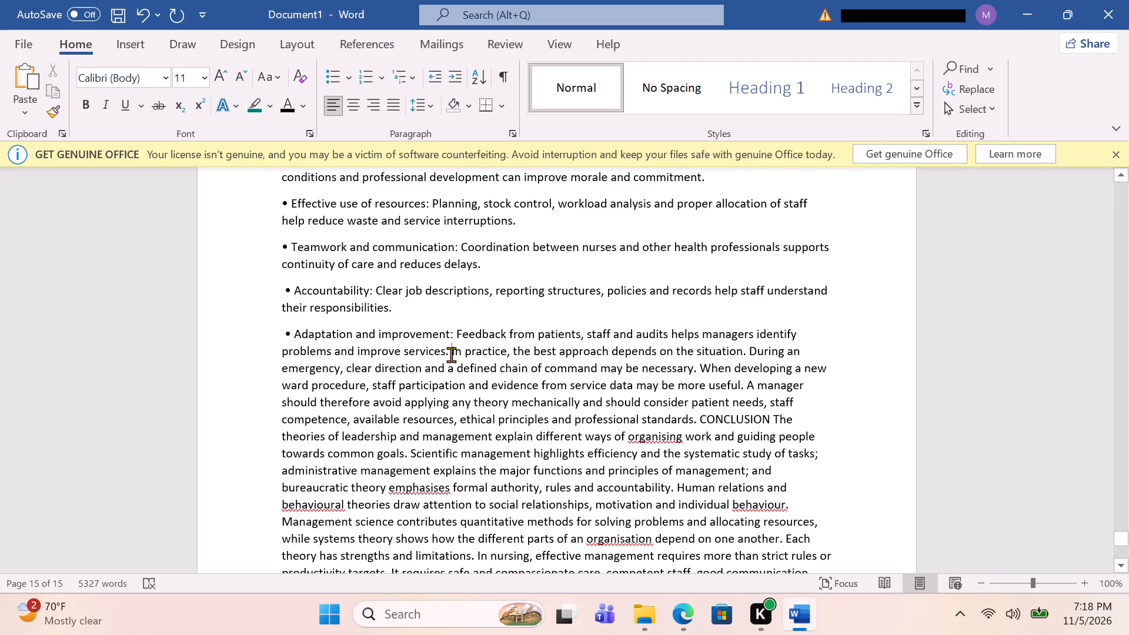
key(Return)
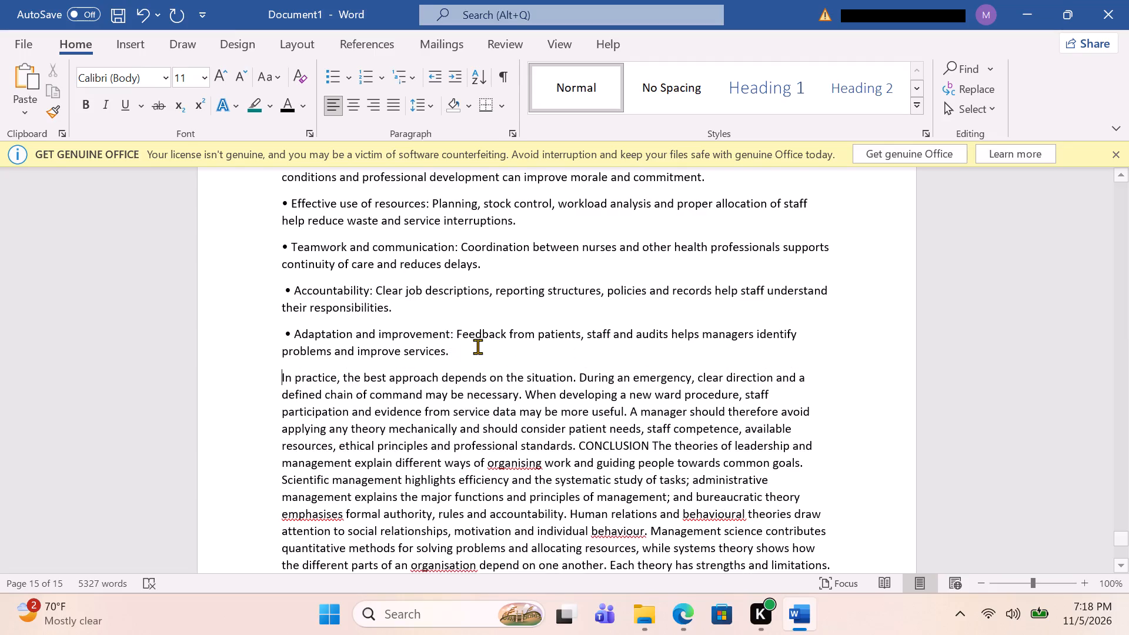
Set "CONCLUSION" on its own line after the "In practice" paragraph and make this heading bold.
click(583, 444)
click(579, 449)
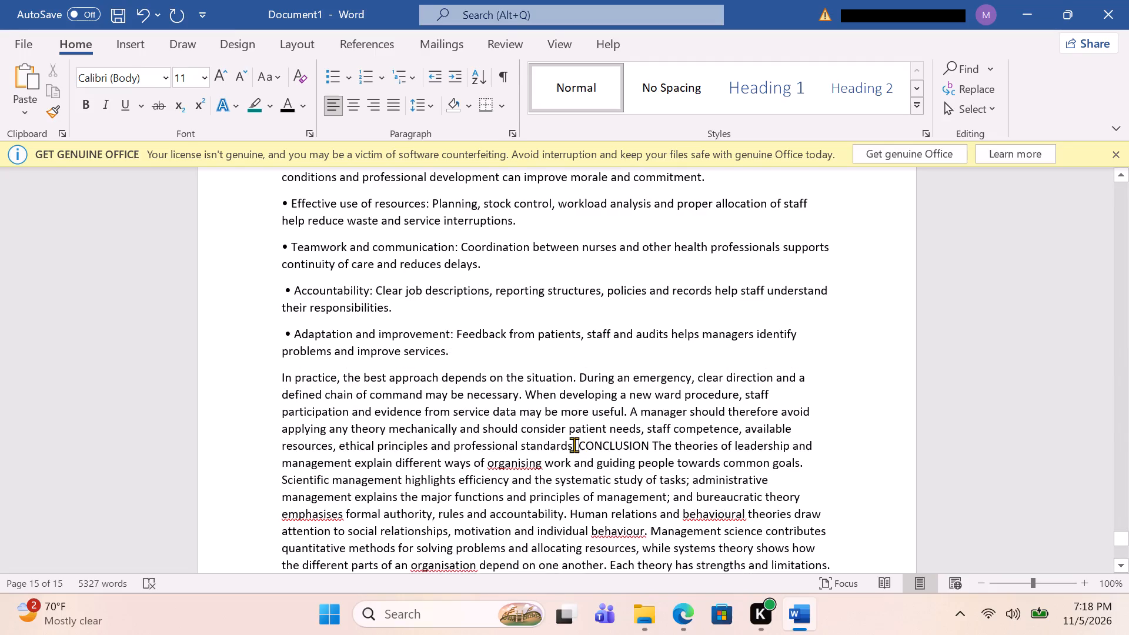
key(Return)
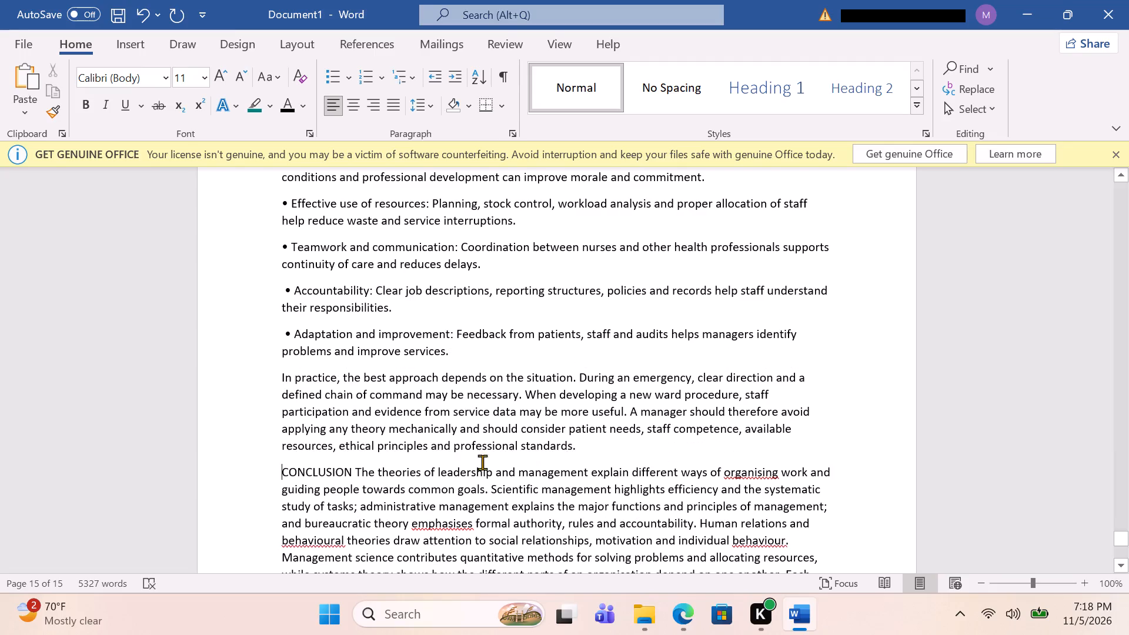
drag(277, 472, 317, 473)
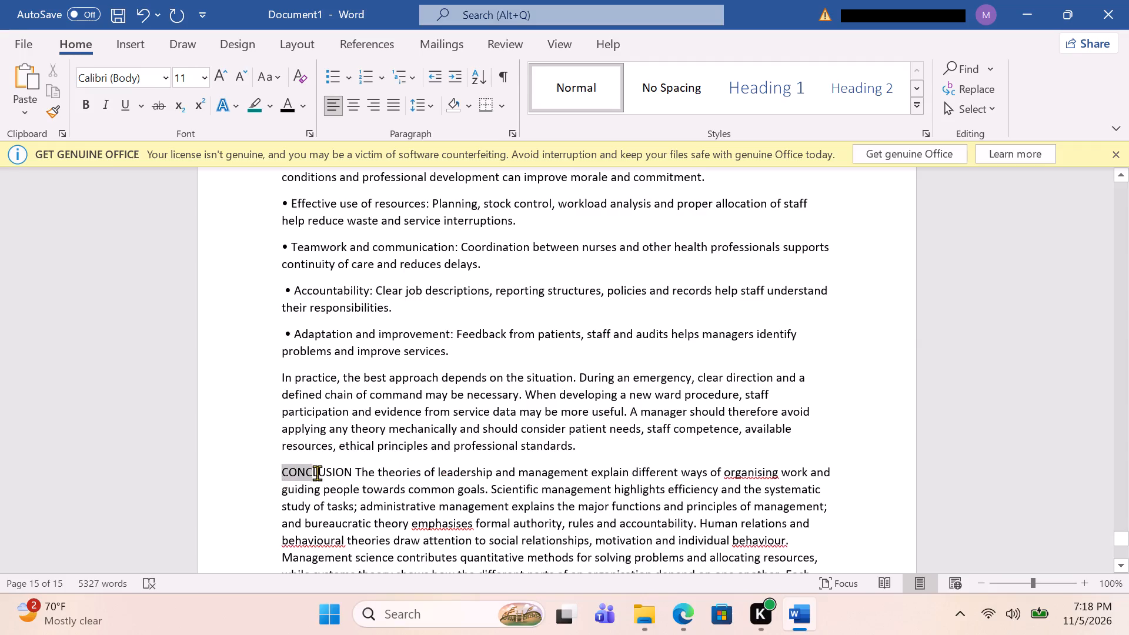
drag(317, 473, 352, 470)
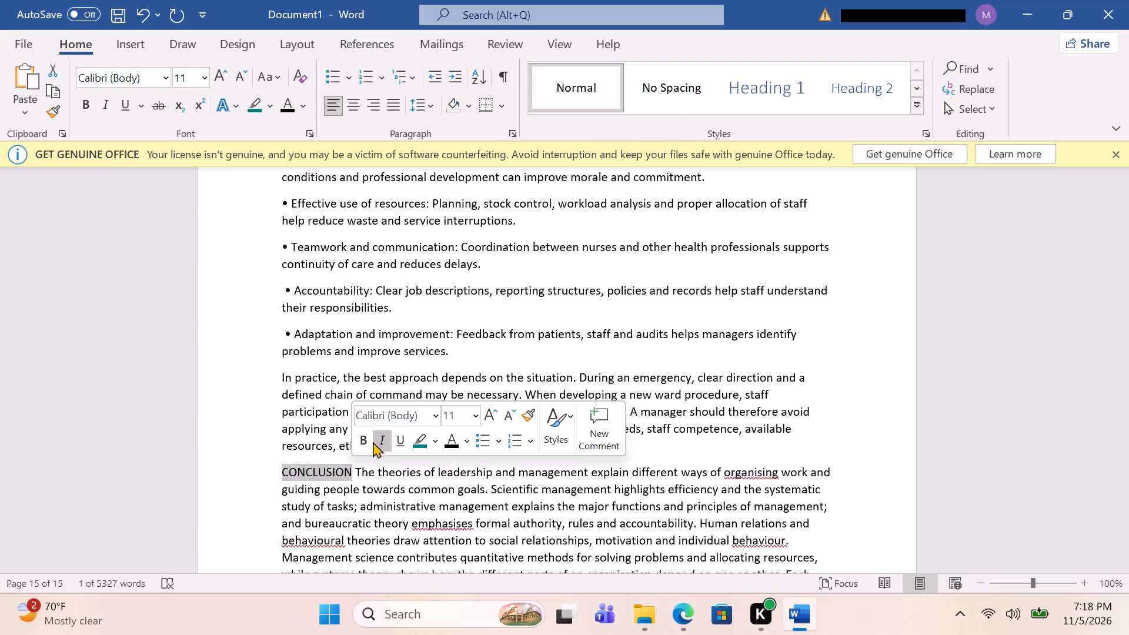
click(366, 445)
scroll(366, 447, down, 4)
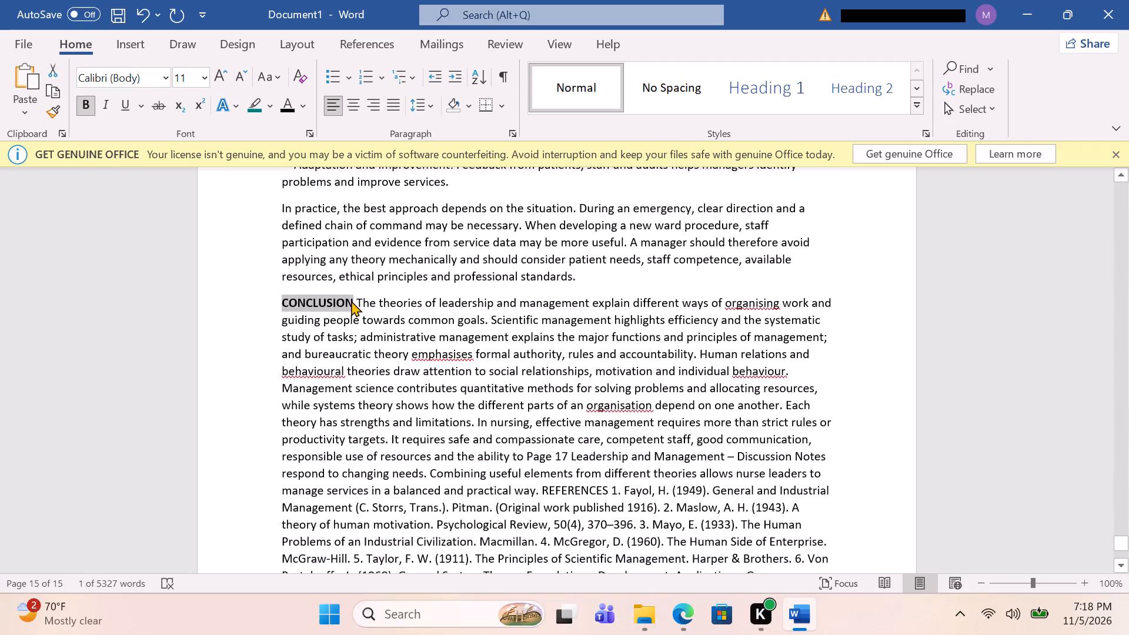
click(351, 300)
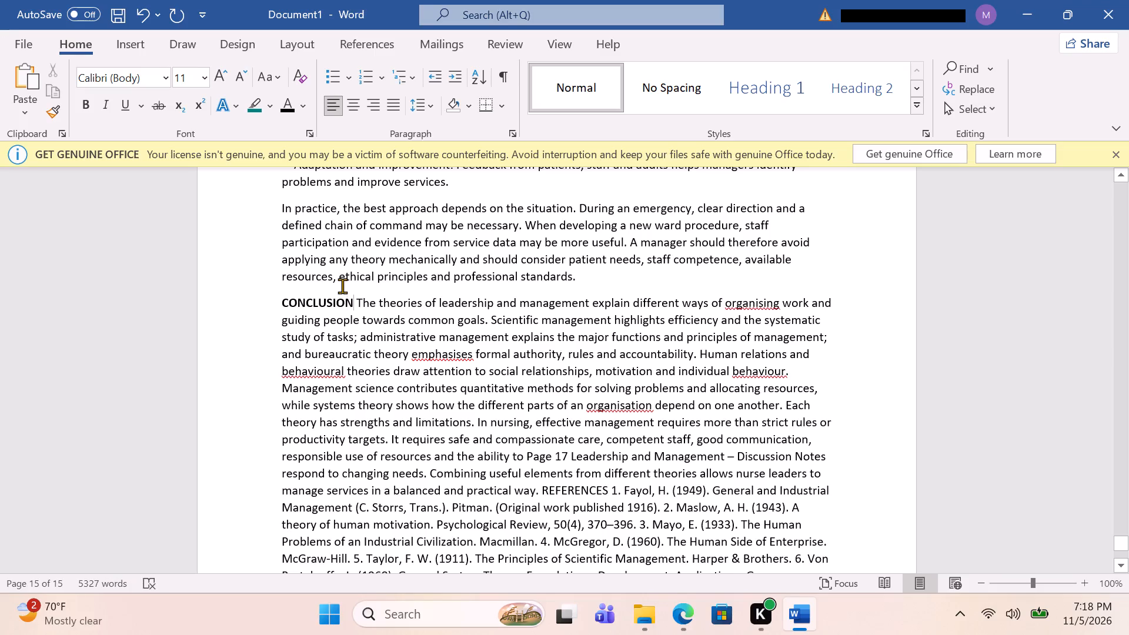
key(Return)
Make the bullet labels "Quality and patient safety" and "Staff motivation and retention" bold in the nursing relevance section.
scroll(321, 259, up, 2)
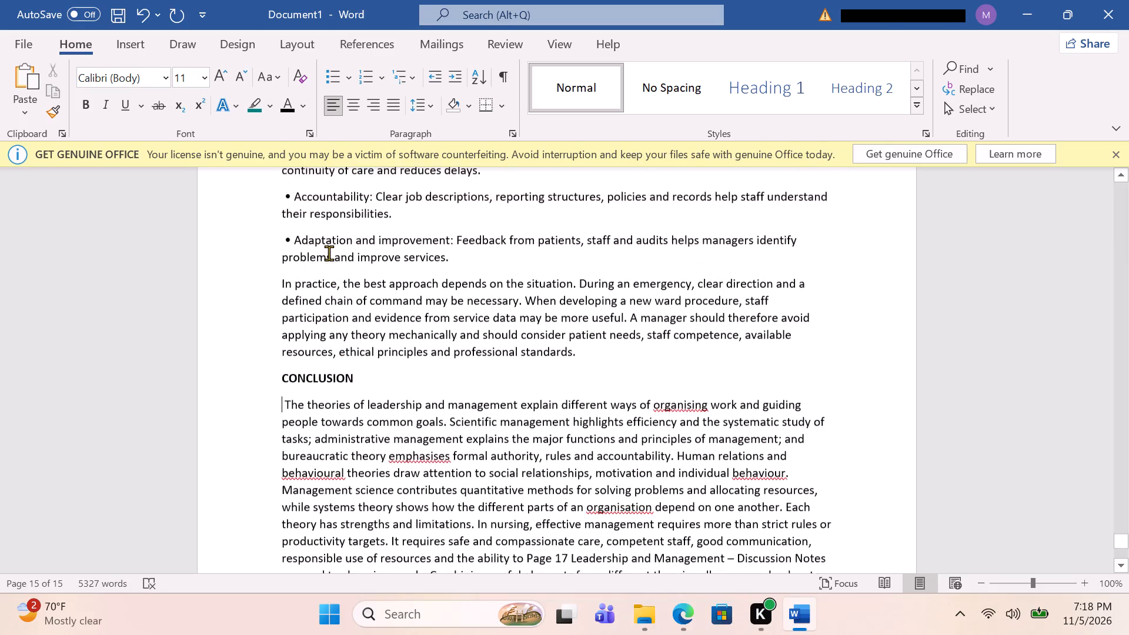
scroll(321, 227, up, 7)
scroll(319, 442, up, 3)
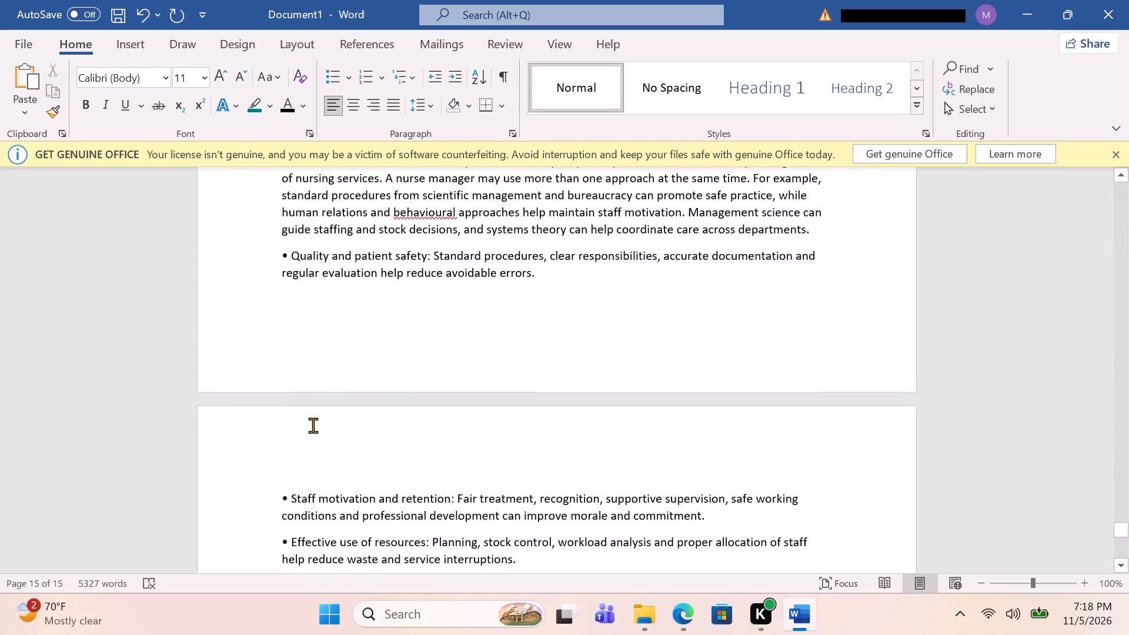
scroll(313, 425, up, 4)
drag(295, 424, 402, 433)
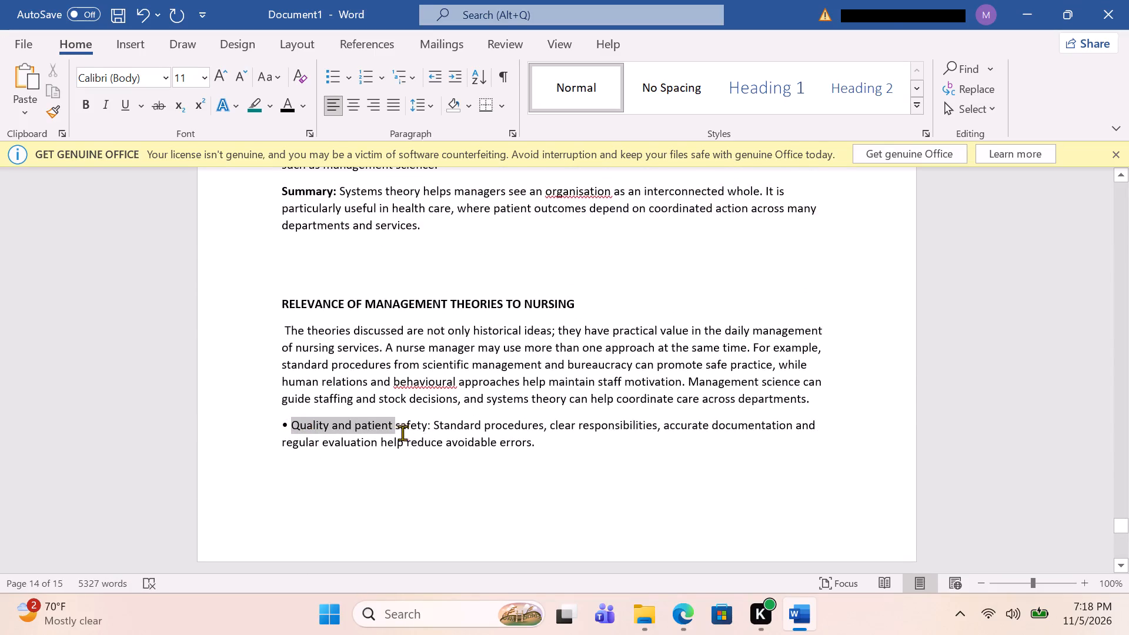
drag(402, 433, 426, 430)
click(435, 403)
scroll(433, 405, down, 7)
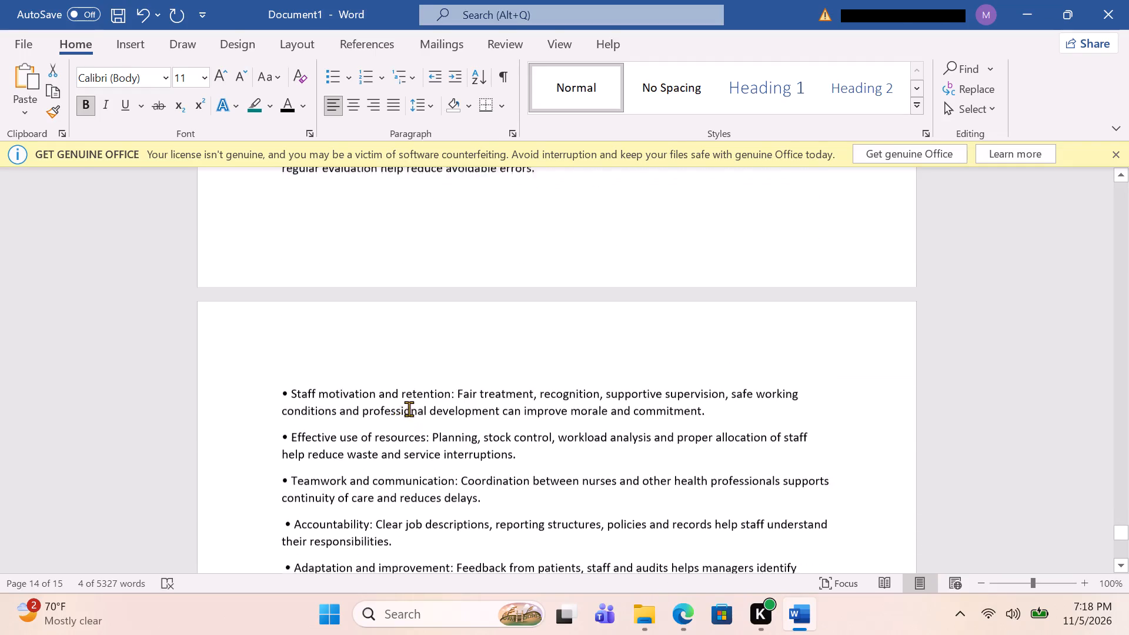
drag(294, 374, 436, 370)
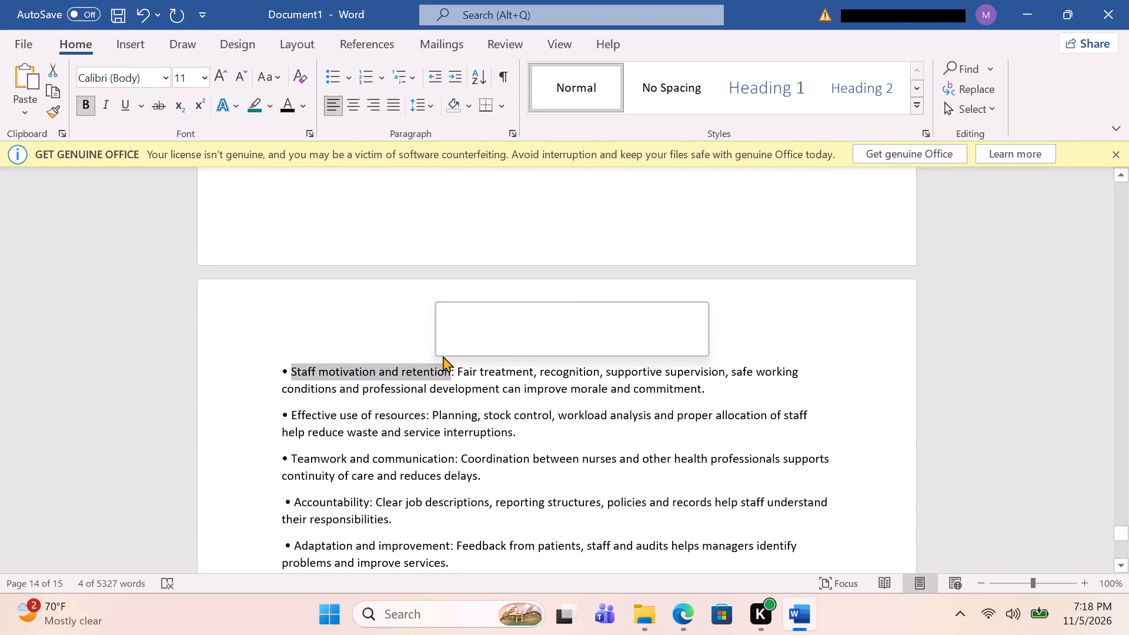
click(436, 342)
click(447, 342)
Make the bullet labels "Effective use of resources:" and "Teamwork and communication" bold.
scroll(440, 346, down, 3)
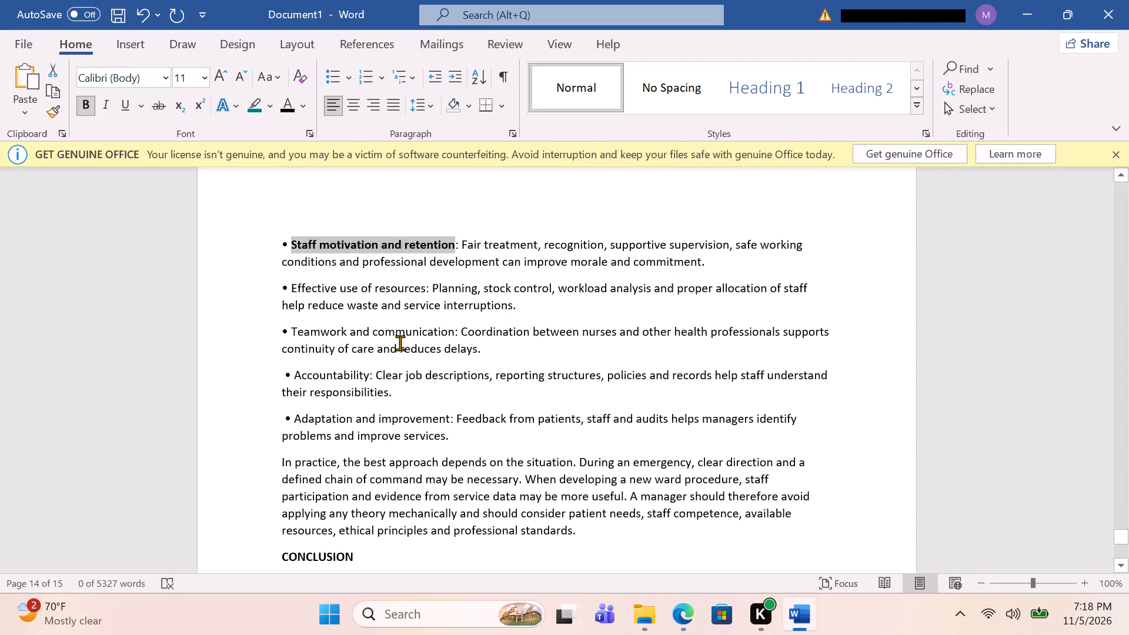
drag(288, 289, 342, 290)
drag(358, 291, 433, 292)
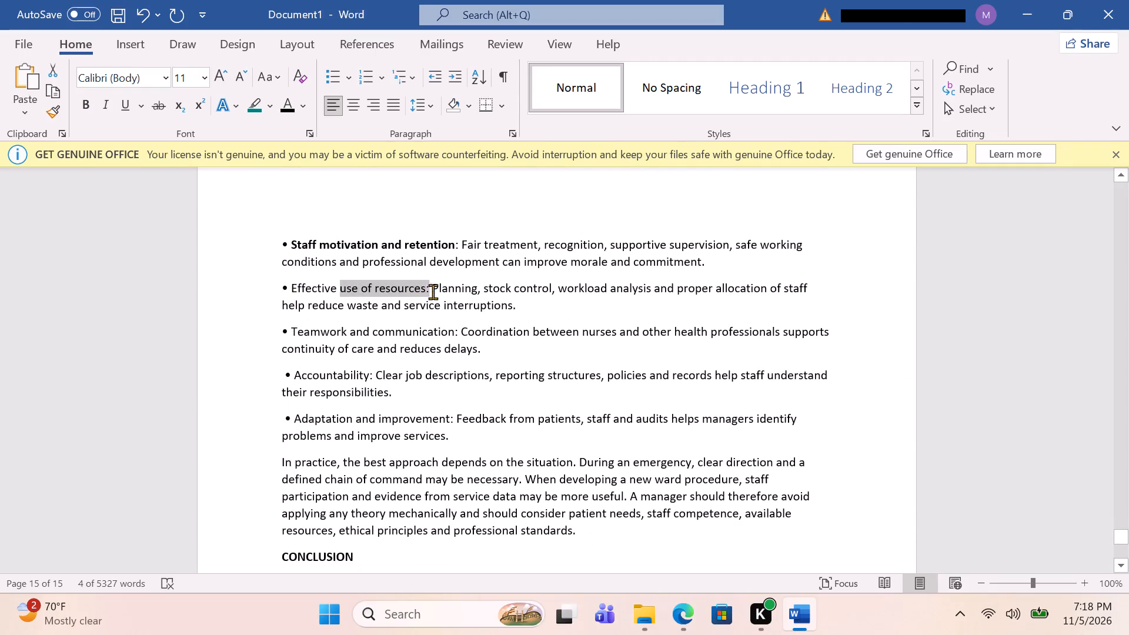
drag(433, 292, 294, 292)
click(293, 292)
drag(285, 295, 312, 291)
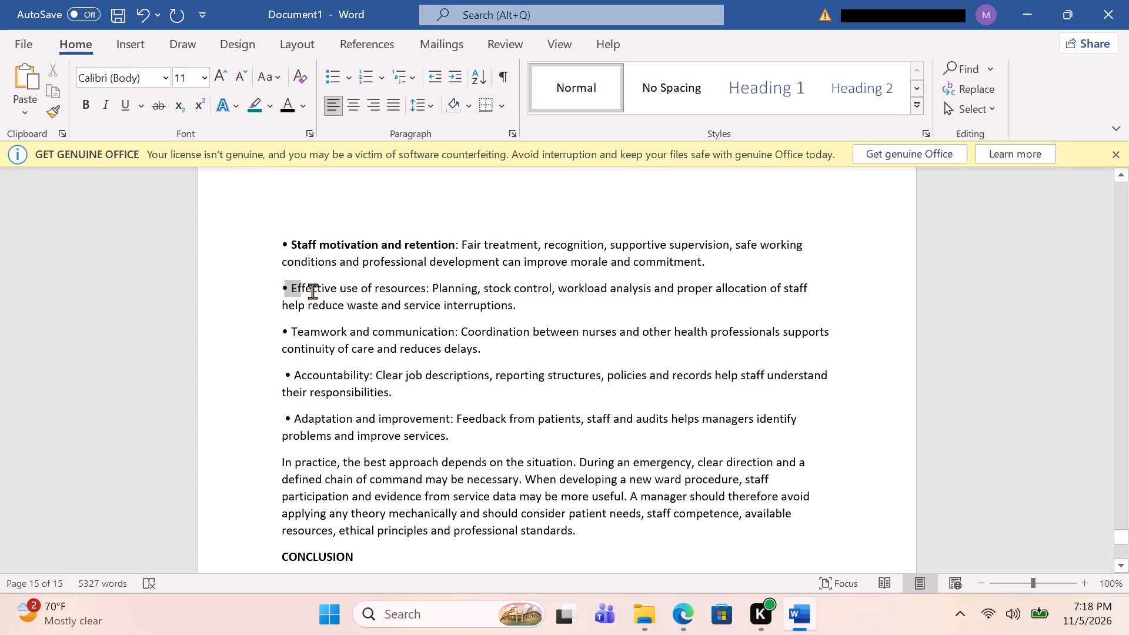
drag(312, 291, 427, 290)
click(437, 262)
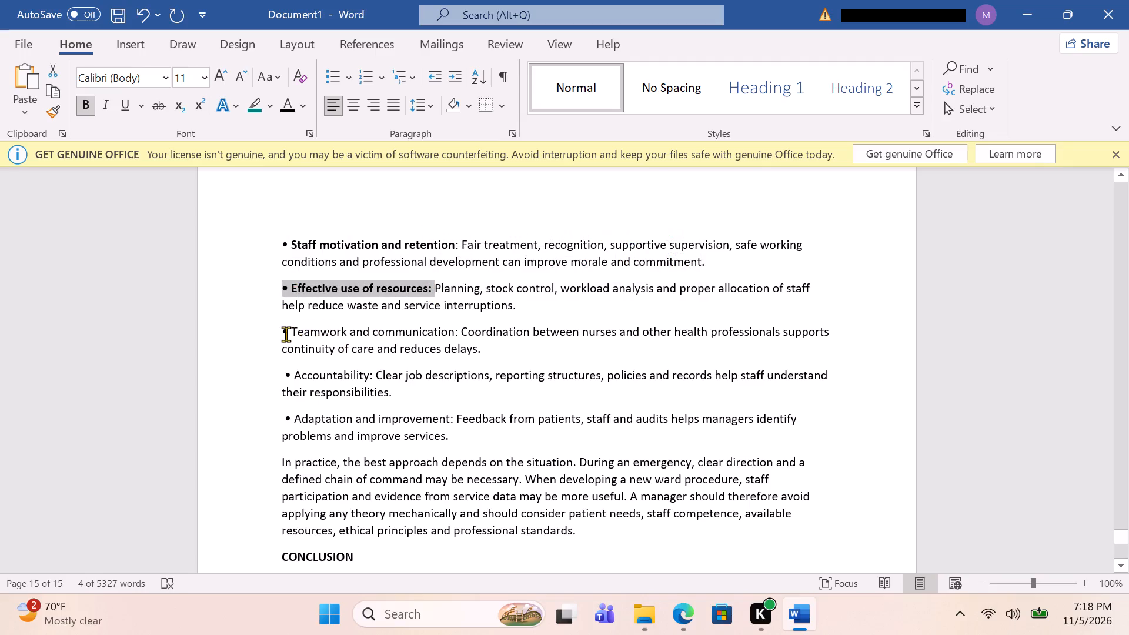
drag(285, 333, 428, 333)
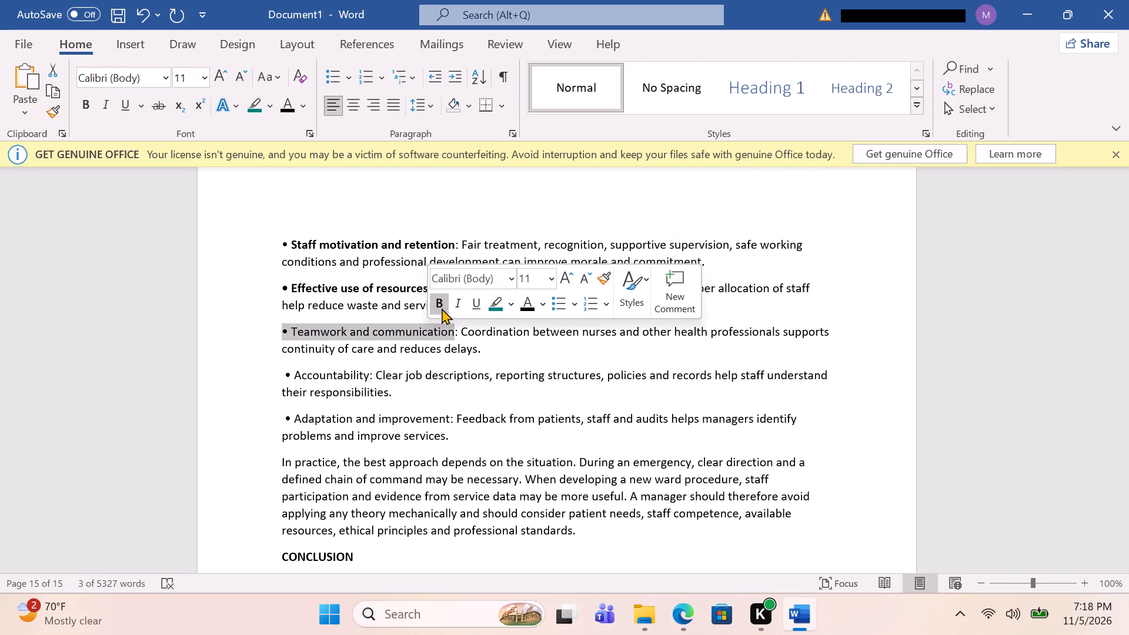
click(442, 308)
Make the bullet labels "Accountability:" and "Adaptation and improvement" bold.
scroll(414, 340, down, 2)
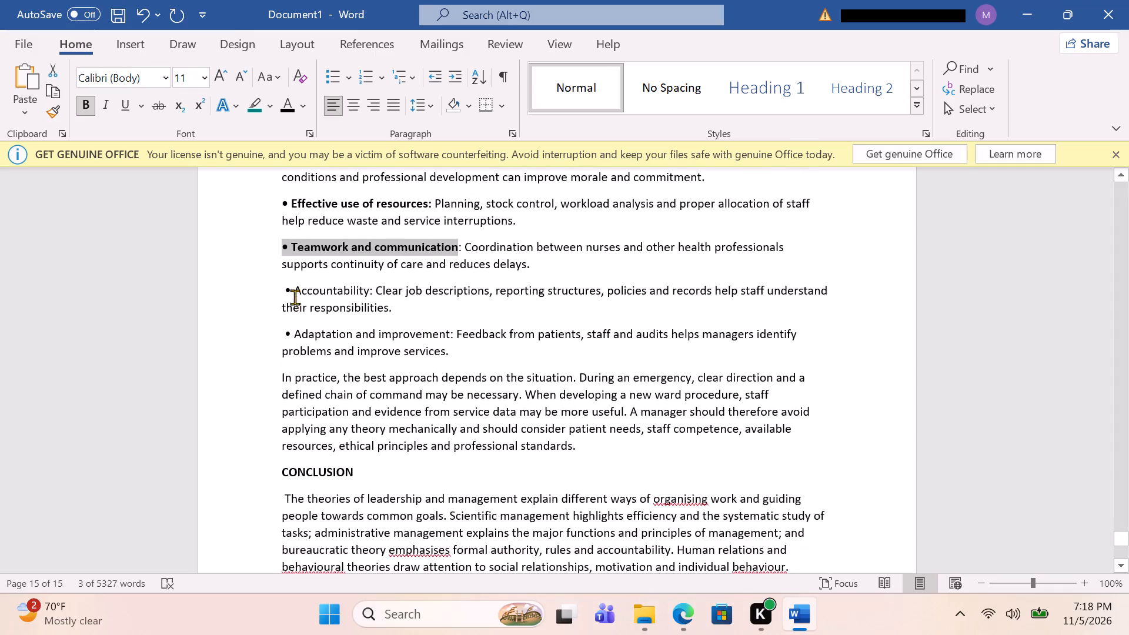
drag(293, 293, 372, 298)
click(383, 267)
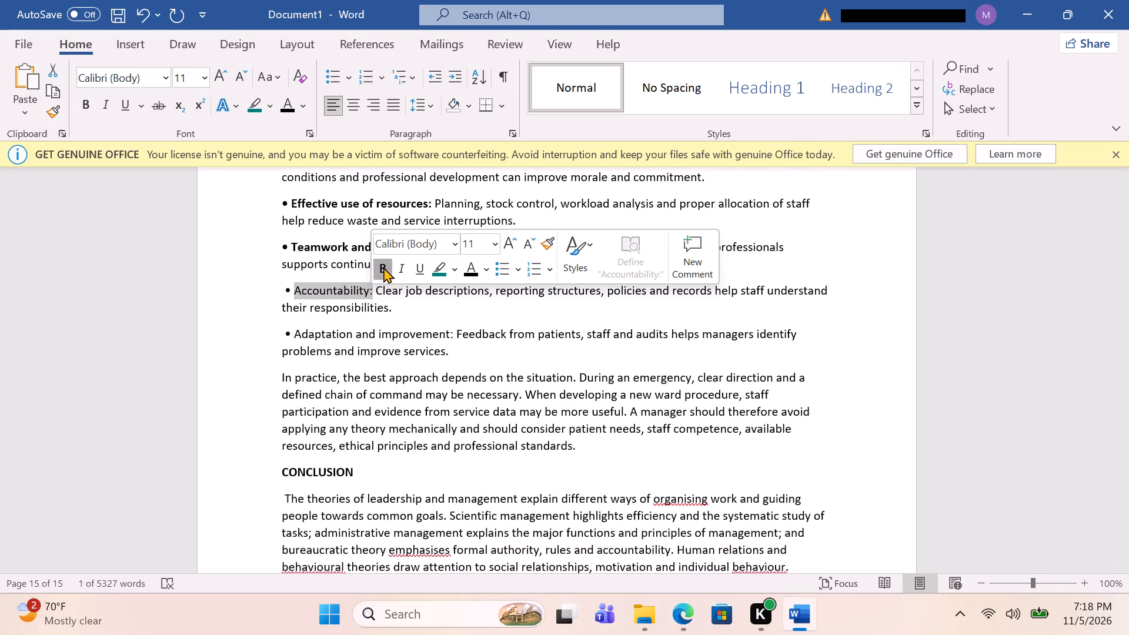
drag(293, 336, 424, 335)
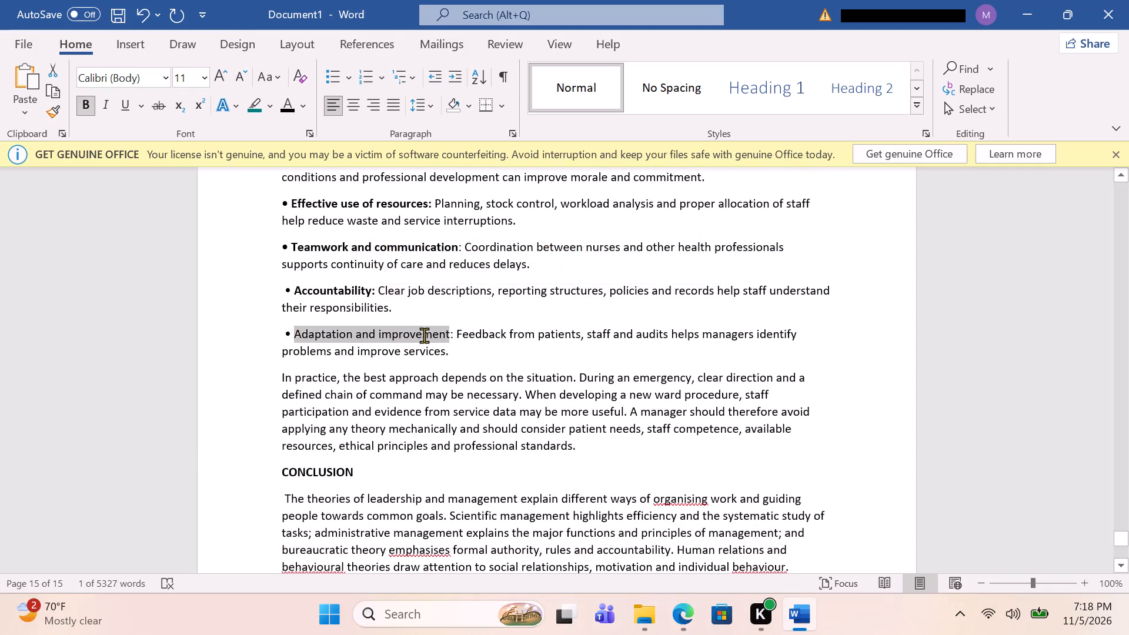
drag(424, 335, 429, 335)
click(433, 315)
Set "REFERENCES" on its own line after the conclusion text, with one blank line above it.
scroll(393, 340, down, 3)
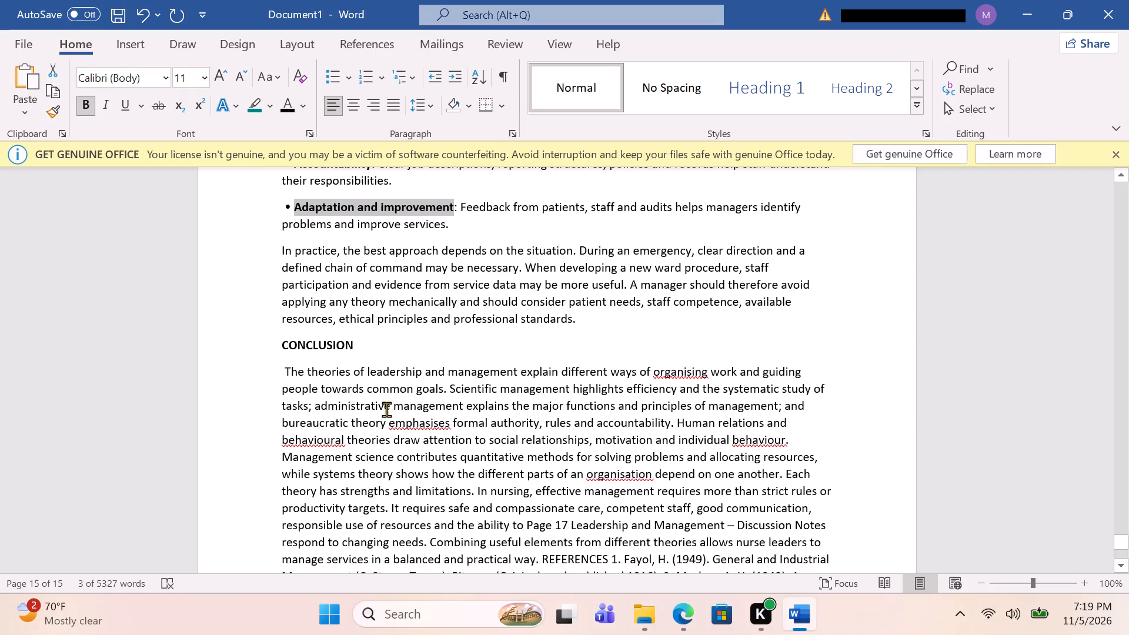
scroll(540, 509, down, 3)
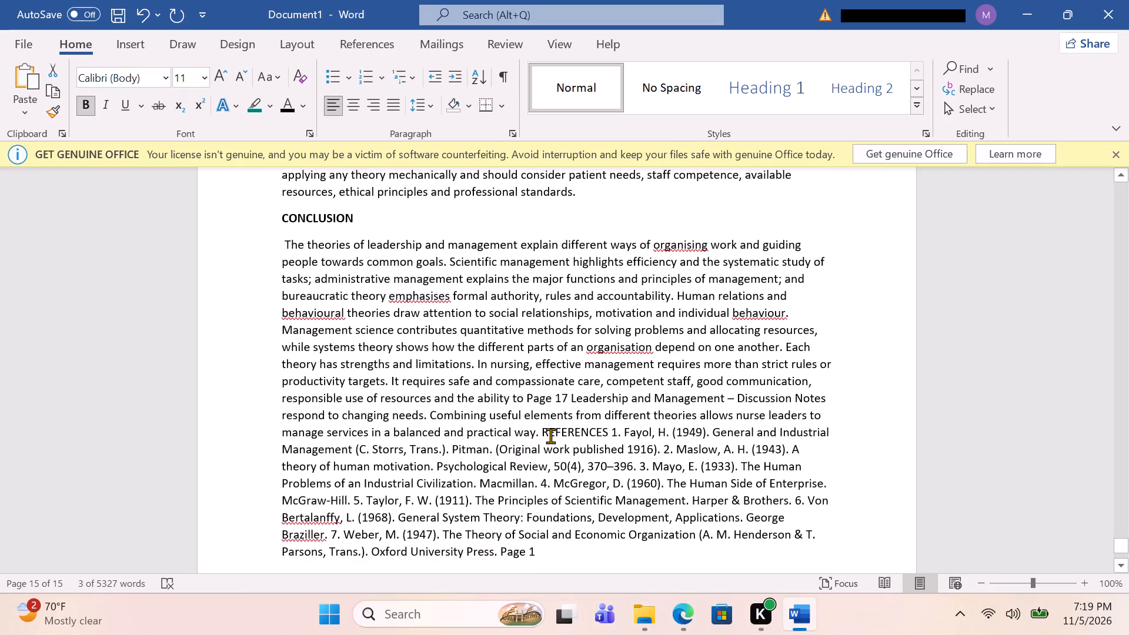
click(540, 437)
key(Return)
key(Return)
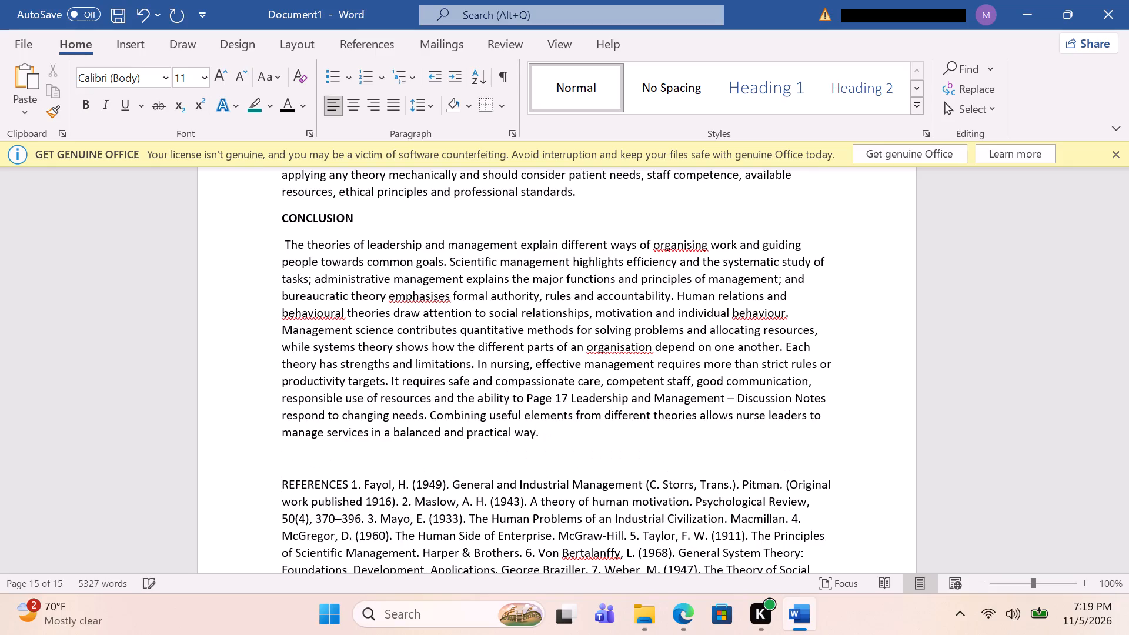
click(348, 487)
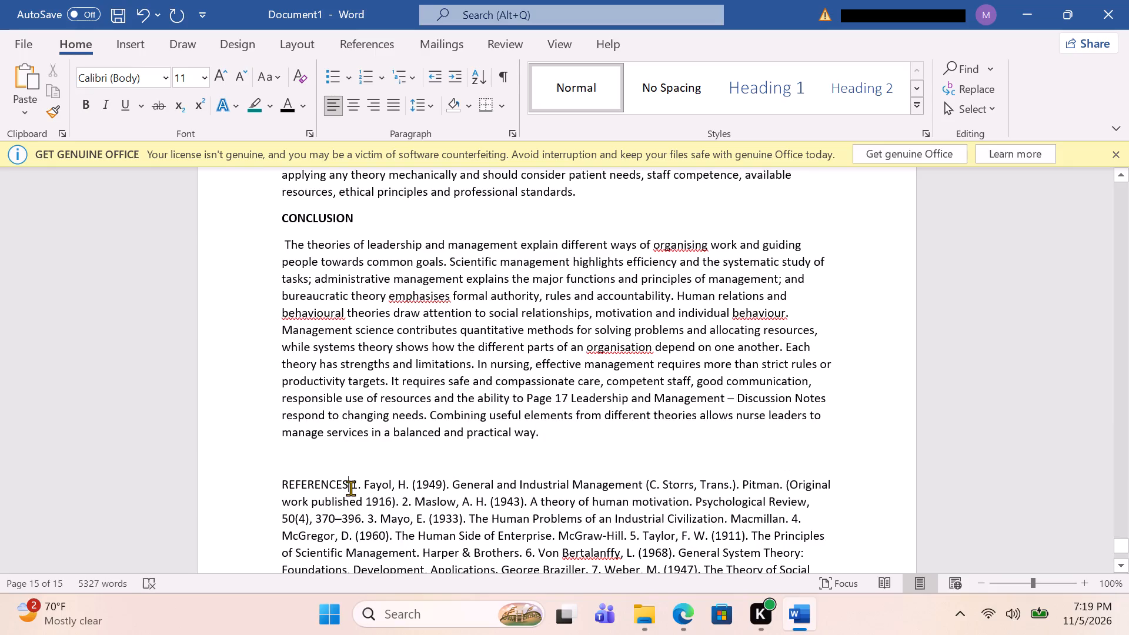
key(Return)
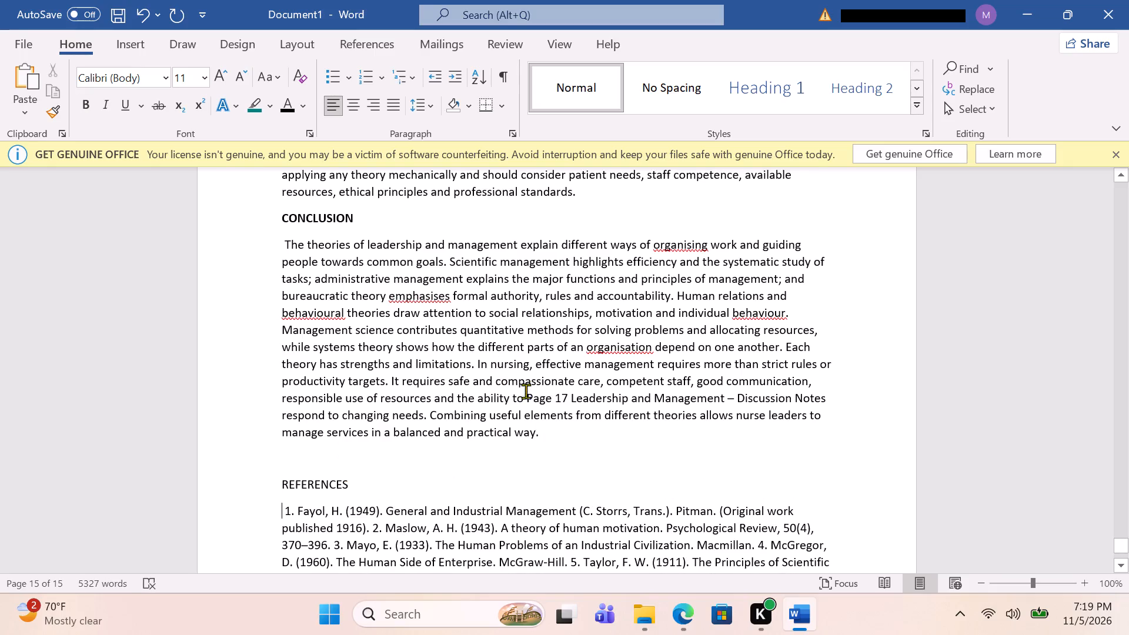
Delete the stray page header "Page 17 Leadership and Management – Discussion Notes" from the conclusion text.
click(522, 397)
drag(526, 397, 539, 393)
drag(539, 393, 819, 409)
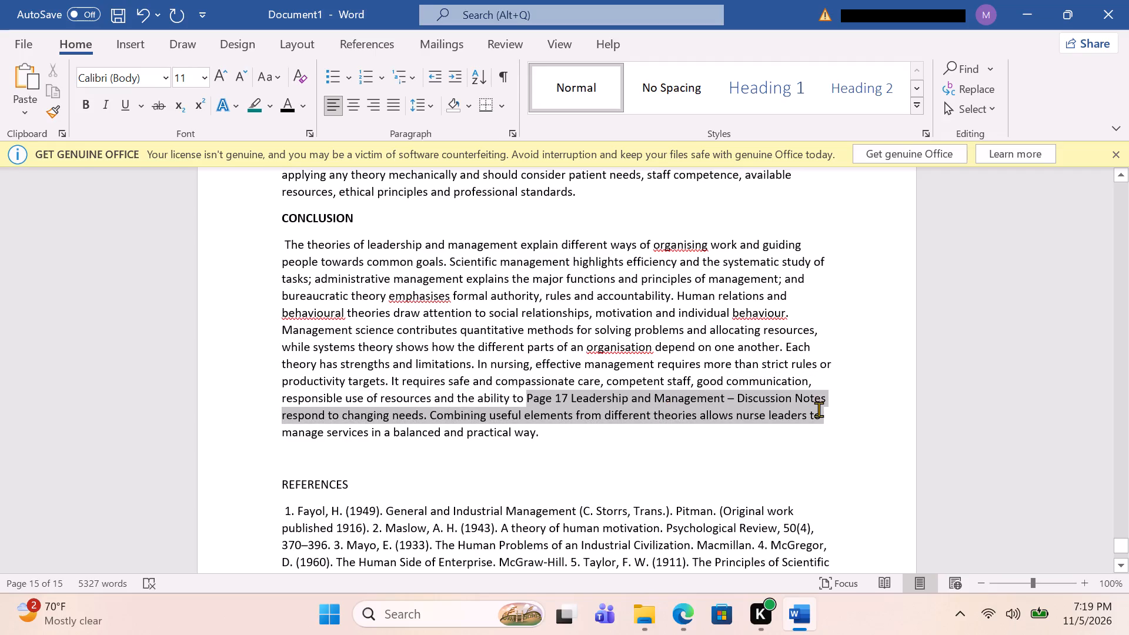
drag(819, 409, 818, 399)
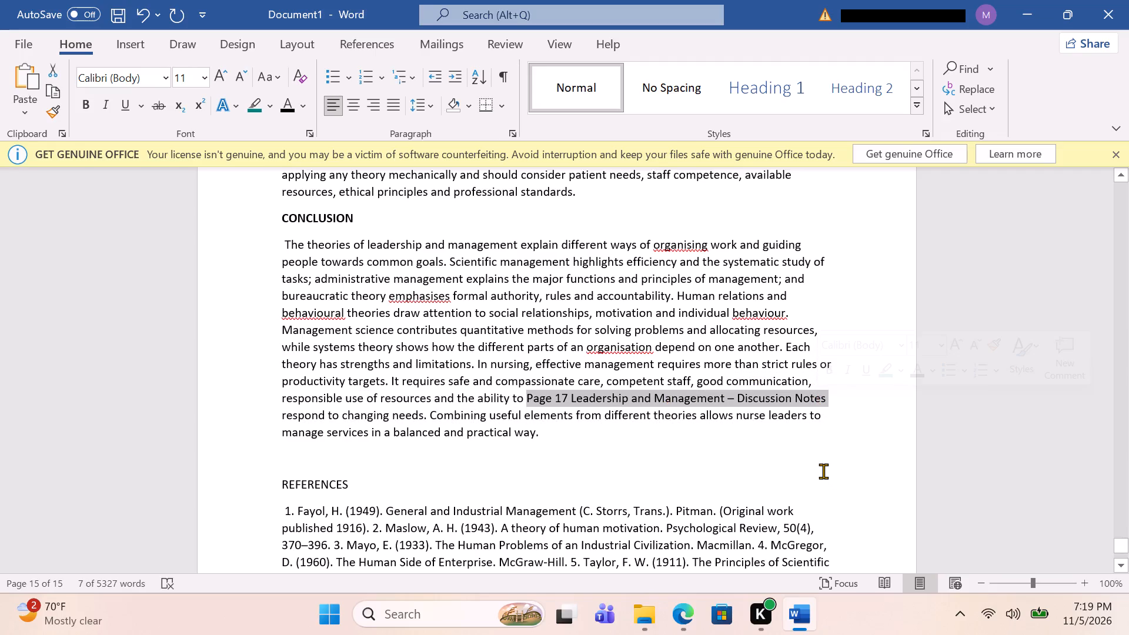
key(Delete)
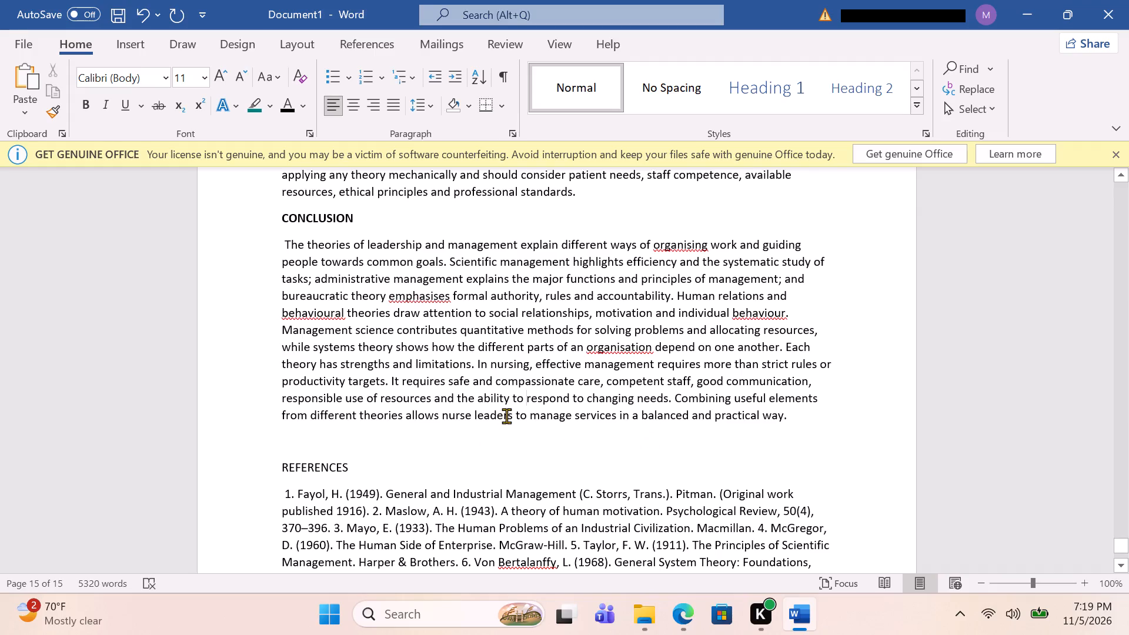
Start a new paragraph in the conclusion at "Each theory has strengths and limitations".
click(782, 346)
key(Return)
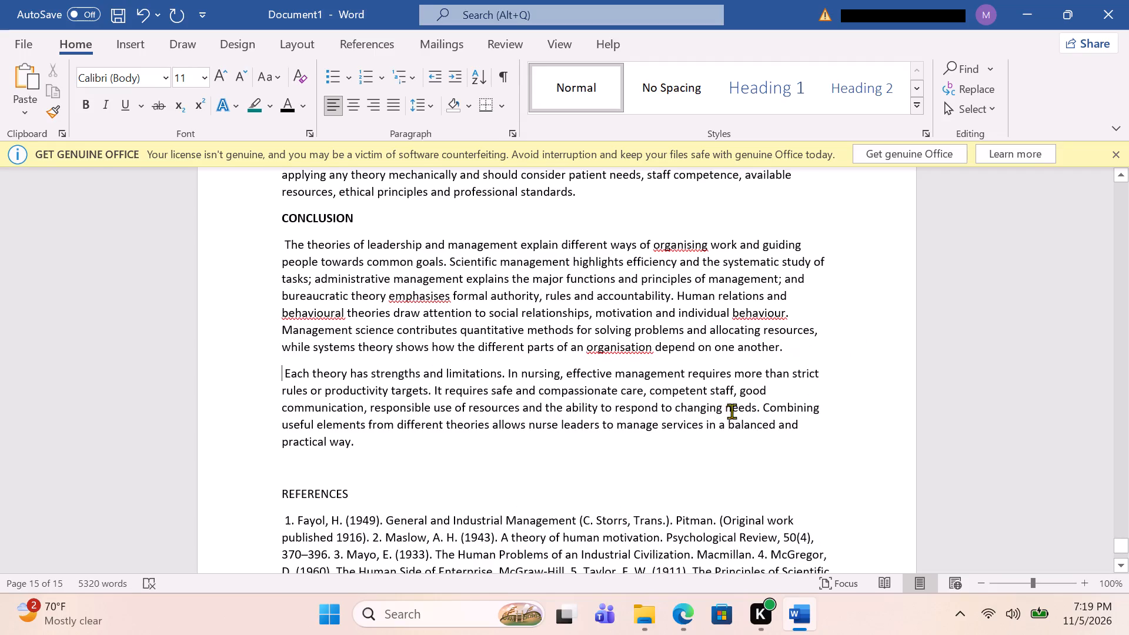
Split the run-on reference list so each entry from "2. Maslow" to "7. Weber" starts its own paragraph.
scroll(673, 429, up, 1)
scroll(674, 454, down, 5)
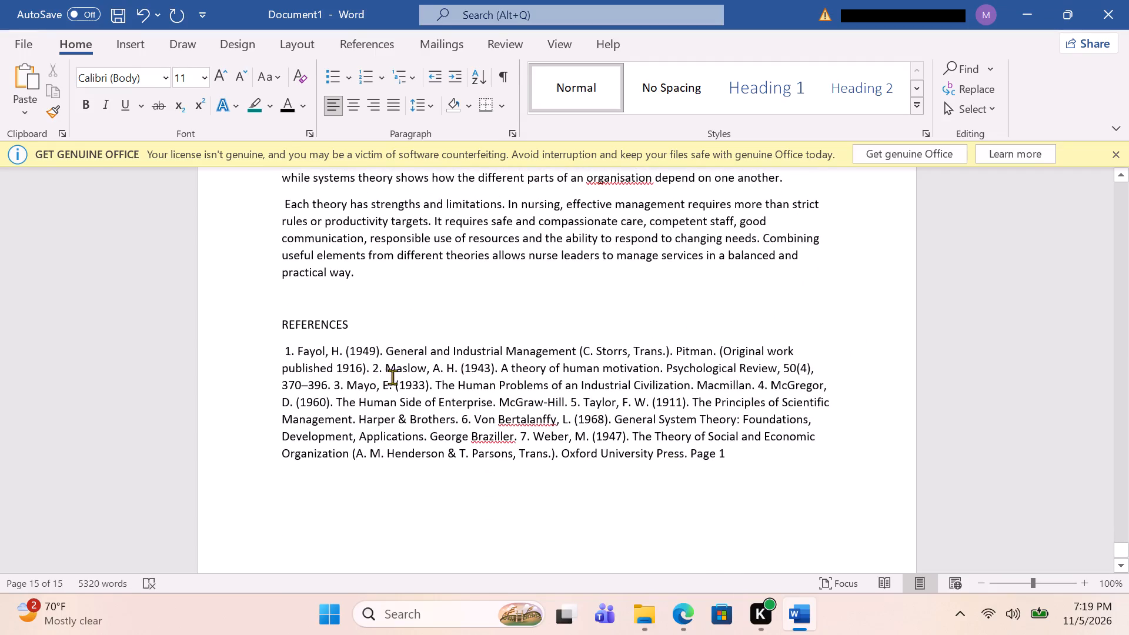
click(371, 370)
key(Return)
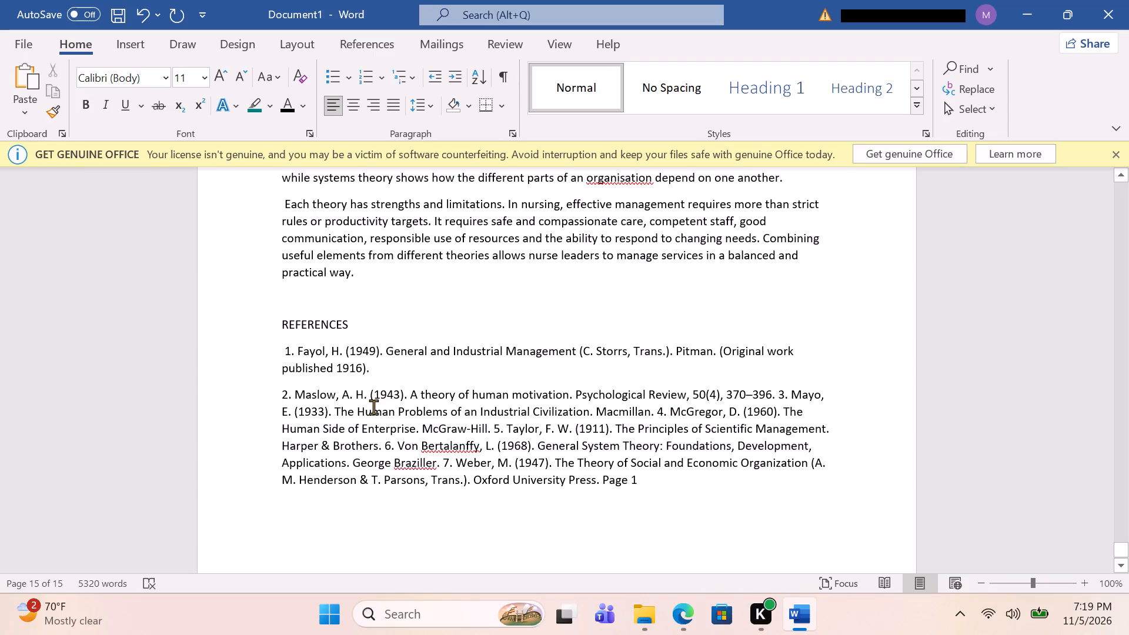
click(781, 395)
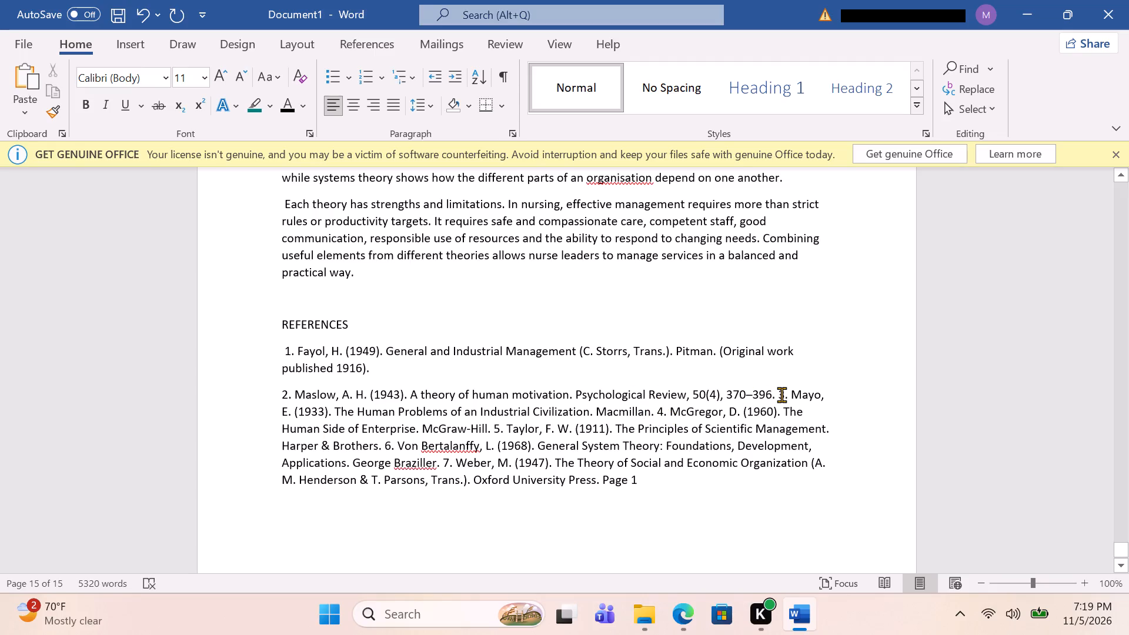
click(774, 396)
key(Return)
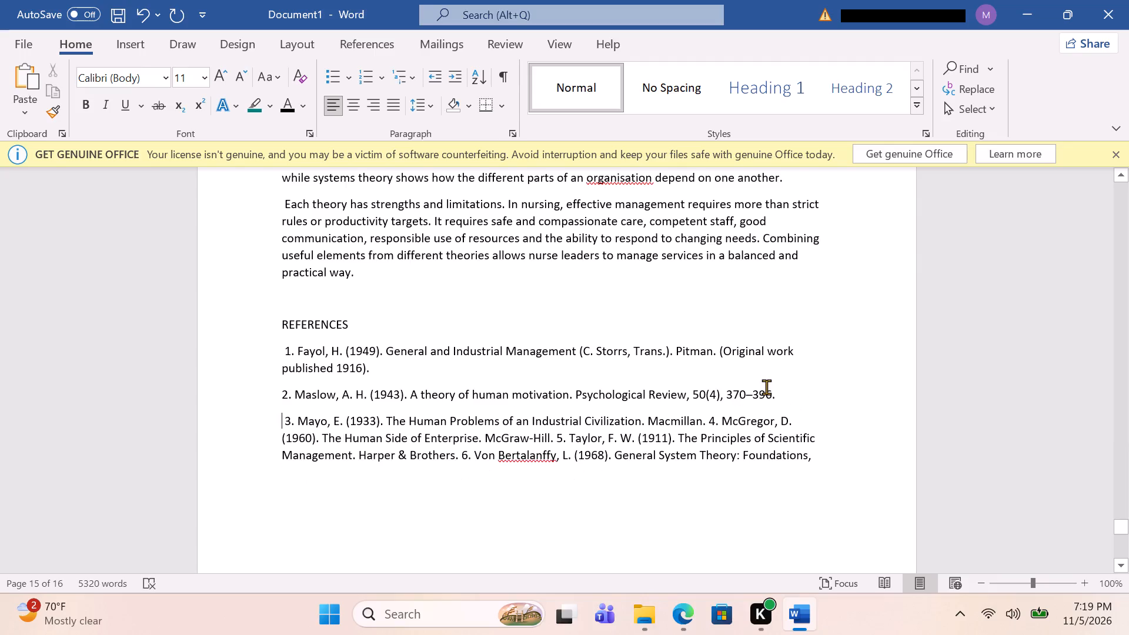
click(708, 416)
key(Return)
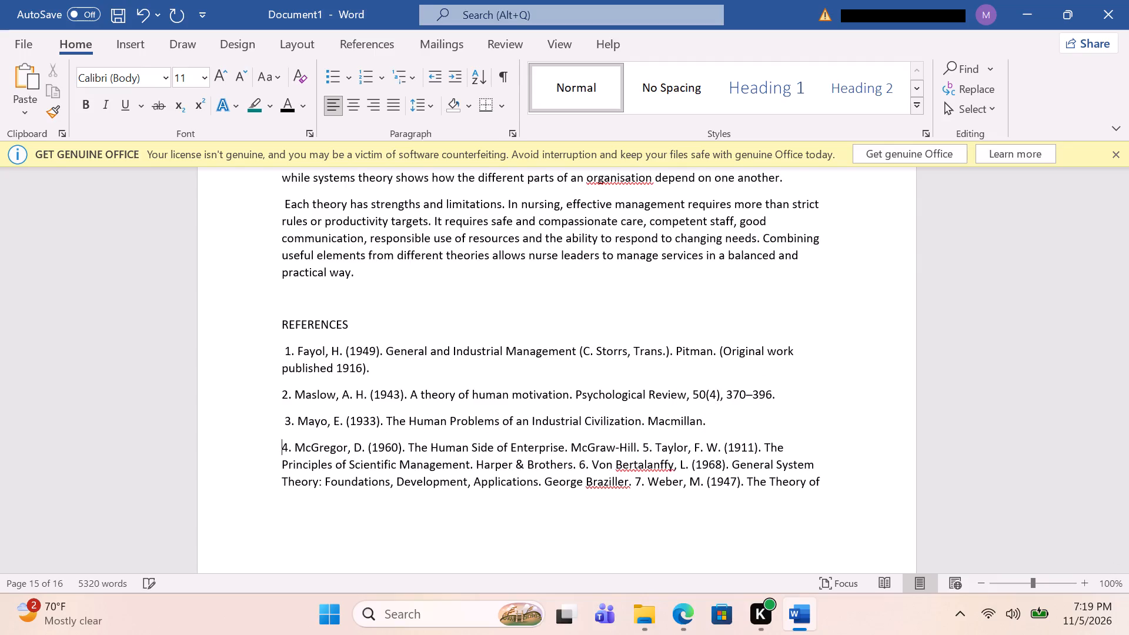
click(646, 447)
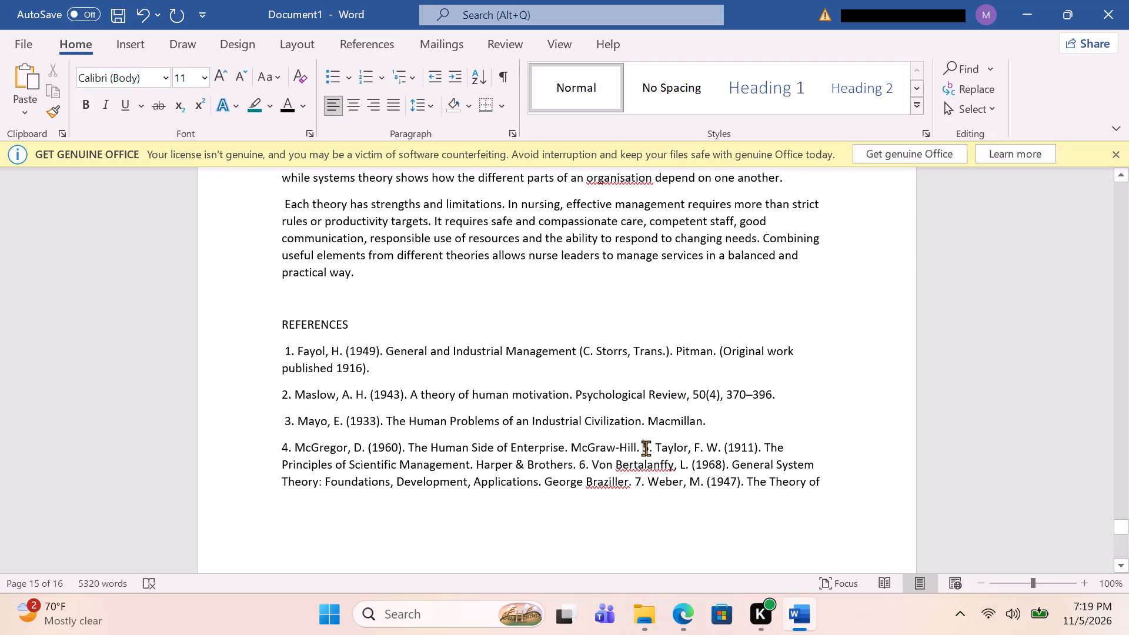
key(Return)
scroll(640, 452, down, 2)
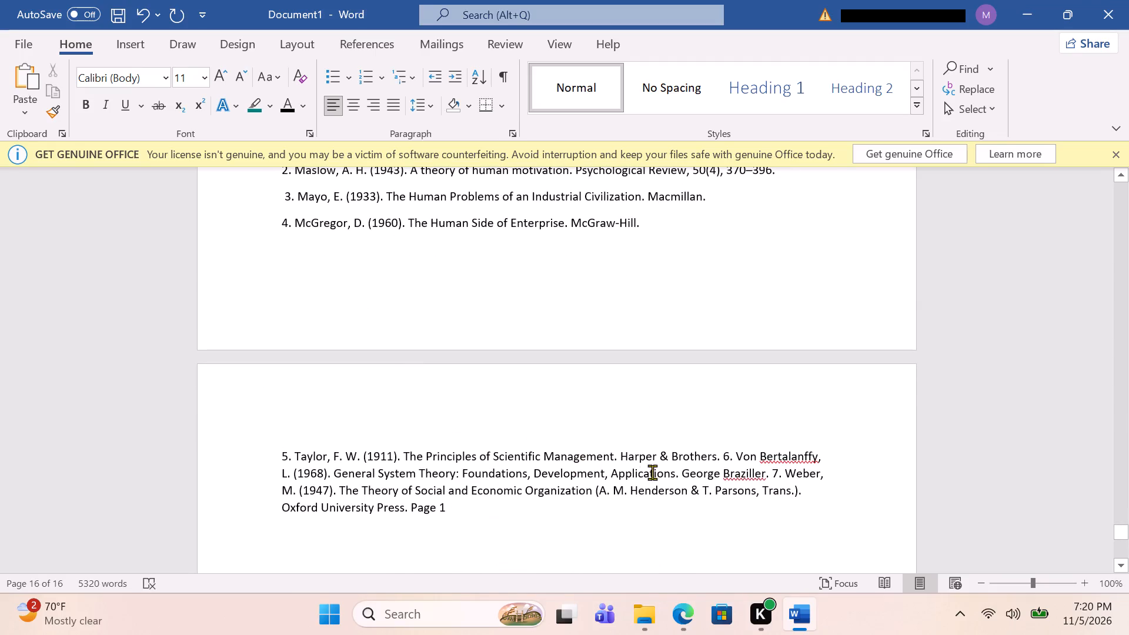
click(721, 457)
key(Return)
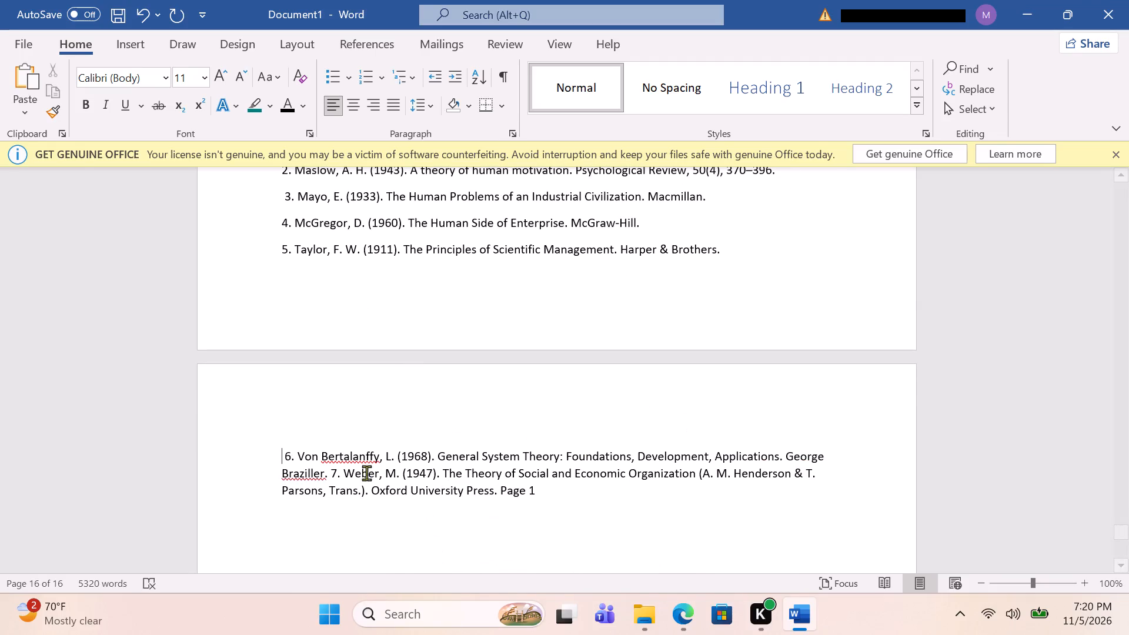
click(331, 477)
key(Return)
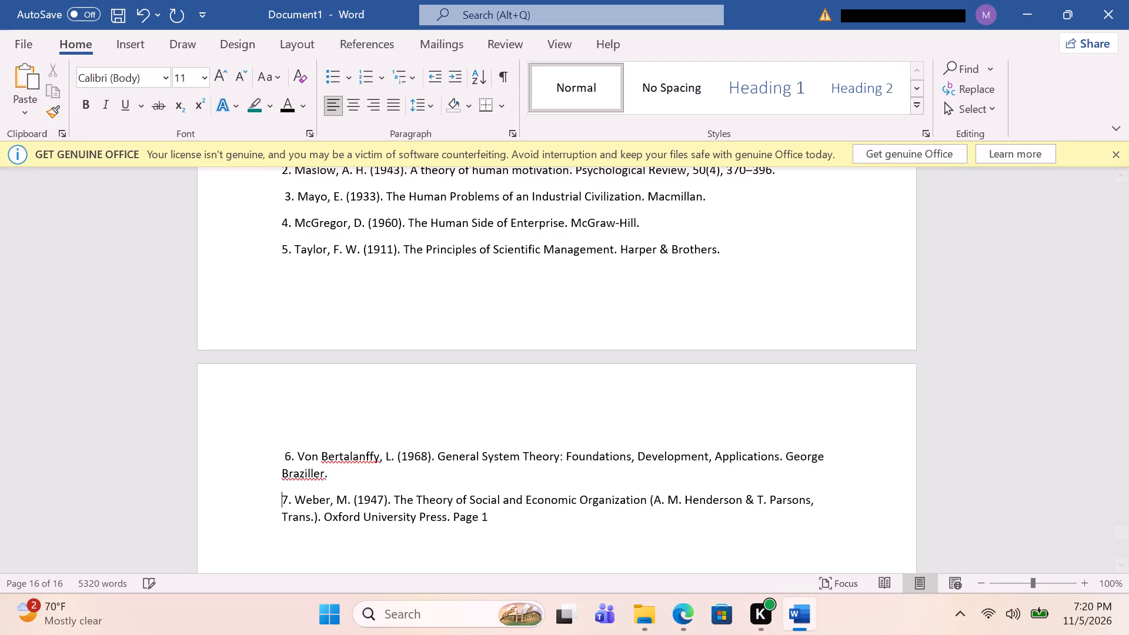
Review the formatting of the whole document from the references back to the introduction.
scroll(271, 440, up, 5)
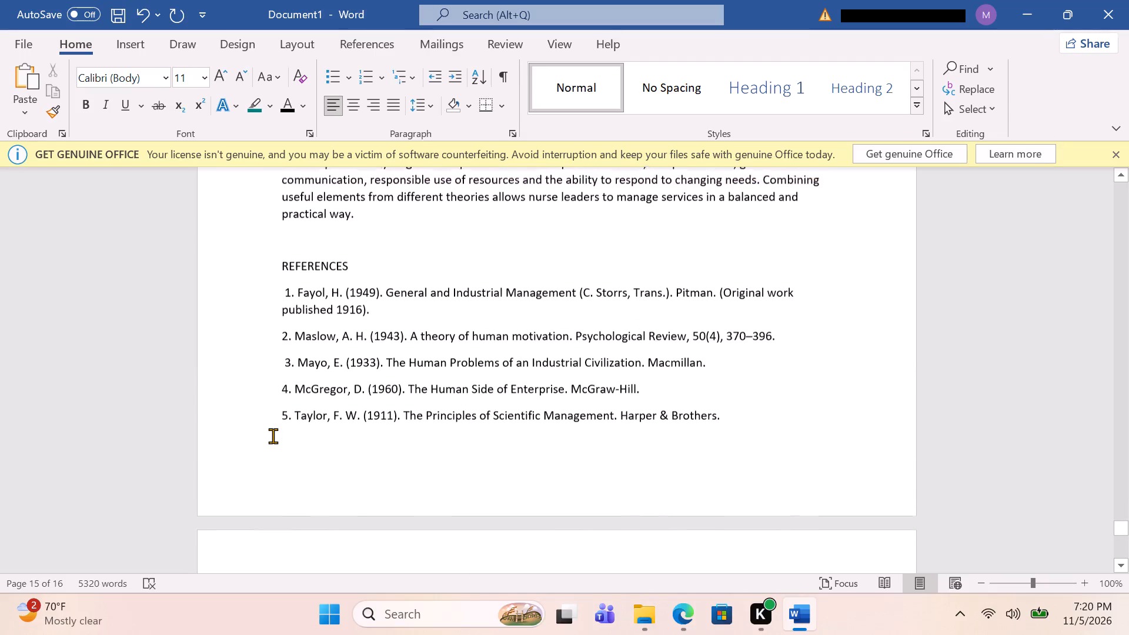
scroll(273, 436, up, 7)
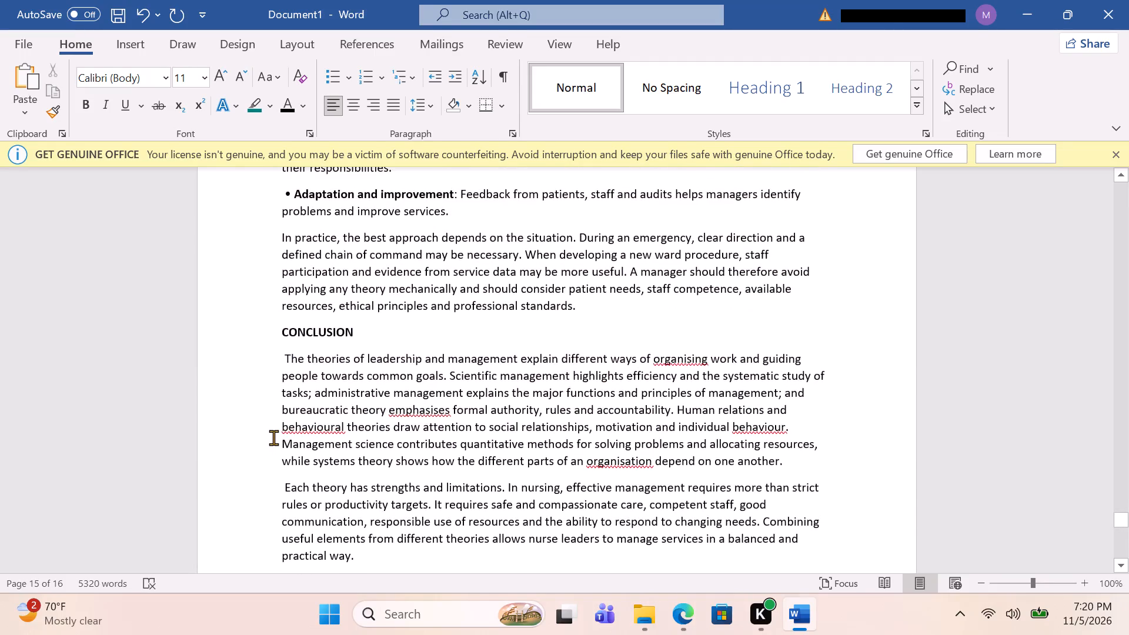
scroll(270, 446, up, 4)
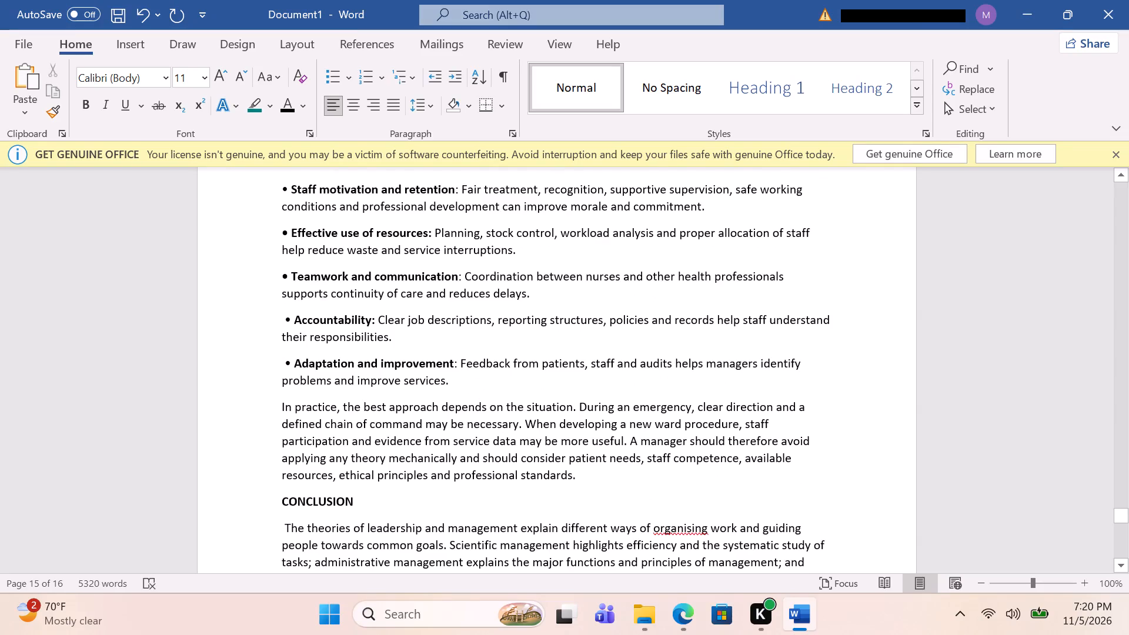
scroll(152, 370, up, 2)
scroll(318, 350, down, 15)
scroll(302, 360, up, 2)
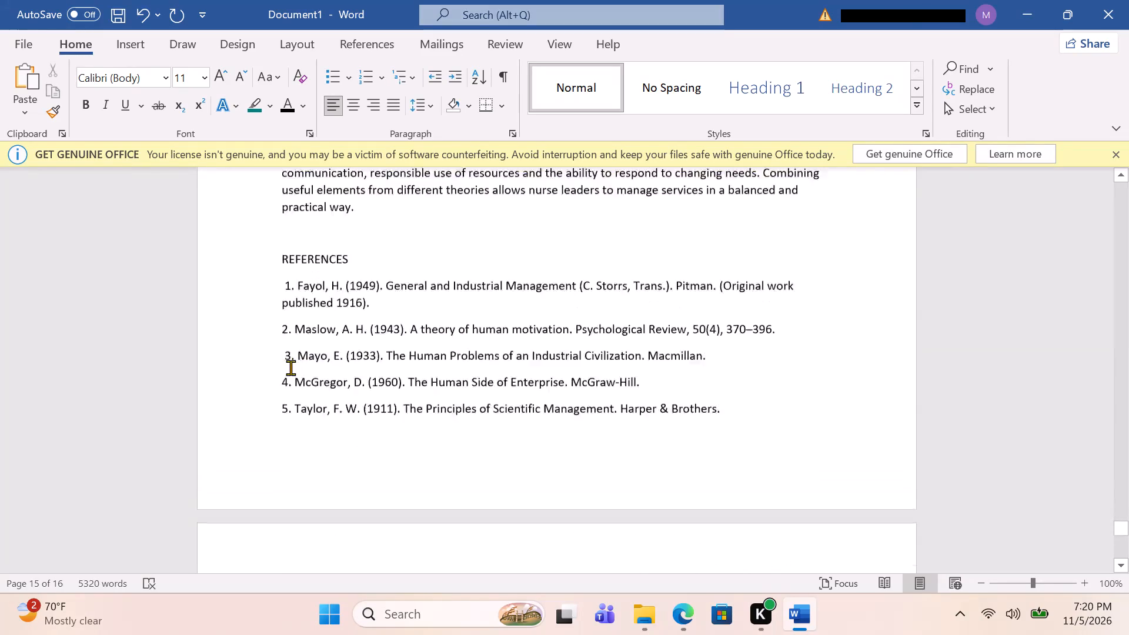
scroll(287, 360, up, 9)
scroll(141, 163, up, 6)
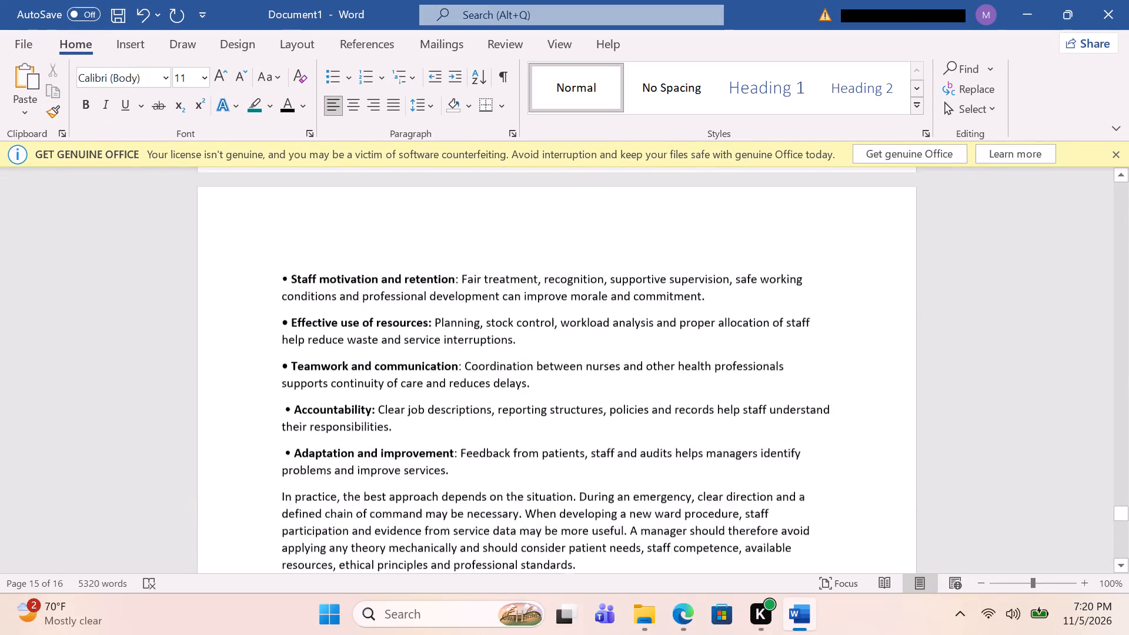
scroll(227, 287, up, 6)
scroll(309, 288, up, 18)
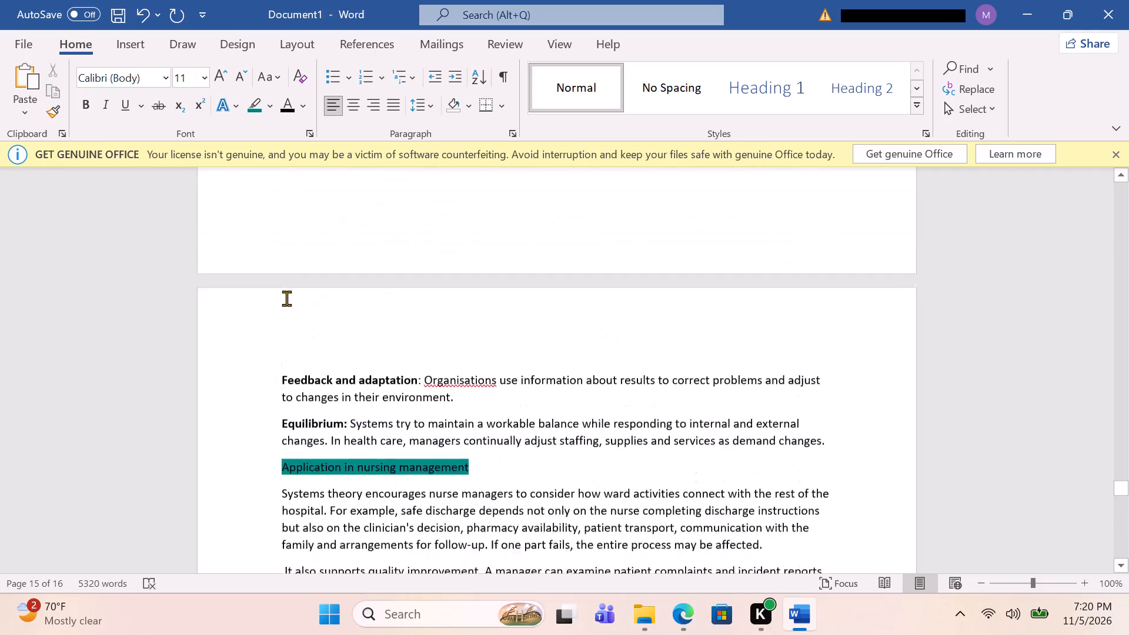
scroll(286, 302, up, 6)
scroll(268, 236, up, 5)
scroll(333, 248, up, 6)
scroll(348, 245, up, 16)
scroll(339, 218, up, 16)
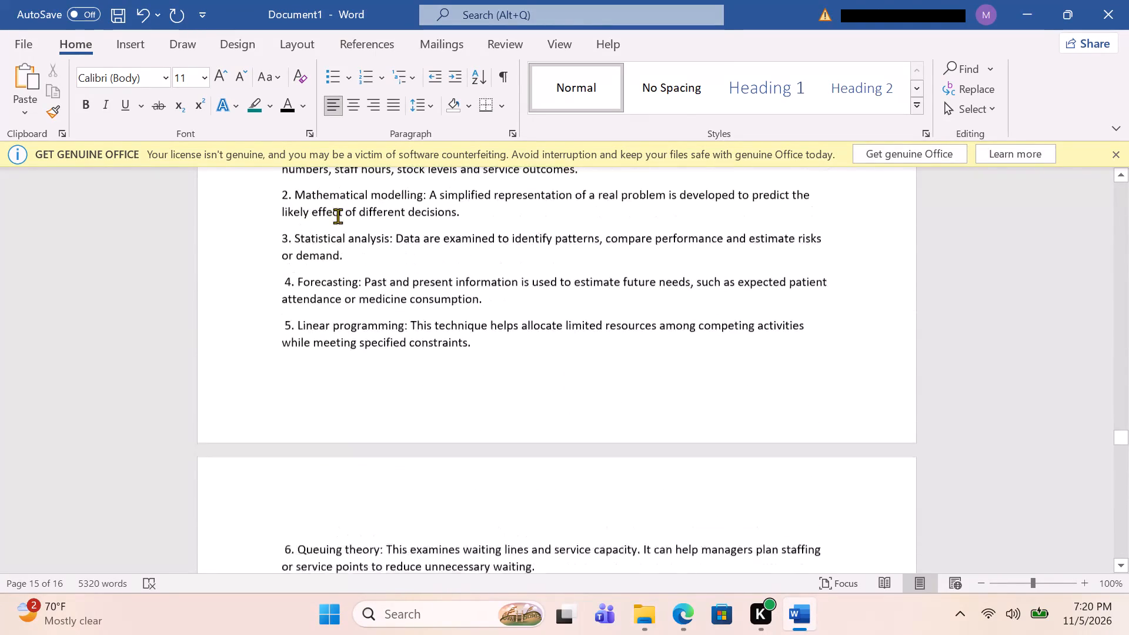
scroll(338, 216, up, 16)
scroll(340, 219, up, 10)
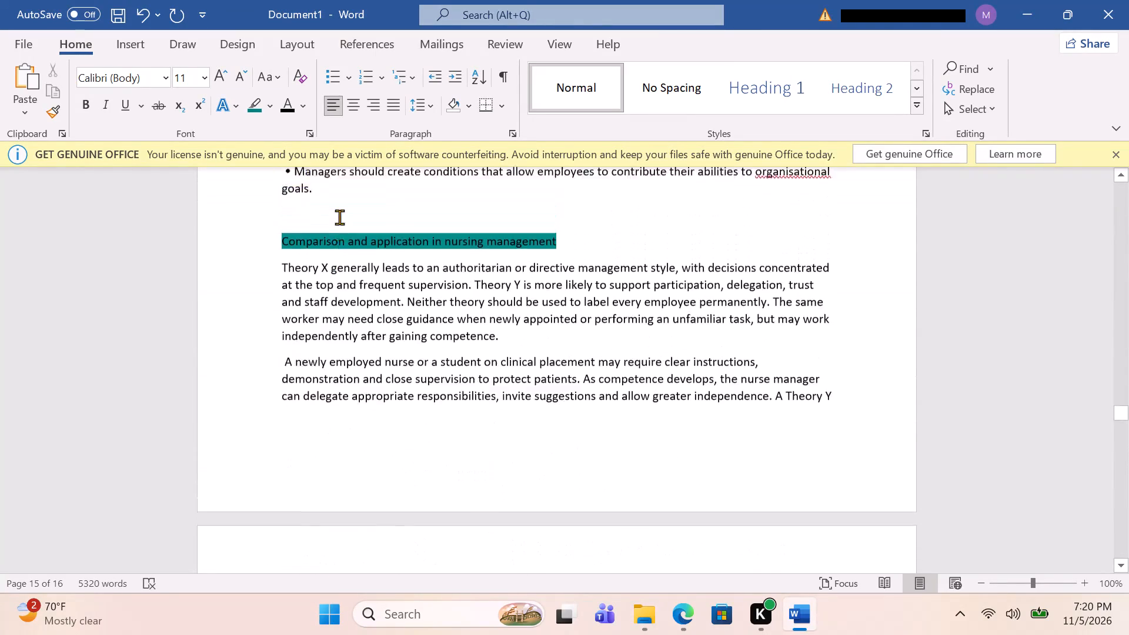
scroll(339, 217, up, 6)
scroll(356, 254, up, 19)
scroll(362, 256, up, 9)
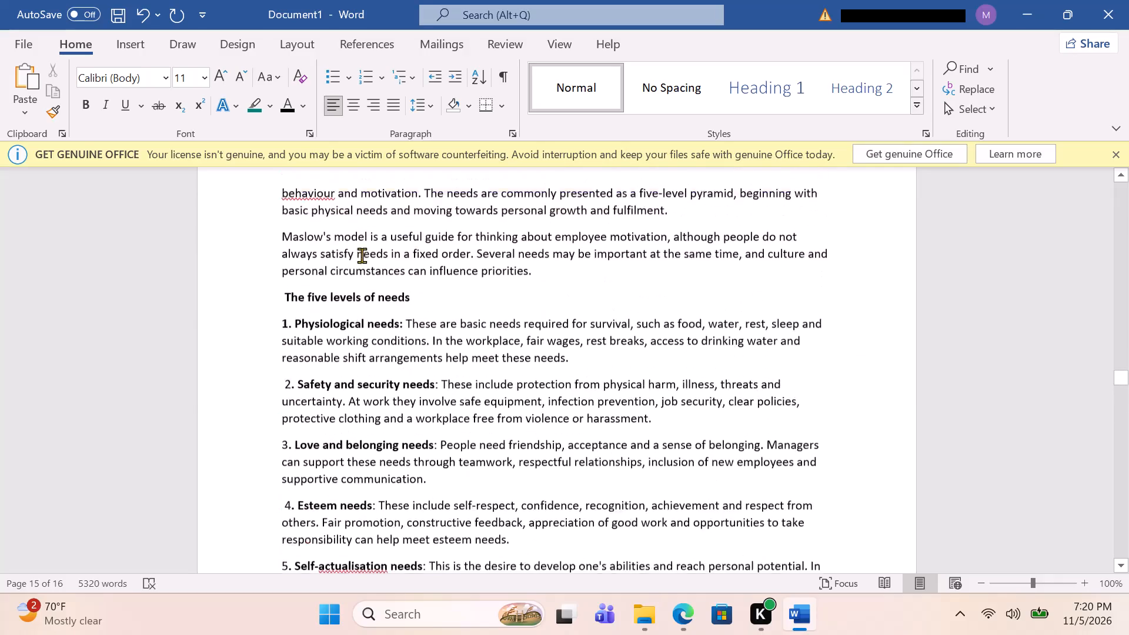
scroll(362, 255, up, 20)
scroll(362, 255, up, 2)
scroll(303, 45, up, 3)
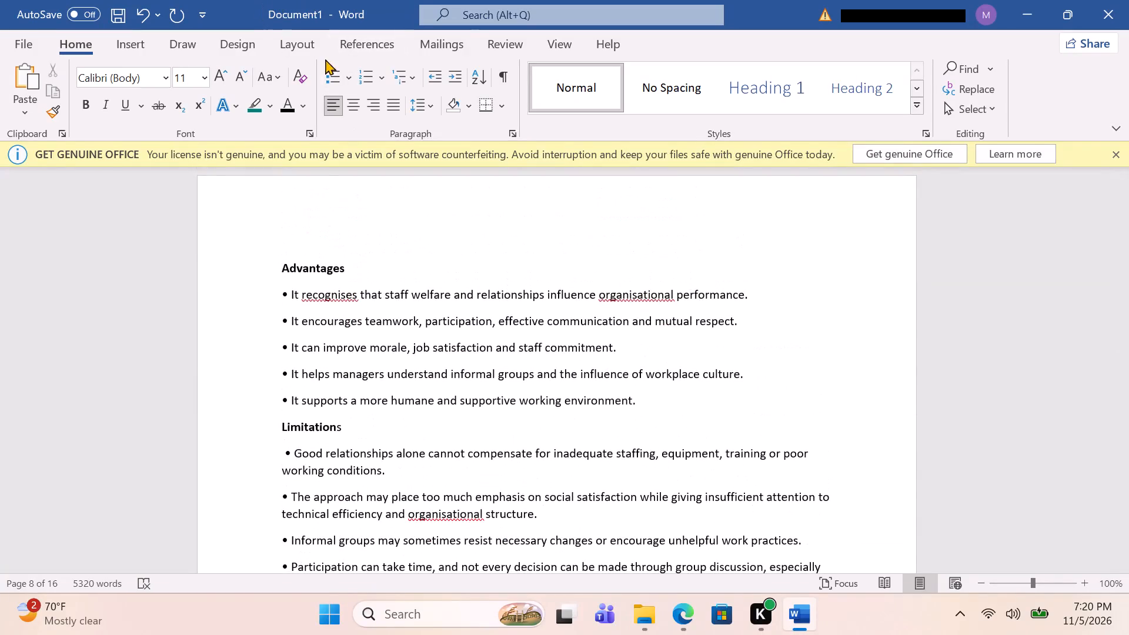
scroll(325, 59, up, 3)
scroll(391, 407, up, 19)
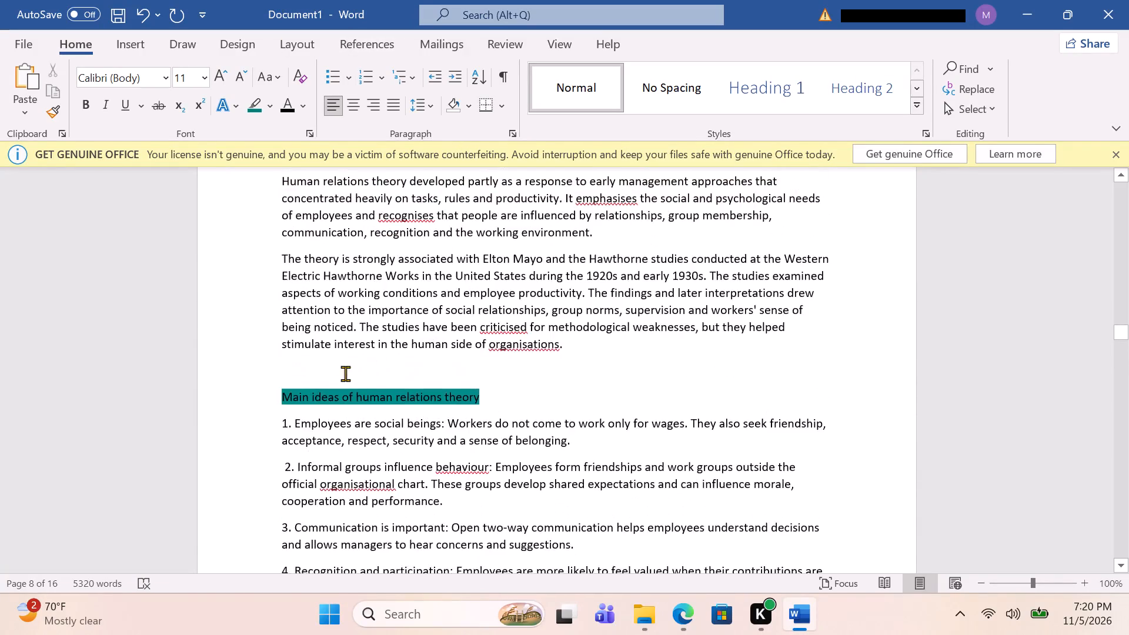
scroll(342, 367, up, 8)
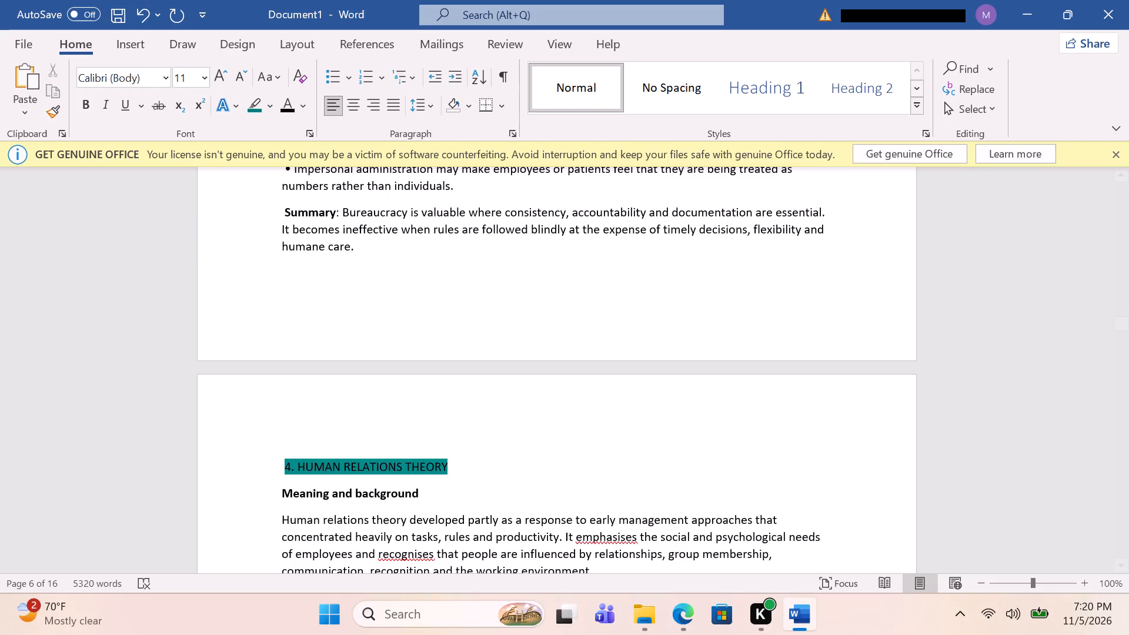
scroll(340, 366, up, 5)
scroll(362, 417, up, 5)
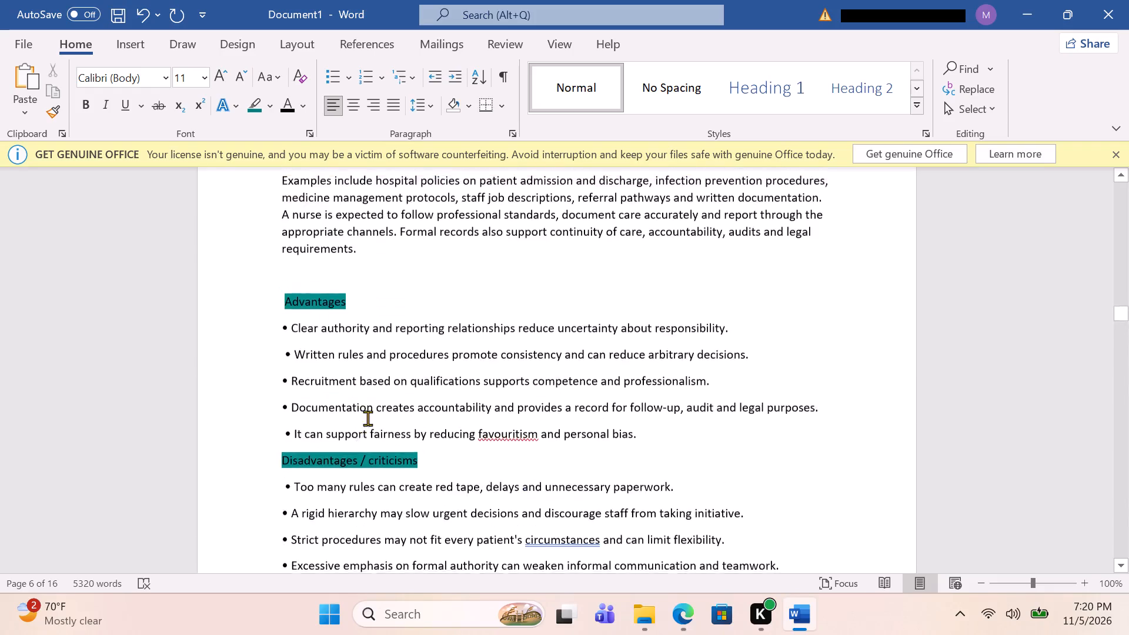
scroll(368, 416, up, 8)
scroll(362, 427, down, 3)
scroll(362, 439, up, 16)
scroll(360, 426, up, 8)
scroll(330, 298, up, 3)
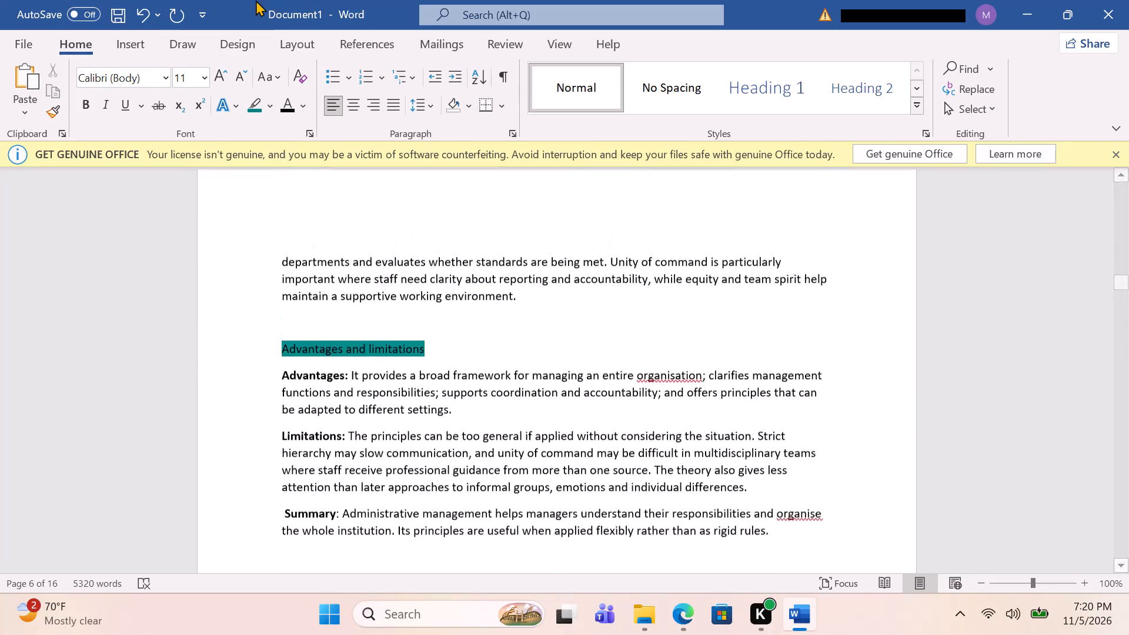
scroll(395, 559, up, 9)
scroll(385, 502, up, 8)
scroll(323, 355, up, 5)
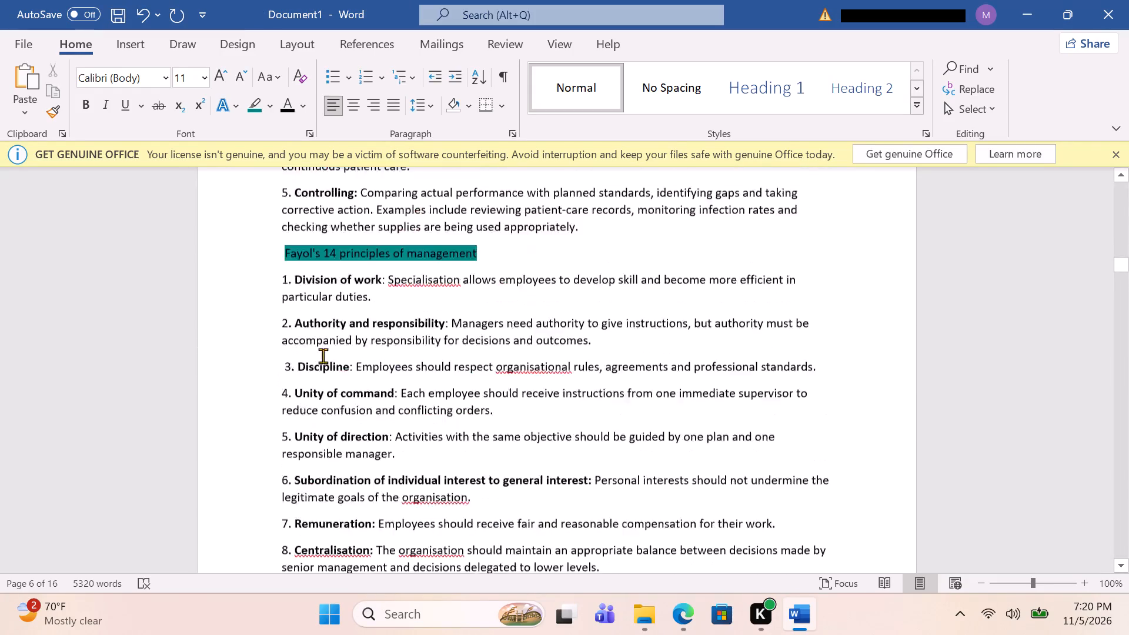
scroll(323, 356, up, 10)
scroll(353, 399, up, 18)
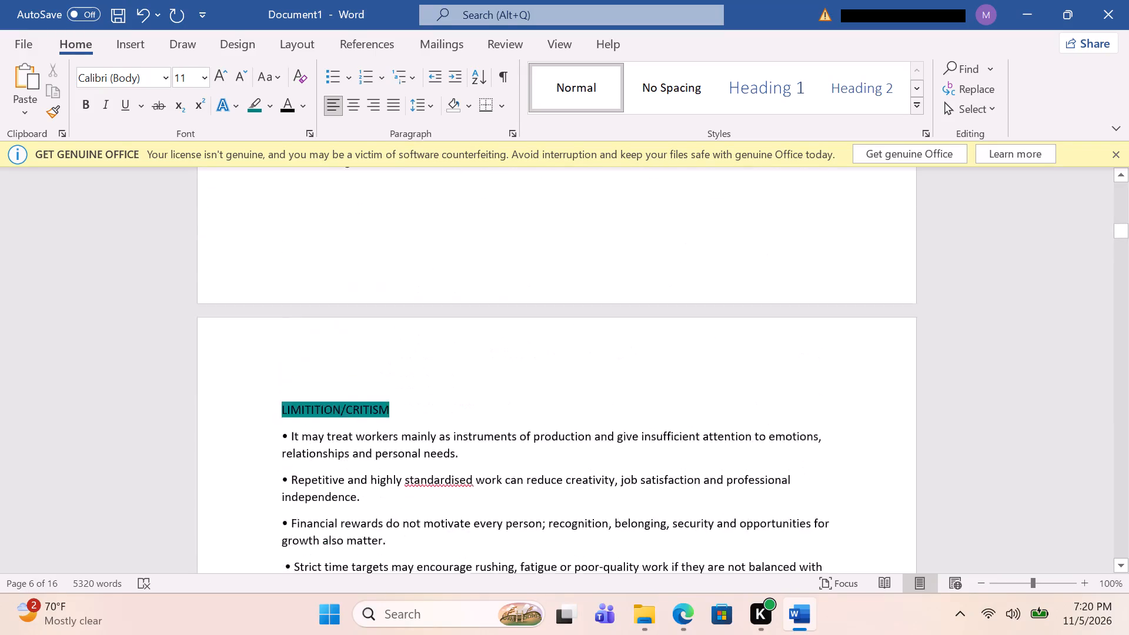
scroll(342, 578, up, 15)
scroll(334, 531, up, 8)
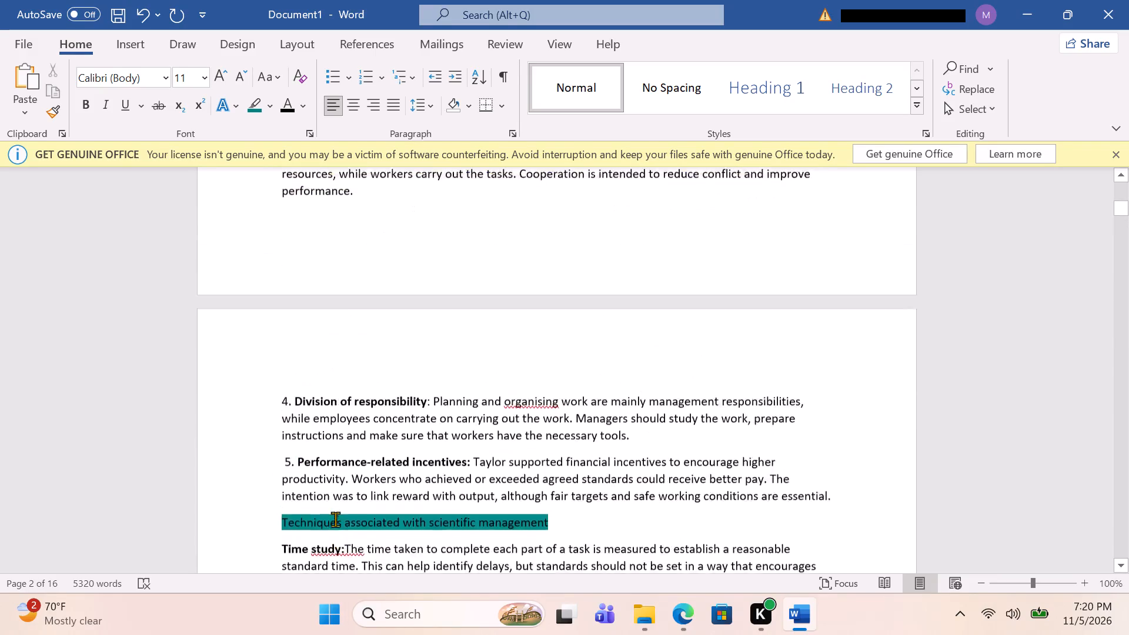
scroll(286, 502, up, 17)
scroll(423, 492, up, 7)
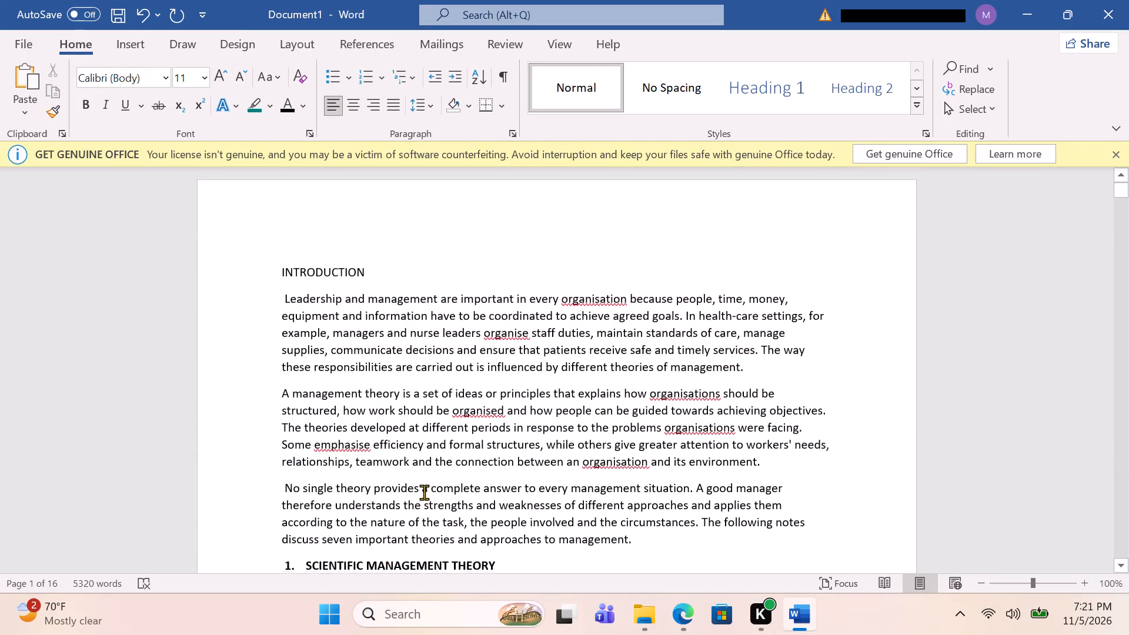
scroll(426, 494, up, 6)
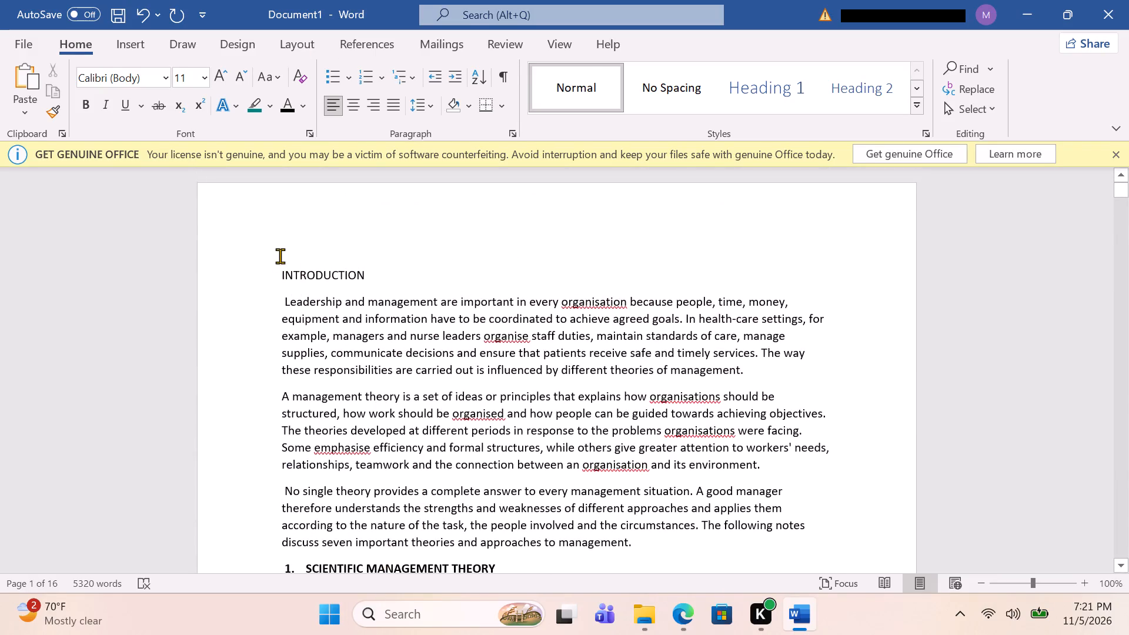
Insert a blank page before the "INTRODUCTION" heading.
drag(280, 259, 278, 265)
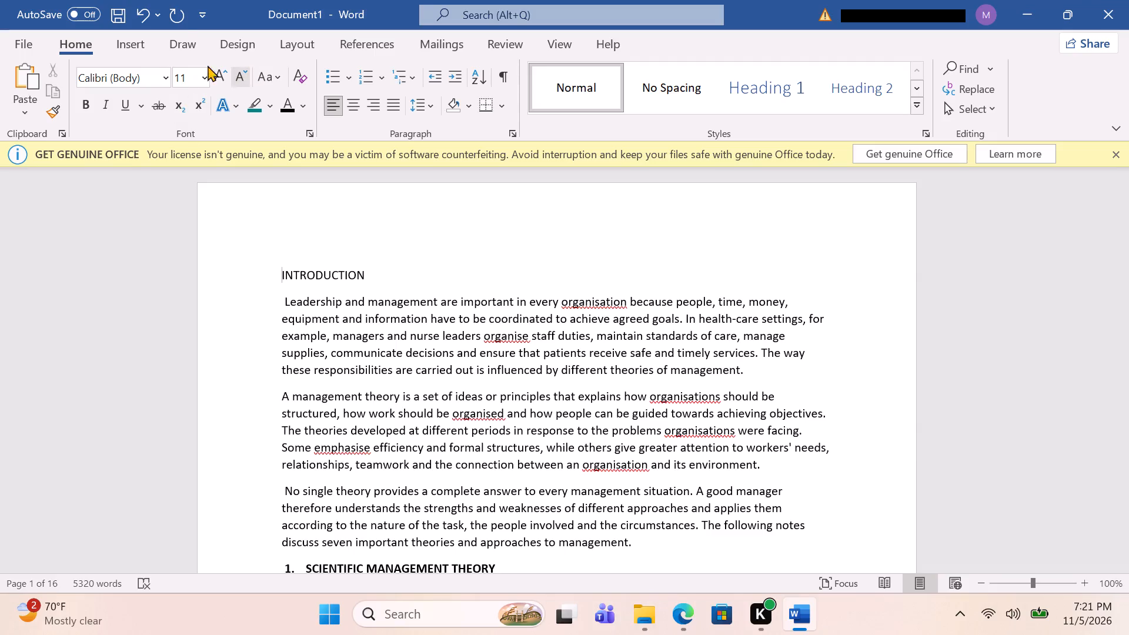
click(112, 40)
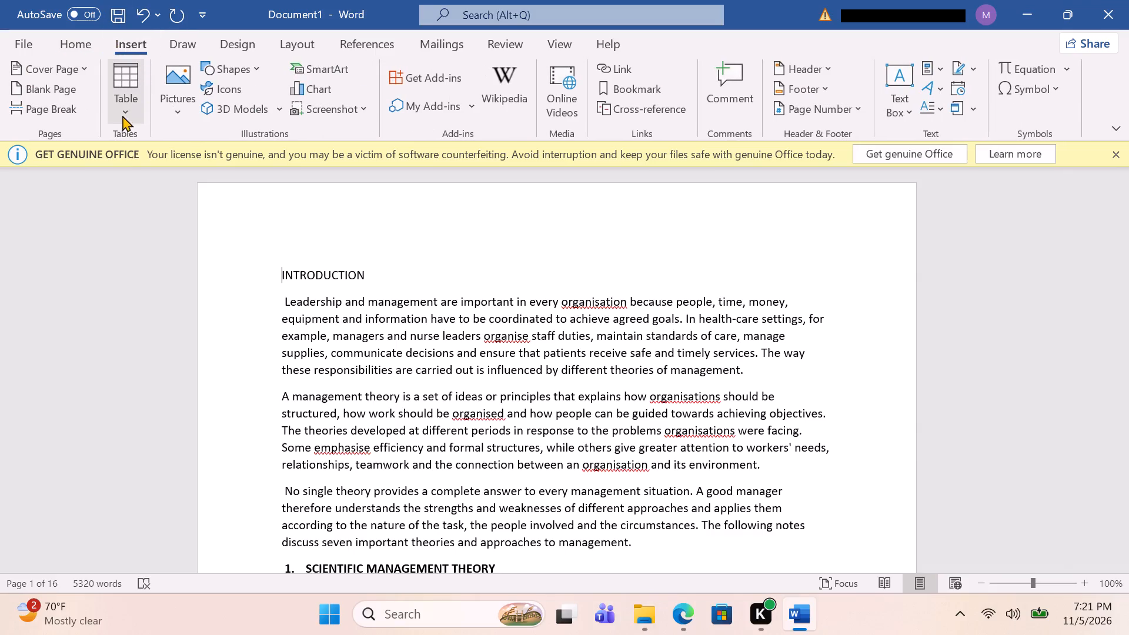
click(29, 85)
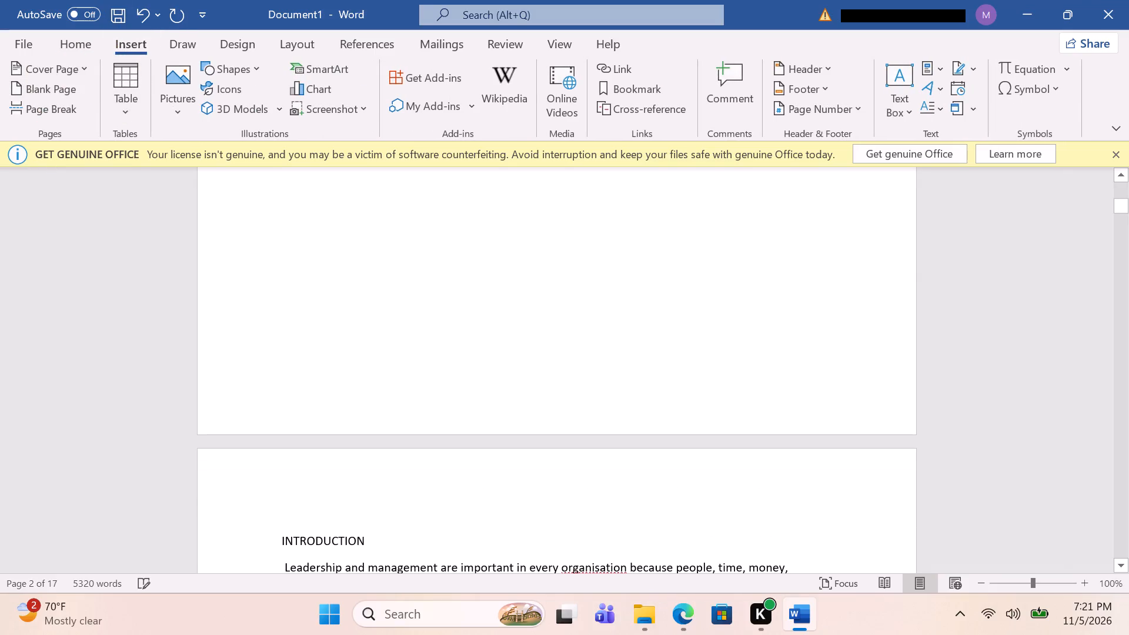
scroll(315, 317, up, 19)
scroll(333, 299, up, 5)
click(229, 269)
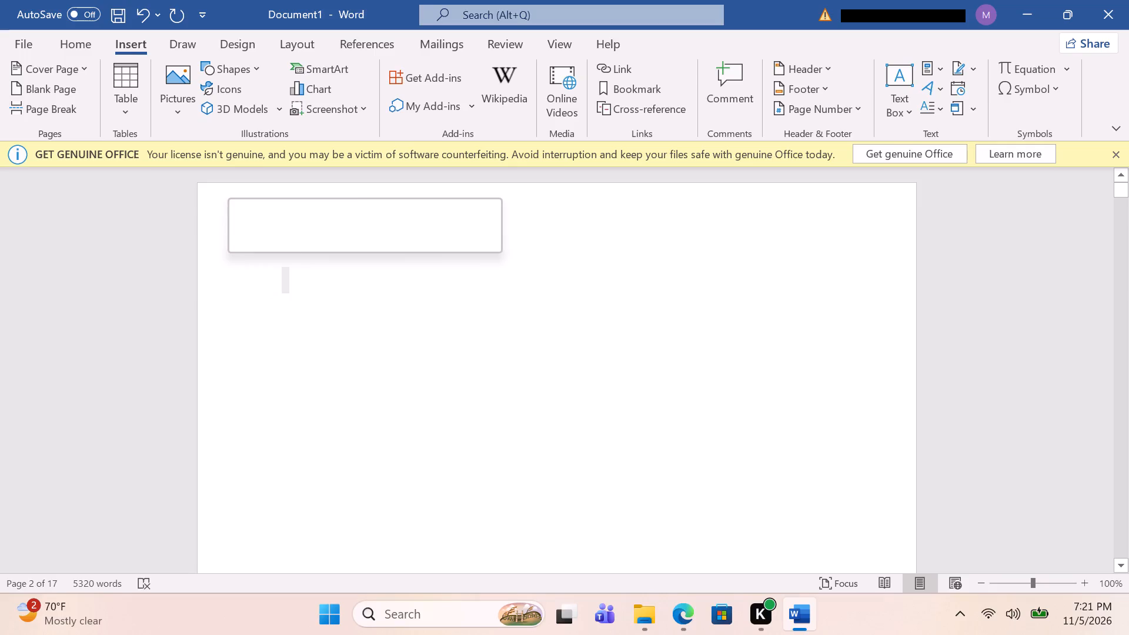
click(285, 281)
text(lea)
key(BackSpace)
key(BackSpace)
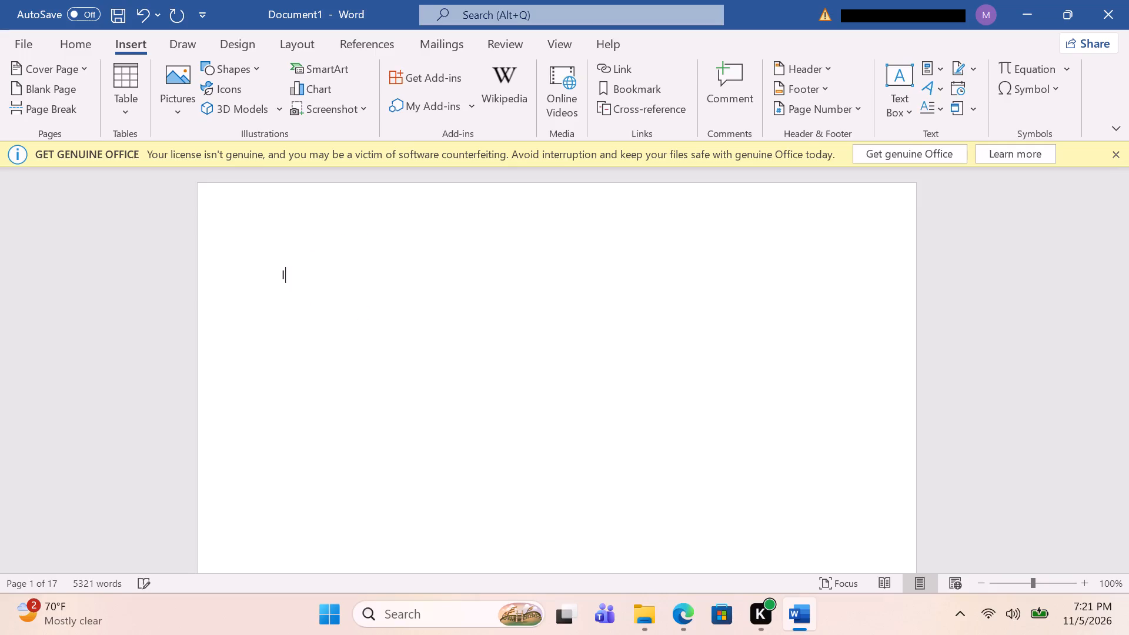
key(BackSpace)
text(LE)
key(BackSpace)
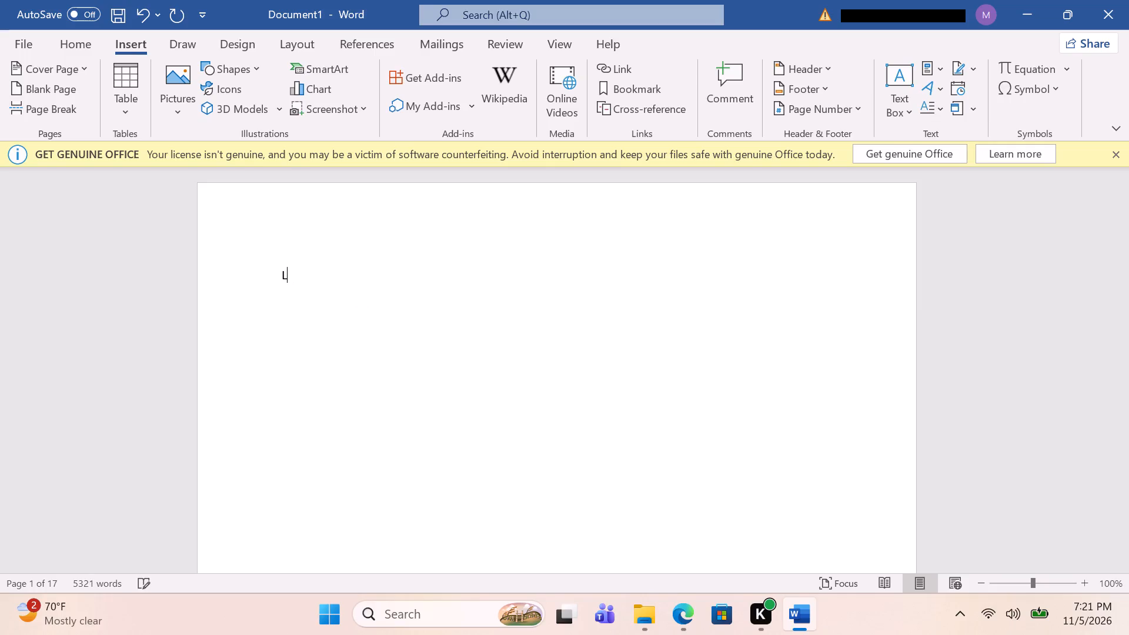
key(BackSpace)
Set the font size of the empty first line on the front page to 16.
click(158, 217)
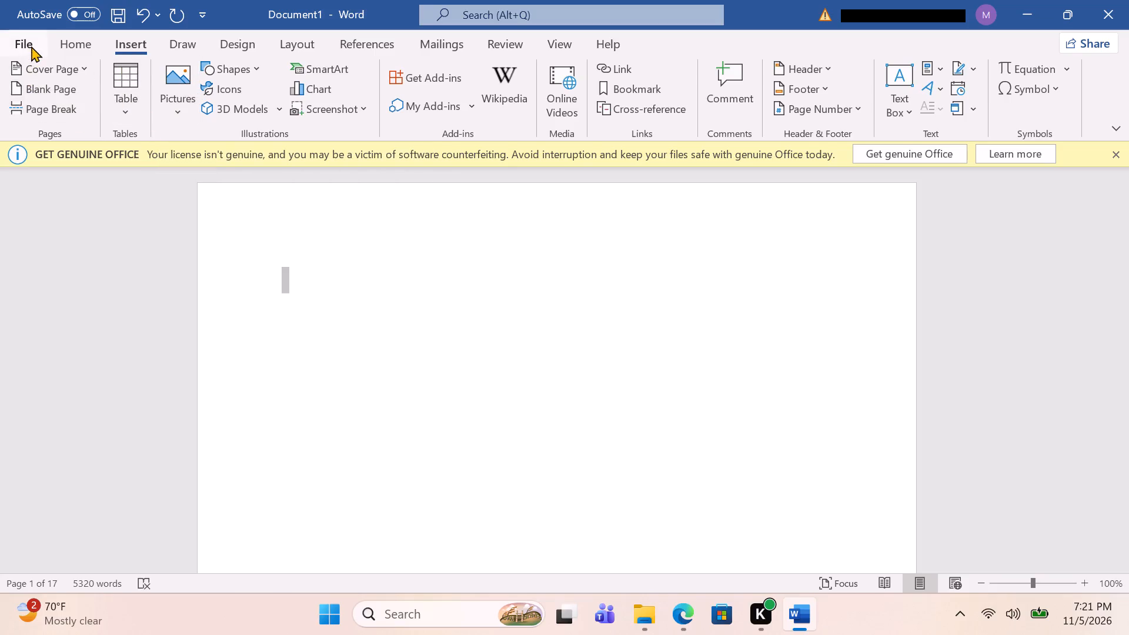
click(32, 43)
click(14, 47)
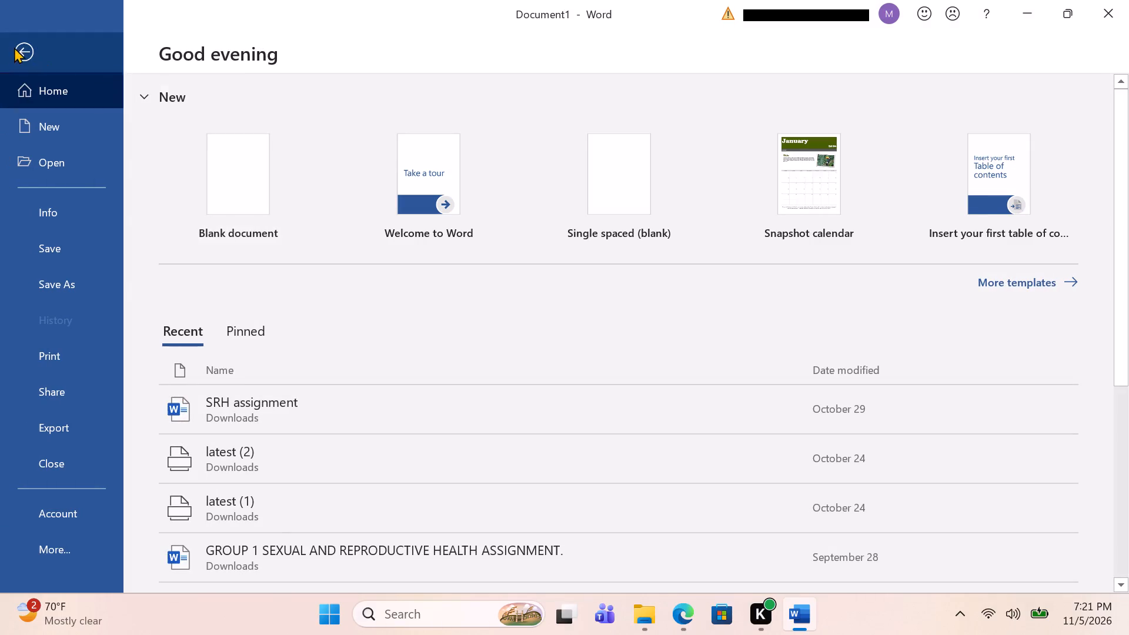
click(77, 41)
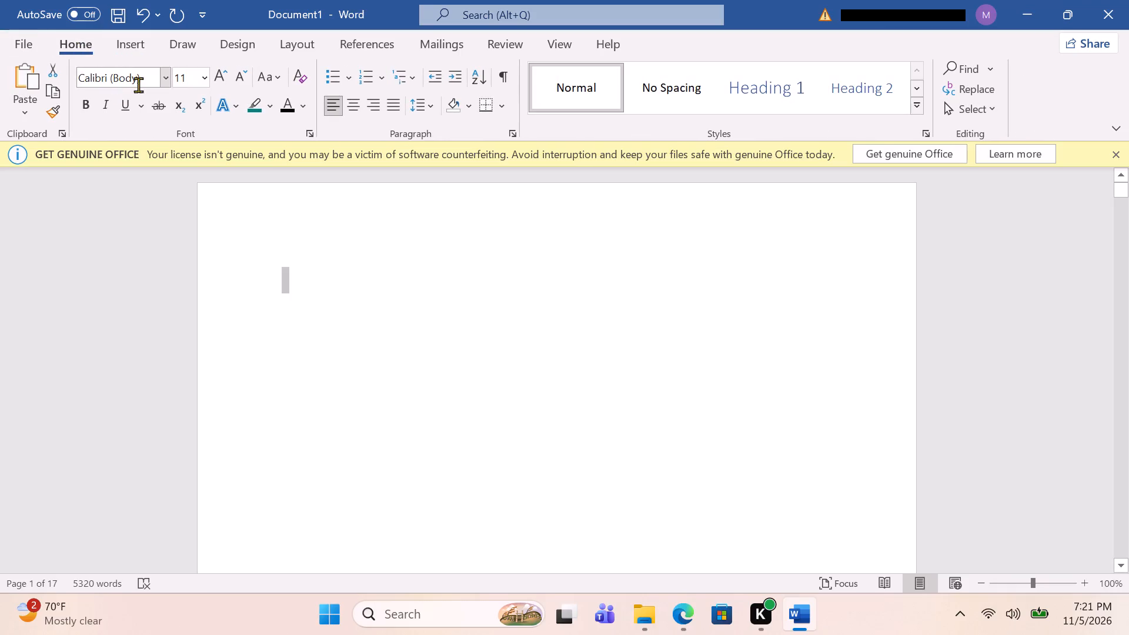
click(208, 81)
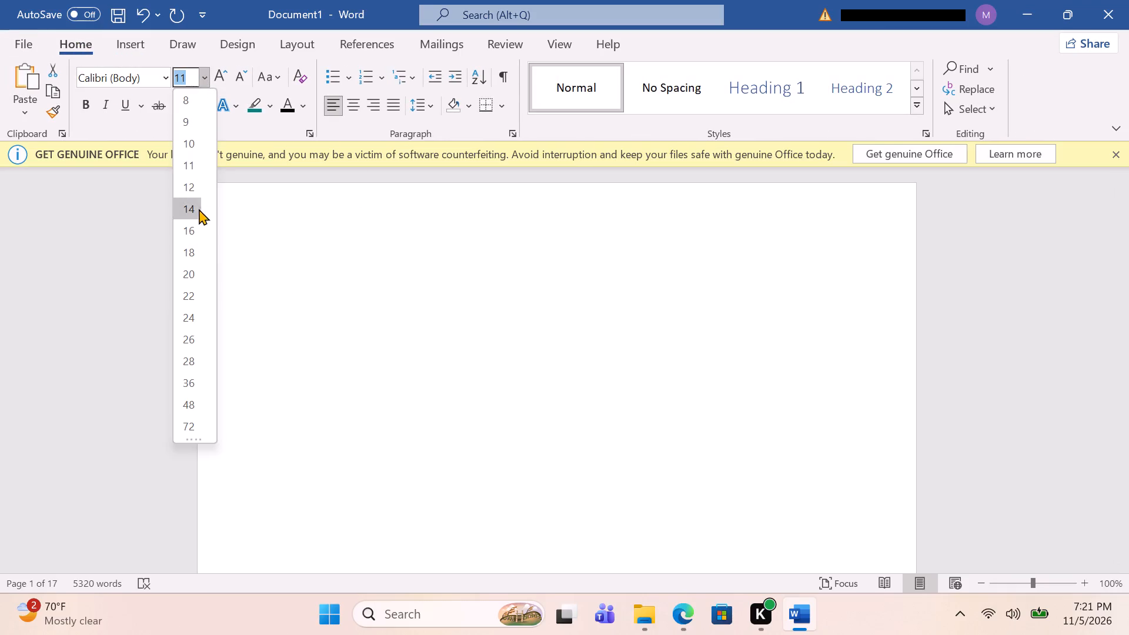
click(193, 228)
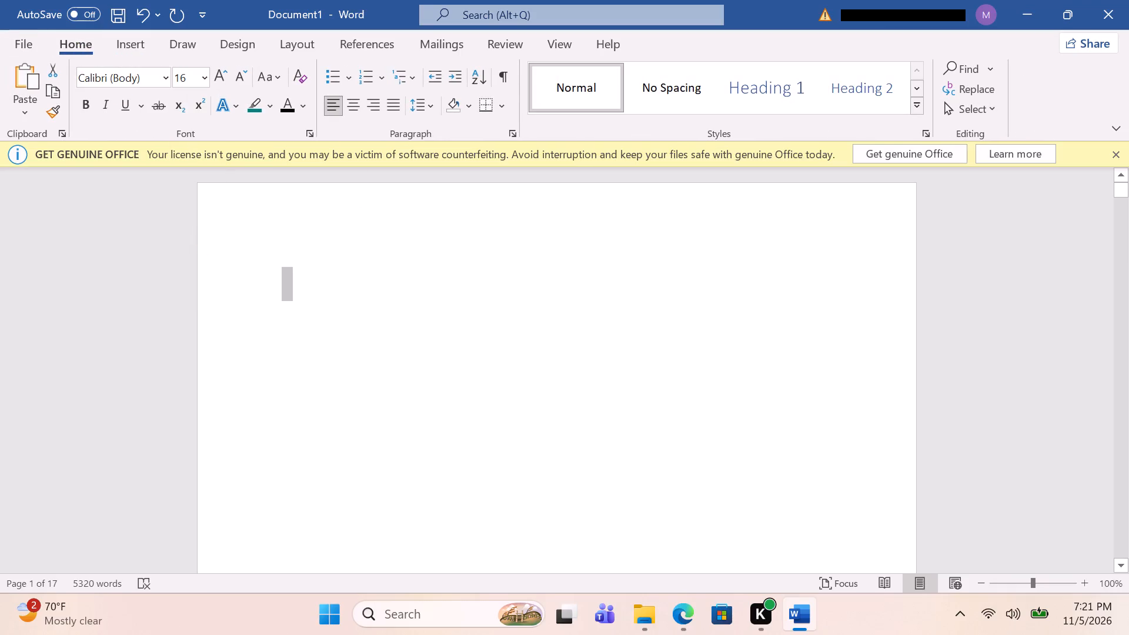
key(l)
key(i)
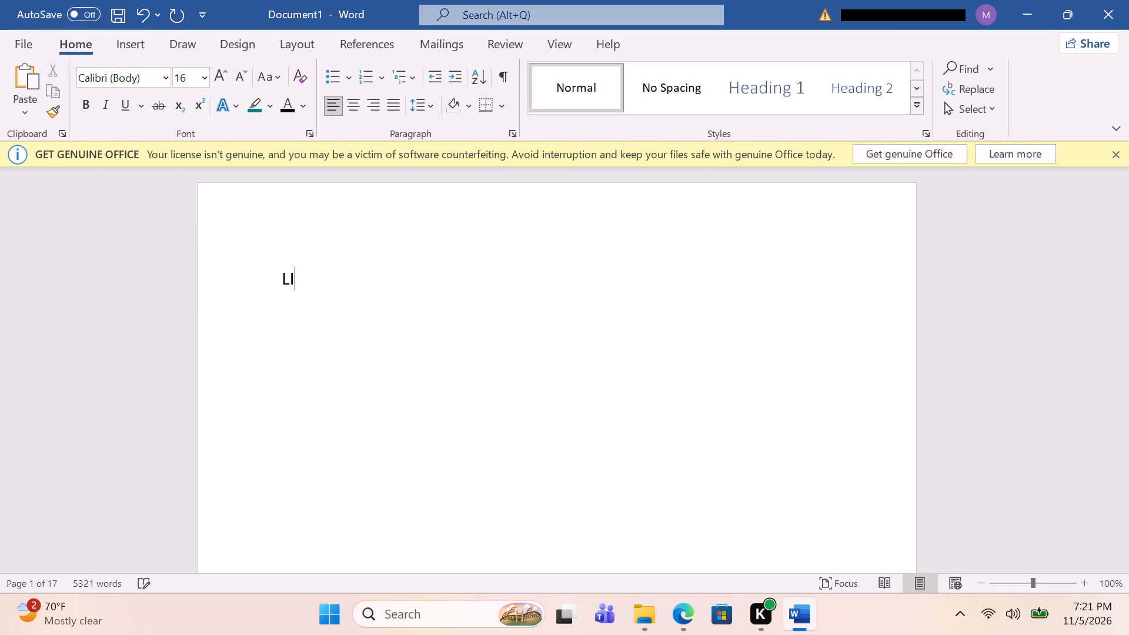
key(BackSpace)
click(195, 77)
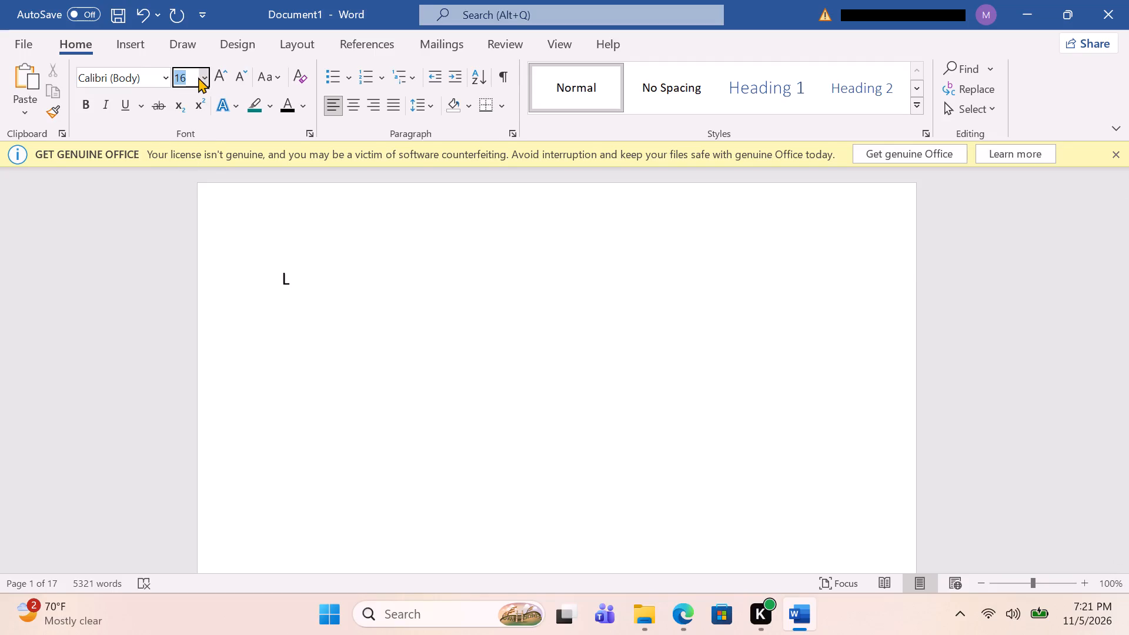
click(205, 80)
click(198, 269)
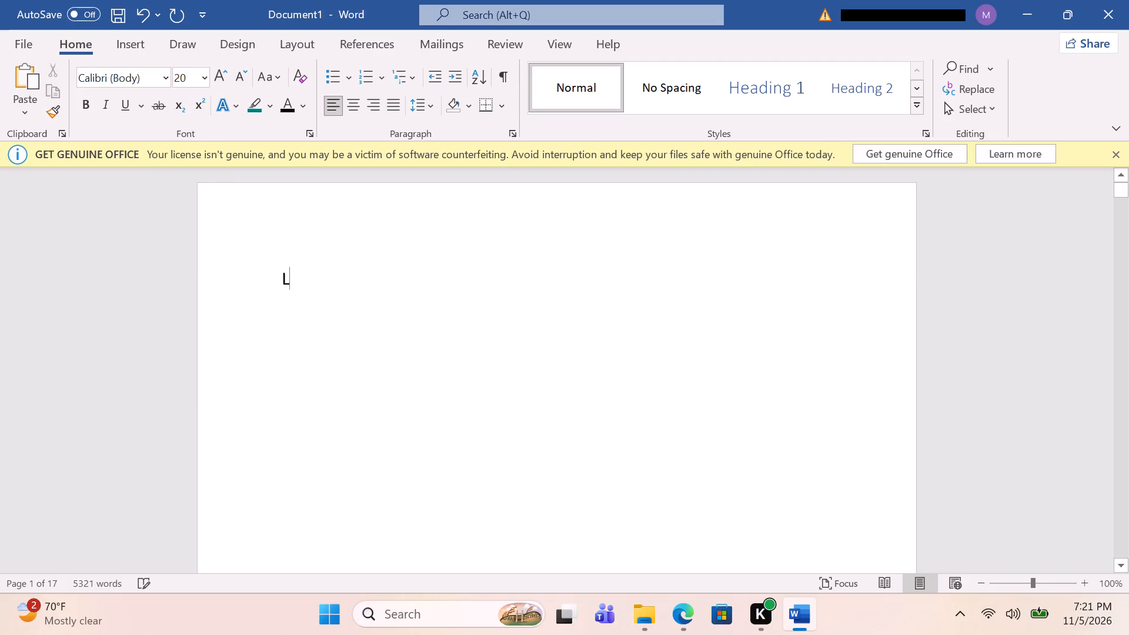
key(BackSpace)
Enter the title "LEADERSHIP AND MANAGEMENT GROUP ASSIGNMENT" on the first line of the front page.
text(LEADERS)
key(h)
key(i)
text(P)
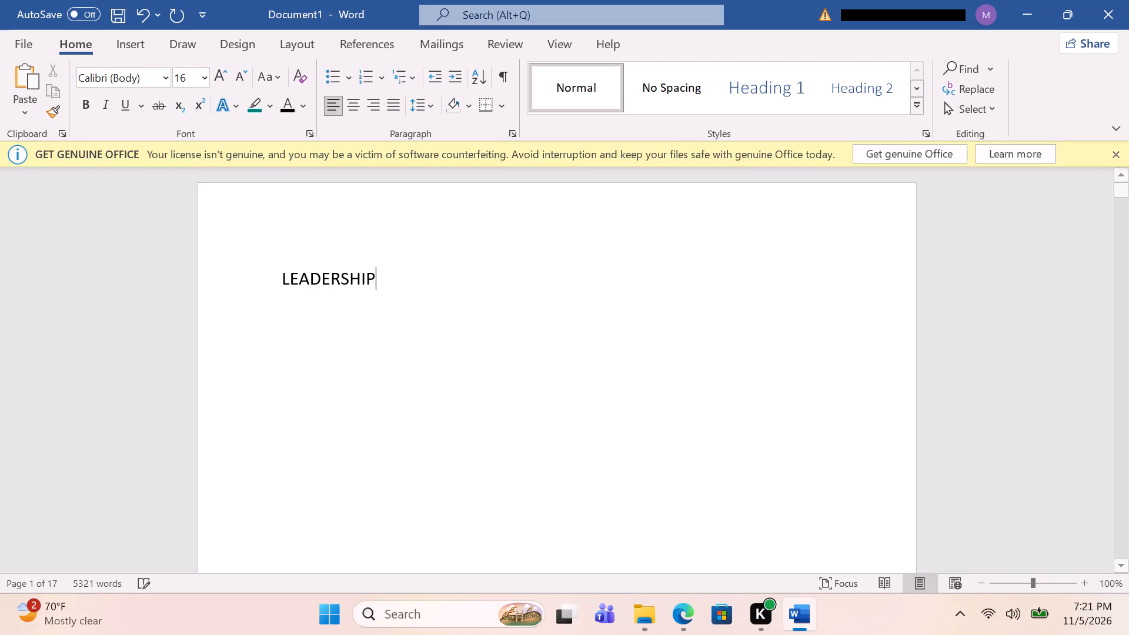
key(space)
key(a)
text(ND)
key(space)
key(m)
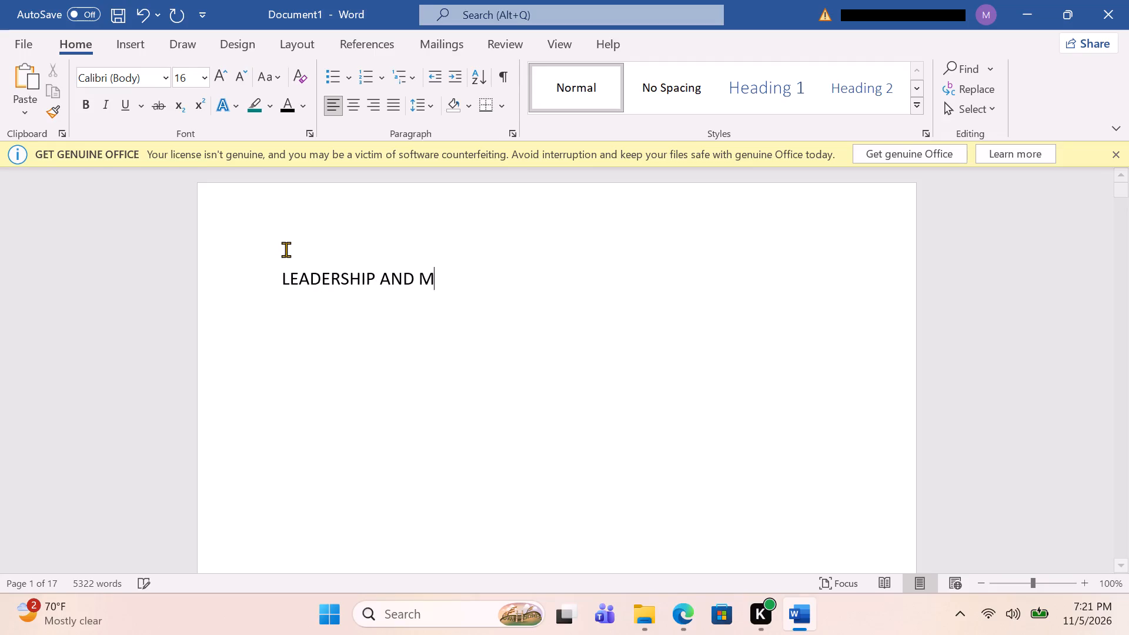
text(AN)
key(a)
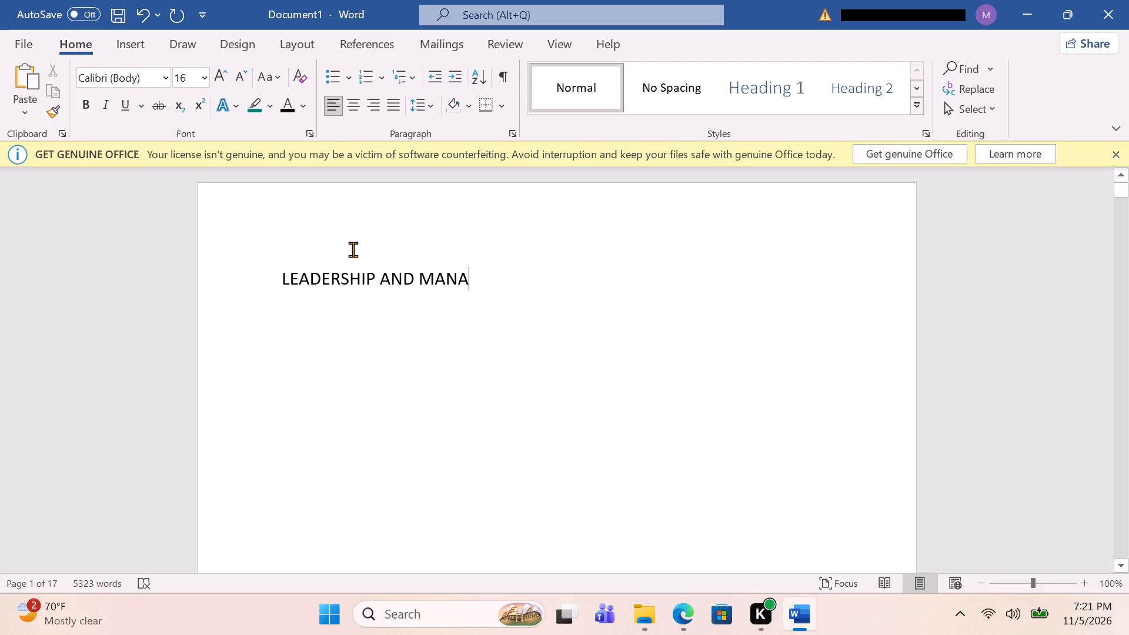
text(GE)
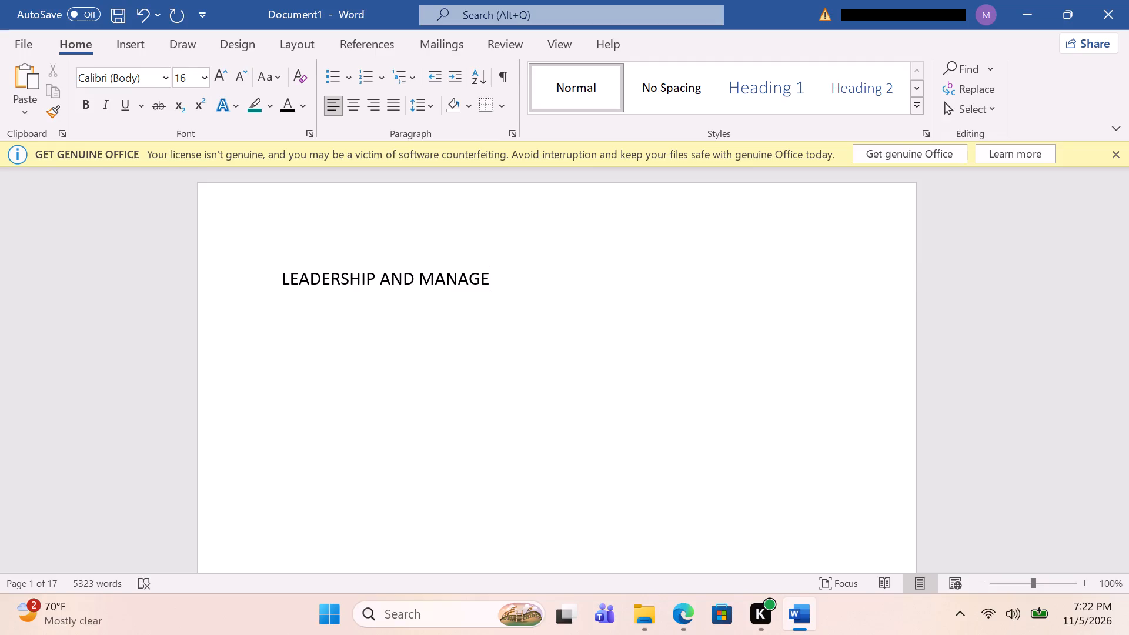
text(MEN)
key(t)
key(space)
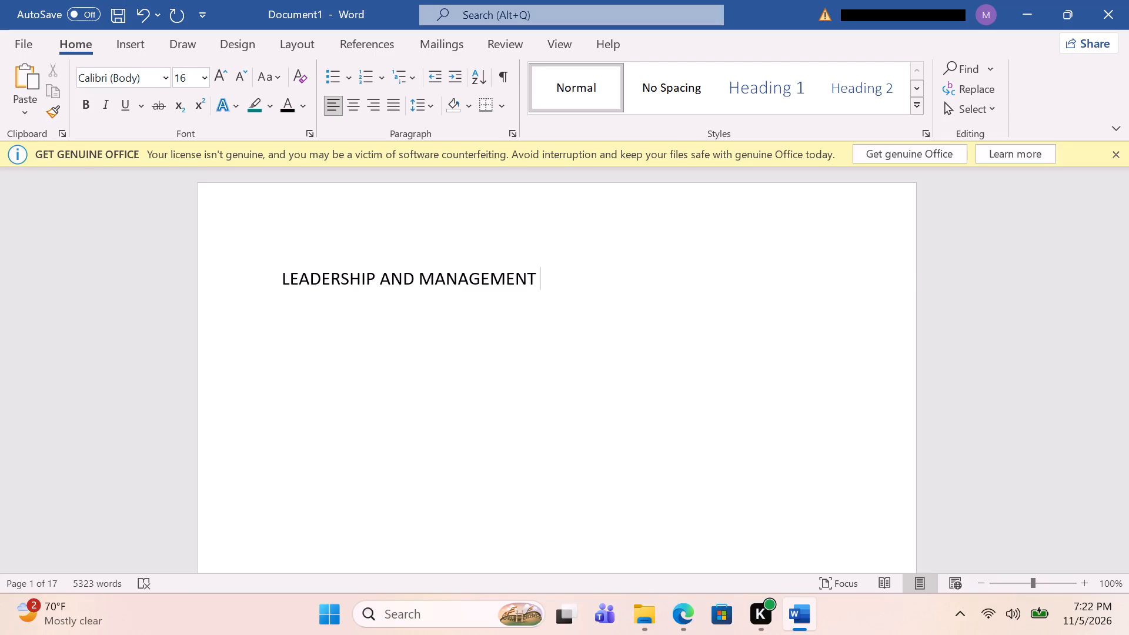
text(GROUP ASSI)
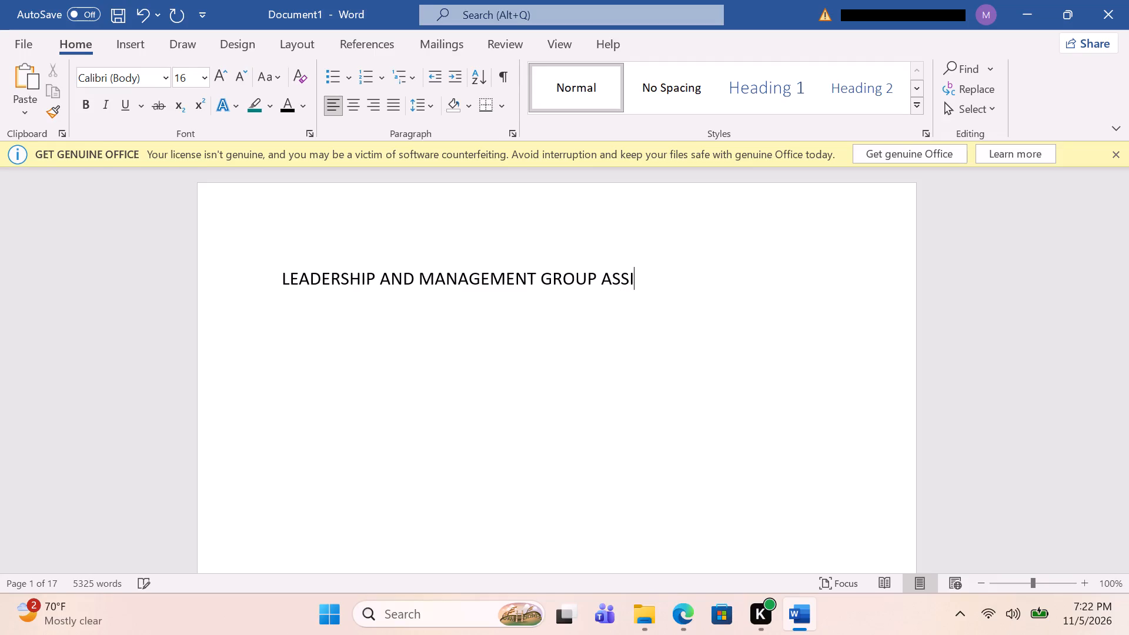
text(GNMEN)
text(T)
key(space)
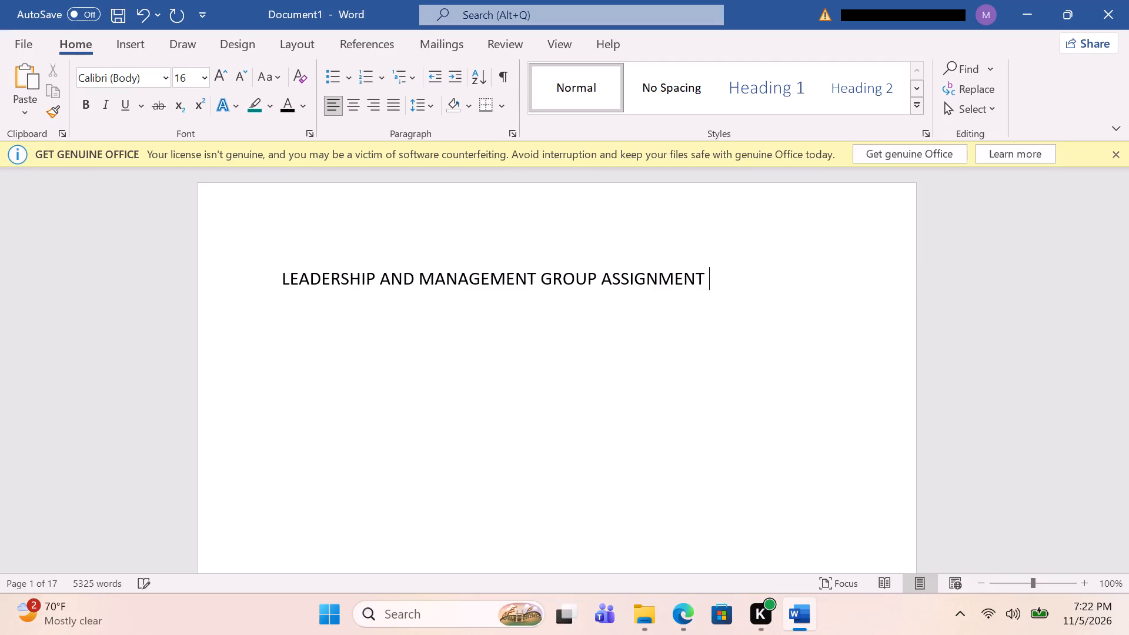
Add "GROUP 1" and "MEMBERS" on separate lines below the front page title.
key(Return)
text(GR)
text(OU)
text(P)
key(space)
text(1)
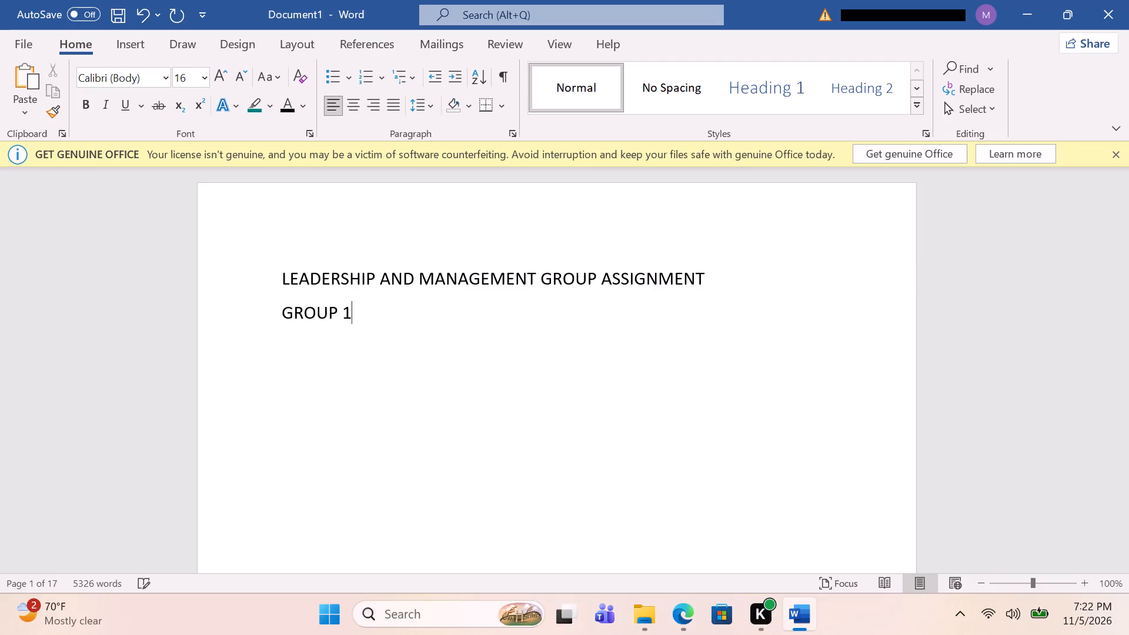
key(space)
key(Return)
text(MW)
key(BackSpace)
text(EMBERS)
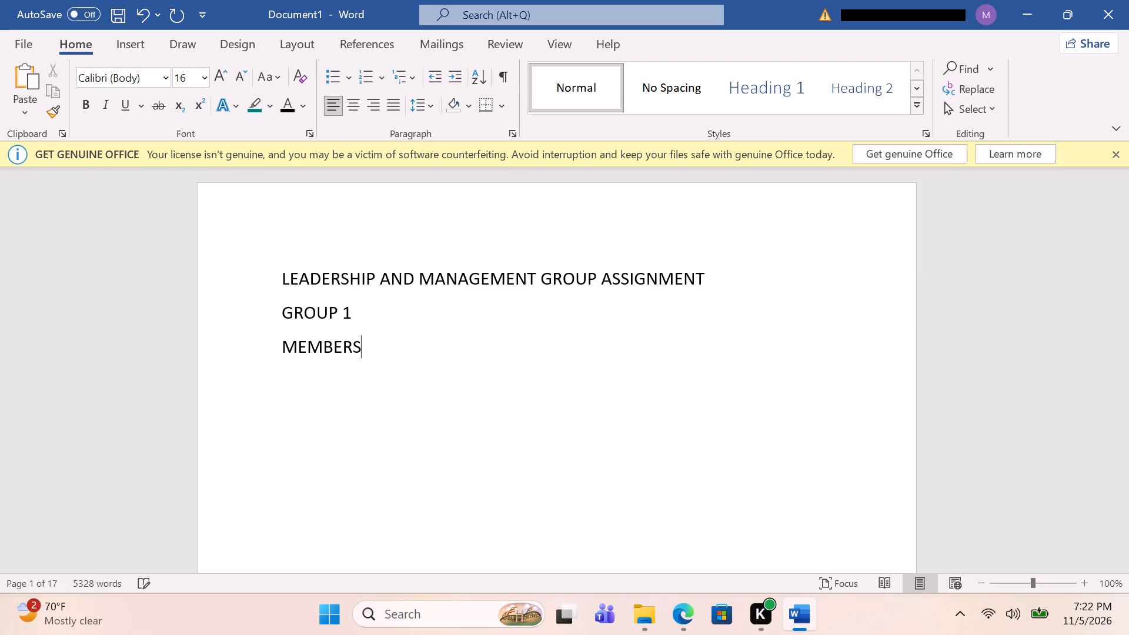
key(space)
Start a new line below "MEMBERS" with the font size set to 14.
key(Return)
click(204, 81)
click(195, 251)
click(201, 84)
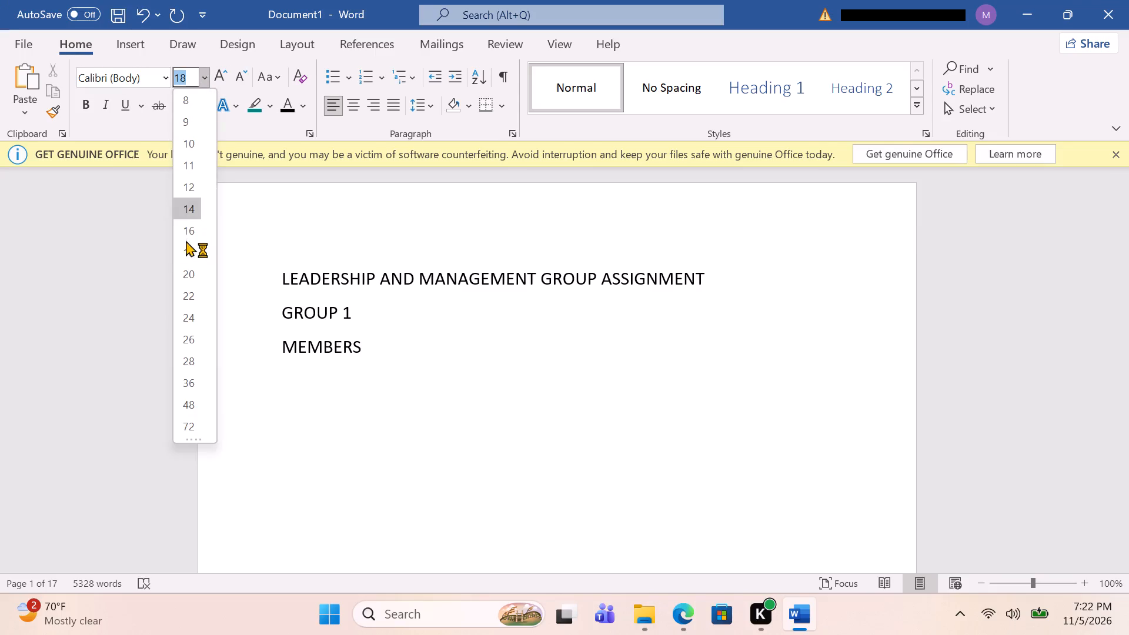
click(198, 209)
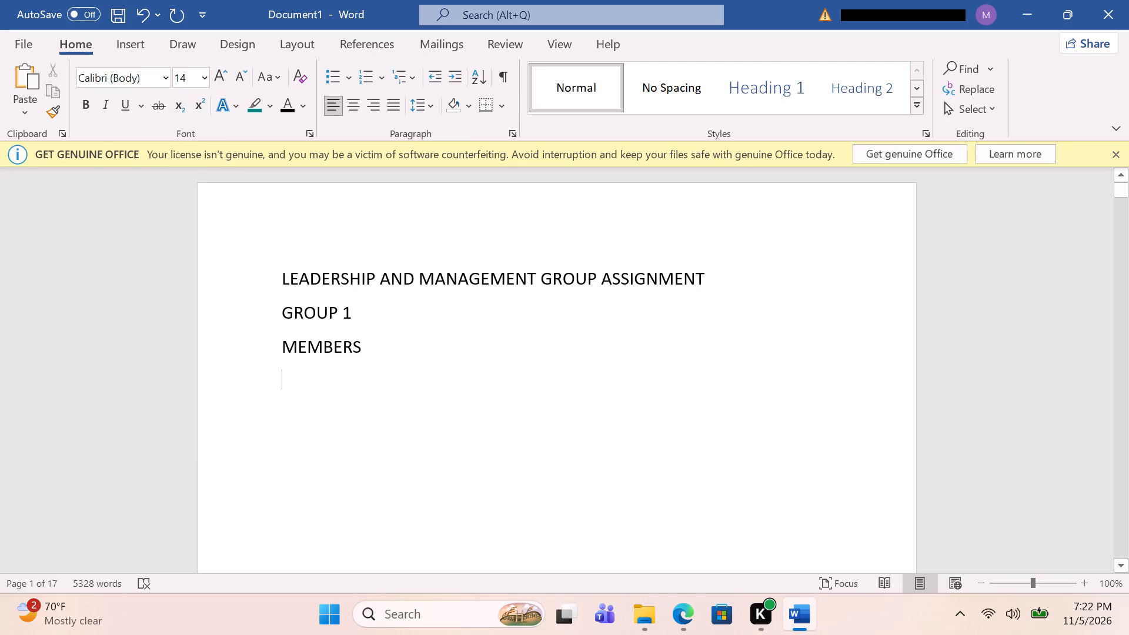
Enter the first group member's name in capitals on the empty line below "MEMBERS".
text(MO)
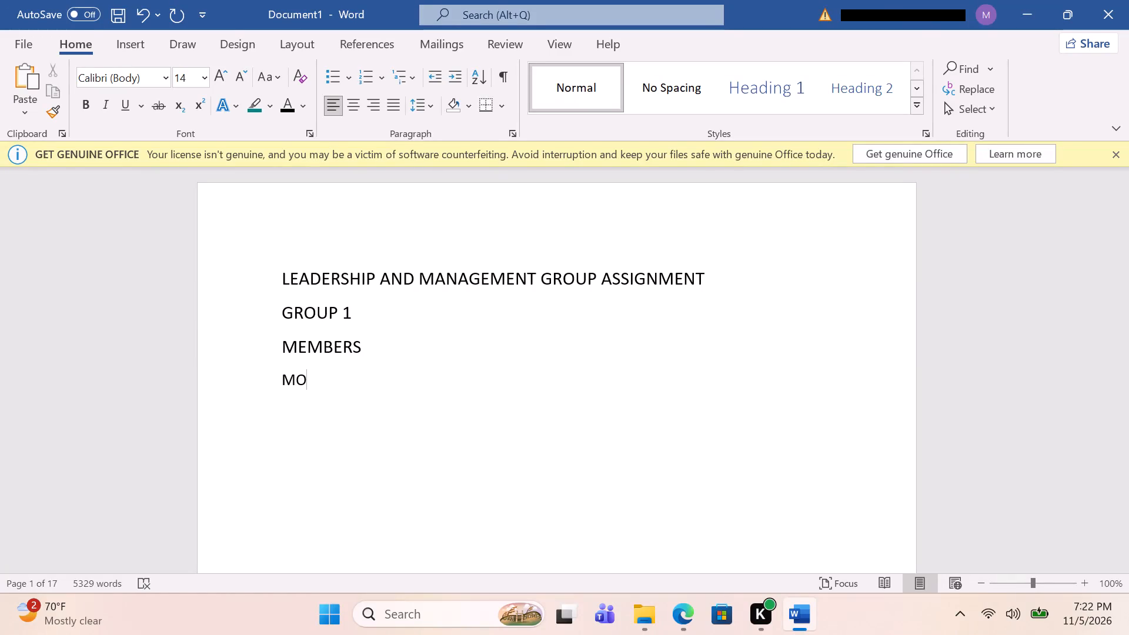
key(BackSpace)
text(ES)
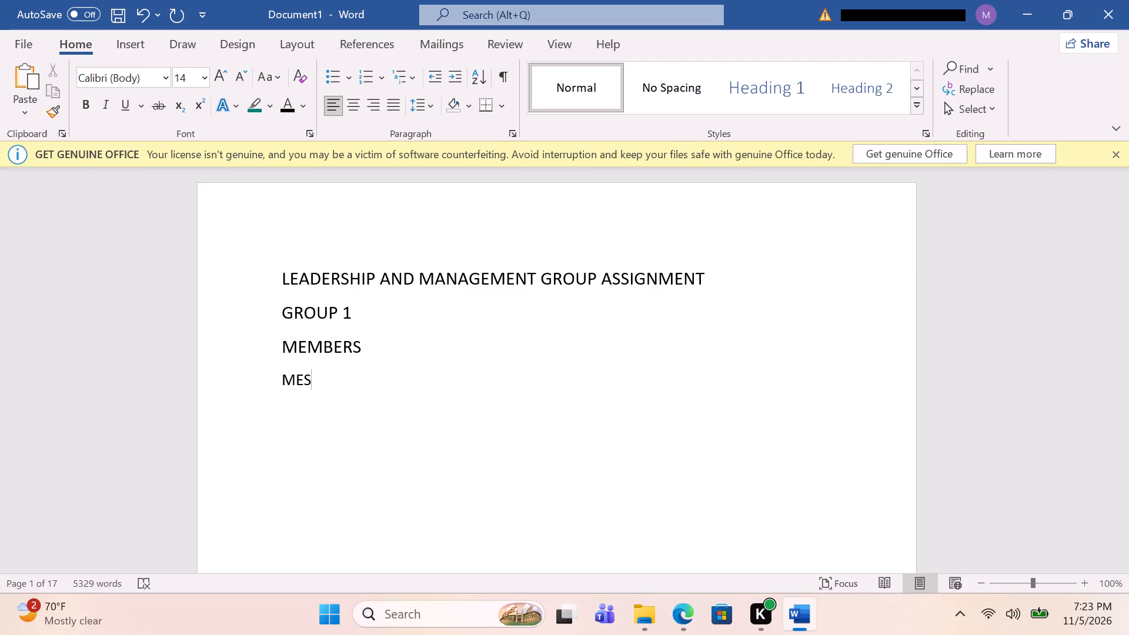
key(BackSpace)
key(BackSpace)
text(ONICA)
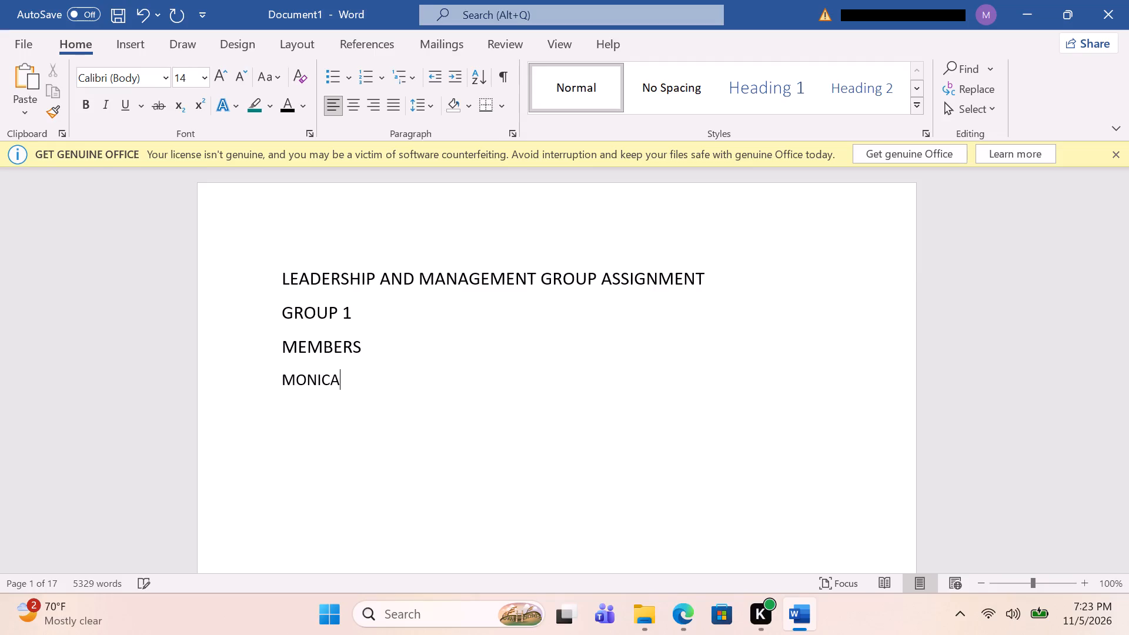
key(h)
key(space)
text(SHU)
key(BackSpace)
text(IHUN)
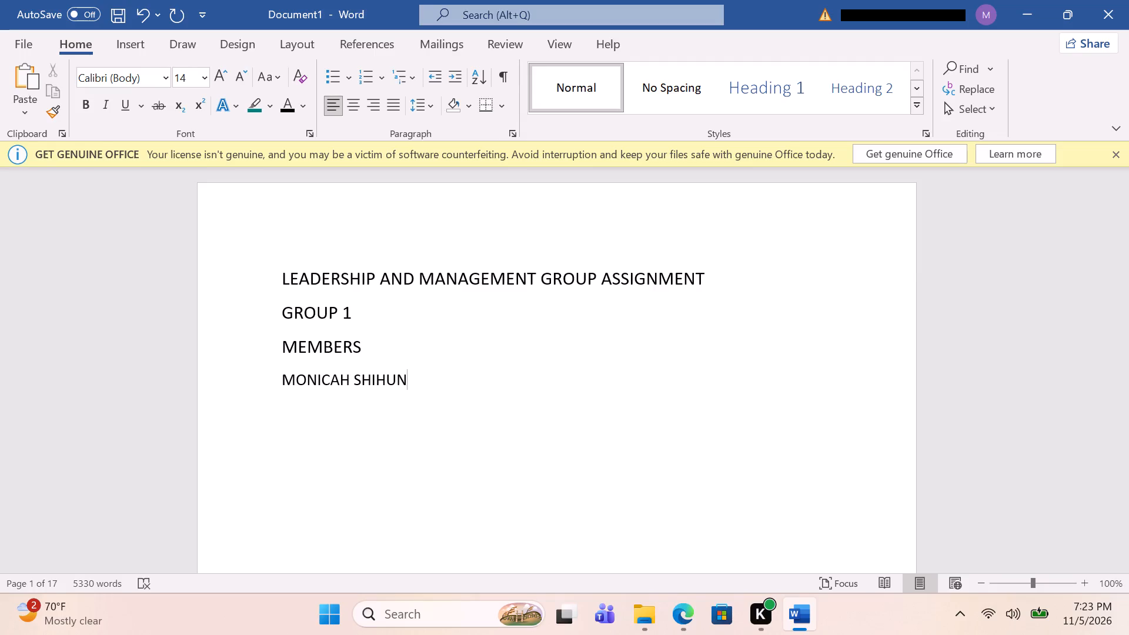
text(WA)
Add the first member's registration number after the name on the same line.
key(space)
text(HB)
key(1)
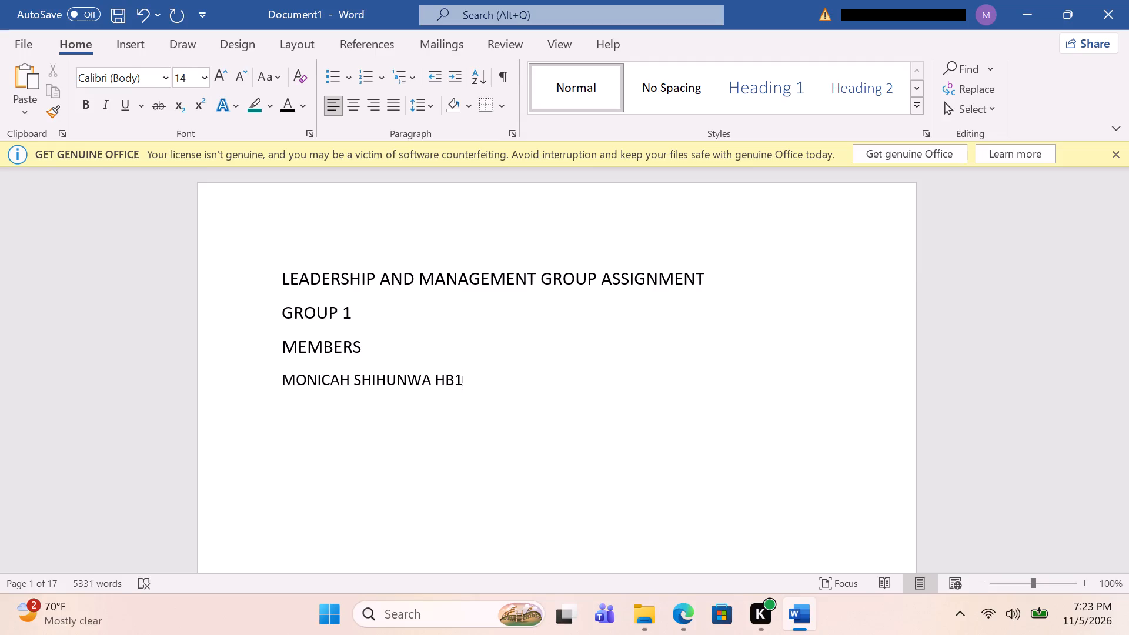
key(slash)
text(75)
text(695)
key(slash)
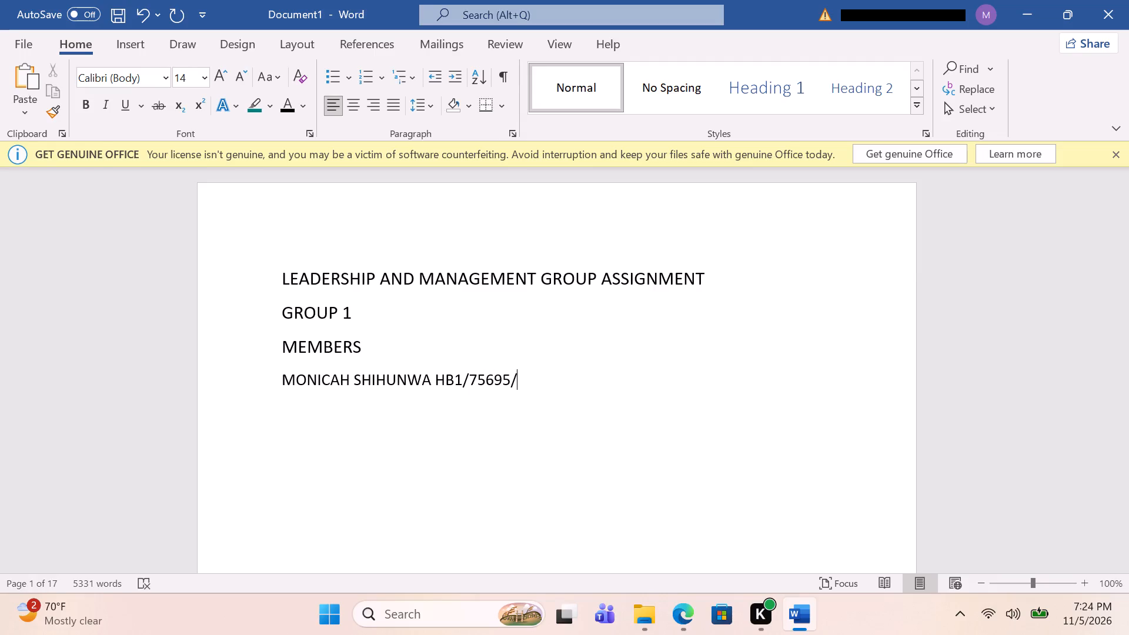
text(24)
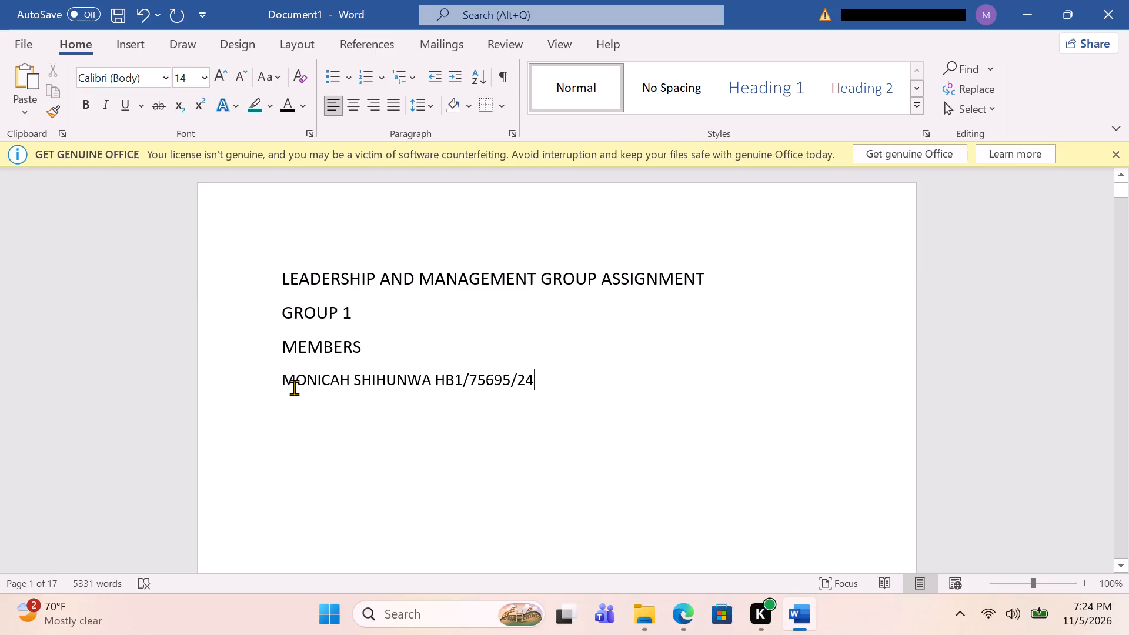
Add the second member's name in capitals on a new line below the first member's entry.
click(293, 393)
click(542, 386)
key(Return)
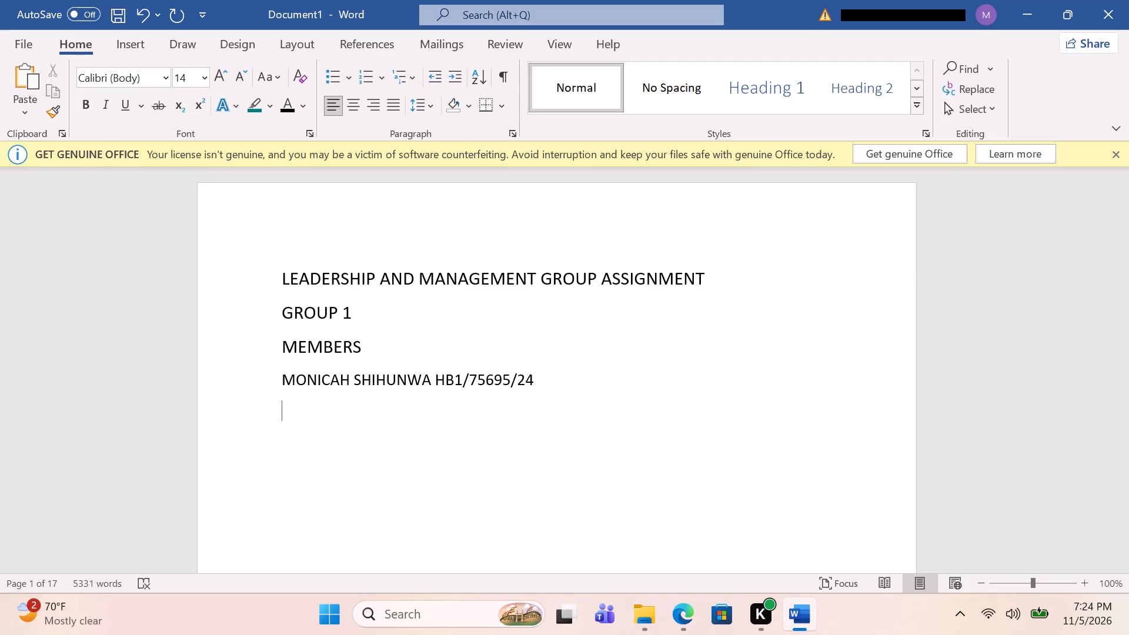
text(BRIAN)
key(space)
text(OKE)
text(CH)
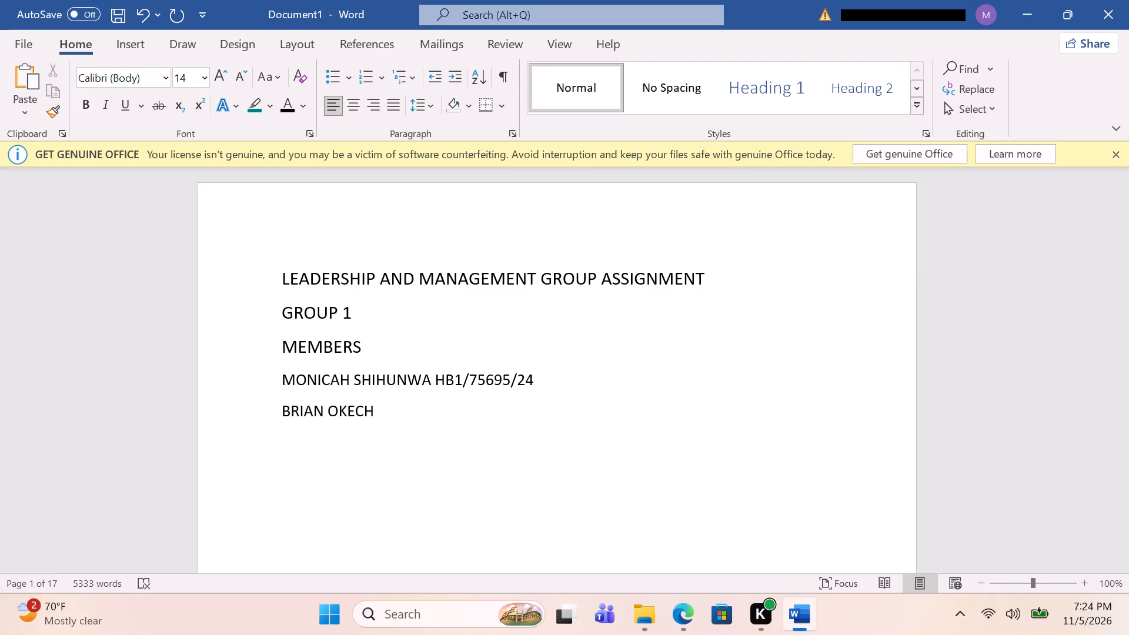
Widen the gap between the first member's name and registration number by eight spaces.
click(433, 380)
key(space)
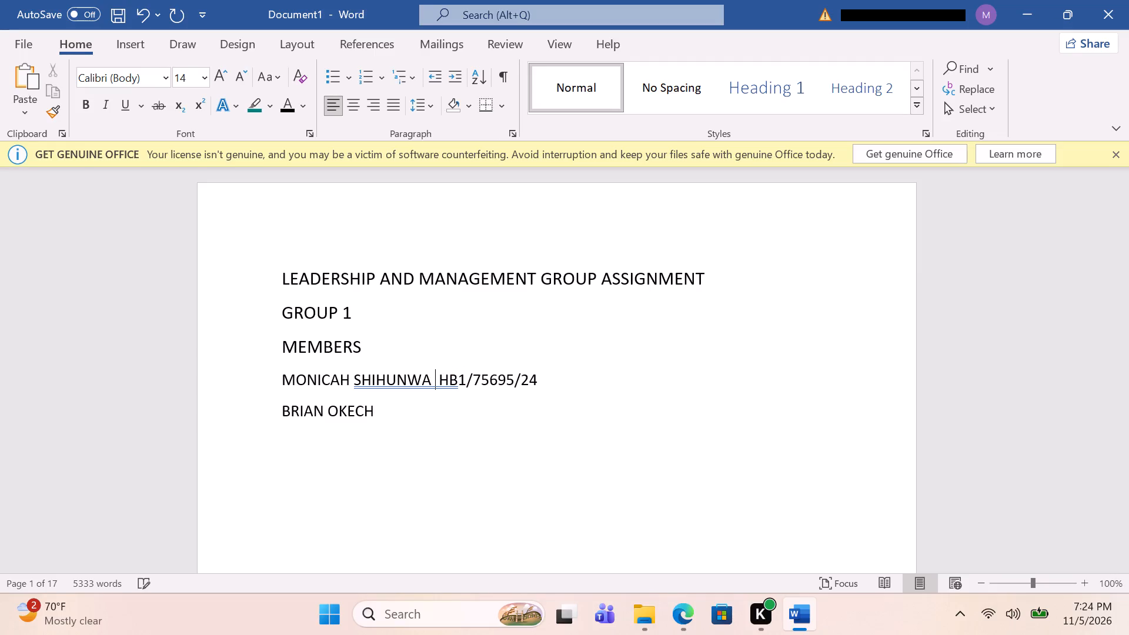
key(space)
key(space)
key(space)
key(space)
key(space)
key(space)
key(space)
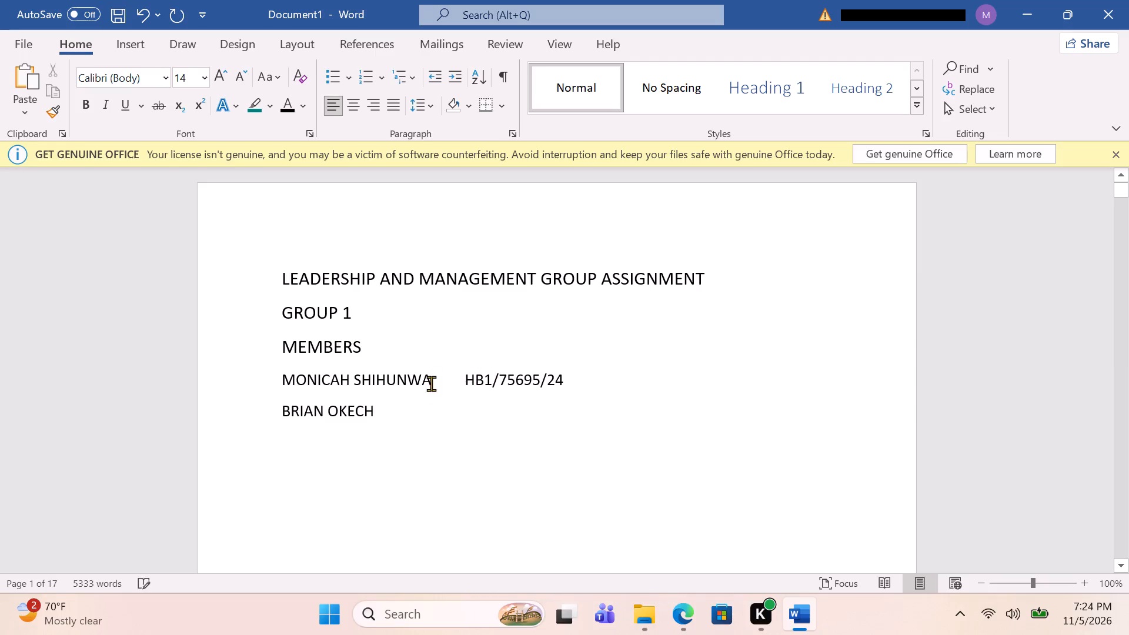
Add the second member's registration number on the name's line, spaced out to align beneath the first member's number.
click(465, 406)
click(465, 406)
click(463, 385)
key(Down)
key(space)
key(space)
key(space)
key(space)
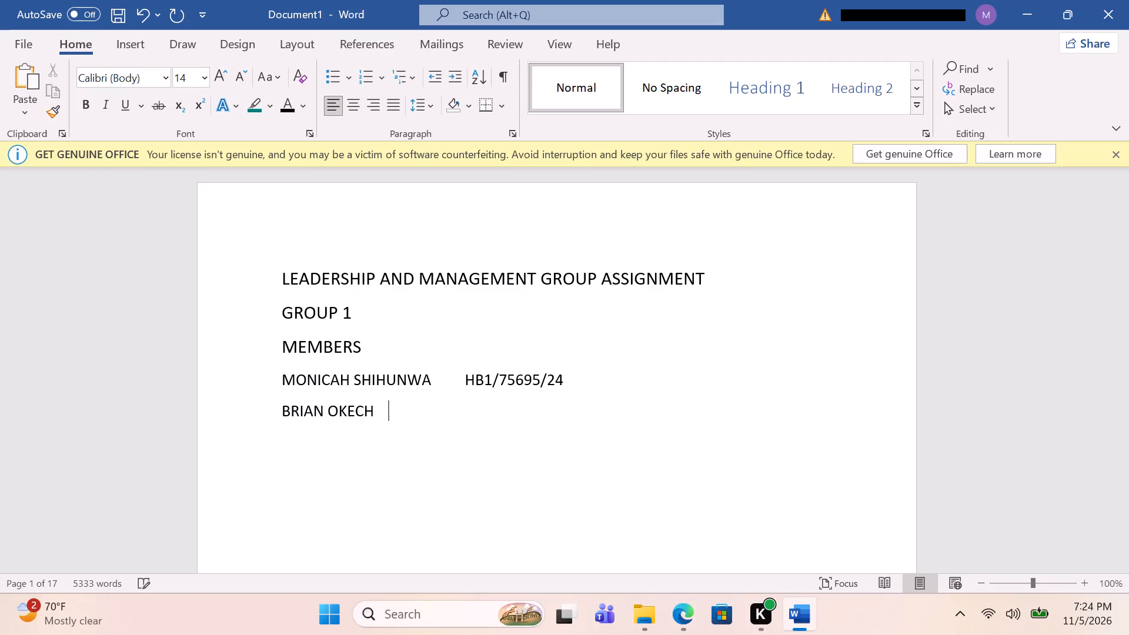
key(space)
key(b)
key(BackSpace)
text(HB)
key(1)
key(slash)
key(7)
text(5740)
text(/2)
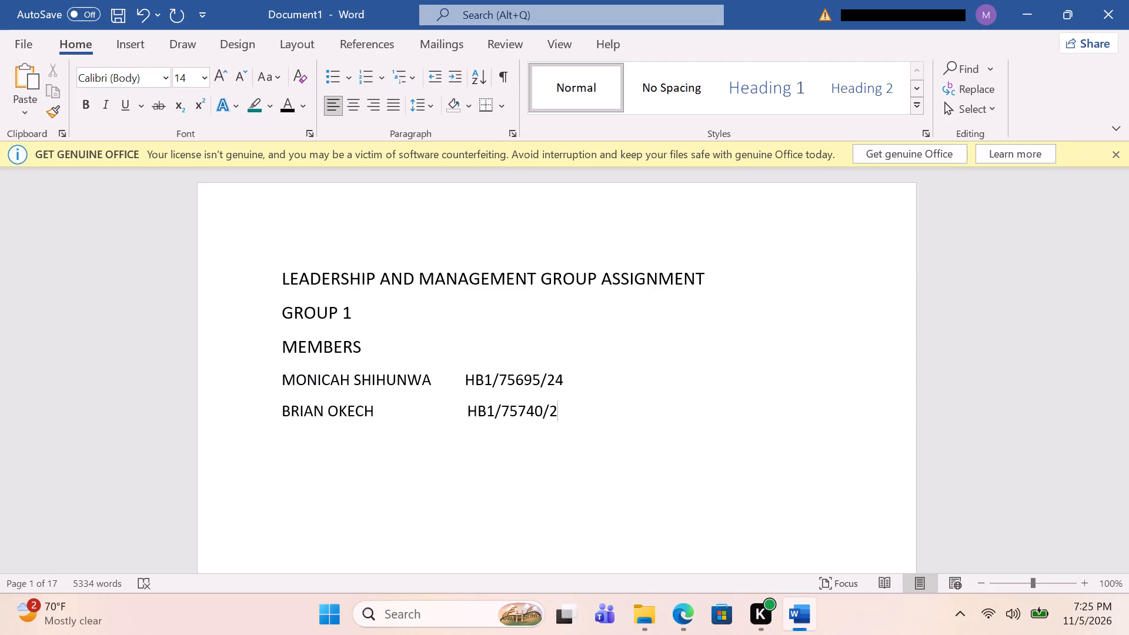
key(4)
Add the third member's name in capitals on a new line below the second member's entry.
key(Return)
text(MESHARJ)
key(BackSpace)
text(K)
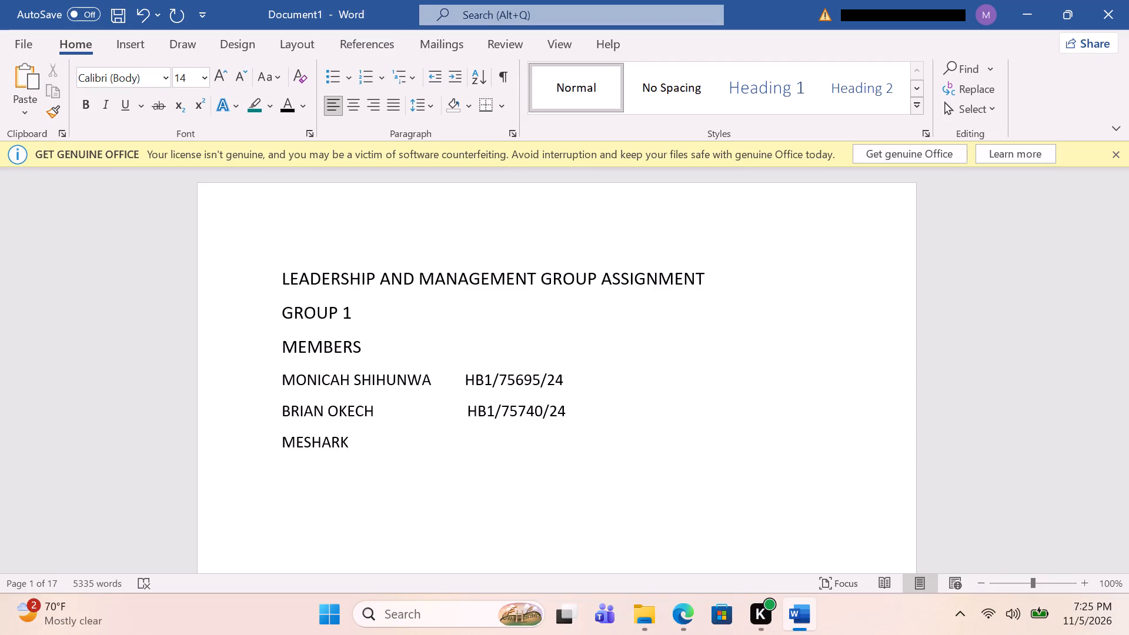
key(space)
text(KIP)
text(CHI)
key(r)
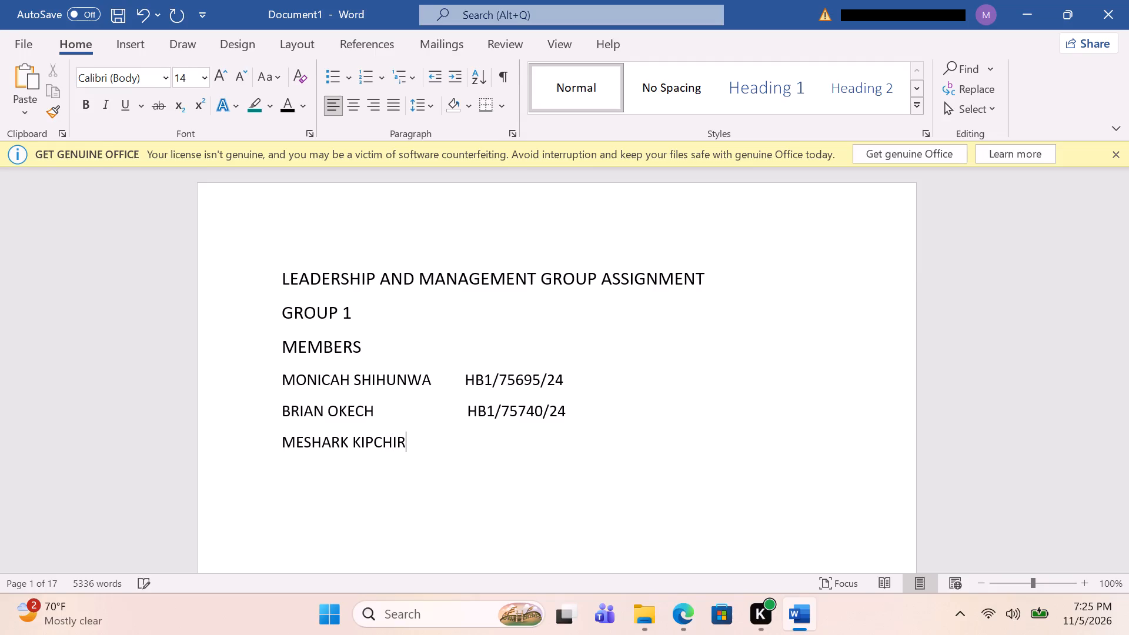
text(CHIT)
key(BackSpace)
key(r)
Add the third member's registration number on the name's line, spaced out to align beneath the numbers above.
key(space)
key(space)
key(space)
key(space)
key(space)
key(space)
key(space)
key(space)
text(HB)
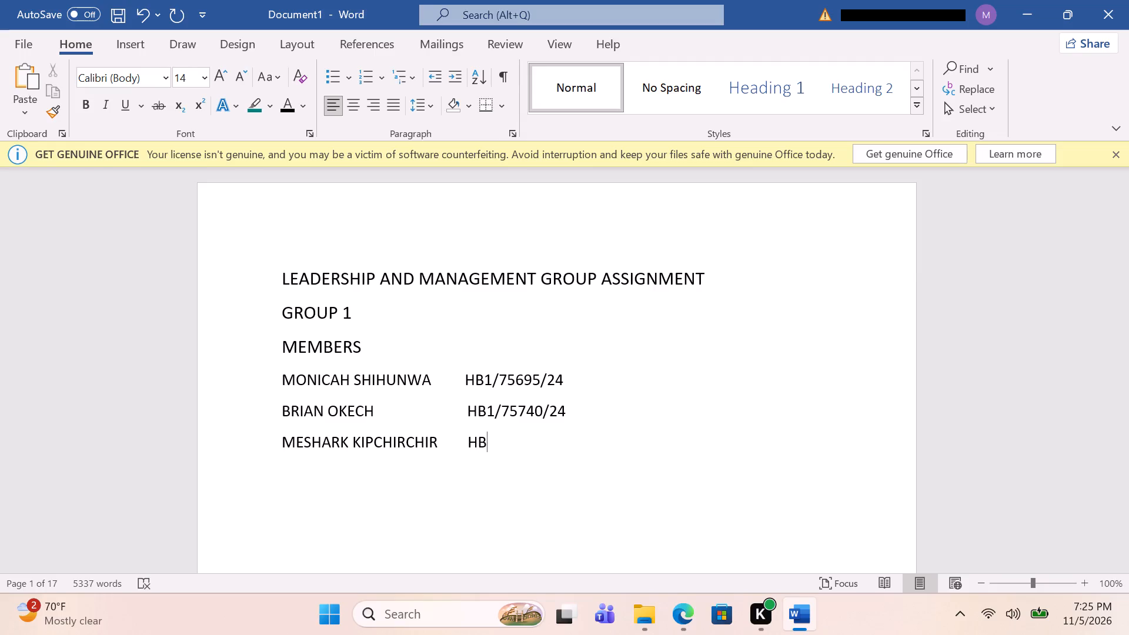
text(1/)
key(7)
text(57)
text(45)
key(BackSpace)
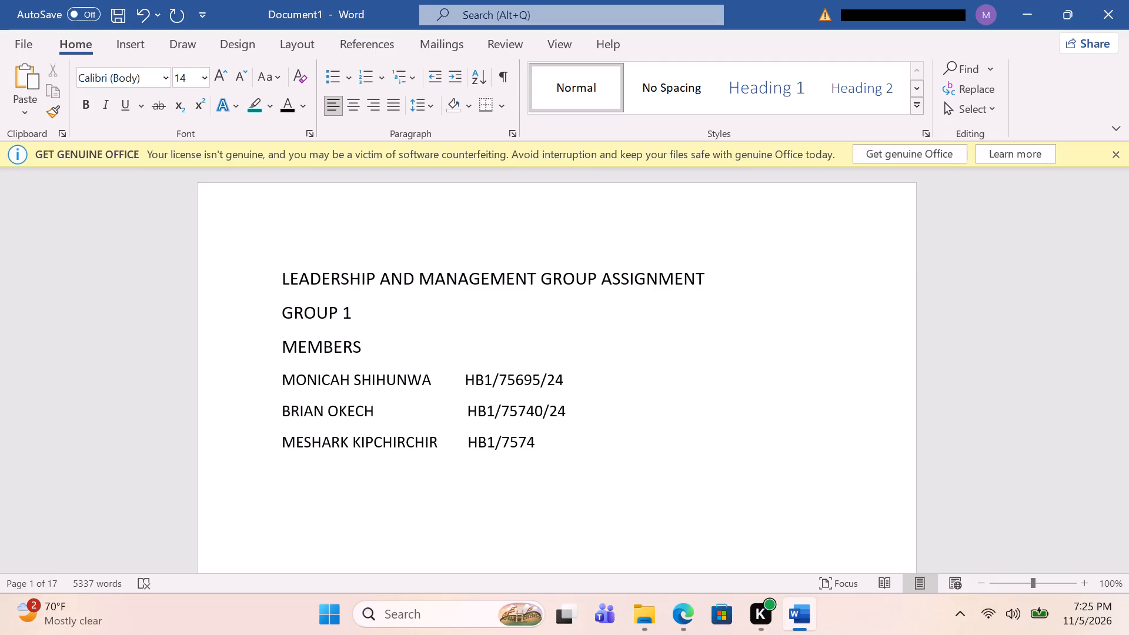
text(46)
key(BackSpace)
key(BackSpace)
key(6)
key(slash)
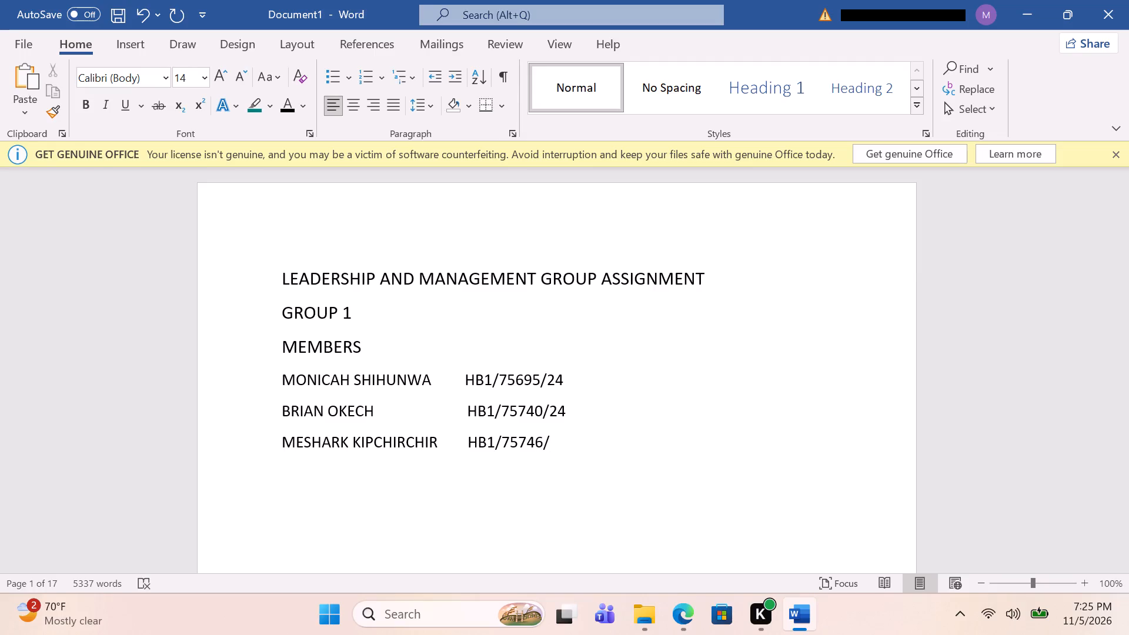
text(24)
Add the fourth member's name in capitals on a new line below the third member's entry.
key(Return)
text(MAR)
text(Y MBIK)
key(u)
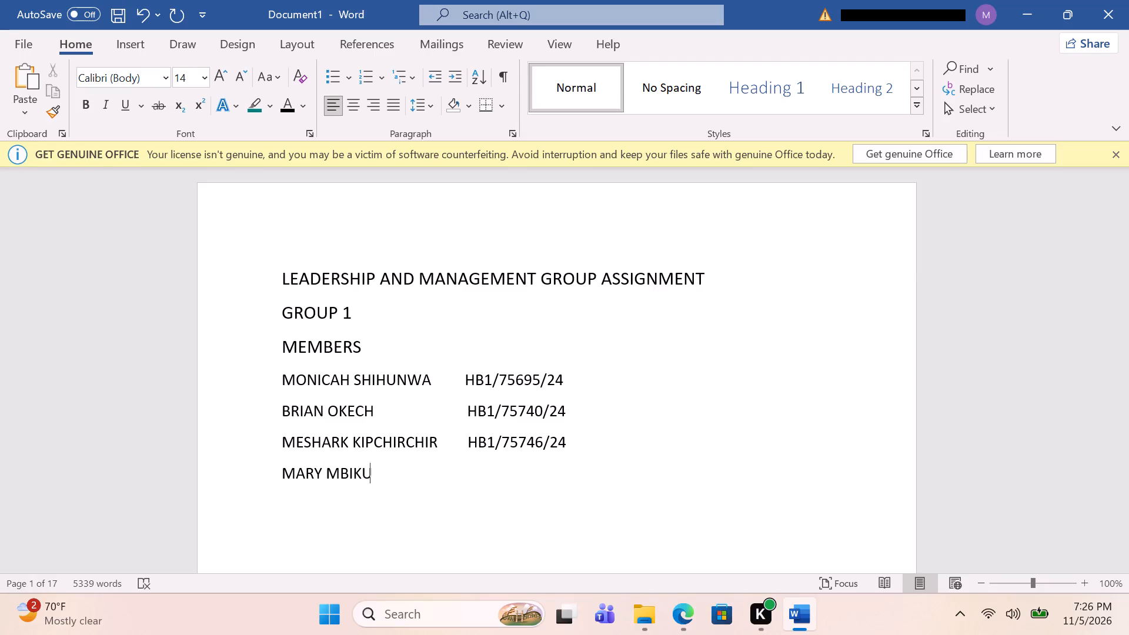
Add the fourth member's registration number on the name's line, spaced out to align beneath the numbers above.
click(470, 469)
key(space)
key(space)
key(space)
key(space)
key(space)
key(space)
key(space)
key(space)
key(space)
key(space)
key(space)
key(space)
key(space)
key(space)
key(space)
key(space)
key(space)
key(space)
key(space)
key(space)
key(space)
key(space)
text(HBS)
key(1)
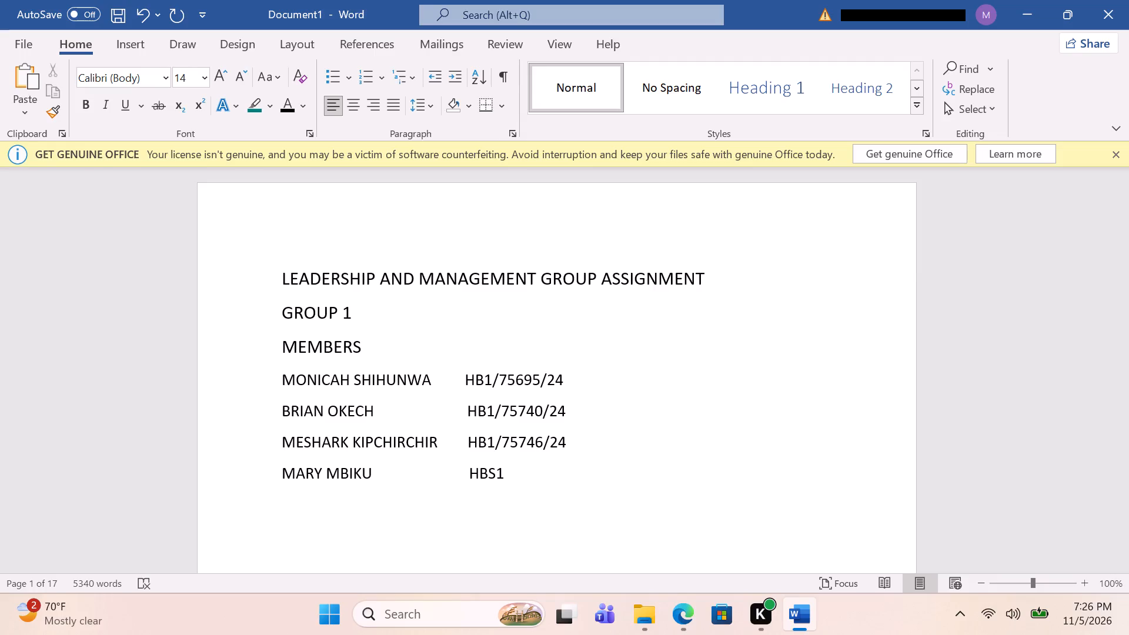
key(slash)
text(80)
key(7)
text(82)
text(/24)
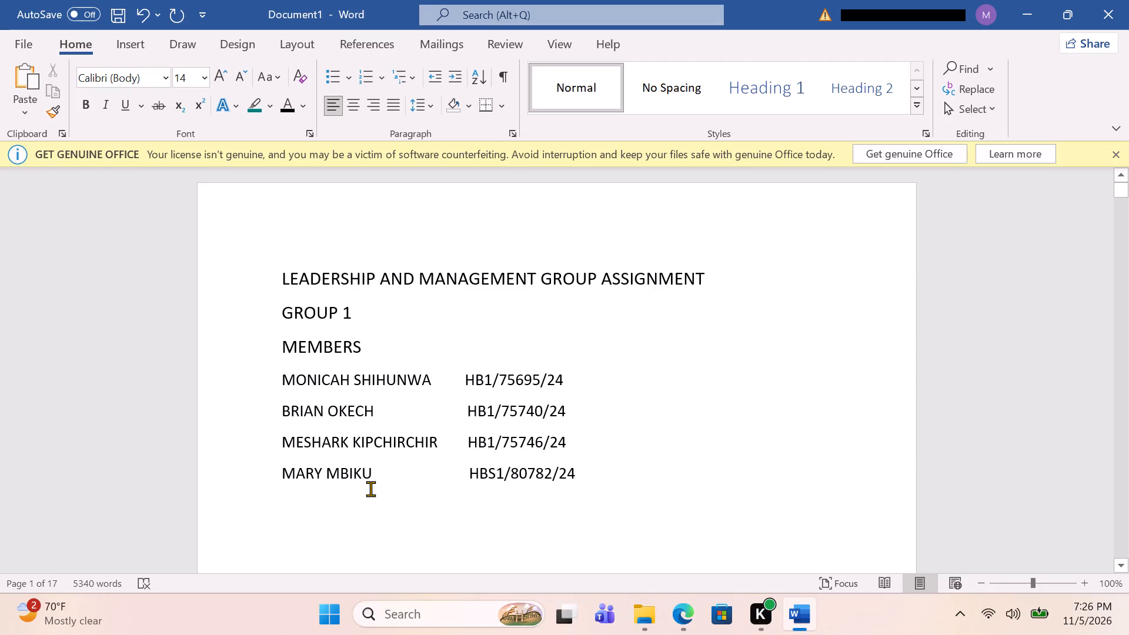
Enter the fifth member's name in capitals on the line below the fourth member's entry.
click(298, 502)
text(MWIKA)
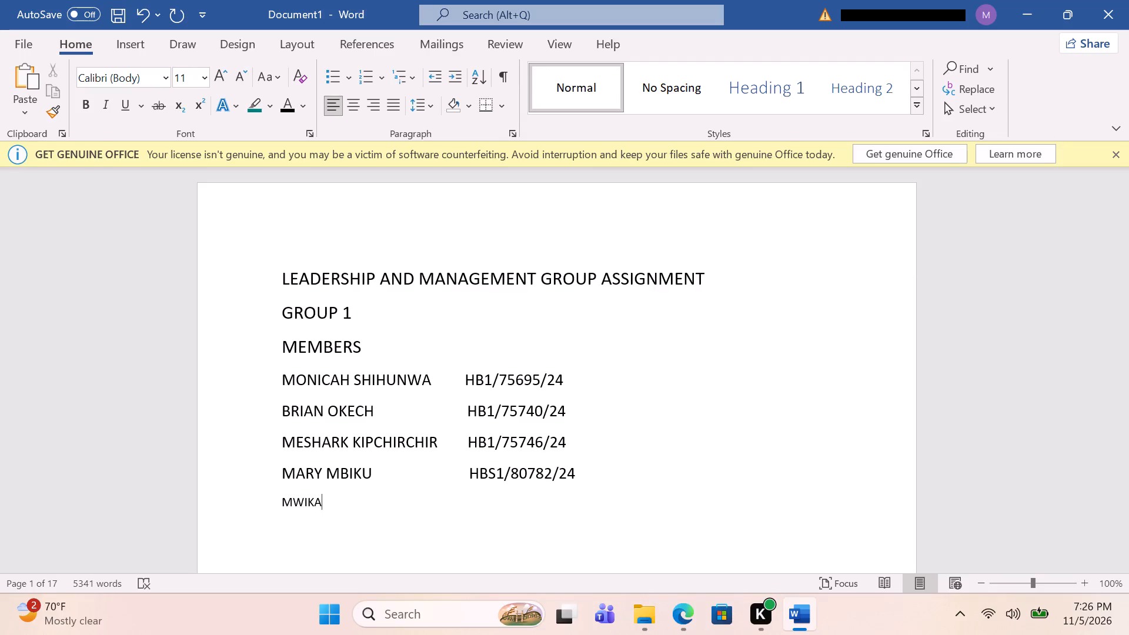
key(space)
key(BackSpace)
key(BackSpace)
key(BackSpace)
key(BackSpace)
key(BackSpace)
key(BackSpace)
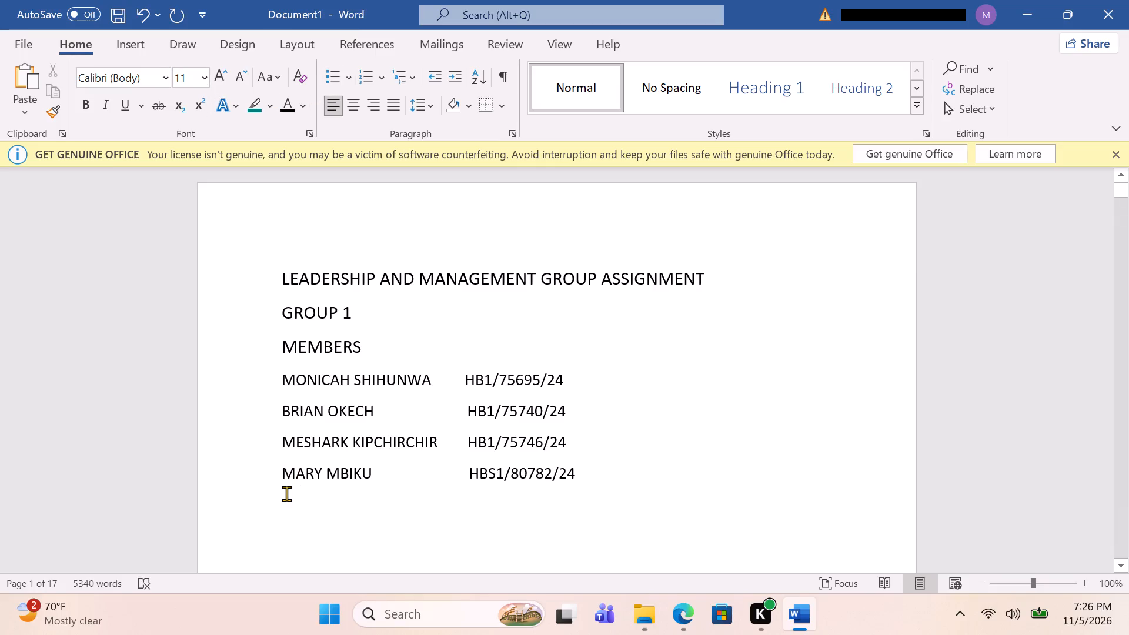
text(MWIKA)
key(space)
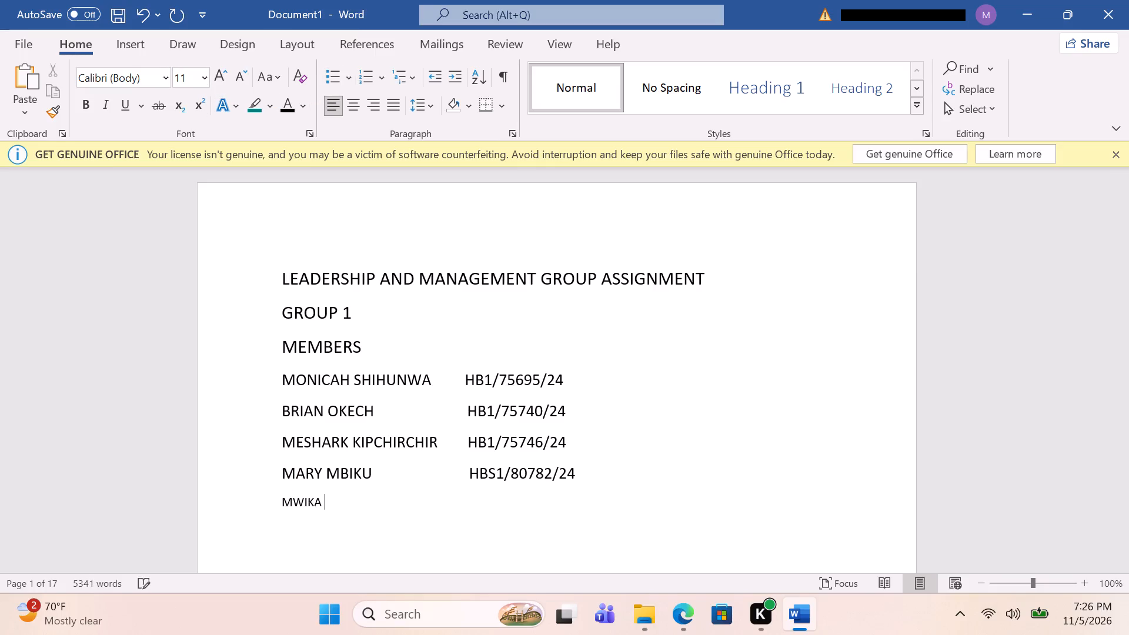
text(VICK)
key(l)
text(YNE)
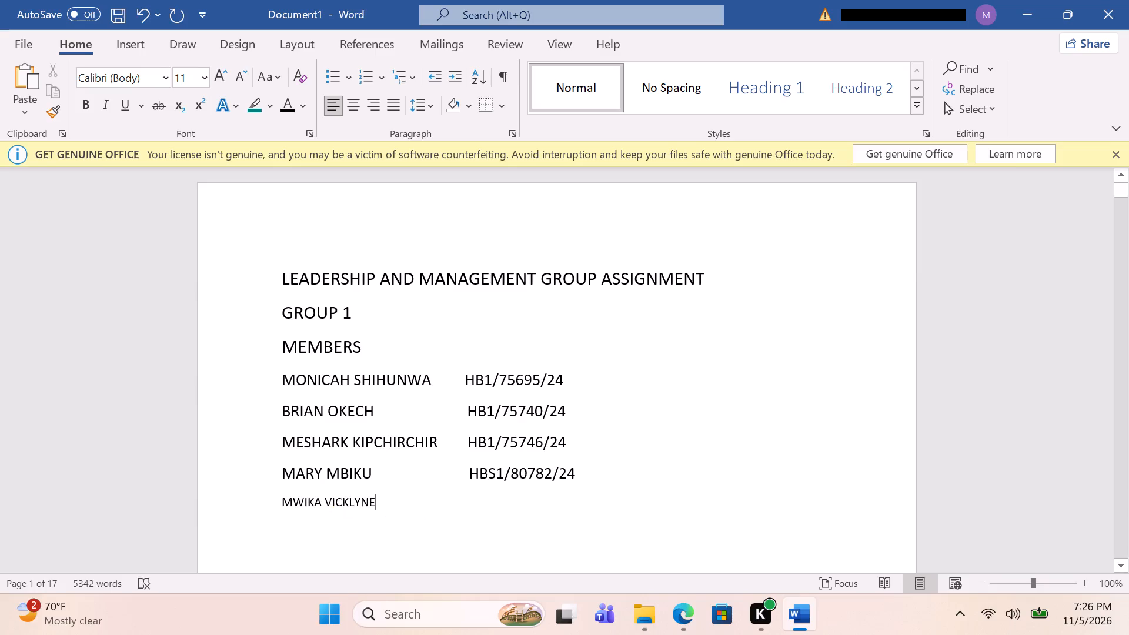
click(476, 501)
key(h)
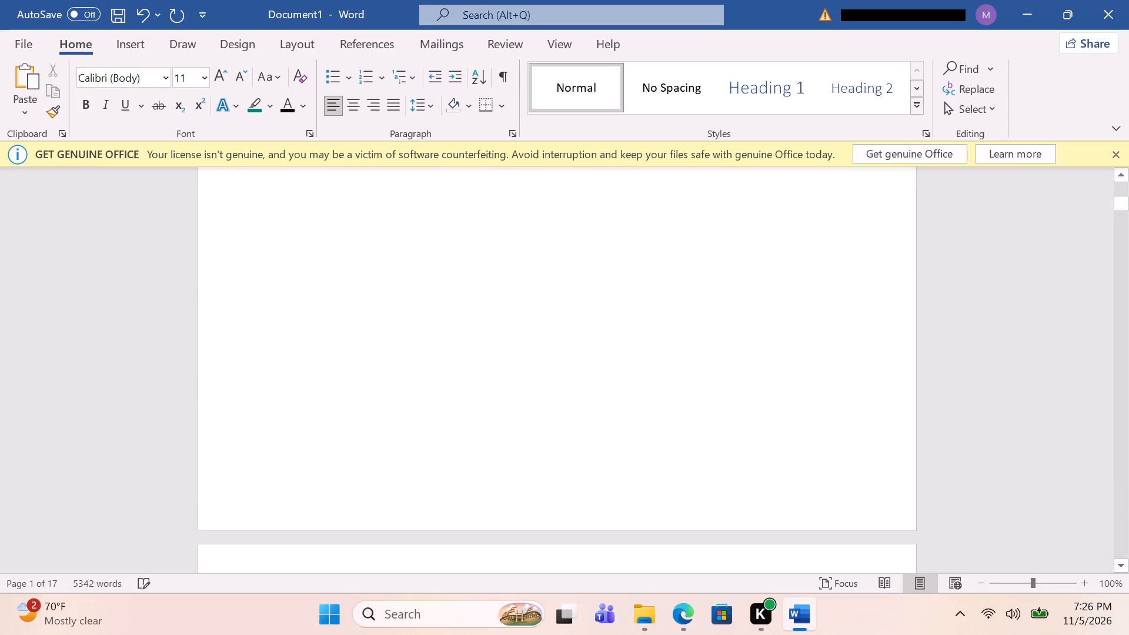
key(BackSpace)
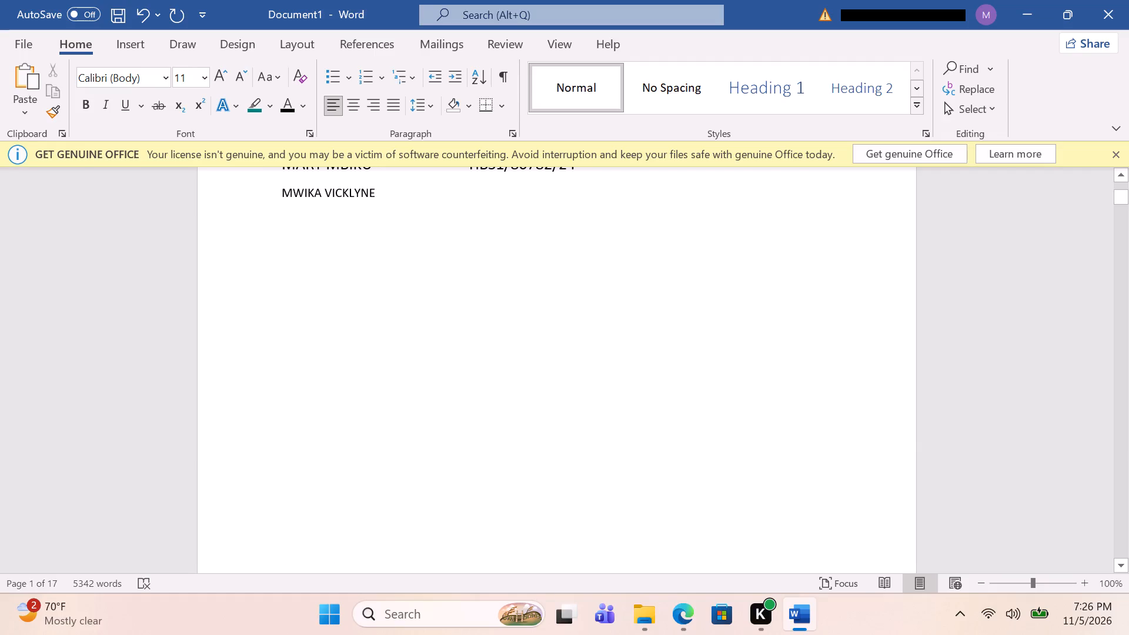
Set the fifth member's name to font size 14 to match the entries above.
click(398, 190)
scroll(400, 186, up, 2)
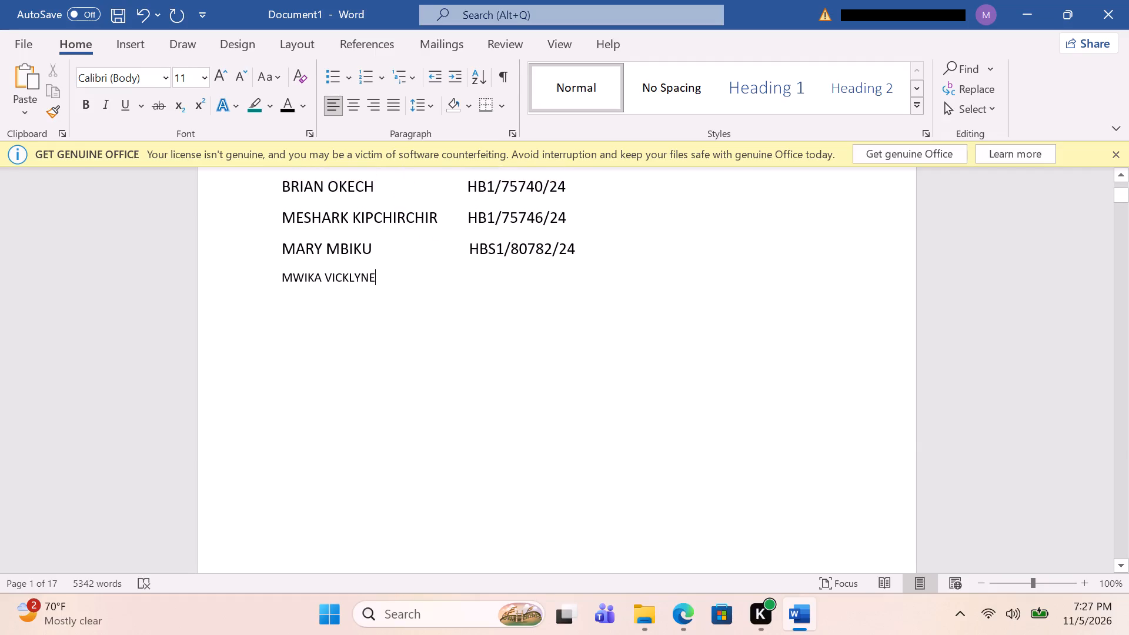
click(205, 83)
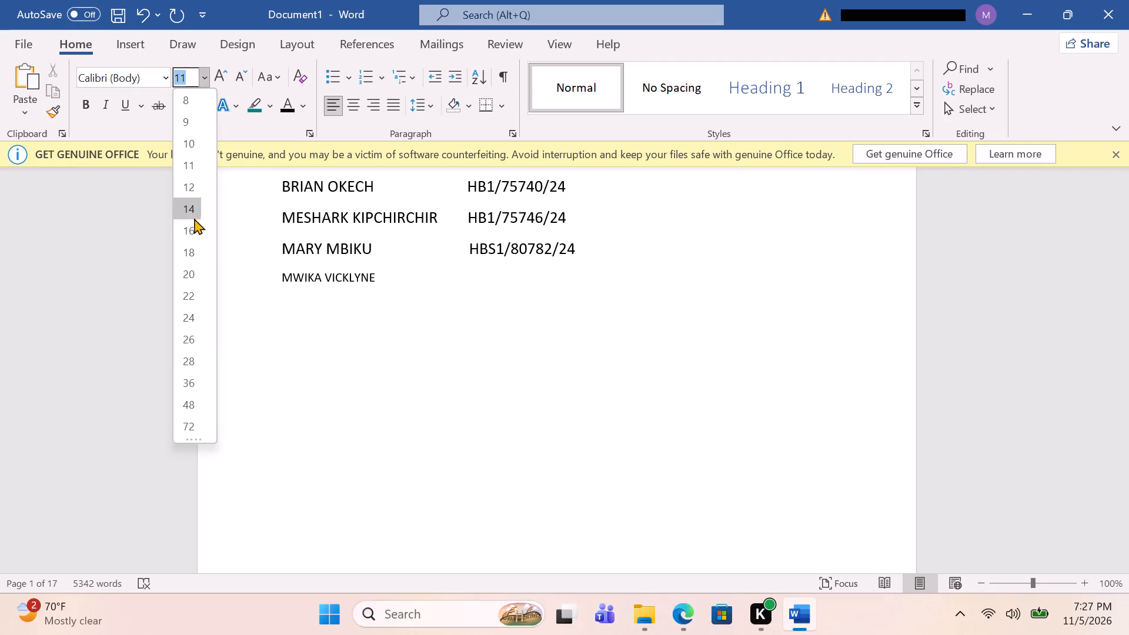
click(193, 210)
drag(283, 290, 335, 290)
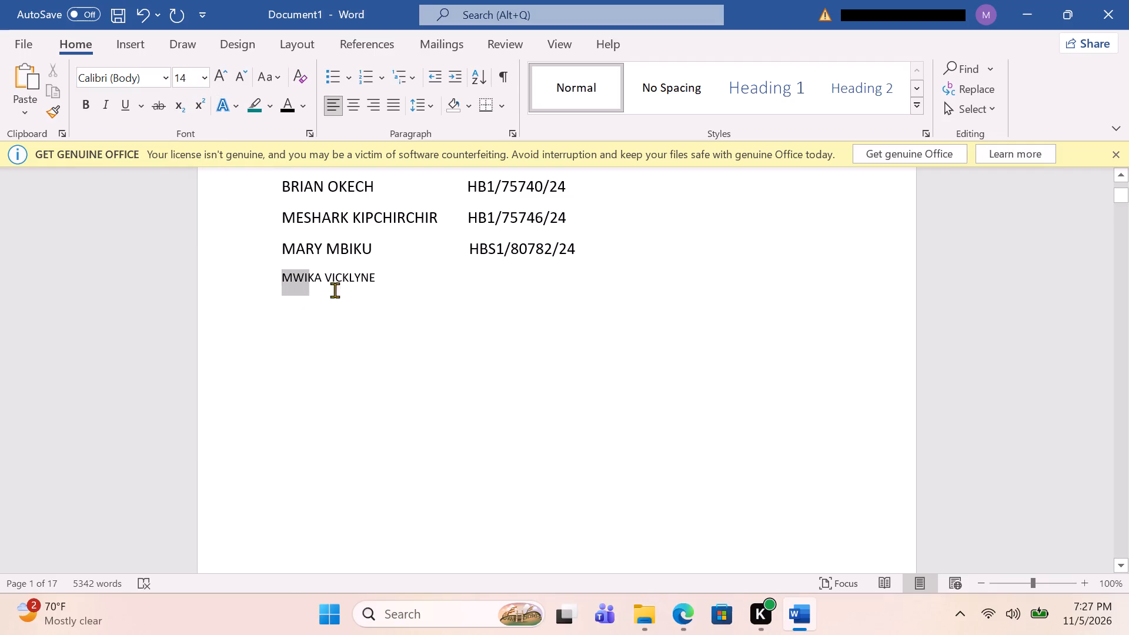
drag(335, 290, 382, 295)
click(326, 299)
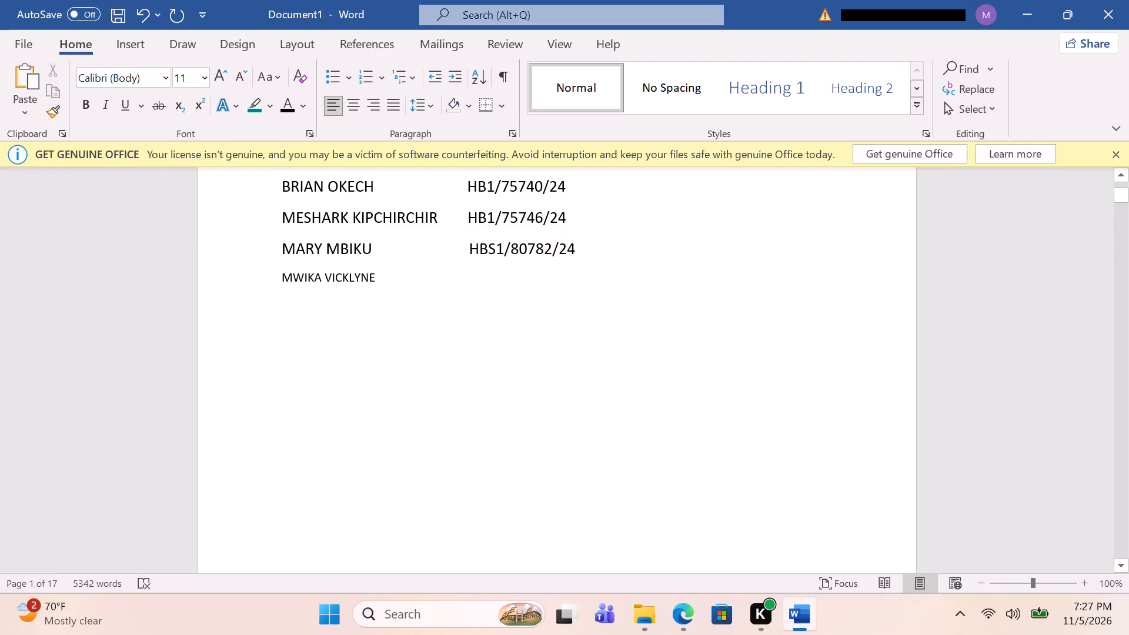
drag(382, 280, 298, 273)
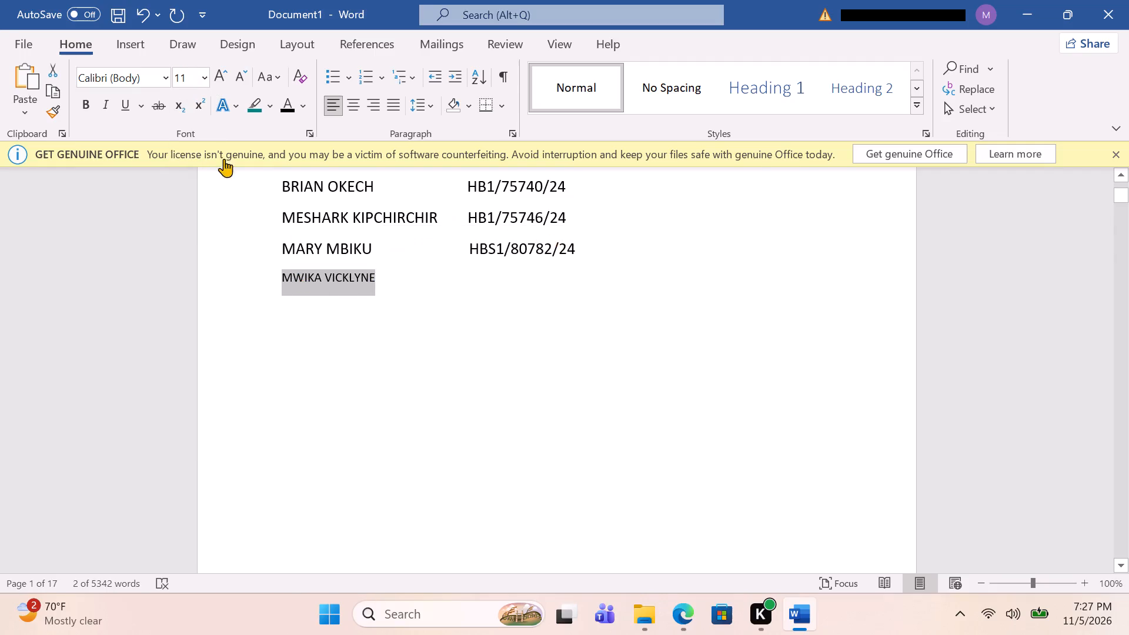
click(203, 81)
click(191, 203)
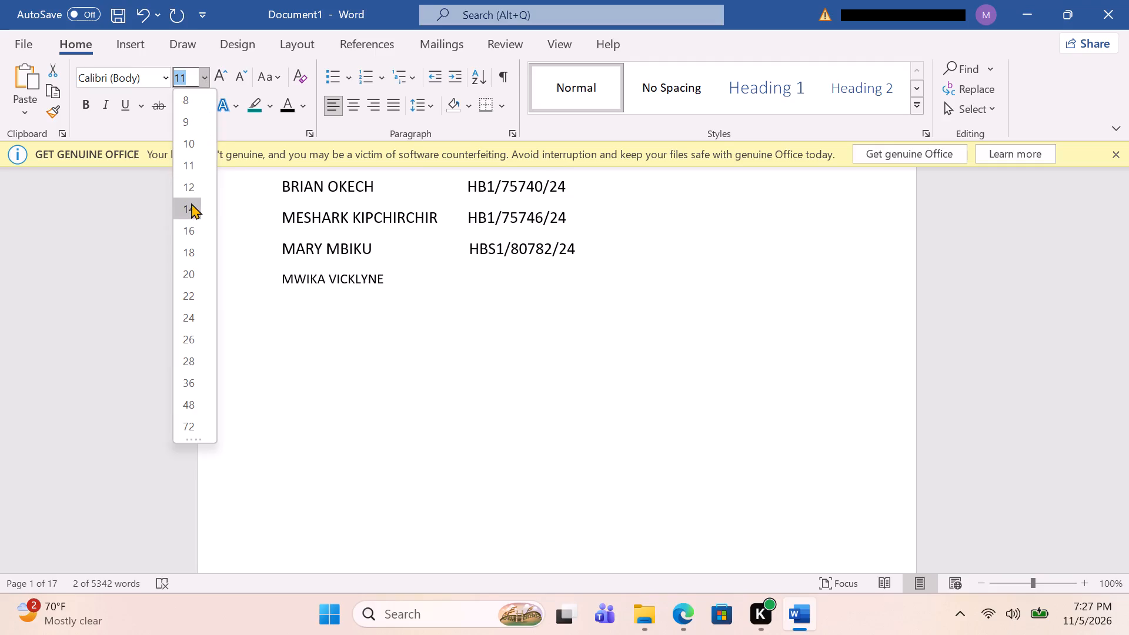
click(330, 320)
Add the fifth member's registration number on the name's line, spaced out to sit beneath the numbers above.
scroll(370, 327, up, 2)
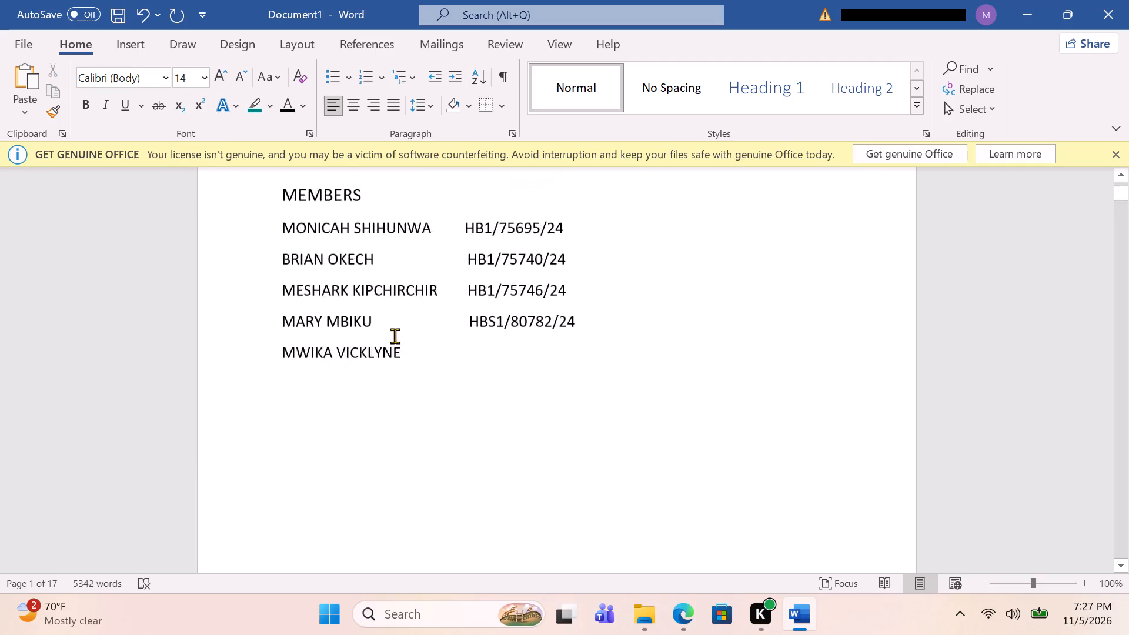
scroll(395, 336, up, 1)
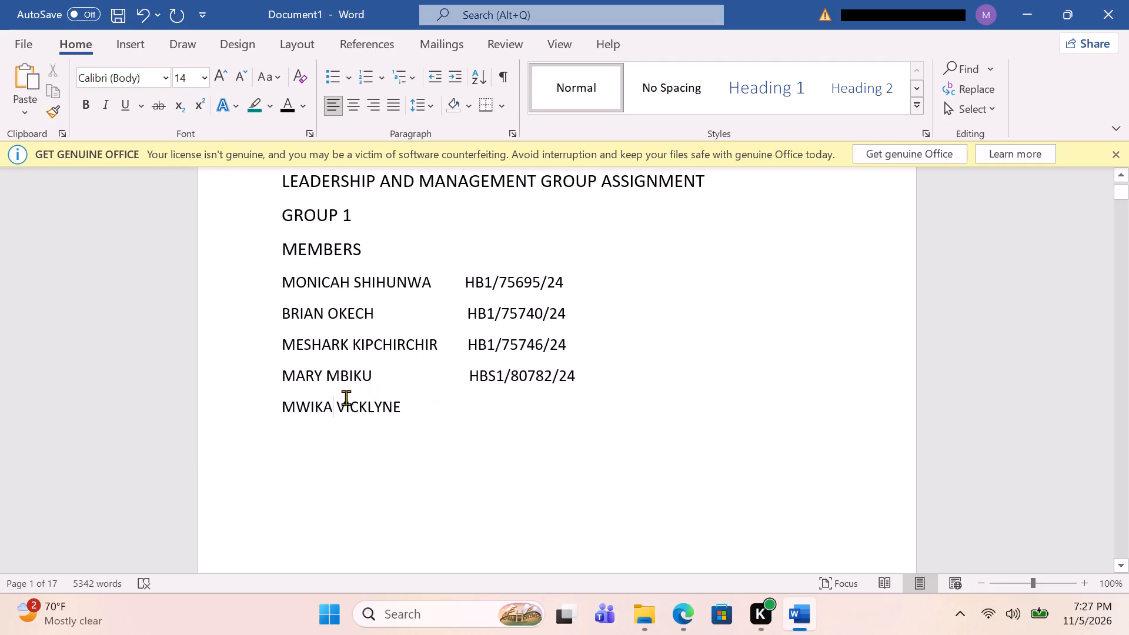
click(321, 439)
click(298, 422)
click(428, 416)
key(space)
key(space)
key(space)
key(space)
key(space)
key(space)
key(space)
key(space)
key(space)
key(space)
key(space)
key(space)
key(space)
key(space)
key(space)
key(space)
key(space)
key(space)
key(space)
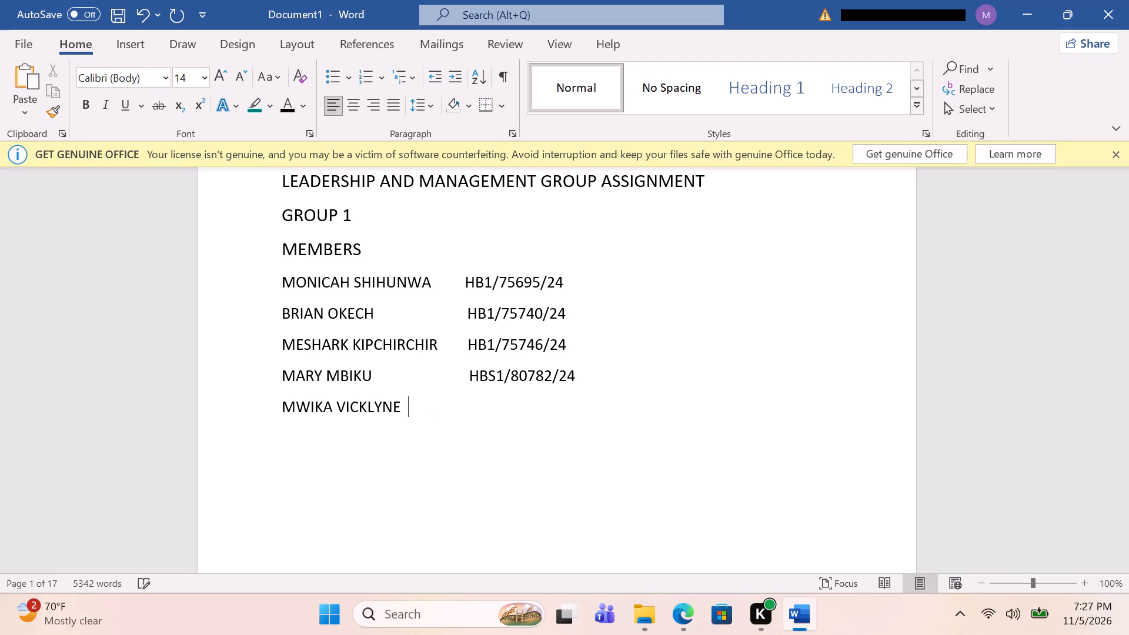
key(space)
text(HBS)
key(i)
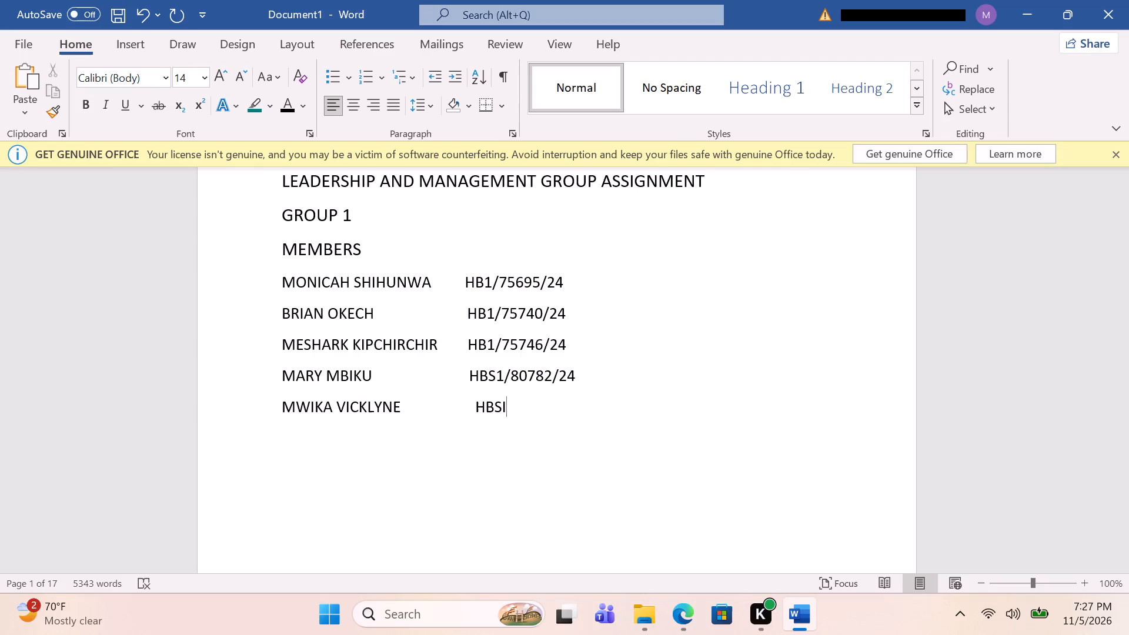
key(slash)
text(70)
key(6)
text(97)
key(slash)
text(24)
Add the sixth member's name in capitals on a new line below the fifth member's entry.
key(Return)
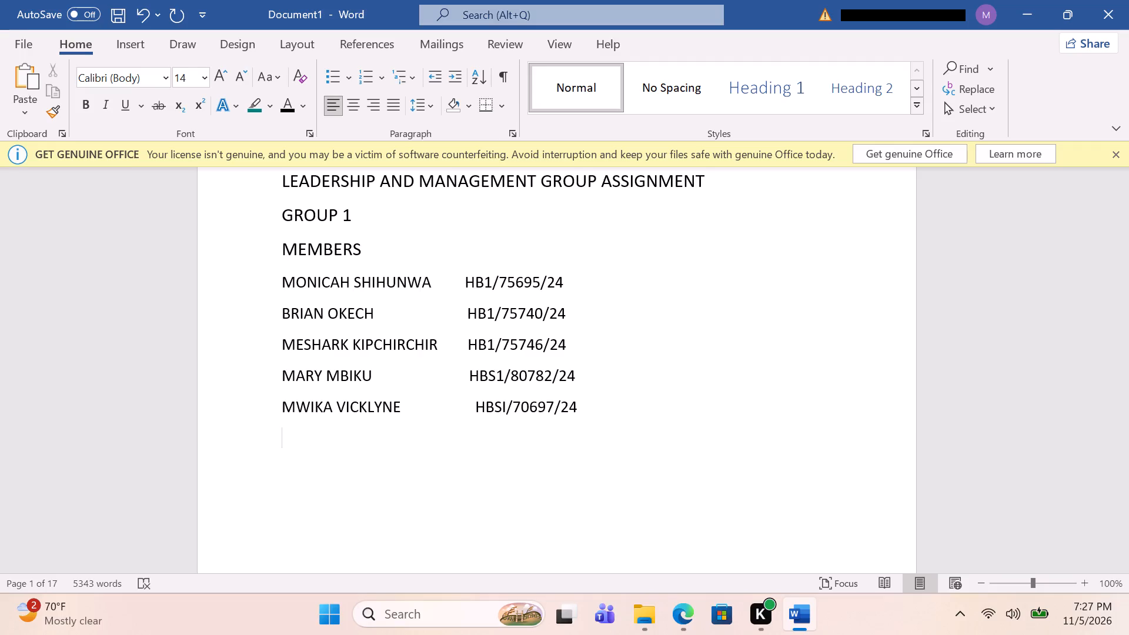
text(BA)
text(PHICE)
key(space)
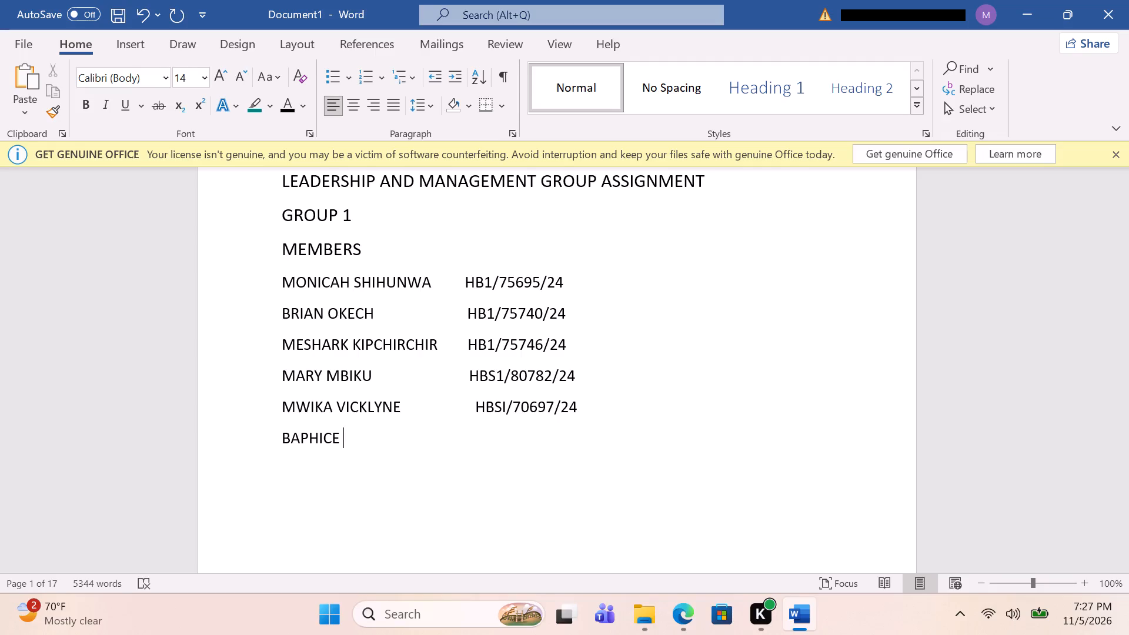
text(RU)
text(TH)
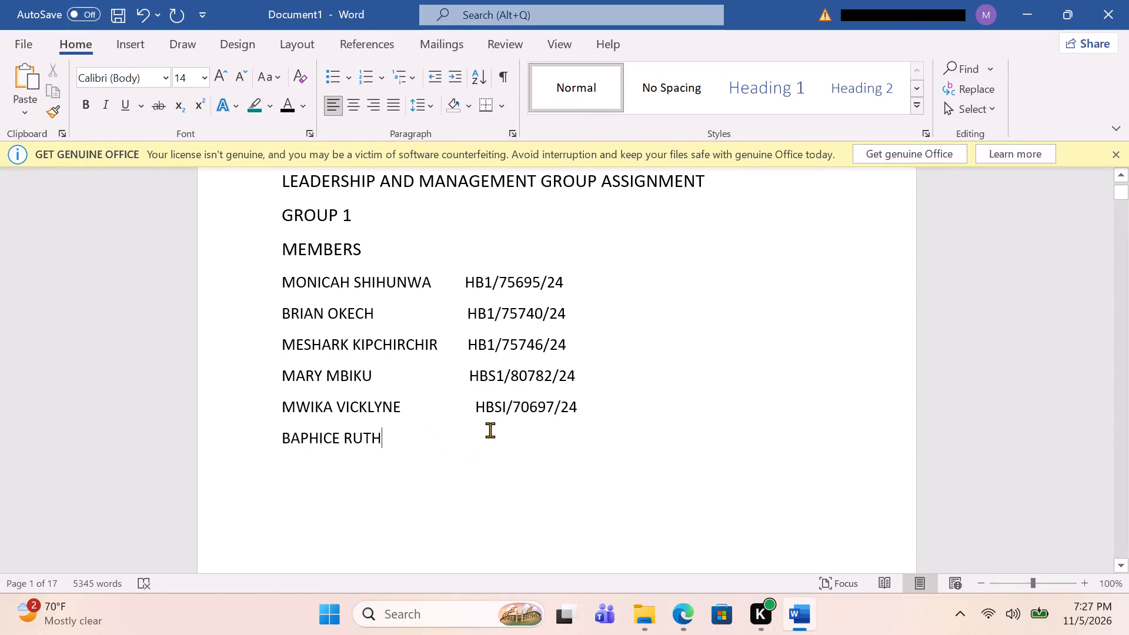
Add the sixth member's registration number on the name's line, spaced out to sit beneath the numbers above.
click(486, 430)
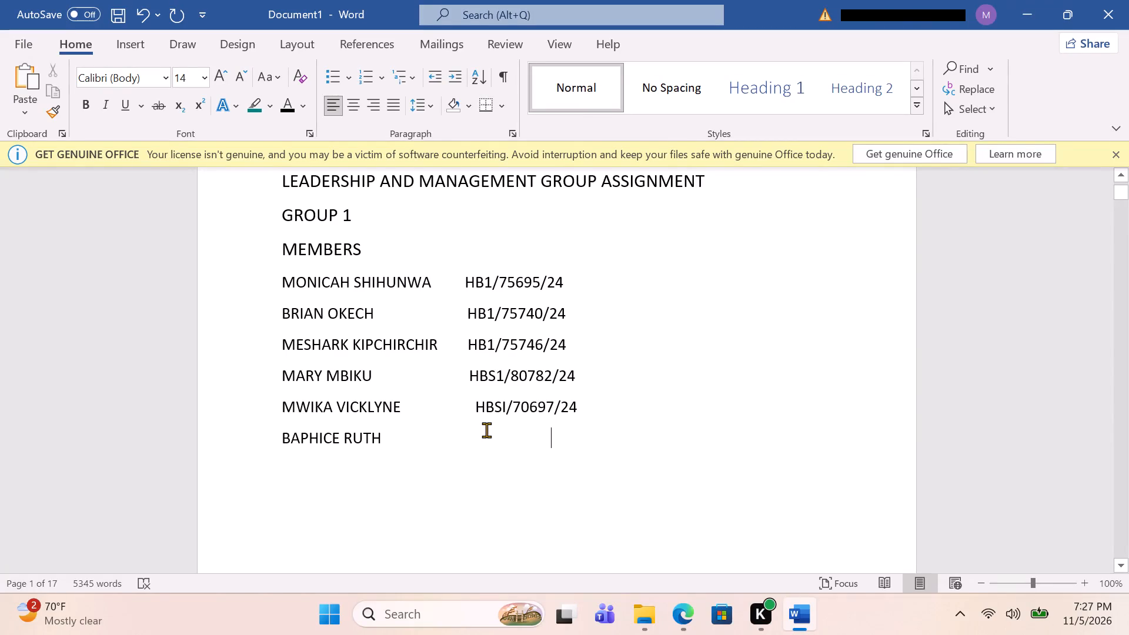
click(389, 439)
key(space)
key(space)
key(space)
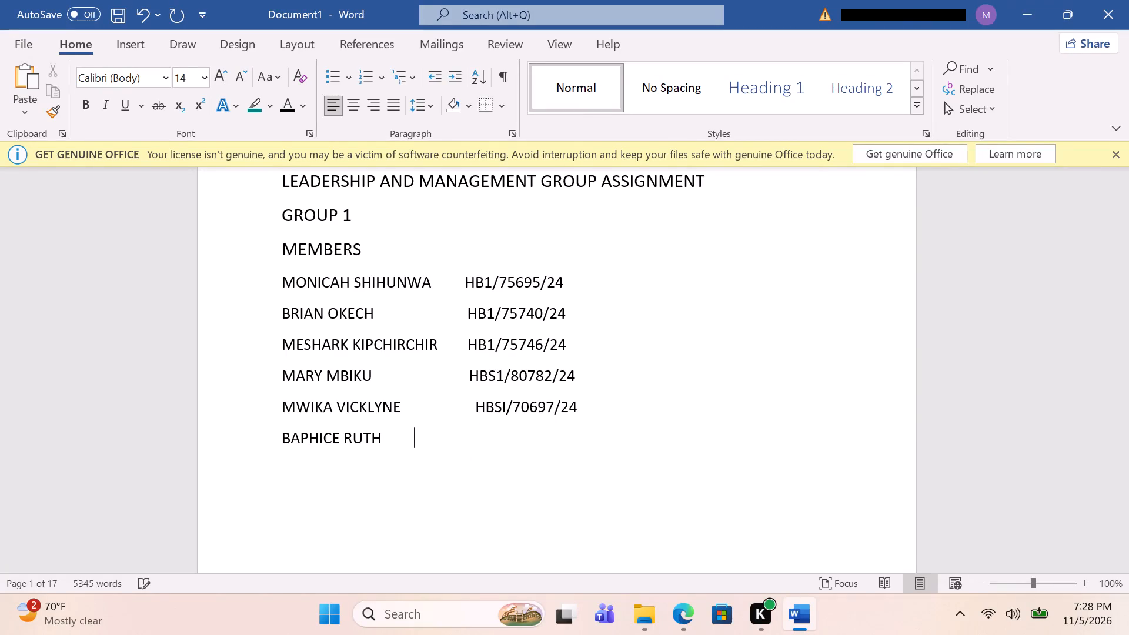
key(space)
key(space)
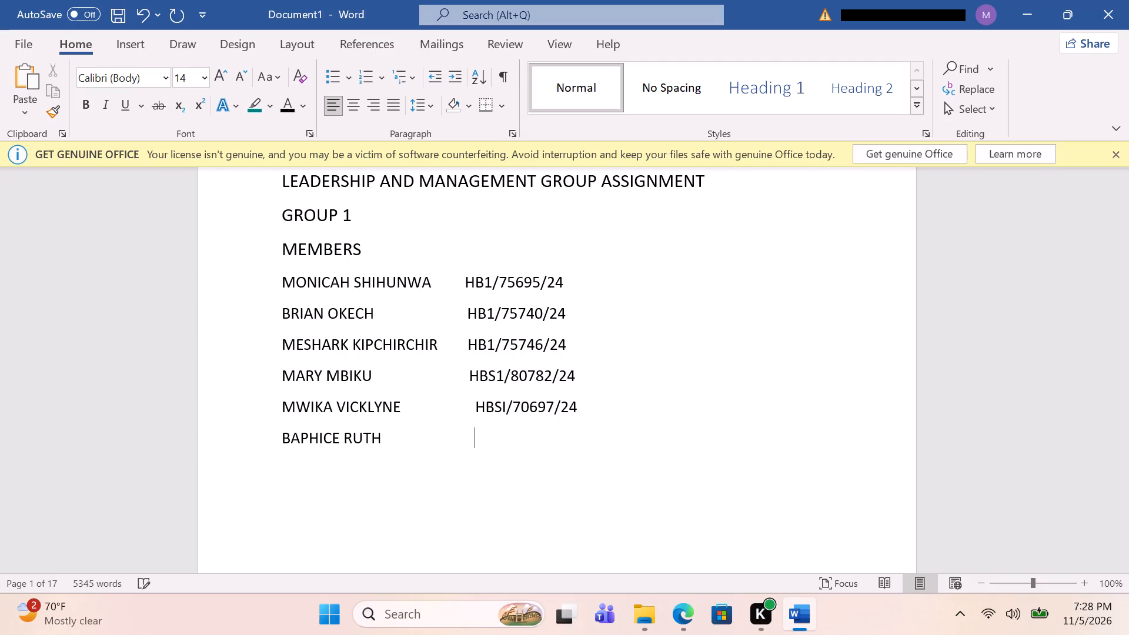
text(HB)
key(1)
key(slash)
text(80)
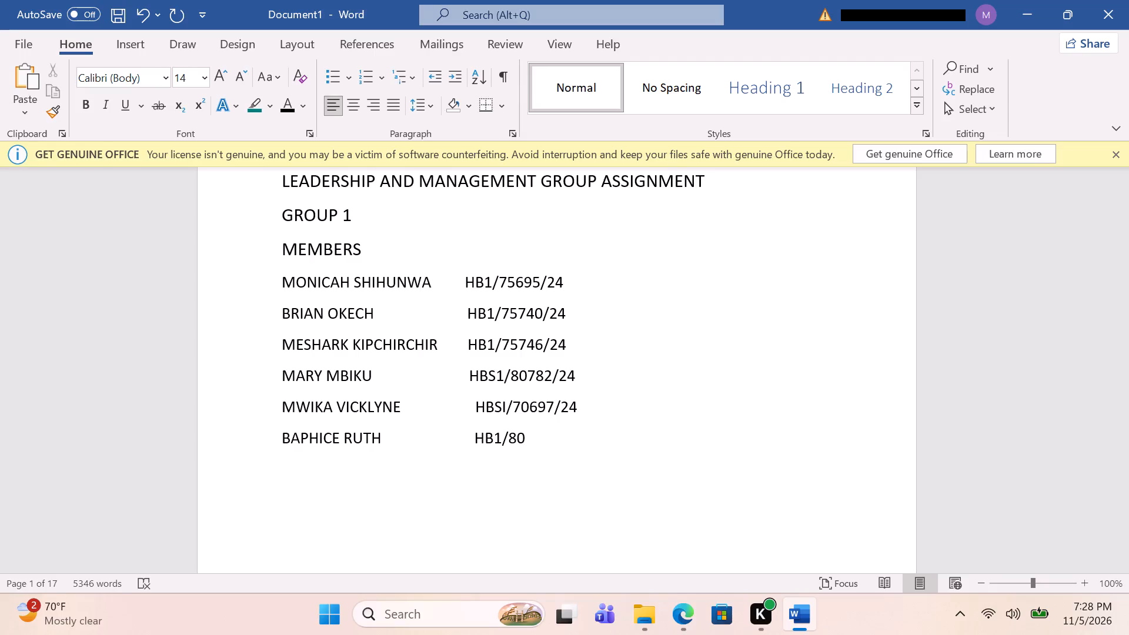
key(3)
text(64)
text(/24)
Add the seventh member's name in capitals on a new line below the sixth member's entry.
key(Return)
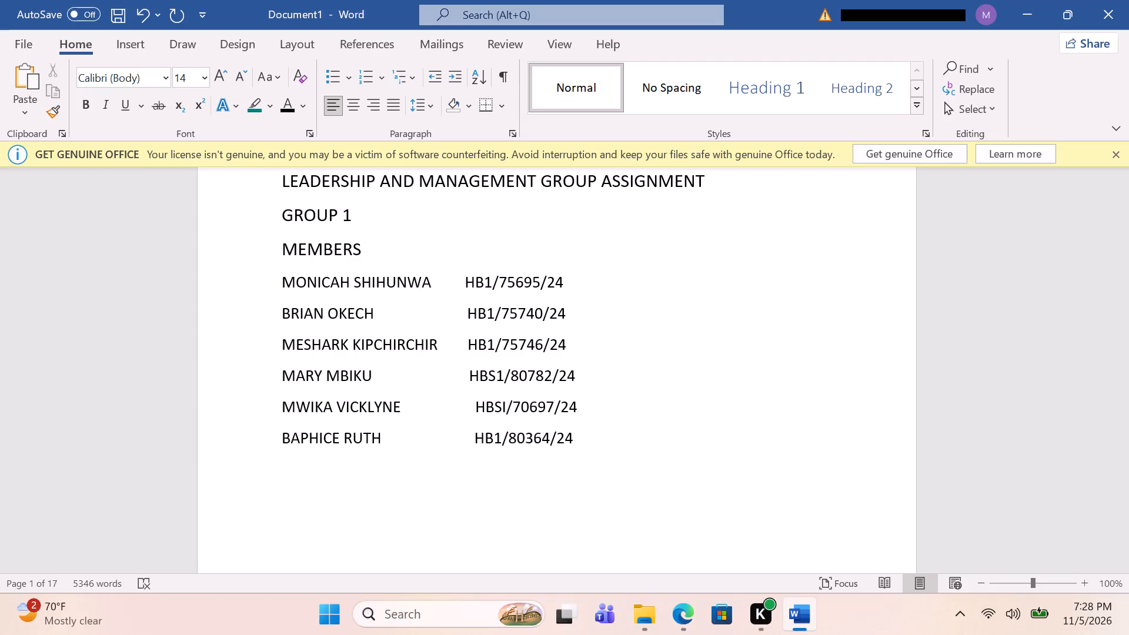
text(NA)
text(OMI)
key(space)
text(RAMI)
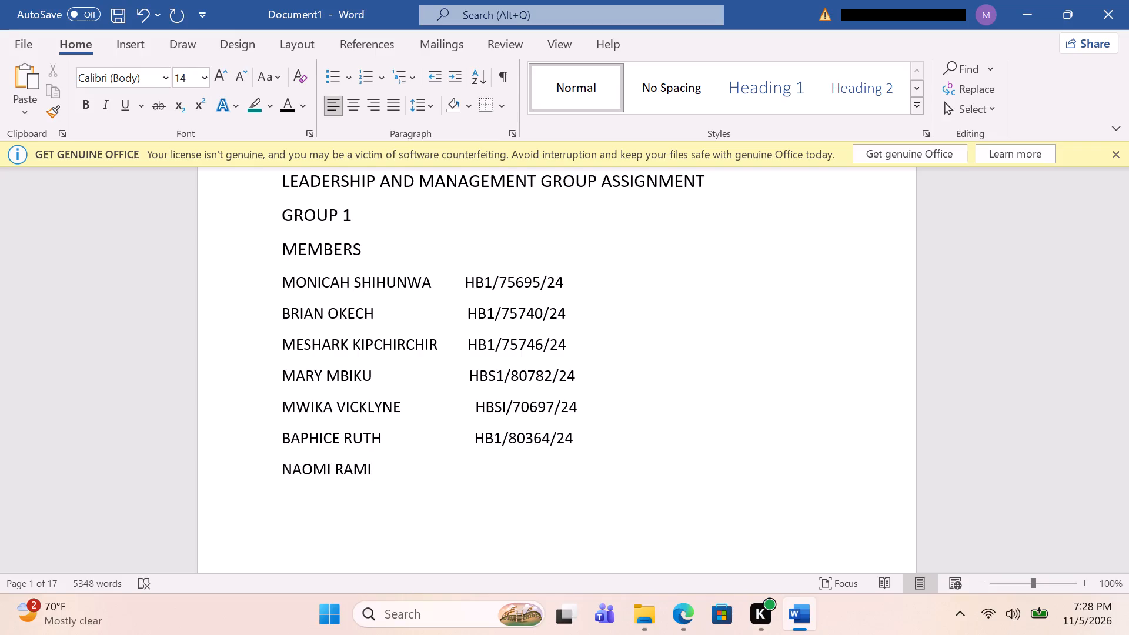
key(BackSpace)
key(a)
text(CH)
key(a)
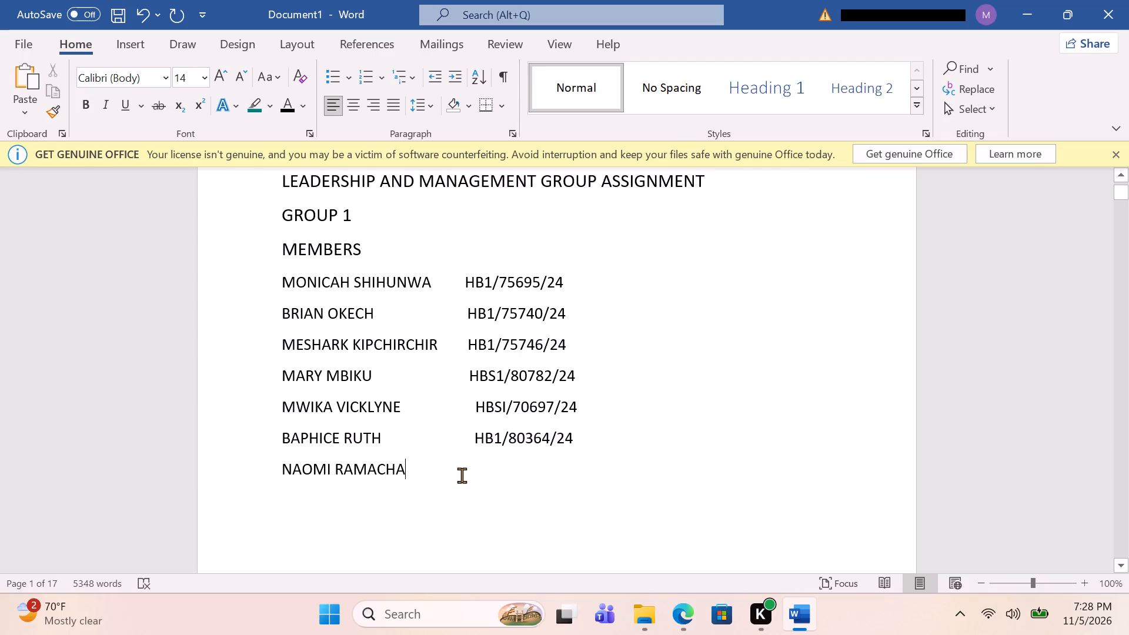
Add the seventh member's registration number on the name's line, spaced out to sit beneath the numbers above.
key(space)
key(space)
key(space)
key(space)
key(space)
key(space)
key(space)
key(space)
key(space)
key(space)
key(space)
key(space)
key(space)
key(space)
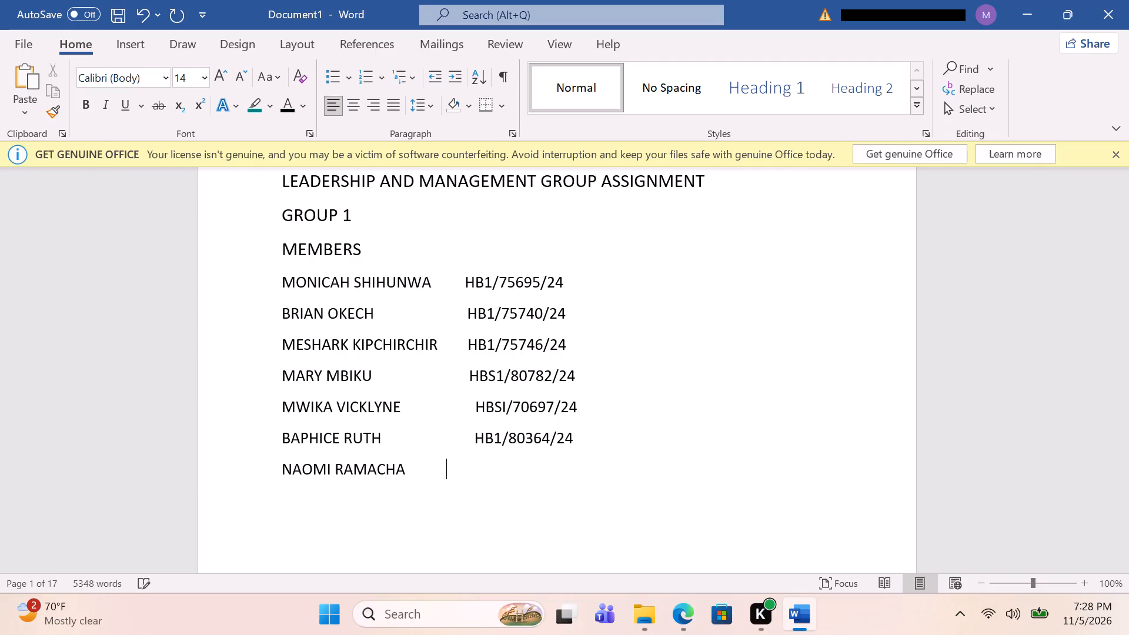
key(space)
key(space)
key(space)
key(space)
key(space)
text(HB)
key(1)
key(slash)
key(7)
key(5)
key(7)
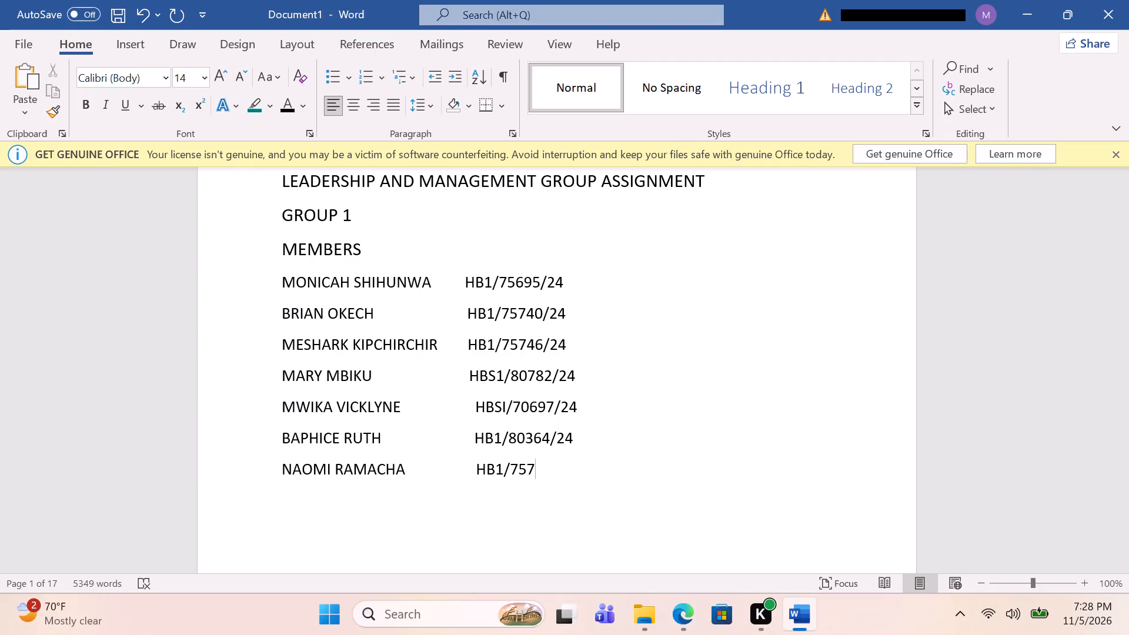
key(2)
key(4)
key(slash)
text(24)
Add the eighth member's name in capitals on a new line below the seventh member's entry.
click(285, 481)
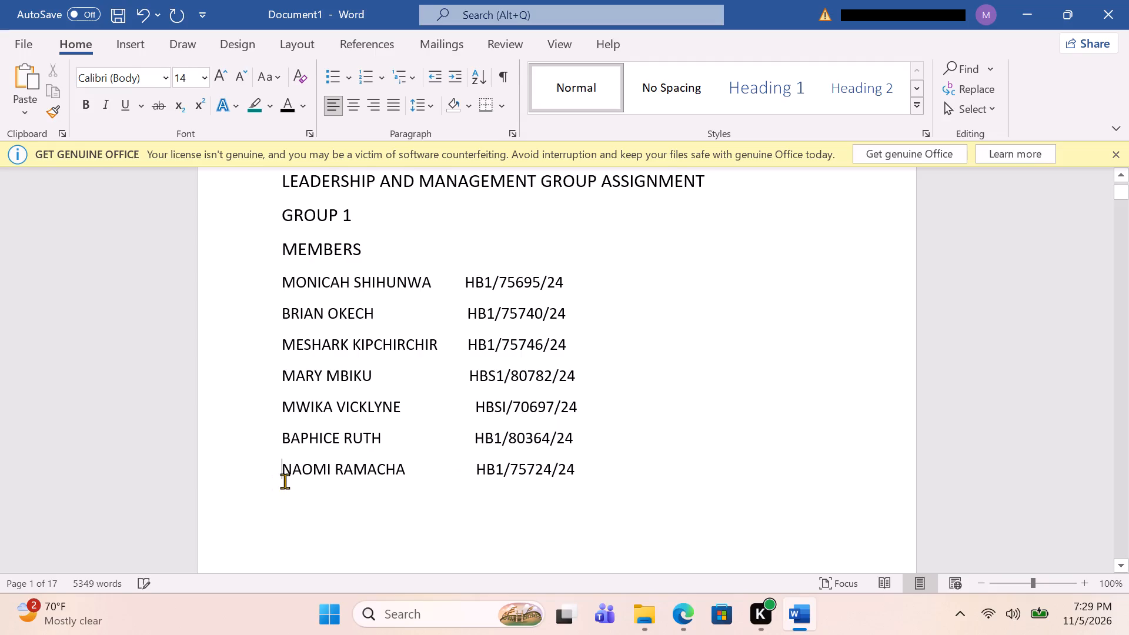
click(596, 456)
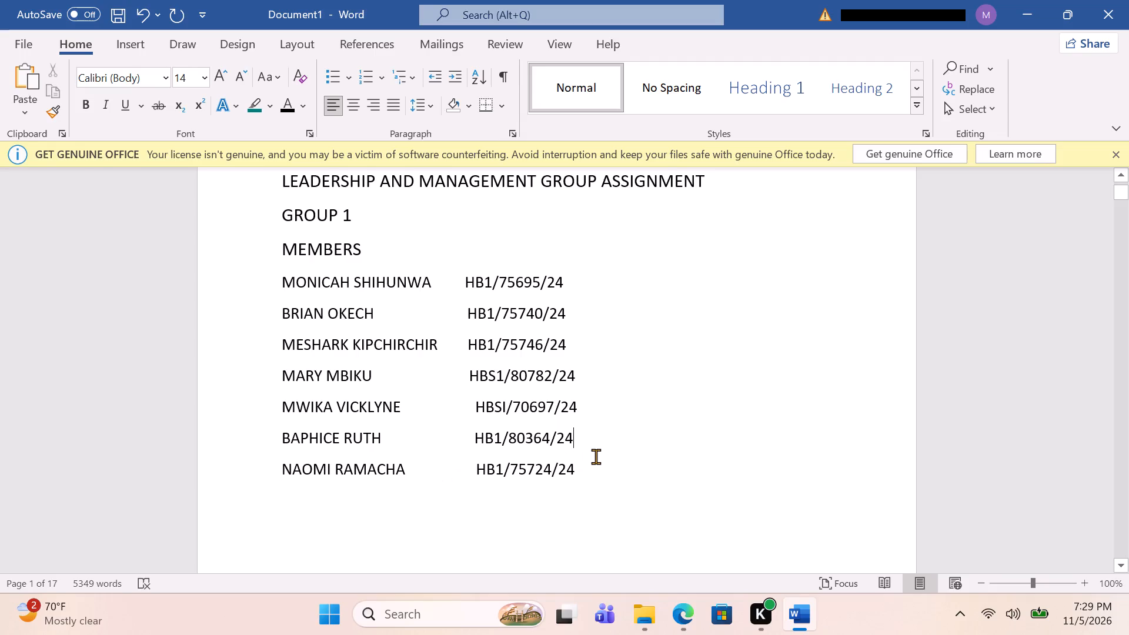
click(590, 466)
key(Return)
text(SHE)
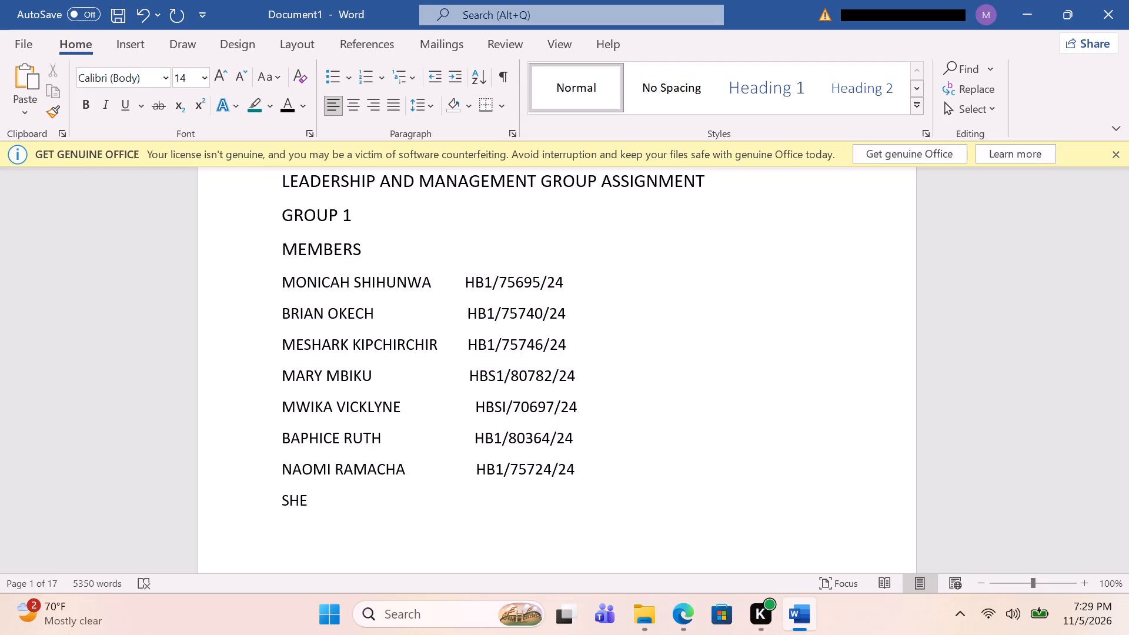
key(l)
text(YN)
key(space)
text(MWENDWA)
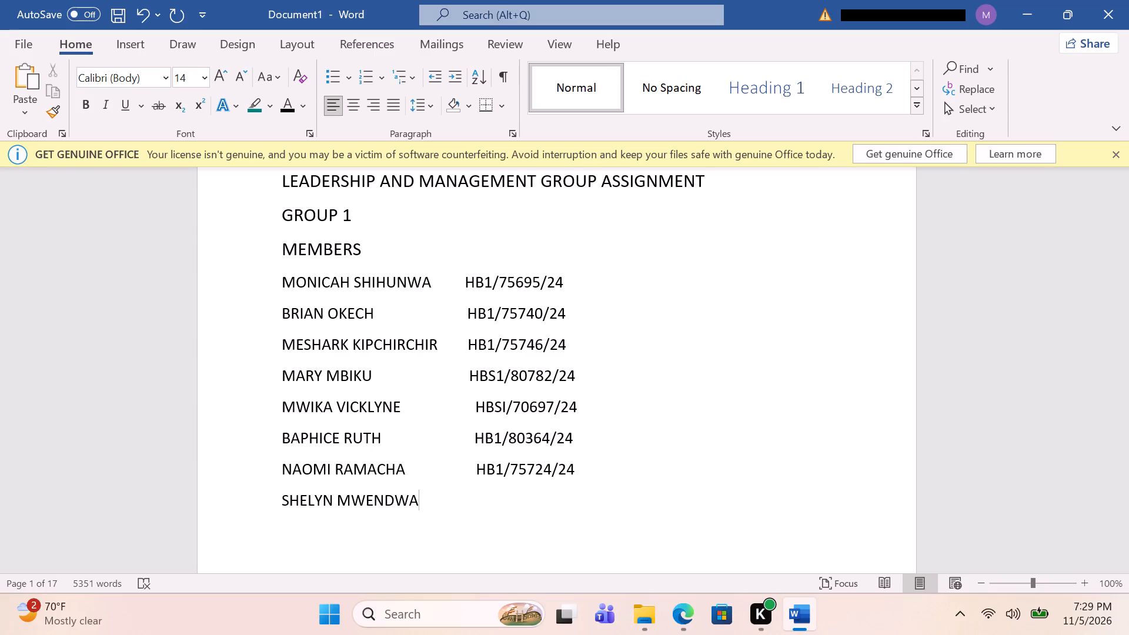
Add the eighth member's registration number on the name's line, spaced out to sit beneath the numbers above.
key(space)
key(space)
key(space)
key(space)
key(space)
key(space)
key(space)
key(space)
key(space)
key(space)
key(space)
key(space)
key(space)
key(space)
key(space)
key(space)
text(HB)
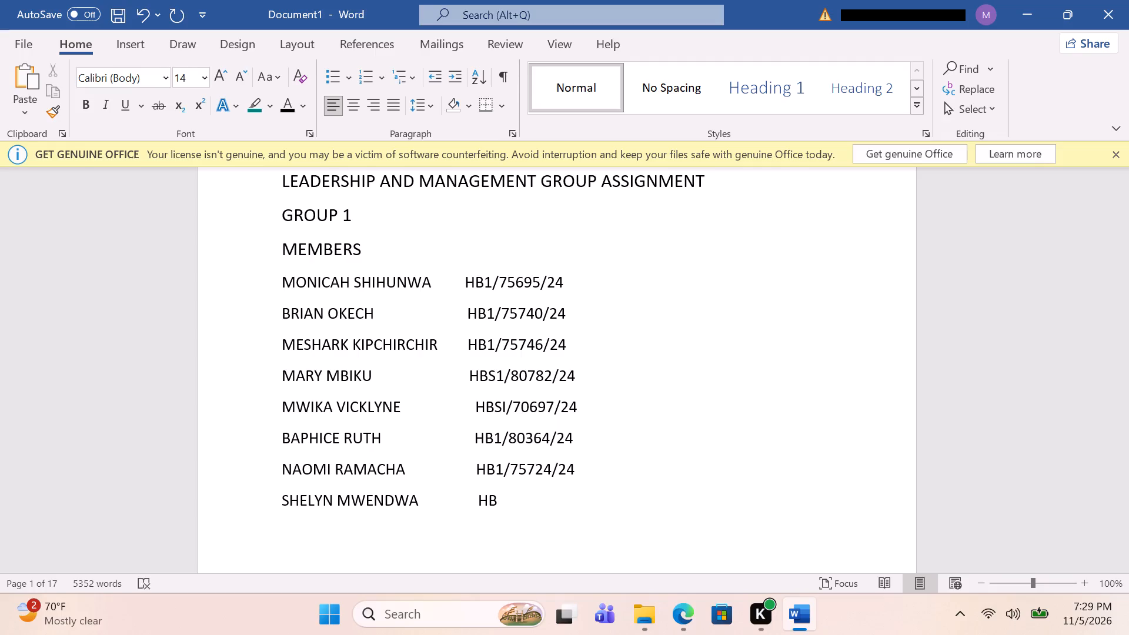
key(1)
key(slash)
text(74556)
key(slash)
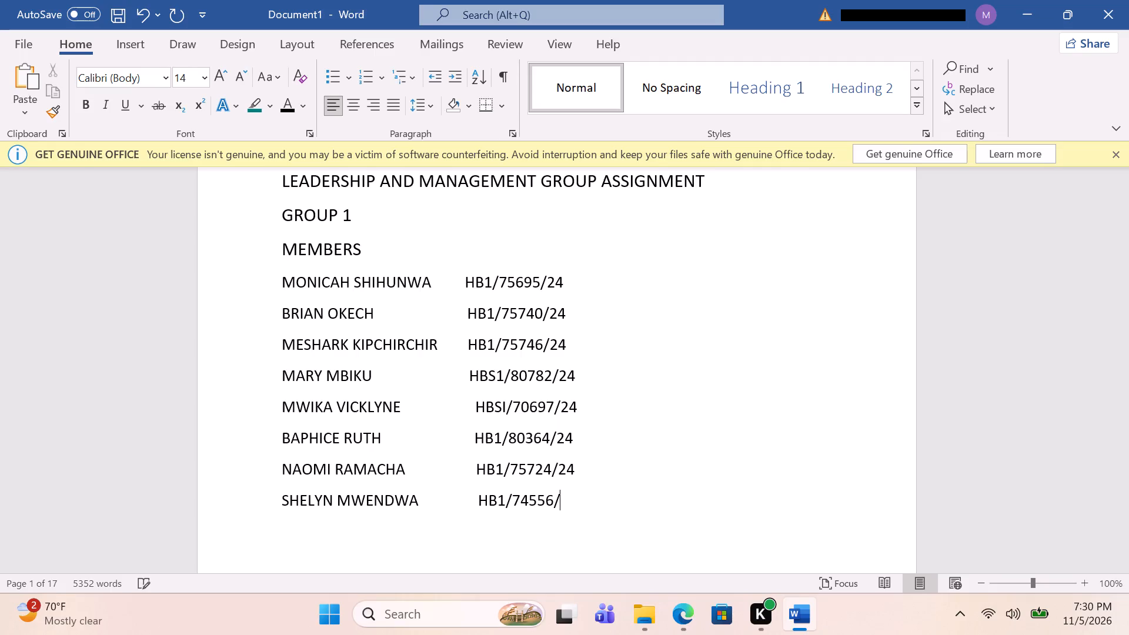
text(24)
Add the ninth member's name in capitals on a new line below the eighth member's entry.
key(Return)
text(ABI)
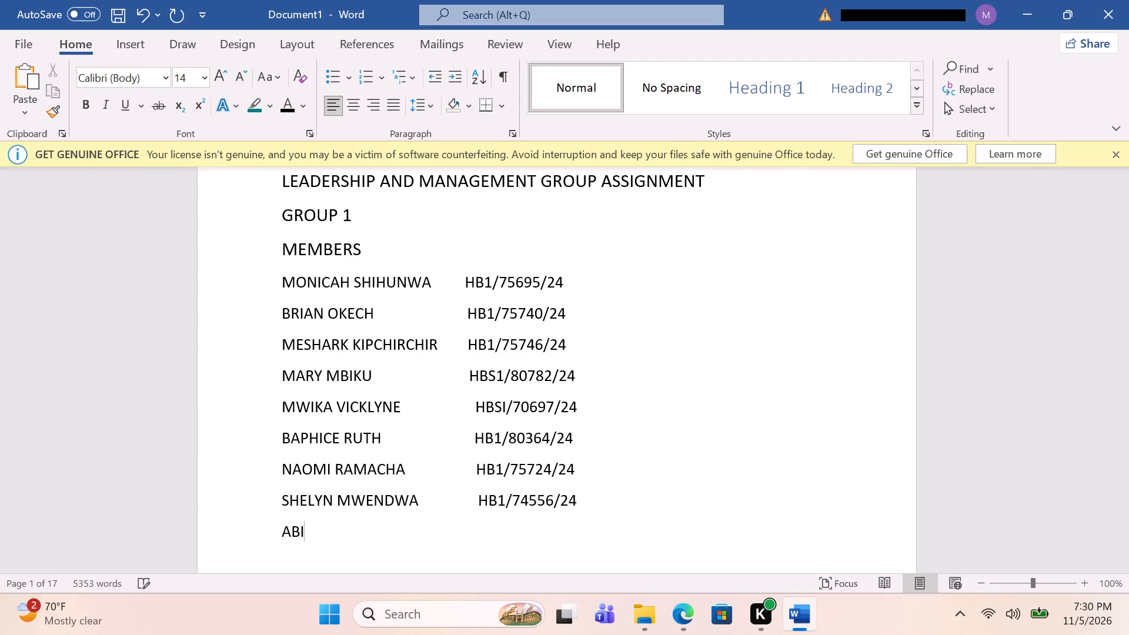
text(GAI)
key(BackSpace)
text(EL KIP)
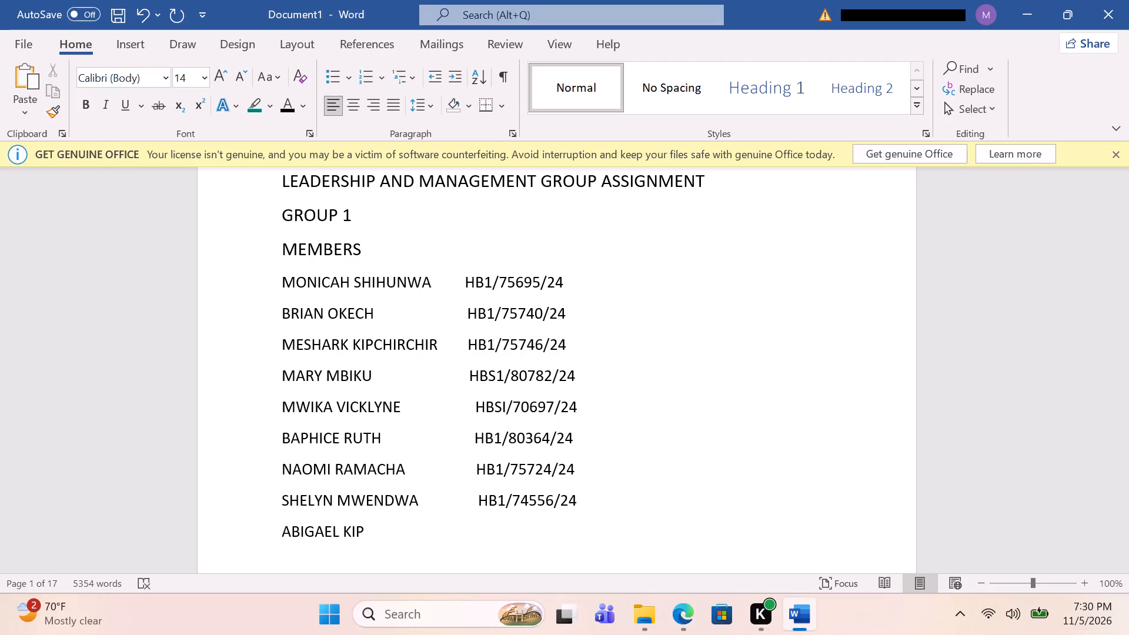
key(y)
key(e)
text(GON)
Add the ninth member's registration number on the name's line, spaced out to sit beneath the numbers above.
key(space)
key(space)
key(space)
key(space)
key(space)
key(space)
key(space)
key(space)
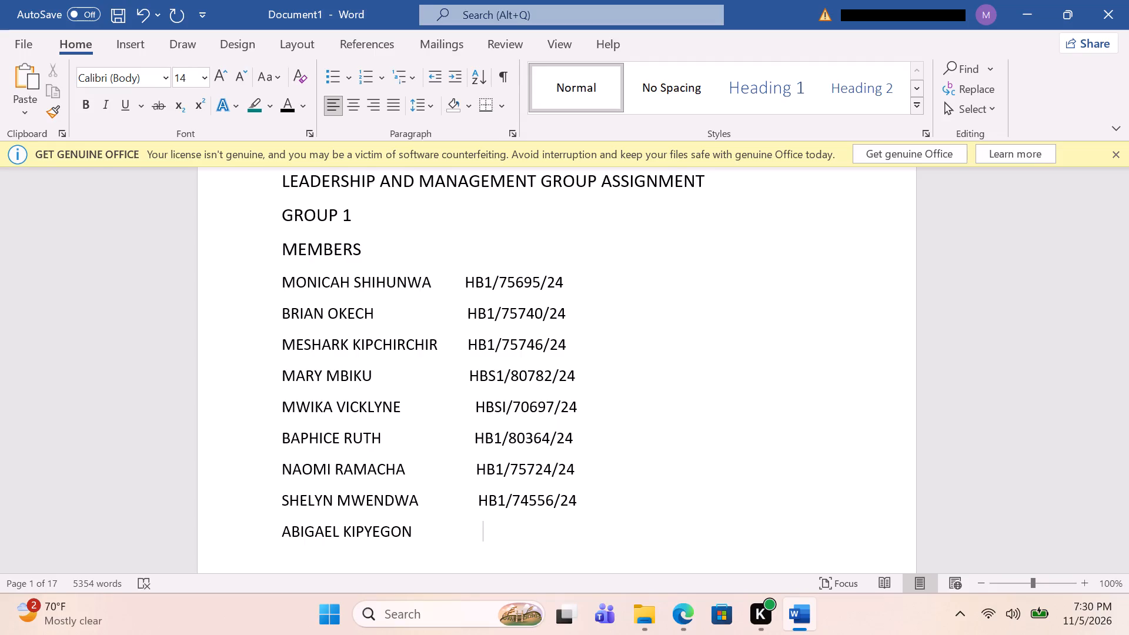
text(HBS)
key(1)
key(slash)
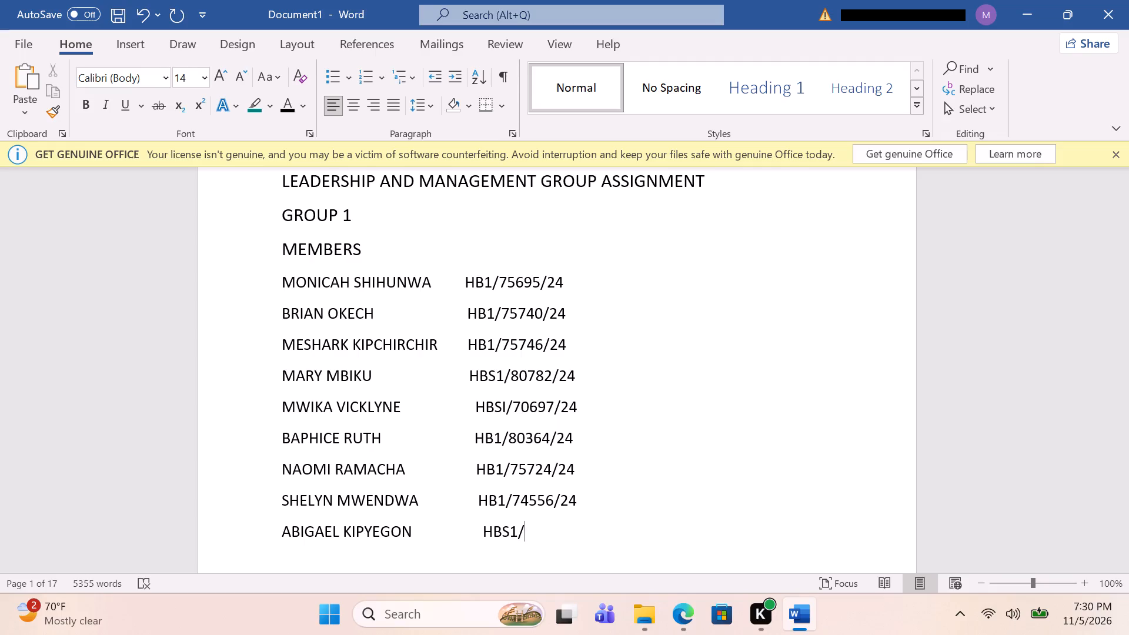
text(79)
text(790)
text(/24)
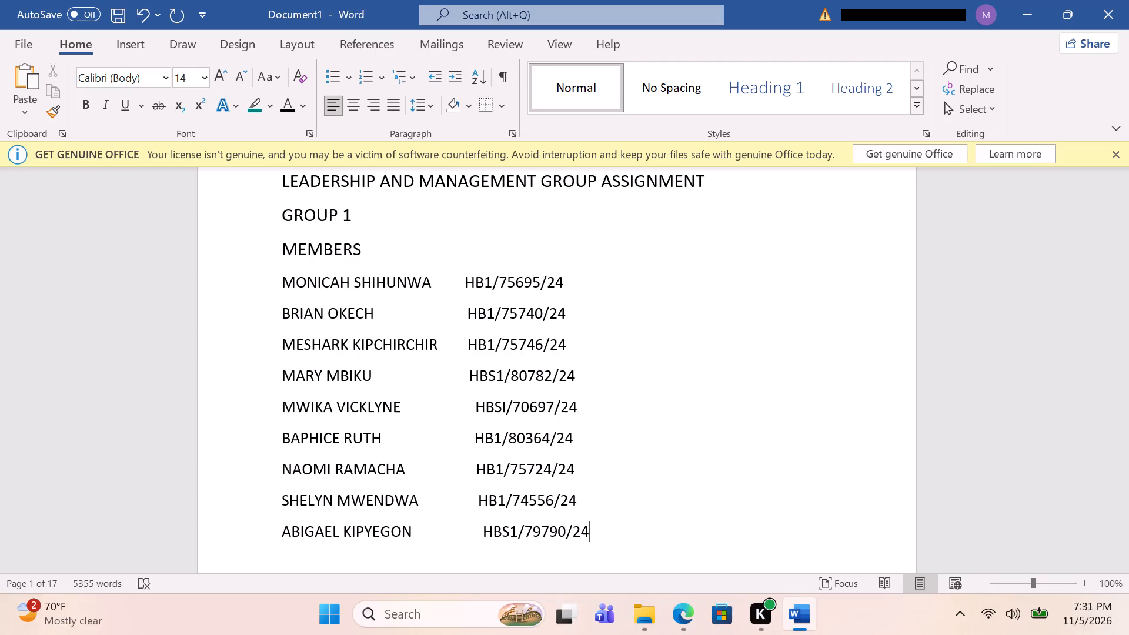
Add the tenth member's name in capitals on a new line below the ninth member's entry.
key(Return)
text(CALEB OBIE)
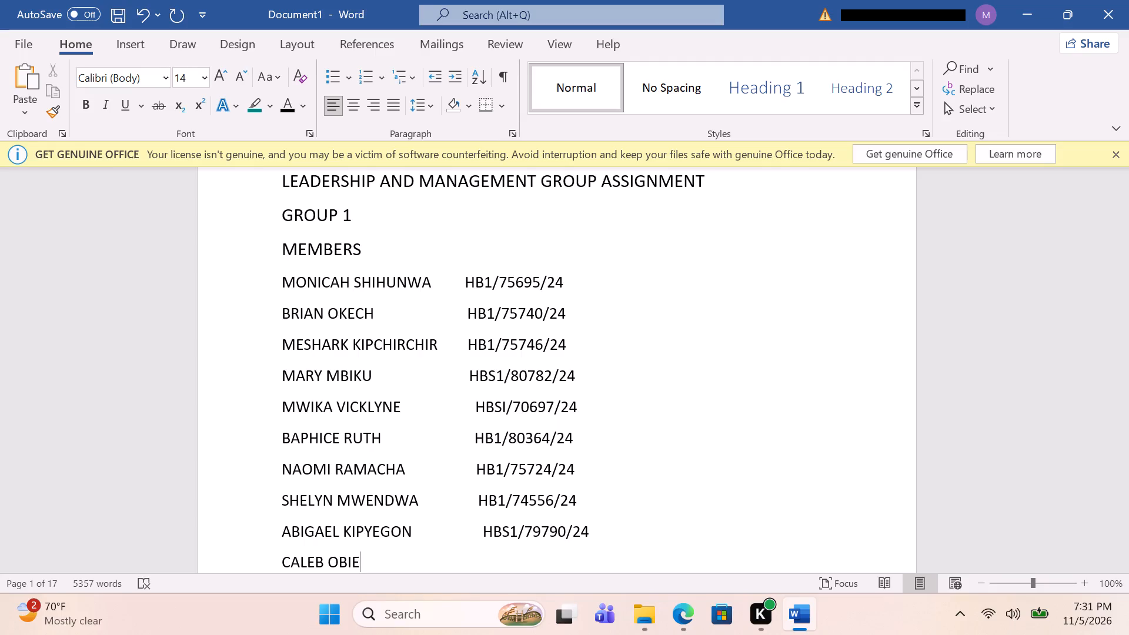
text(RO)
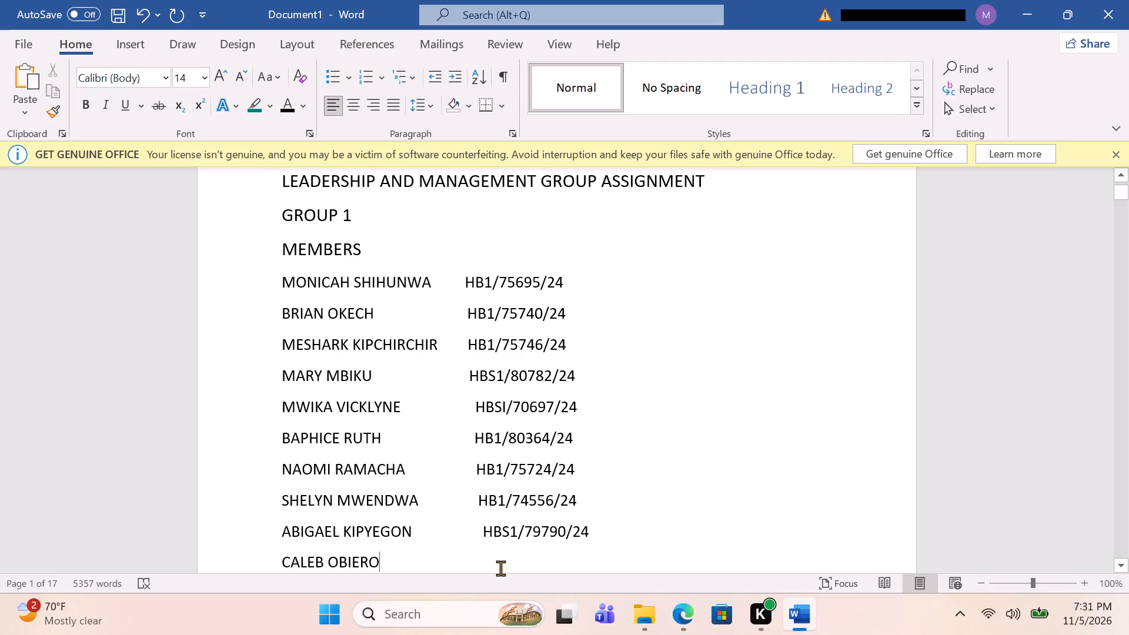
Space out the tenth member's line after the name to reach beneath the registration numbers above, ready for the number.
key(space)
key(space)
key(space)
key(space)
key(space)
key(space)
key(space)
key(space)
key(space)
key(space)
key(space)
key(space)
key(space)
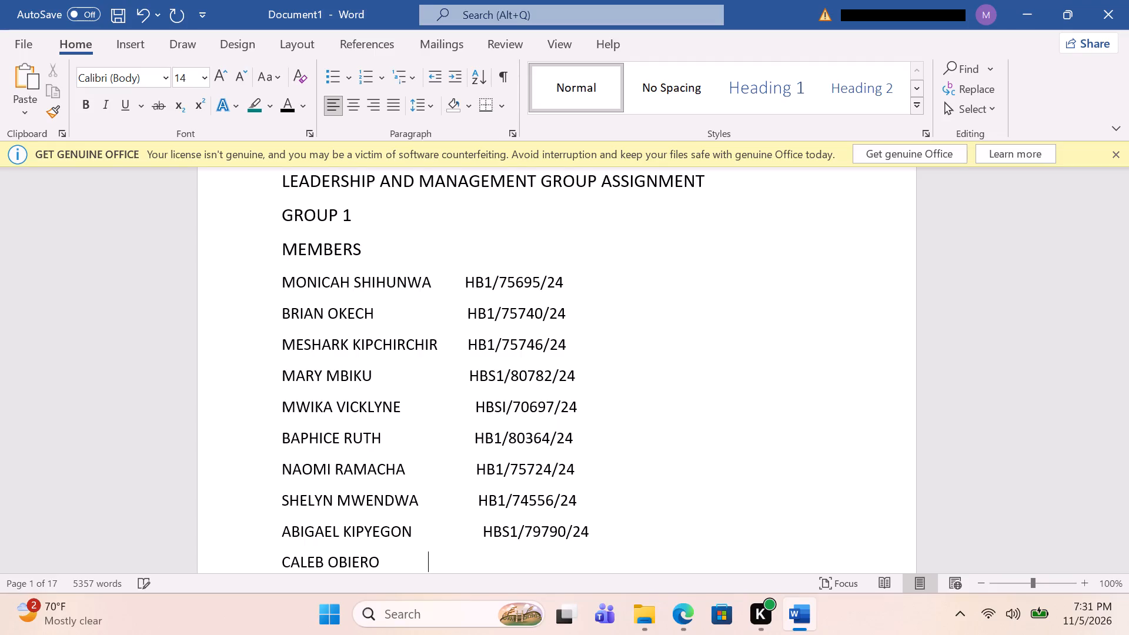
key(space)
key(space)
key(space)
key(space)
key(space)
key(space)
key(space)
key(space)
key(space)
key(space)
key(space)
drag(549, 604, 579, 596)
click(579, 596)
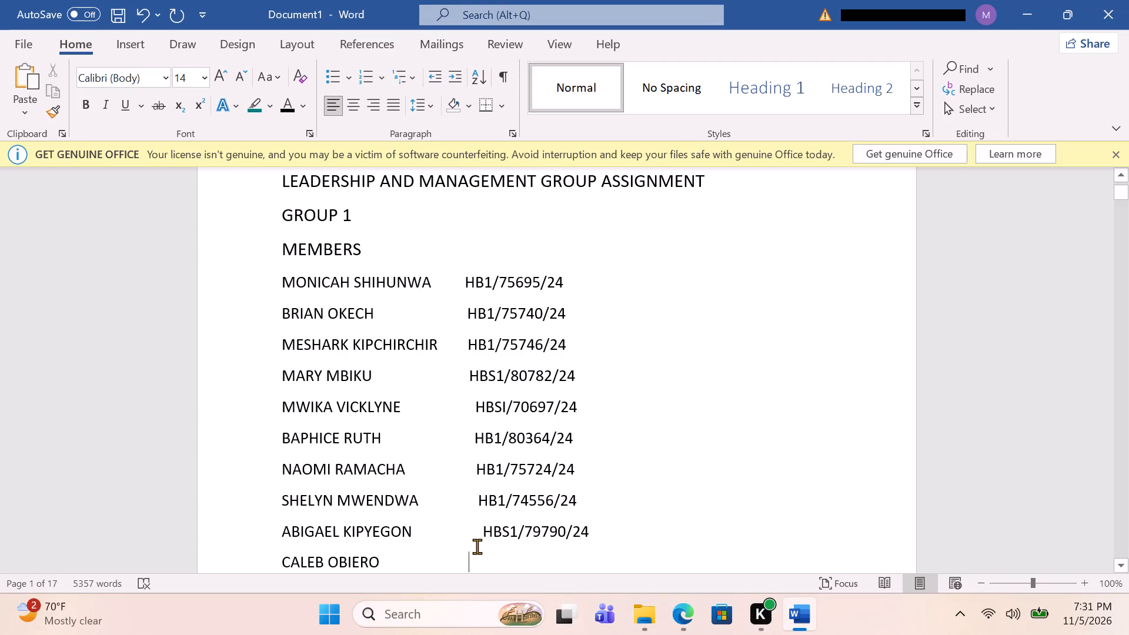
click(497, 557)
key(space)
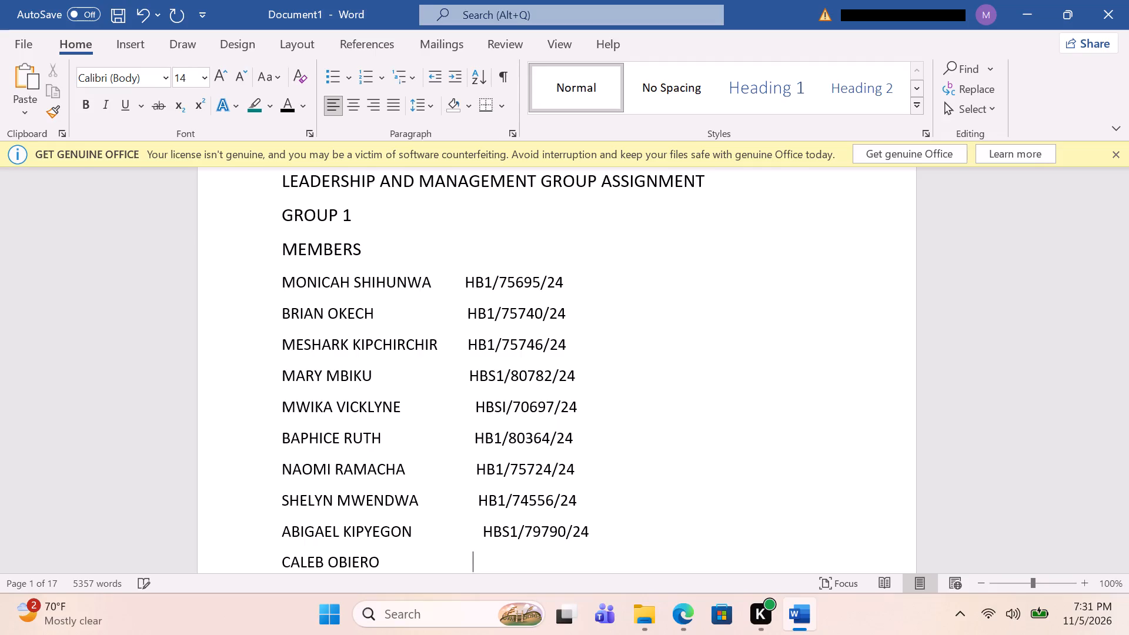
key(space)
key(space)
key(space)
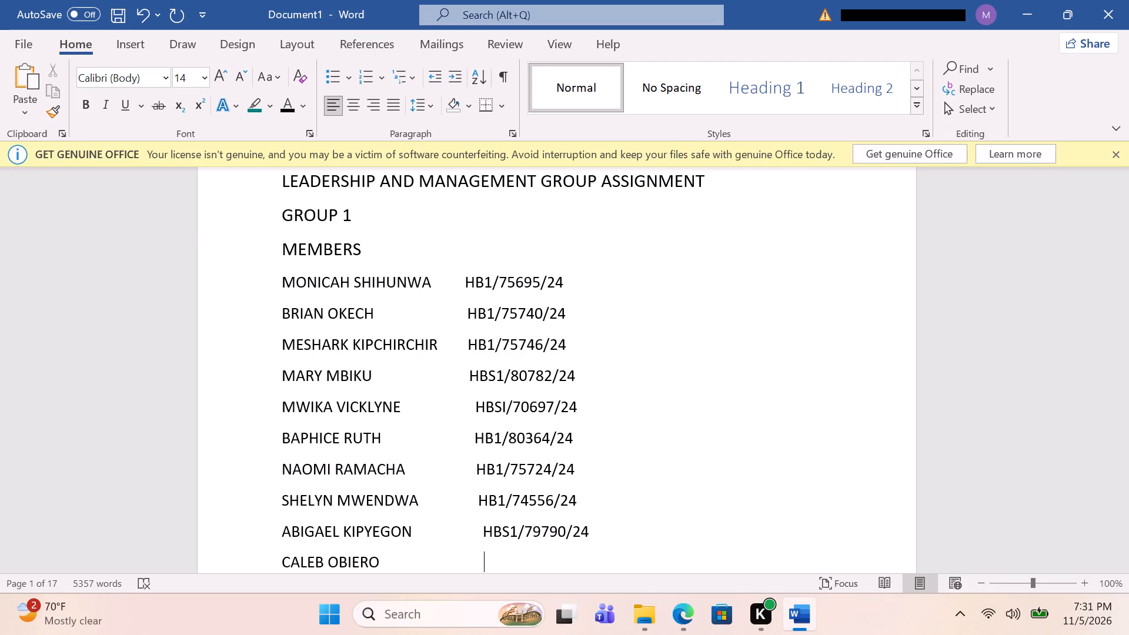
double_click(497, 557)
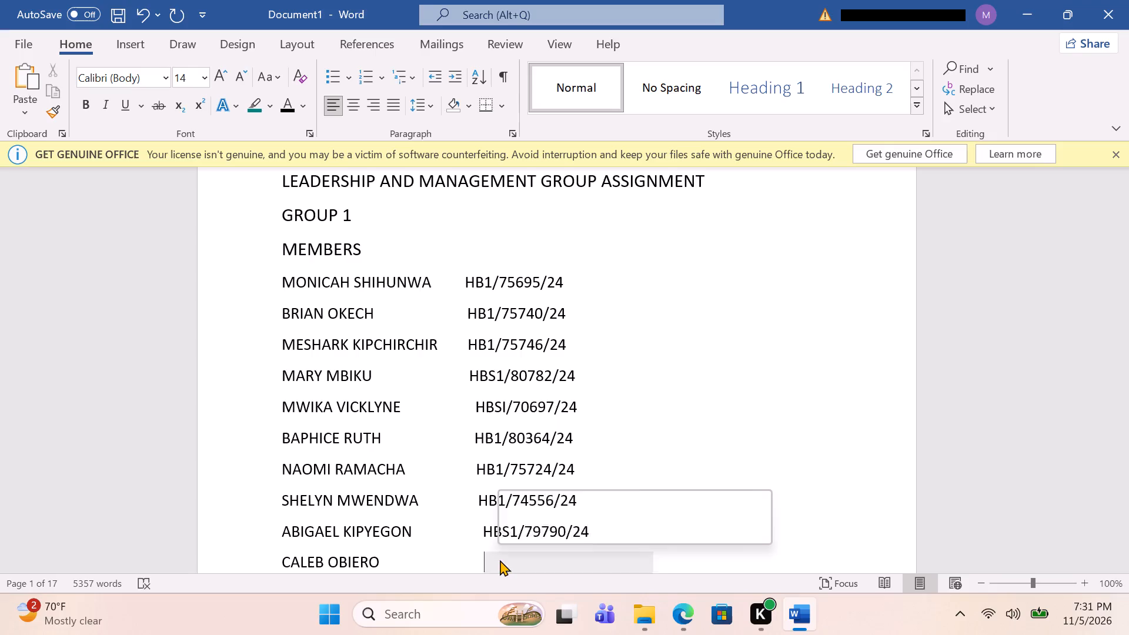
click(502, 560)
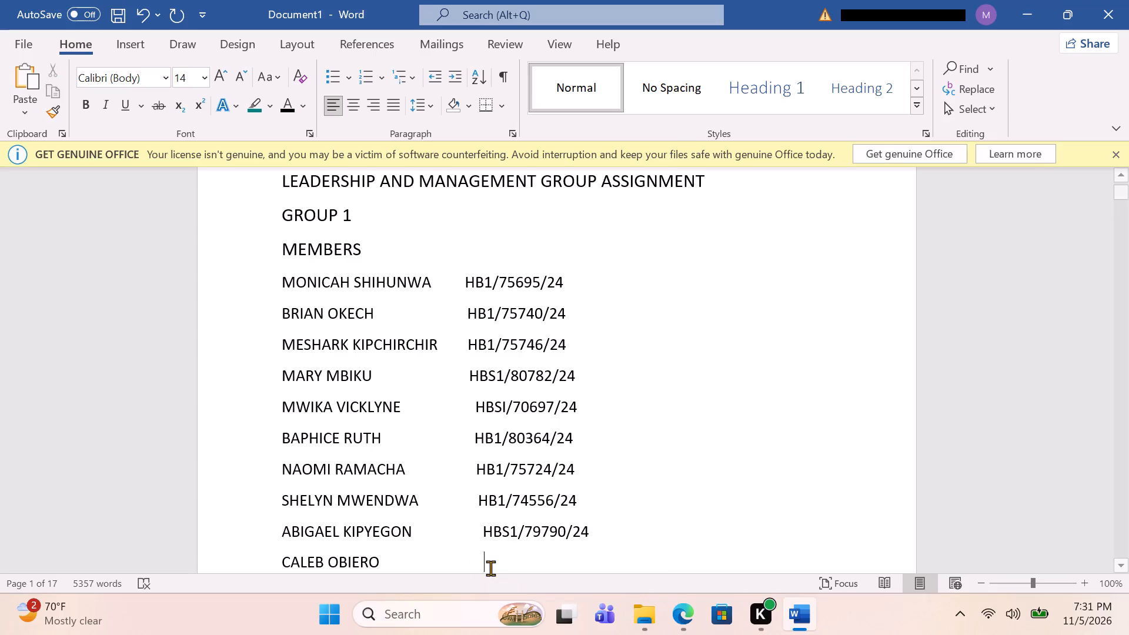
click(493, 564)
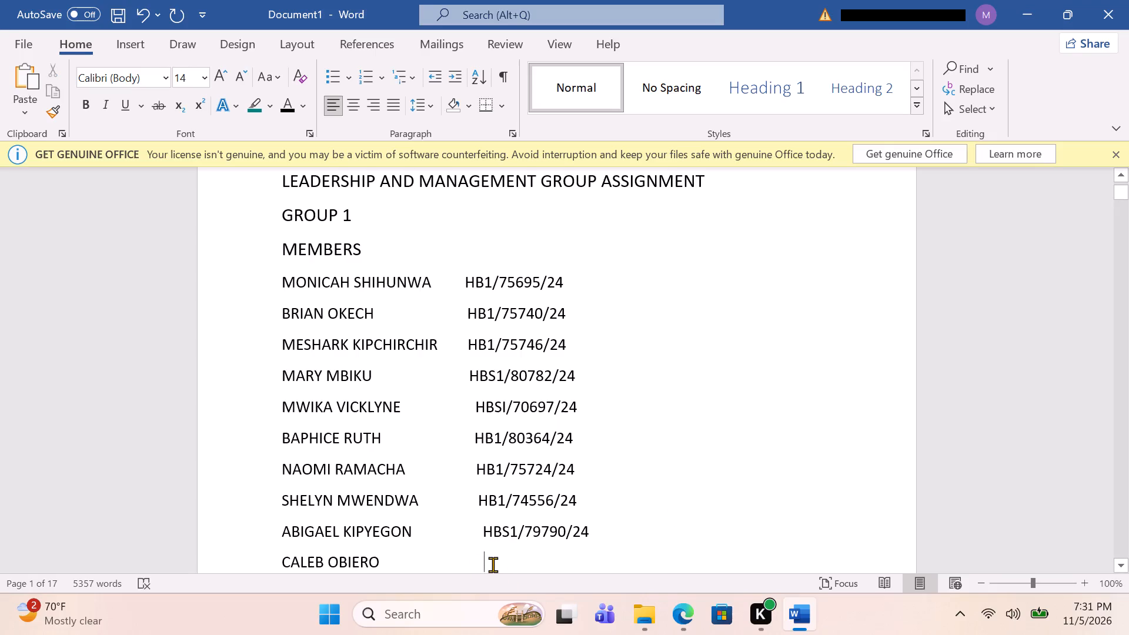
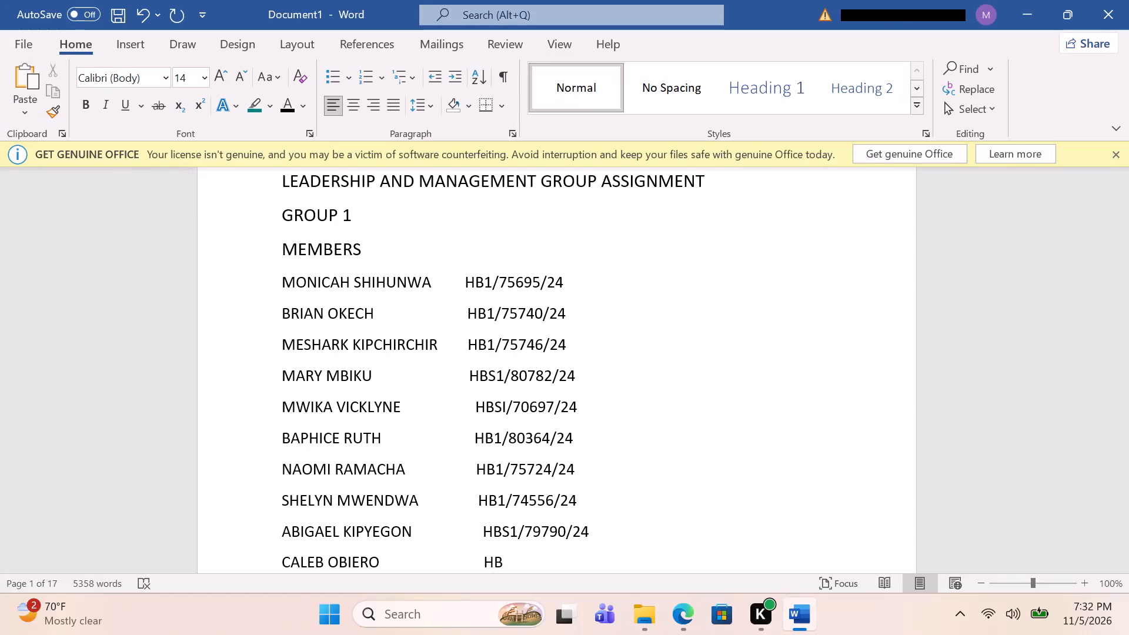
Complete the tenth member's registration number on the name's line, following the HB prefix.
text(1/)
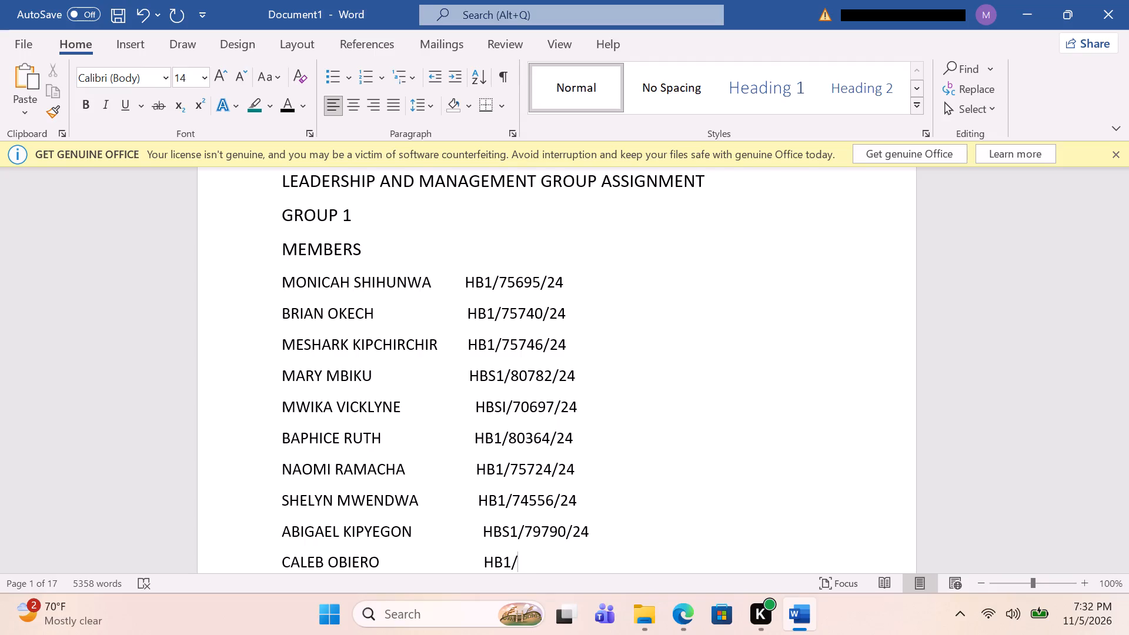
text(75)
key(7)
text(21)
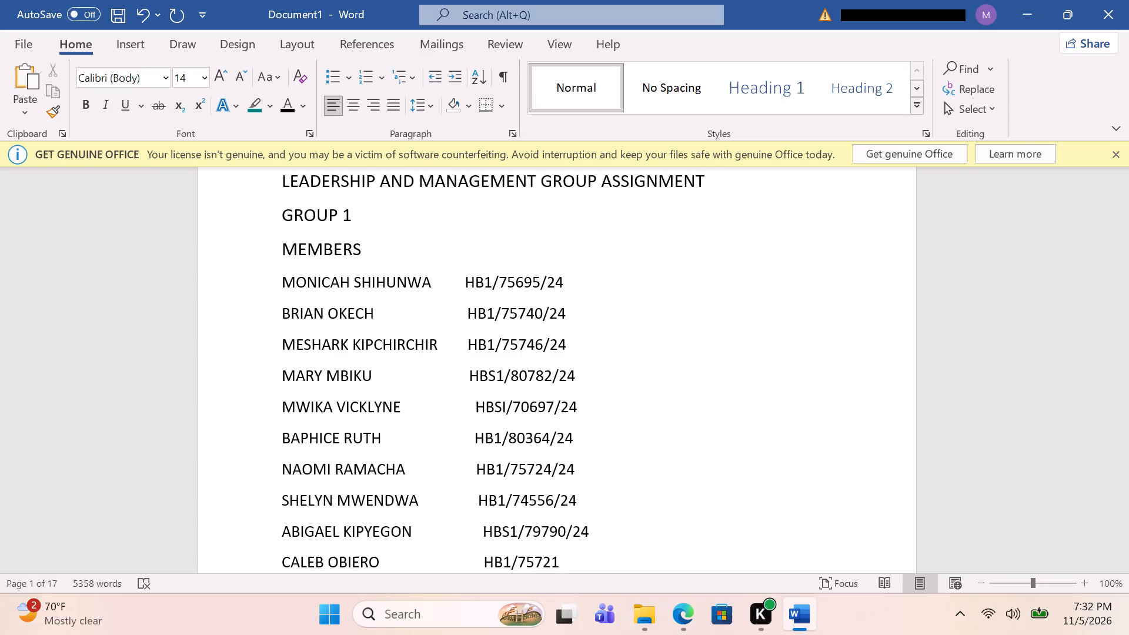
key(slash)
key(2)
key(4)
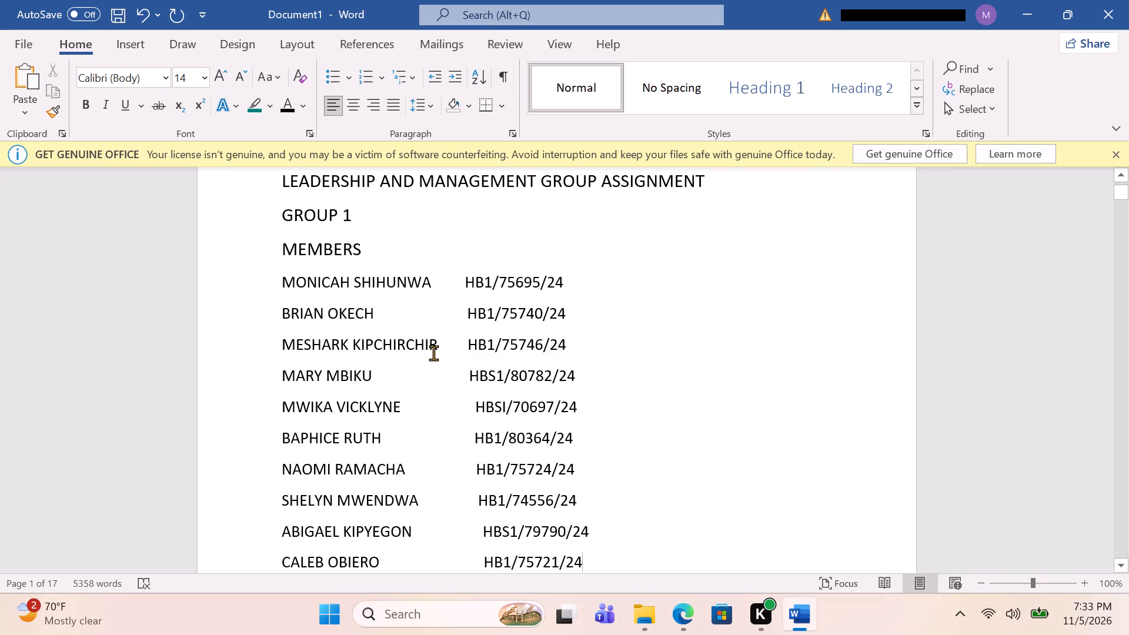
Underline the title LEADERSHIP AND MANAGEMENT GROUP ASSIGNMENT on the front page.
scroll(433, 355, up, 3)
drag(292, 293, 400, 331)
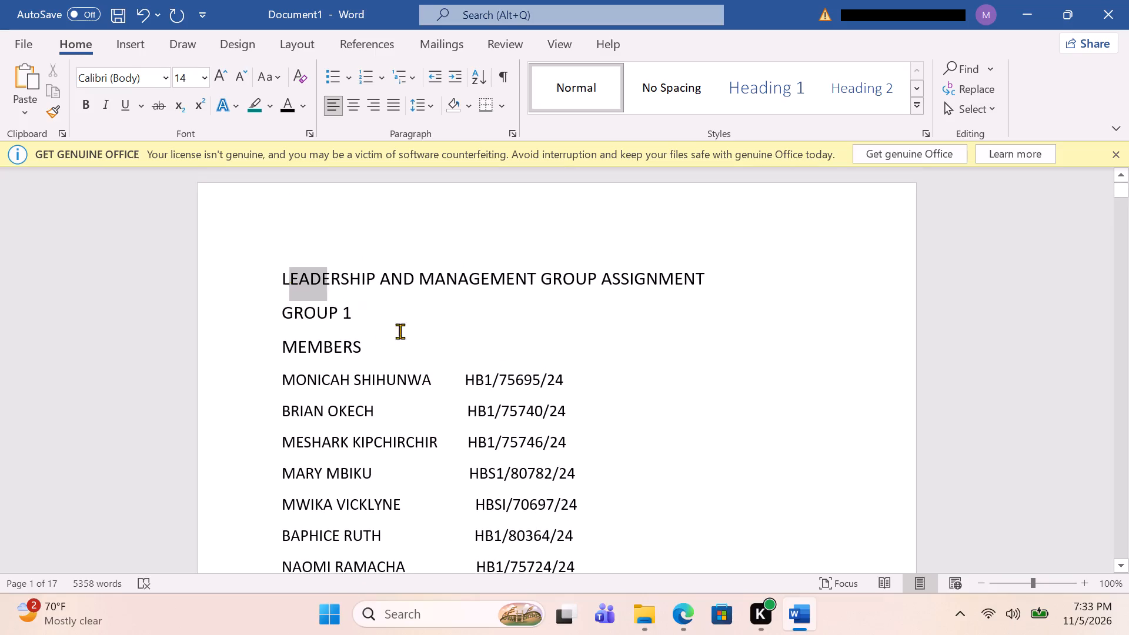
drag(400, 331, 733, 288)
click(783, 266)
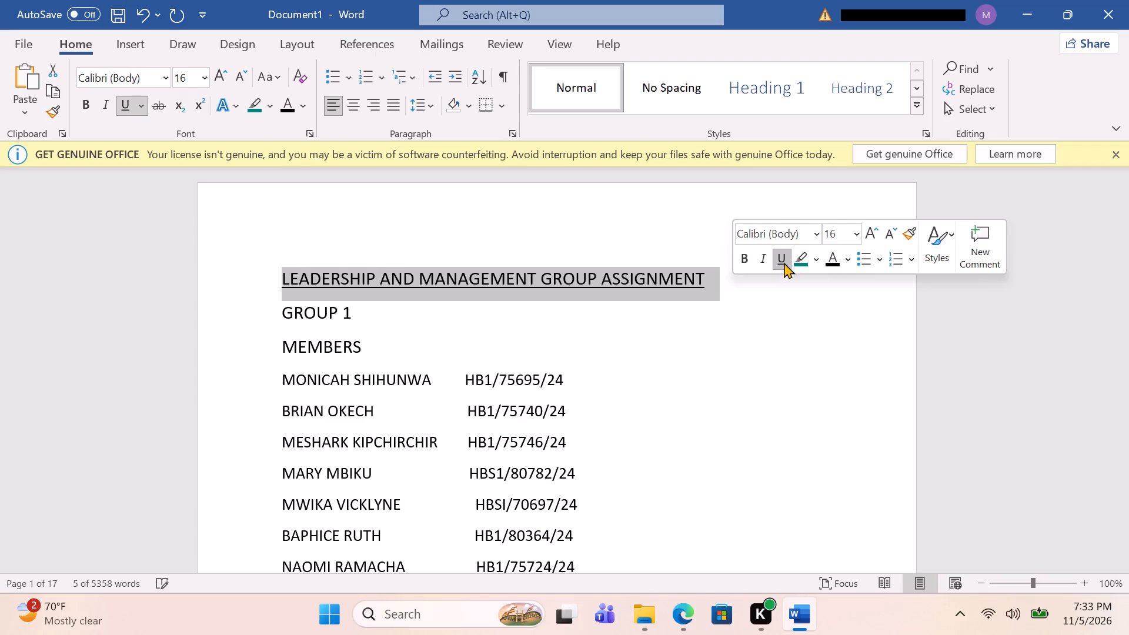
Move the underlined assignment title below GROUP 1, on its own line with a blank line between them.
drag(693, 298, 687, 316)
drag(672, 368, 672, 373)
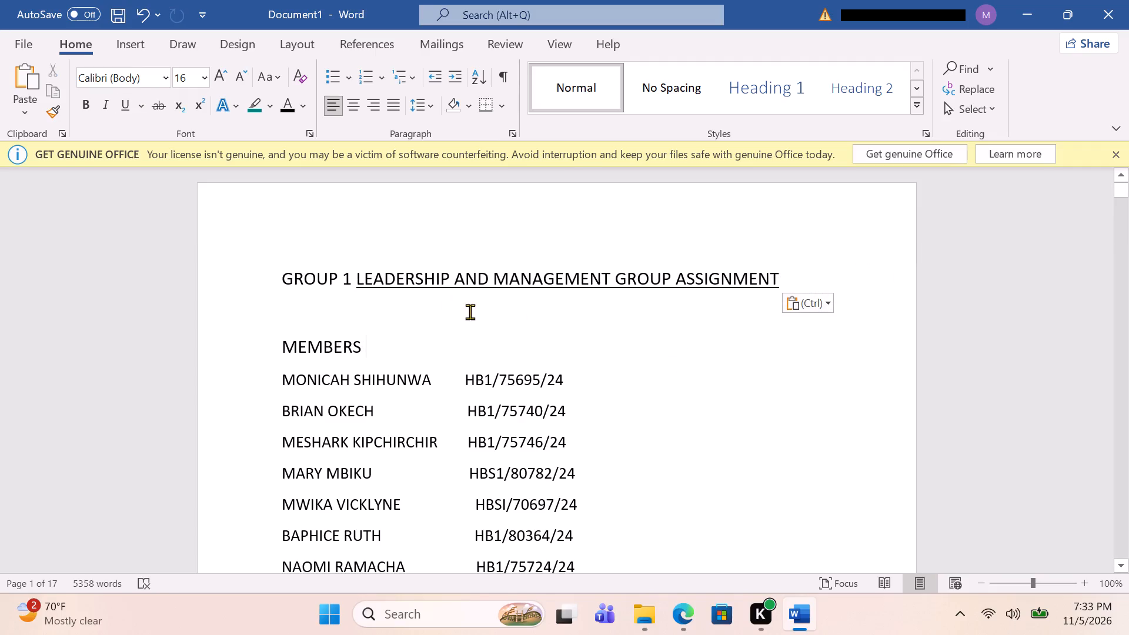
click(353, 275)
key(Return)
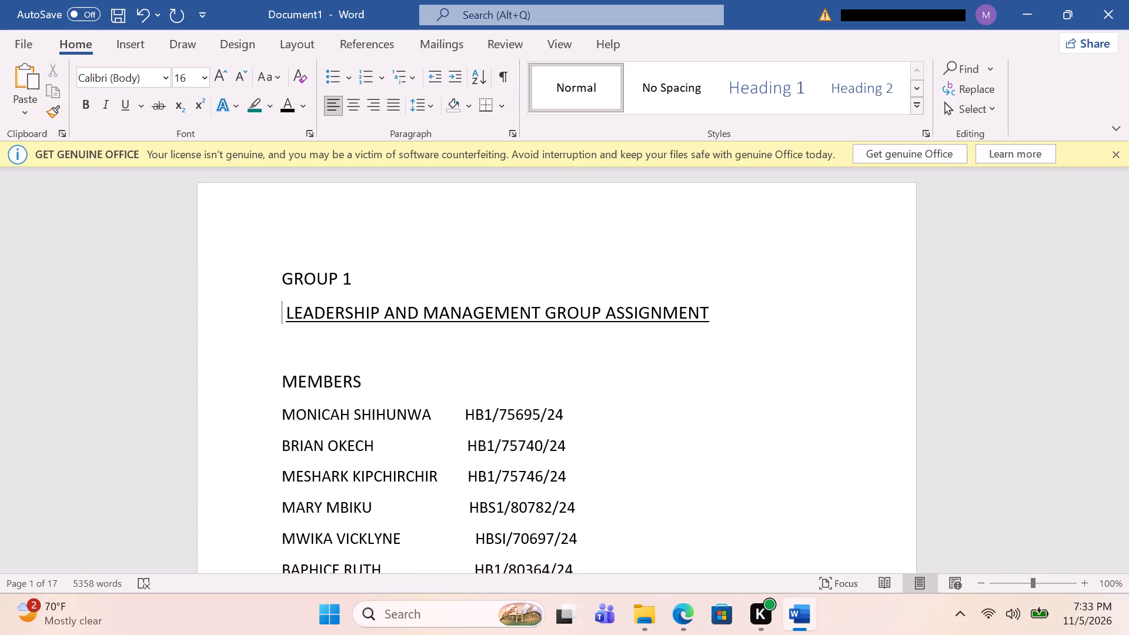
key(Return)
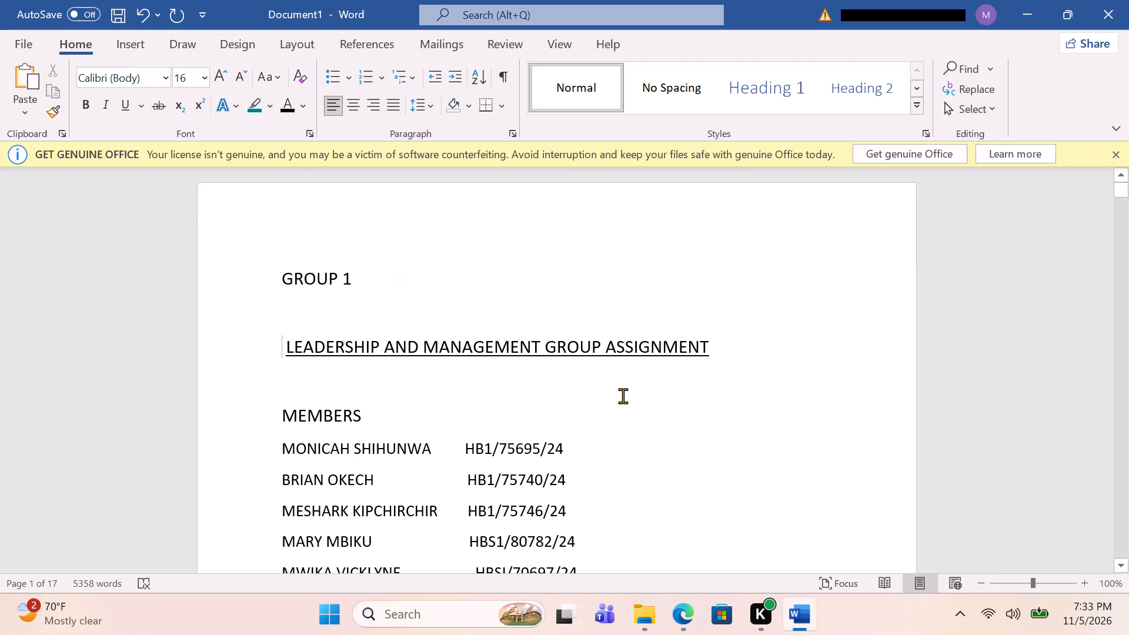
Make the MEMBERS heading above the list of names bold.
drag(245, 398, 309, 425)
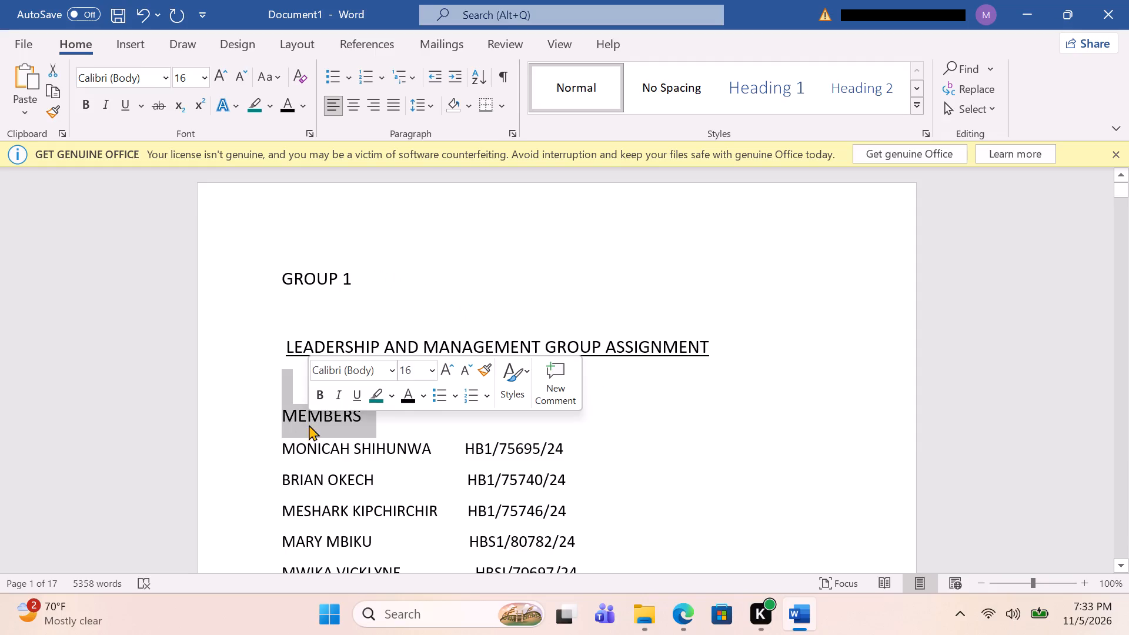
click(320, 390)
click(252, 407)
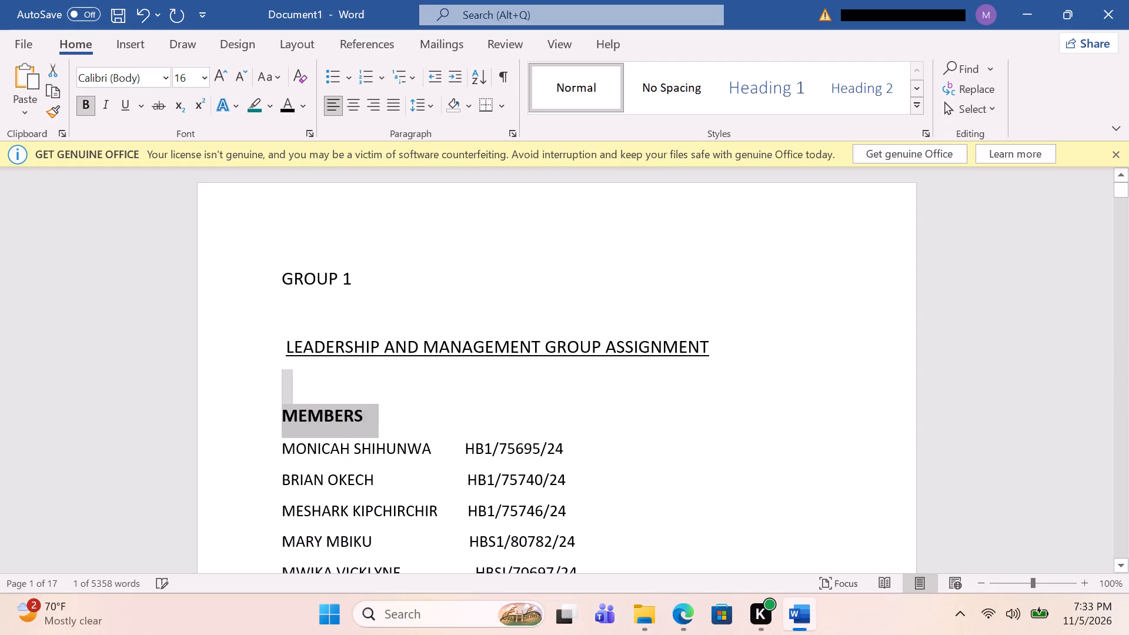
click(256, 462)
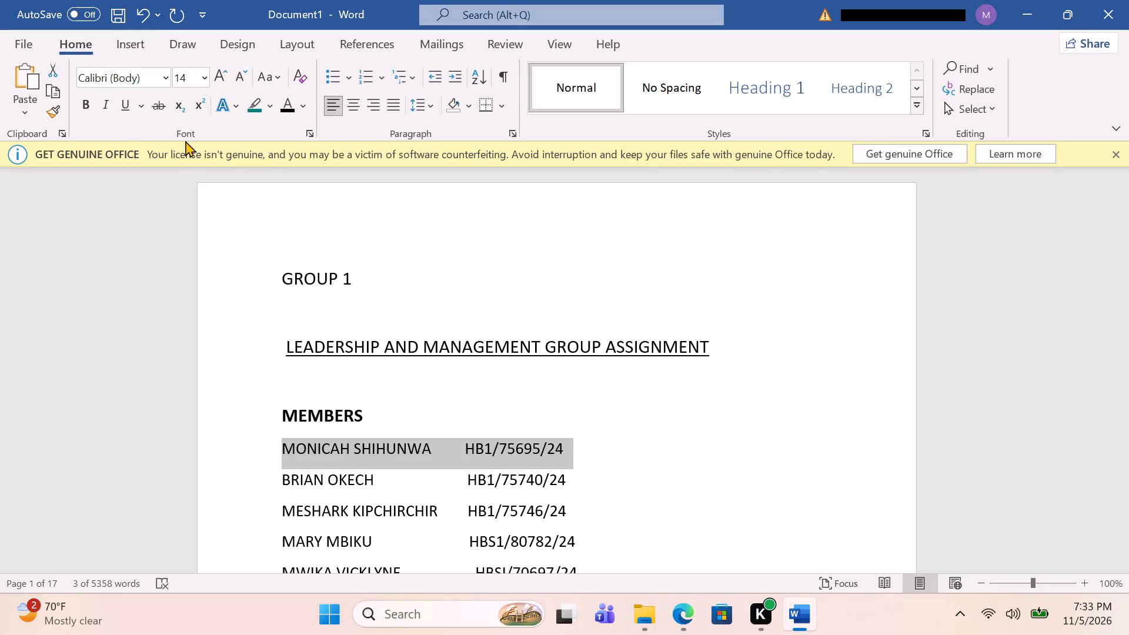
Save the document as a Word Document named GROUP 1 in the Documents folder.
click(21, 46)
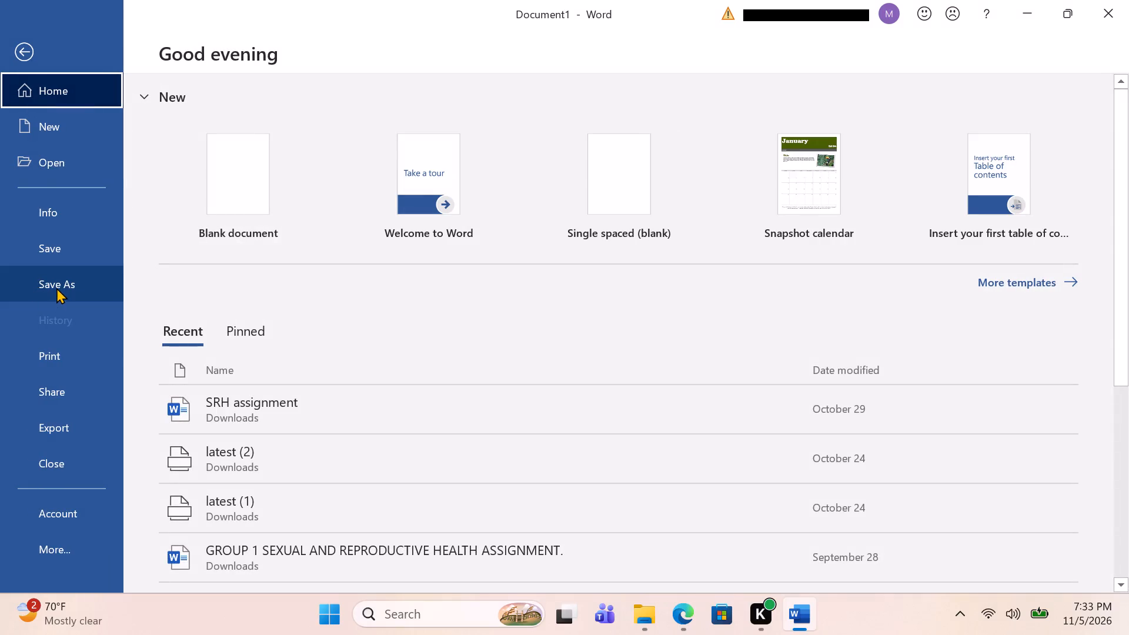
click(57, 286)
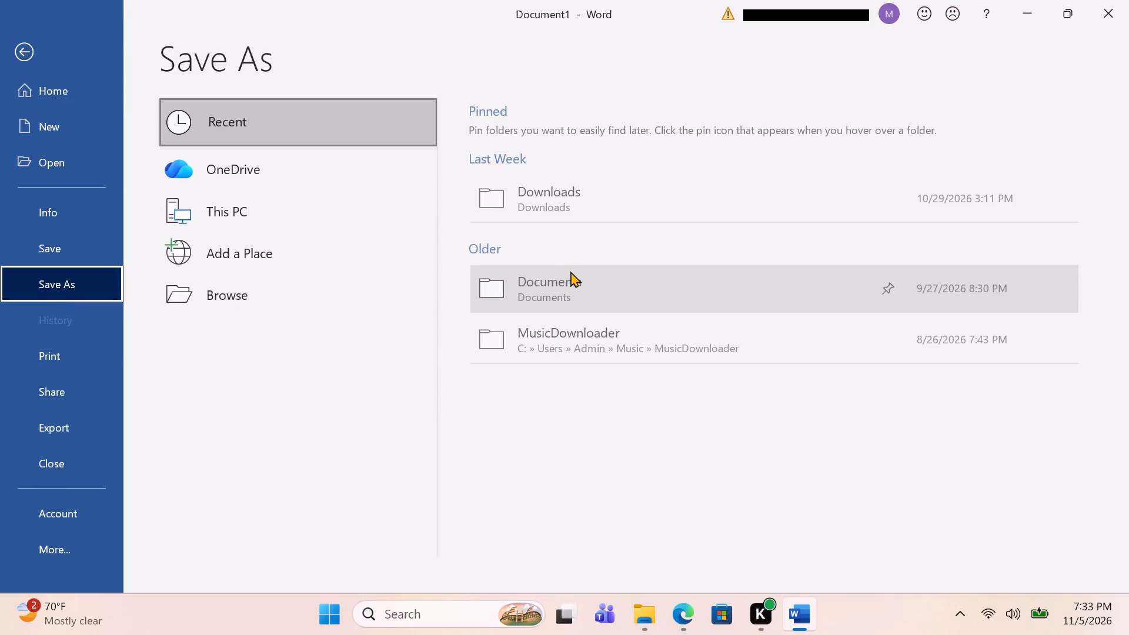
click(338, 308)
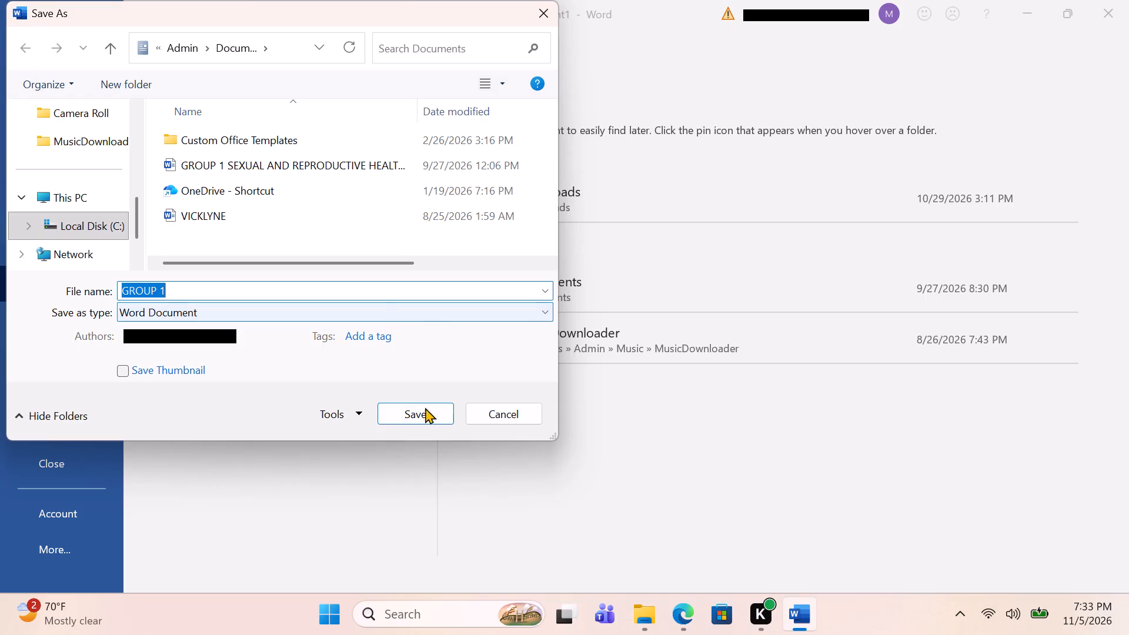
click(428, 418)
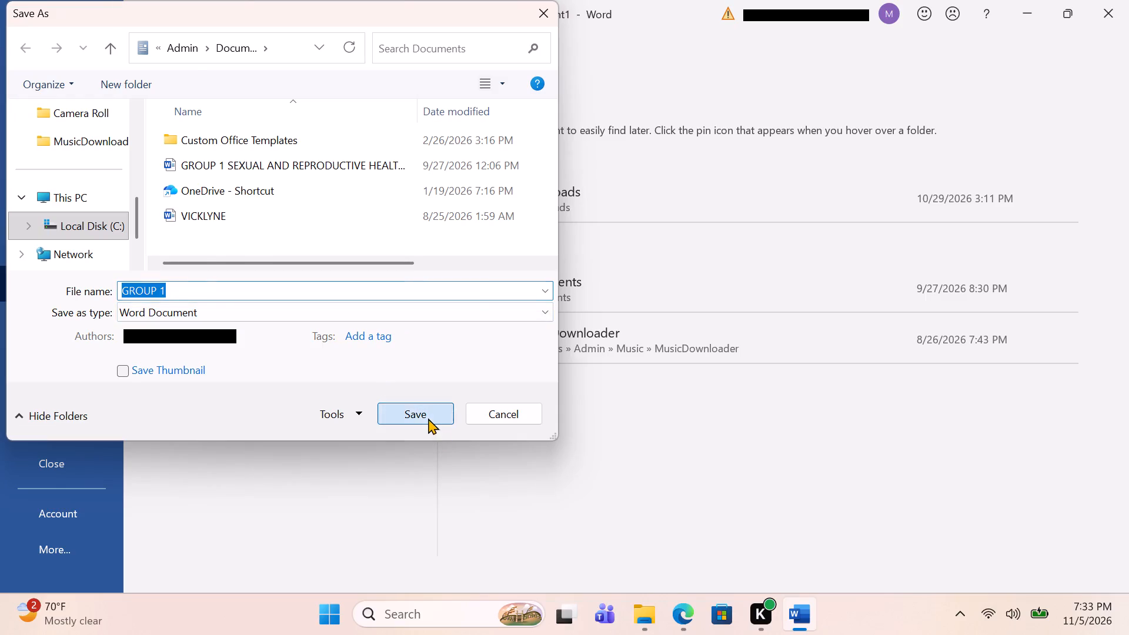
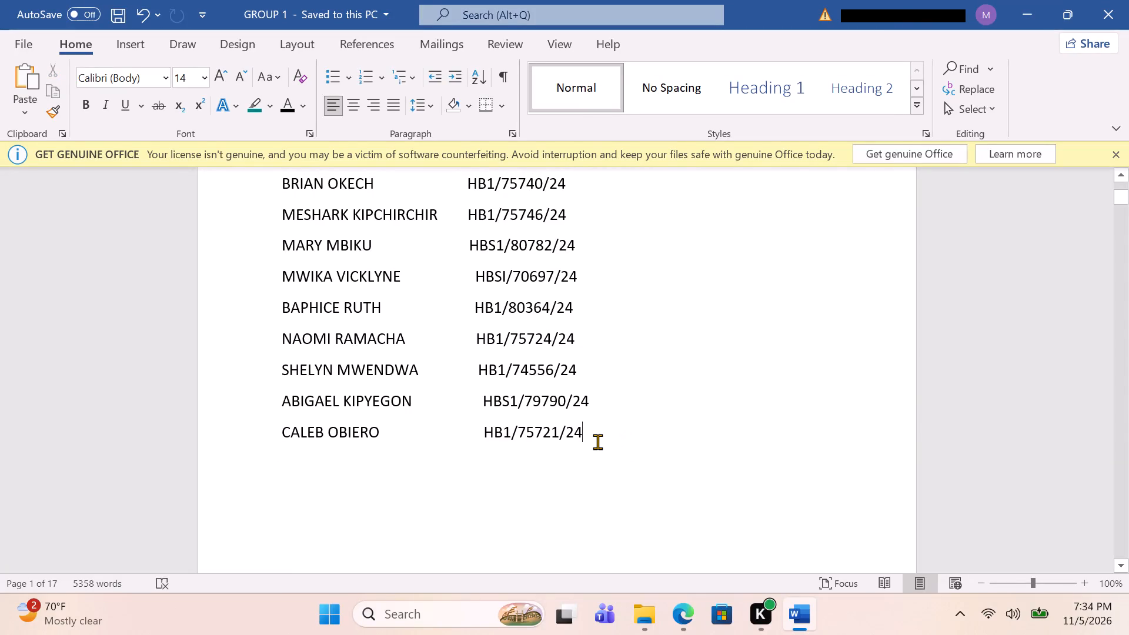
Add the next group member's full name in capitals on a new line below the last name in the members list.
key(Return)
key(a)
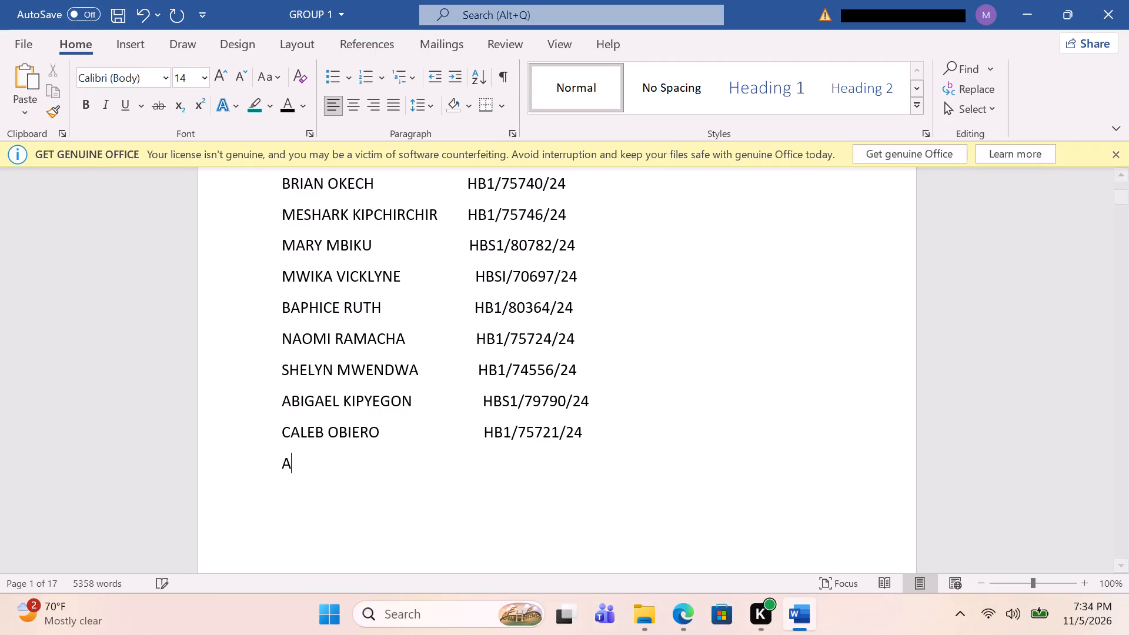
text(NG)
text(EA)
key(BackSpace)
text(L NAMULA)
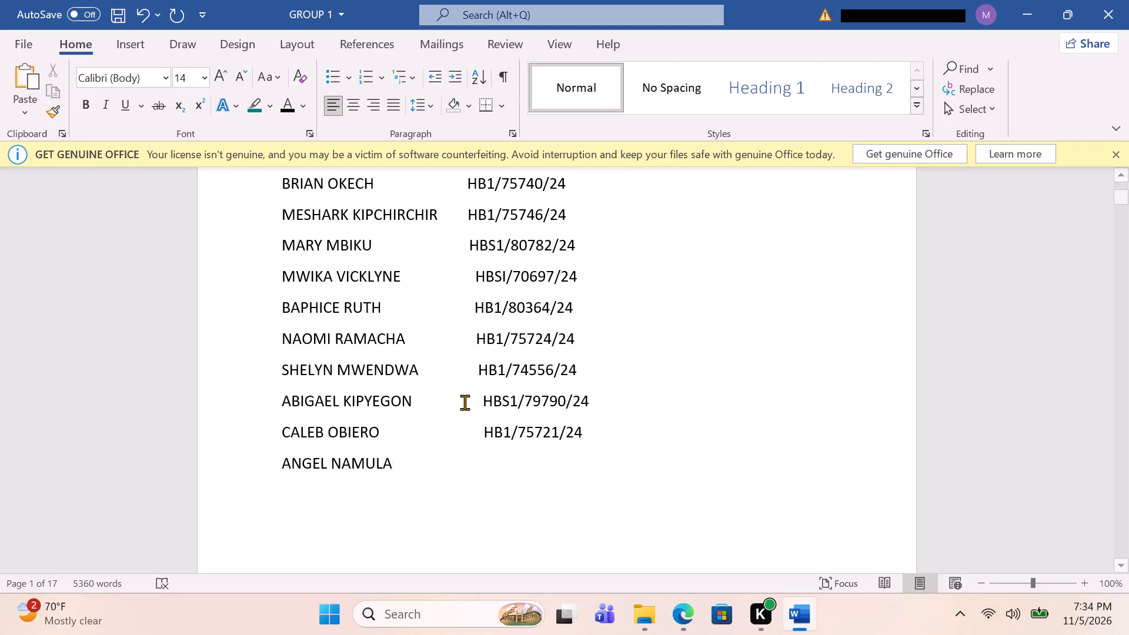
Enter the new member's registration number on the same line, spaced across to line up with the number column above.
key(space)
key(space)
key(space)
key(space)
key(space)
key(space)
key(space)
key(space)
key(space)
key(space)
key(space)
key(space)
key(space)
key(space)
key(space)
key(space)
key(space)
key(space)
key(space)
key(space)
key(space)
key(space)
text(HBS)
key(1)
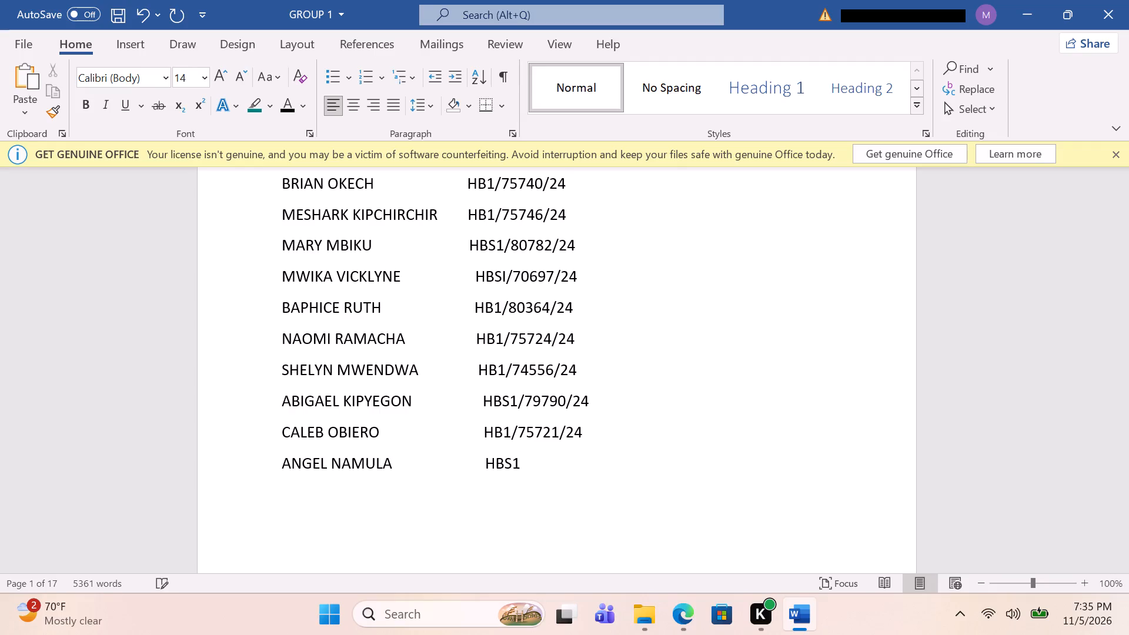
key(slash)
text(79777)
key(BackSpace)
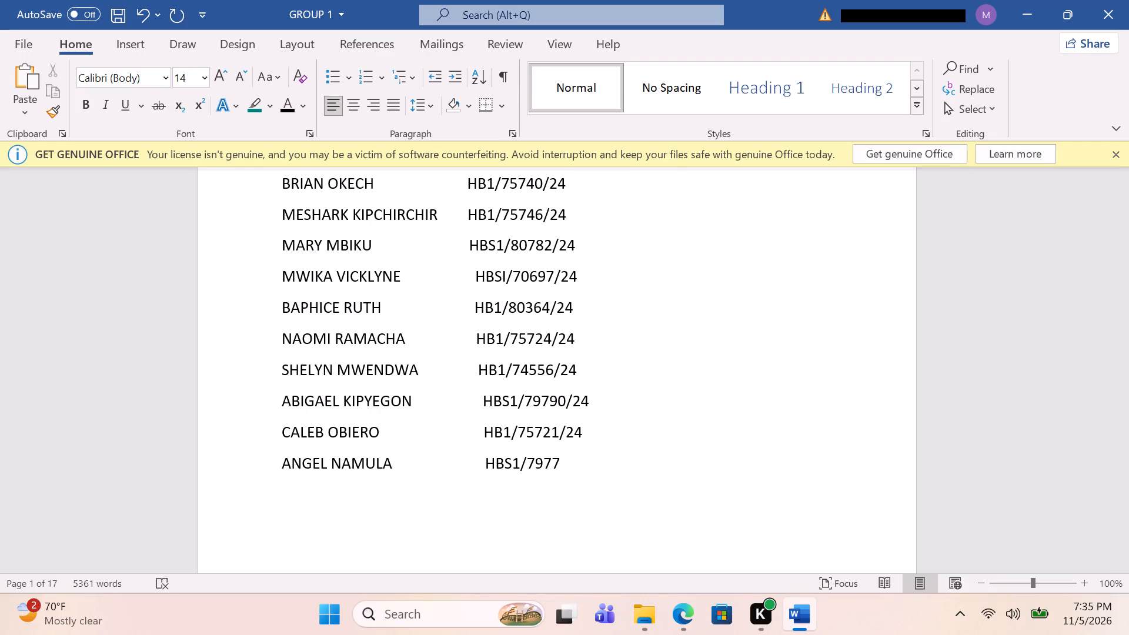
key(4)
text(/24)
Begin saving the updated document through Save As, browsing to the Documents folder.
scroll(74, 142, up, 1)
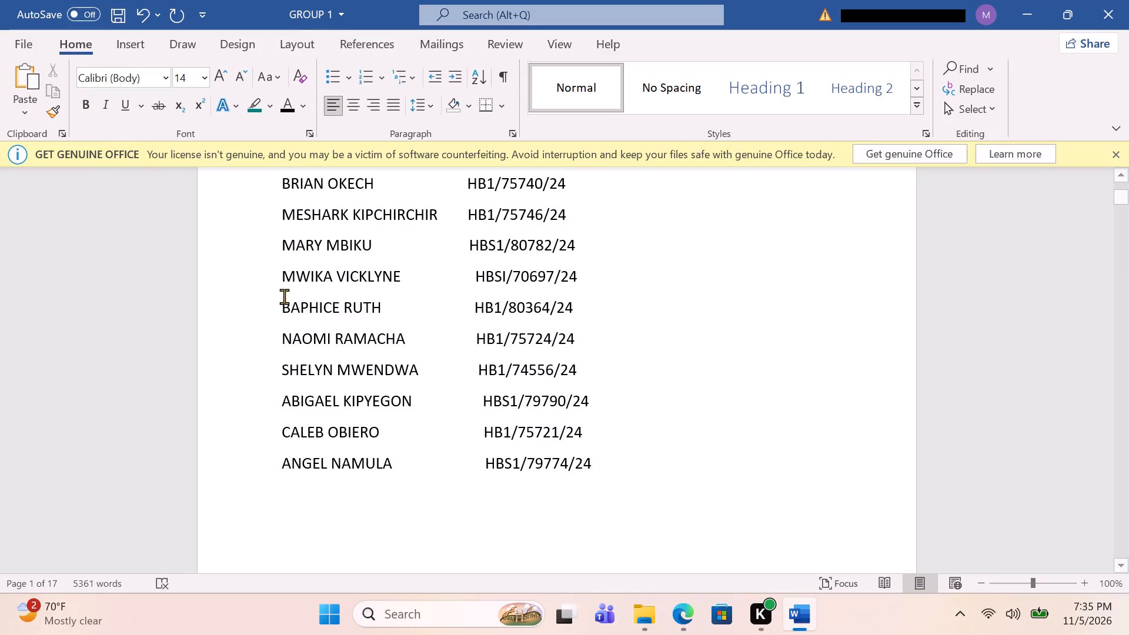
click(30, 42)
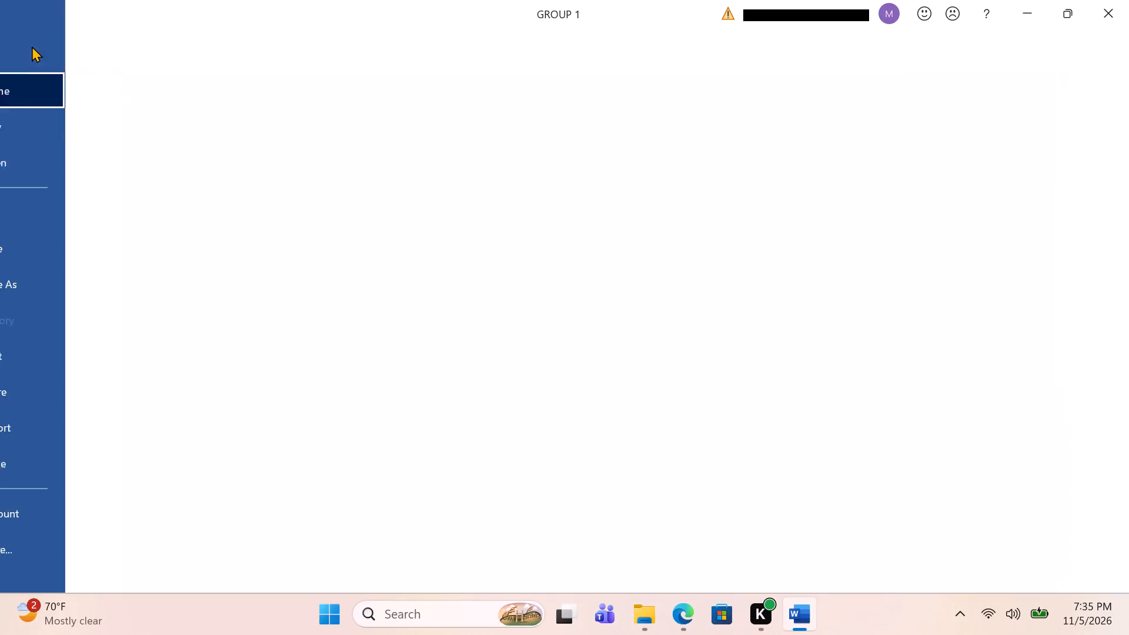
click(79, 289)
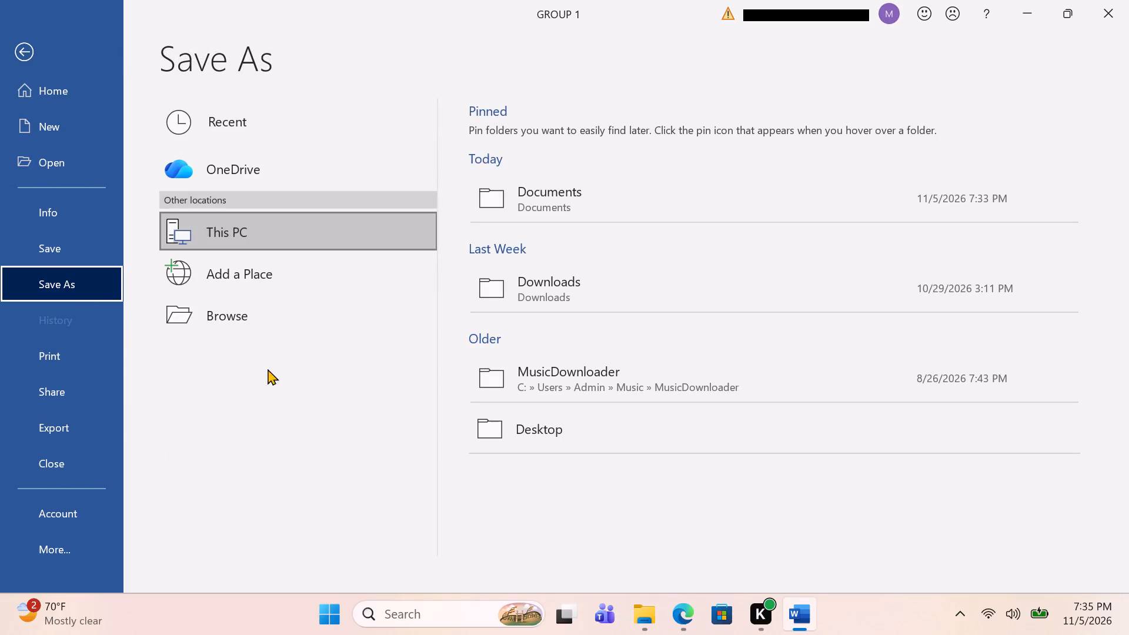
drag(231, 306, 239, 330)
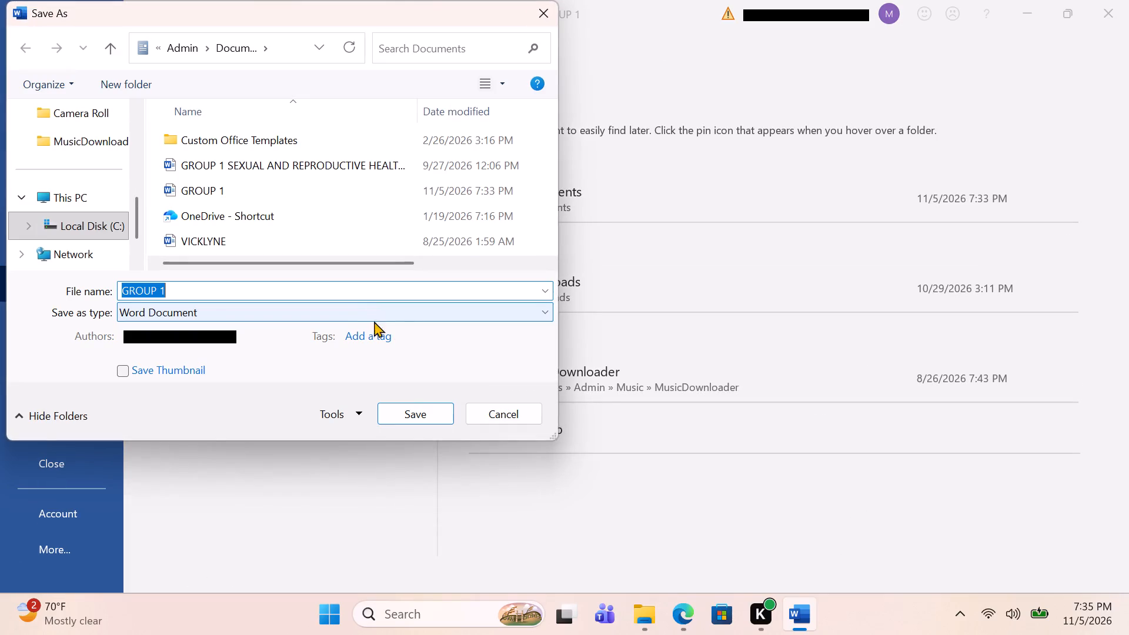